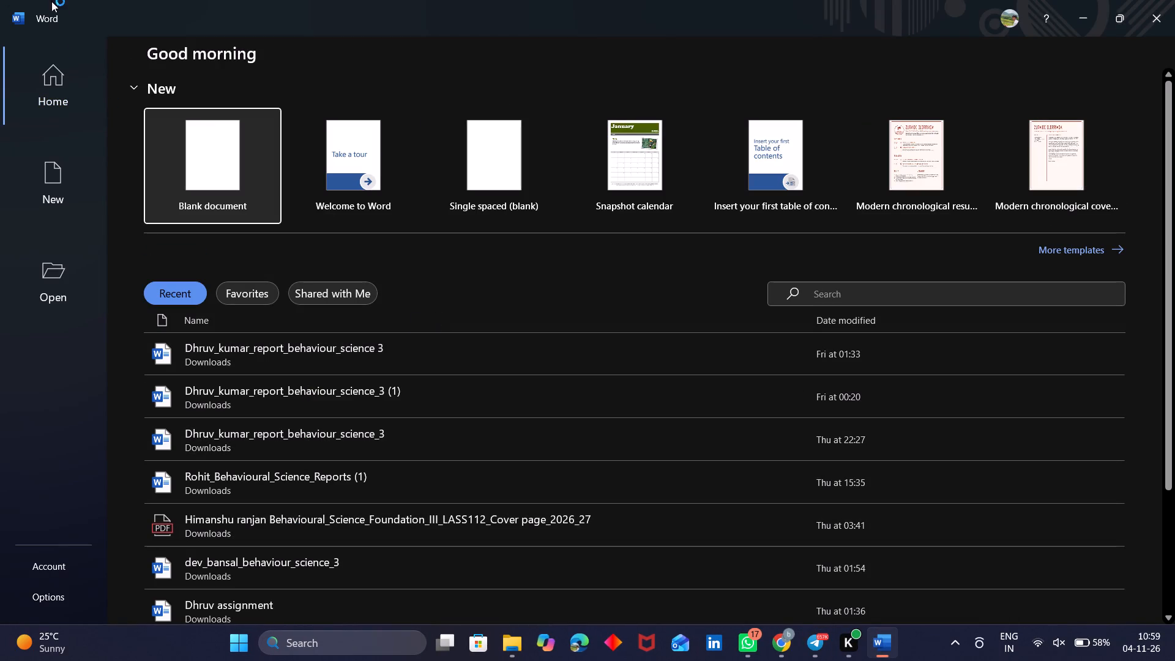
# Switch to the Documents folder in File Explorer.
pyautogui.click(54, 262)
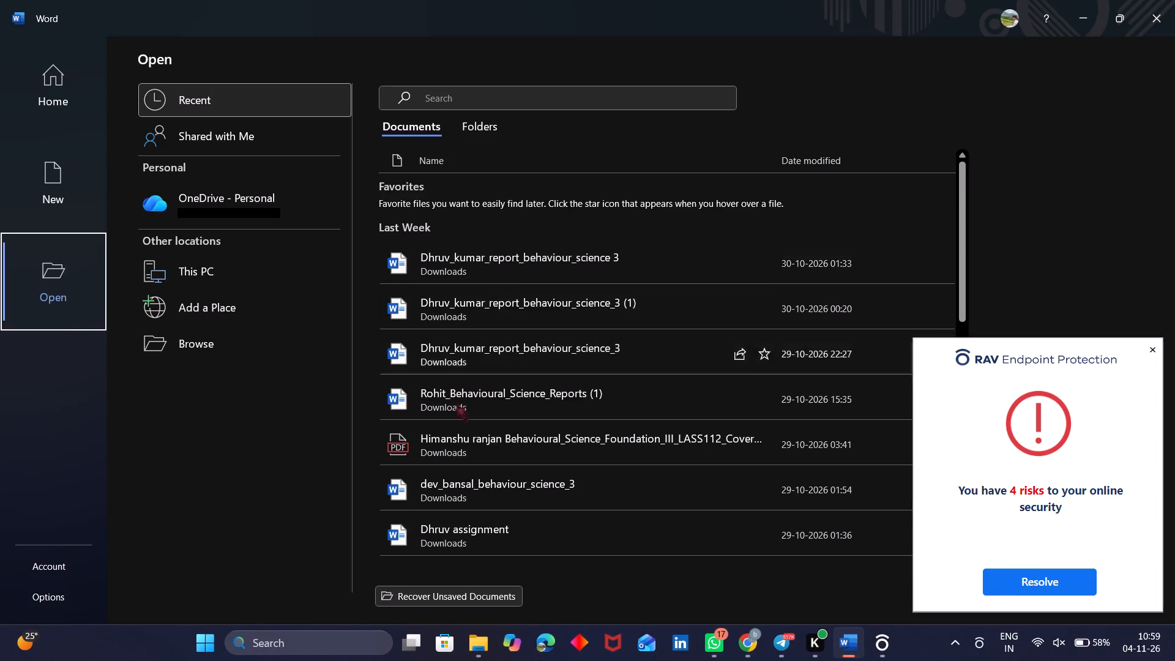
pyautogui.click(463, 640)
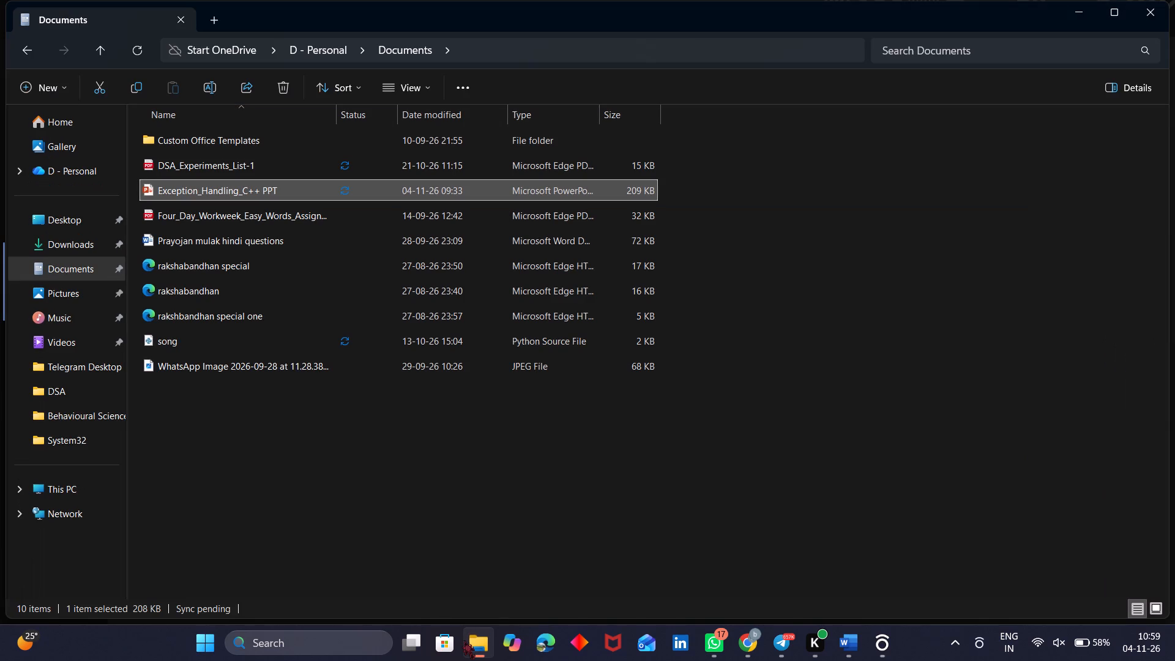
# Open DSA_Experiments_List-1 in its default viewer and close it again.
pyautogui.doubleClick(286, 168)
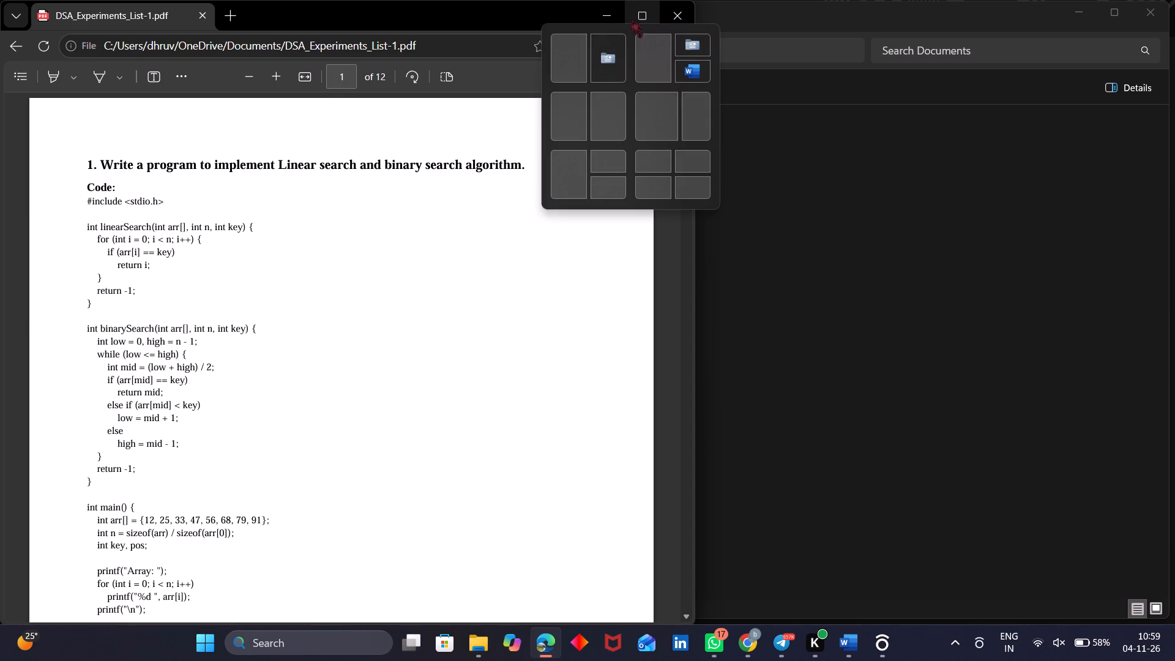
pyautogui.click(673, 18)
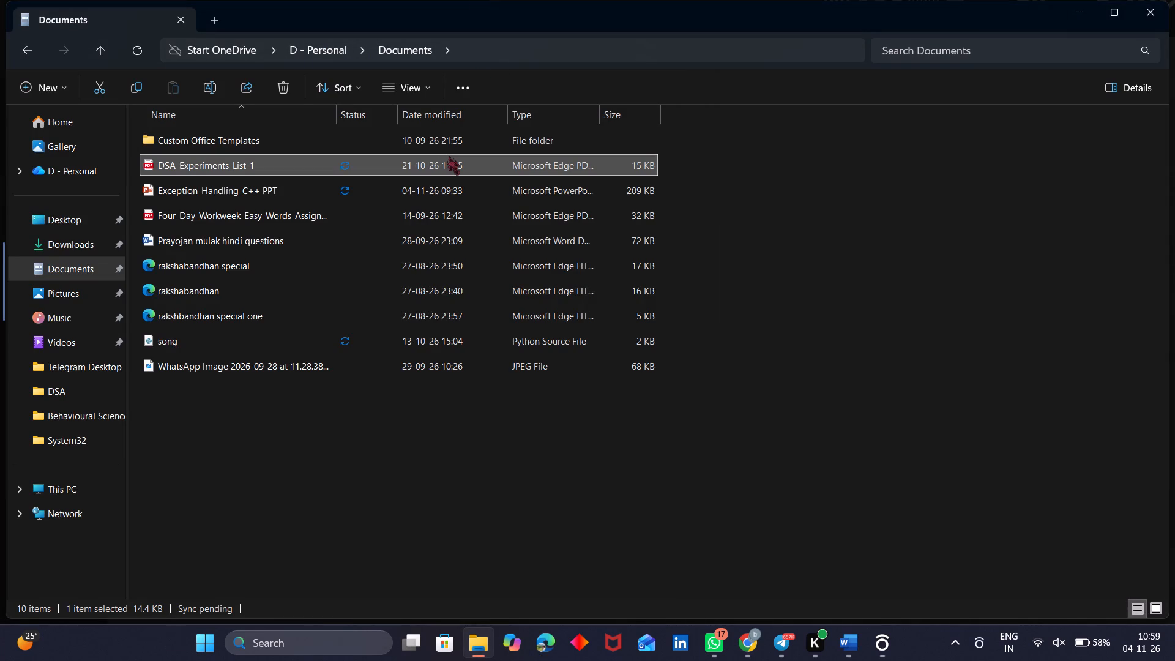
# Open the DSA_Experiments_List-1 PDF with Word just once and accept its conversion to an editable document.
pyautogui.rightClick(448, 156)
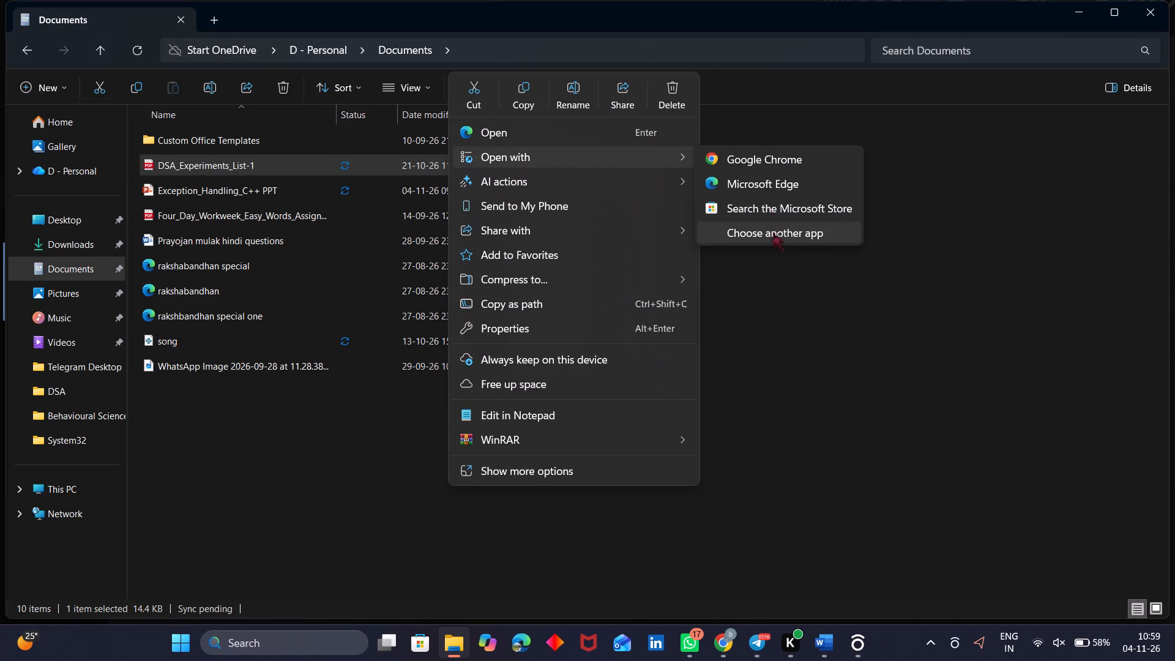
pyautogui.click(772, 233)
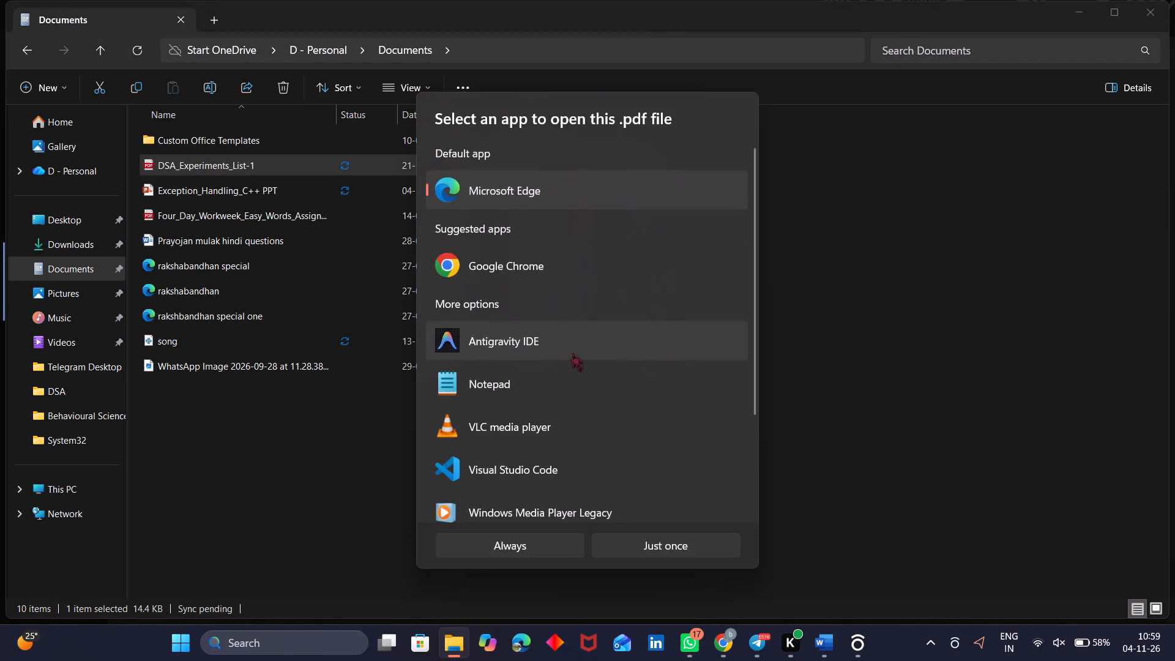
pyautogui.scroll(-1, 559, 456)
pyautogui.click(556, 488)
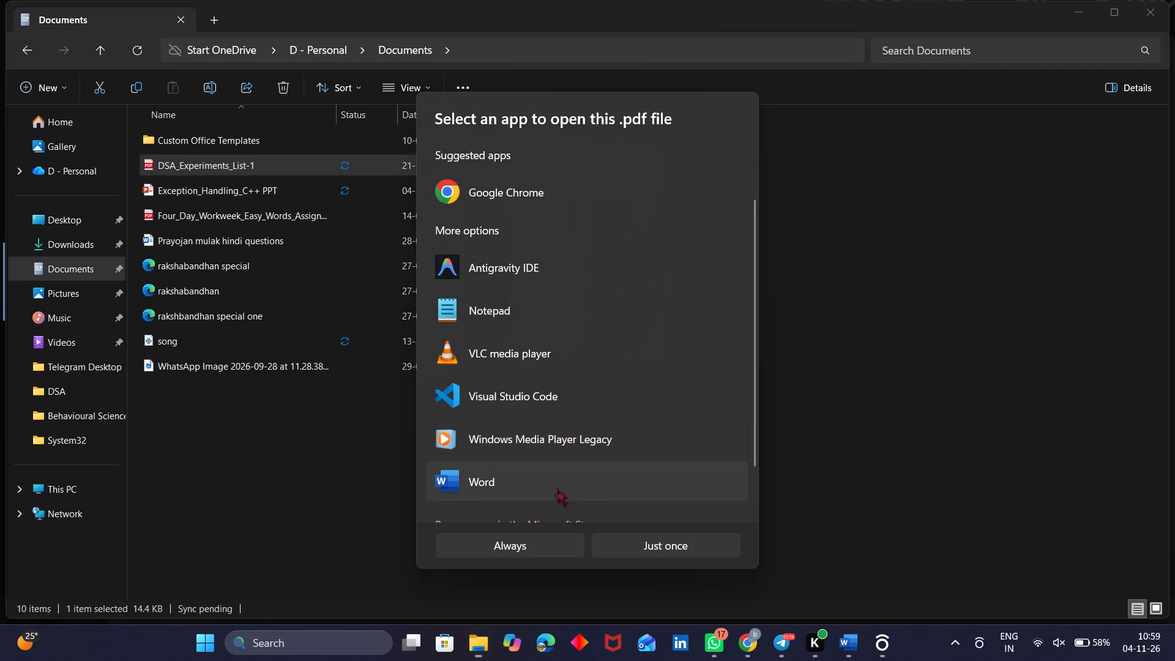
pyautogui.click(624, 540)
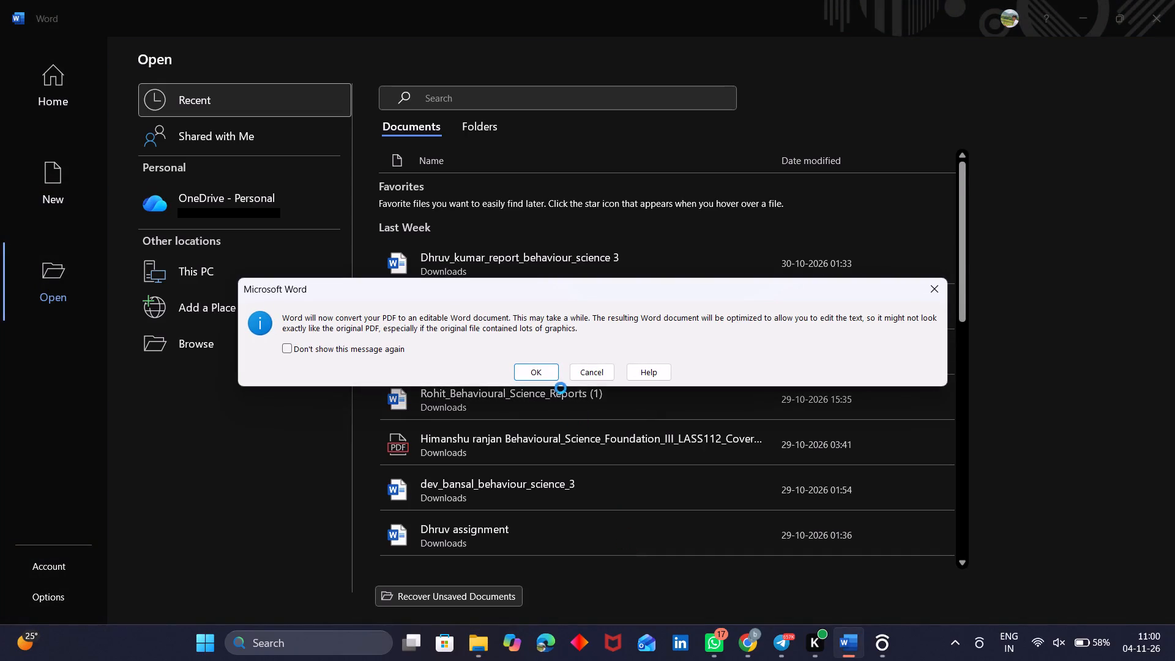
pyautogui.click(548, 376)
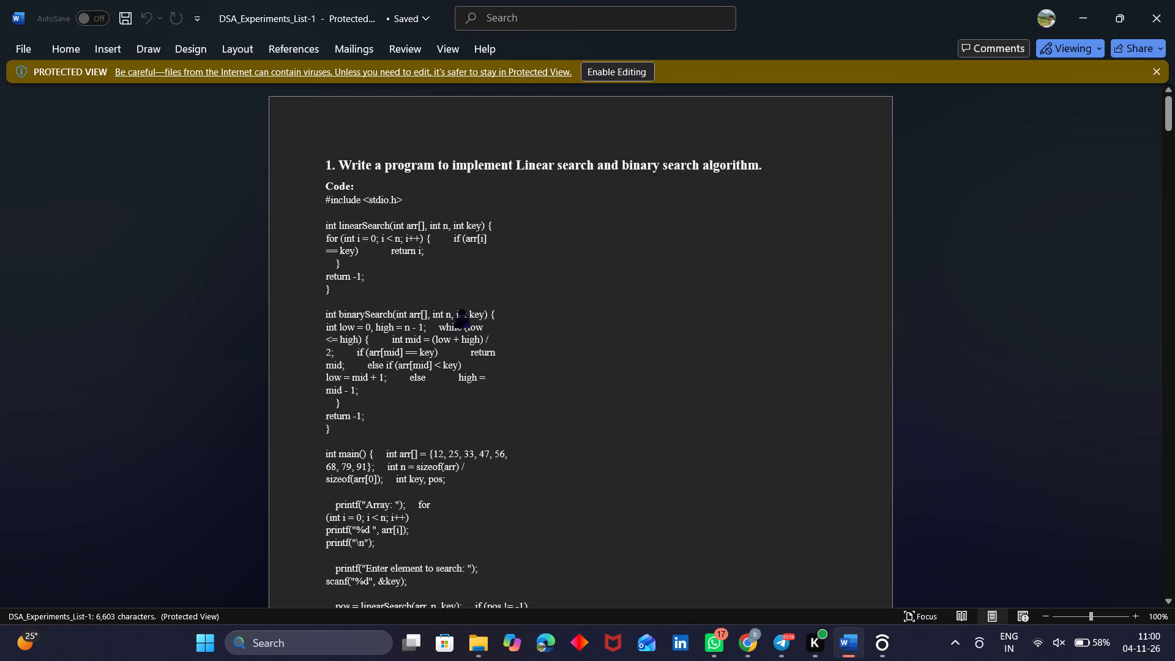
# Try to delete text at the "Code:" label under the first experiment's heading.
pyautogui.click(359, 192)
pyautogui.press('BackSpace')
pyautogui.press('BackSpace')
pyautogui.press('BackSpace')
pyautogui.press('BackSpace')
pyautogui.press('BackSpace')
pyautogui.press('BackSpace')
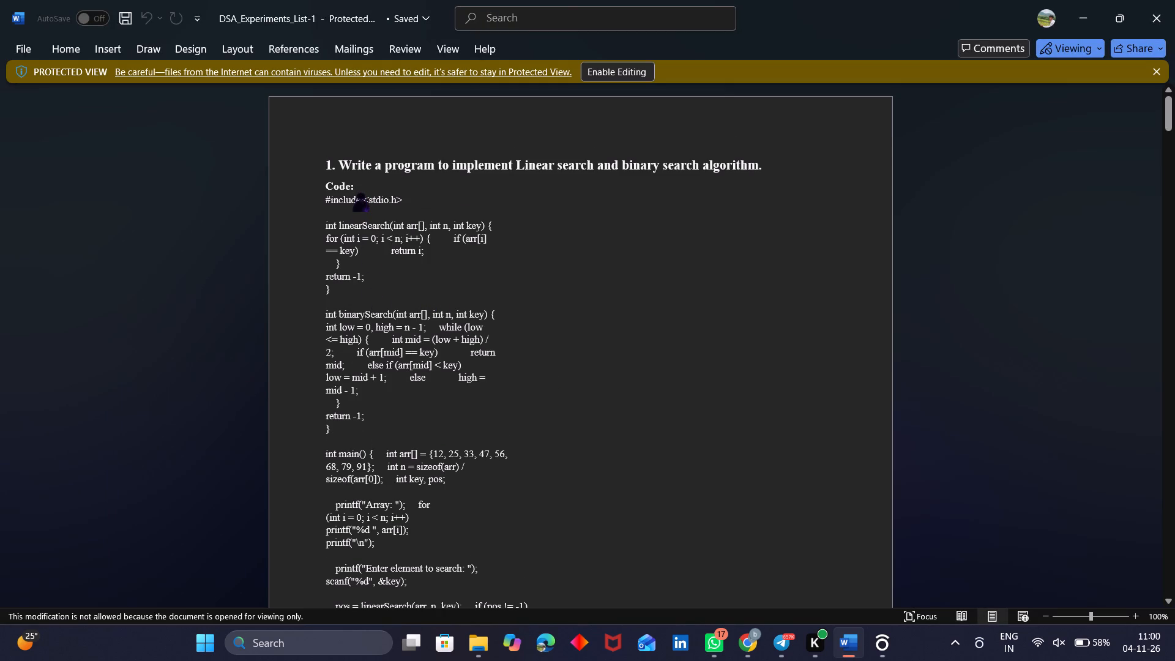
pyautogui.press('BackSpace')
# Enable editing of the converted document and accept the PDF conversion with "Don't show this message again" checked.
pyautogui.click(636, 72)
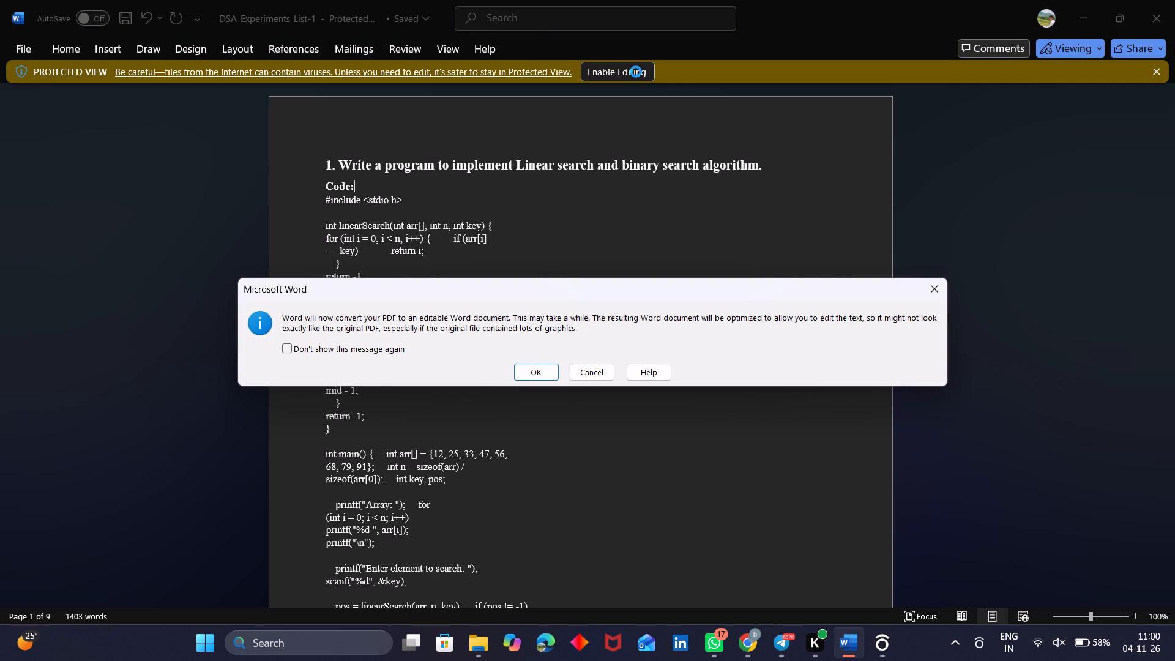
pyautogui.click(302, 346)
pyautogui.click(539, 377)
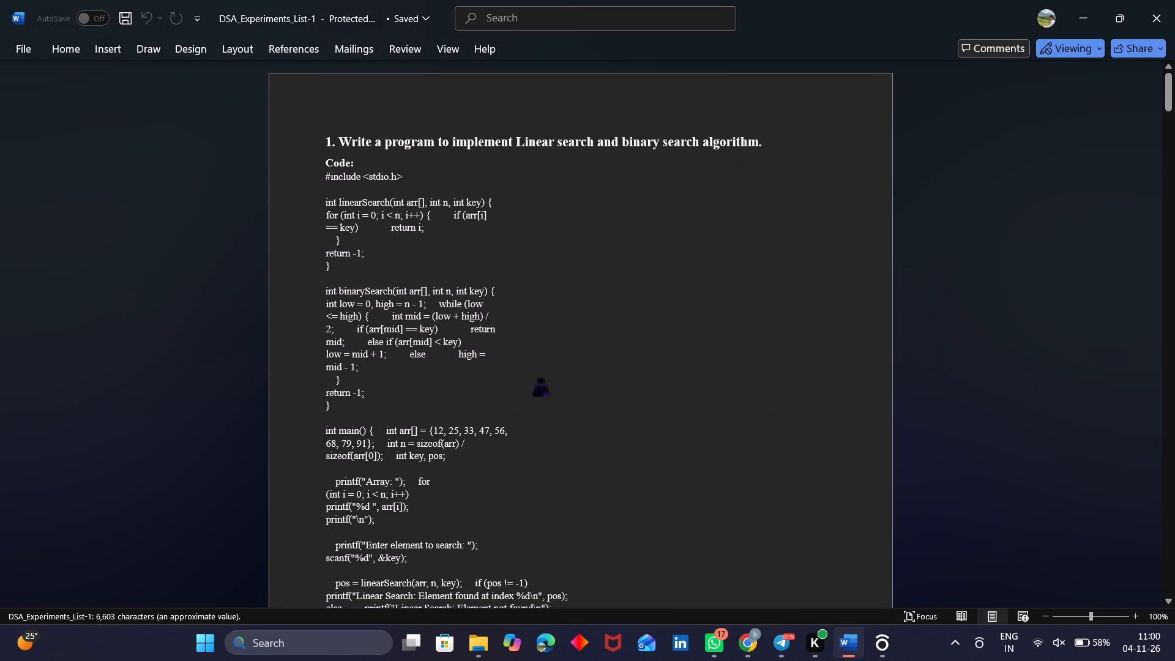
# Delete the "Code:" line under the heading of experiment 1.
pyautogui.press('BackSpace')
pyautogui.press('Down')
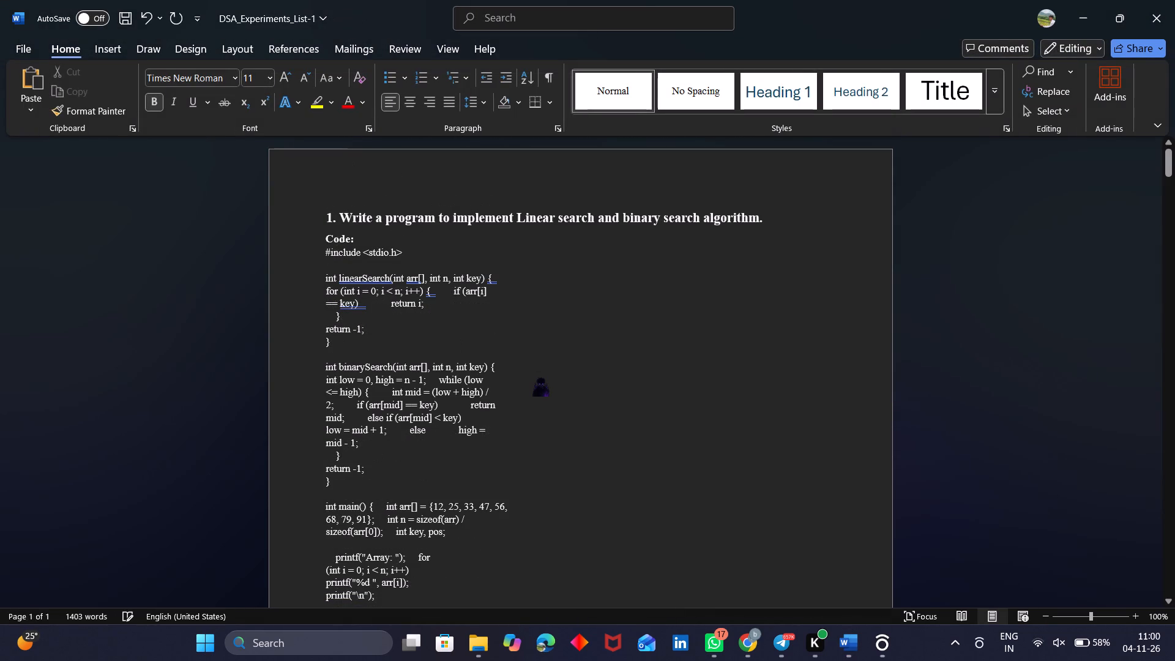
pyautogui.press('Right')
pyautogui.press('Right')
pyautogui.press('Right')
pyautogui.press('Right')
pyautogui.press('Right')
pyautogui.press('BackSpace')
pyautogui.press('BackSpace')
pyautogui.press('BackSpace')
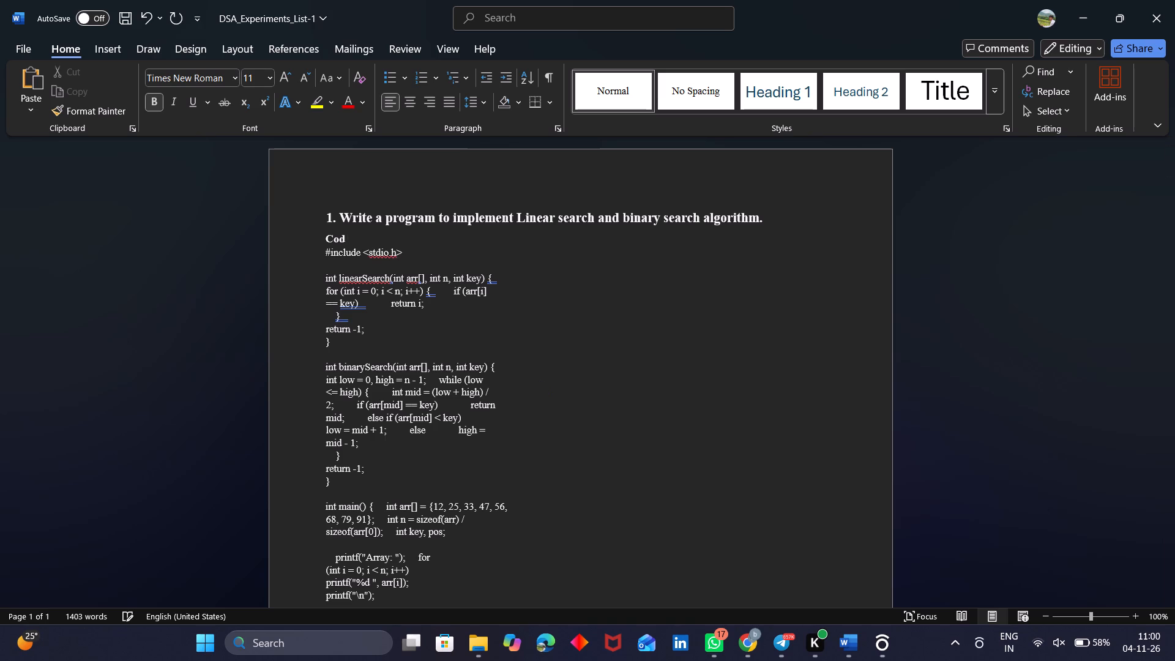
pyautogui.press('BackSpace')
pyautogui.press('BackSpace')
pyautogui.press('BackSpace')
pyautogui.press('BackSpace')
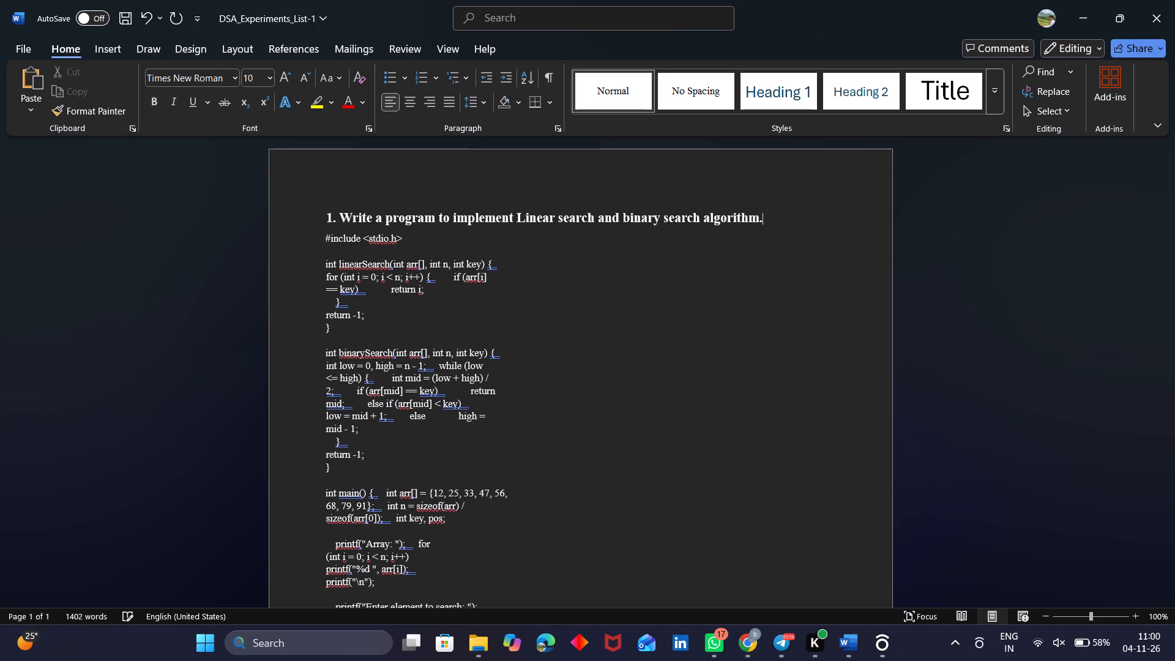
# Remove the blank lines above the linearSearch and binarySearch functions in experiment 1.
pyautogui.press('Down')
pyautogui.press('Down')
pyautogui.press('BackSpace')
pyautogui.press('BackSpace')
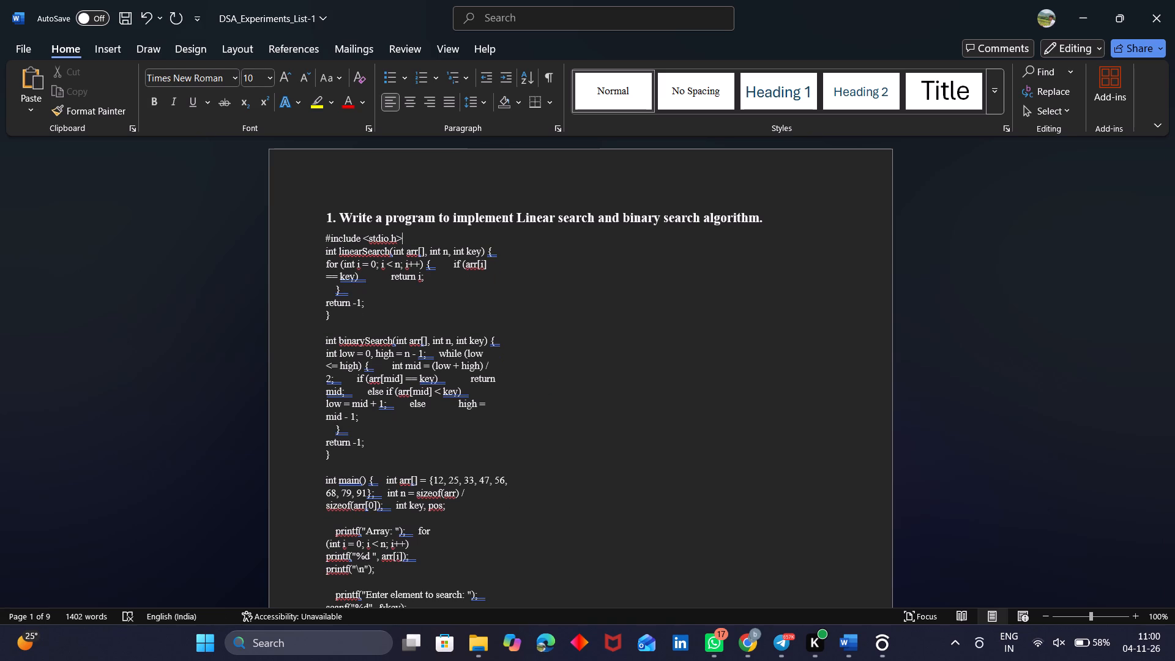
pyautogui.press('Down')
pyautogui.press('Down')
pyautogui.press('Down')
pyautogui.press('Down')
pyautogui.press('Down')
pyautogui.press('Down')
pyautogui.press('Down')
pyautogui.press('BackSpace')
pyautogui.press('BackSpace')
# Remove the blank line between the binarySearch function and main() in experiment 1.
pyautogui.press('Down')
pyautogui.press('Down')
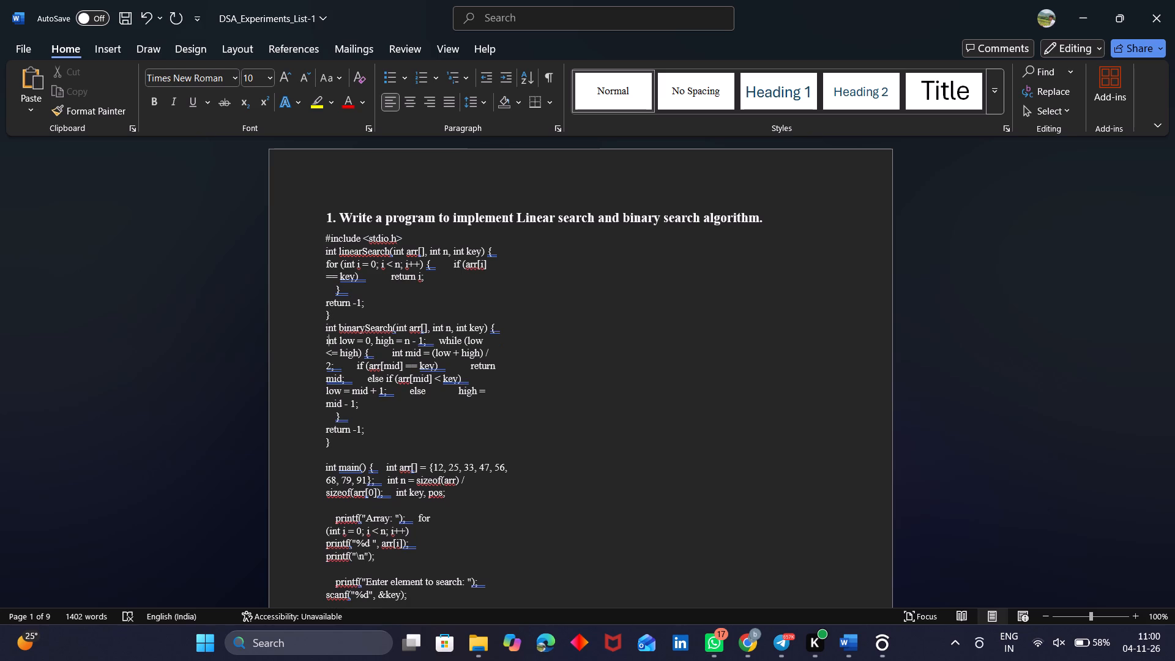
pyautogui.press('Down')
pyautogui.press('Down')
pyautogui.press('Down')
pyautogui.press('Down')
pyautogui.press('Down')
pyautogui.press('Down')
pyautogui.press('Down')
pyautogui.press('Down')
pyautogui.press('Down')
pyautogui.press('BackSpace')
pyautogui.press('BackSpace')
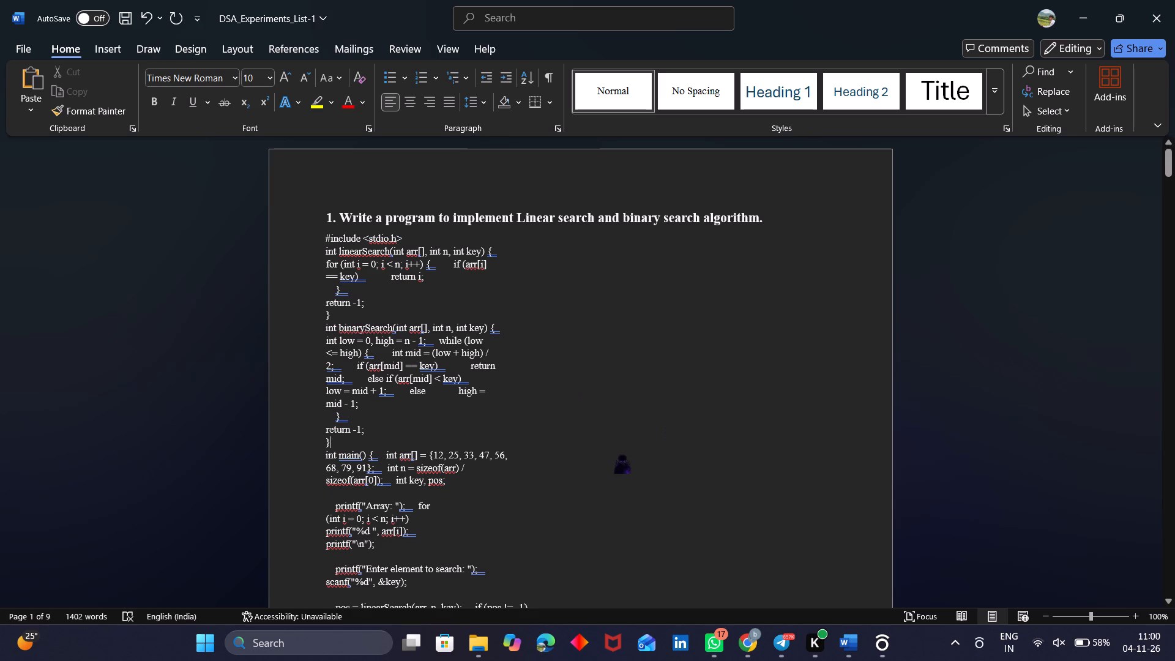
# Remove the blank lines above the printf("Array: ") and printf("Enter element to search: ") lines in main().
pyautogui.click(419, 499)
pyautogui.press('BackSpace')
pyautogui.press('BackSpace')
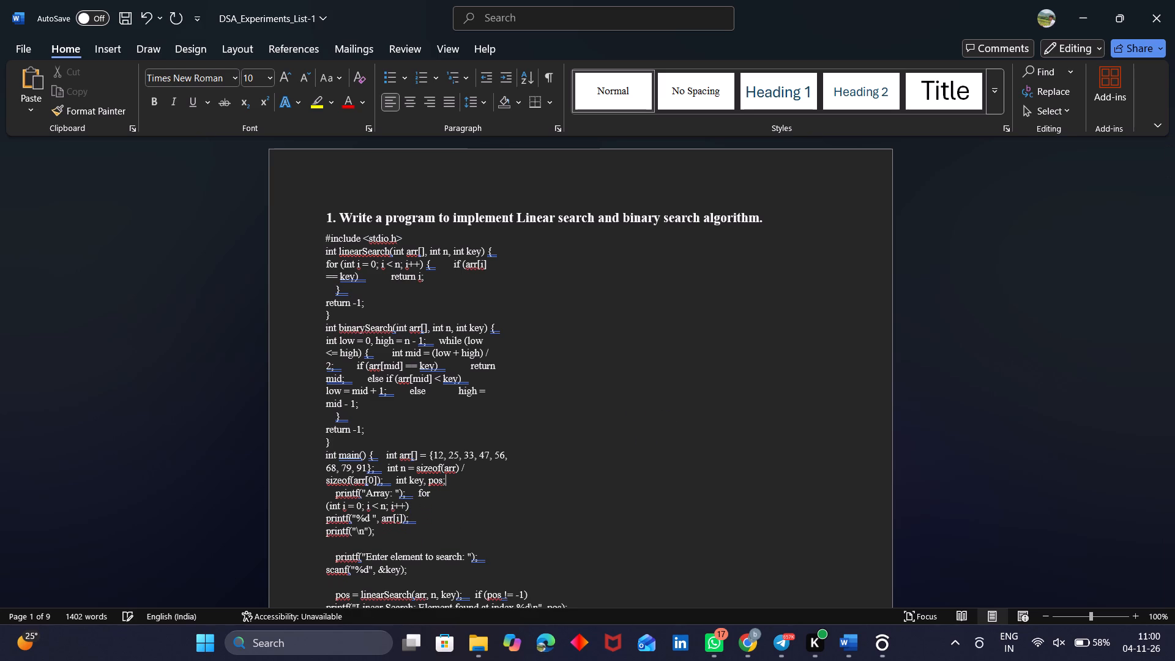
pyautogui.press('Down')
pyautogui.press('Down')
pyautogui.press('Down')
pyautogui.press('Down')
pyautogui.press('Down')
pyautogui.press('Down')
pyautogui.press('Left')
pyautogui.press('Up')
pyautogui.press('BackSpace')
pyautogui.press('BackSpace')
# Look over the rest of experiment 1's code and output, down to the start of experiment 2.
pyautogui.press('Down')
pyautogui.press('Down')
pyautogui.press('Down')
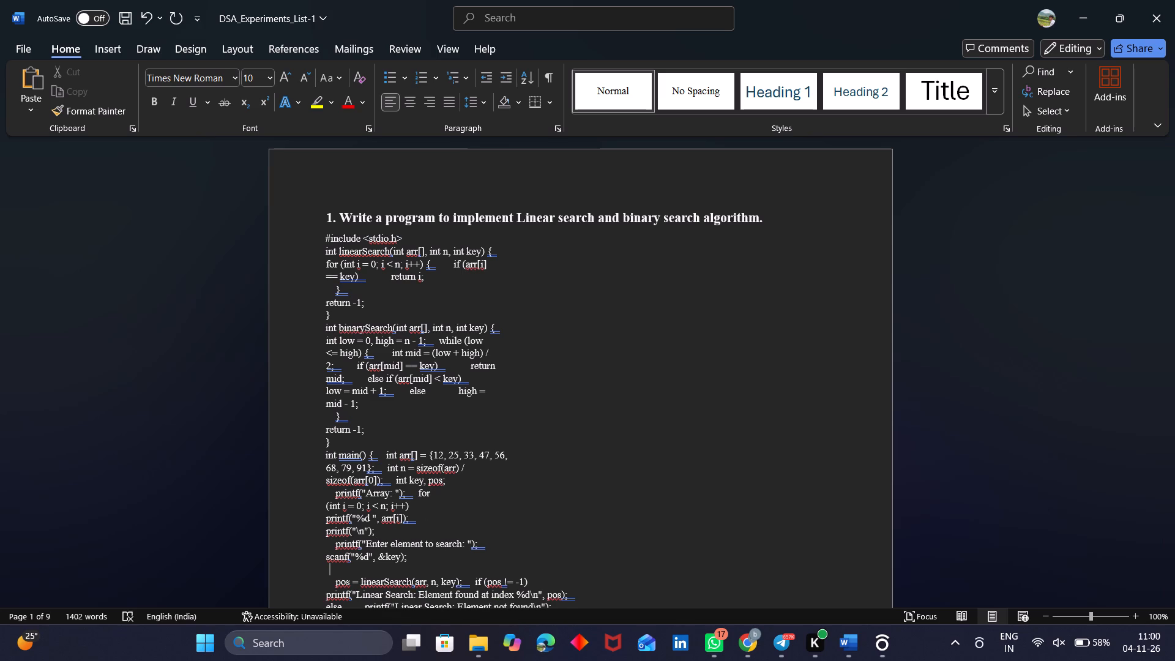
pyautogui.press('Down')
pyautogui.press('Down')
pyautogui.press('Down')
pyautogui.press('Down')
pyautogui.press('Down')
pyautogui.press('Down')
pyautogui.press('Down')
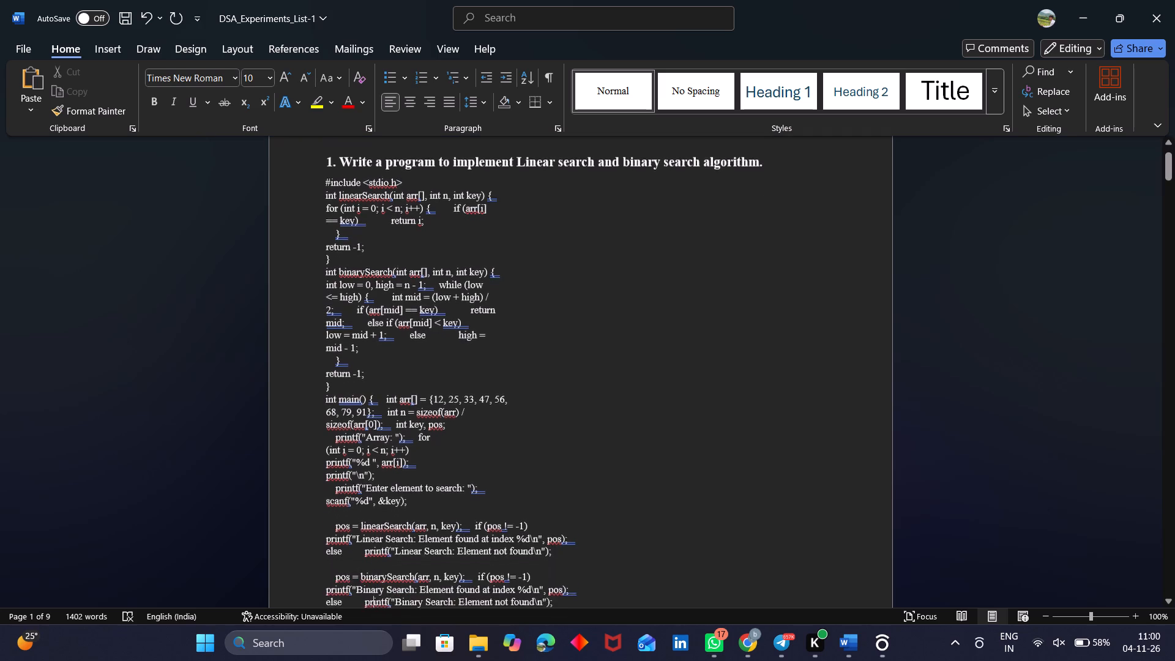
pyautogui.press('Down')
pyautogui.press('Down')
pyautogui.press('Down')
pyautogui.press('Down')
pyautogui.press('Down')
pyautogui.press('Down')
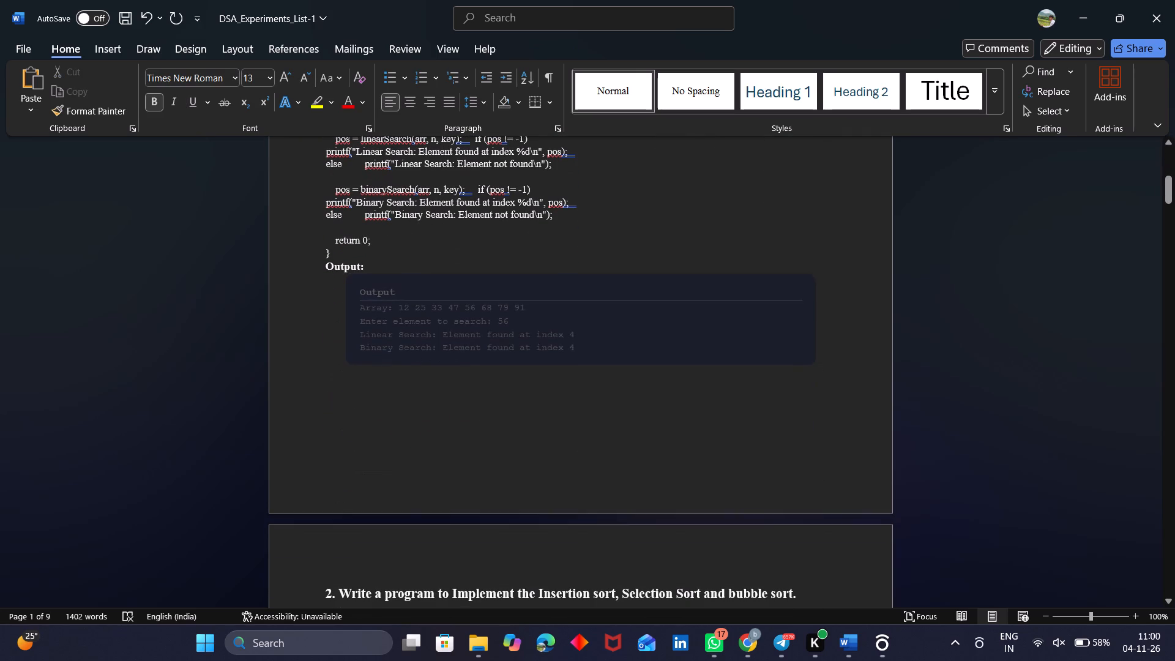
pyautogui.press('Up')
pyautogui.press('Up')
pyautogui.press('Up')
pyautogui.press('Up')
pyautogui.press('Up')
pyautogui.press('Up')
pyautogui.press('Up')
pyautogui.press('Up')
pyautogui.press('Up')
pyautogui.press('Up')
pyautogui.press('Up')
pyautogui.press('Up')
pyautogui.press('Up')
pyautogui.press('Up')
pyautogui.press('Up')
pyautogui.press('Up')
pyautogui.press('Up')
pyautogui.press('Up')
pyautogui.press('Up')
pyautogui.press('Up')
pyautogui.press('Up')
pyautogui.press('Up')
pyautogui.press('Up')
pyautogui.press('Up')
pyautogui.press('Up')
pyautogui.press('Up')
pyautogui.press('Up')
pyautogui.press('Up')
pyautogui.press('Up')
pyautogui.press('Up')
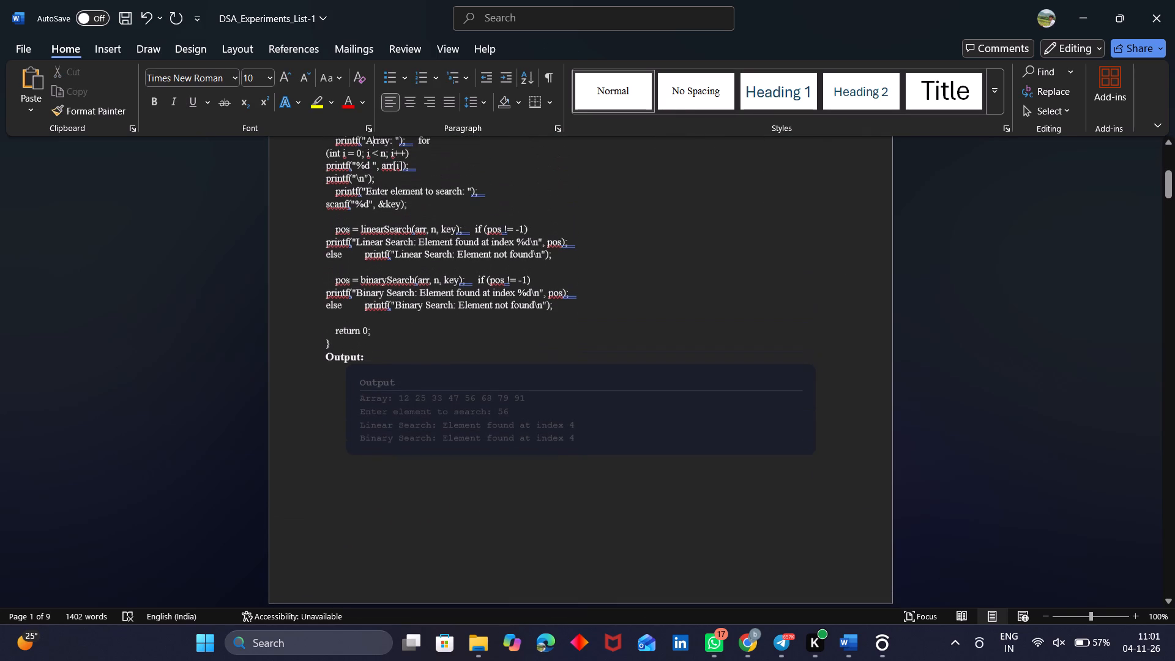
pyautogui.press('Up')
pyautogui.press('Up')
pyautogui.press('Up')
pyautogui.press('Up')
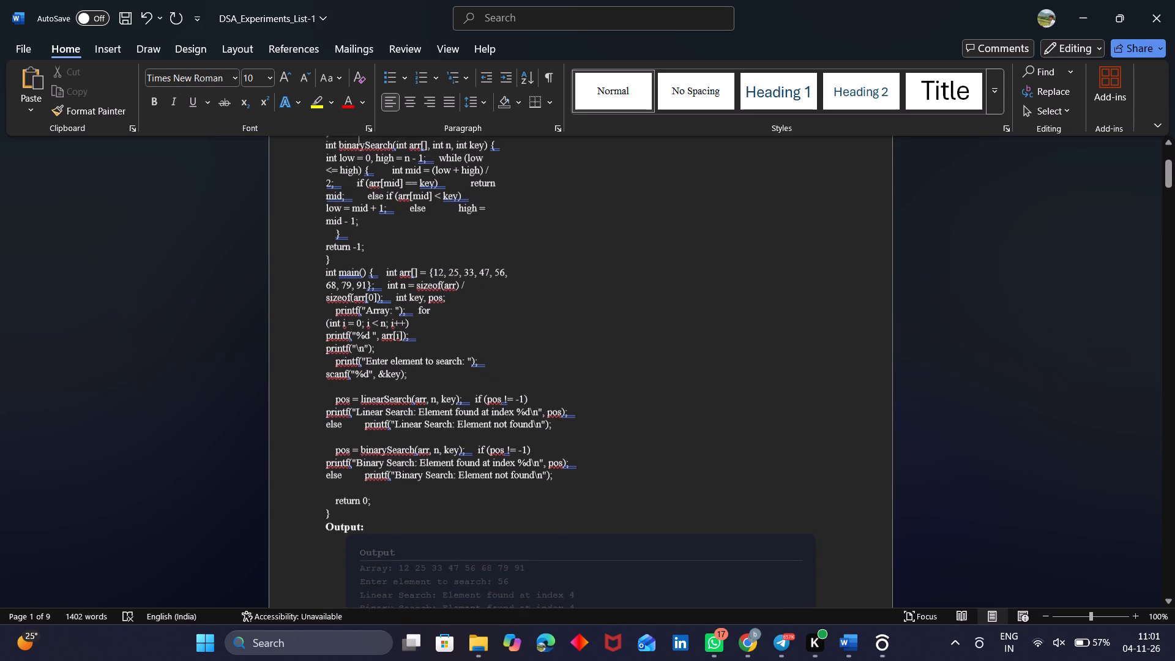
pyautogui.press('Down')
pyautogui.press('Down')
pyautogui.press('Down')
pyautogui.press('Down')
pyautogui.press('Down')
pyautogui.press('Down')
pyautogui.press('Down')
pyautogui.press('Down')
pyautogui.press('Down')
pyautogui.press('Down')
pyautogui.press('Down')
pyautogui.press('Down')
pyautogui.press('Down')
pyautogui.press('Down')
pyautogui.press('Down')
pyautogui.press('Down')
pyautogui.press('Down')
pyautogui.press('Down')
pyautogui.press('Down')
pyautogui.press('Down')
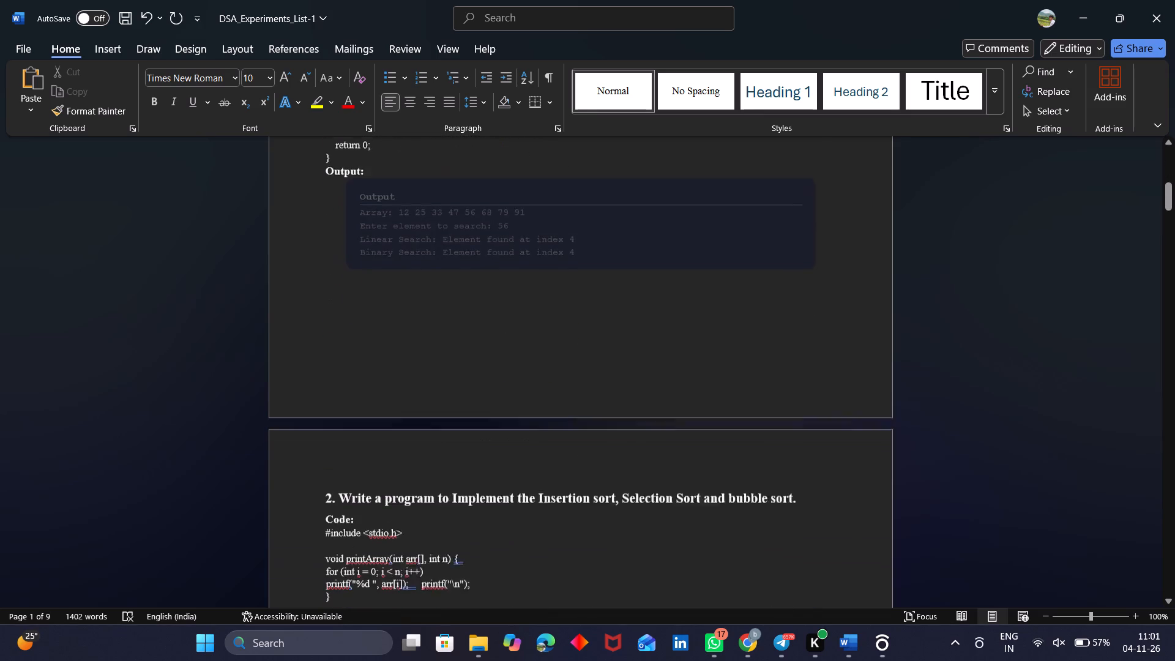
# Delete the "Code:" label and its empty line under the experiment 2 heading.
pyautogui.press('Down')
pyautogui.press('Up')
pyautogui.press('Up')
pyautogui.press('Up')
pyautogui.press('Up')
pyautogui.press('Up')
pyautogui.press('Up')
pyautogui.press('Up')
pyautogui.press('Up')
pyautogui.press('Up')
pyautogui.press('Up')
pyautogui.press('Up')
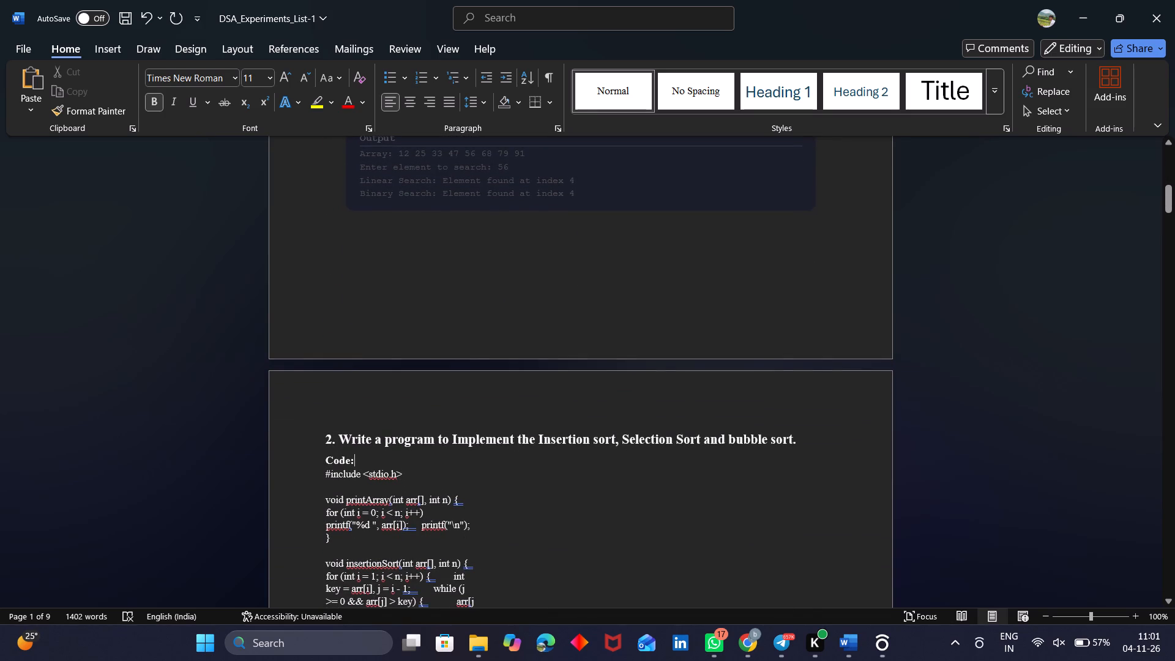
pyautogui.press('BackSpace')
pyautogui.press('BackSpace')
pyautogui.press('BackSpace')
pyautogui.press('BackSpace')
pyautogui.press('BackSpace')
pyautogui.press('BackSpace')
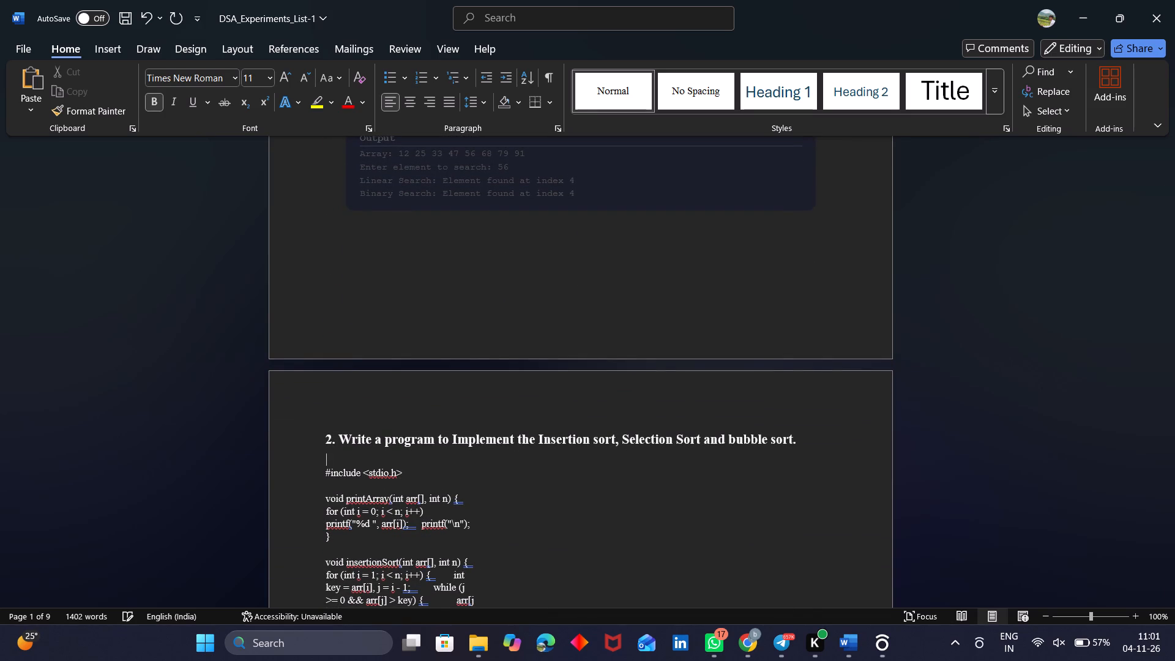
pyautogui.press('BackSpace')
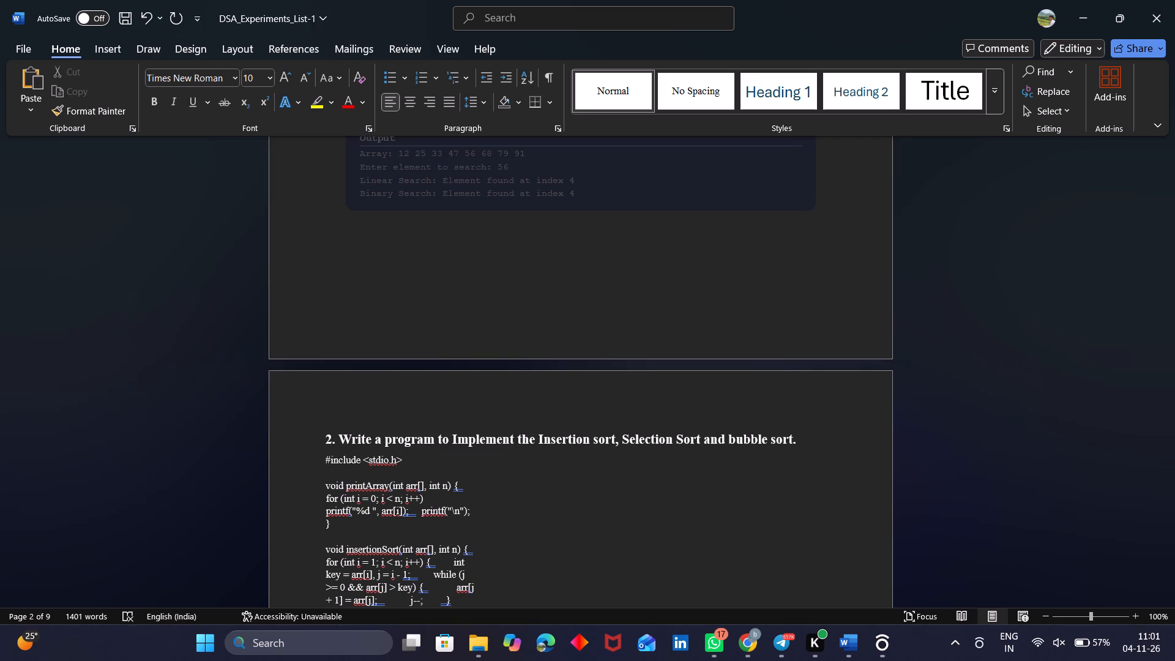
# Remove the blank line between the printArray and insertionSort functions in experiment 2.
pyautogui.press('Down')
pyautogui.press('Down')
pyautogui.press('Down')
pyautogui.press('Down')
pyautogui.press('Down')
pyautogui.press('Down')
pyautogui.press('Down')
pyautogui.press('BackSpace')
pyautogui.press('BackSpace')
# Join the two closing braces at the end of the insertionSort function onto one line.
pyautogui.press('Down')
pyautogui.press('Down')
pyautogui.press('Down')
pyautogui.press('Down')
pyautogui.press('Down')
pyautogui.press('Down')
pyautogui.press('Down')
pyautogui.press('Down')
pyautogui.press('Down')
pyautogui.press('Down')
pyautogui.press('Down')
pyautogui.press('Down')
pyautogui.press('Down')
pyautogui.press('Down')
pyautogui.press('Down')
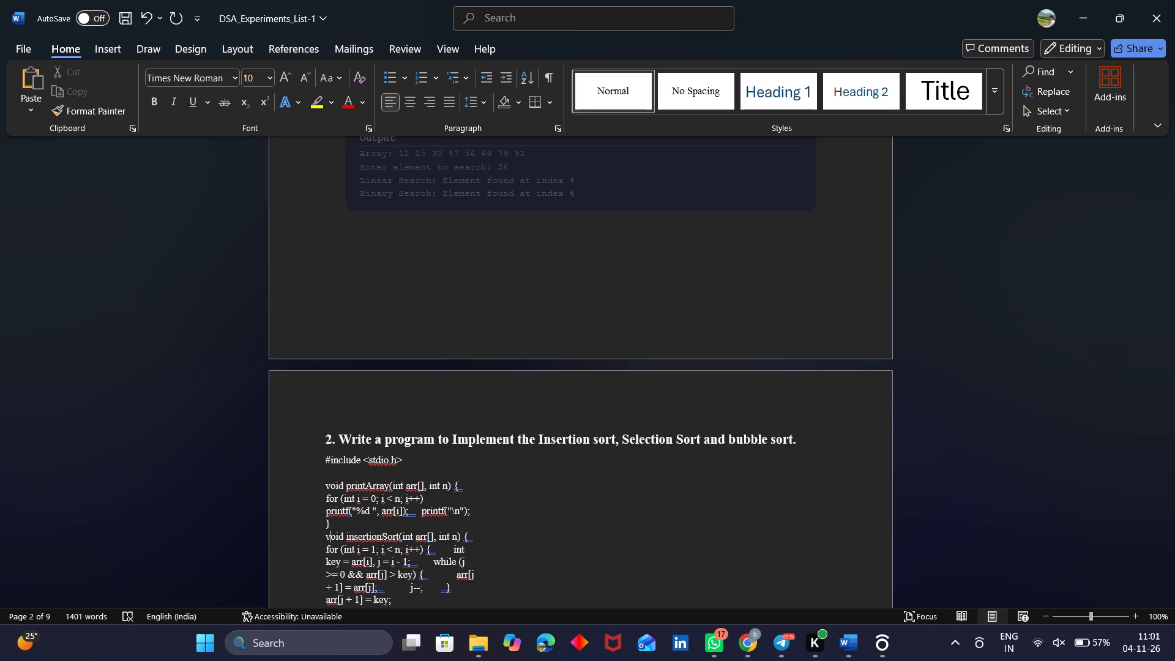
pyautogui.press('Down')
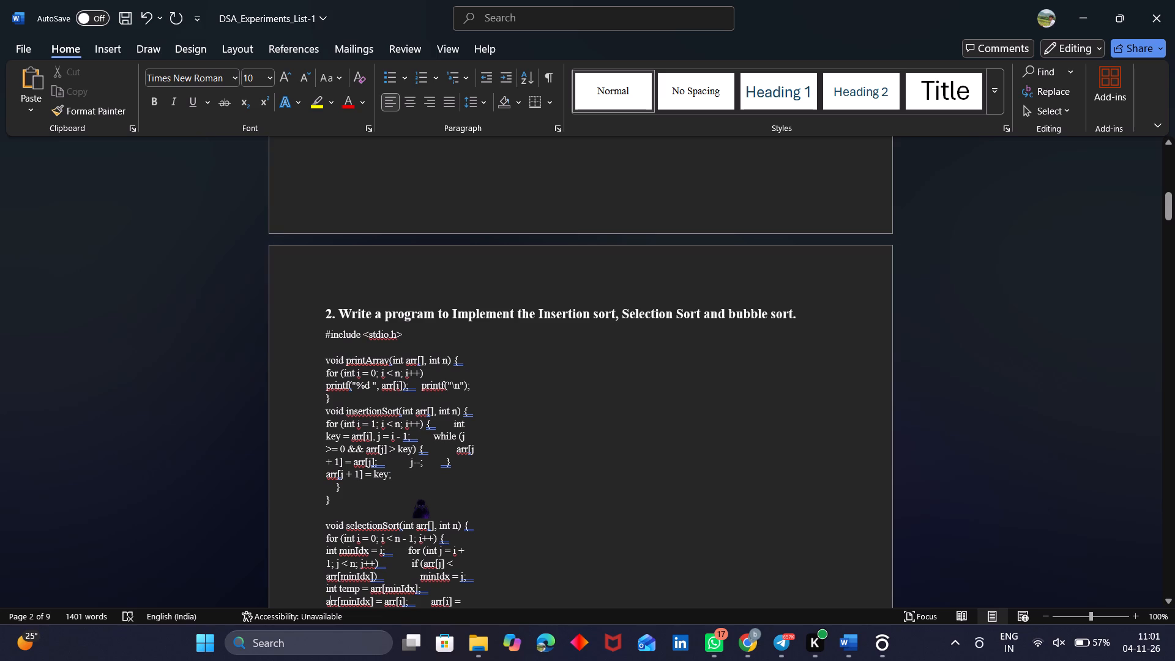
pyautogui.press('Up')
pyautogui.press('Up')
pyautogui.press('Up')
pyautogui.press('Up')
pyautogui.press('Up')
pyautogui.press('Up')
pyautogui.press('Up')
pyautogui.press('Up')
pyautogui.press('Left')
pyautogui.press('BackSpace')
pyautogui.press('BackSpace')
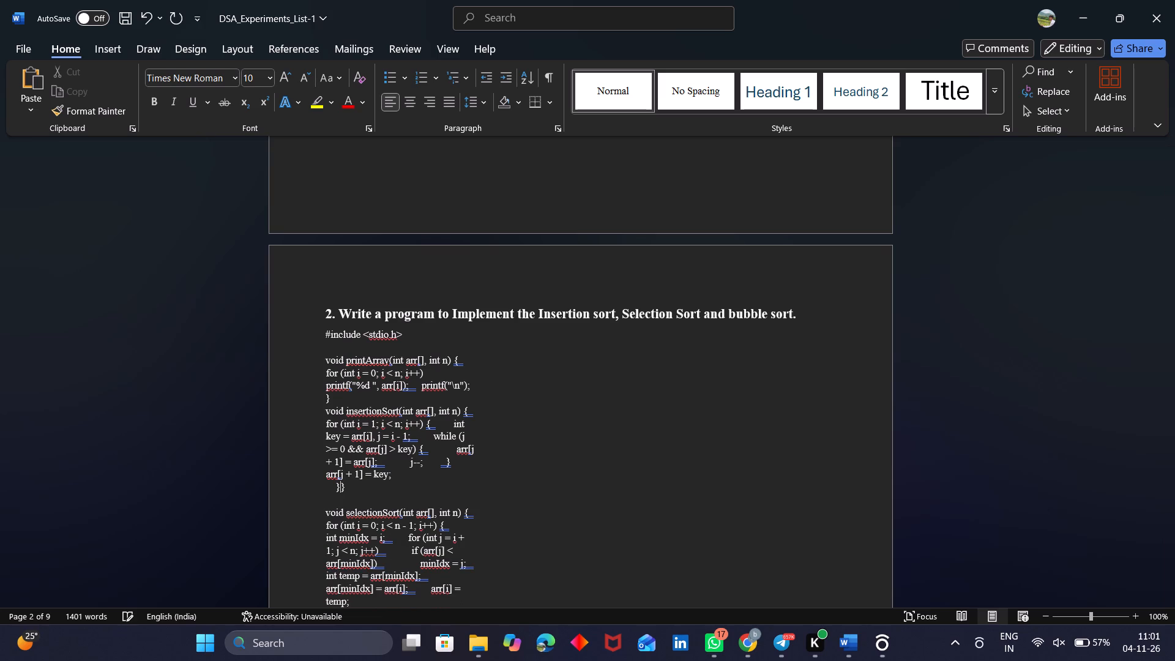
# Remove the blank line between the insertionSort and selectionSort functions.
pyautogui.press('Down')
pyautogui.press('BackSpace')
pyautogui.press('BackSpace')
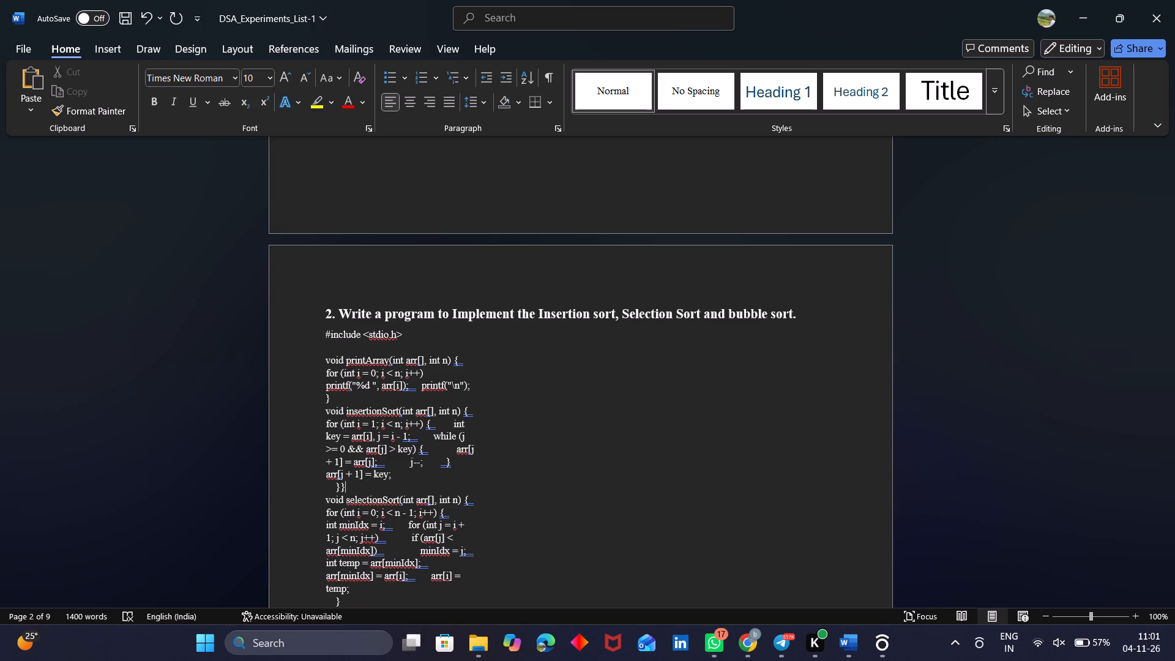
# Join the two closing braces at the end of the selectionSort function onto one line.
pyautogui.press('Down')
pyautogui.press('Down')
pyautogui.press('Down')
pyautogui.press('Down')
pyautogui.press('Down')
pyautogui.press('Down')
pyautogui.press('Down')
pyautogui.press('Down')
pyautogui.press('Down')
pyautogui.press('Down')
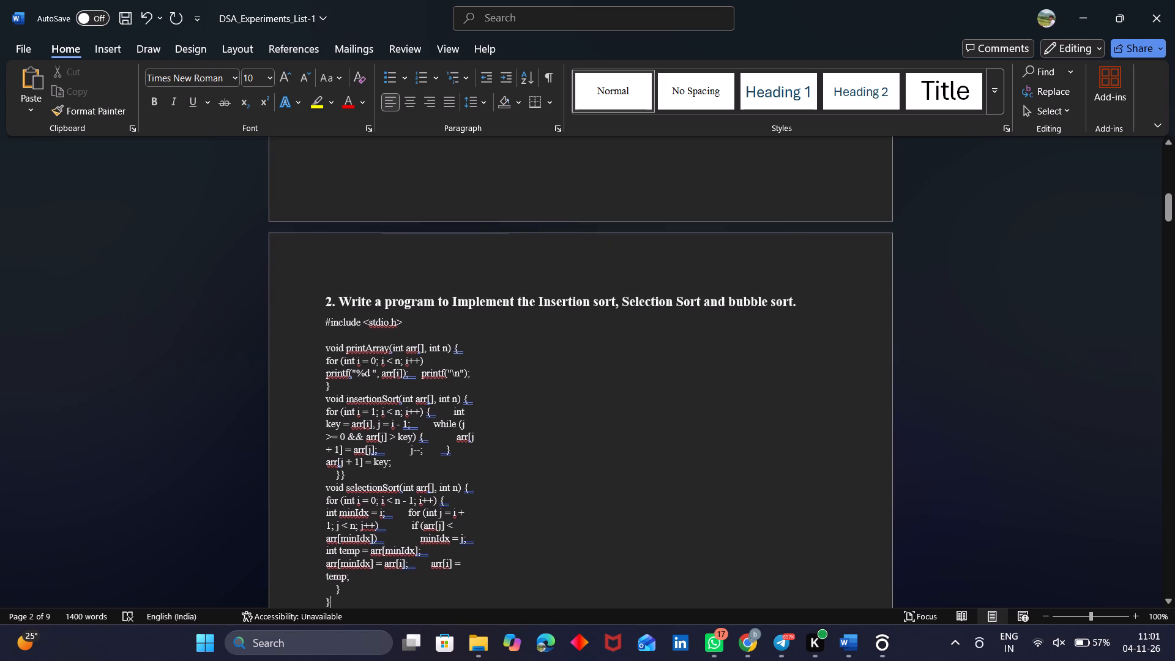
pyautogui.press('Down')
pyautogui.press('Down')
pyautogui.press('Up')
pyautogui.press('Up')
pyautogui.press('Left')
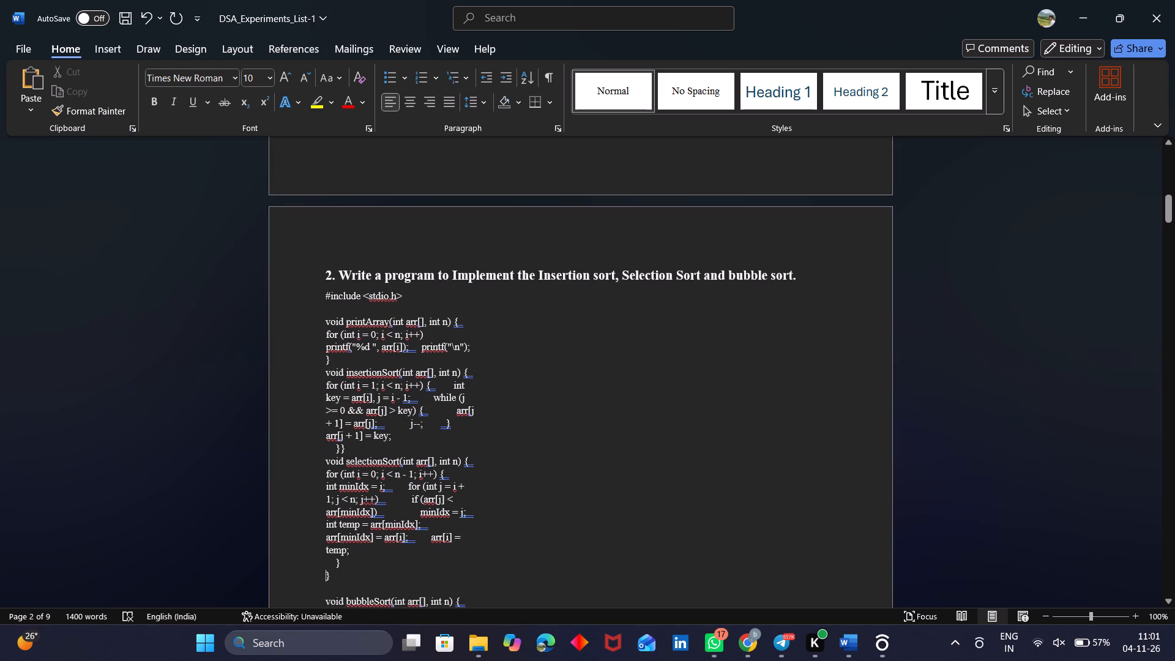
pyautogui.press('BackSpace')
pyautogui.press('BackSpace')
# Remove the blank line between the selectionSort and bubbleSort functions.
pyautogui.press('Down')
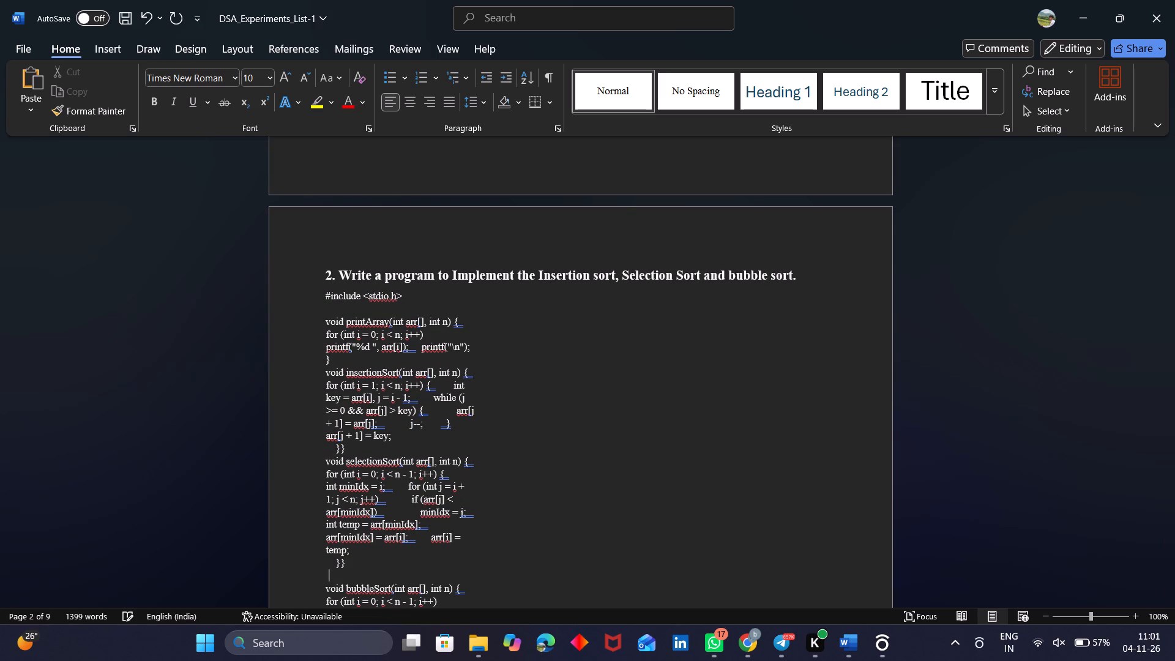
pyautogui.press('BackSpace')
pyautogui.press('BackSpace')
# Look through the rest of experiment 2 and the remaining experiments, and back to experiment 1, to survey the code listings.
pyautogui.press('Down')
pyautogui.press('Down')
pyautogui.press('Down')
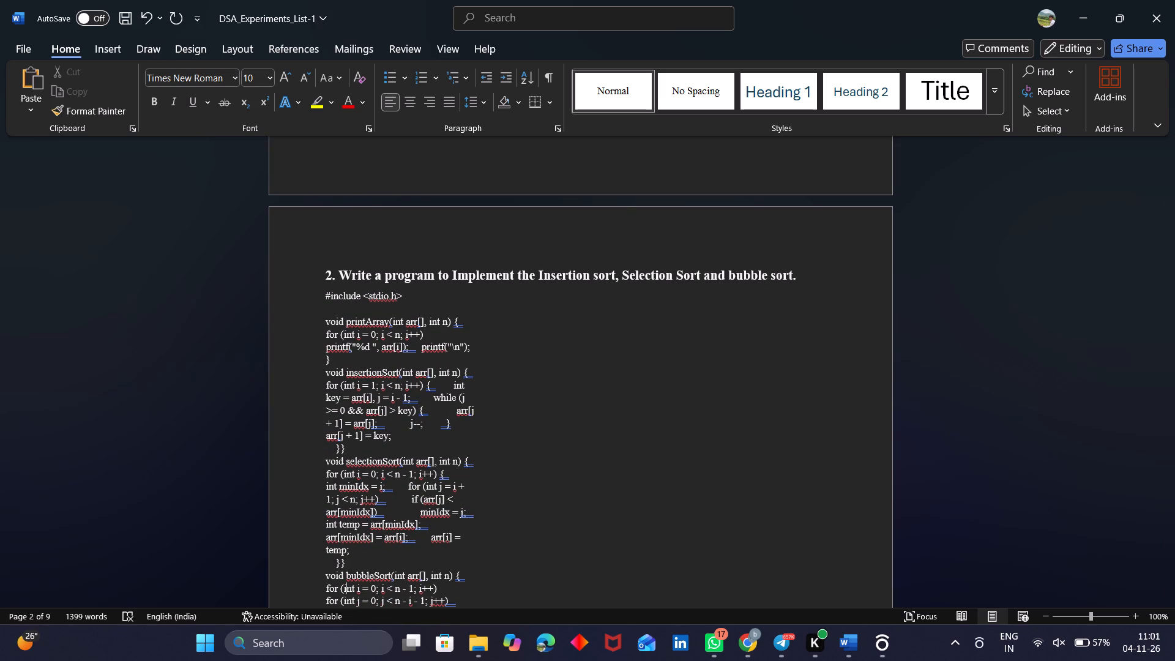
pyautogui.press('Down')
pyautogui.press('Down')
pyautogui.press('Down')
pyautogui.press('Down')
pyautogui.press('Down')
pyautogui.press('Down')
pyautogui.press('Down')
pyautogui.press('Down')
pyautogui.press('Down')
pyautogui.press('Down')
pyautogui.press('Down')
pyautogui.press('Down')
pyautogui.press('Down')
pyautogui.press('Down')
pyautogui.press('Down')
pyautogui.press('Down')
pyautogui.press('Down')
pyautogui.press('Down')
pyautogui.press('Down')
pyautogui.press('Down')
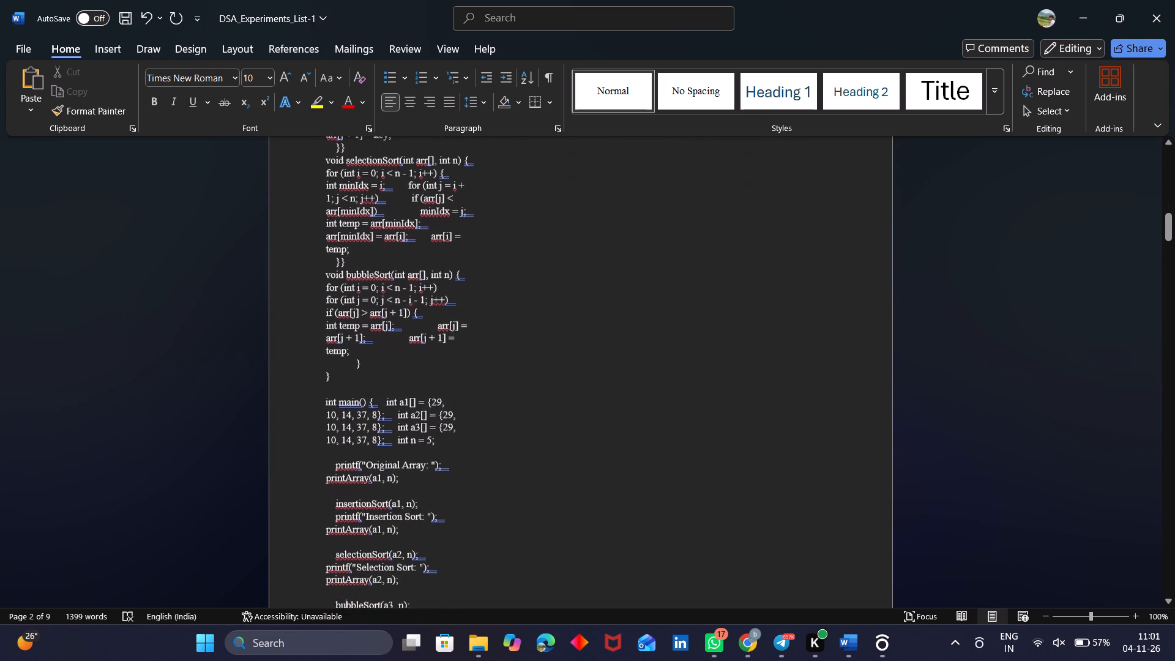
pyautogui.scroll(-14, 419, 499)
pyautogui.scroll(-10, 419, 499)
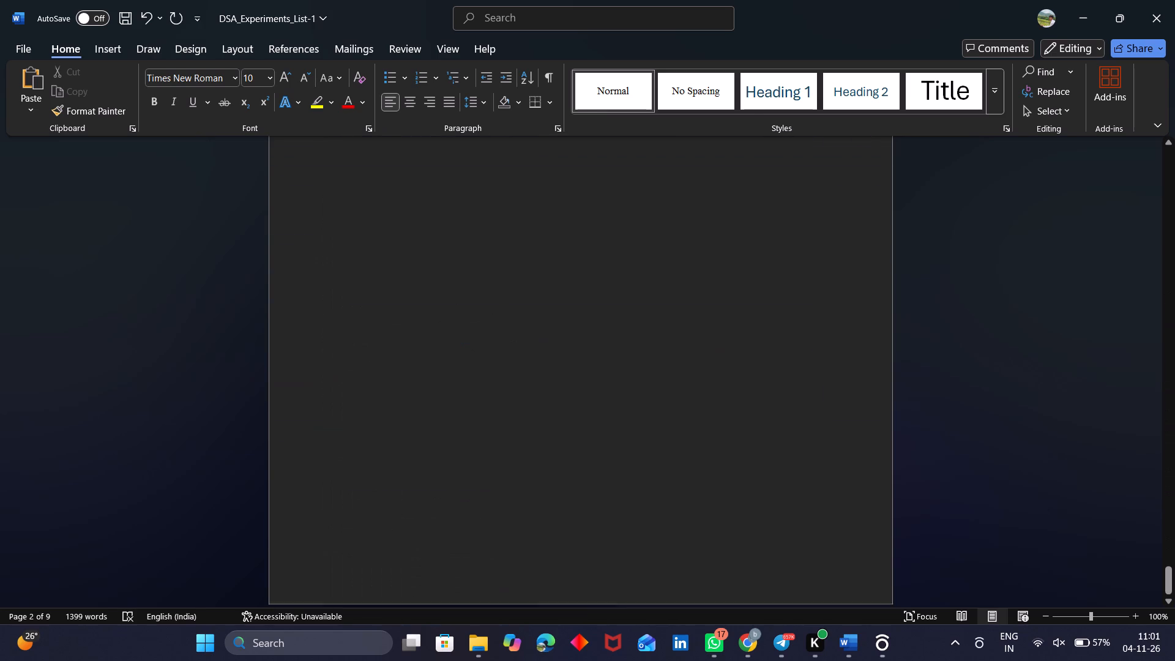
pyautogui.scroll(-7, 419, 499)
pyautogui.scroll(5, 324, 346)
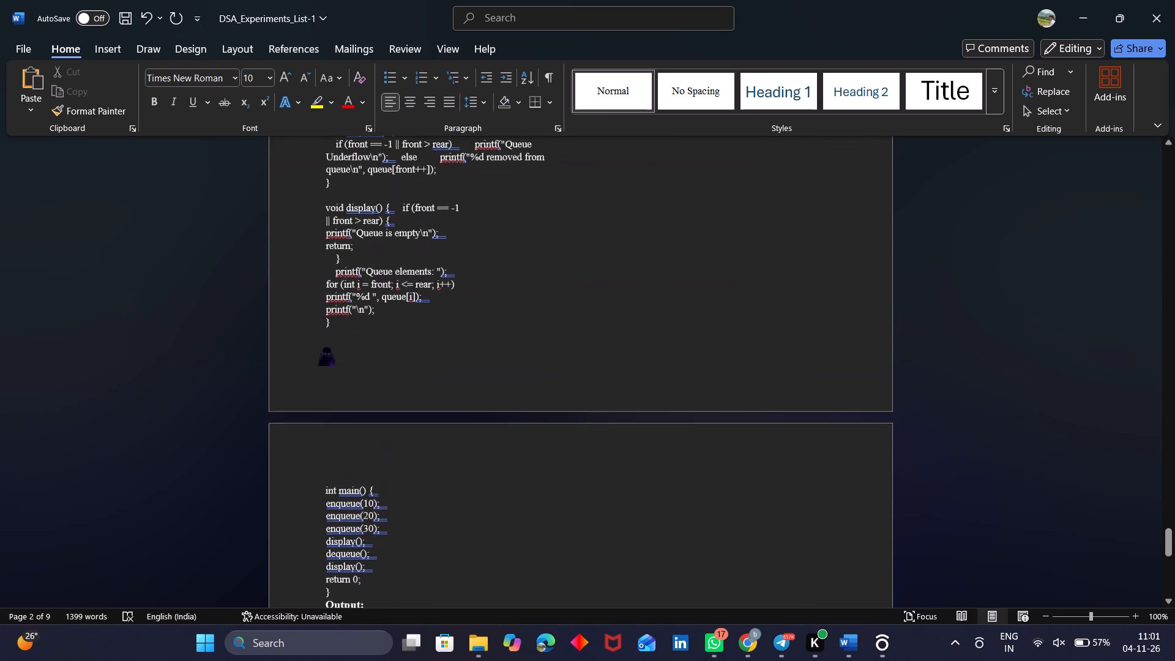
pyautogui.scroll(4, 324, 346)
pyautogui.scroll(-2, 324, 346)
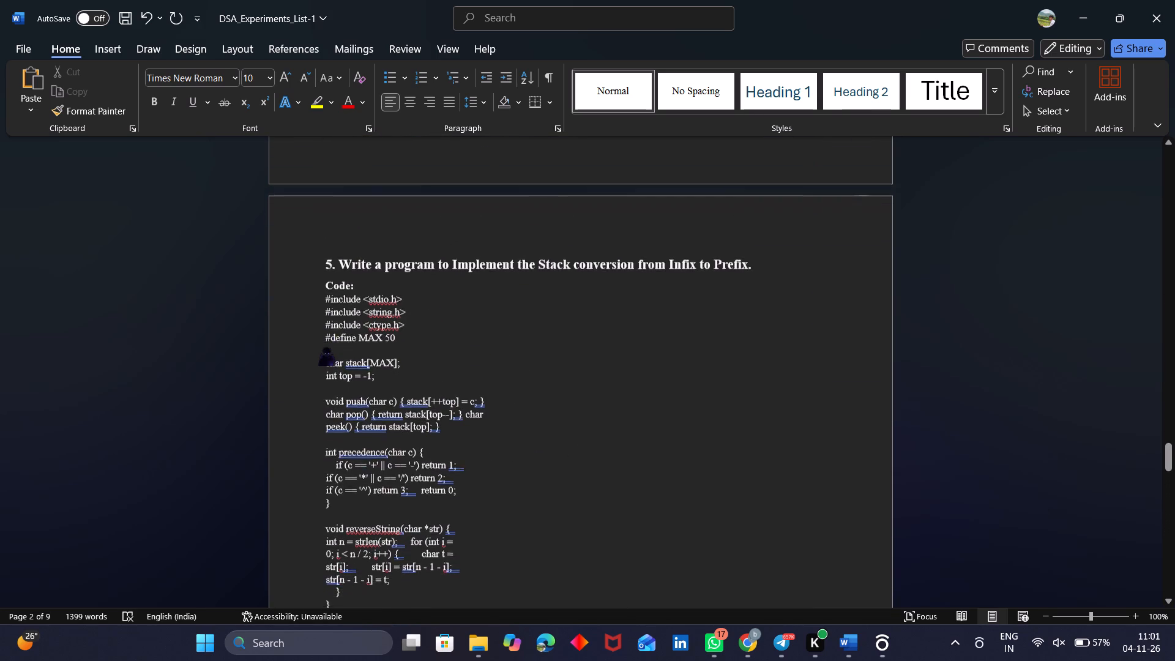
pyautogui.scroll(-6, 324, 346)
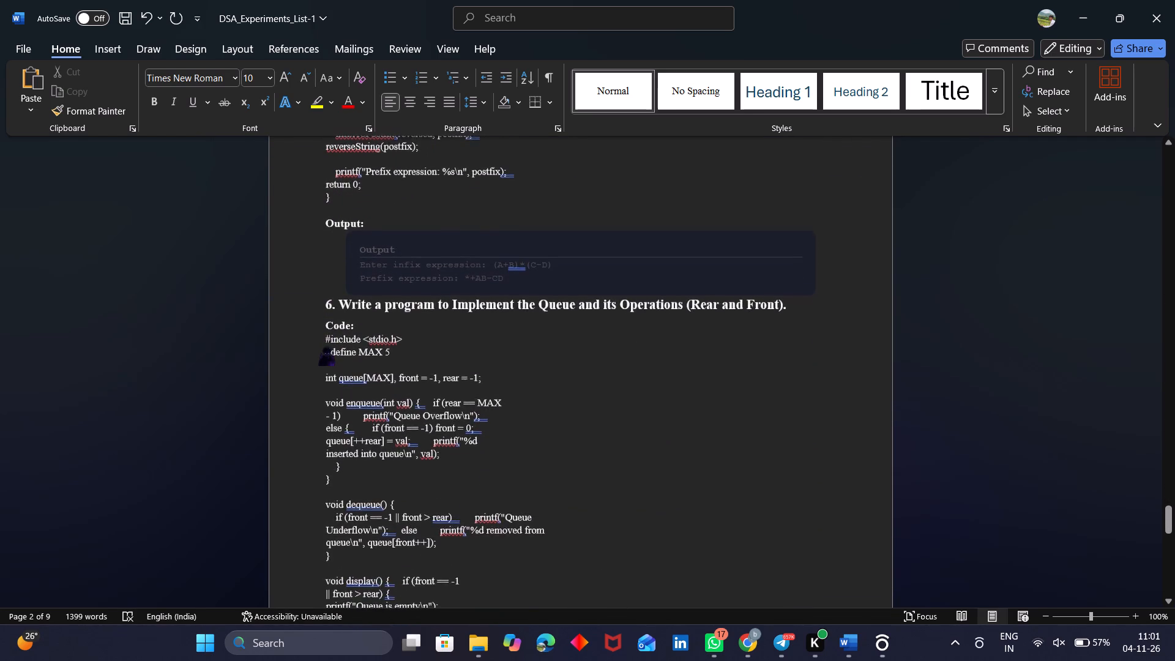
pyautogui.scroll(-7, 324, 346)
pyautogui.scroll(9, 324, 346)
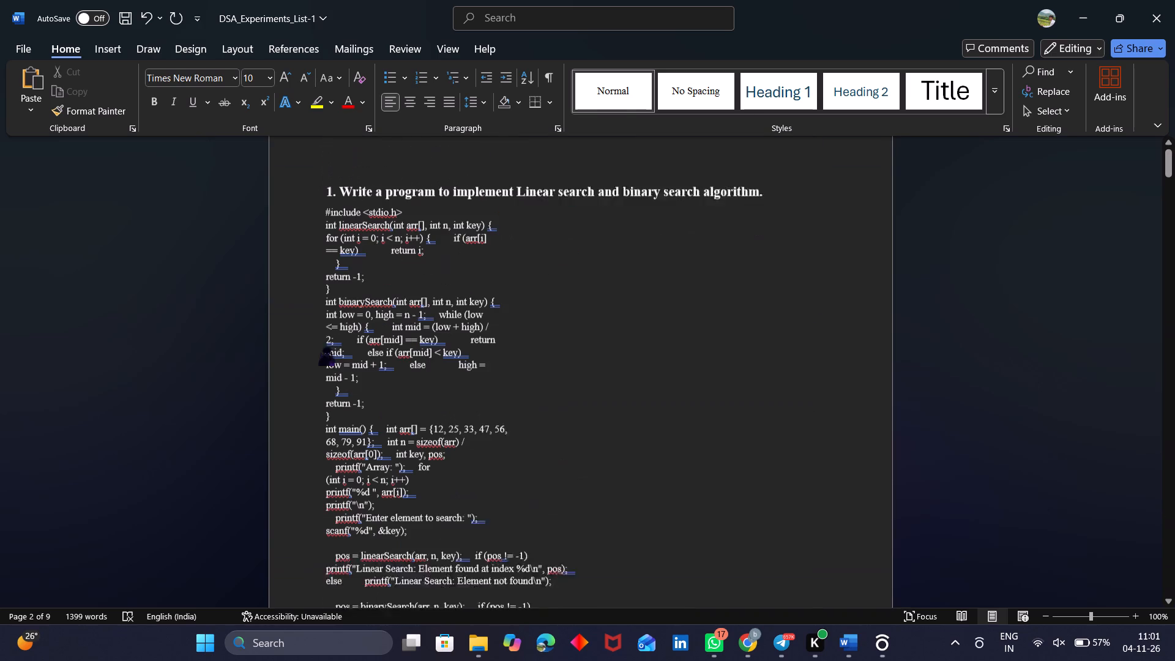
pyautogui.scroll(6, 324, 346)
pyautogui.scroll(-1, 349, 486)
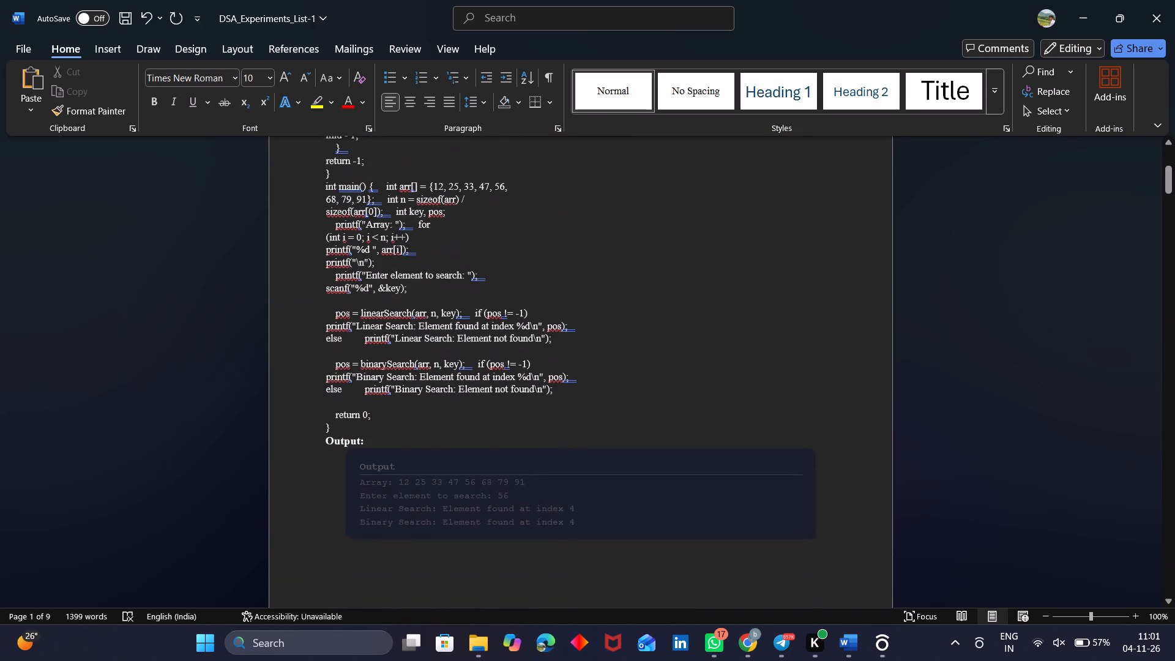
# Join the two closing braces at the end of experiment 2's bubbleSort function onto one line.
pyautogui.scroll(-4, 349, 486)
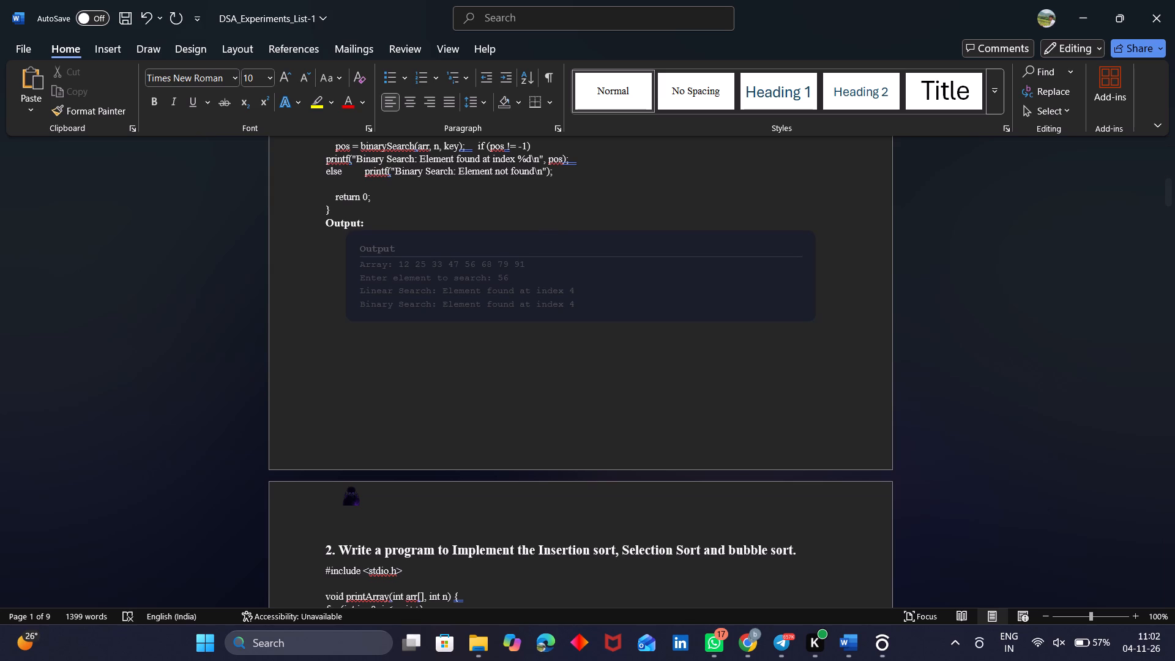
pyautogui.scroll(-5, 403, 449)
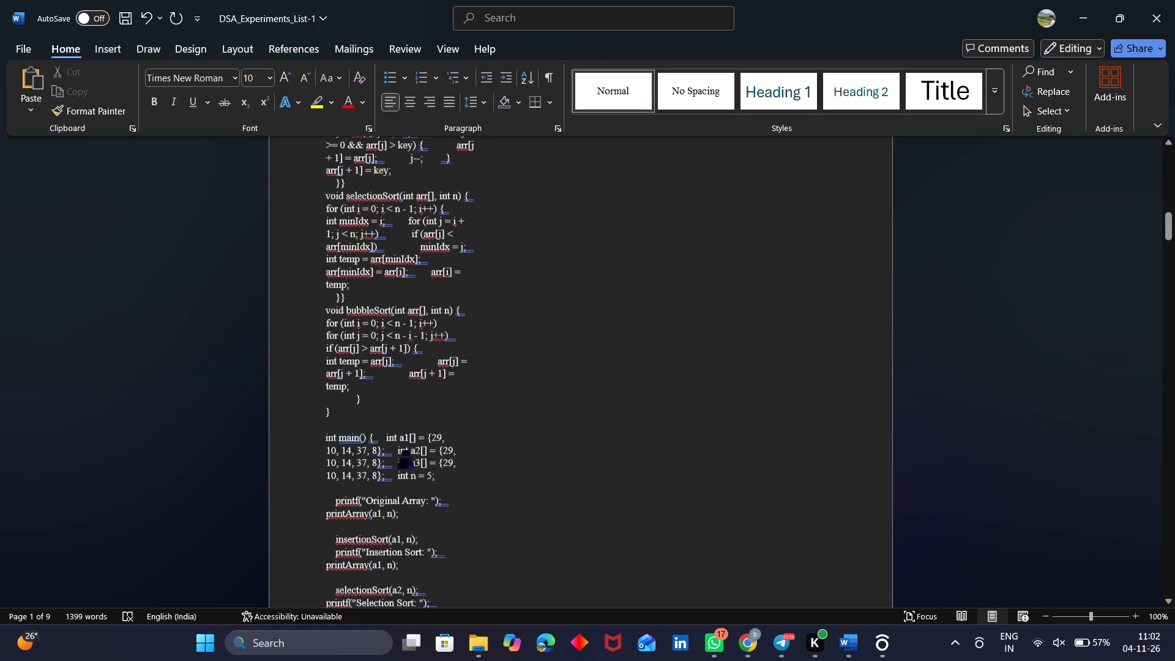
pyautogui.scroll(-1, 403, 449)
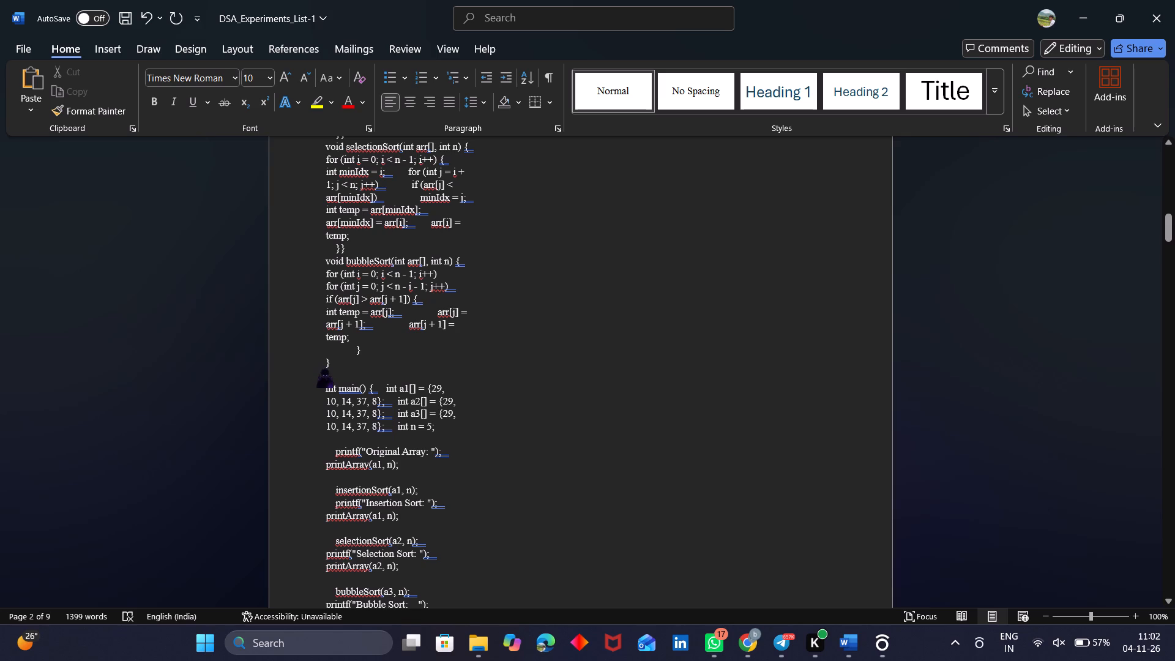
pyautogui.click(323, 368)
pyautogui.press('BackSpace')
pyautogui.press('BackSpace')
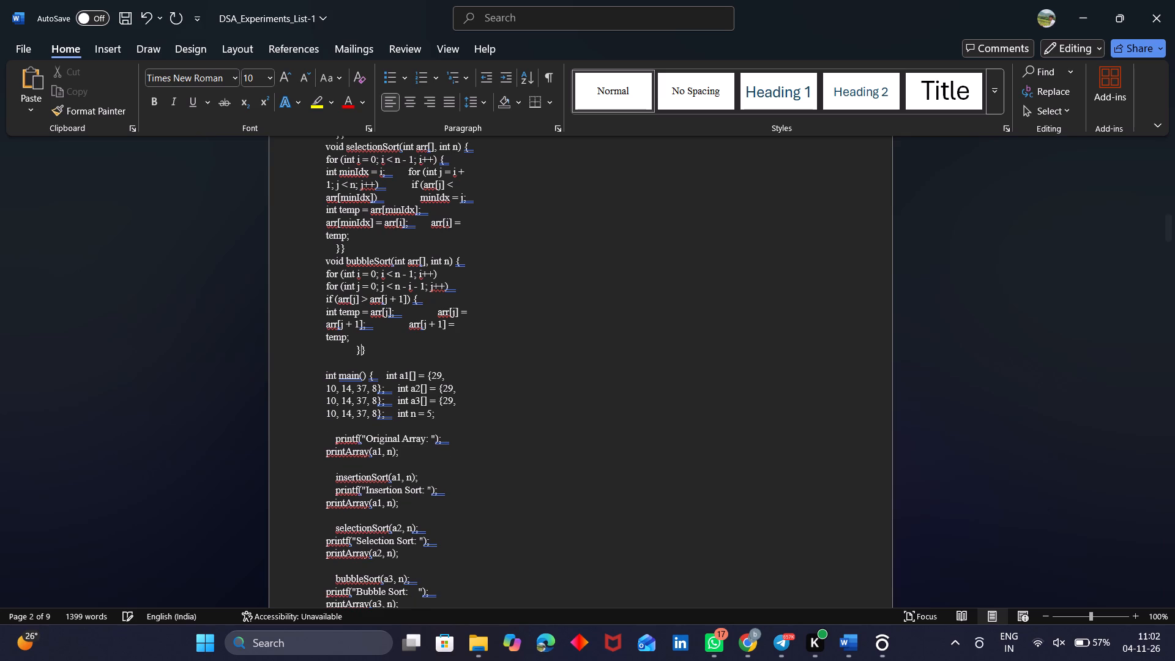
# Remove the blank line between the bubbleSort function and main() in experiment 2.
pyautogui.press('Down')
pyautogui.press('BackSpace')
pyautogui.press('BackSpace')
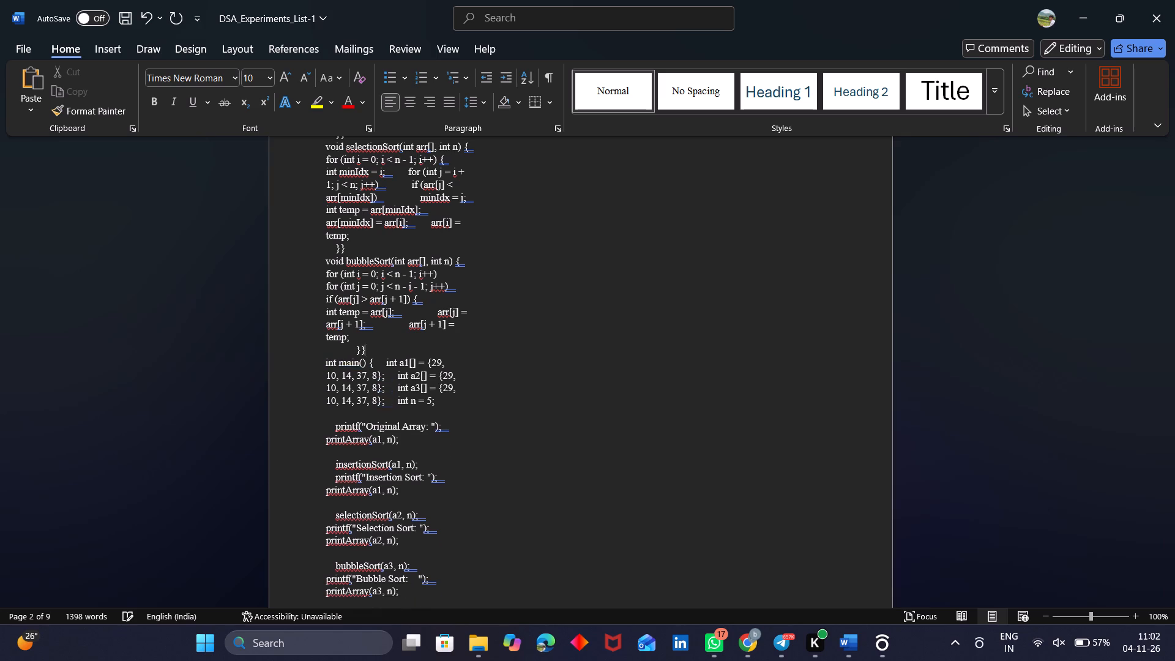
# Delete two spaces of indentation before the joined closing braces of the bubbleSort function.
pyautogui.press('Down')
pyautogui.press('Down')
pyautogui.press('Down')
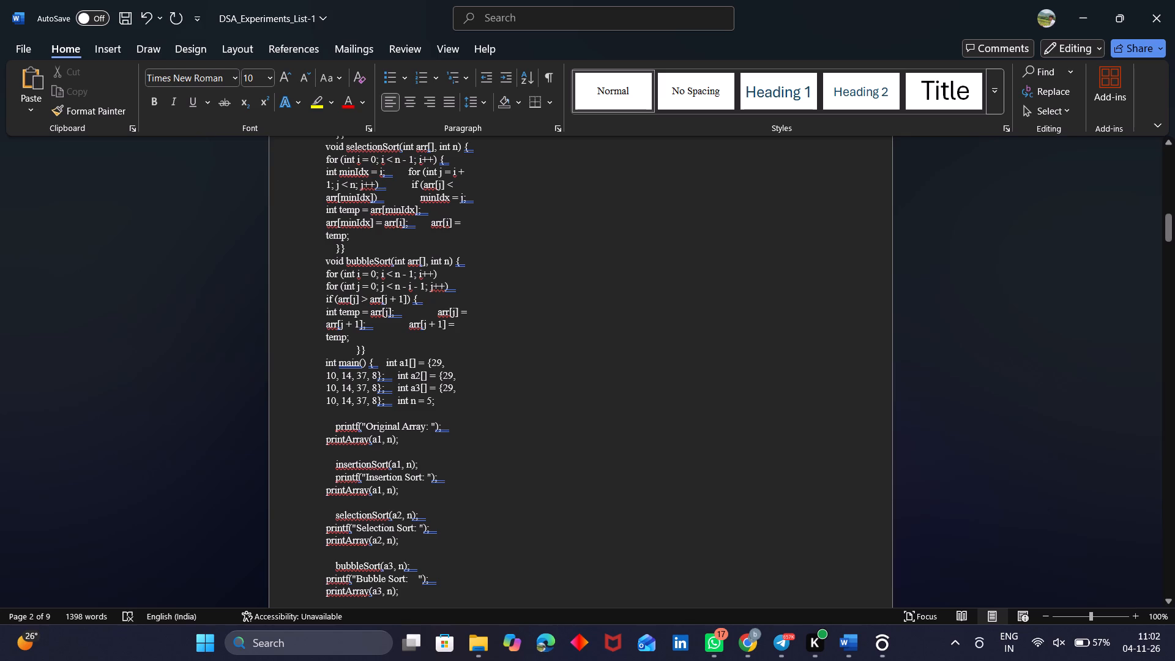
pyautogui.click(349, 349)
pyautogui.press('BackSpace')
pyautogui.press('BackSpace')
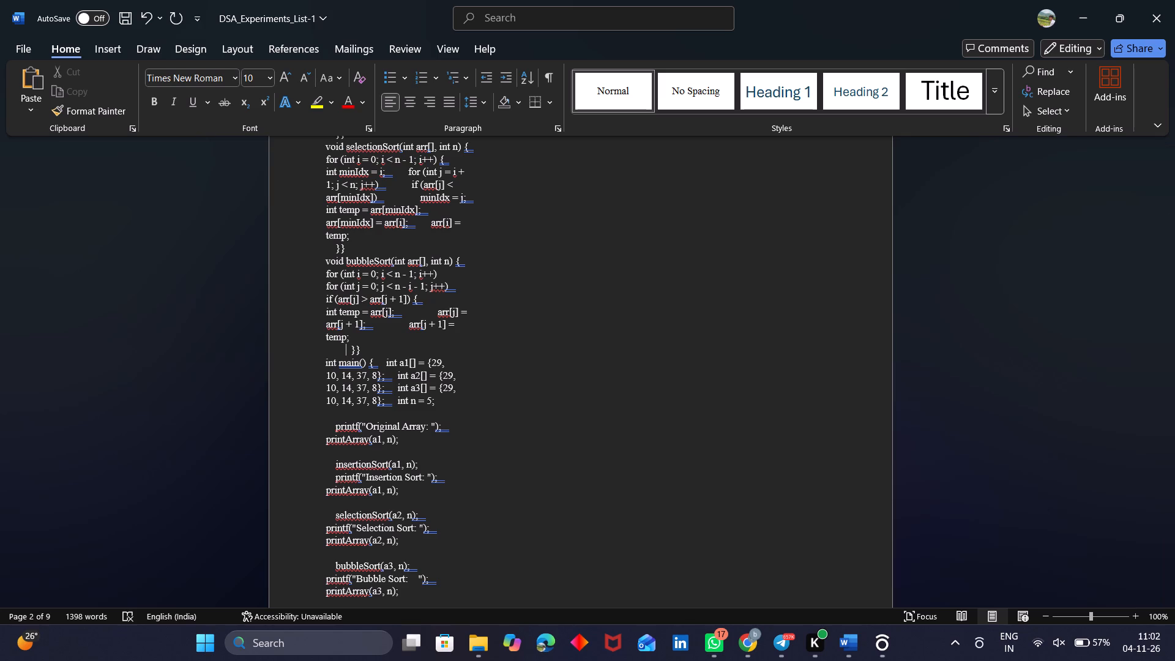
# Remove the blank line above return 0; in experiment 2's main() and trim that line's indentation.
pyautogui.scroll(-2, 351, 353)
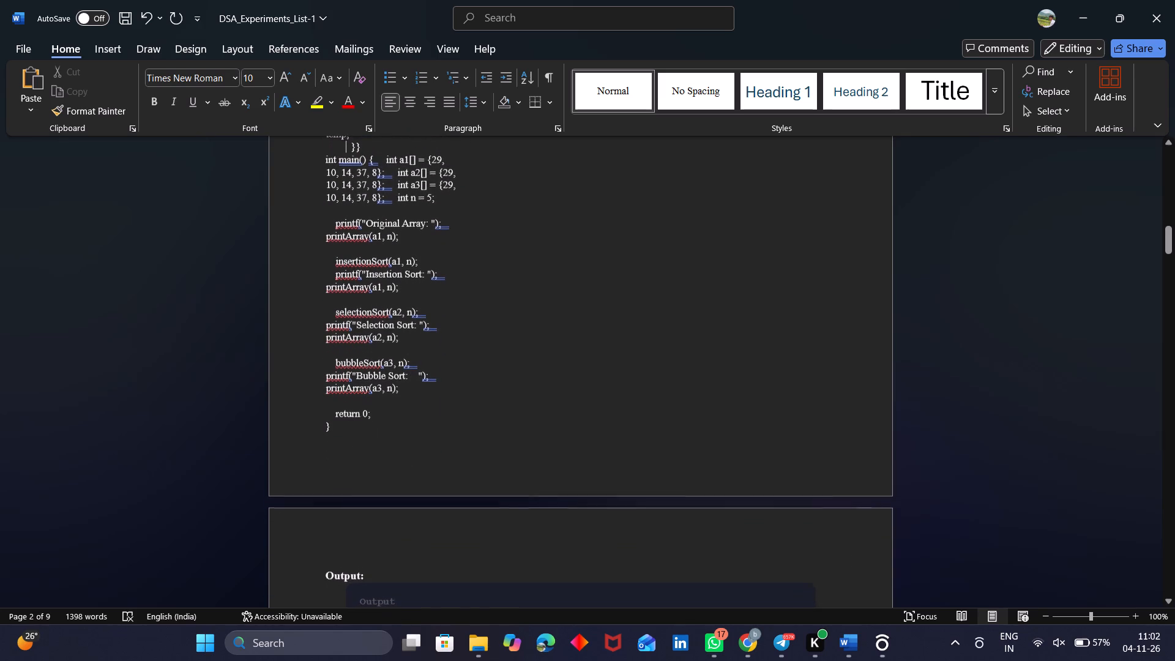
pyautogui.scroll(-1, 351, 353)
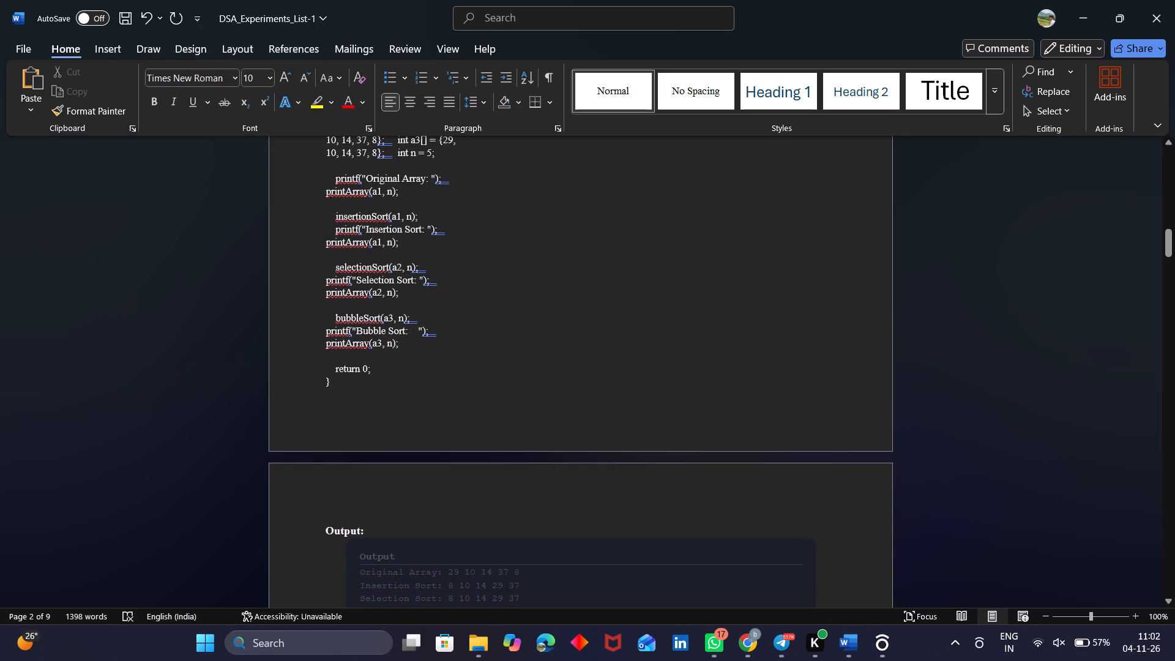
pyautogui.click(333, 367)
pyautogui.press('BackSpace')
pyautogui.press('BackSpace')
pyautogui.press('BackSpace')
pyautogui.press('BackSpace')
pyautogui.press('BackSpace')
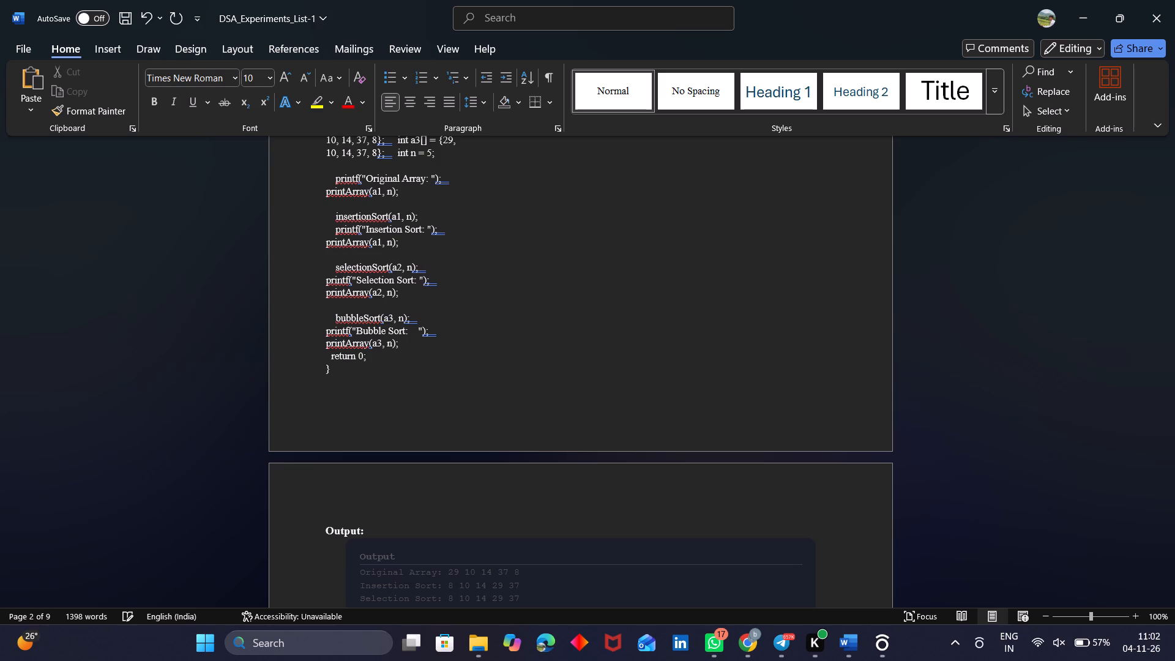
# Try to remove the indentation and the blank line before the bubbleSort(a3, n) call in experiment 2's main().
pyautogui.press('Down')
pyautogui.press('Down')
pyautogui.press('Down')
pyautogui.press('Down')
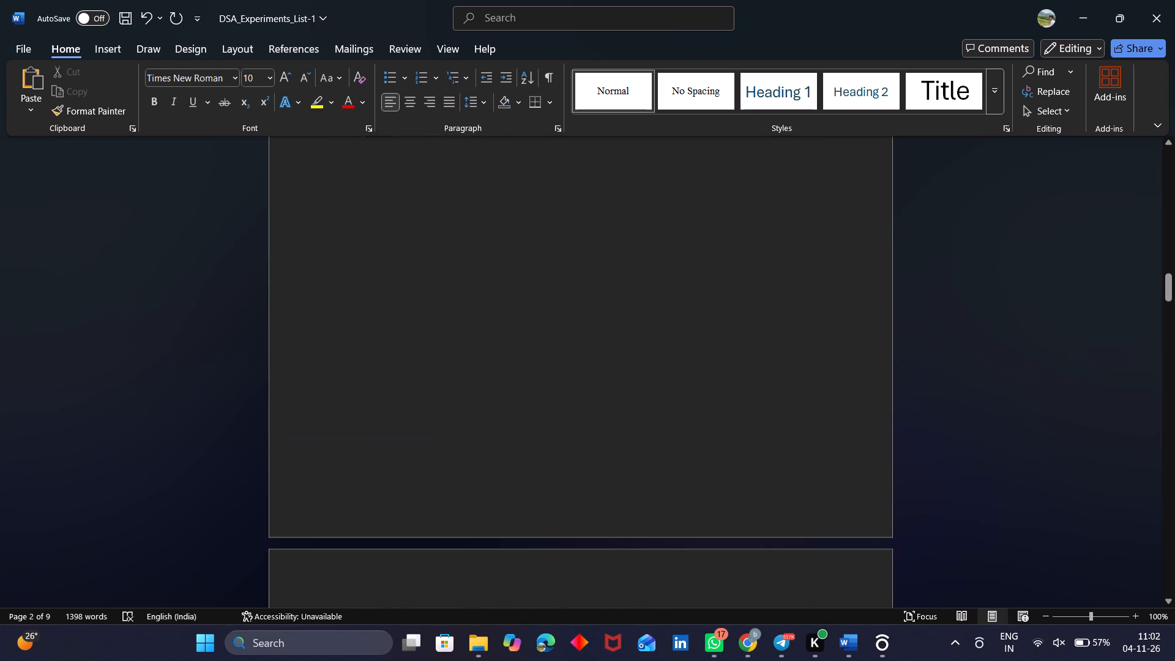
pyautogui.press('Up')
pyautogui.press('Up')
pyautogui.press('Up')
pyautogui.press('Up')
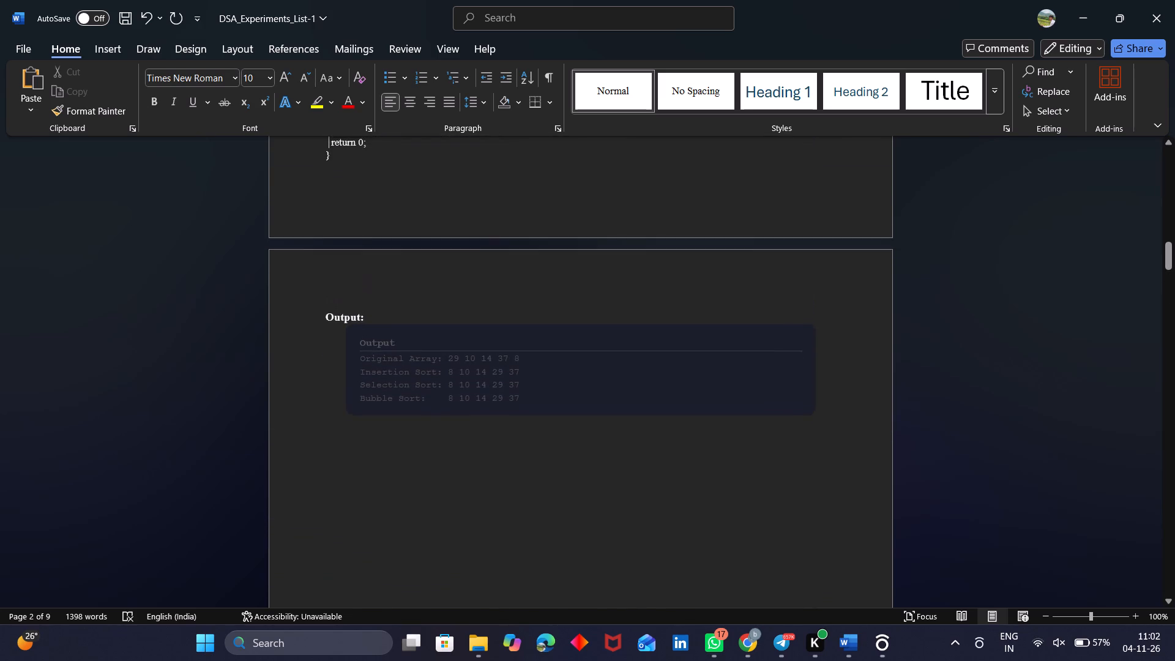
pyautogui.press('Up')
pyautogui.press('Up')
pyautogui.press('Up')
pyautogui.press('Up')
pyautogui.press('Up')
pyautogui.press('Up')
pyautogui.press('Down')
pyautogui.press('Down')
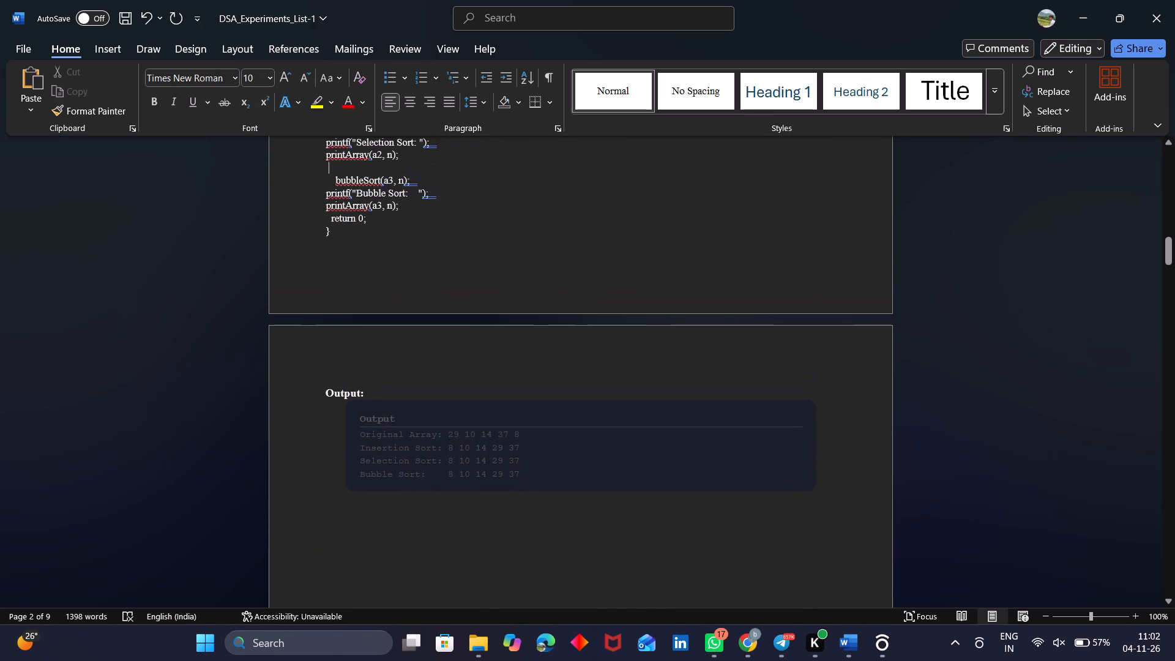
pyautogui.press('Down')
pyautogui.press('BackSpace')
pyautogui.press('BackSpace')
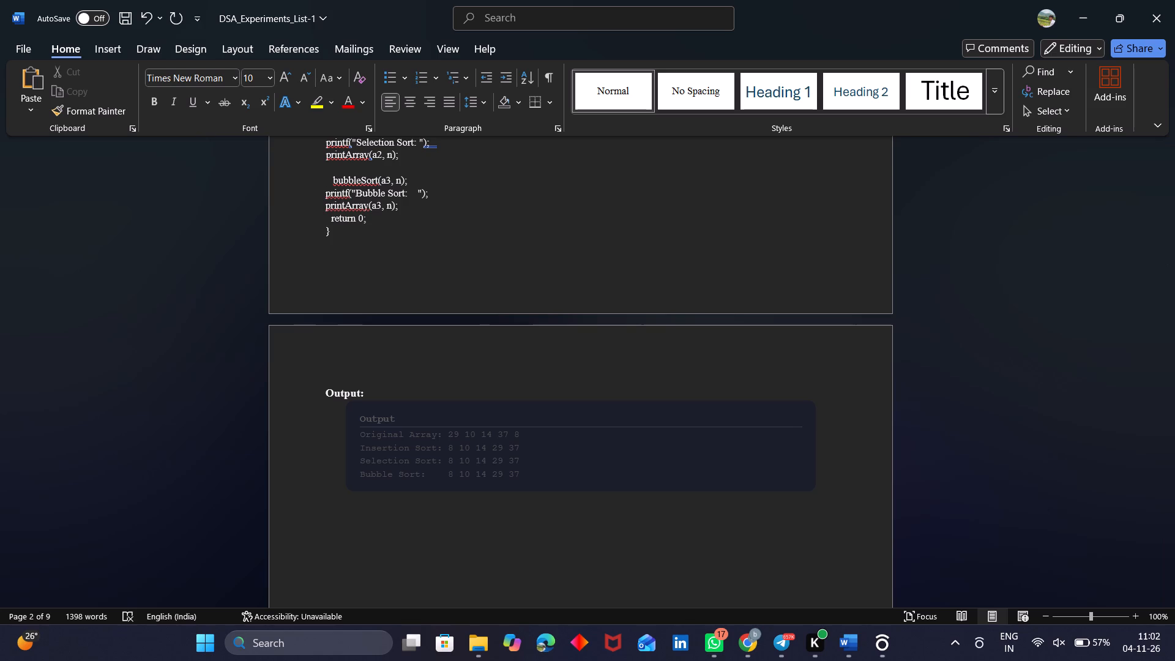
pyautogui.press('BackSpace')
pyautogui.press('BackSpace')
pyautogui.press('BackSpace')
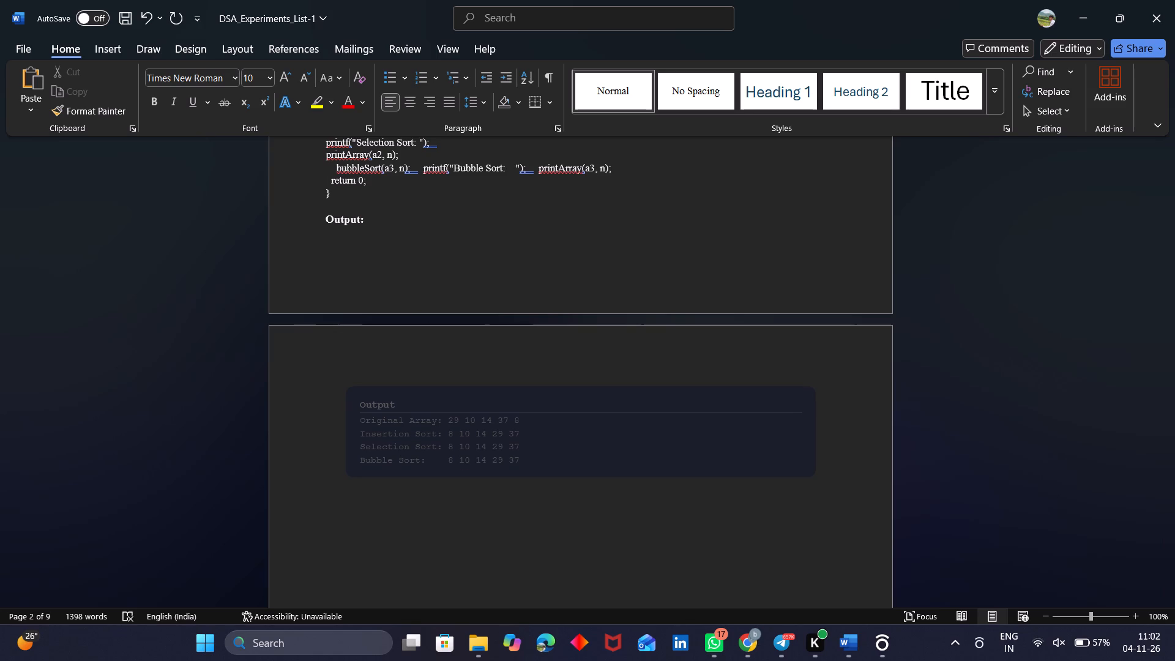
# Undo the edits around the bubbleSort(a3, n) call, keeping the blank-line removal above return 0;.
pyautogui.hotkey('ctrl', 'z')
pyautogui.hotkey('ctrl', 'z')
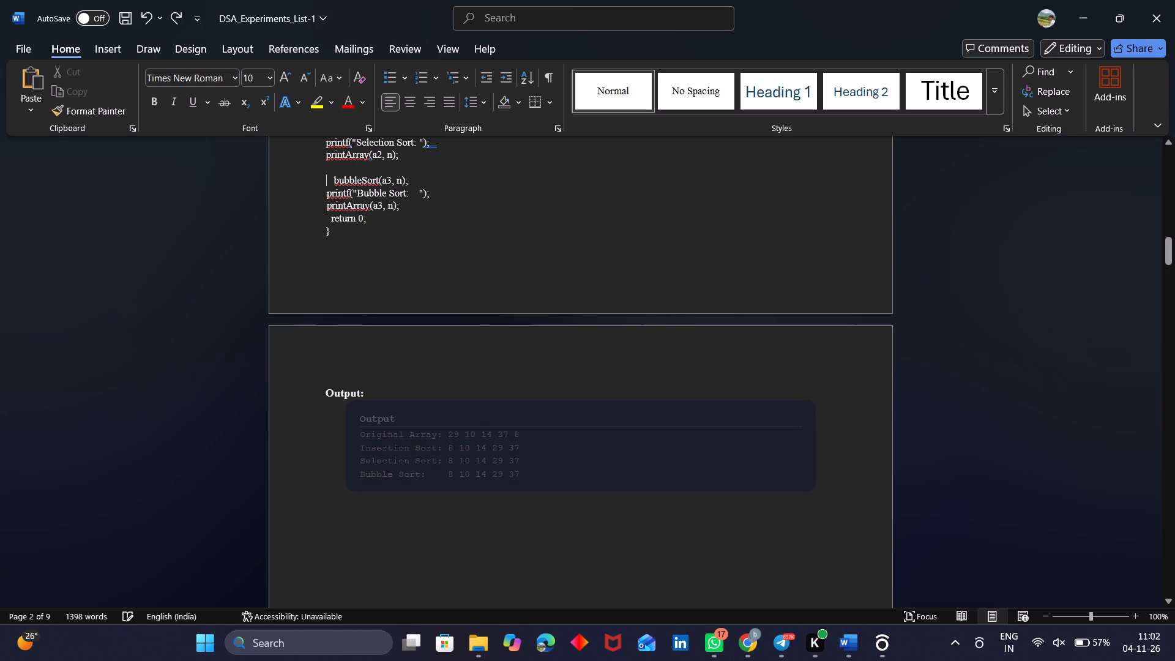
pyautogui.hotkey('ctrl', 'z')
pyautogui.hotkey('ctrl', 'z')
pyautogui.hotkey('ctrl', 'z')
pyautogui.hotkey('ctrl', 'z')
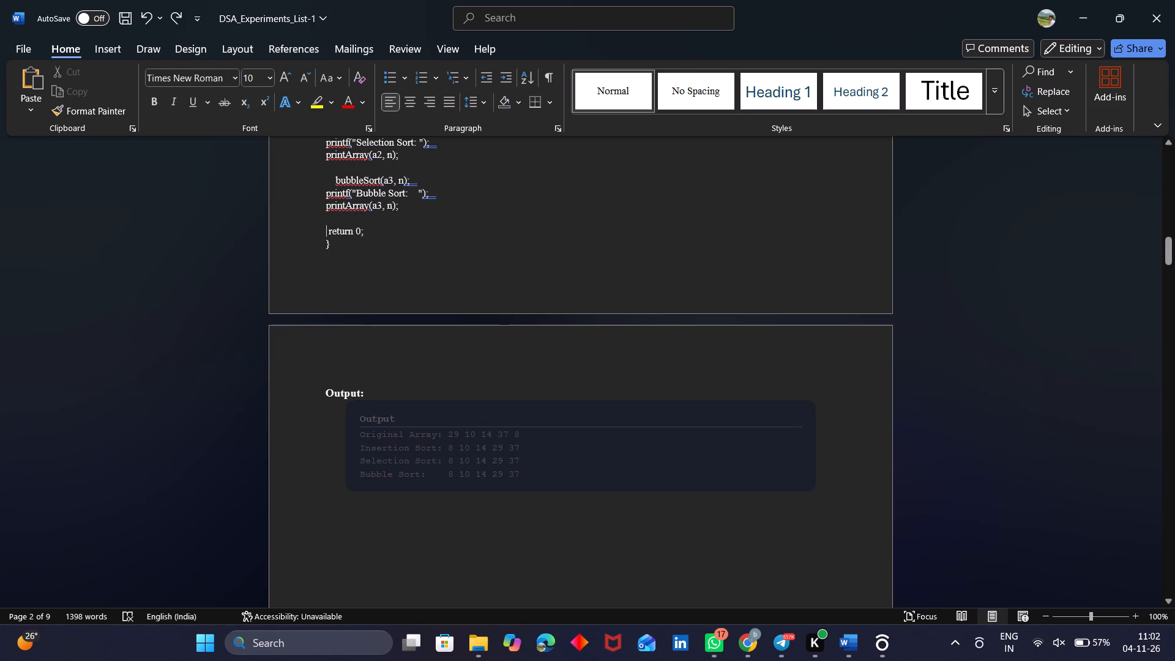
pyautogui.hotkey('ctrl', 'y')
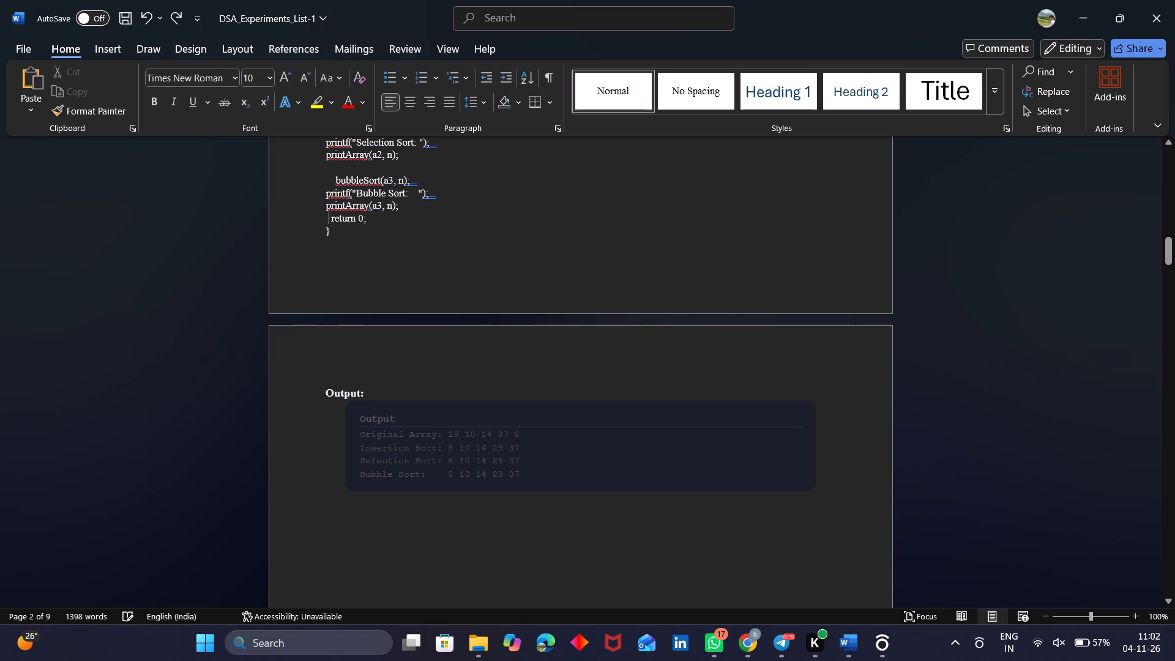
# Remove the blank line between printArray(a2, n) and bubbleSort(a3, n) in experiment 2's main().
pyautogui.press('Up')
pyautogui.press('Up')
pyautogui.press('Up')
pyautogui.press('Up')
pyautogui.press('BackSpace')
pyautogui.press('BackSpace')
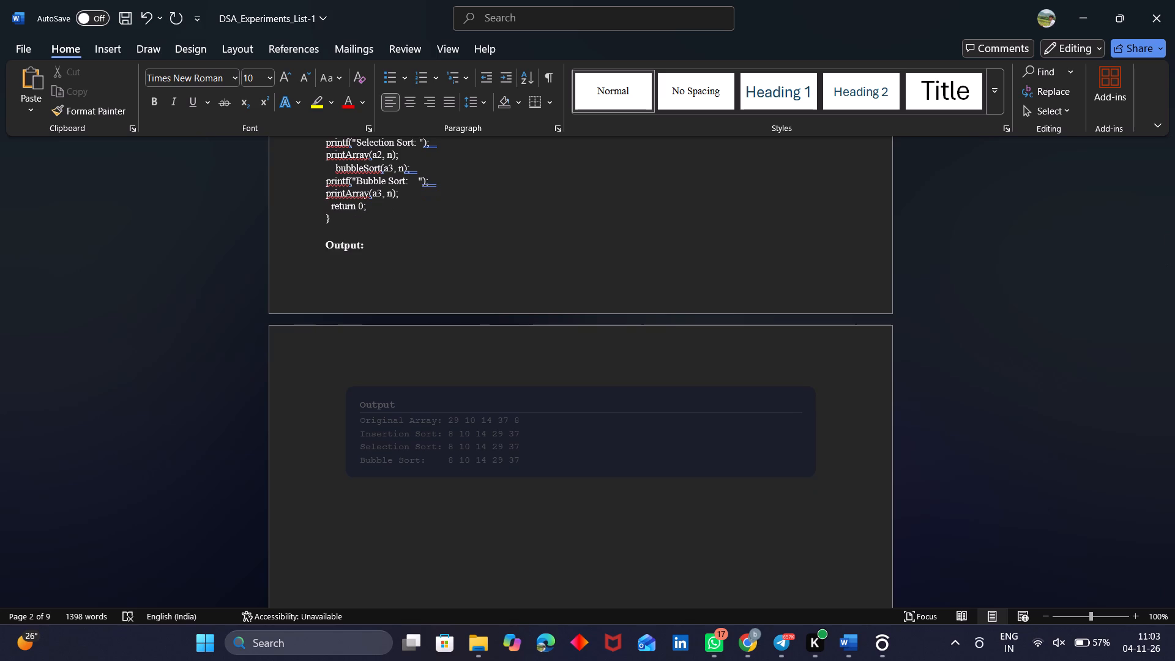
# Remove the blank line between printArray(a1, n) and selectionSort(a2, n) in experiment 2's main().
pyautogui.press('Up')
pyautogui.press('Up')
pyautogui.press('Up')
pyautogui.press('Up')
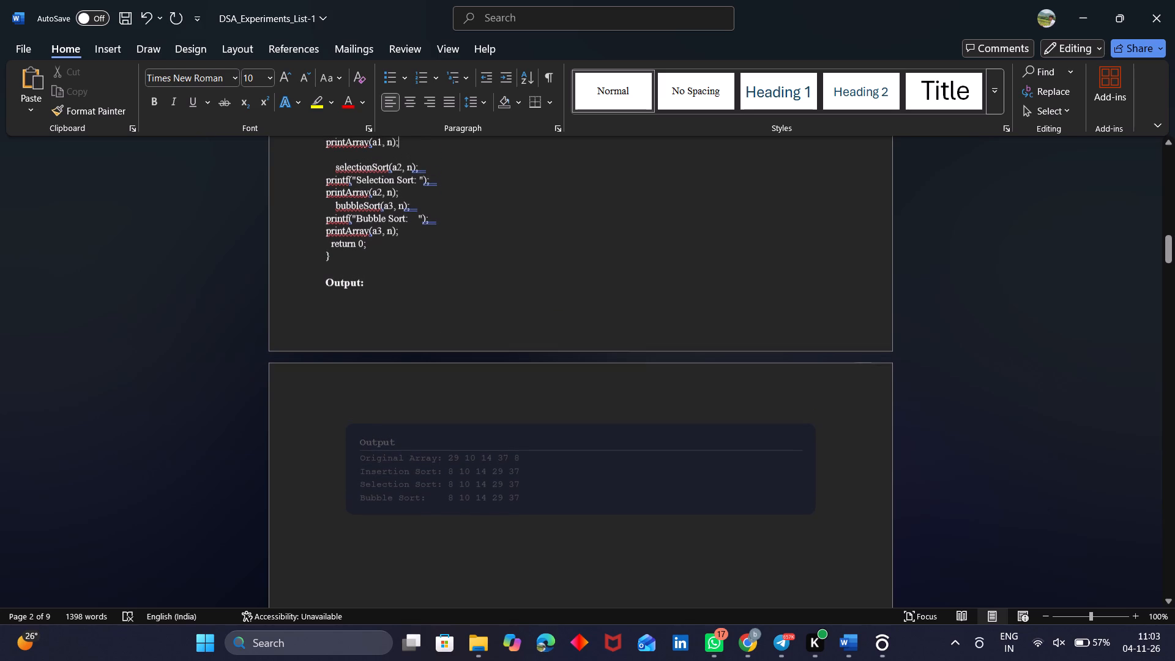
pyautogui.press('Down')
pyautogui.press('BackSpace')
pyautogui.press('BackSpace')
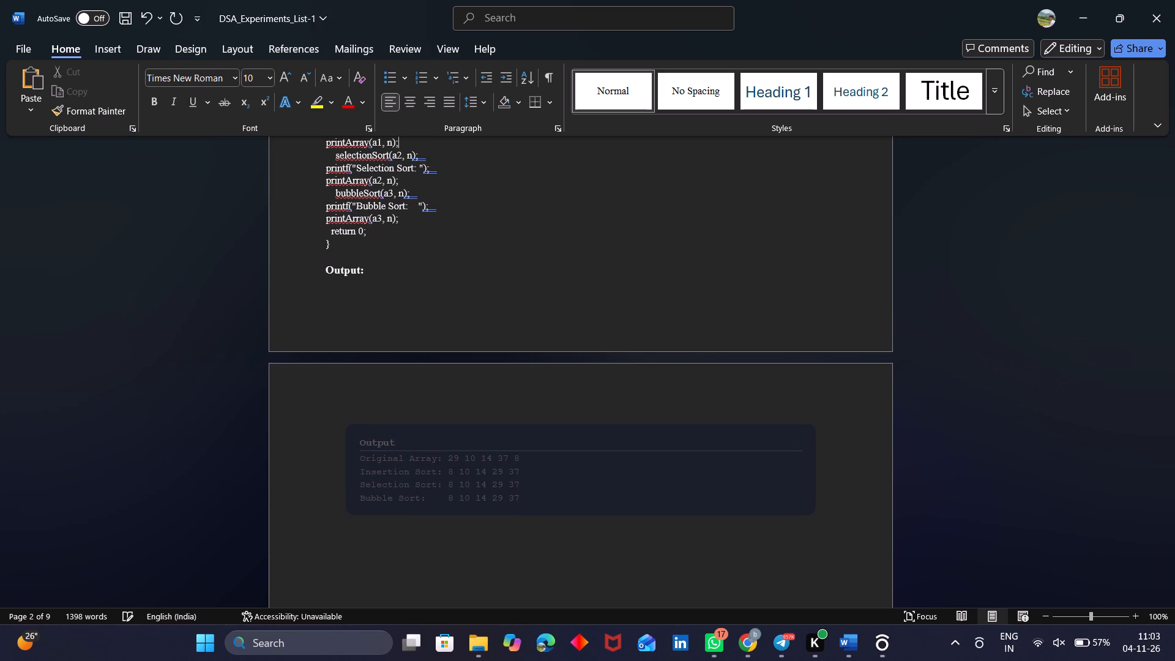
# Look back through experiment 2's code listing, from main() up to the experiment's heading.
pyautogui.press('Up')
pyautogui.press('Up')
pyautogui.press('Up')
pyautogui.press('Up')
pyautogui.press('Up')
pyautogui.press('Up')
pyautogui.press('Up')
pyautogui.press('Up')
pyautogui.press('Up')
pyautogui.press('Up')
pyautogui.press('Up')
pyautogui.press('Down')
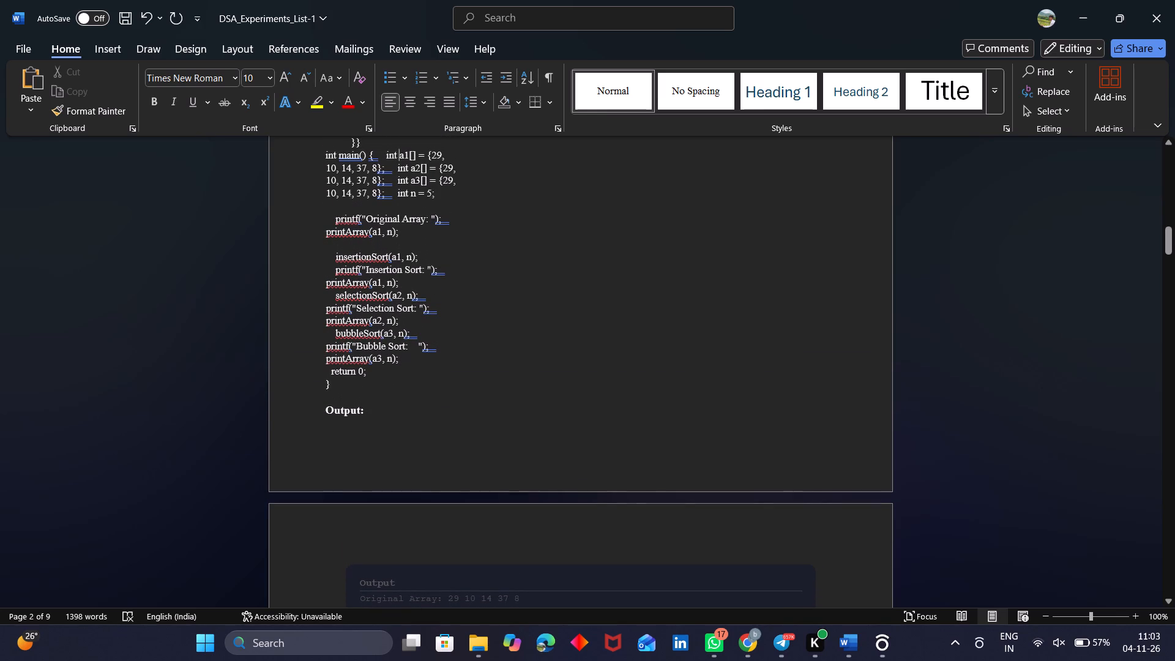
pyautogui.press('Down')
pyautogui.press('Down')
pyautogui.press('Down')
pyautogui.press('Up')
pyautogui.press('Up')
pyautogui.press('Up')
pyautogui.press('Up')
pyautogui.press('Up')
pyautogui.press('Up')
pyautogui.press('Up')
pyautogui.press('Up')
pyautogui.press('Up')
pyautogui.press('Up')
pyautogui.press('Up')
pyautogui.press('Up')
pyautogui.press('Up')
pyautogui.press('Up')
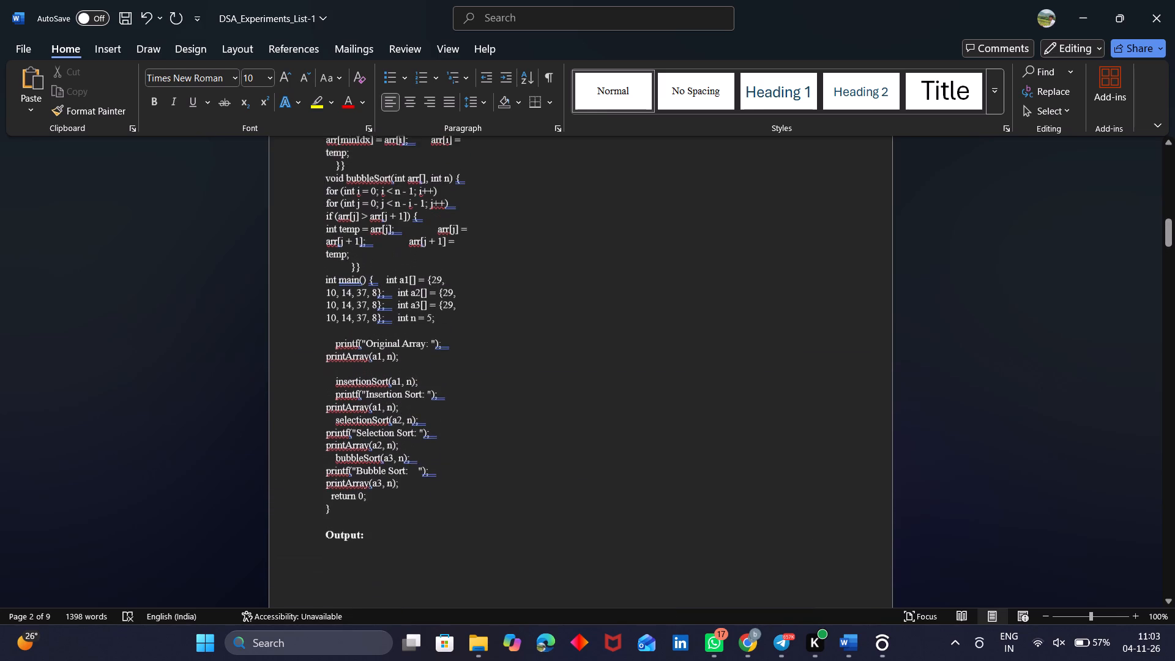
pyautogui.press('Up')
pyautogui.press('Up')
pyautogui.press('Up')
pyautogui.press('Up')
pyautogui.press('Up')
pyautogui.press('Up')
pyautogui.press('Up')
pyautogui.press('Up')
pyautogui.press('Up')
pyautogui.press('Up')
pyautogui.press('Up')
pyautogui.press('Up')
pyautogui.press('Up')
pyautogui.press('Up')
pyautogui.press('Up')
pyautogui.press('Up')
pyautogui.press('Up')
pyautogui.press('Up')
pyautogui.press('Up')
pyautogui.press('Up')
pyautogui.press('Up')
pyautogui.press('Up')
pyautogui.press('Up')
pyautogui.press('Up')
pyautogui.press('Up')
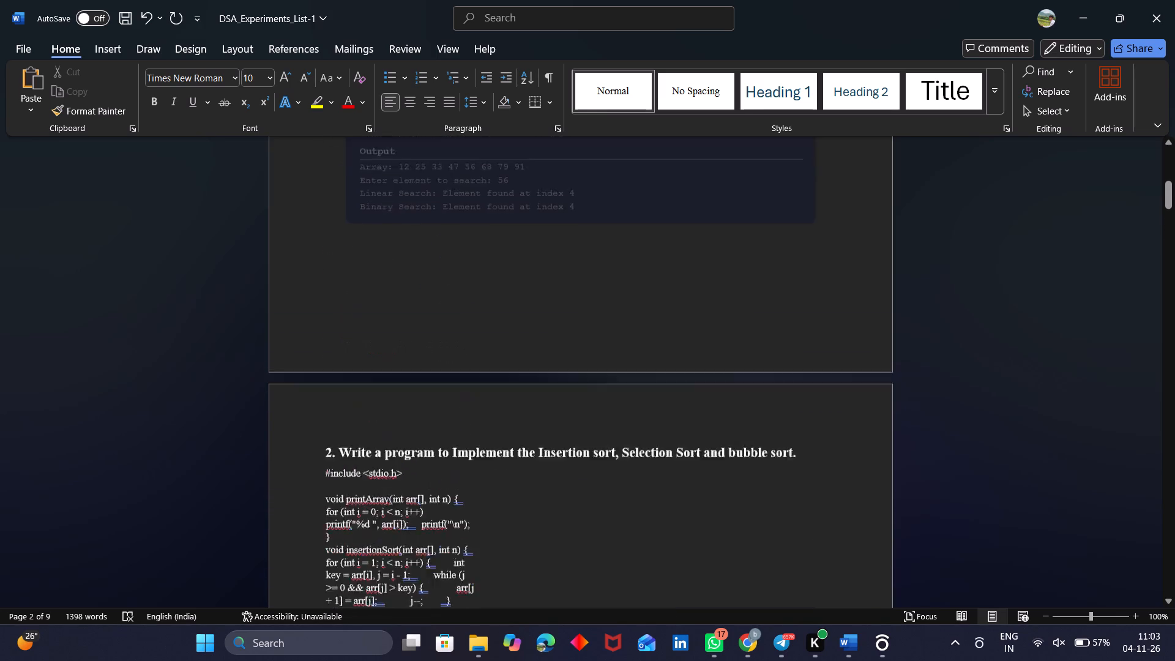
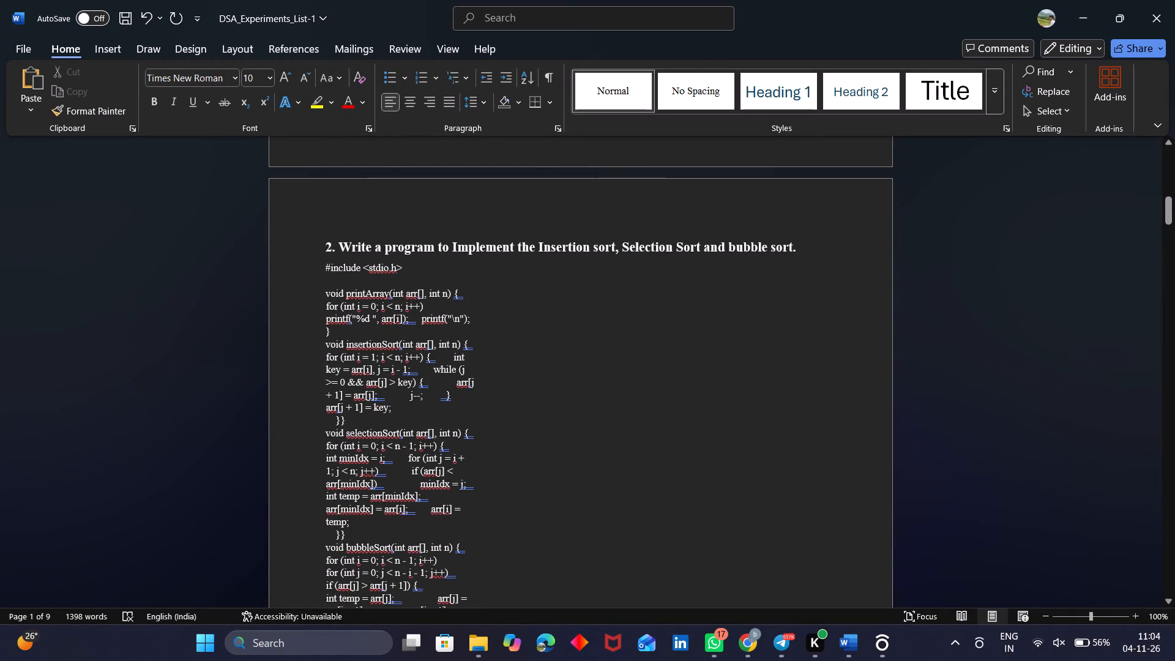
# Remove the blank line between #include <stdio.h> and void printArray in experiment 2's code listing.
pyautogui.click(323, 291)
pyautogui.press('Up')
pyautogui.press('BackSpace')
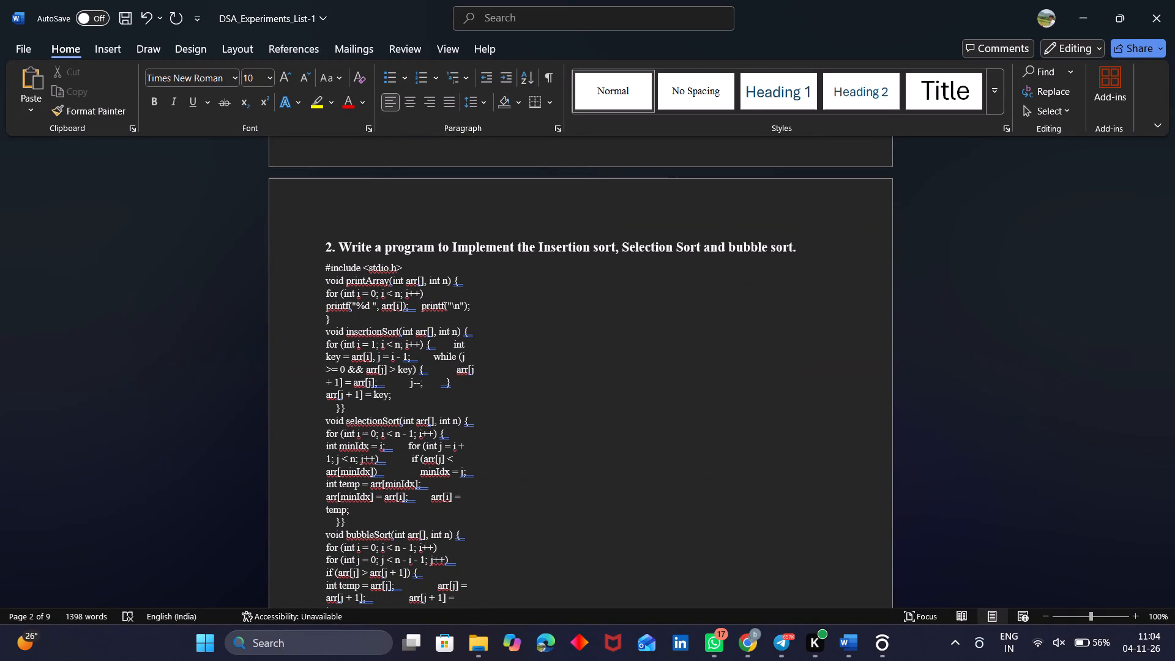
# Look through experiment 2's code listing and output, on to the start of experiment 3, and back to main().
pyautogui.press('Down')
pyautogui.press('Down')
pyautogui.press('Down')
pyautogui.press('Down')
pyautogui.press('Down')
pyautogui.press('Down')
pyautogui.press('Down')
pyautogui.press('Down')
pyautogui.press('Down')
pyautogui.press('Down')
pyautogui.press('Down')
pyautogui.press('Down')
pyautogui.press('Down')
pyautogui.press('Down')
pyautogui.press('Down')
pyautogui.press('Down')
pyautogui.press('Down')
pyautogui.press('Down')
pyautogui.press('Down')
pyautogui.press('Down')
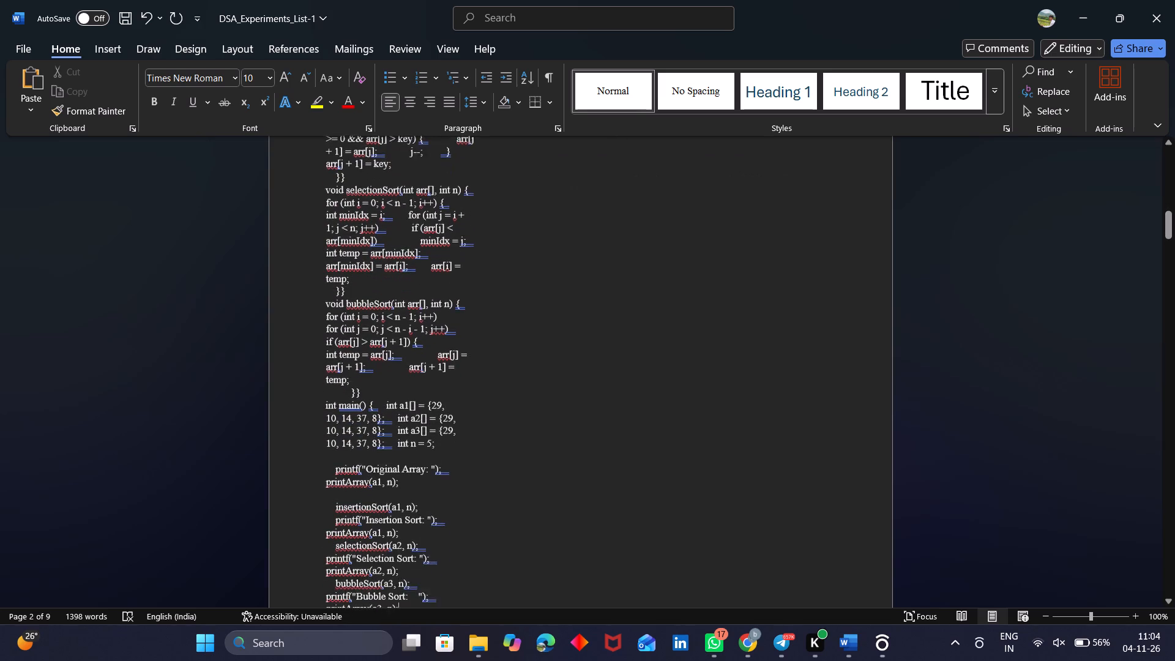
pyautogui.press('Down')
pyautogui.press('Down')
pyautogui.press('Down')
pyautogui.press('Down')
pyautogui.press('Down')
pyautogui.press('Down')
pyautogui.press('Down')
pyautogui.press('Down')
pyautogui.press('Down')
pyautogui.press('Down')
pyautogui.press('Down')
pyautogui.press('Down')
pyautogui.press('Down')
pyautogui.press('Down')
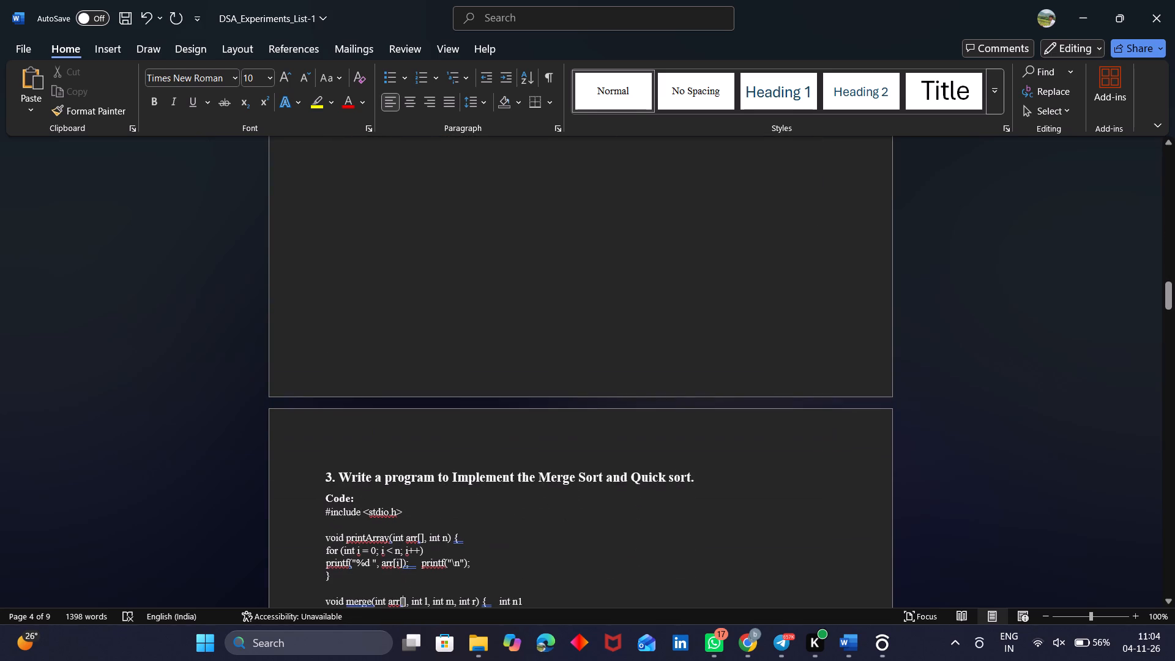
pyautogui.press('Up')
pyautogui.press('Up')
pyautogui.press('Up')
pyautogui.press('Up')
pyautogui.press('Up')
pyautogui.press('Up')
pyautogui.press('Up')
pyautogui.press('Up')
pyautogui.press('Up')
pyautogui.press('Up')
pyautogui.press('Up')
pyautogui.press('Up')
pyautogui.press('Up')
pyautogui.press('Up')
pyautogui.press('Up')
pyautogui.press('Up')
pyautogui.press('Up')
pyautogui.press('Up')
pyautogui.press('Up')
pyautogui.press('Up')
pyautogui.press('Up')
# Remove the blank line above experiment 2's "Output:" label, placing the label on the line directly below the closing brace.
pyautogui.press('Down')
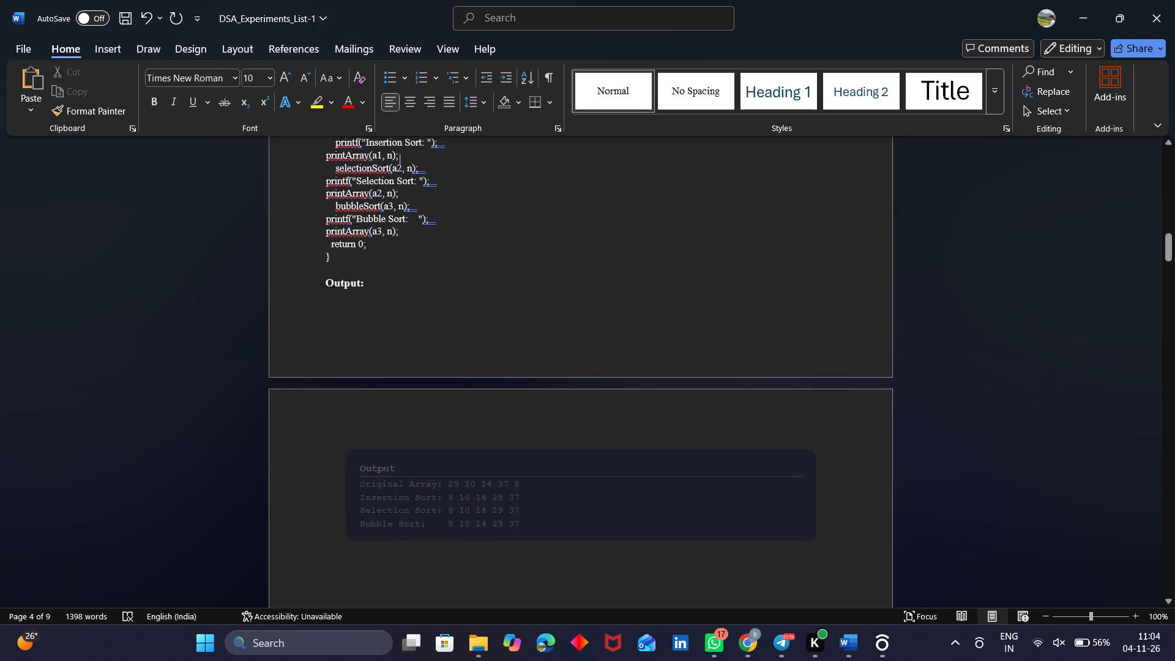
pyautogui.press('Down')
pyautogui.press('Down')
pyautogui.press('Down')
pyautogui.press('Down')
pyautogui.press('Down')
pyautogui.press('Down')
pyautogui.press('Down')
pyautogui.press('Down')
pyautogui.press('Down')
pyautogui.press('Left')
pyautogui.press('Left')
pyautogui.press('Left')
pyautogui.press('Left')
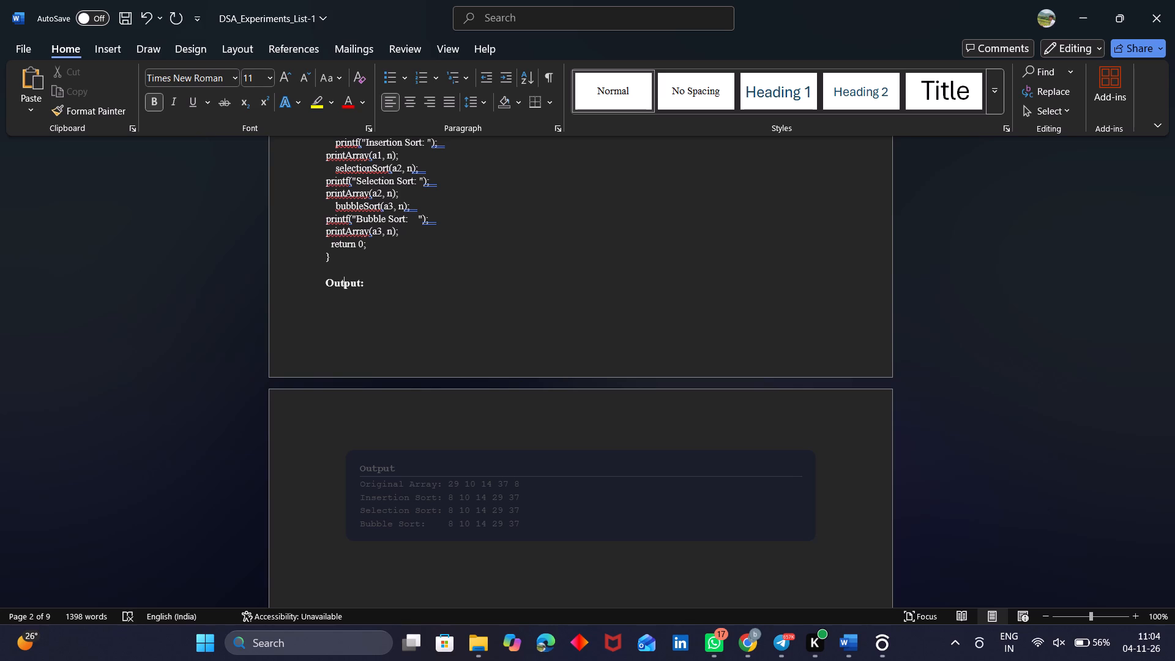
pyautogui.click(326, 286)
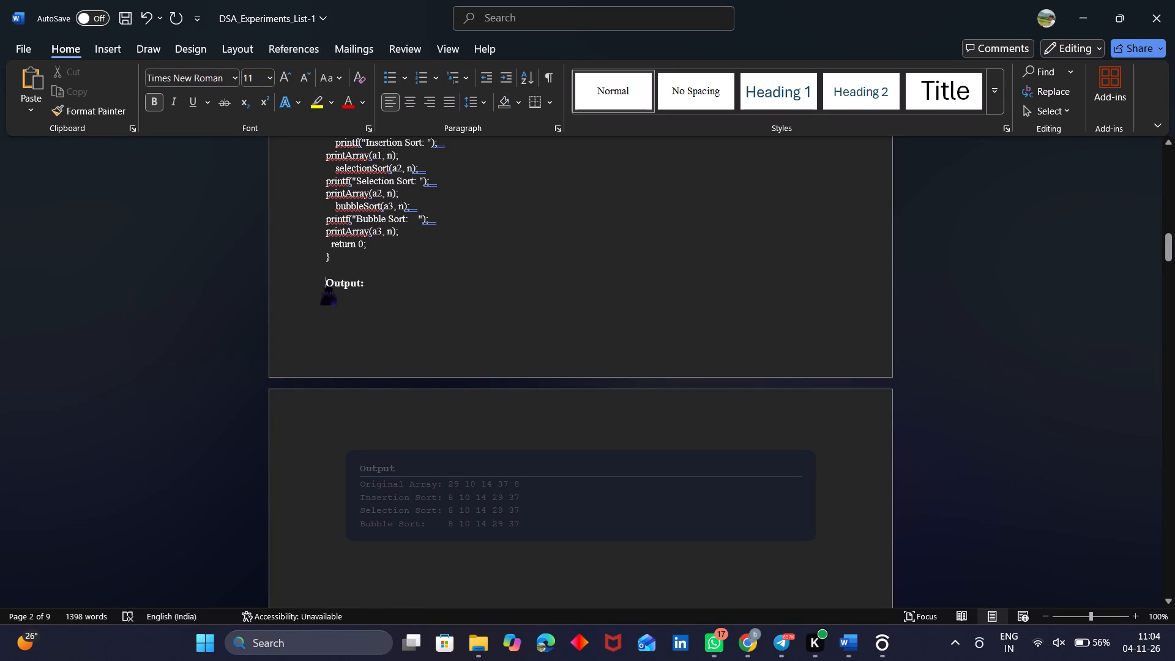
pyautogui.press('BackSpace')
pyautogui.press('BackSpace')
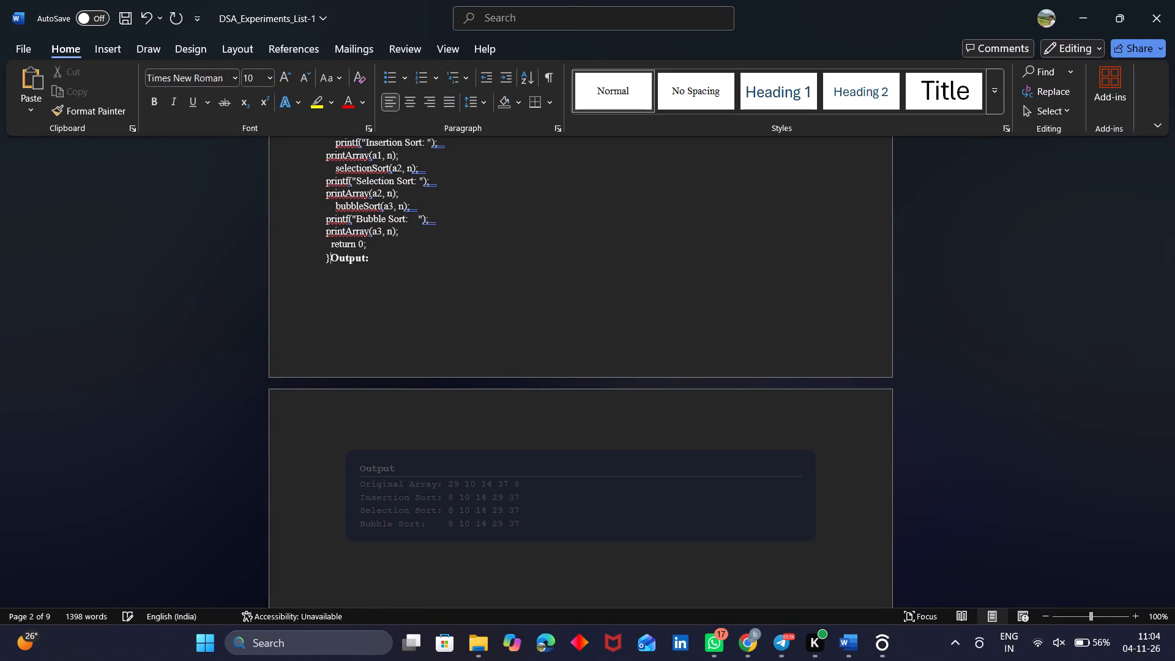
pyautogui.hotkey('shift', 'Return')
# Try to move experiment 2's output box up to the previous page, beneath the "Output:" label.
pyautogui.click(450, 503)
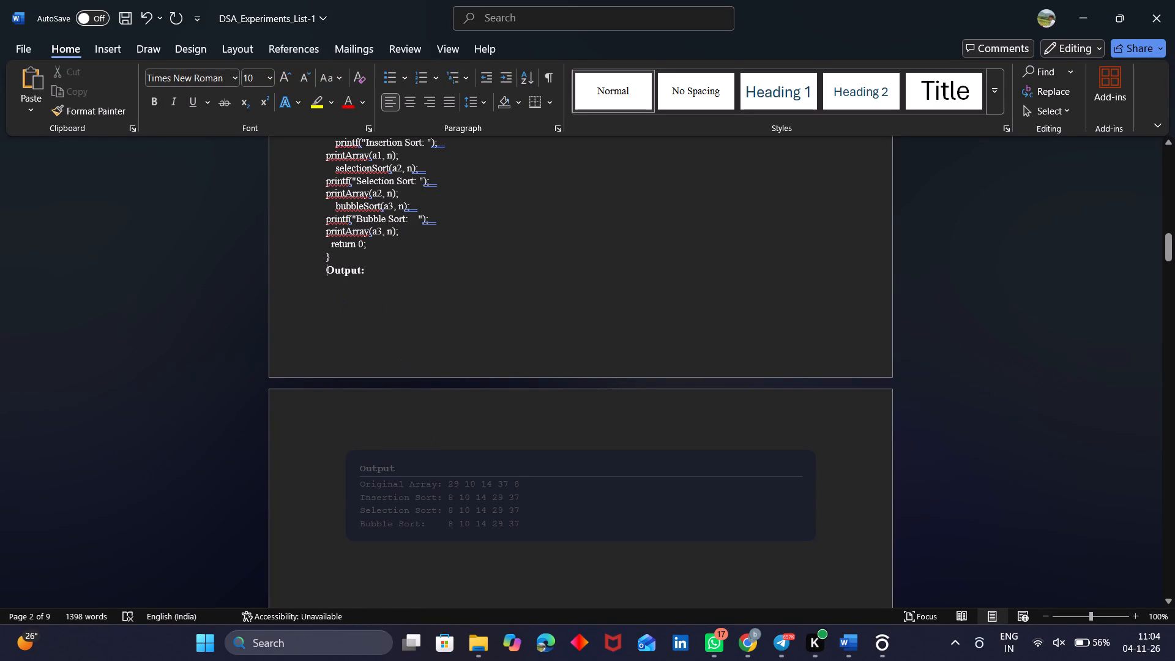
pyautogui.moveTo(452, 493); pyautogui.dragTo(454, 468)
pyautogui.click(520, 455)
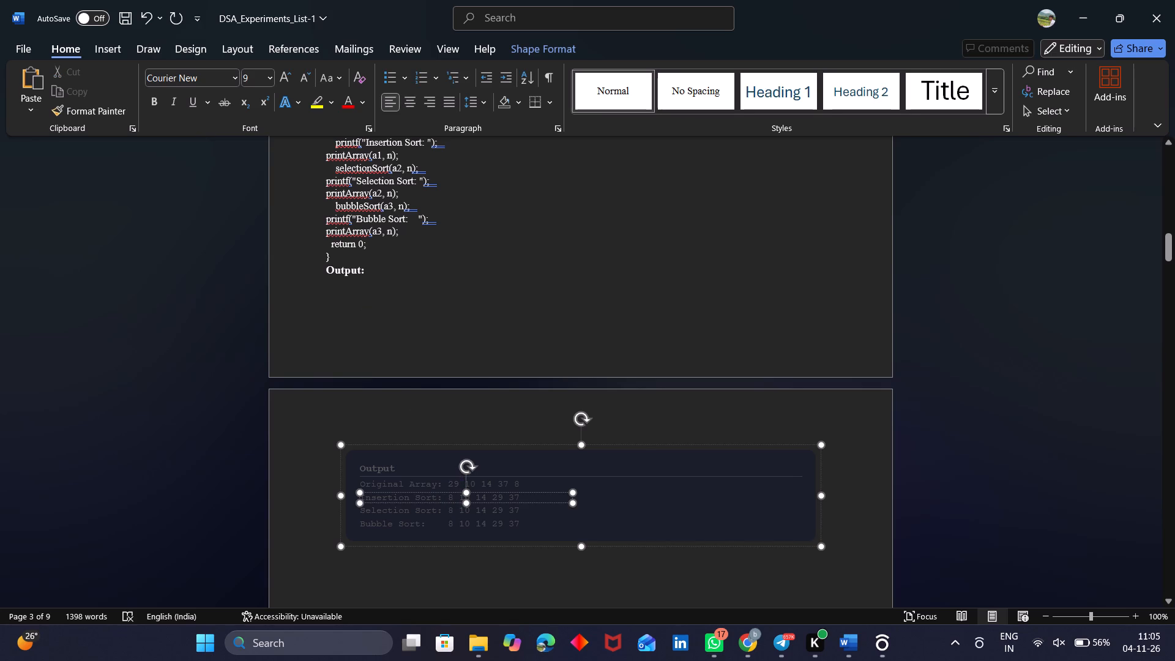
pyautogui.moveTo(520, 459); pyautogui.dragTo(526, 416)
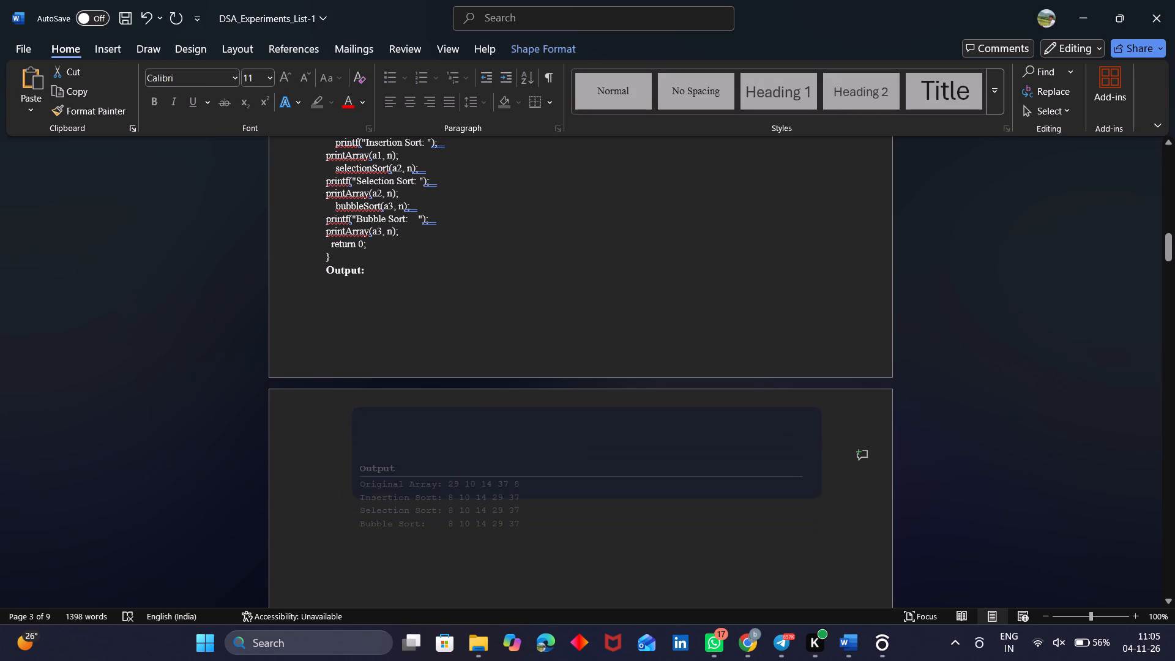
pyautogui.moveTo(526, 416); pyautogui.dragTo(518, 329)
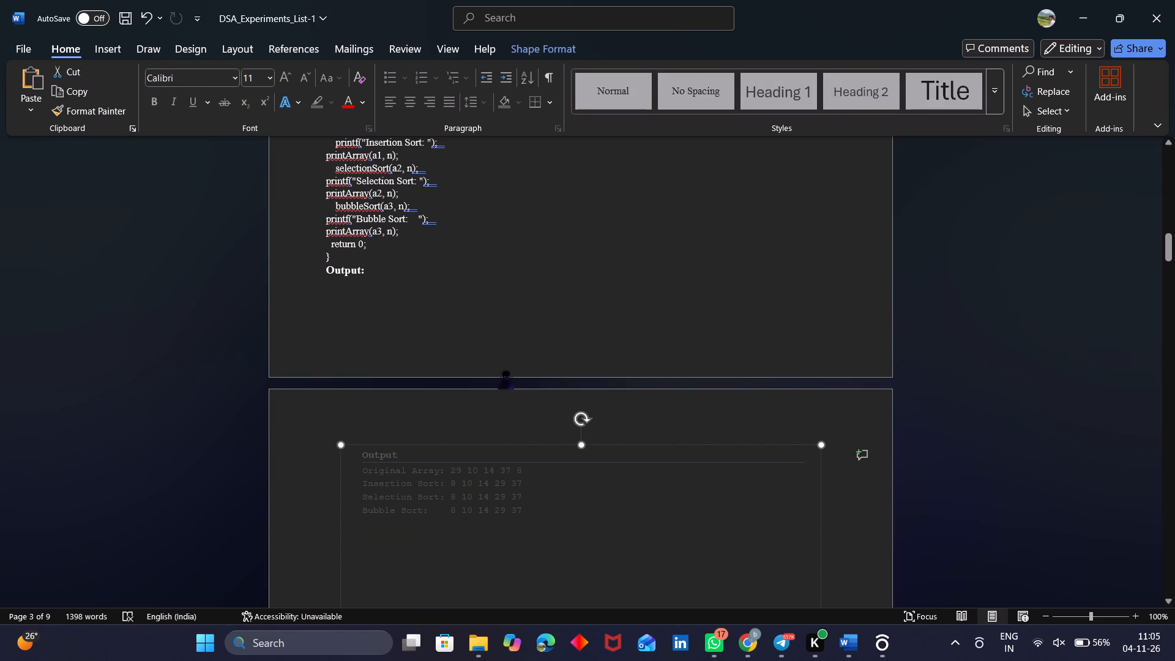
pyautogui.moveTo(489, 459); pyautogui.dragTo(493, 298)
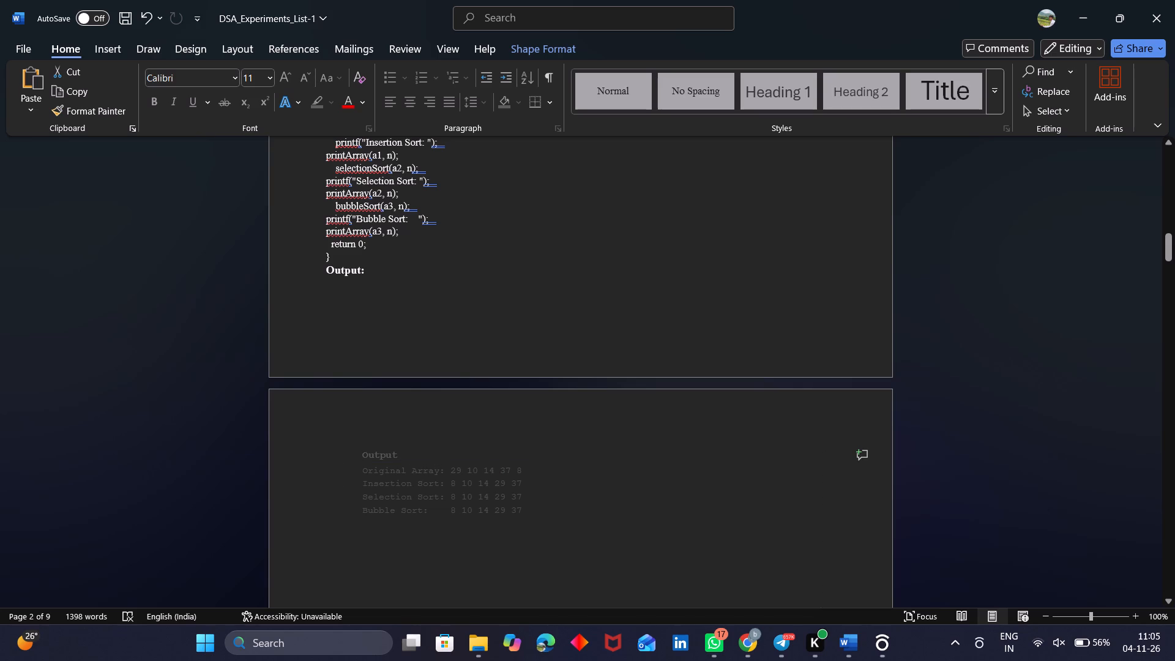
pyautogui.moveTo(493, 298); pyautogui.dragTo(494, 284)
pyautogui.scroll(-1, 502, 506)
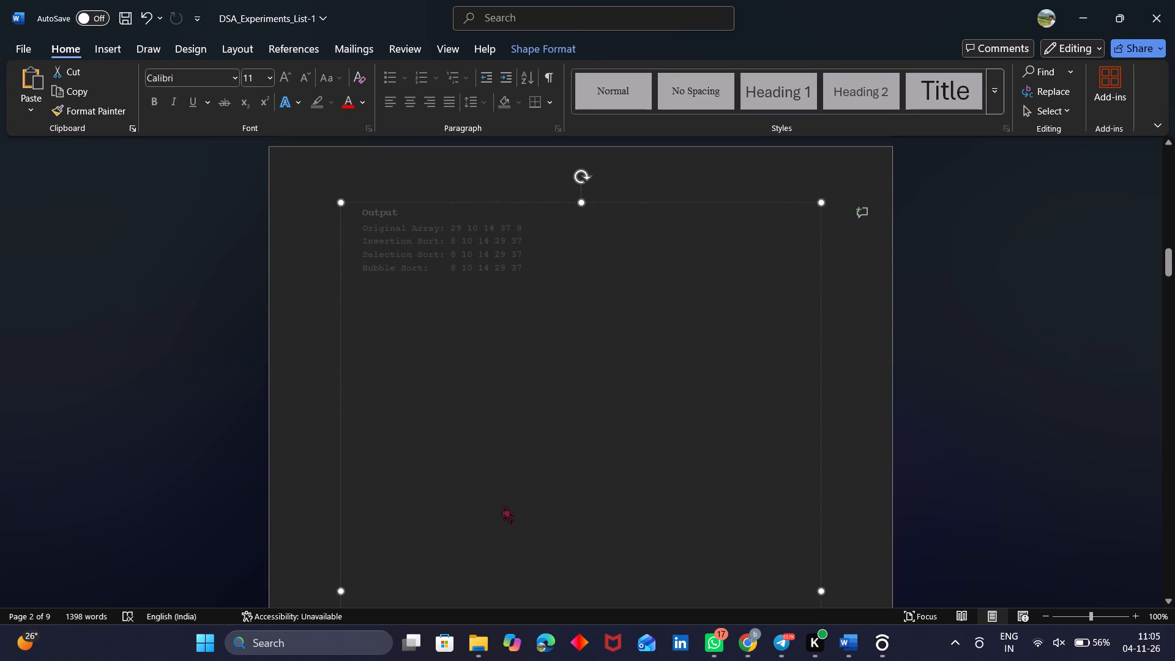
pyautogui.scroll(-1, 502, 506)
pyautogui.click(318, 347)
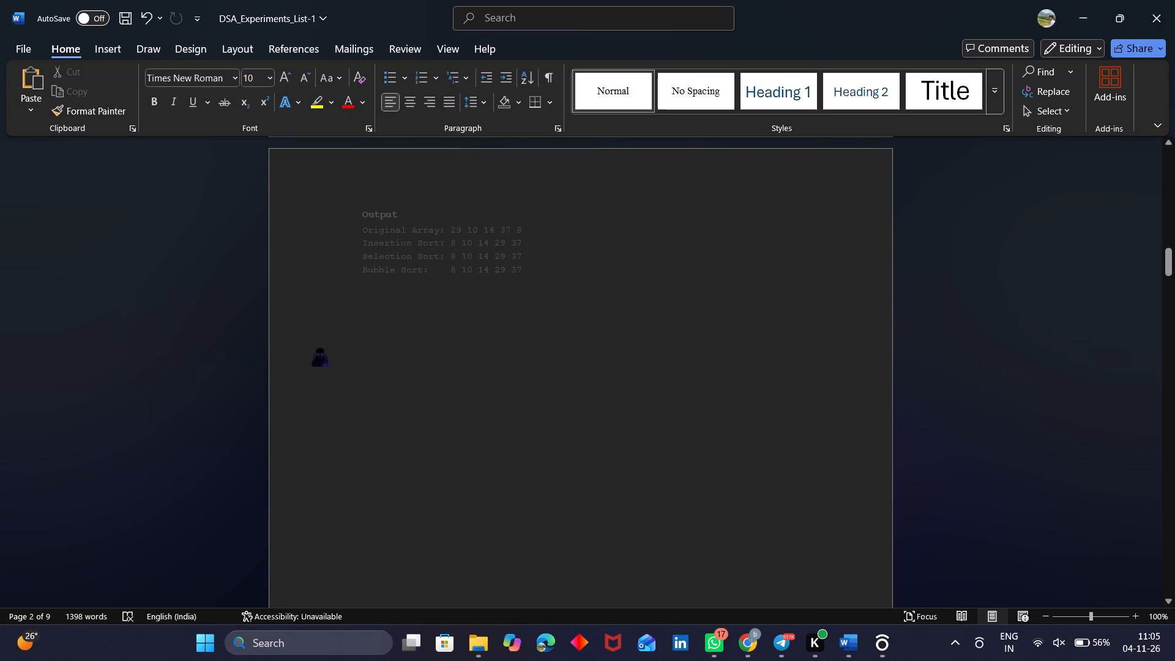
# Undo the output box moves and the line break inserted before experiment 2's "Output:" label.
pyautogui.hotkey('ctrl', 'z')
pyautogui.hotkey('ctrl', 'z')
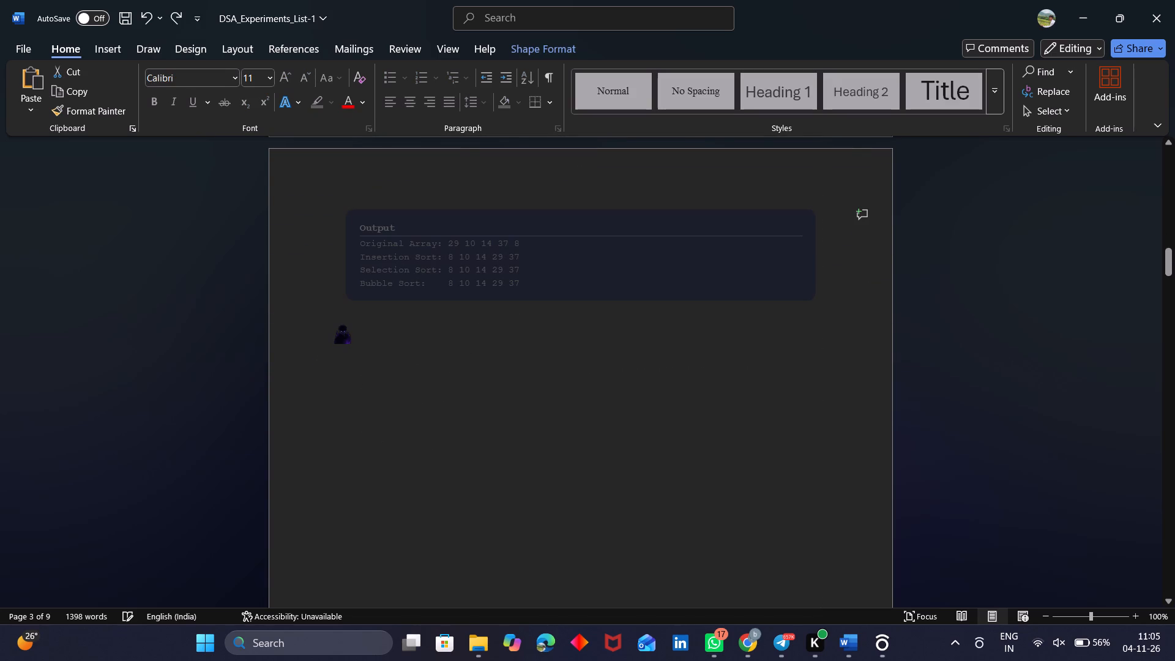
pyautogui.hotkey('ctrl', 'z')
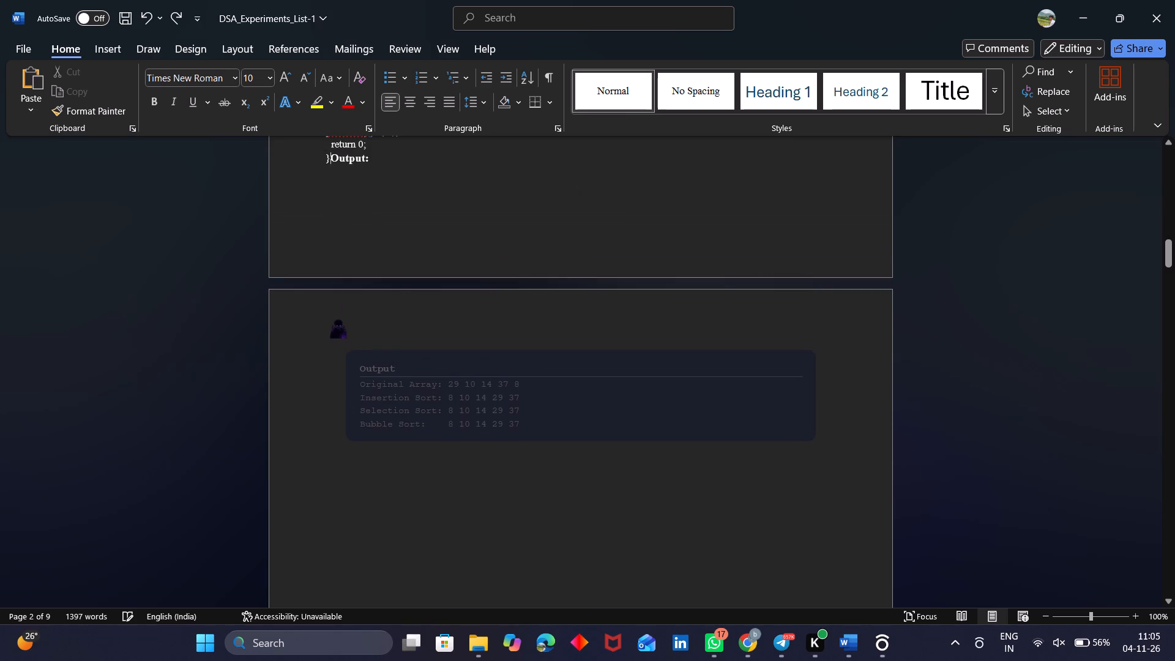
# Cut experiment 2's output box and paste it into the empty space below the "Output:" label.
pyautogui.click(428, 365)
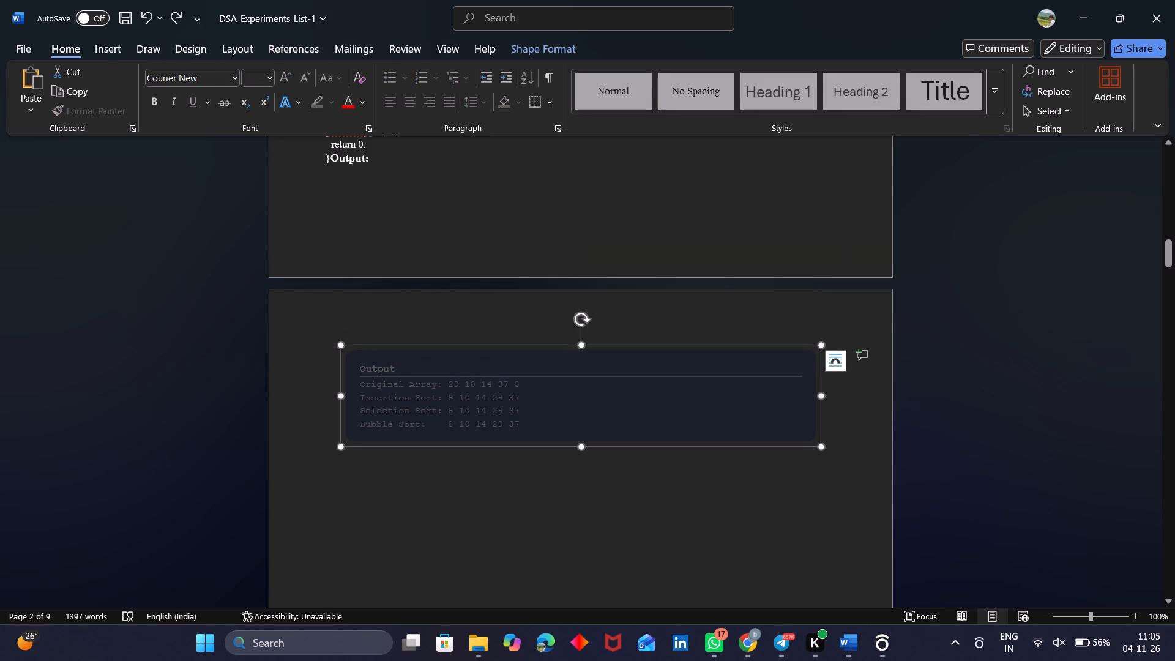
pyautogui.hotkey('ctrl', 'x')
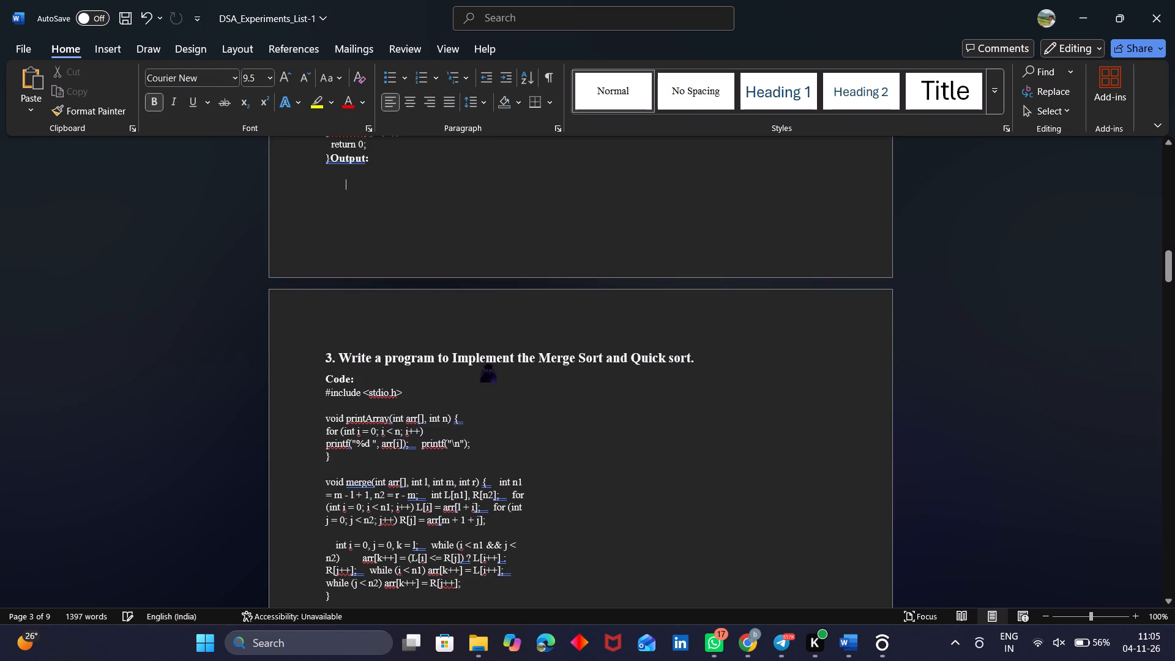
pyautogui.click(406, 193)
pyautogui.hotkey('ctrl', 'v')
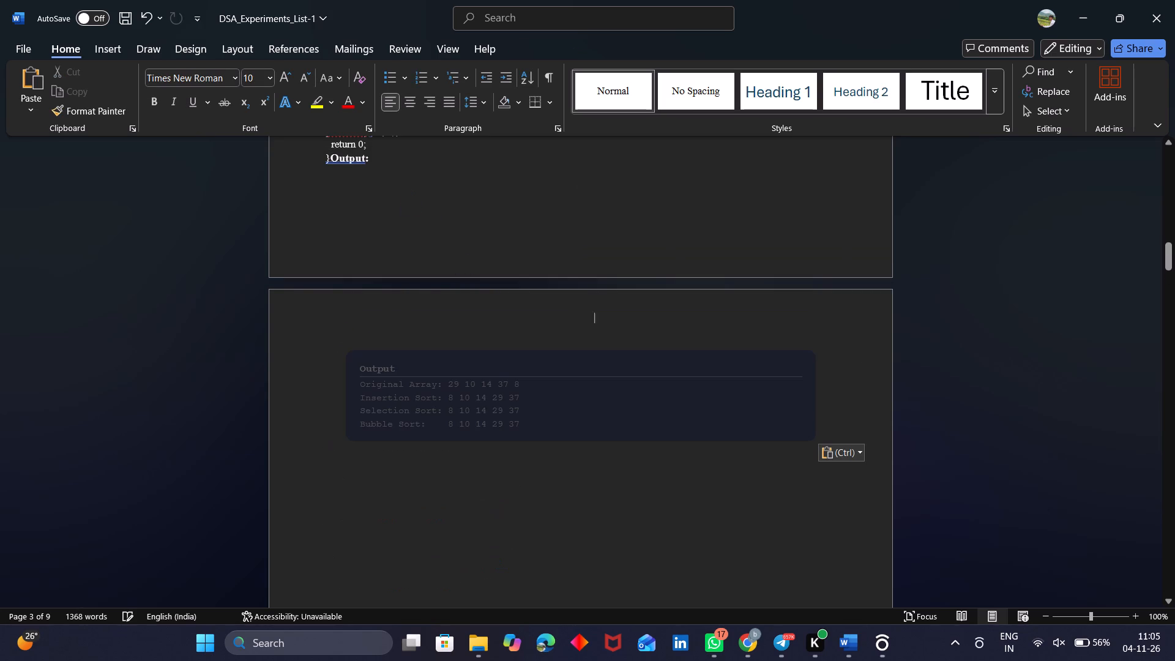
# Compare the placement of the output boxes under the "Output:" labels in experiments 1 and 2.
pyautogui.scroll(1, 640, 458)
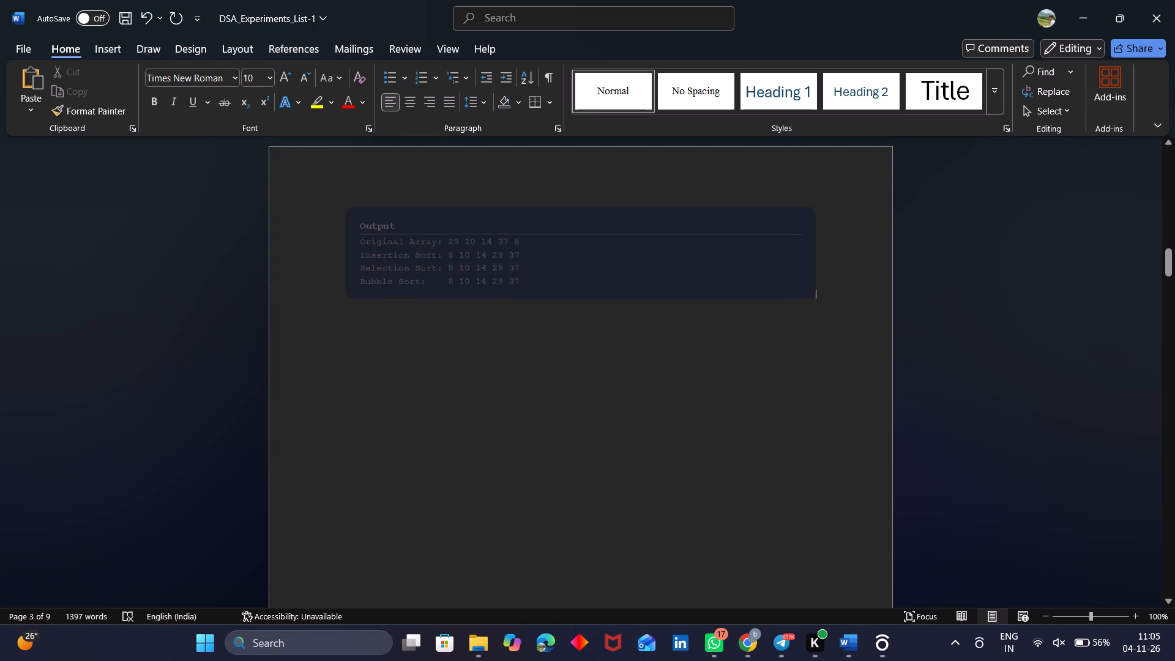
pyautogui.scroll(1, 640, 458)
pyautogui.scroll(-1, 640, 458)
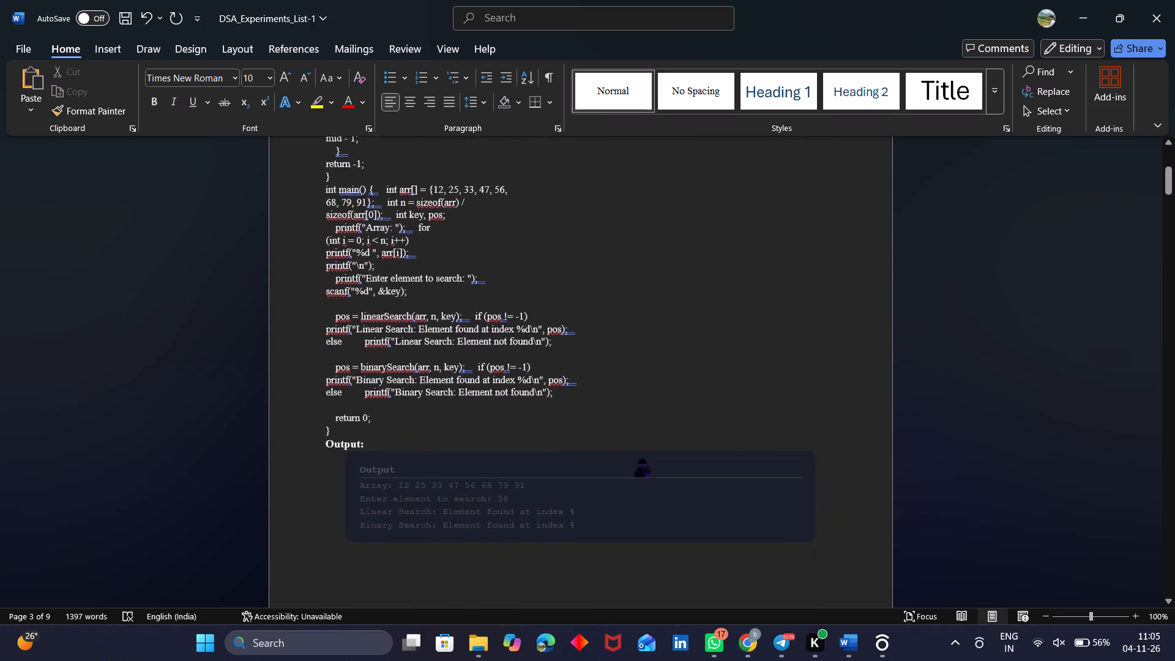
pyautogui.scroll(-1, 640, 458)
pyautogui.scroll(1, 640, 458)
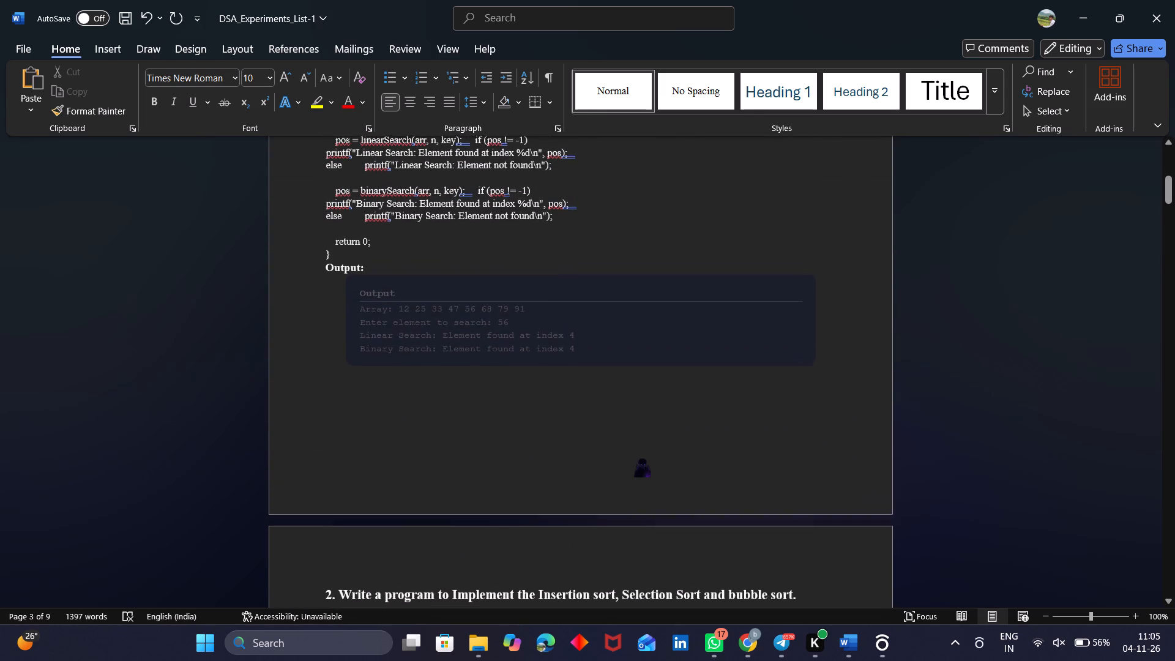
pyautogui.scroll(1, 640, 458)
pyautogui.scroll(-1, 640, 458)
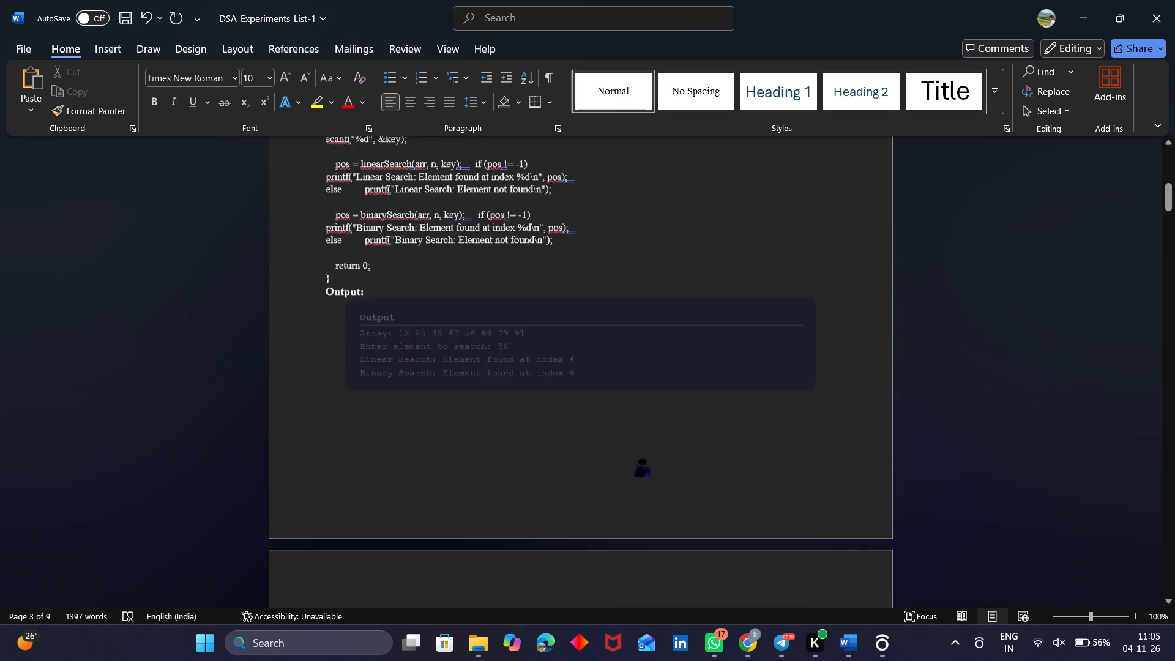
pyautogui.scroll(-6, 640, 458)
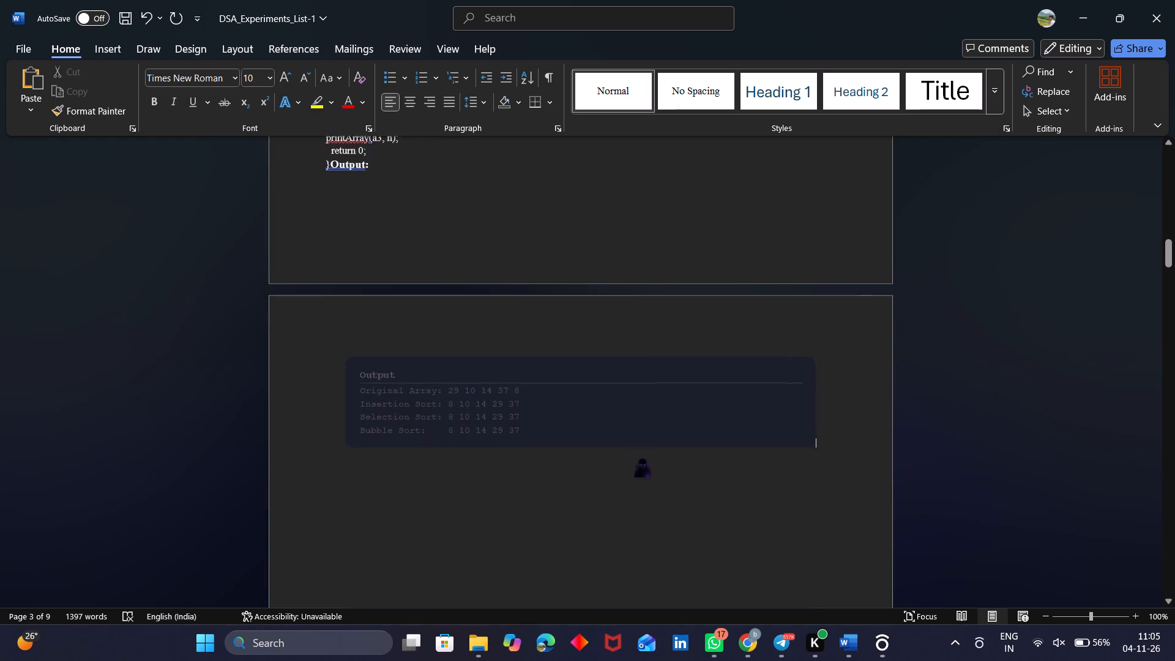
pyautogui.scroll(-1, 640, 458)
pyautogui.scroll(2, 640, 458)
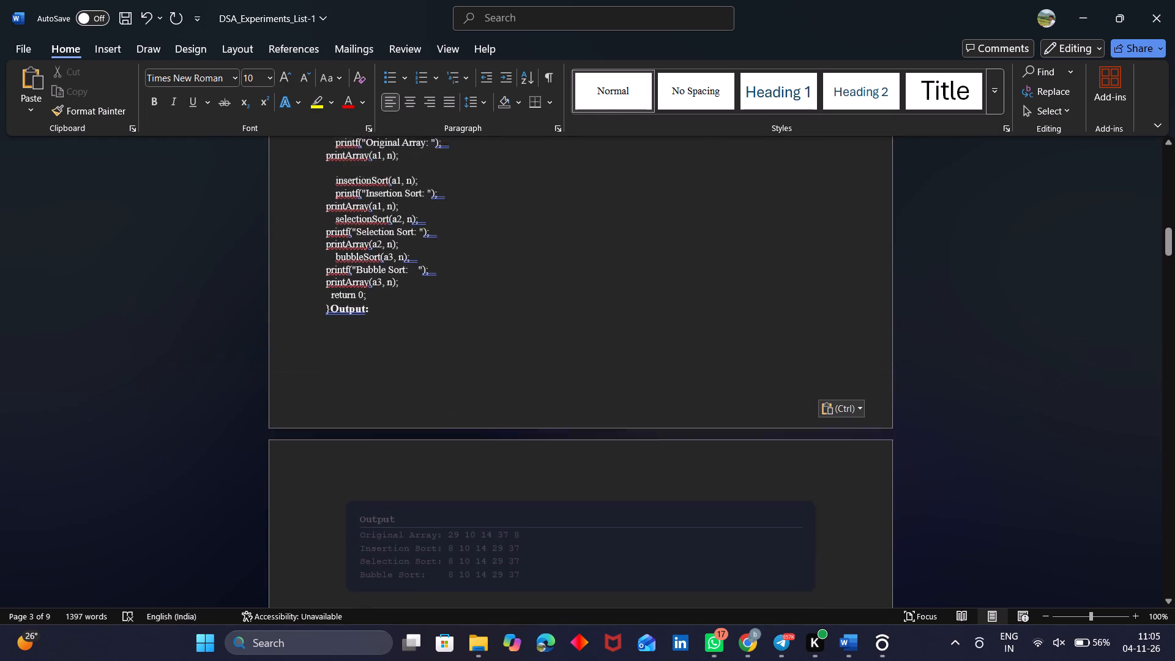
# Remove the blank line between printArray(a1, n) and insertionSort(a1, n) in experiment 2's main().
pyautogui.scroll(1, 640, 458)
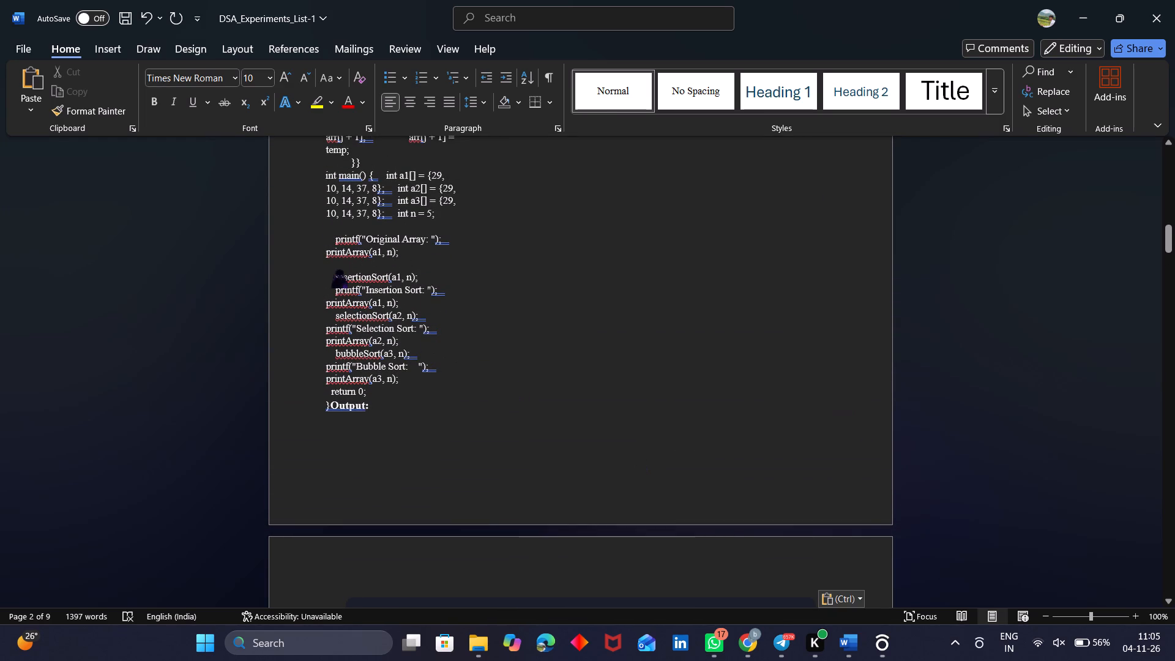
pyautogui.click(337, 269)
pyautogui.press('BackSpace')
pyautogui.press('BackSpace')
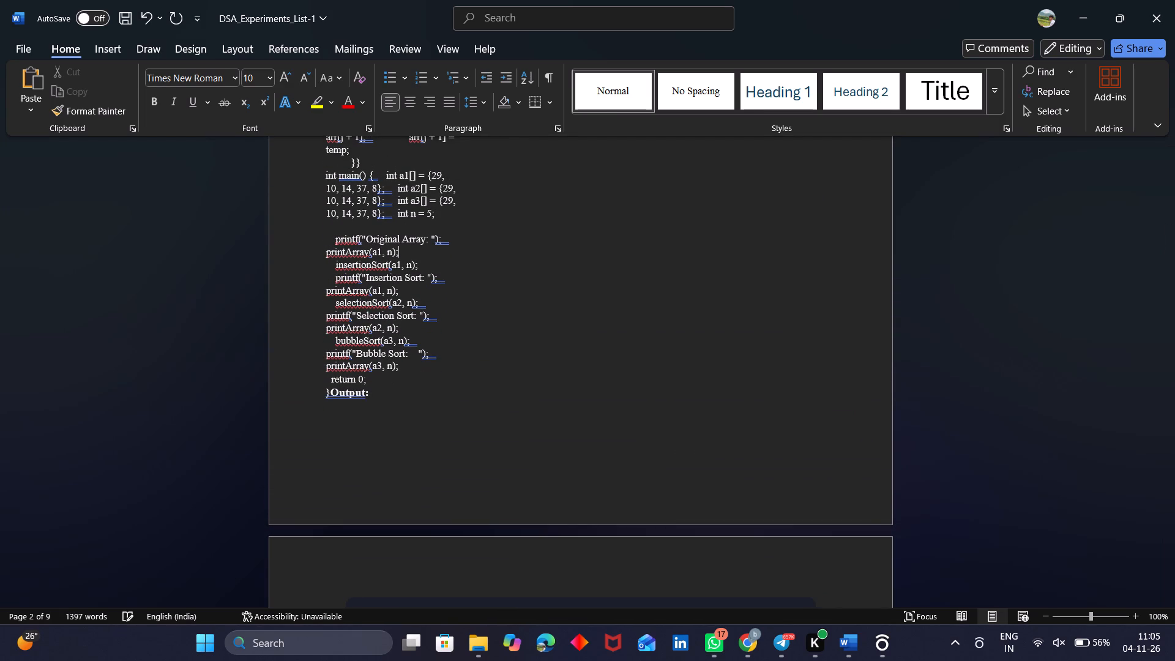
# Remove the blank line between int n = 5; and the "Original Array: " printf in experiment 2's main().
pyautogui.press('Up')
pyautogui.press('Up')
pyautogui.press('BackSpace')
pyautogui.press('BackSpace')
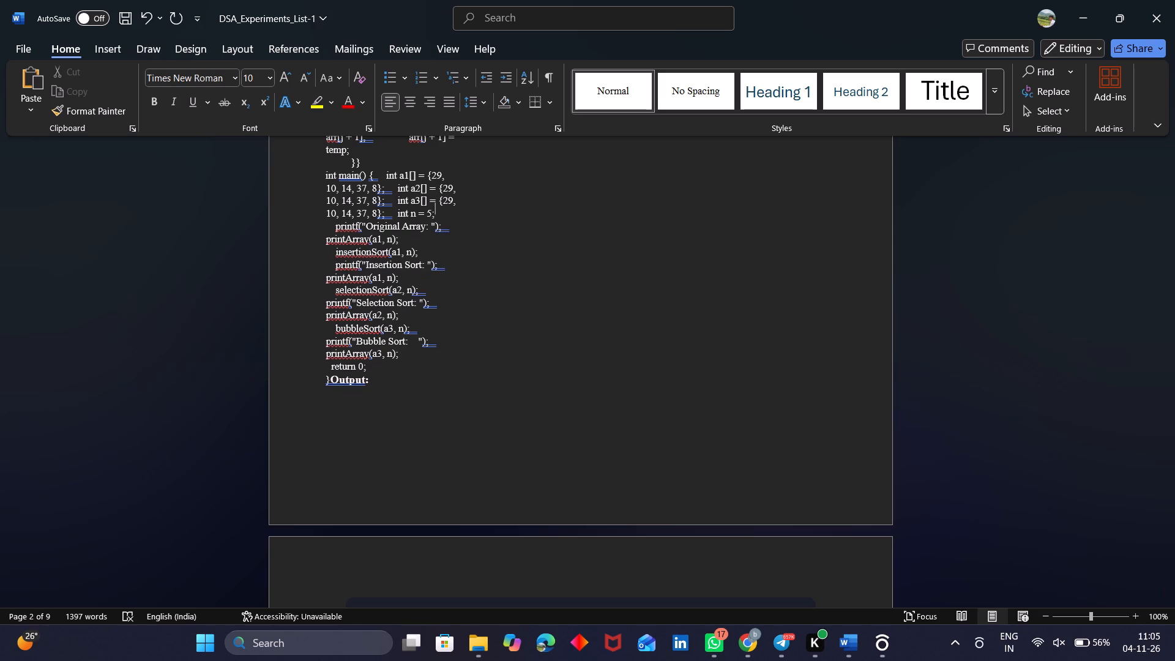
# Review the code and output placement from experiment 1's output through experiment 2 to the start of experiment 3.
pyautogui.press('Up')
pyautogui.press('Up')
pyautogui.press('Up')
pyautogui.press('Up')
pyautogui.press('Up')
pyautogui.press('Up')
pyautogui.press('Up')
pyautogui.press('Up')
pyautogui.press('Up')
pyautogui.press('Up')
pyautogui.press('Up')
pyautogui.press('Up')
pyautogui.press('Up')
pyautogui.press('Up')
pyautogui.press('Up')
pyautogui.press('Up')
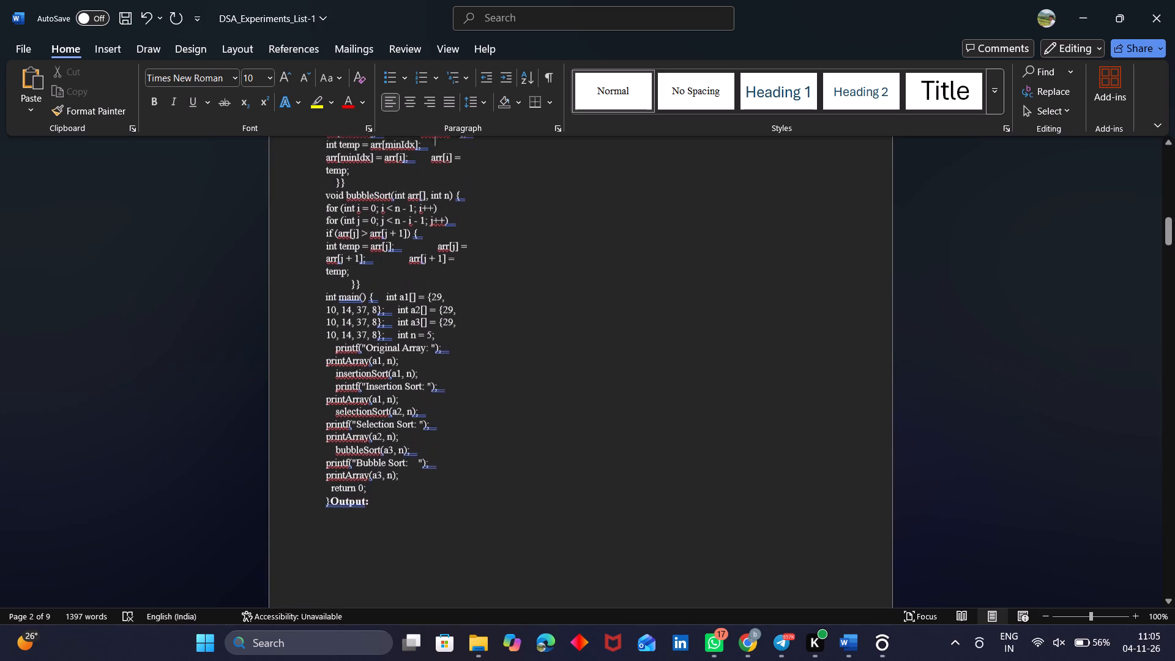
pyautogui.press('Up')
pyautogui.press('Up')
pyautogui.press('Up')
pyautogui.press('Up')
pyautogui.press('Up')
pyautogui.press('Up')
pyautogui.press('Up')
pyautogui.press('Up')
pyautogui.press('Up')
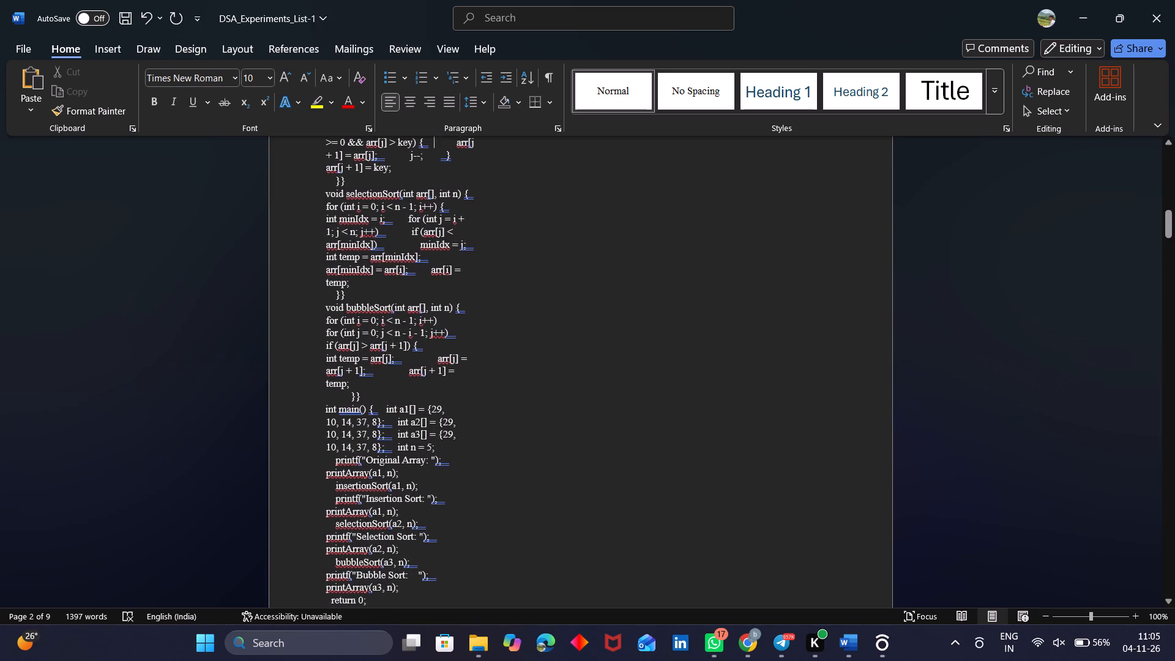
pyautogui.press('Up')
pyautogui.press('Up')
pyautogui.press('Up')
pyautogui.press('Up')
pyautogui.press('Up')
pyautogui.press('Up')
pyautogui.press('Up')
pyautogui.press('Up')
pyautogui.press('Up')
pyautogui.press('Up')
pyautogui.press('Up')
pyautogui.press('Up')
pyautogui.press('Up')
pyautogui.press('Up')
pyautogui.press('Up')
pyautogui.press('Up')
pyautogui.press('Up')
pyautogui.press('Down')
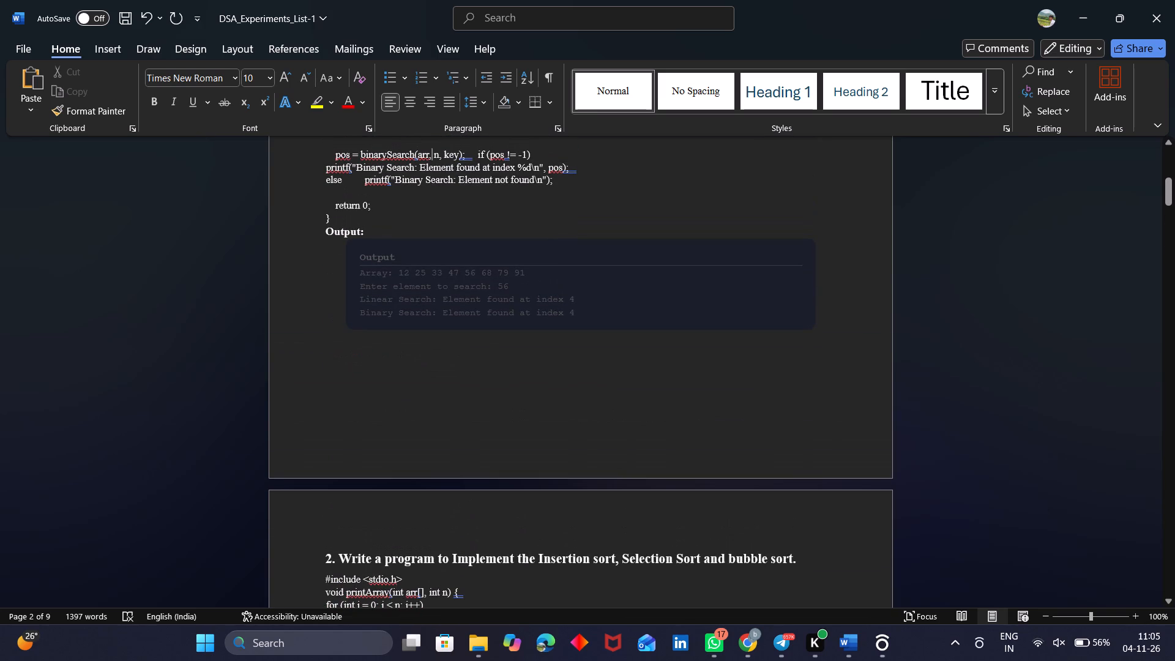
pyautogui.press('Down')
pyautogui.press('Down')
pyautogui.press('Down')
pyautogui.press('Down')
pyautogui.press('Down')
pyautogui.press('Down')
pyautogui.press('Down')
pyautogui.press('Down')
pyautogui.press('Down')
pyautogui.press('Down')
pyautogui.press('Down')
pyautogui.press('Down')
pyautogui.press('Down')
pyautogui.press('Down')
pyautogui.press('Down')
pyautogui.press('Down')
pyautogui.press('Down')
pyautogui.press('Down')
pyautogui.press('Down')
pyautogui.press('Down')
pyautogui.press('Down')
pyautogui.press('Down')
pyautogui.press('Down')
pyautogui.press('Down')
pyautogui.press('Down')
pyautogui.press('Down')
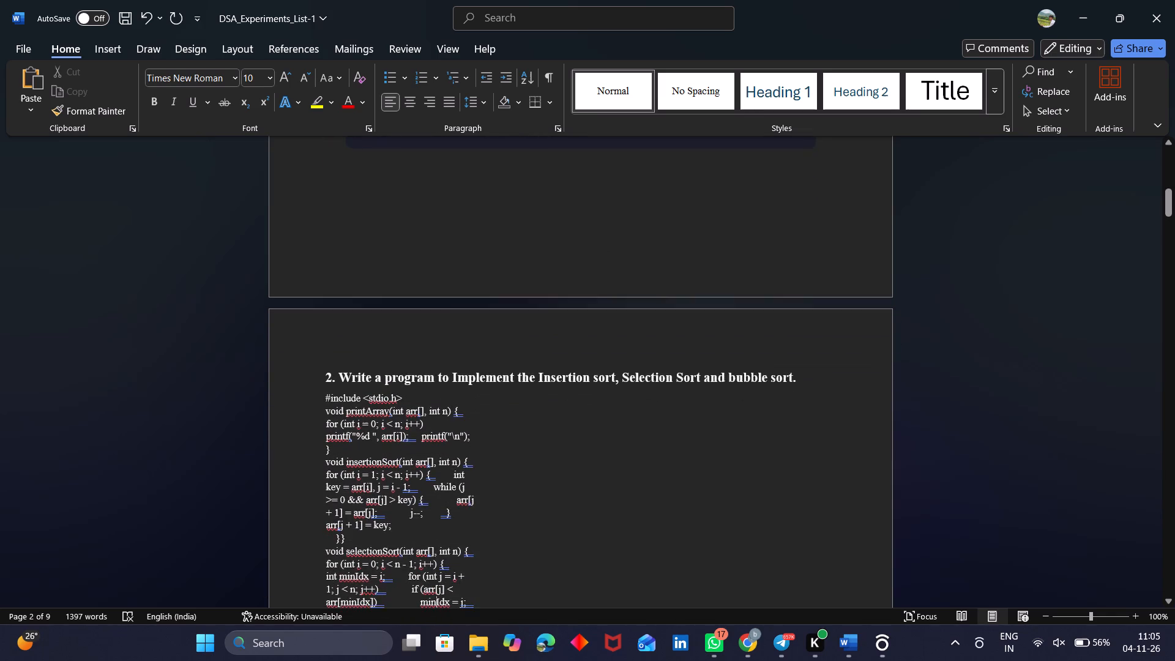
pyautogui.press('Down')
pyautogui.press('Down')
pyautogui.press('Down')
pyautogui.press('Down')
pyautogui.press('Down')
pyautogui.press('Down')
pyautogui.press('Down')
pyautogui.press('Down')
pyautogui.press('Down')
pyautogui.press('Down')
pyautogui.press('Down')
pyautogui.press('Down')
pyautogui.press('Down')
pyautogui.press('Down')
pyautogui.press('Down')
pyautogui.press('Down')
pyautogui.press('Down')
pyautogui.press('Down')
pyautogui.press('Down')
pyautogui.press('Down')
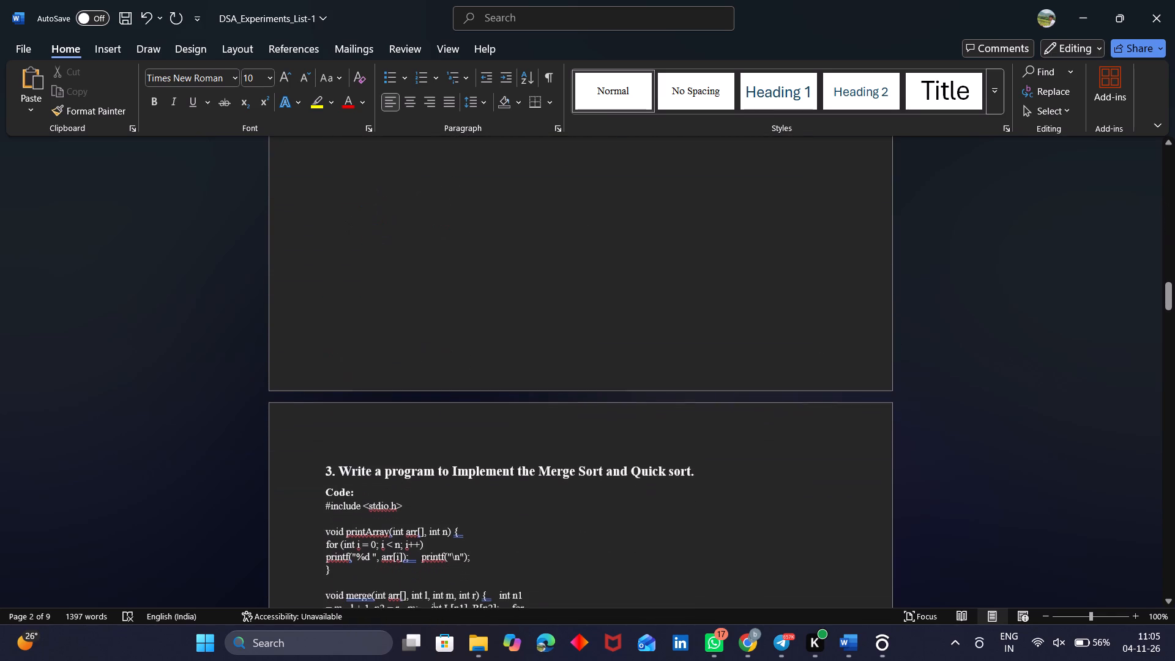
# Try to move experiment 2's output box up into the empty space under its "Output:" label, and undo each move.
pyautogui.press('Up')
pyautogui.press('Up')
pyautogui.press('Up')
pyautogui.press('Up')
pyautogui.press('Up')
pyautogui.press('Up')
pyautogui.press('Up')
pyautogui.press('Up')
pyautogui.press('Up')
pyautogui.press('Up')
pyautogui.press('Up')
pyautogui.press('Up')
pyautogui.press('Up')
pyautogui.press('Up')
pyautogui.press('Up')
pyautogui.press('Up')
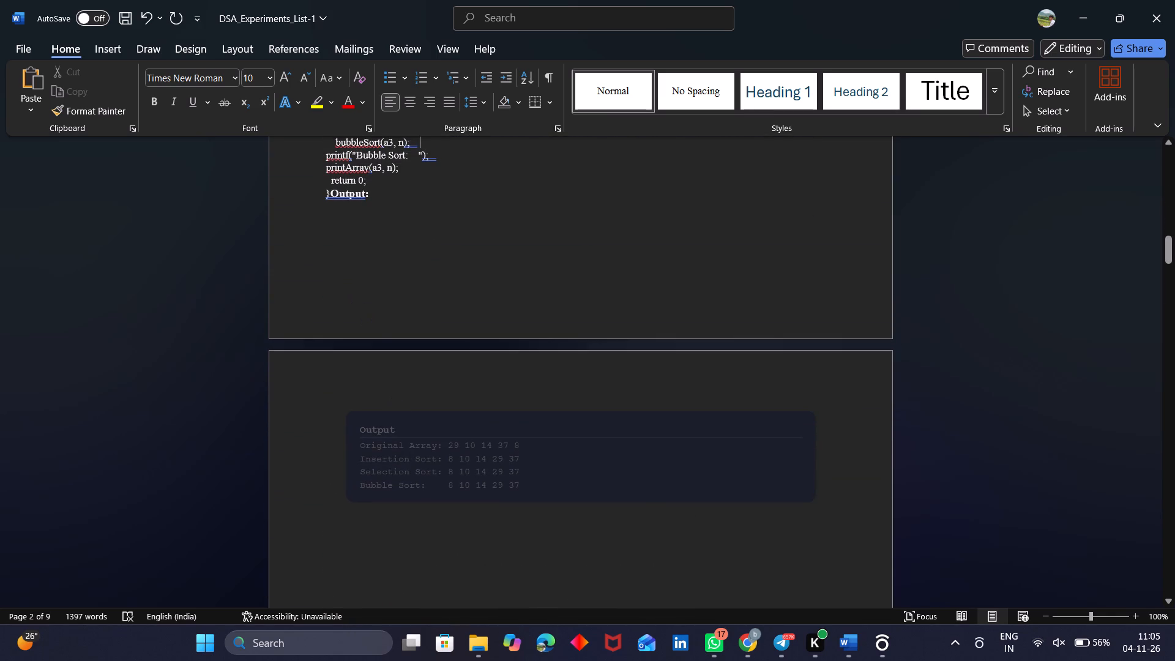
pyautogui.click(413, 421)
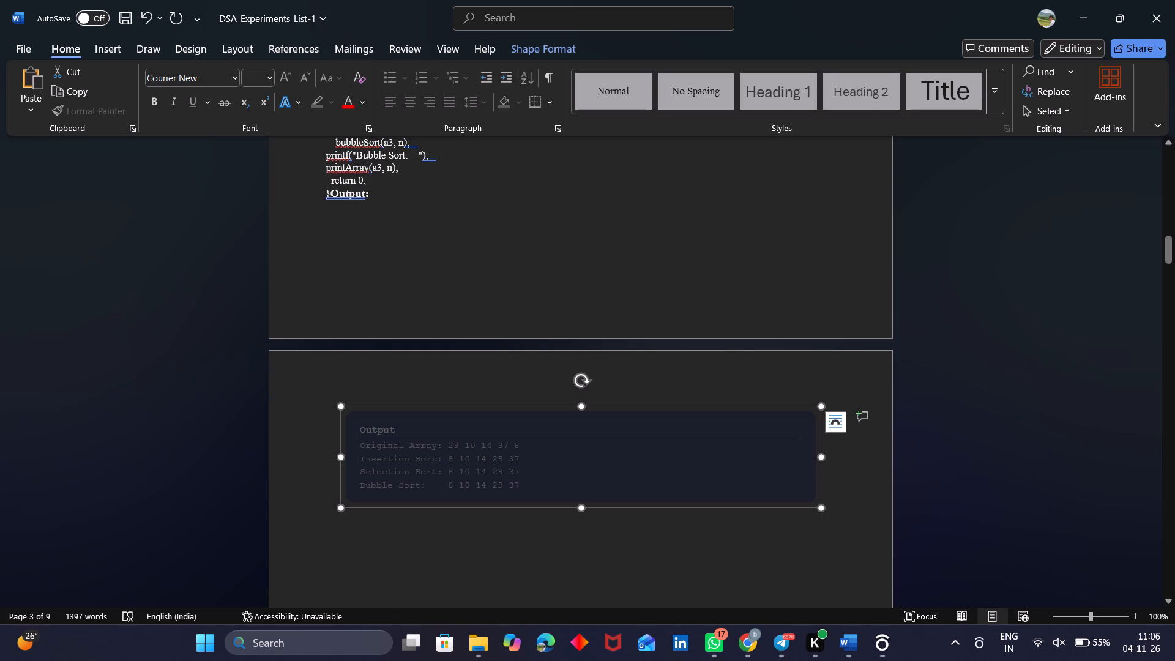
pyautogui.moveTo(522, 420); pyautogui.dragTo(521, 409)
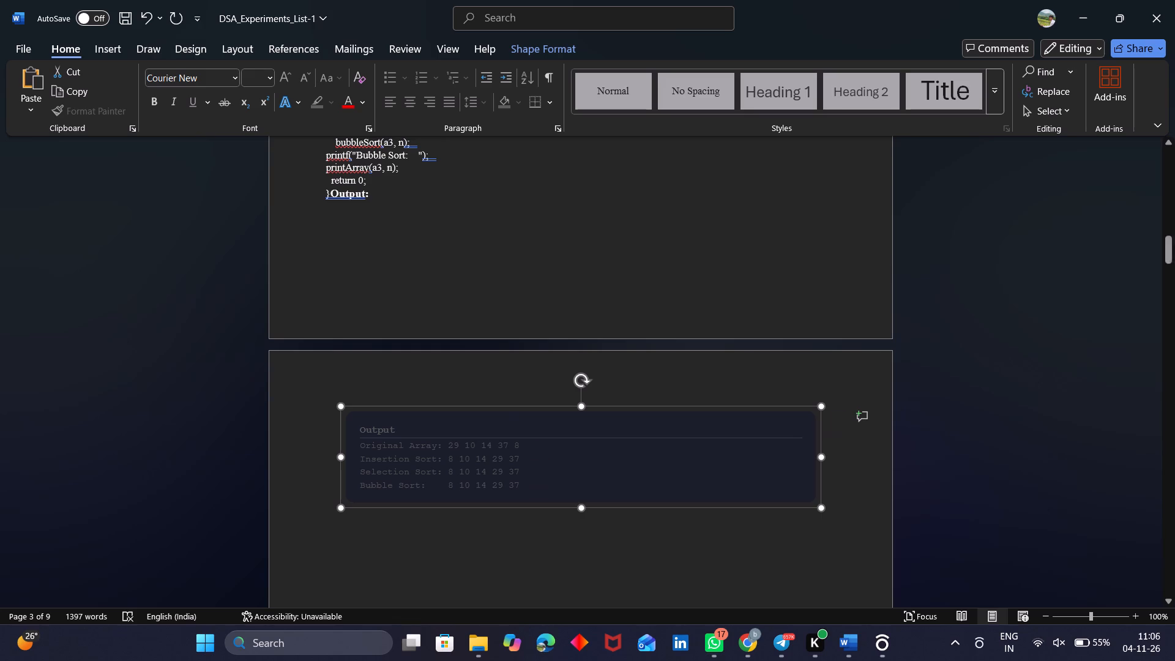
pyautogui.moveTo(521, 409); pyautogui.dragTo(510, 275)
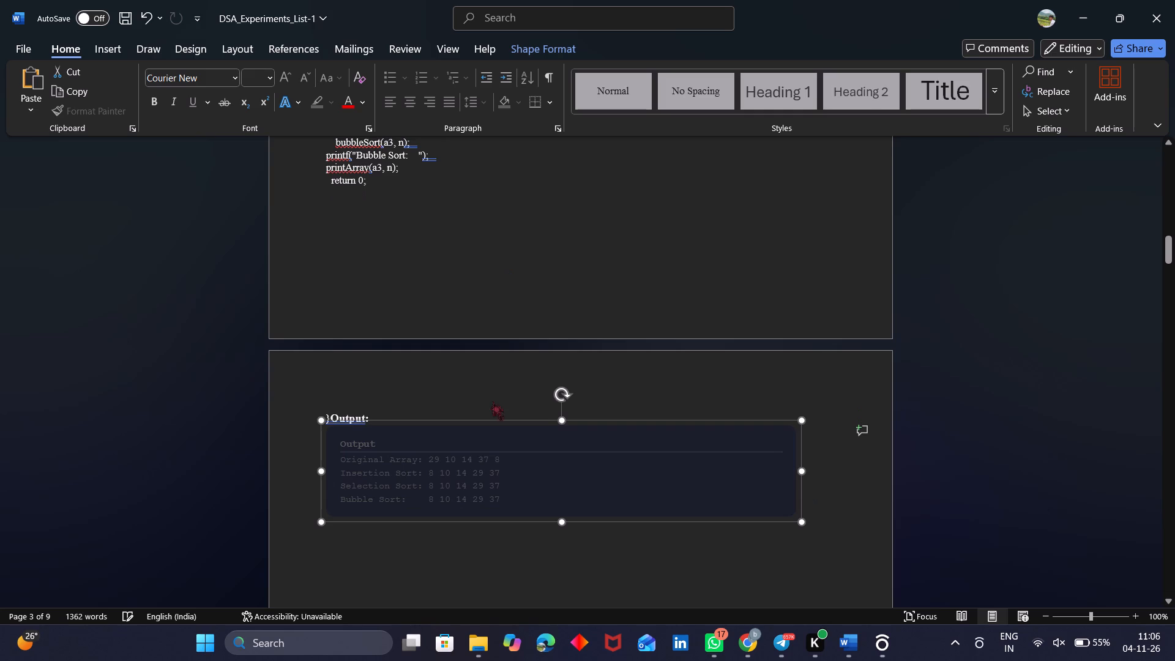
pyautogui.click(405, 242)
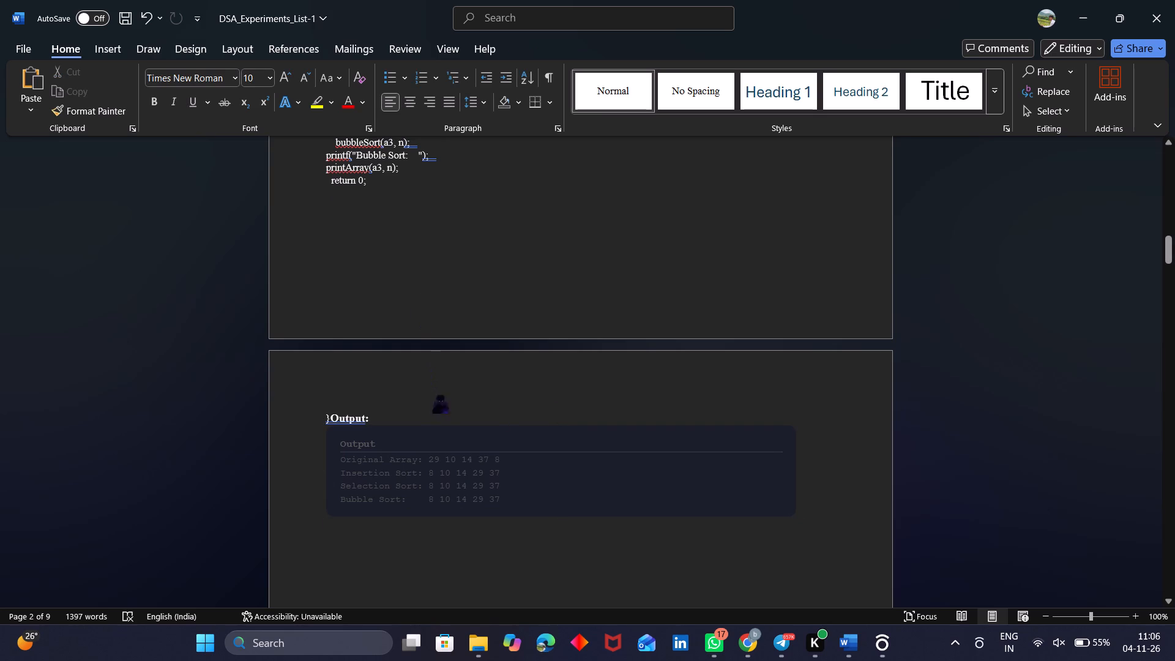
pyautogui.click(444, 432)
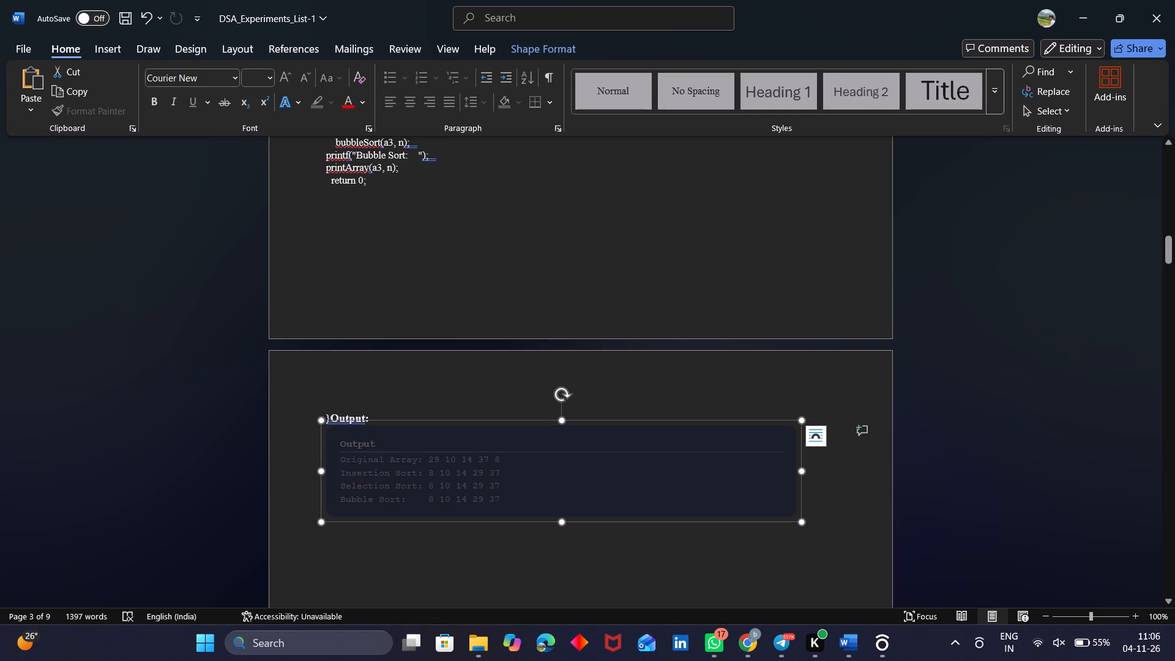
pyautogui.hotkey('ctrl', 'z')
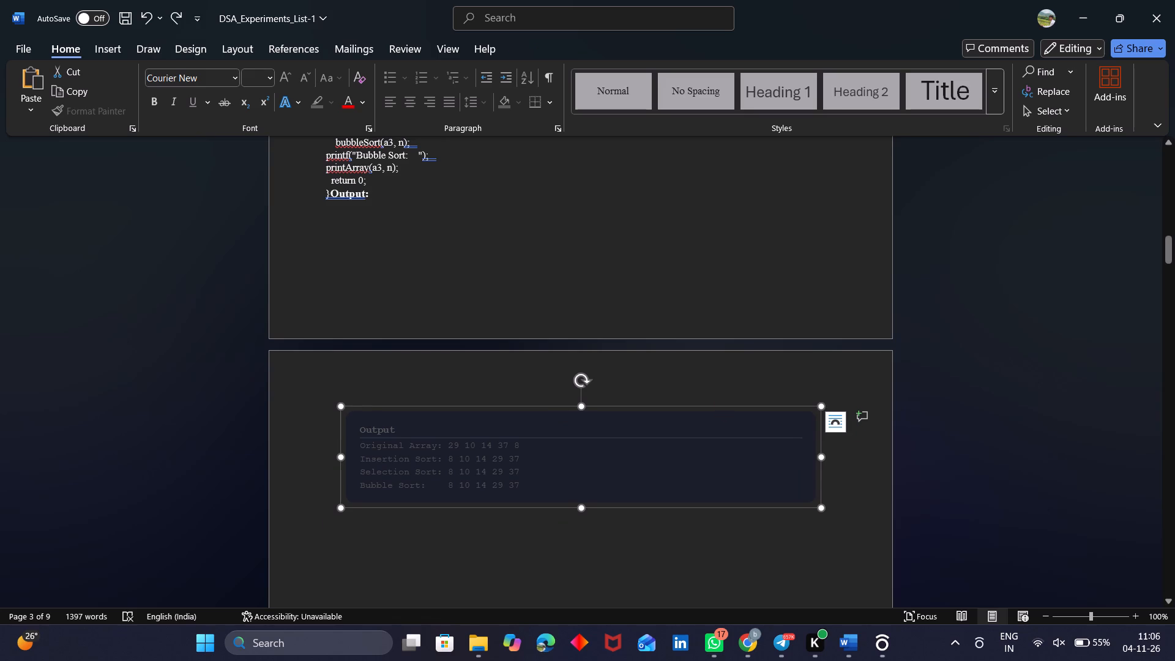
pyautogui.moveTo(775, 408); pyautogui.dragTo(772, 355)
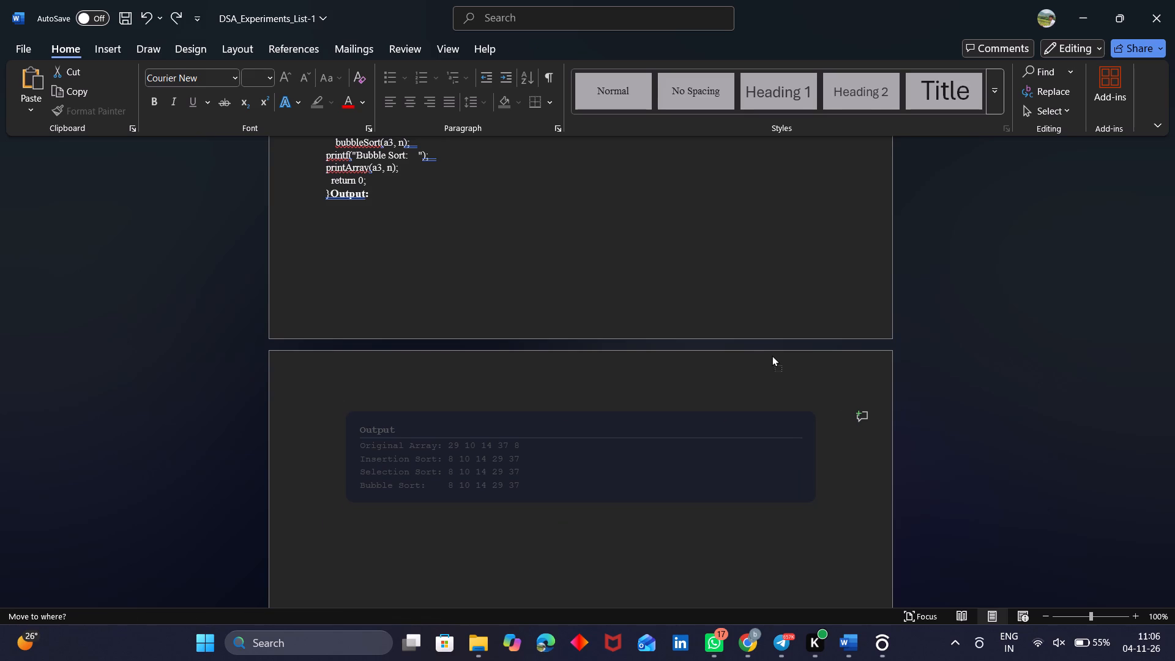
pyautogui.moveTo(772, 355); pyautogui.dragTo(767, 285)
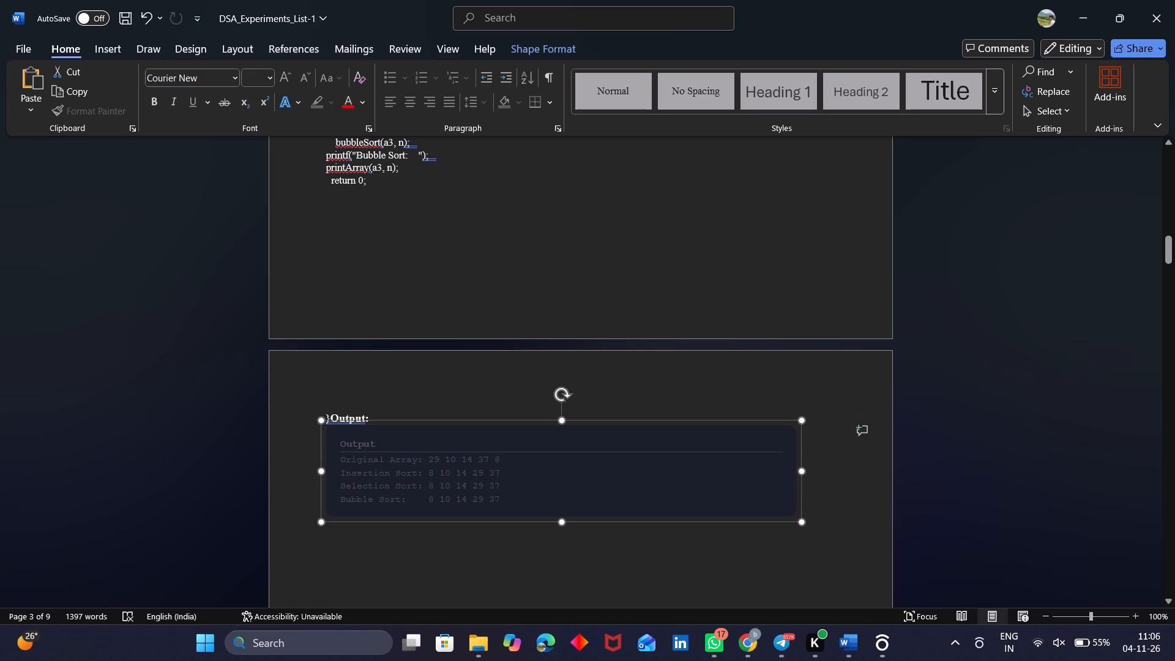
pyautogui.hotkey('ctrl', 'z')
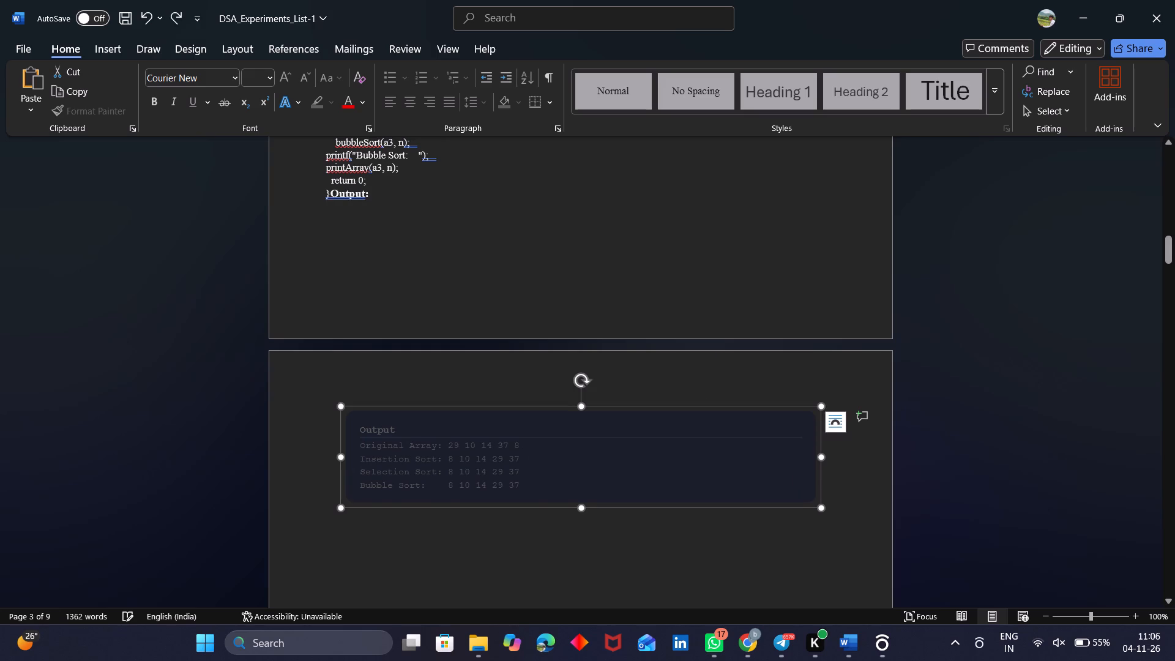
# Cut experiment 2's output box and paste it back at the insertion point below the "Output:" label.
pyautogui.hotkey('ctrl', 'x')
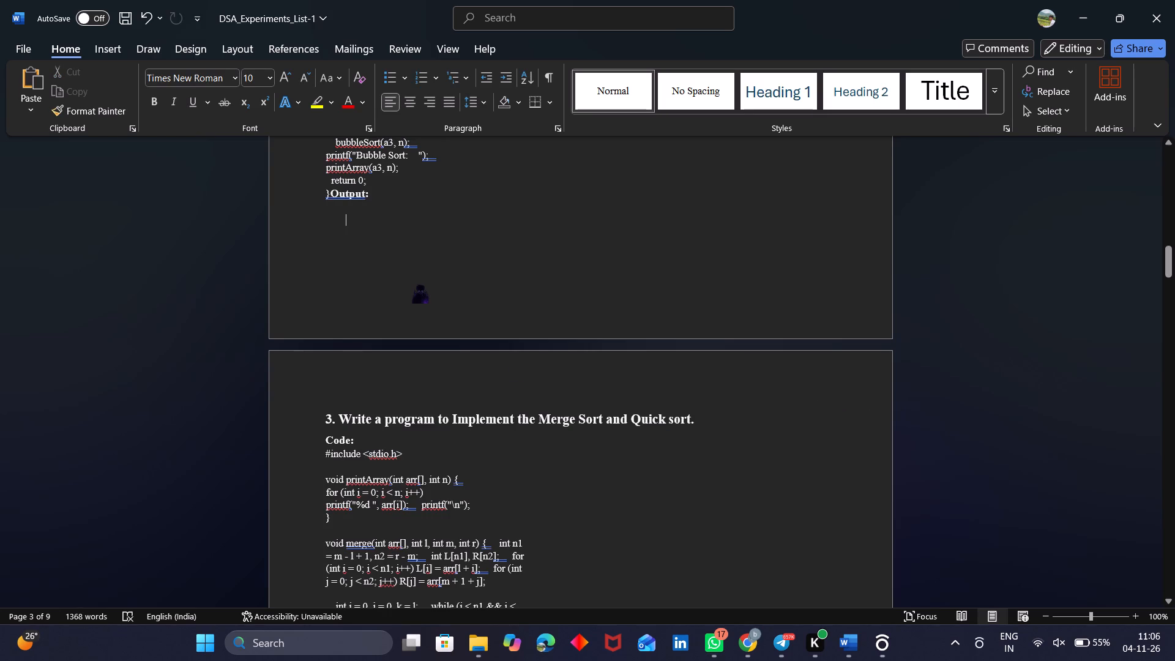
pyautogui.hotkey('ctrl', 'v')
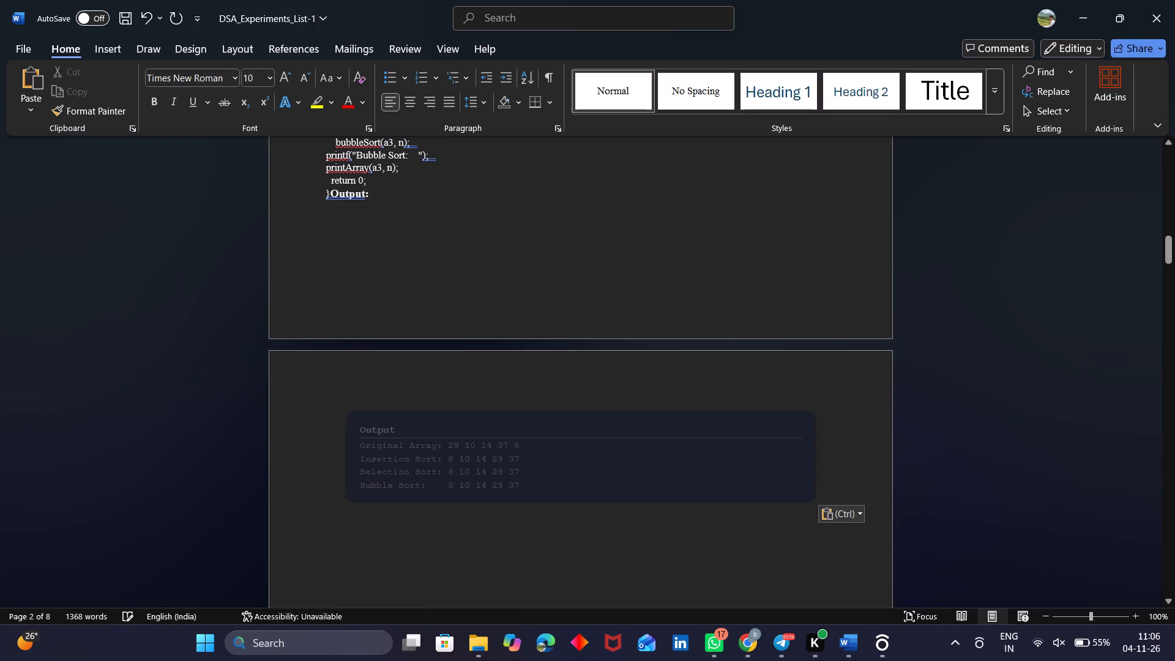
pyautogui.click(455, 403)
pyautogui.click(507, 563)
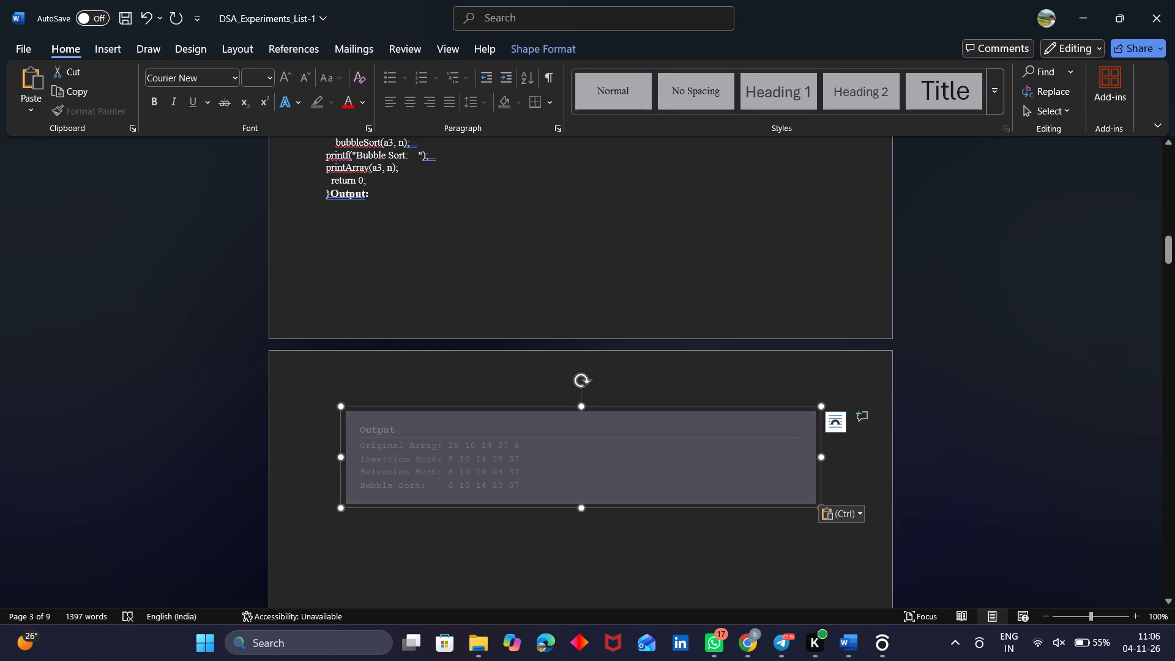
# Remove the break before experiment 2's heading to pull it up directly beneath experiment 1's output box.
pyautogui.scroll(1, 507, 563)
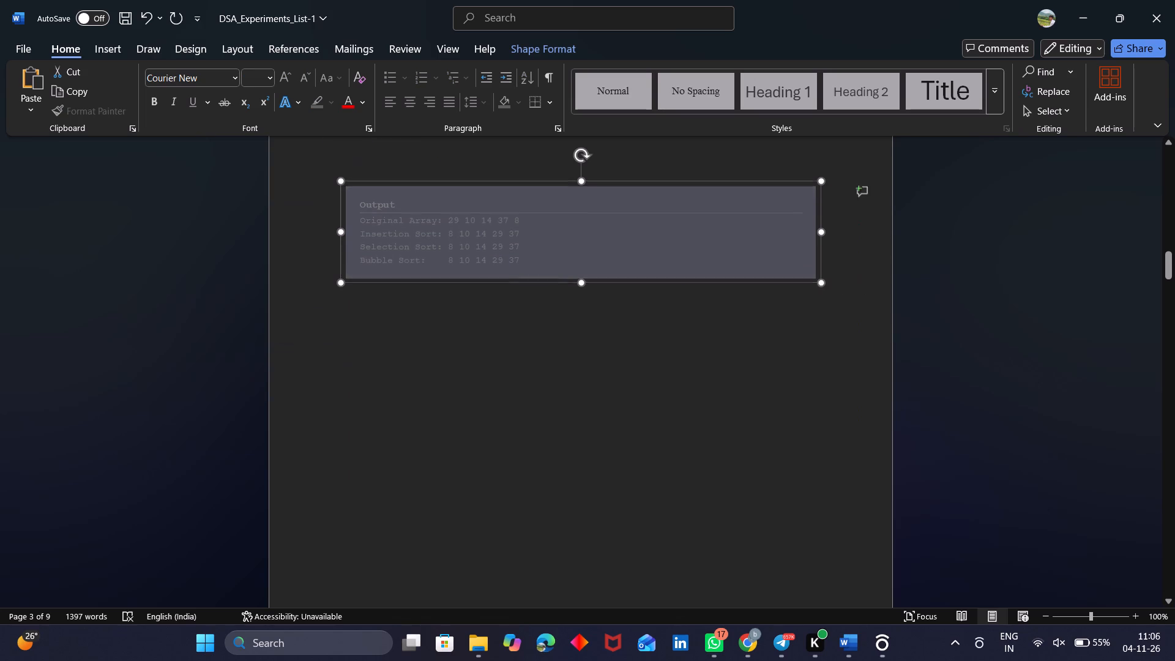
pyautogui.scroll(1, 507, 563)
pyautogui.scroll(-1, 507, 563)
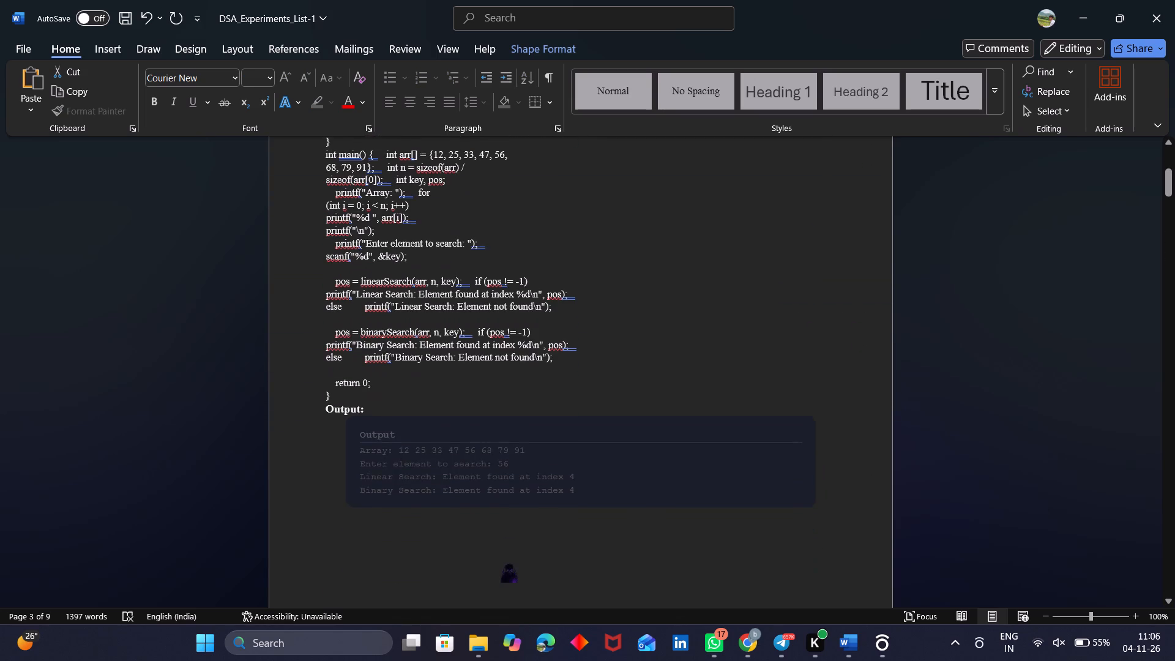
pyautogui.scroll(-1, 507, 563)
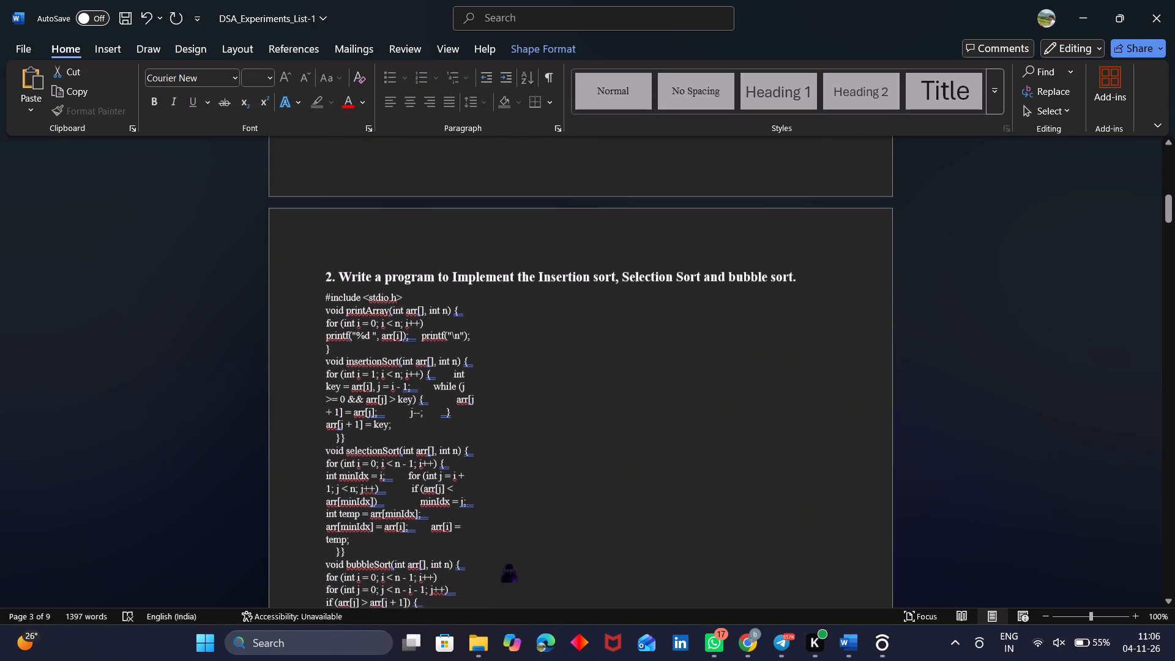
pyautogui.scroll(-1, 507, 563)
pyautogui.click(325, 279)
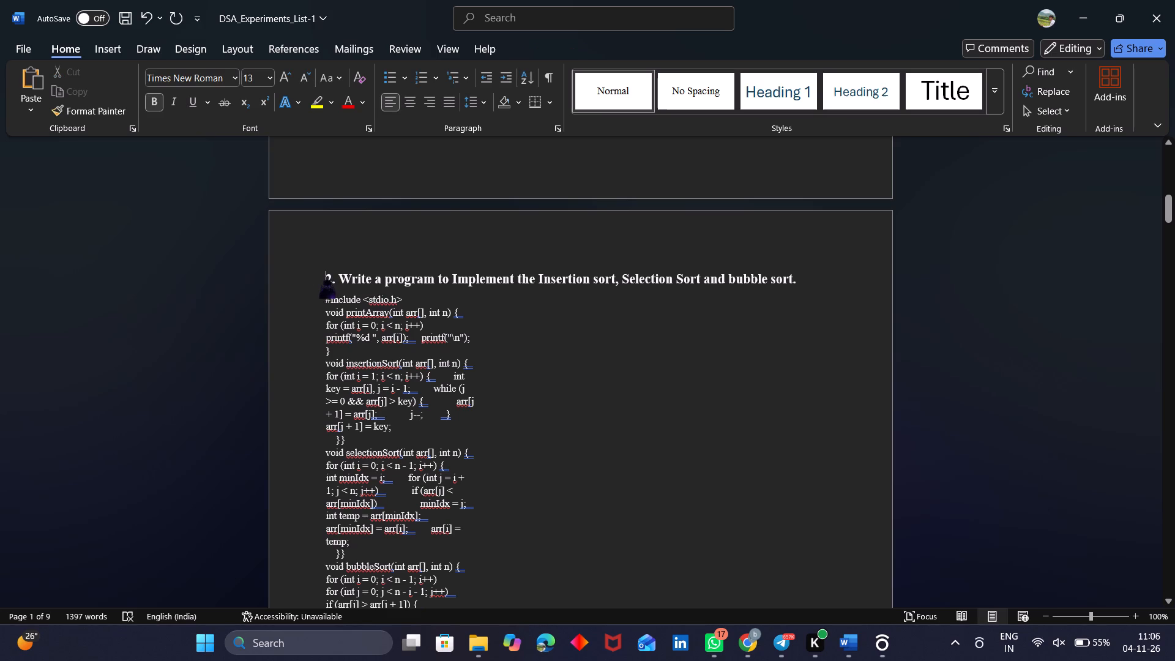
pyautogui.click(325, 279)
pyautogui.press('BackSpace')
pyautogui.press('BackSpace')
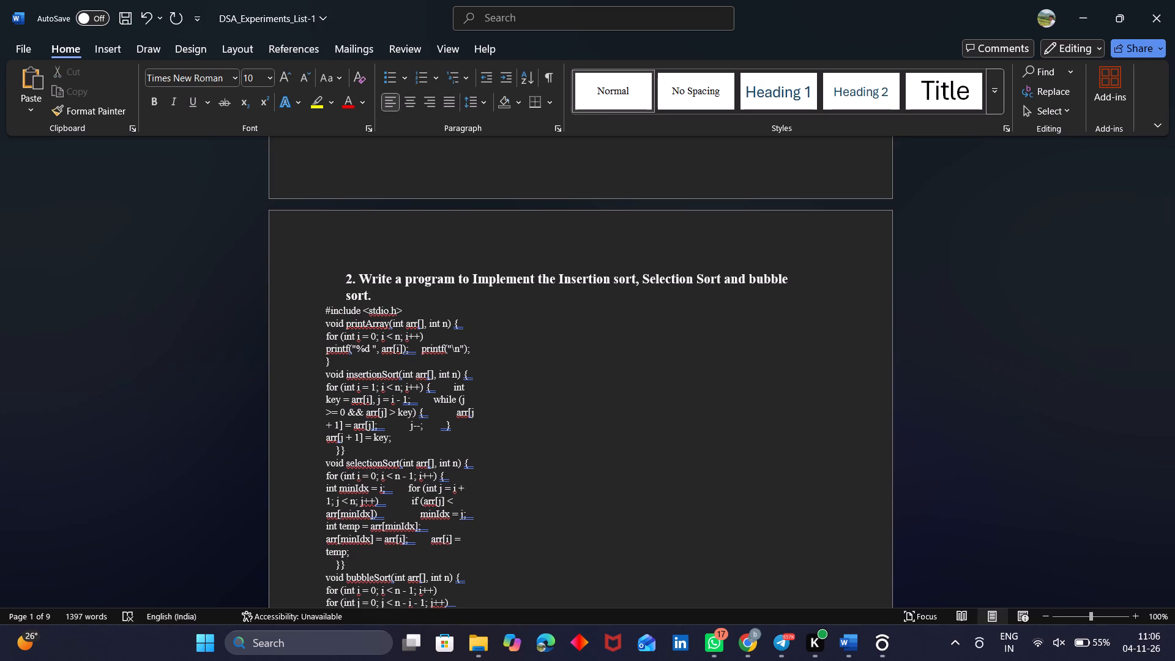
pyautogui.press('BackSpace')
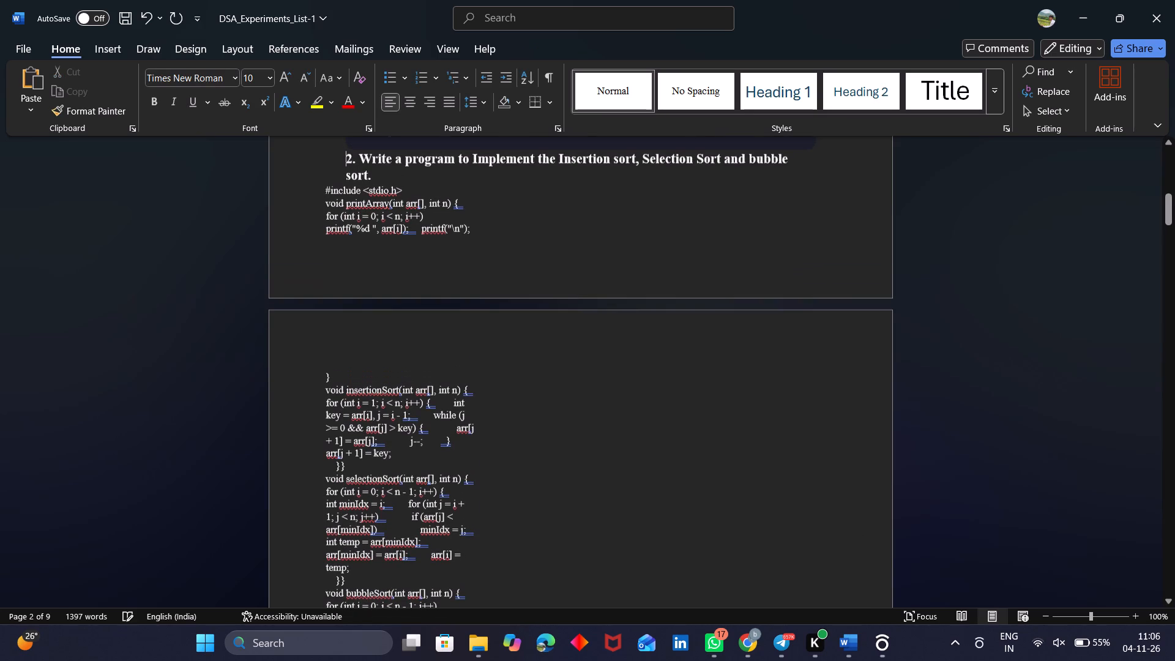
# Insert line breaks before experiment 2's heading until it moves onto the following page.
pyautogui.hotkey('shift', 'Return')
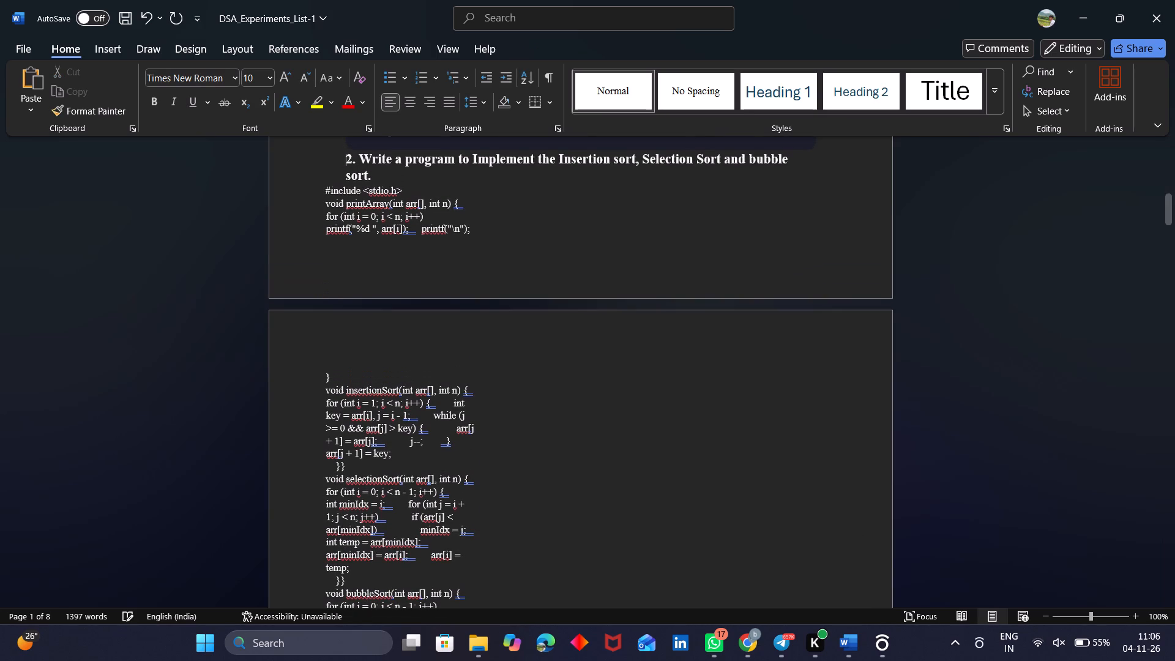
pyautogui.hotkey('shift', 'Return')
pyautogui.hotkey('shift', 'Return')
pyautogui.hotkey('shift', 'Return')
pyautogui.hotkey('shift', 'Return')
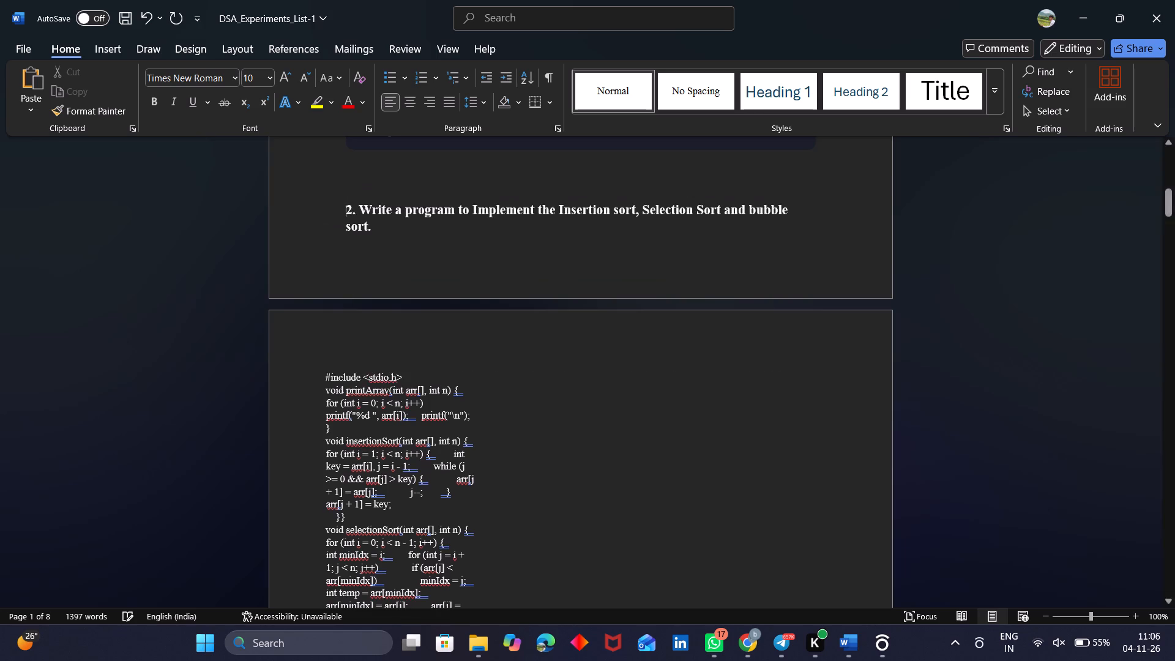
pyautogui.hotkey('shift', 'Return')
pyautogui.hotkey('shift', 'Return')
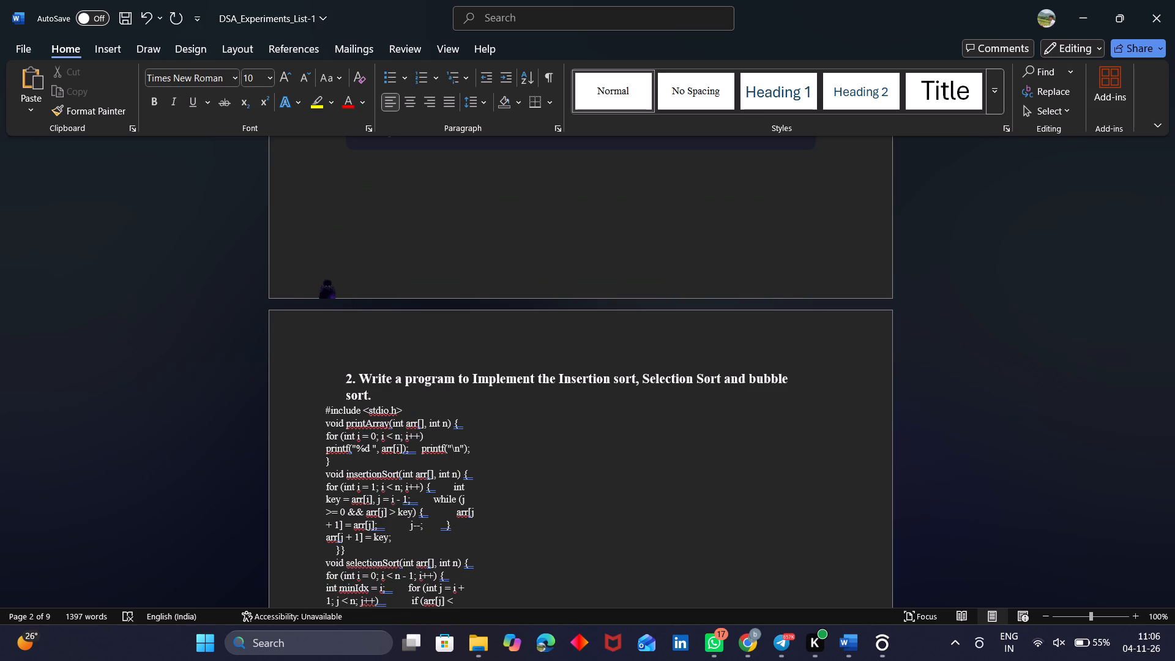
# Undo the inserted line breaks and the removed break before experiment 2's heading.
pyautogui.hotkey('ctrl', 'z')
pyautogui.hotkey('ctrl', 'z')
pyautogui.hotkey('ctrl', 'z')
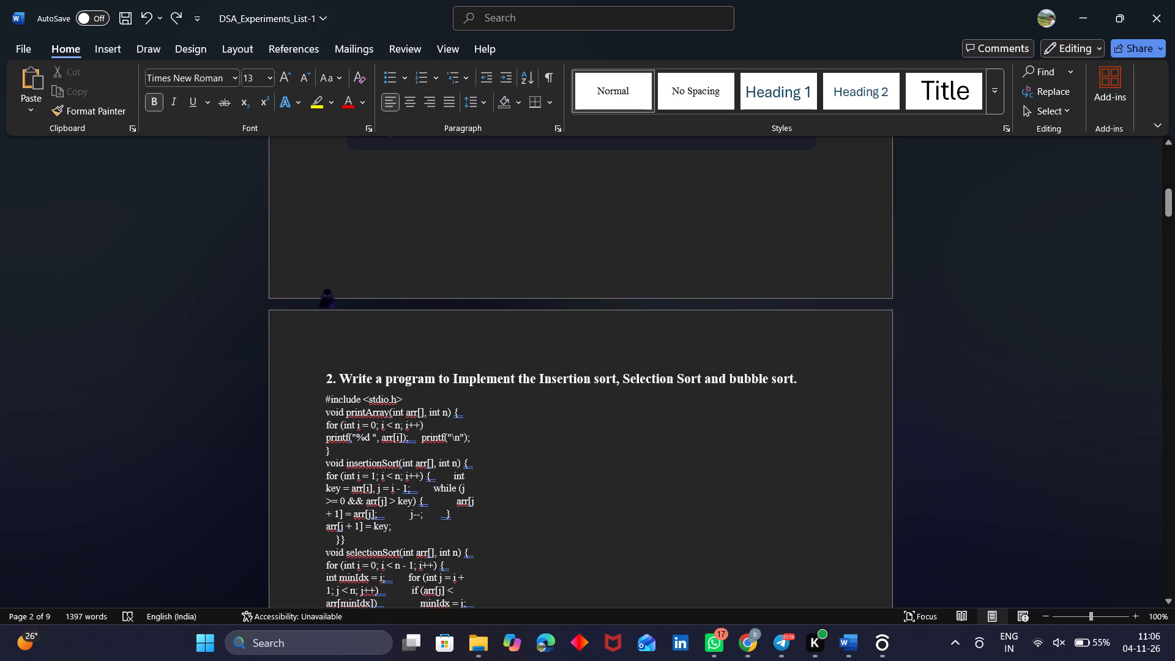
# Delete the "Code:" label and its line between experiment 3's heading and #include <stdio.h>.
pyautogui.scroll(-1, 372, 325)
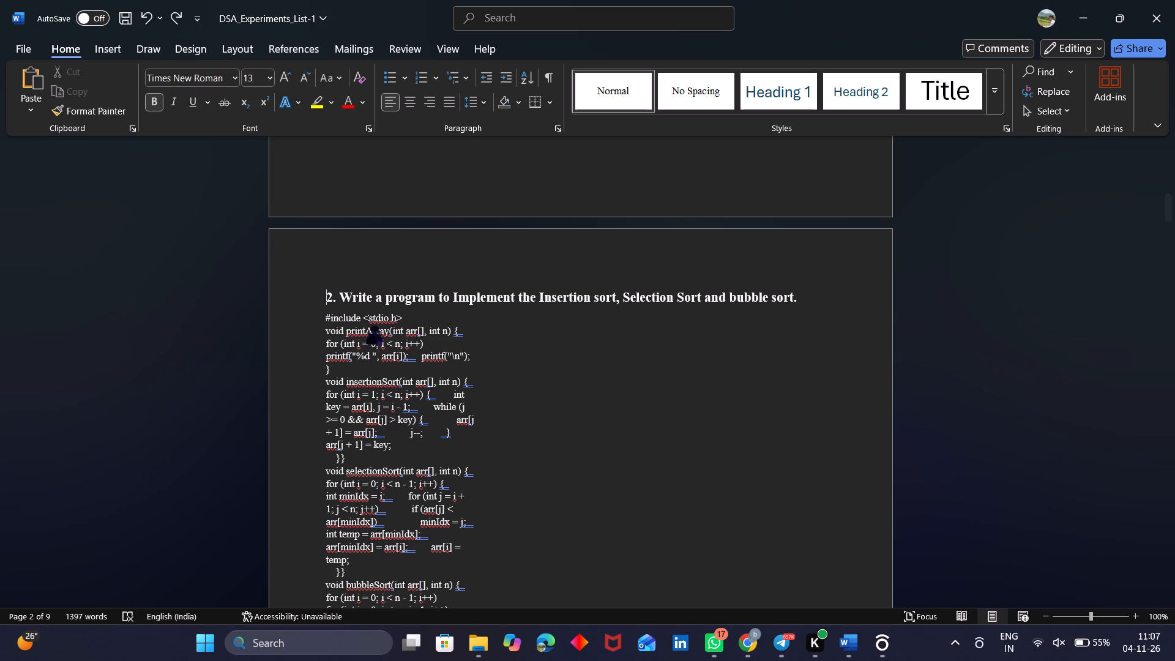
pyautogui.scroll(-4, 372, 325)
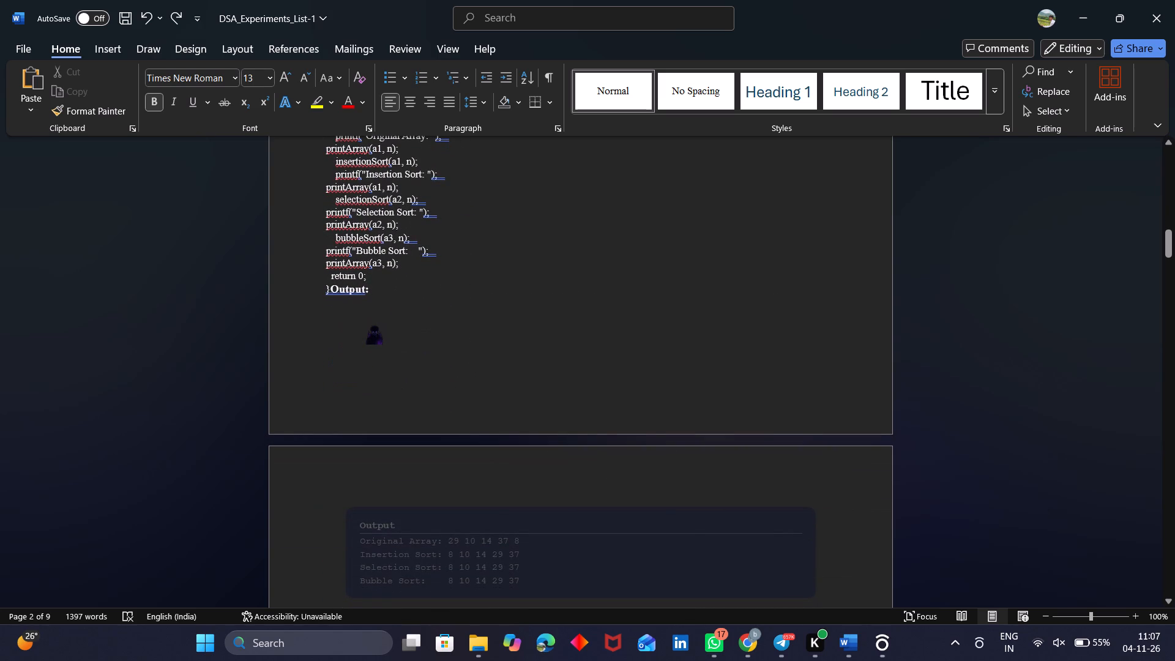
pyautogui.scroll(-1, 372, 325)
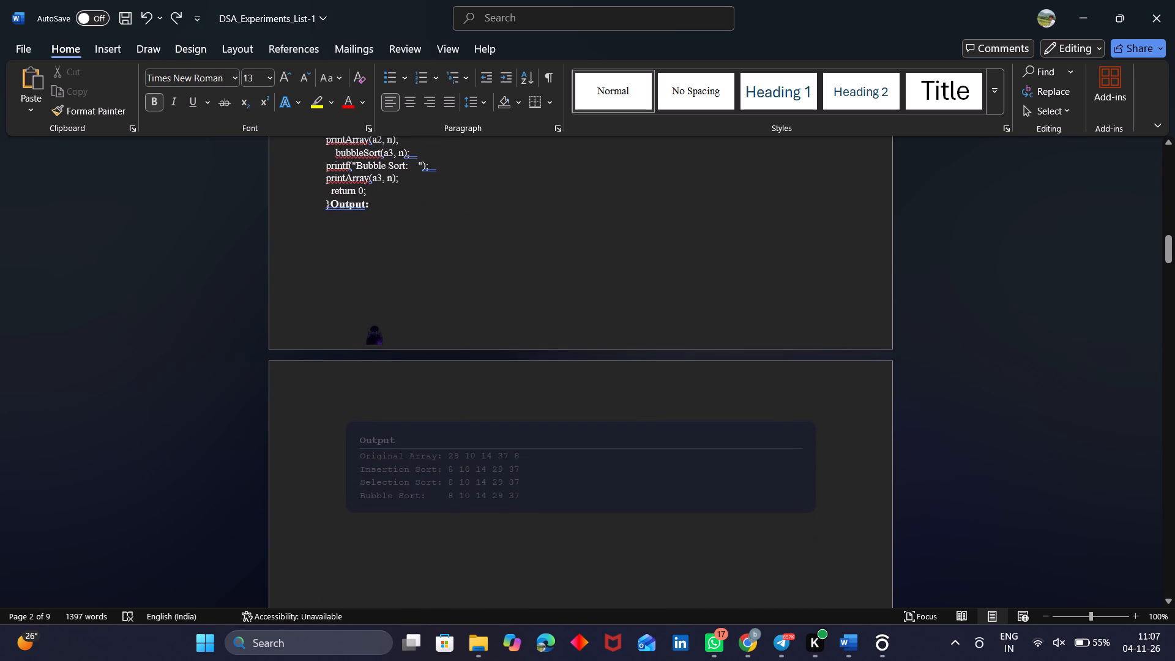
pyautogui.scroll(-11, 372, 325)
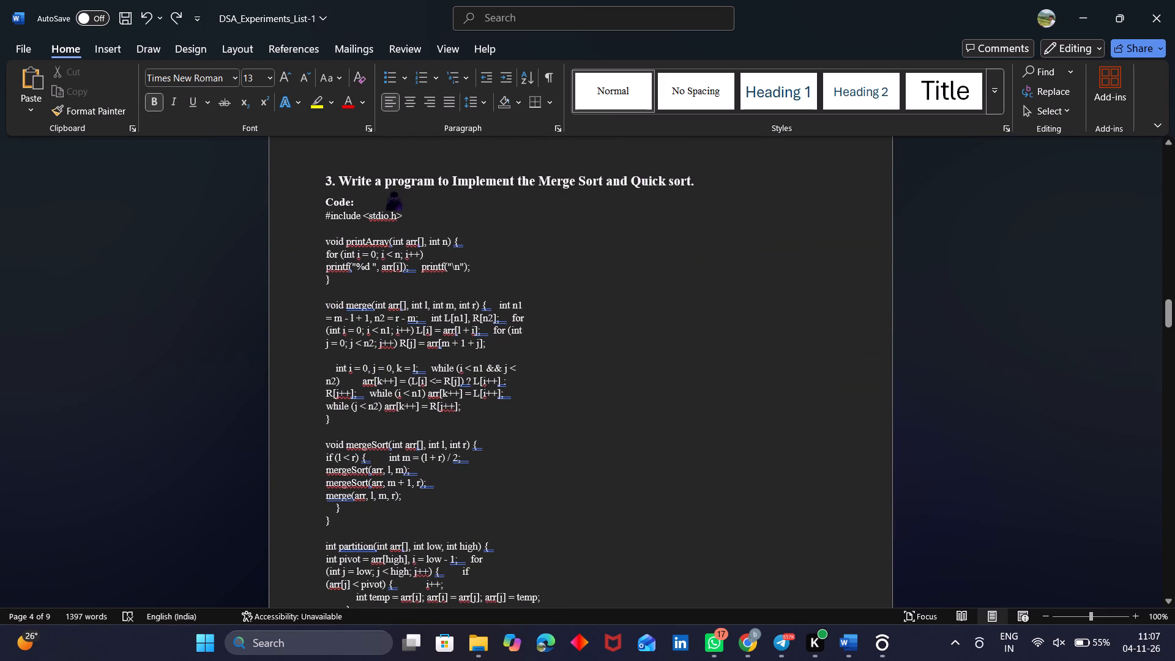
pyautogui.click(392, 191)
pyautogui.click(370, 200)
pyautogui.press('BackSpace')
pyautogui.press('BackSpace')
pyautogui.press('BackSpace')
pyautogui.press('BackSpace')
pyautogui.press('BackSpace')
pyautogui.press('BackSpace')
pyautogui.press('BackSpace')
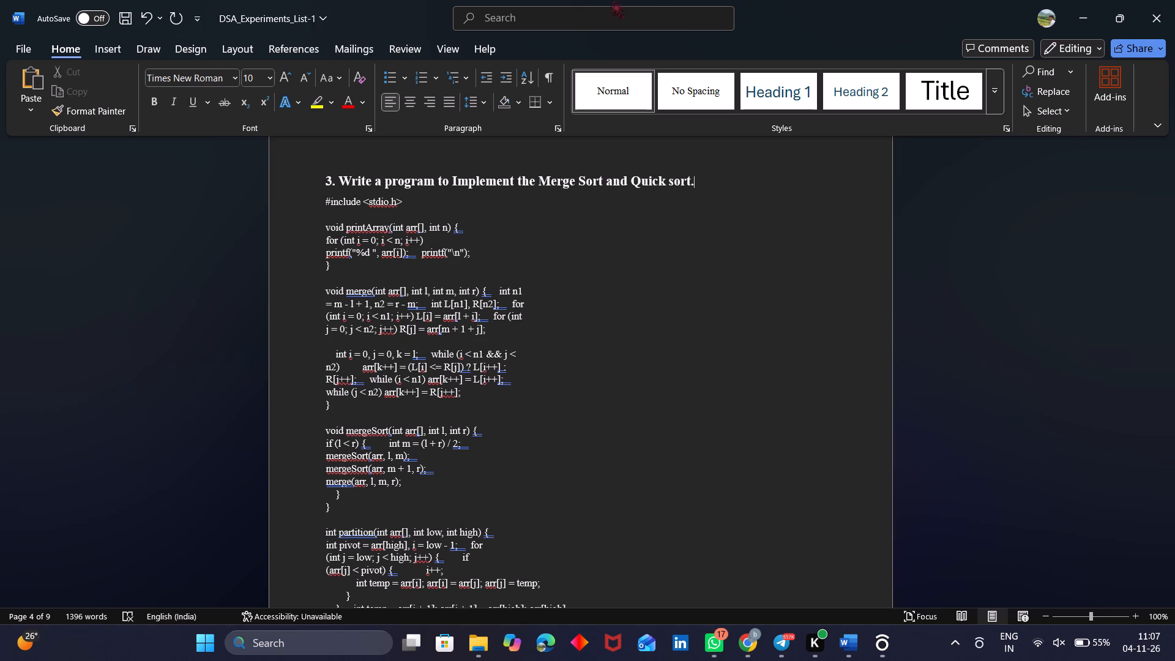
# Remove the blank lines before the printArray and merge functions in experiment 3's code.
pyautogui.click(350, 215)
pyautogui.press('BackSpace')
pyautogui.press('BackSpace')
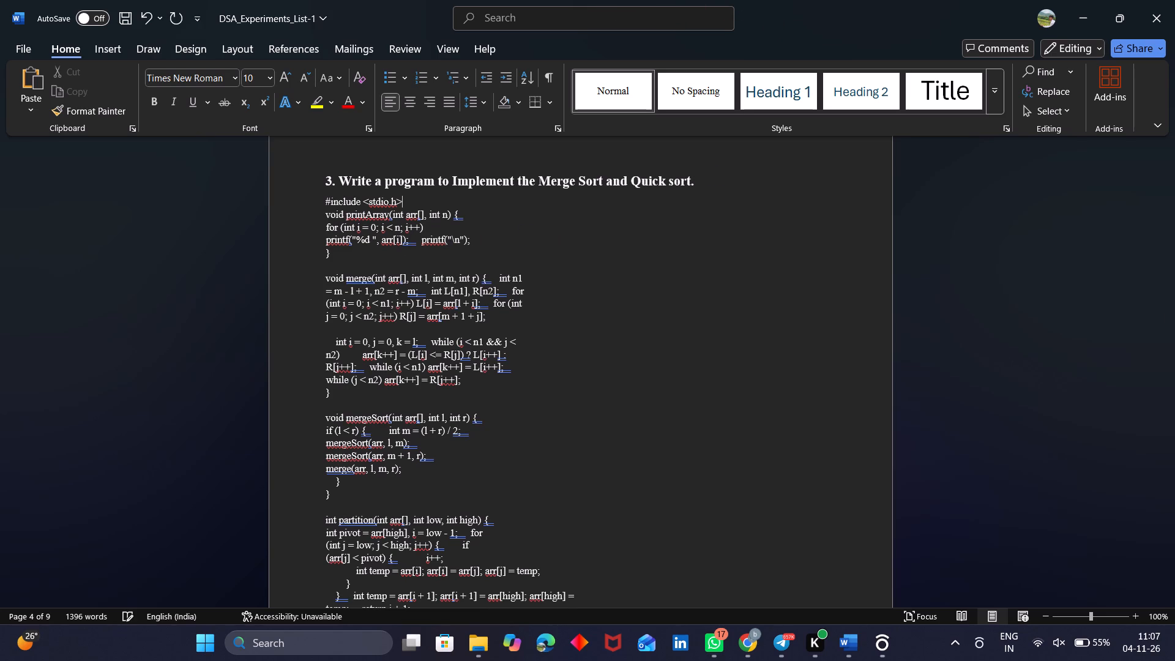
pyautogui.press('Down')
pyautogui.press('Down')
pyautogui.press('Down')
pyautogui.press('Down')
pyautogui.press('Down')
pyautogui.press('BackSpace')
pyautogui.press('BackSpace')
# Remove the blank line inside the merge function before "int i = 0, j = 0, k = l;".
pyautogui.press('Down')
pyautogui.press('Down')
pyautogui.press('Down')
pyautogui.press('Down')
pyautogui.press('Down')
pyautogui.press('Down')
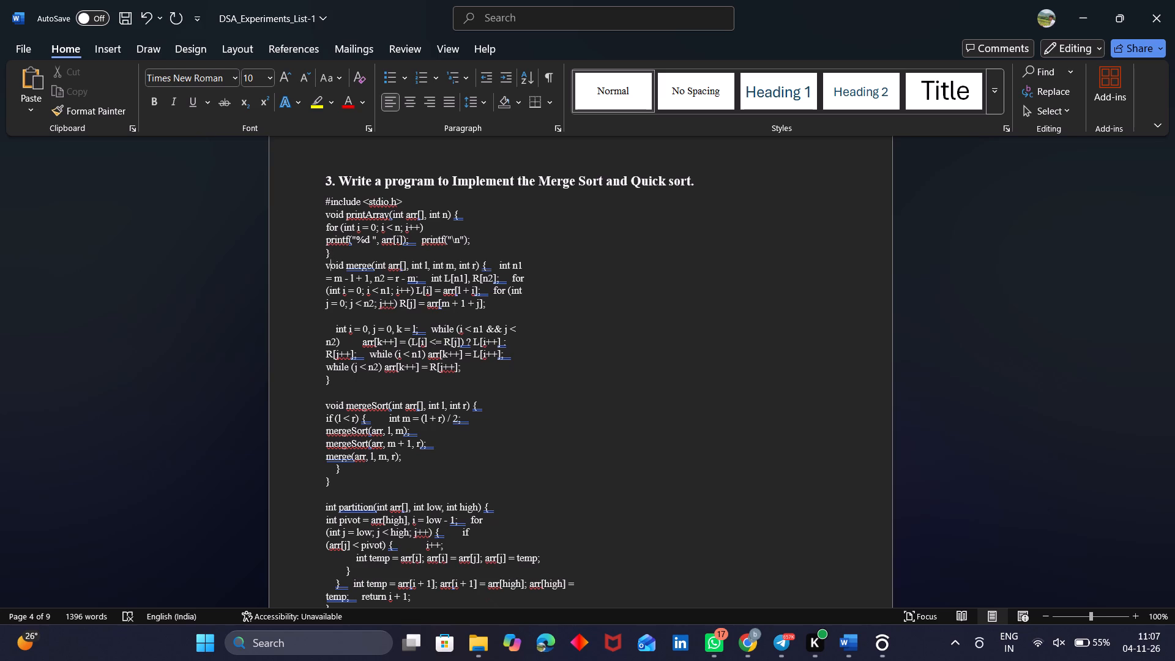
pyautogui.press('Up')
pyautogui.press('BackSpace')
pyautogui.press('BackSpace')
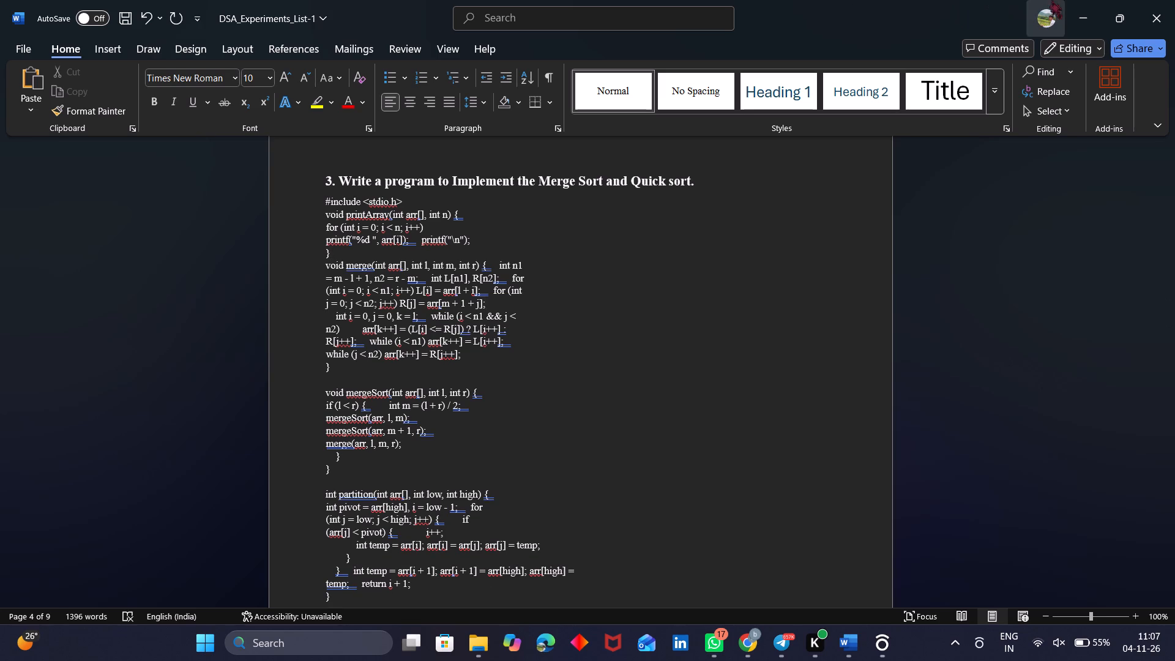
# Minimize the Word document window to get to the File Explorer window behind it.
pyautogui.click(1074, 0)
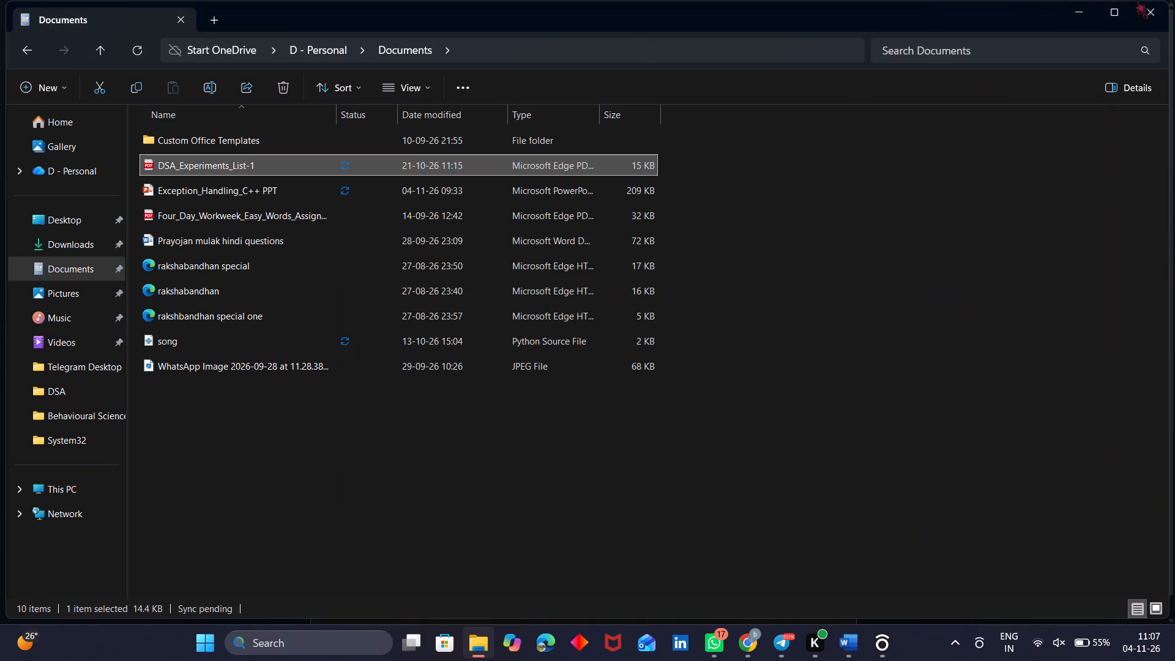
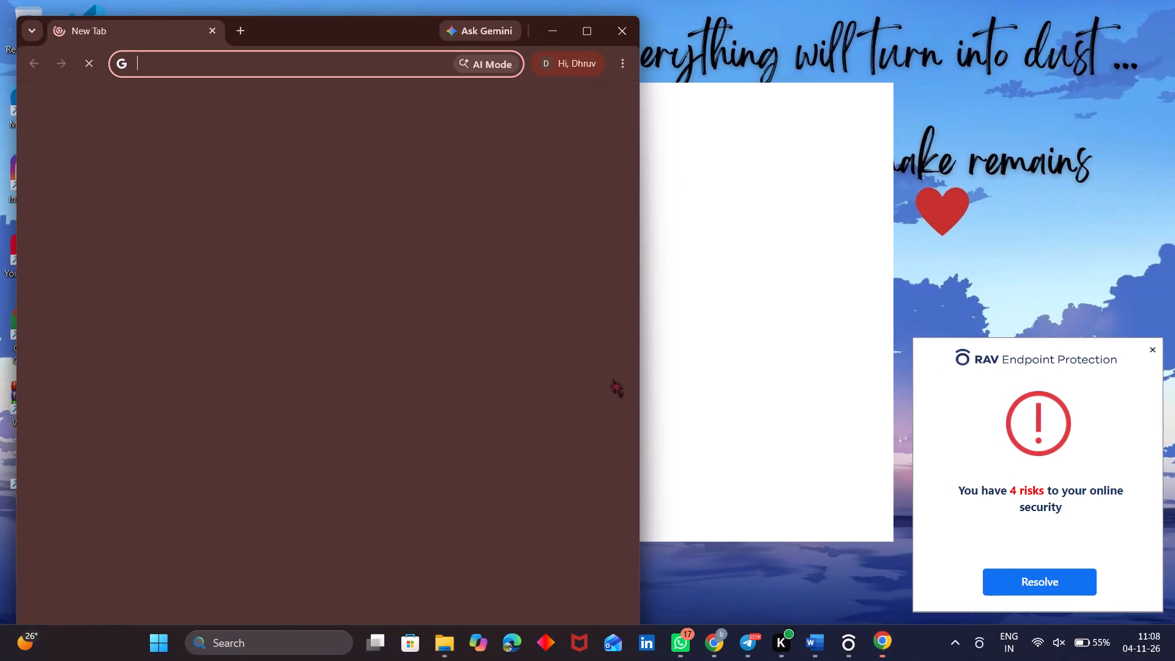
# Maximize the Google Chrome window.
pyautogui.click(586, 24)
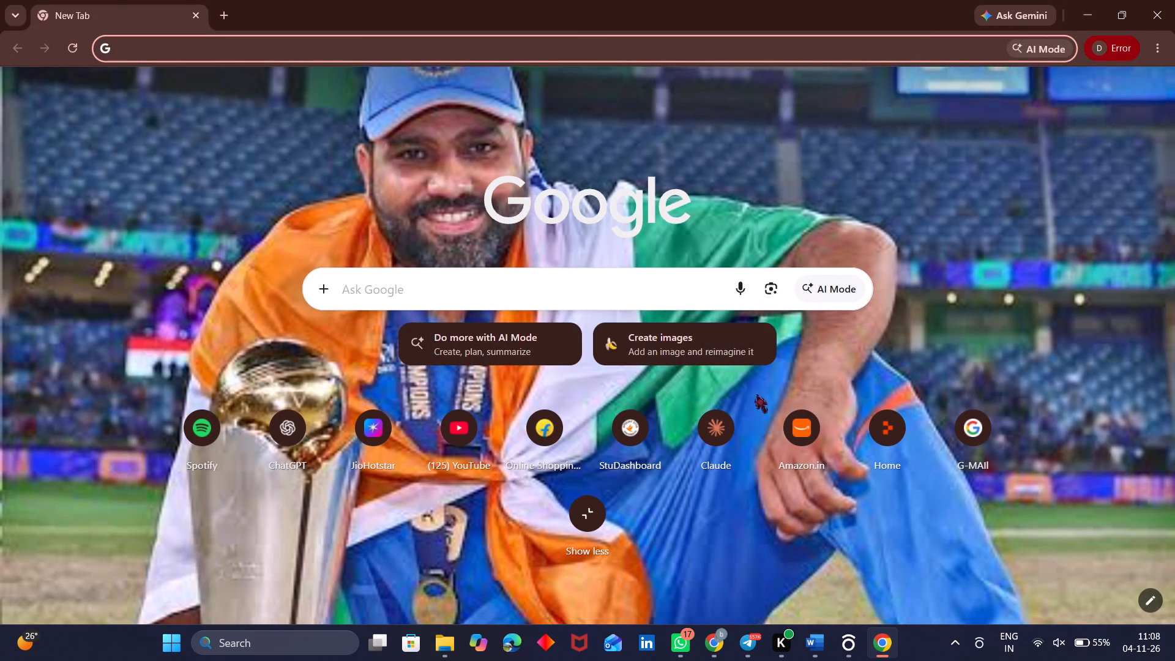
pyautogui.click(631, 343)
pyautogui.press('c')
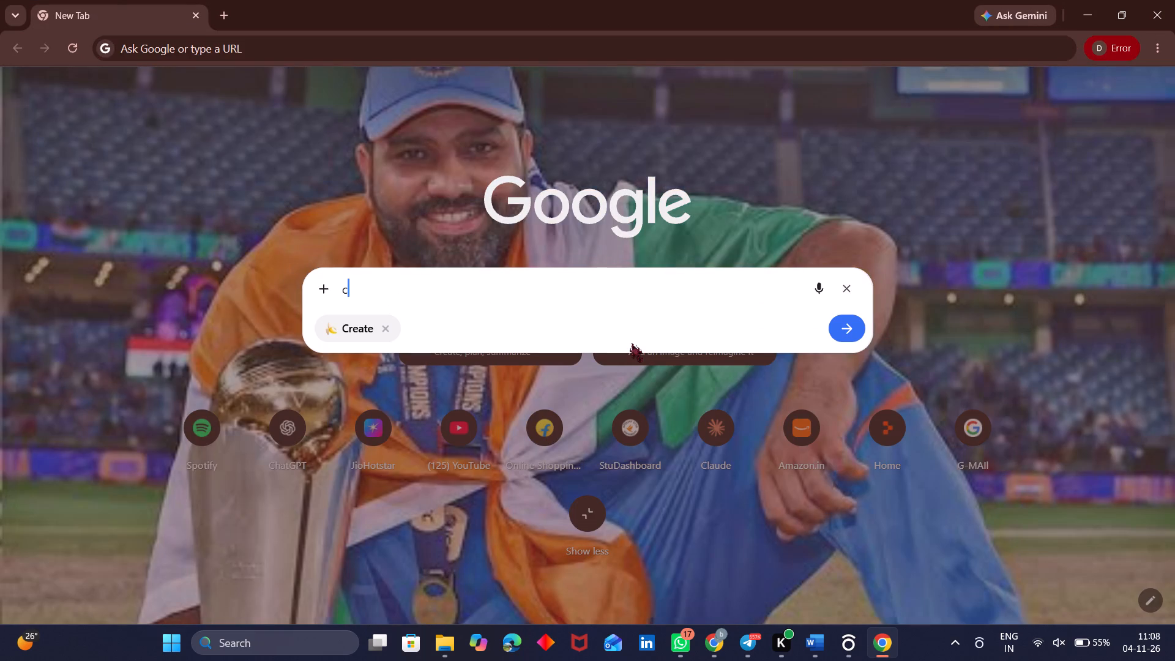
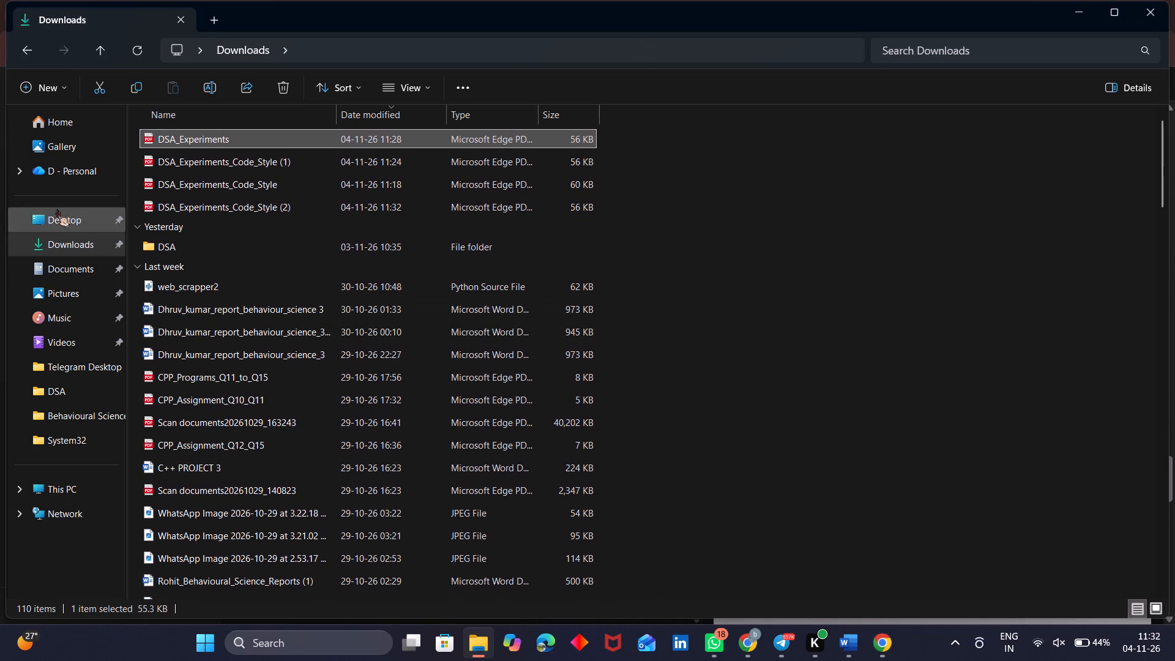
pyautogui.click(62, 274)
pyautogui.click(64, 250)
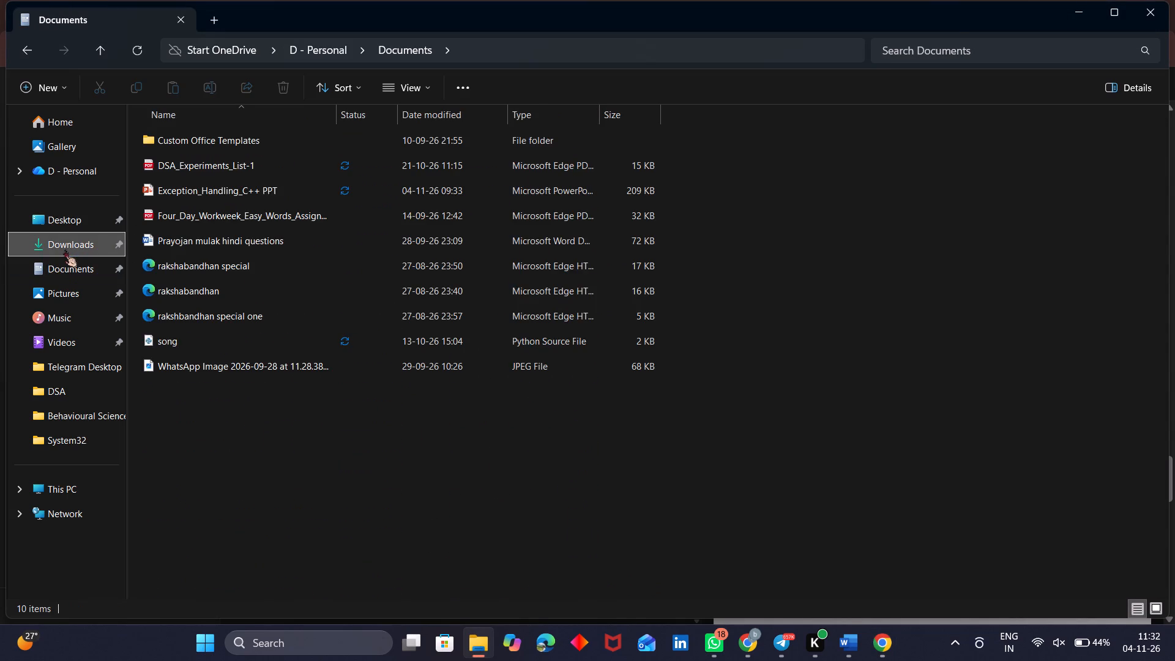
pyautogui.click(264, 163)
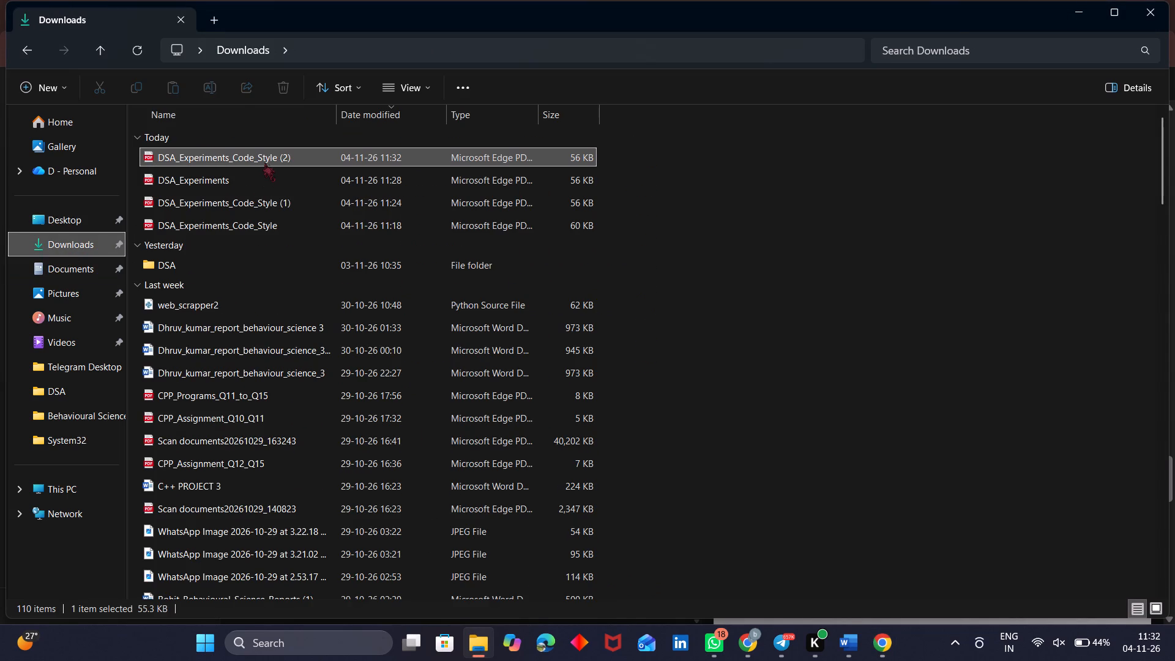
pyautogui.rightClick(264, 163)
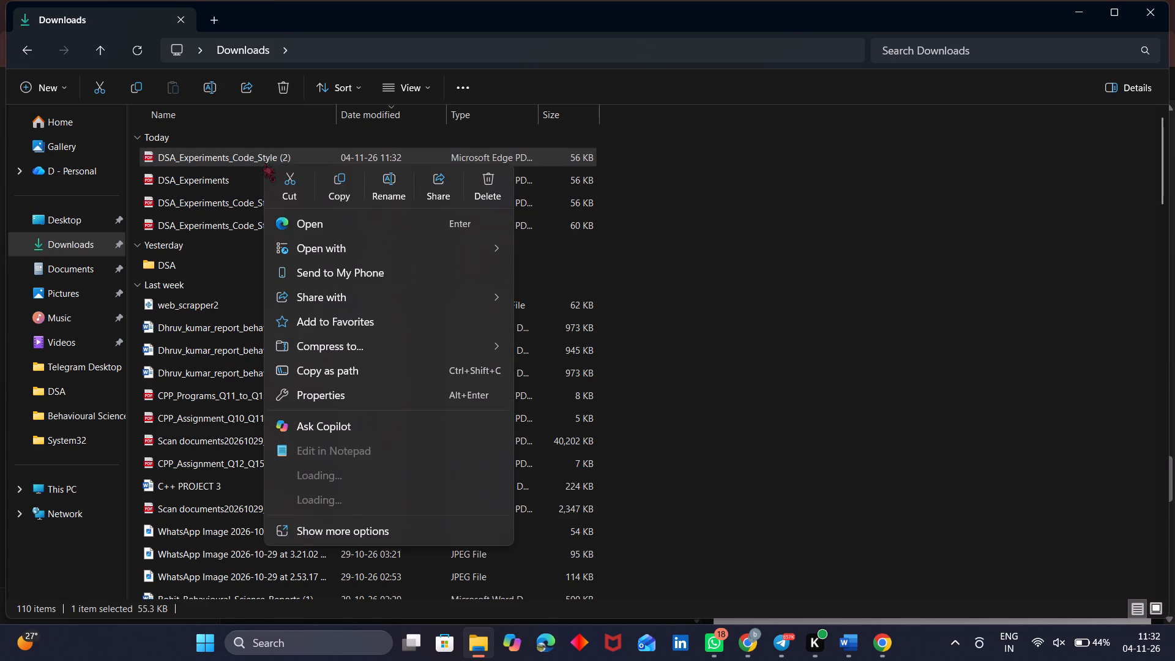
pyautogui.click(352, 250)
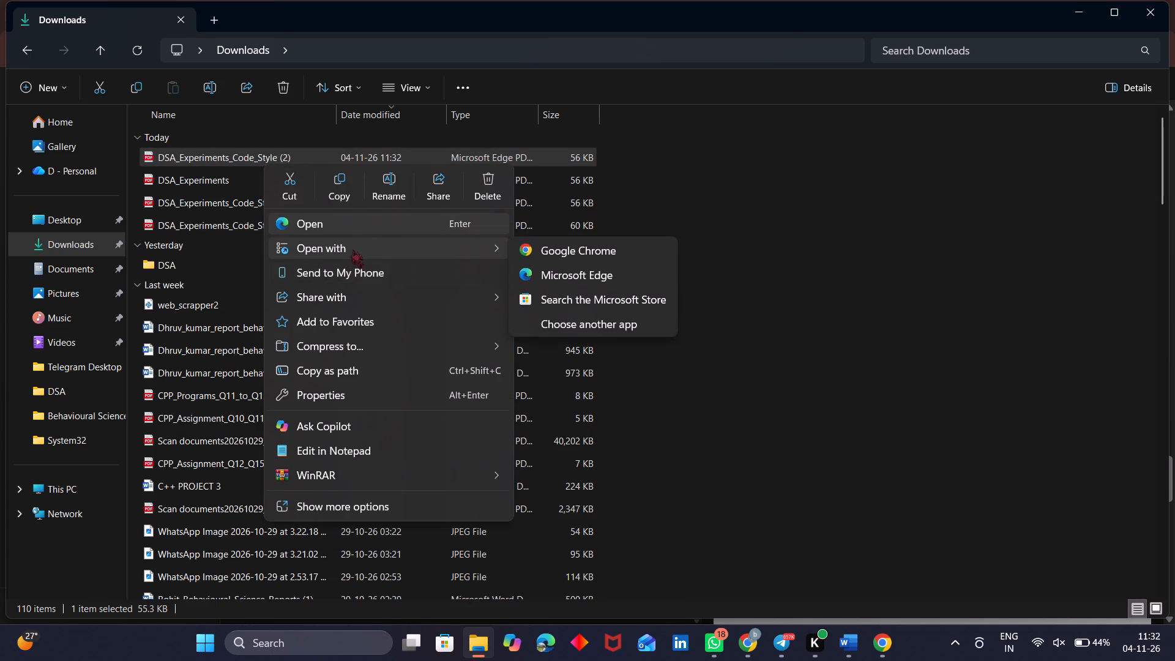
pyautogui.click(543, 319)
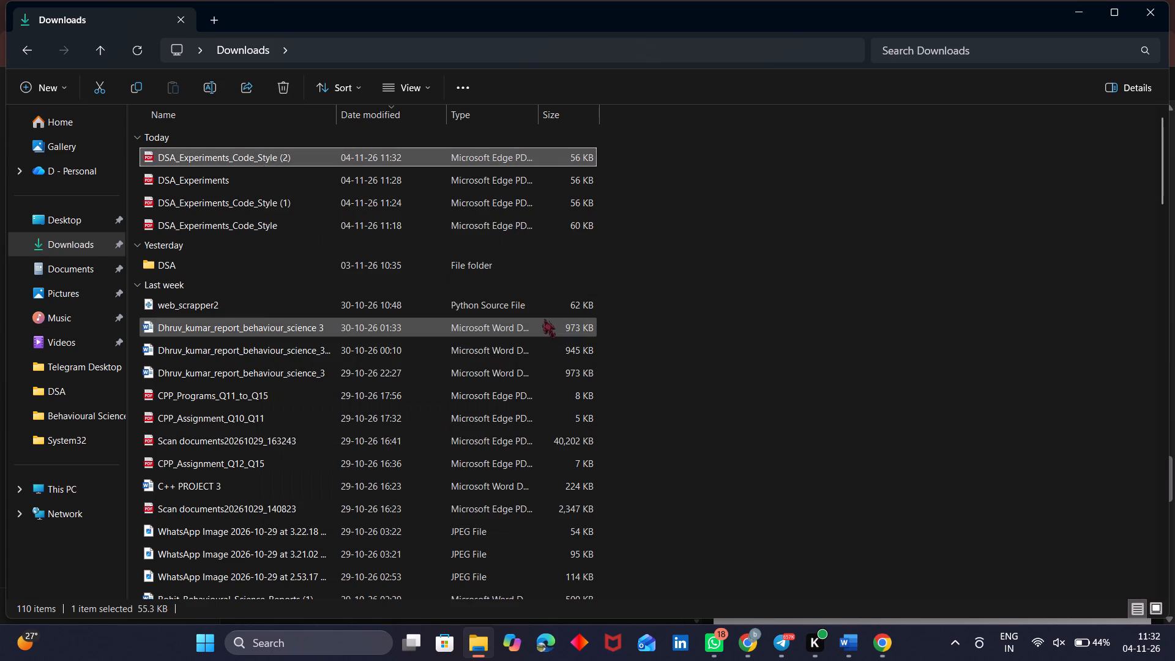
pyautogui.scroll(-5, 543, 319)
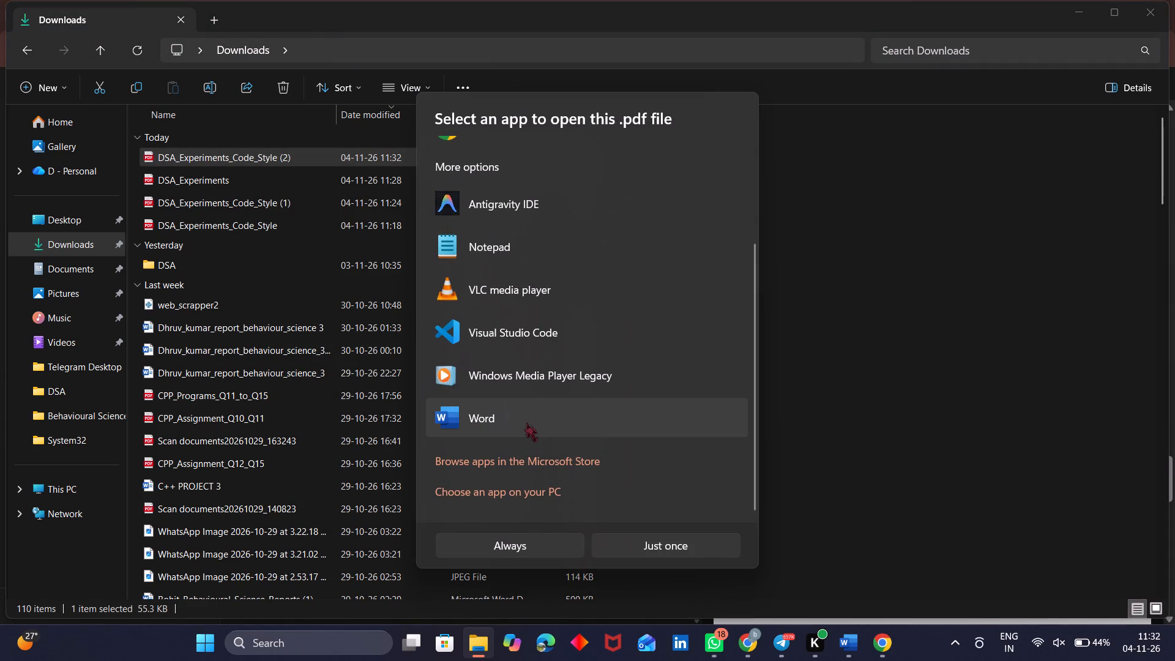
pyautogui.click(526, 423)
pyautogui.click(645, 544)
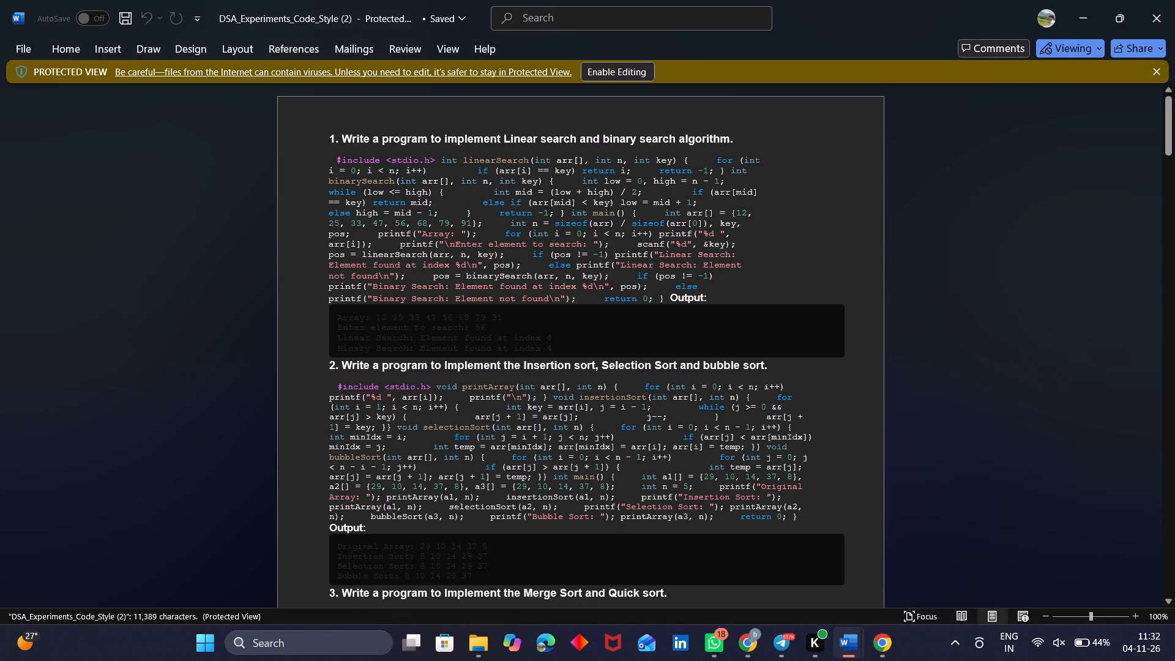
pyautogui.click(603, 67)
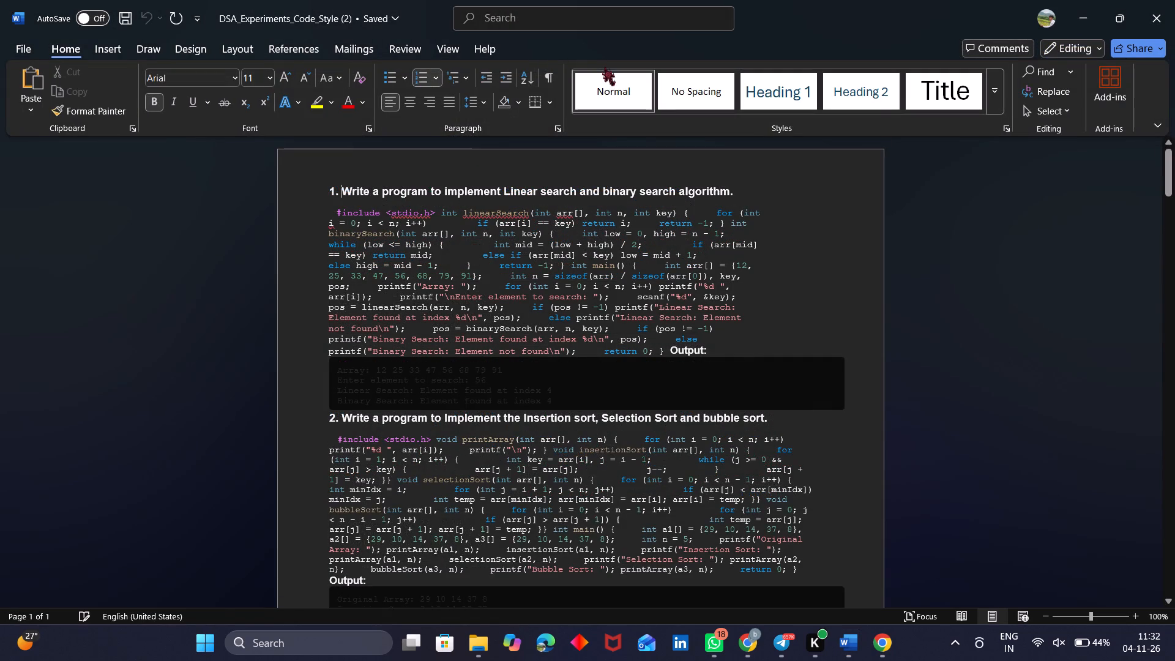
# Check the converted code layout through Experiment 3, and close both the DSA_Experiments_Code_Style (2) and DSA_Experiments documents in Word.
pyautogui.scroll(-8, 740, 238)
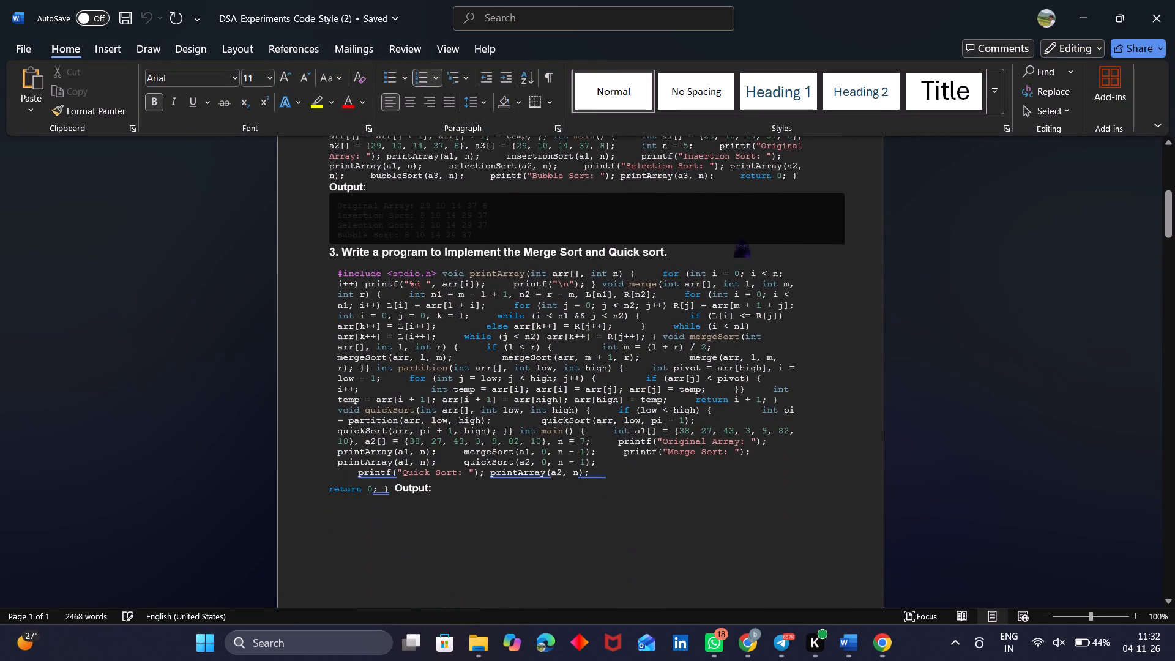
pyautogui.click(1174, 0)
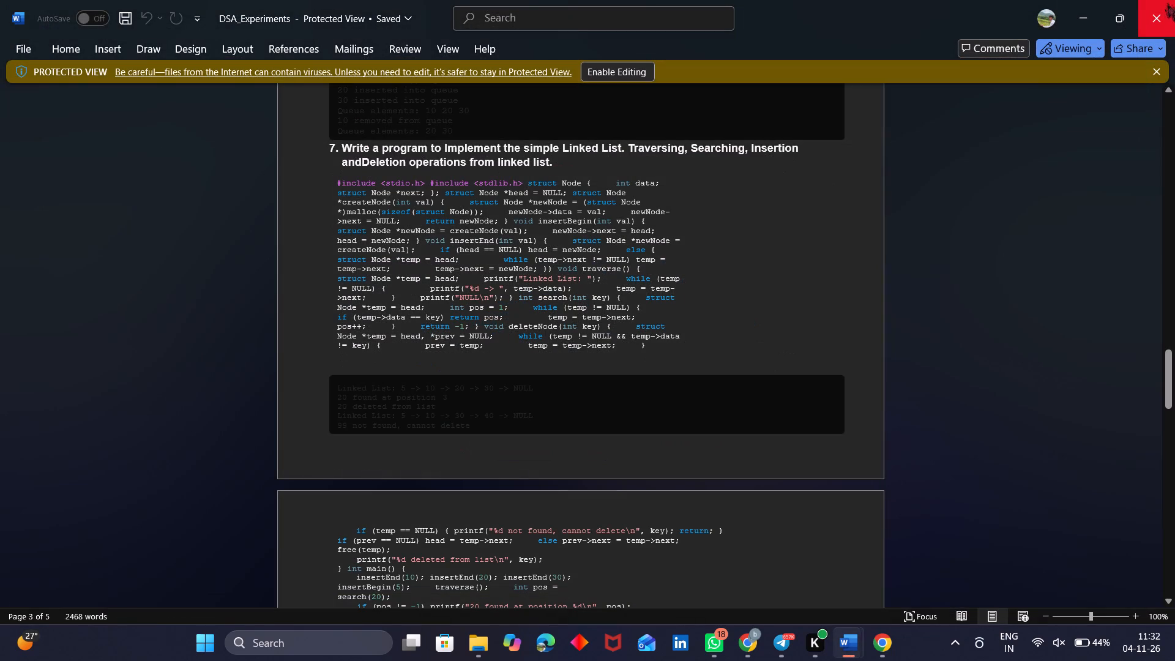
pyautogui.click(1167, 7)
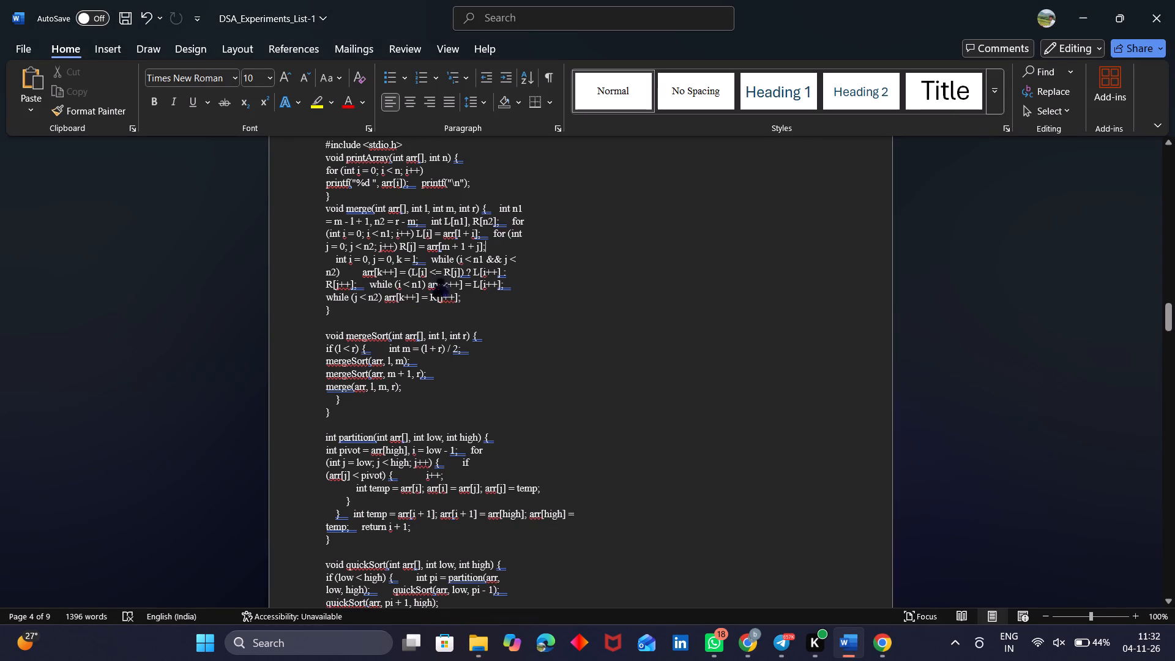
# Look through DSA_Experiments_List-1 in Word to examine its code and output layout, and minimize Word to return to the Downloads folder.
pyautogui.scroll(14, 662, 309)
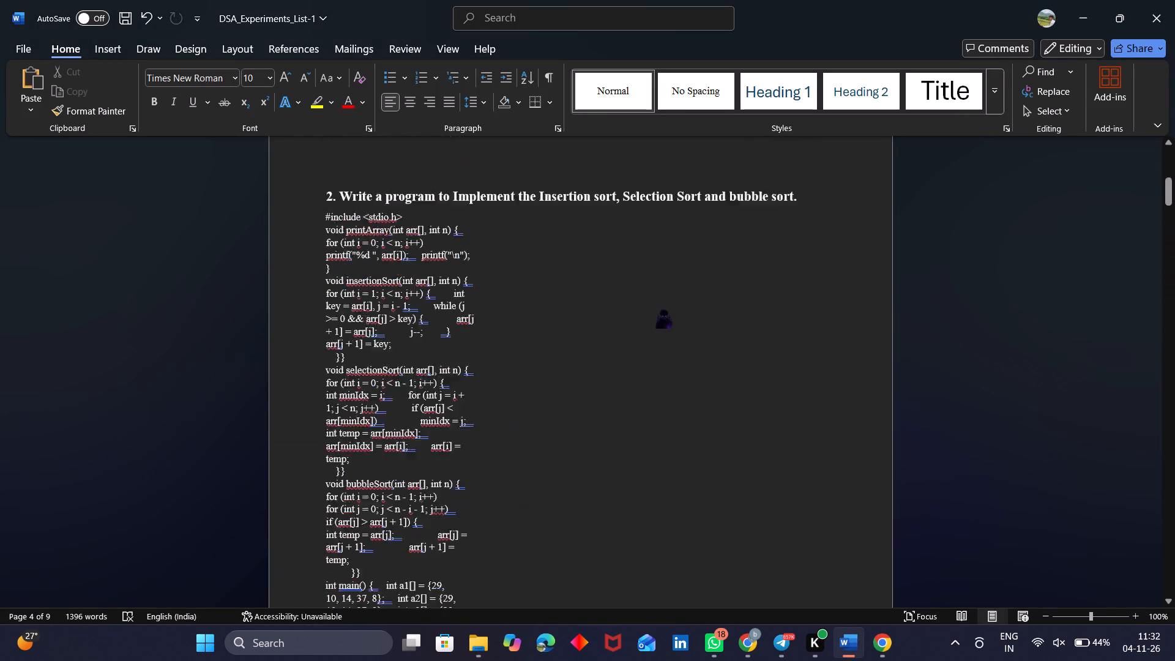
pyautogui.scroll(3, 662, 309)
pyautogui.scroll(-20, 662, 309)
pyautogui.scroll(-20, 662, 309)
pyautogui.scroll(-3, 662, 309)
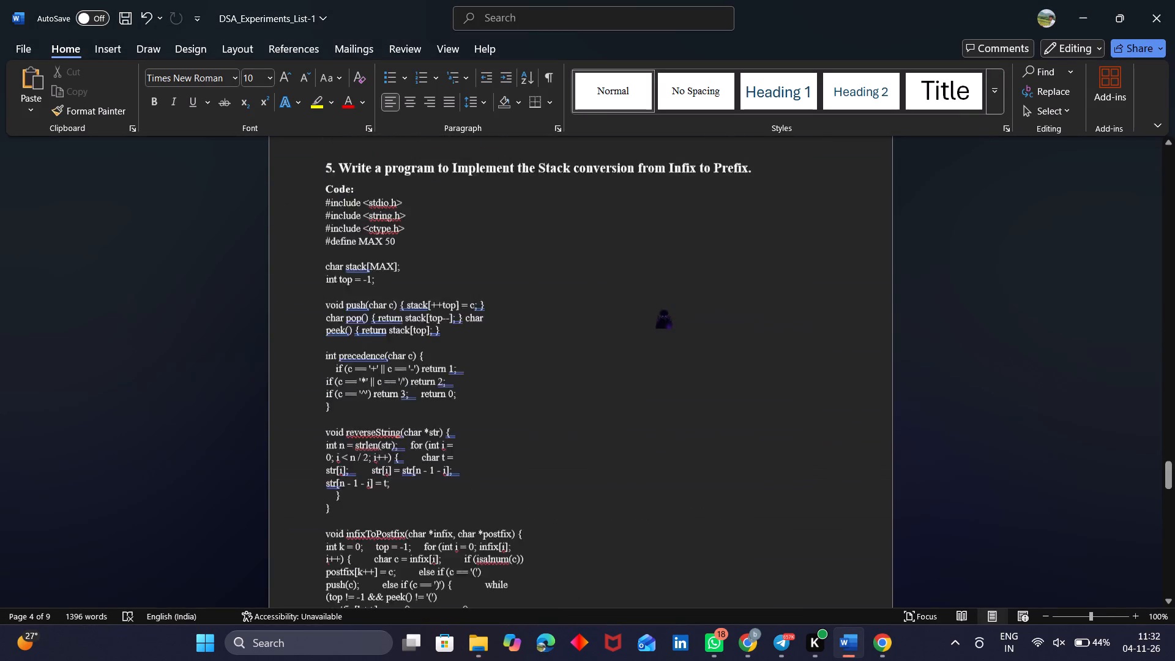
pyautogui.scroll(-1, 662, 309)
pyautogui.scroll(3, 662, 309)
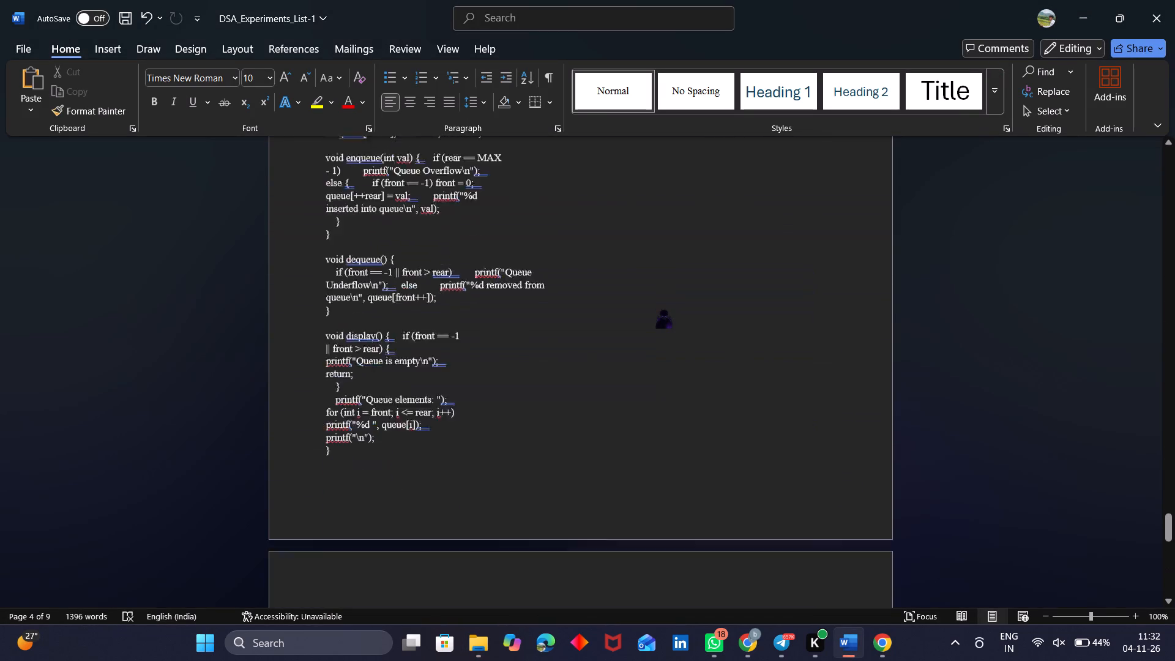
pyautogui.scroll(3, 662, 309)
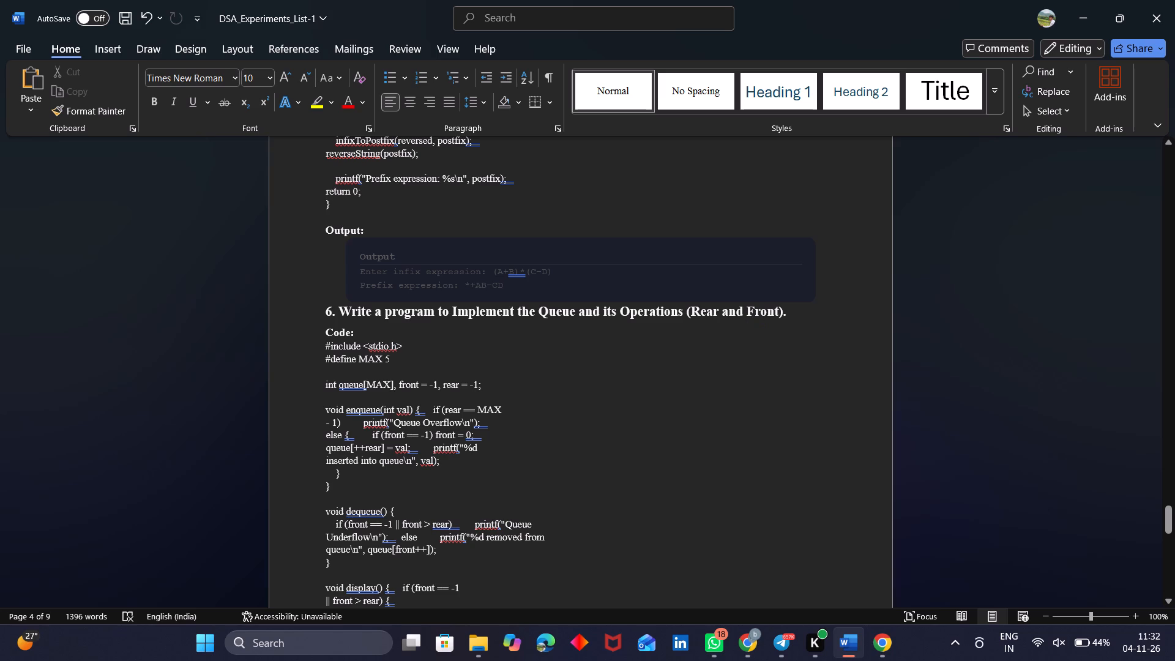
pyautogui.click(1066, 1)
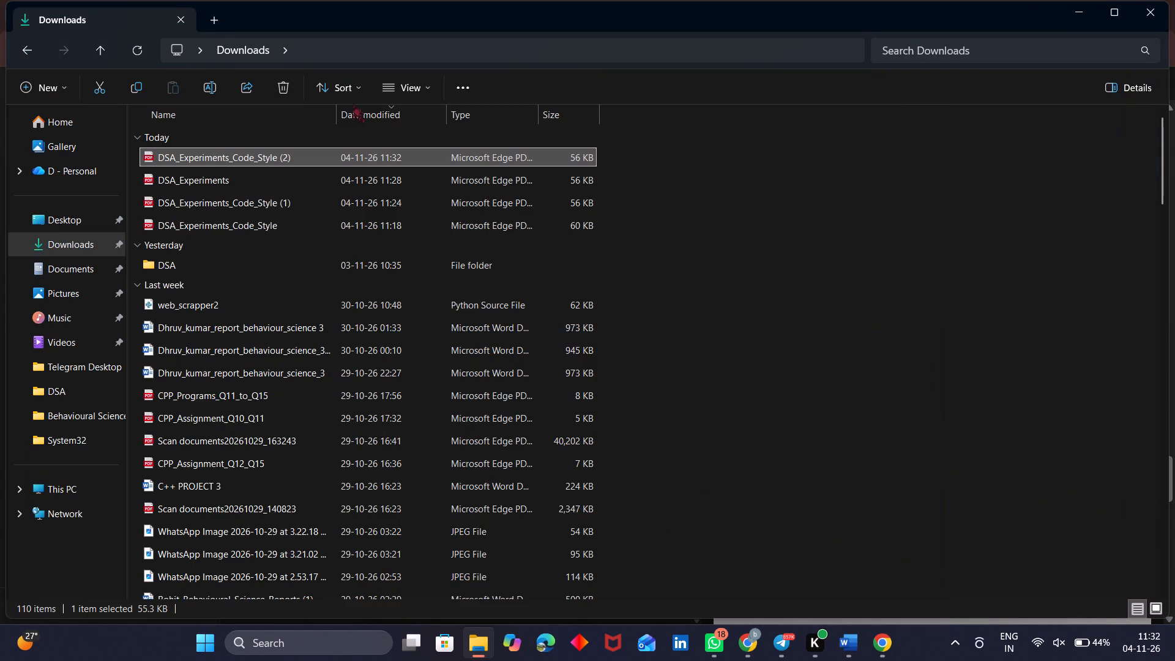
# Open DSA_Experiments_Code_Style (2) from the Downloads folder in Edge and maximize the window.
pyautogui.doubleClick(358, 151)
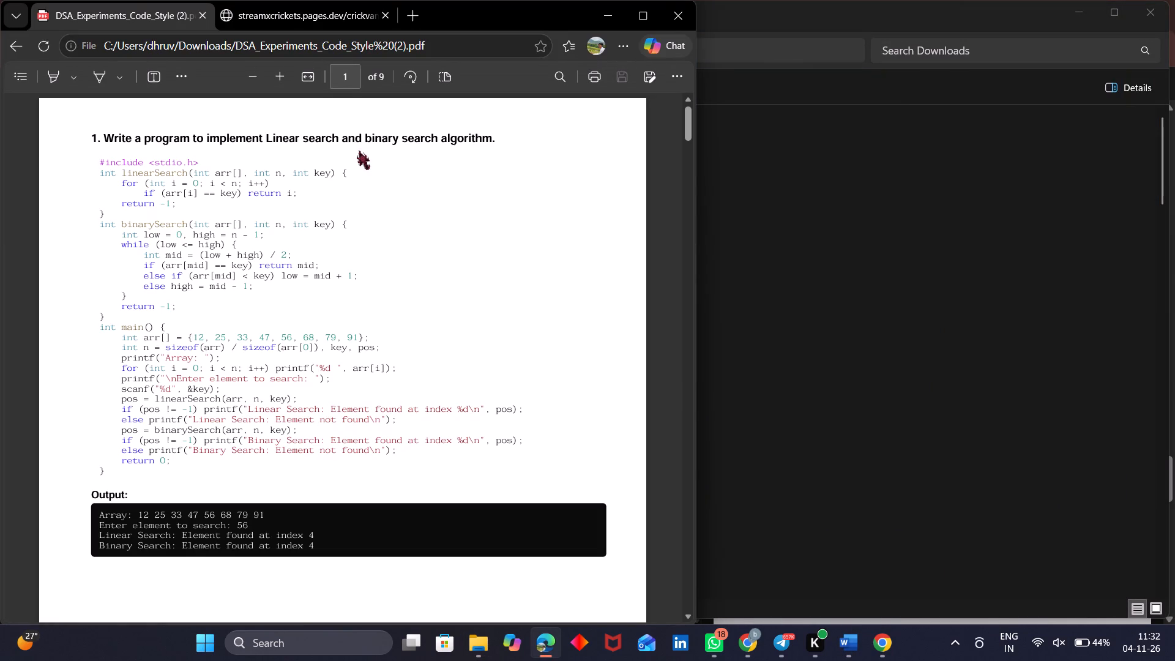
pyautogui.click(641, 11)
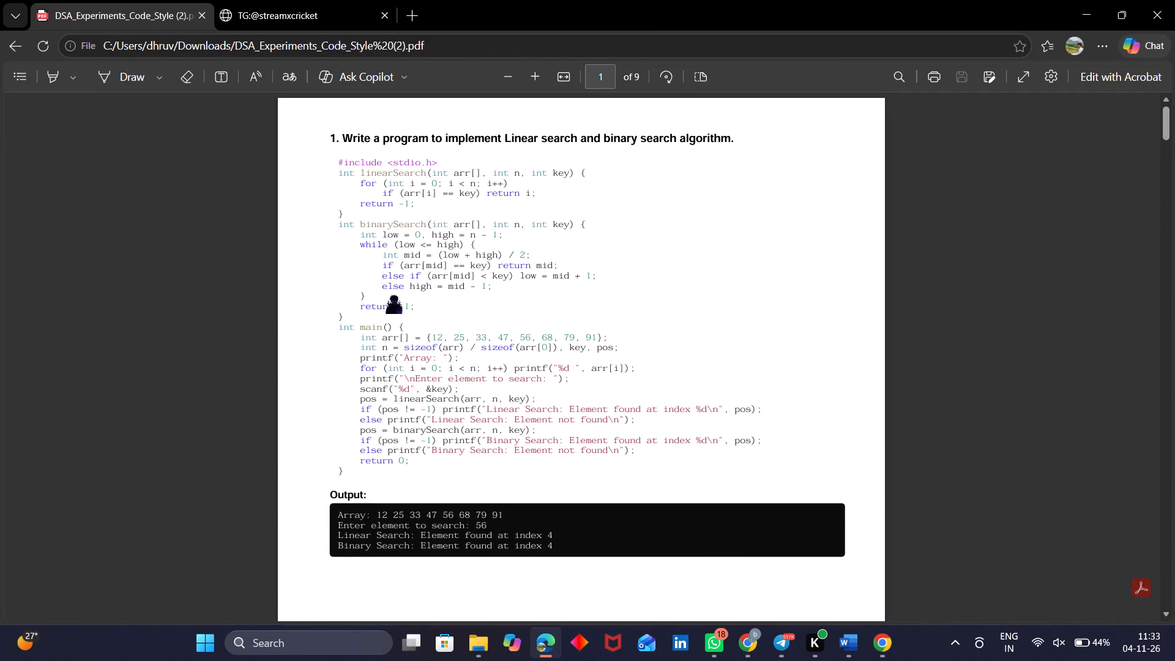
# Read through all nine experiments in the PDF, examining code indentation, brackets and output boxes through the Prim's and Kruskal's program.
pyautogui.scroll(-13, 392, 294)
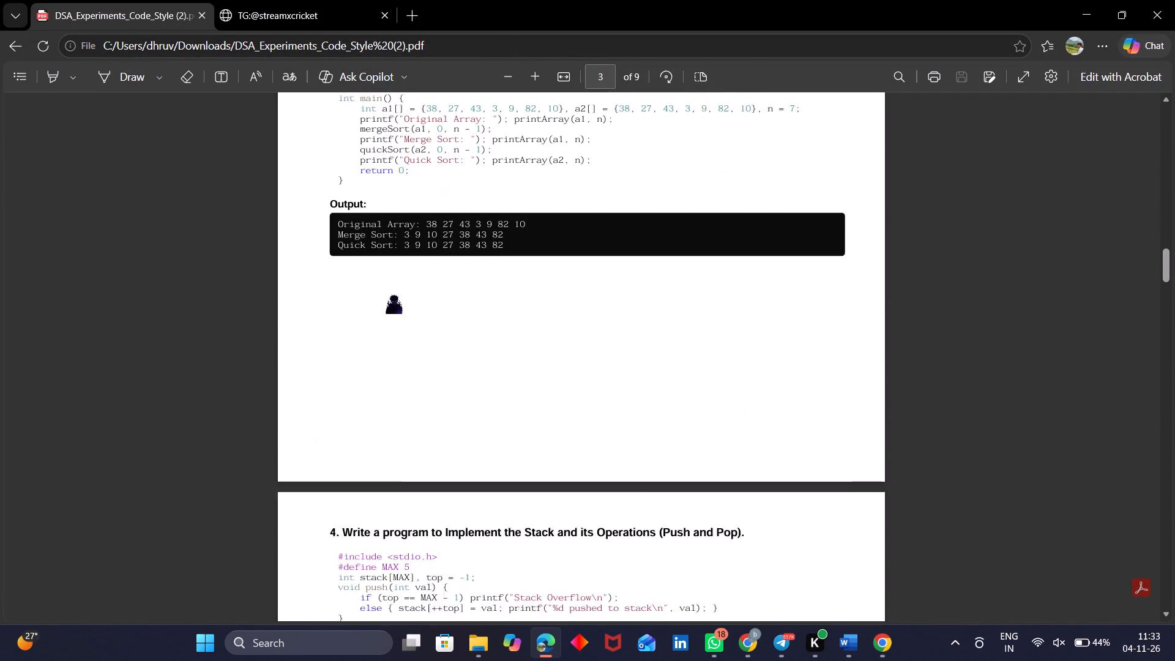
pyautogui.scroll(-13, 392, 294)
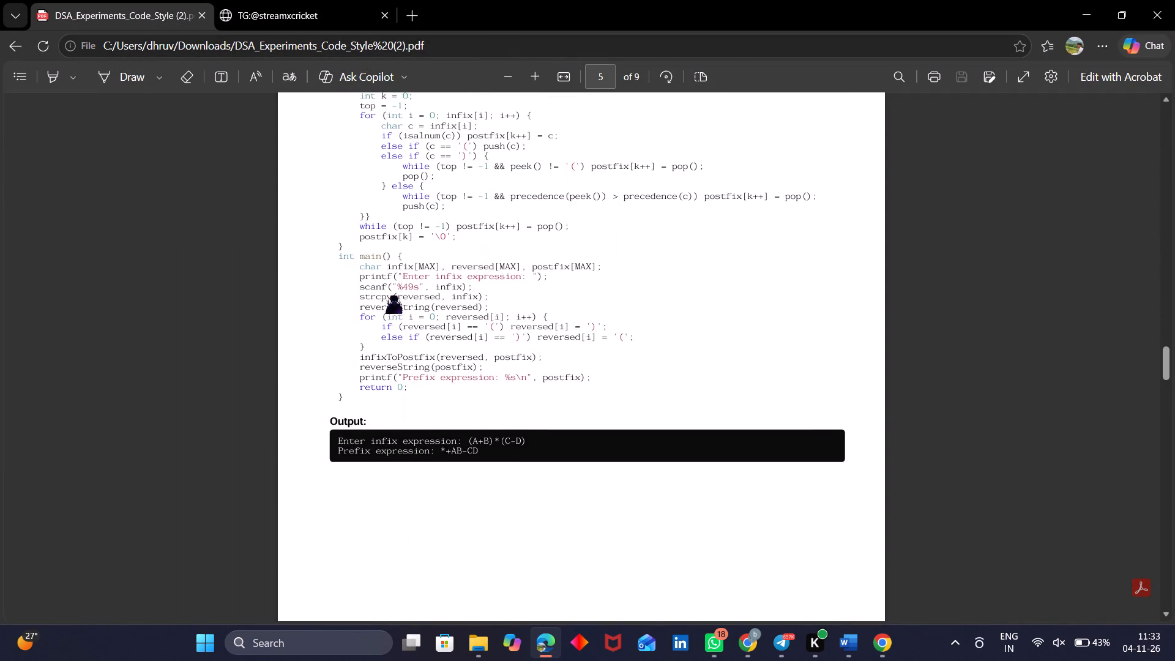
pyautogui.scroll(-6, 392, 294)
pyautogui.scroll(1, 392, 294)
pyautogui.scroll(-1, 392, 294)
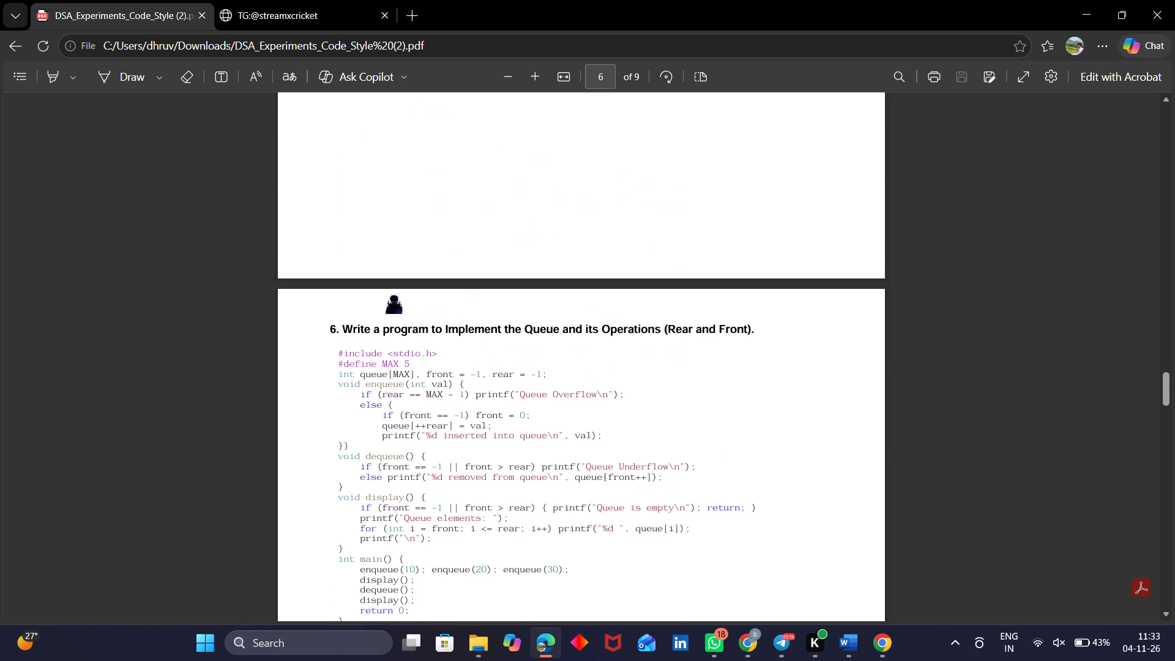
pyautogui.scroll(-9, 392, 294)
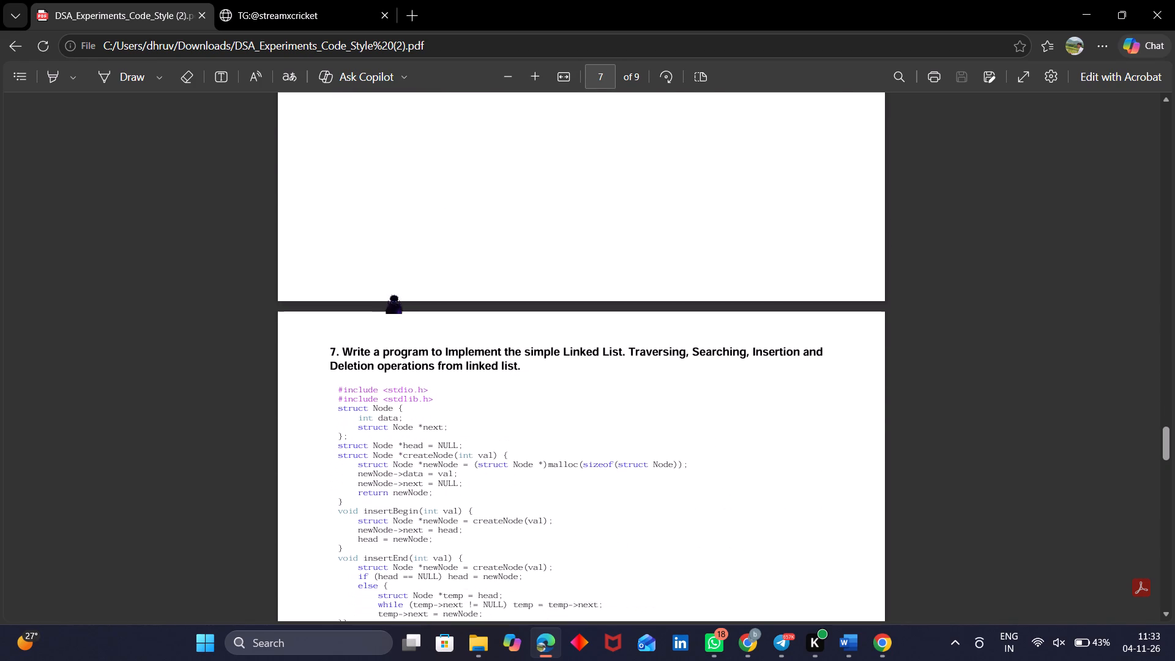
pyautogui.scroll(-6, 392, 294)
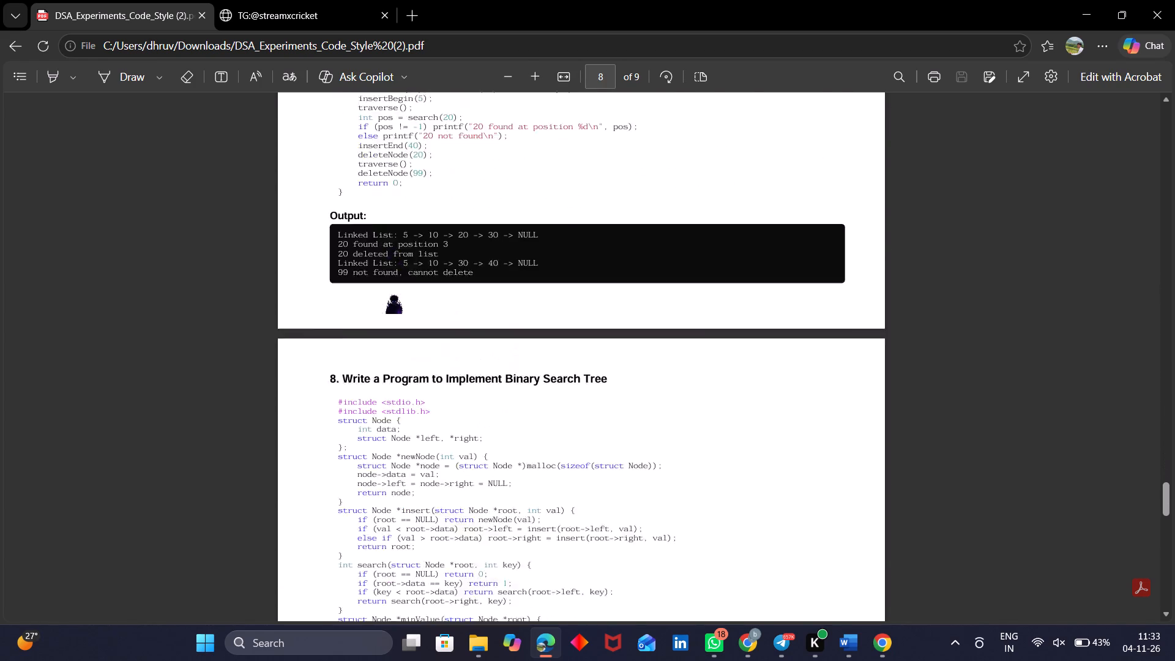
pyautogui.scroll(-5, 392, 294)
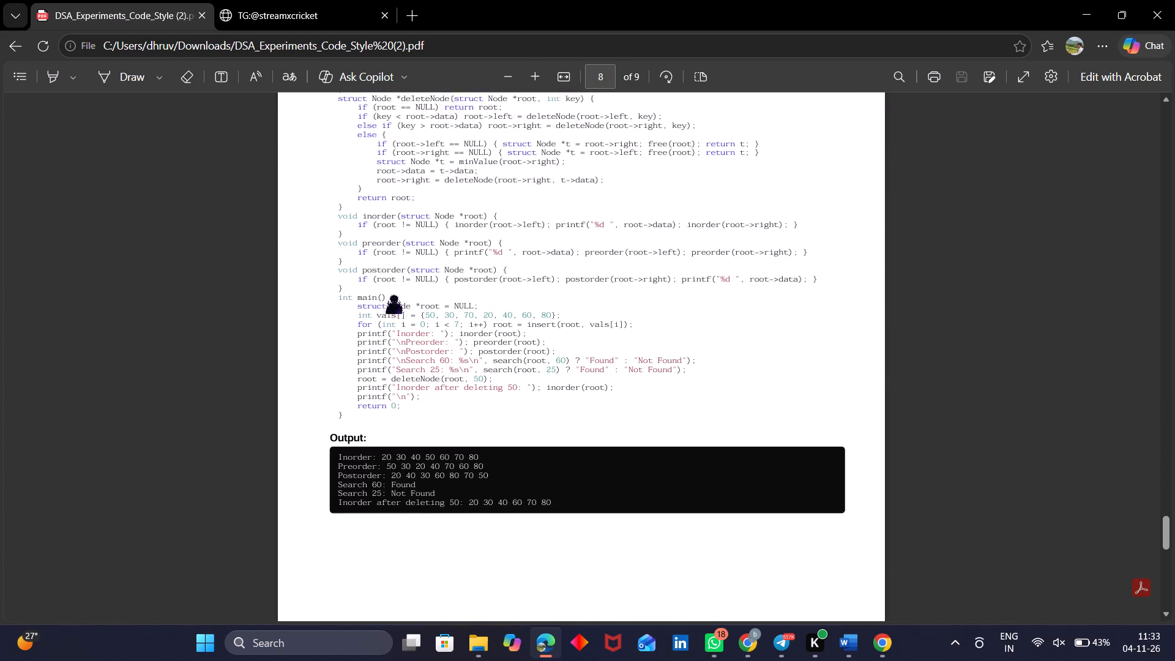
pyautogui.scroll(-5, 392, 294)
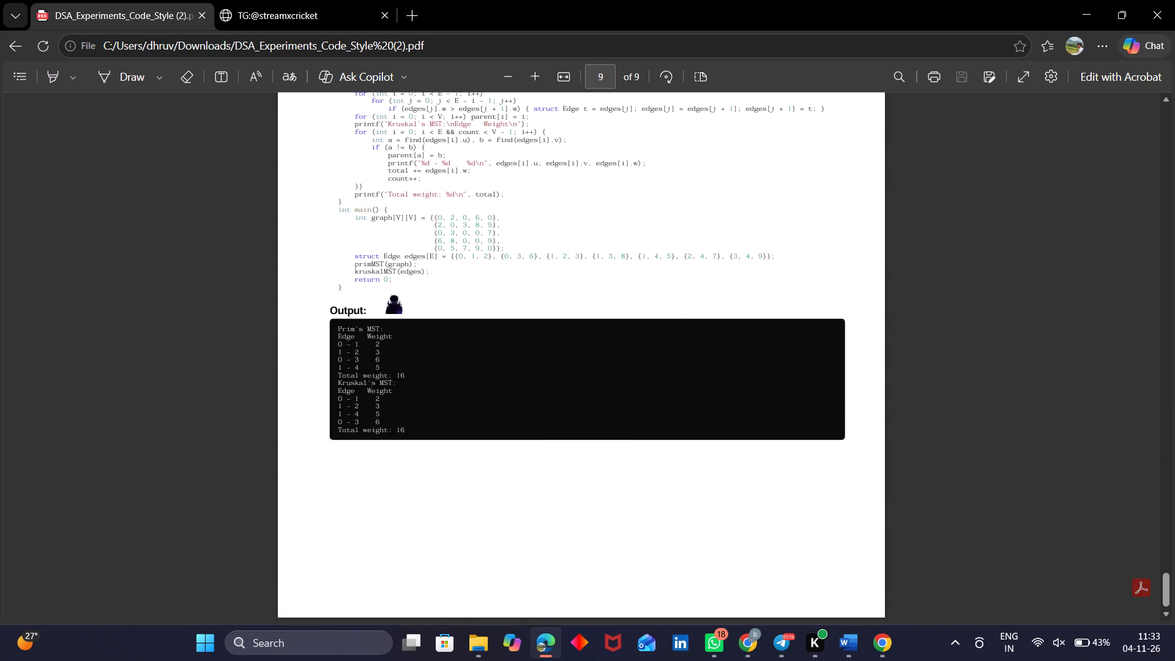
pyautogui.scroll(3, 398, 297)
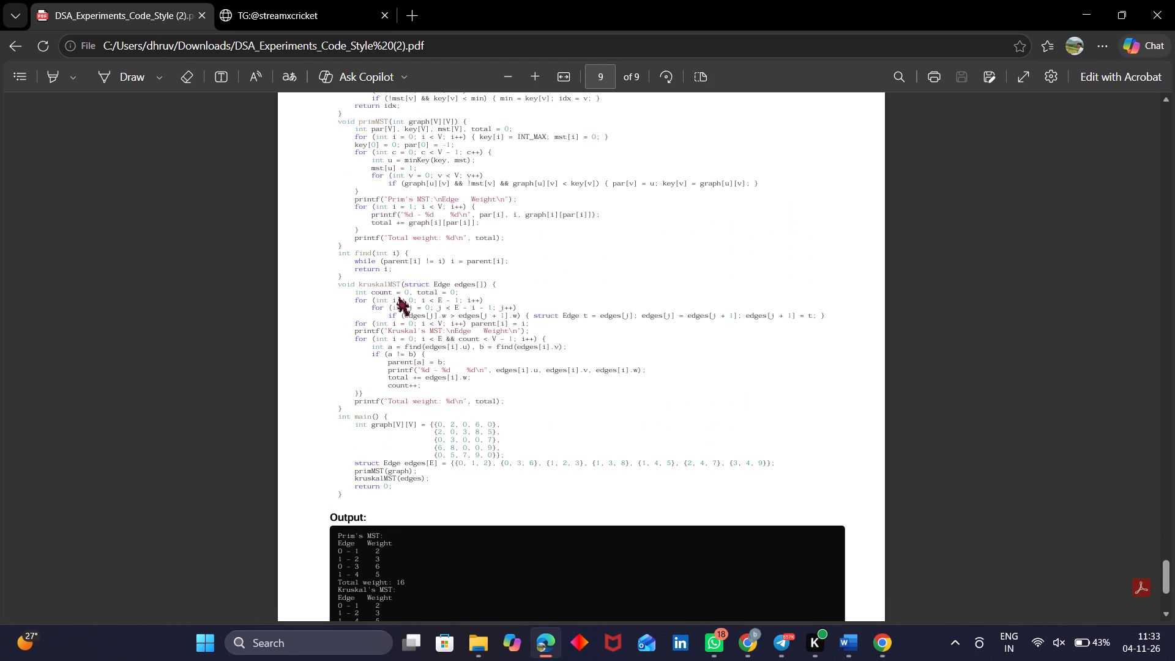
# Skim the PDF back to Experiment 1 and forward again to Experiment 9, checking the code layout and output boxes.
pyautogui.scroll(20, 398, 297)
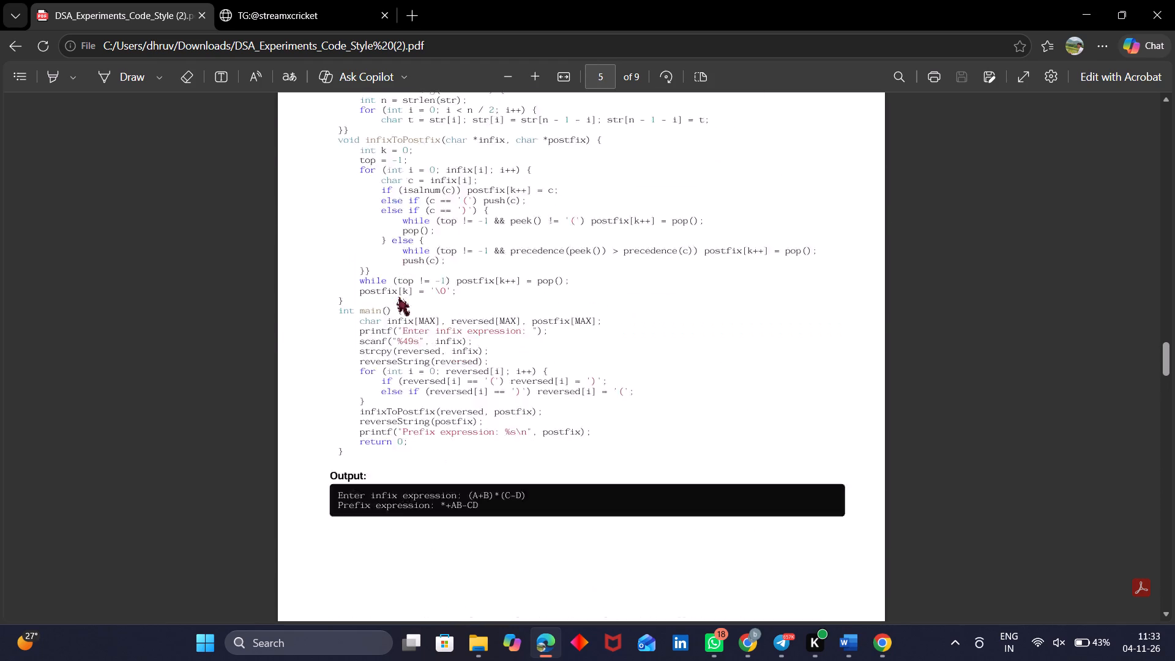
pyautogui.scroll(7, 398, 297)
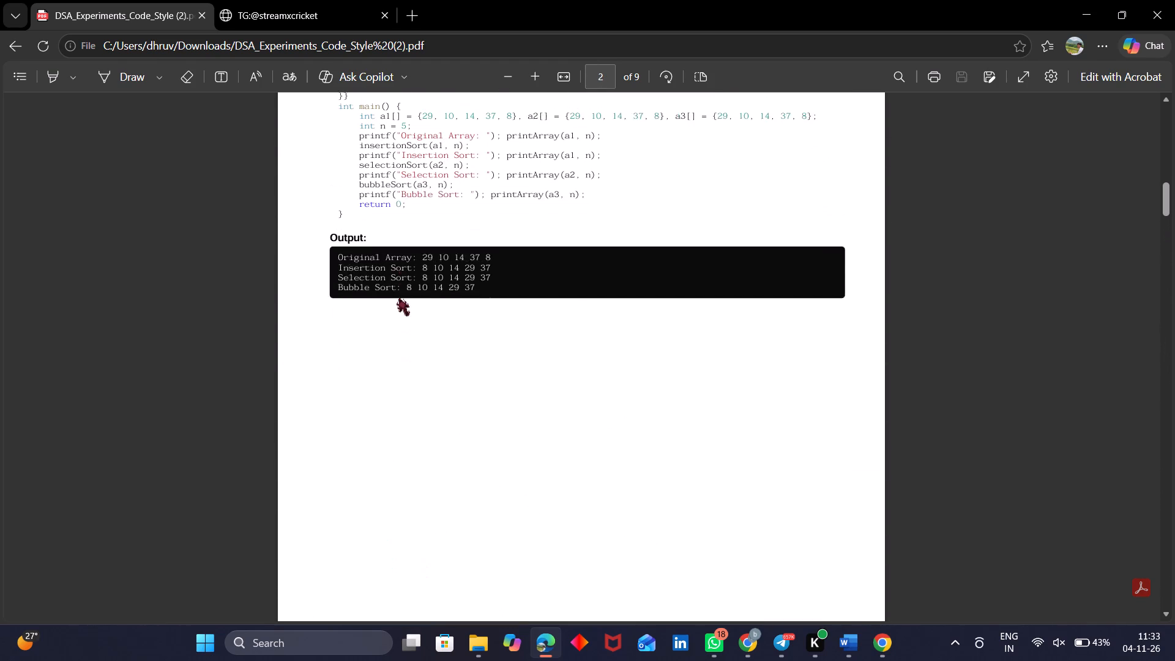
pyautogui.scroll(5, 398, 297)
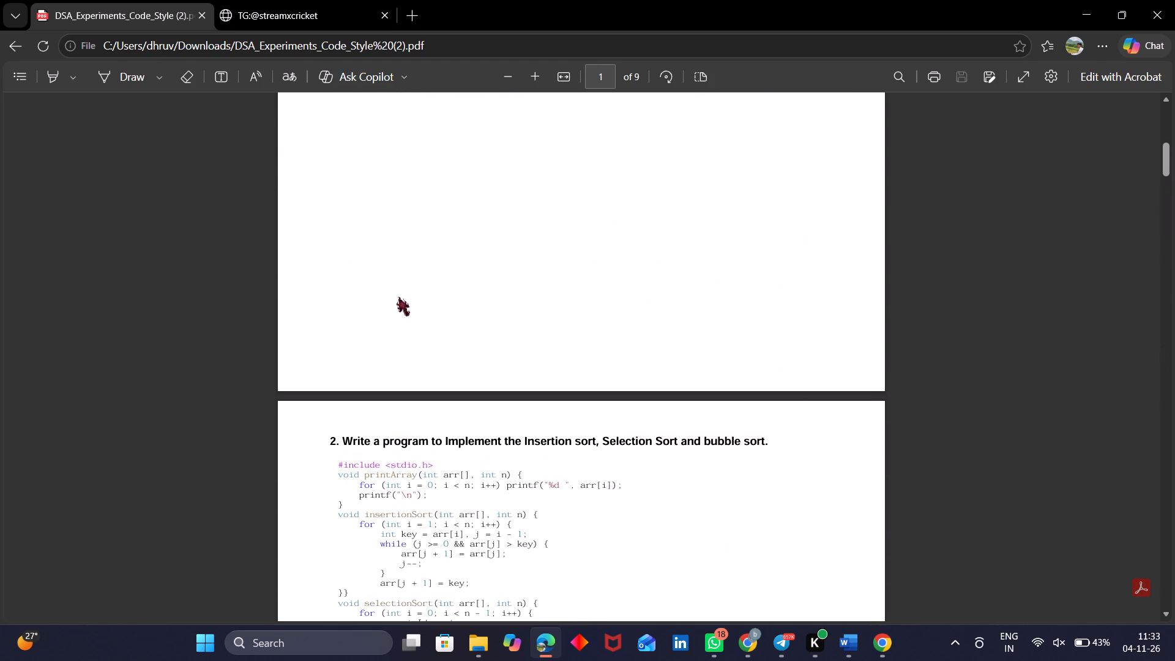
pyautogui.scroll(8, 398, 297)
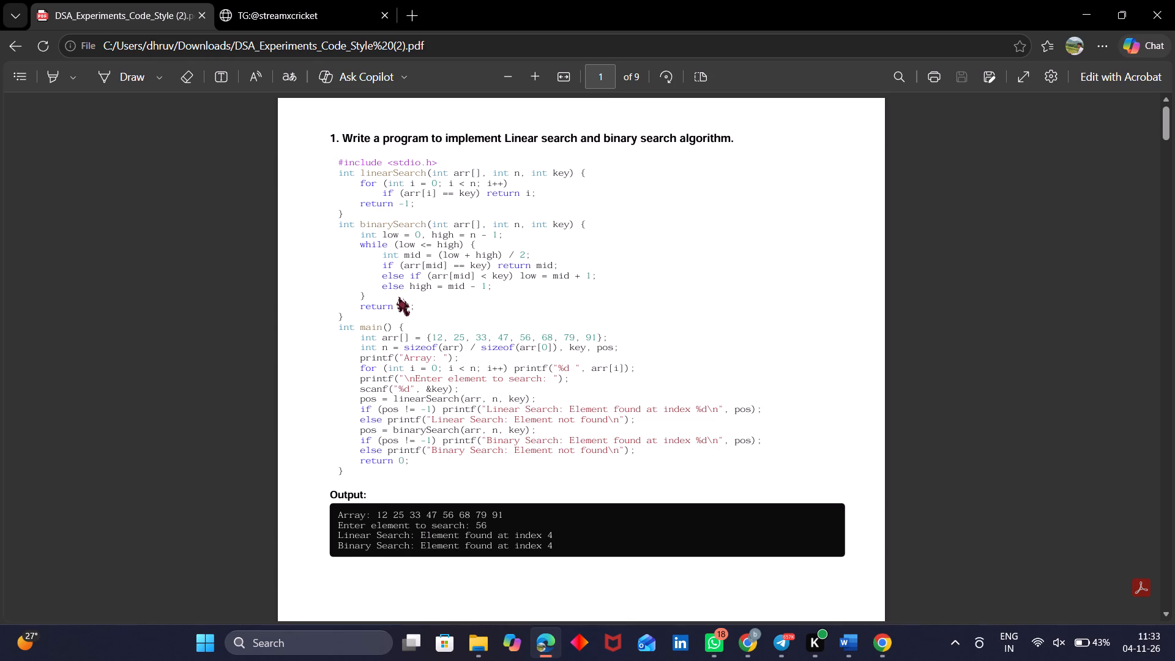
pyautogui.scroll(-7, 398, 297)
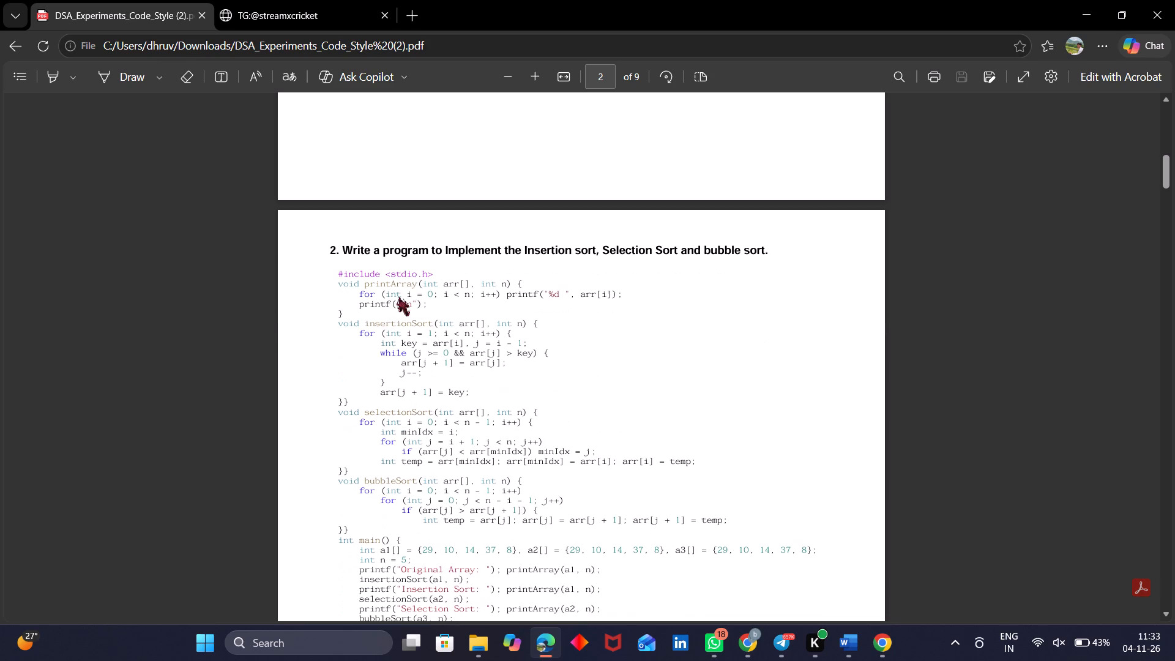
pyautogui.scroll(-1, 398, 297)
pyautogui.scroll(5, 398, 297)
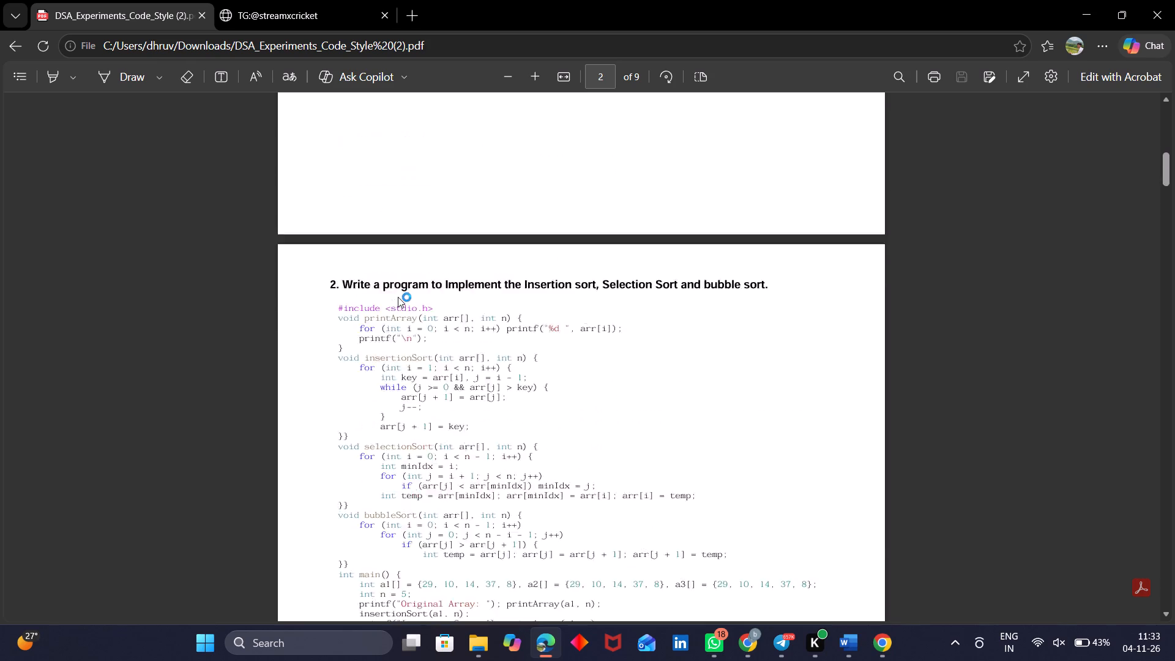
pyautogui.scroll(2, 398, 297)
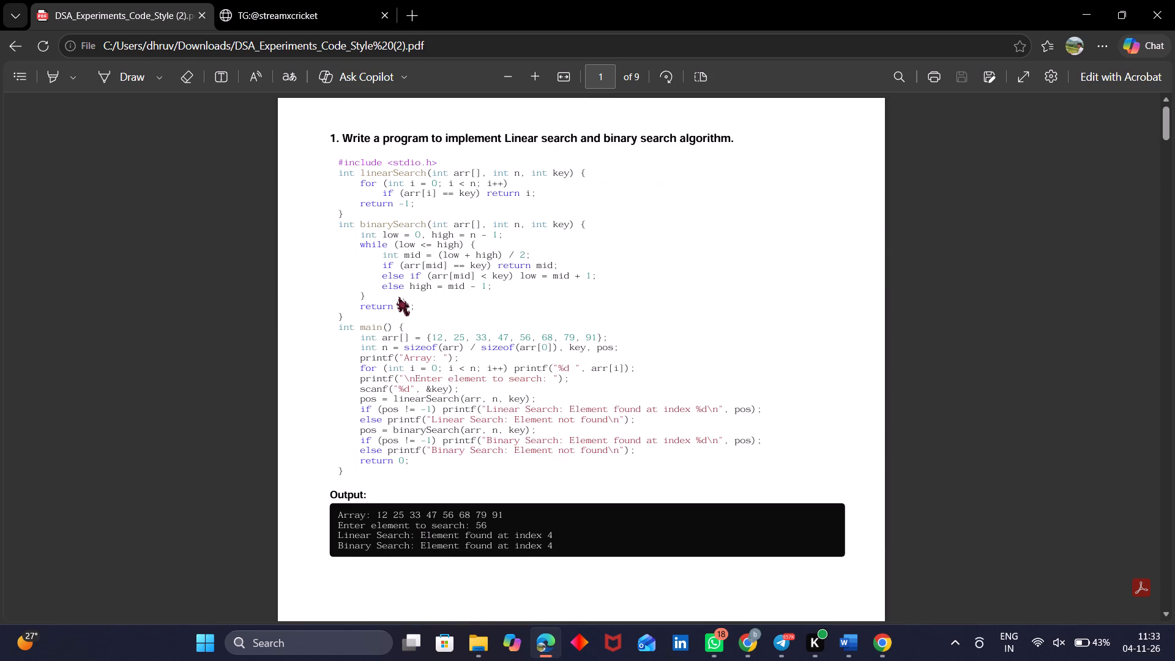
pyautogui.scroll(-6, 398, 297)
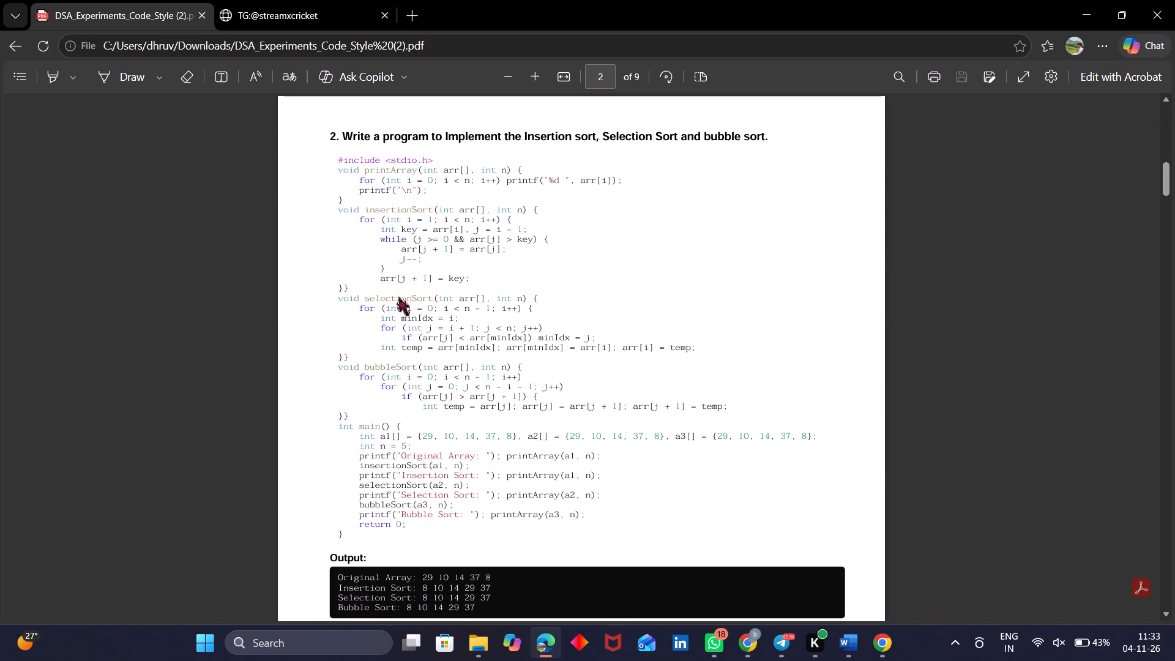
pyautogui.scroll(-6, 398, 297)
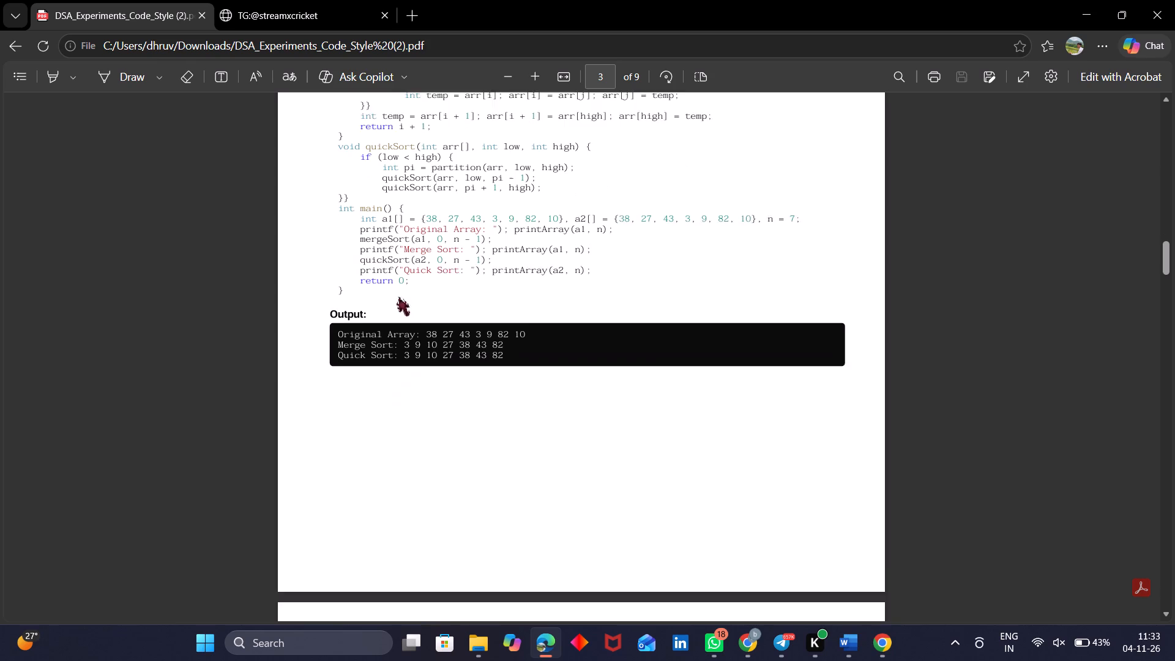
pyautogui.scroll(-4, 398, 297)
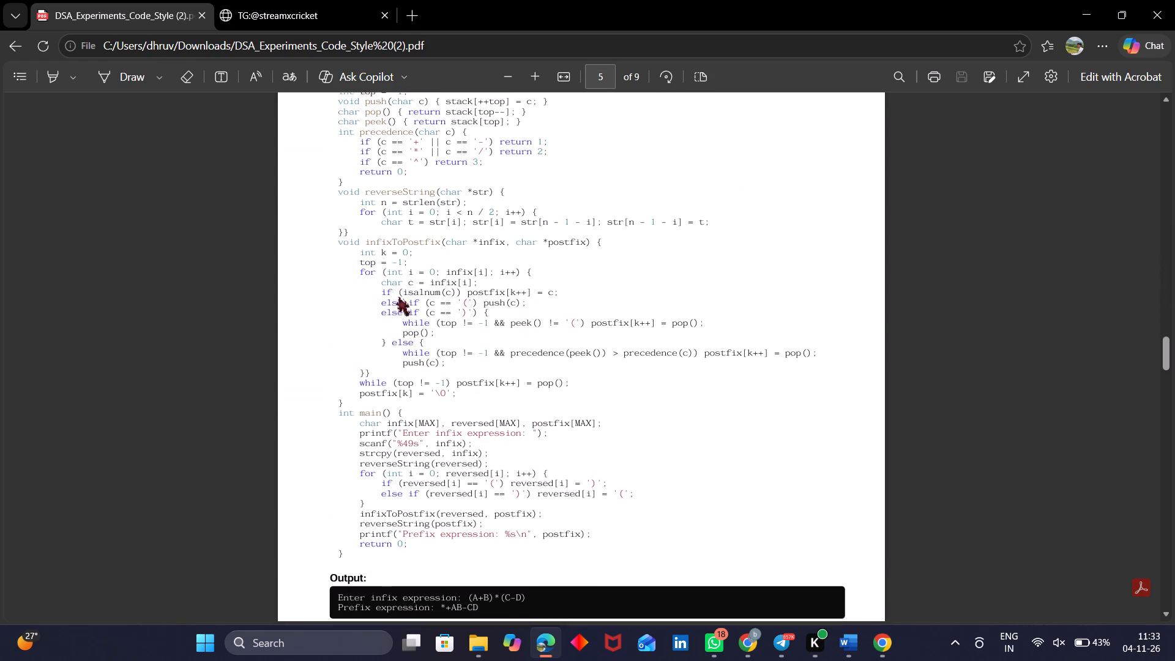
pyautogui.scroll(-5, 398, 297)
pyautogui.scroll(2, 398, 297)
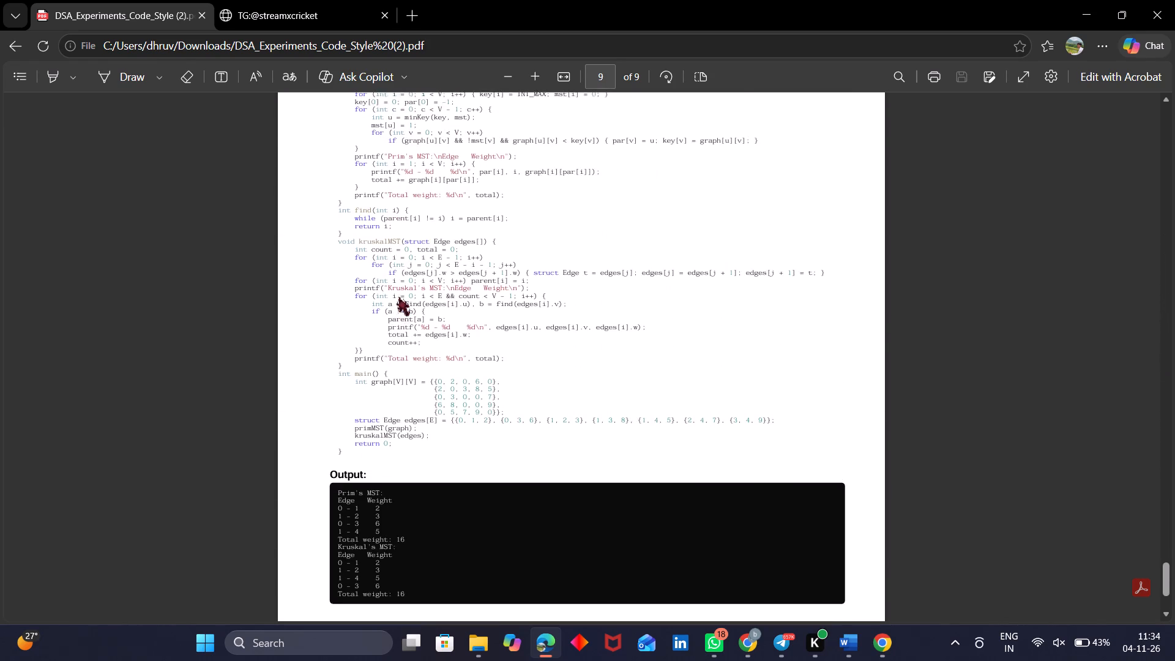
# Examine the queue, linked list and binary search tree programs and their outputs at an enlarged view, up to Experiment 9.
pyautogui.scroll(2, 398, 297)
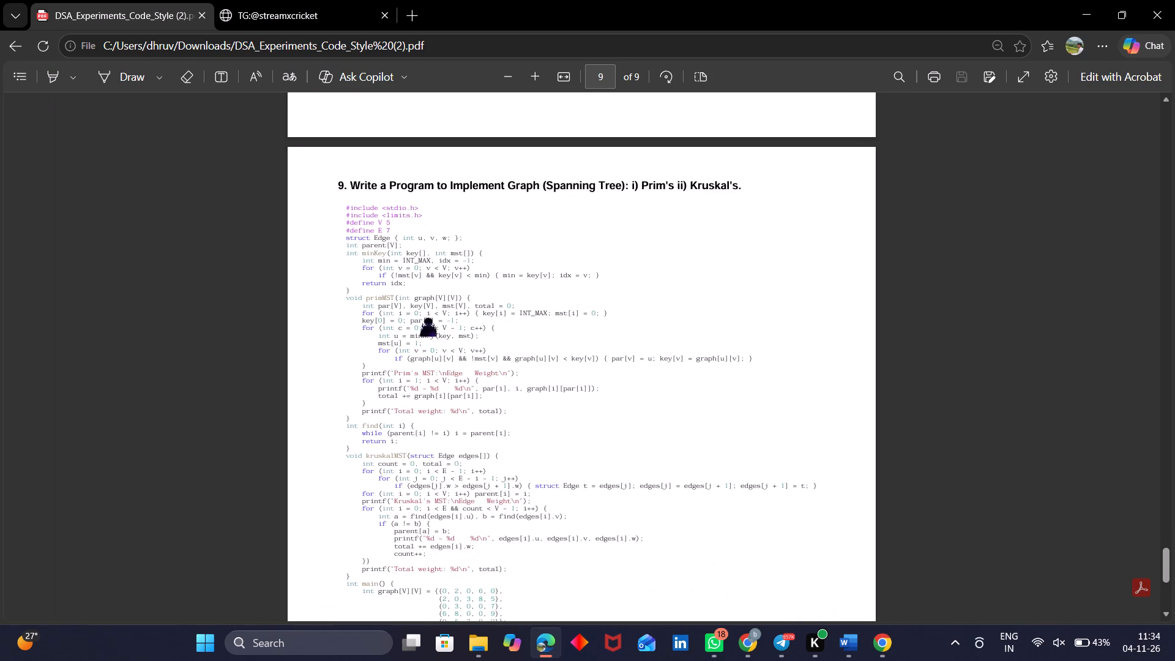
pyautogui.scroll(9, 426, 317)
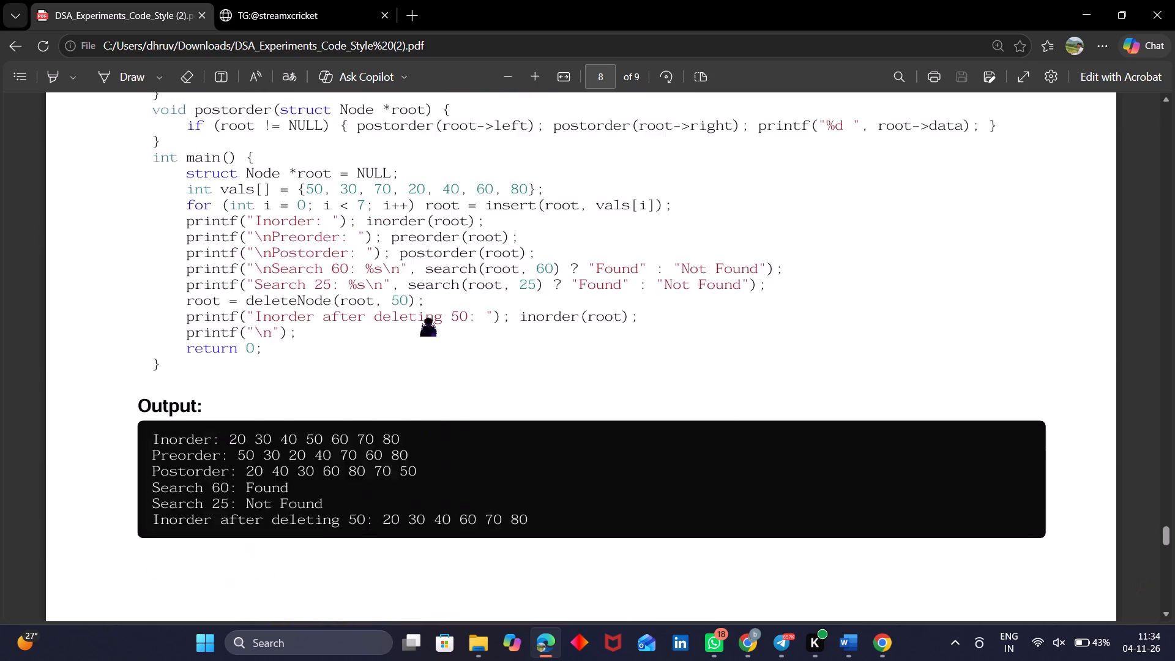
pyautogui.scroll(11, 426, 317)
pyautogui.scroll(-11, 426, 317)
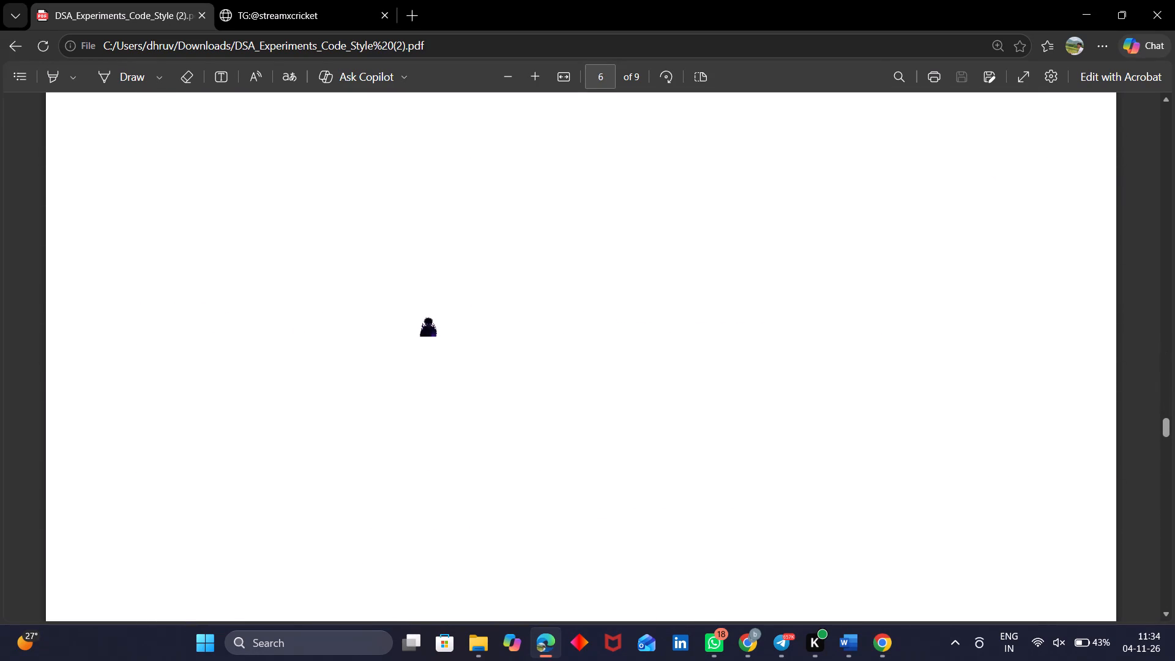
pyautogui.scroll(-4, 426, 317)
pyautogui.hscroll(1, 426, 317)
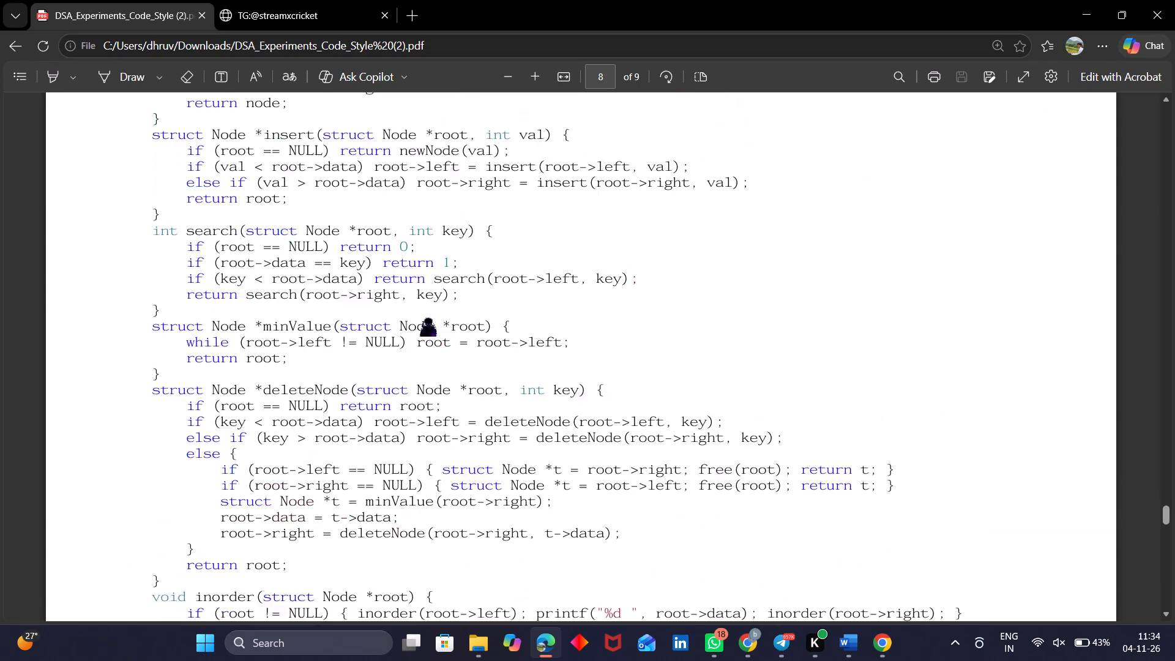
pyautogui.hscroll(1, 426, 317)
pyautogui.scroll(1, 426, 317)
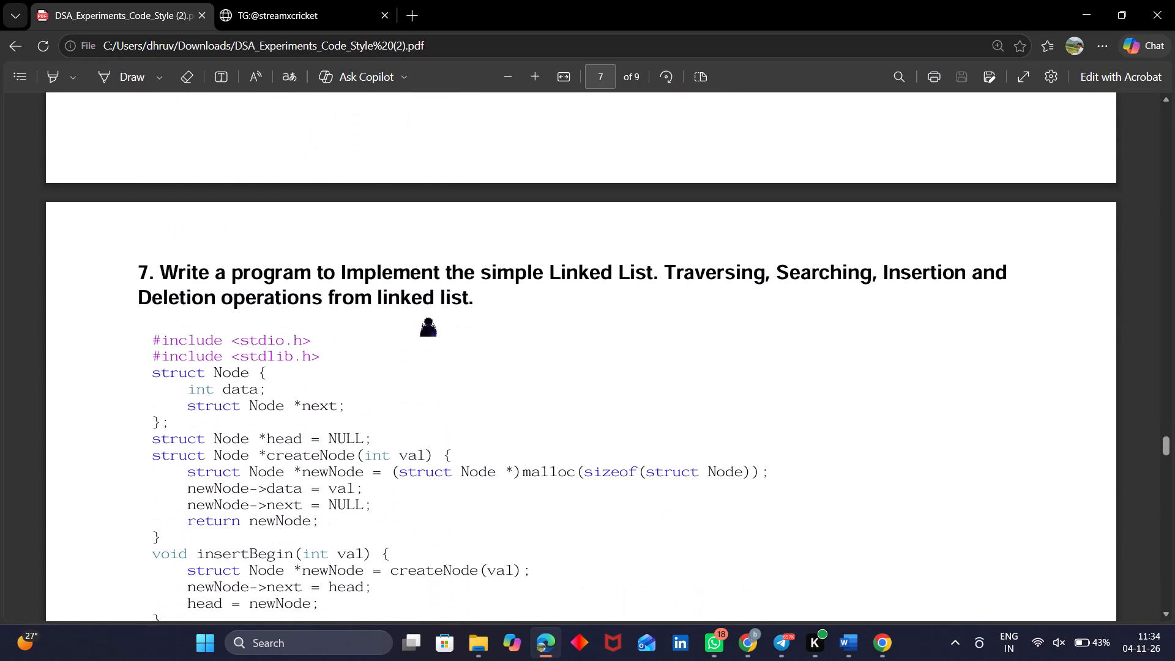
pyautogui.scroll(-8, 426, 317)
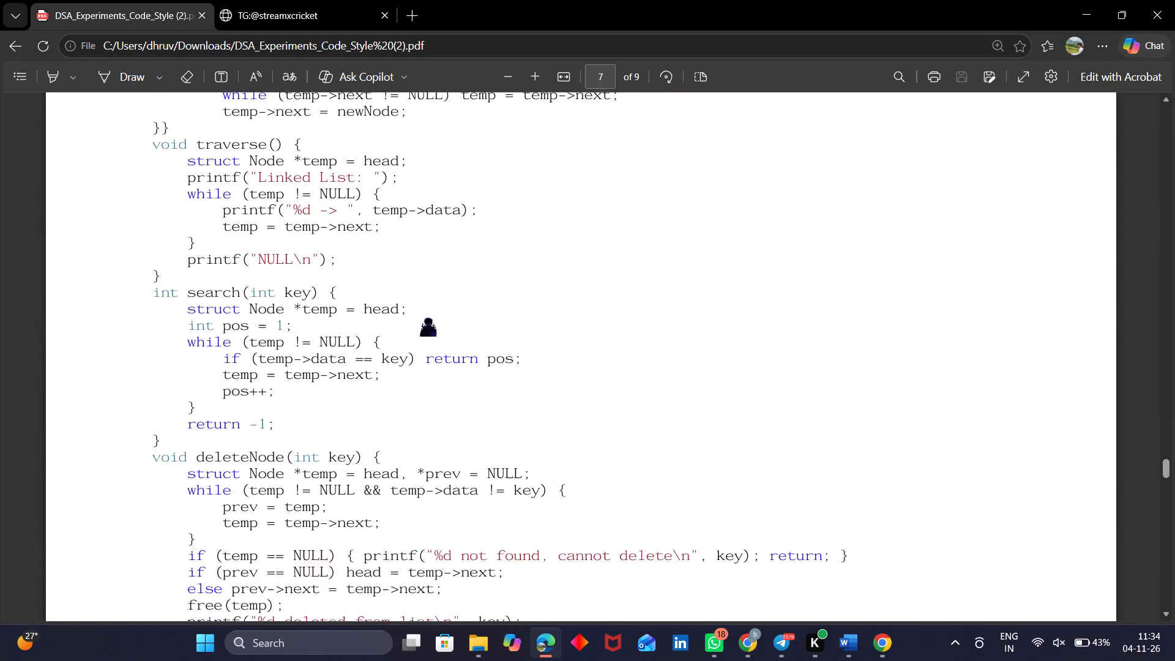
pyautogui.scroll(-3, 426, 317)
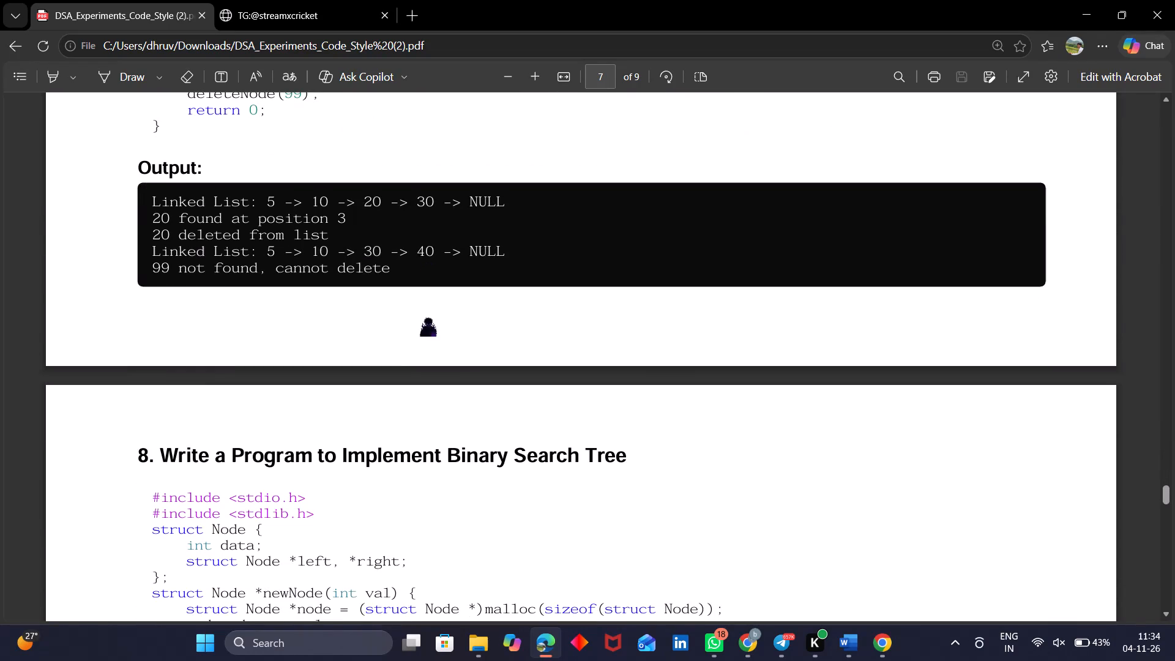
pyautogui.scroll(13, 426, 317)
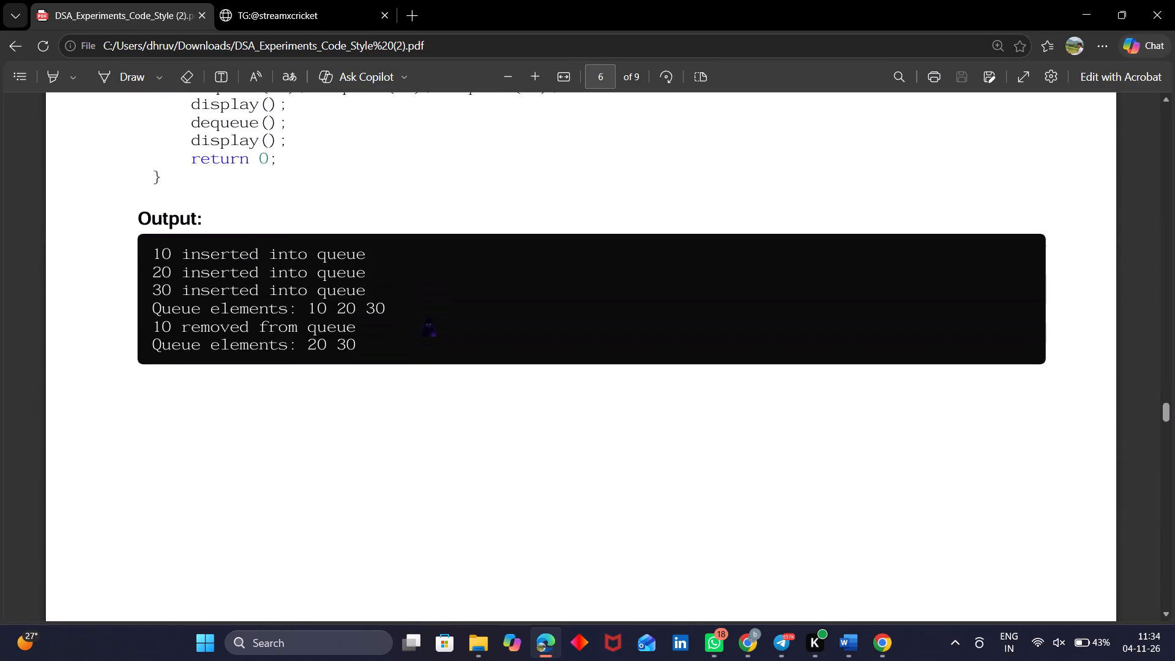
pyautogui.hscroll(1, 426, 317)
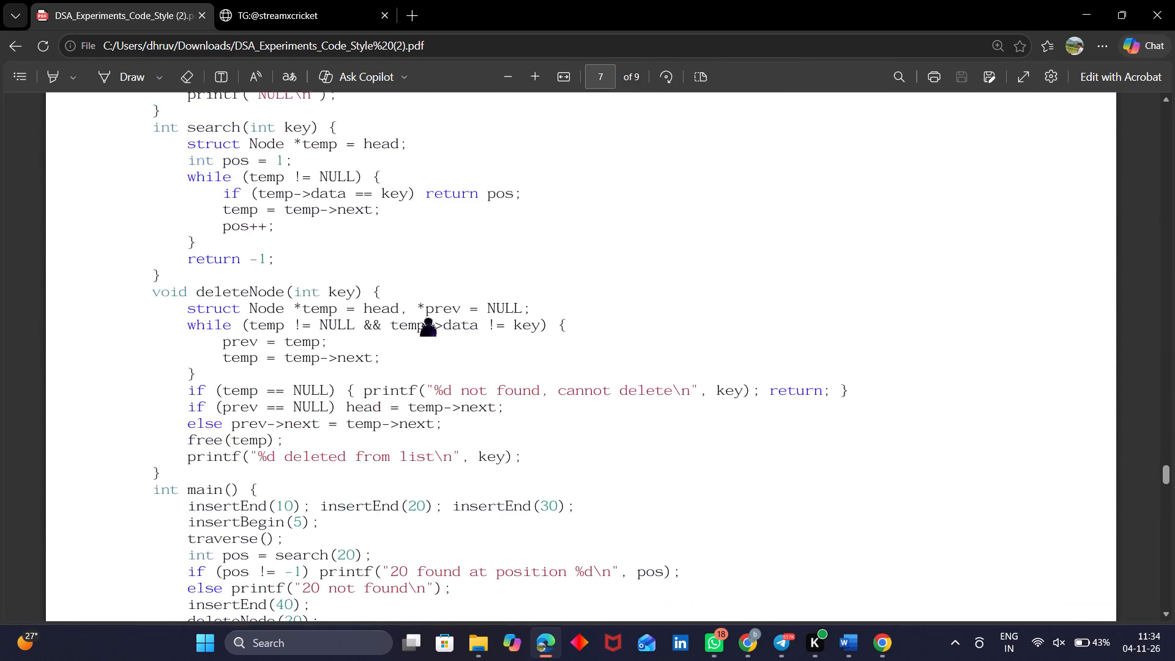
pyautogui.scroll(-4, 426, 317)
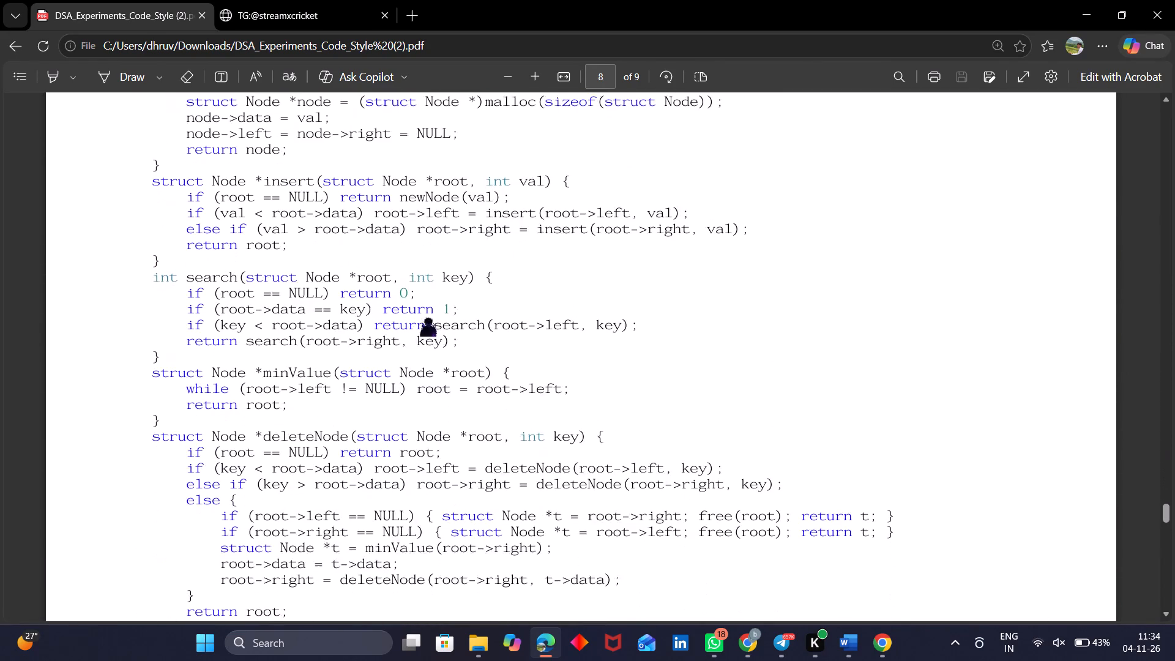
pyautogui.scroll(-7, 426, 317)
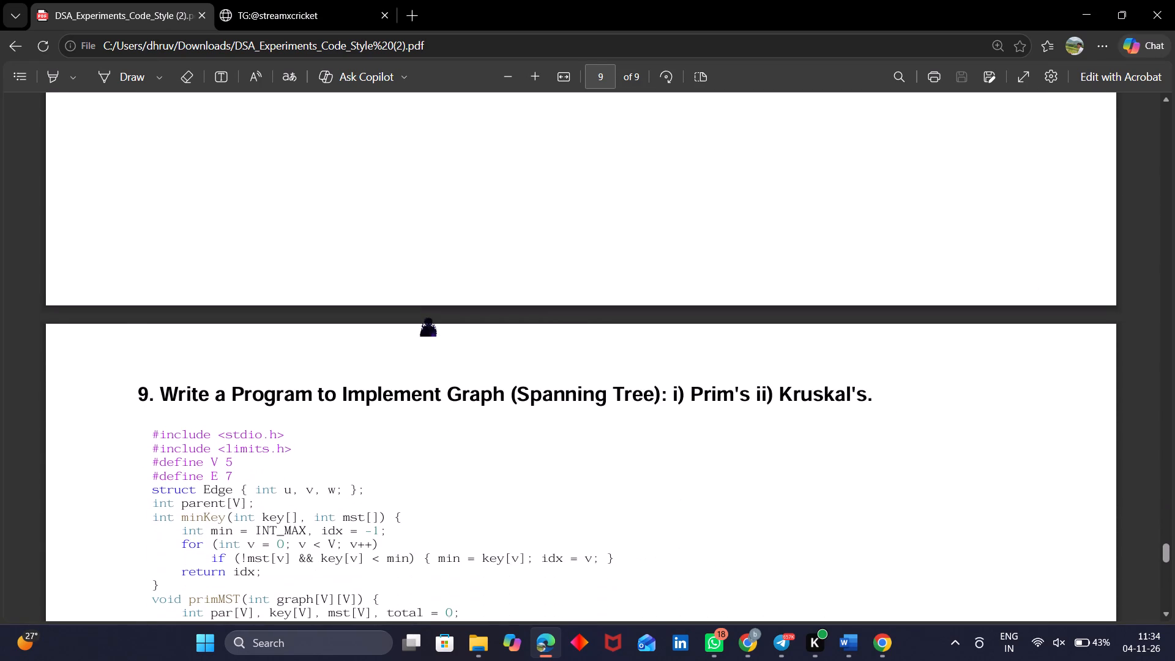
# Examine the full linked list program of Experiment 7 at a reduced view, from the includes through main.
pyautogui.scroll(4, 426, 317)
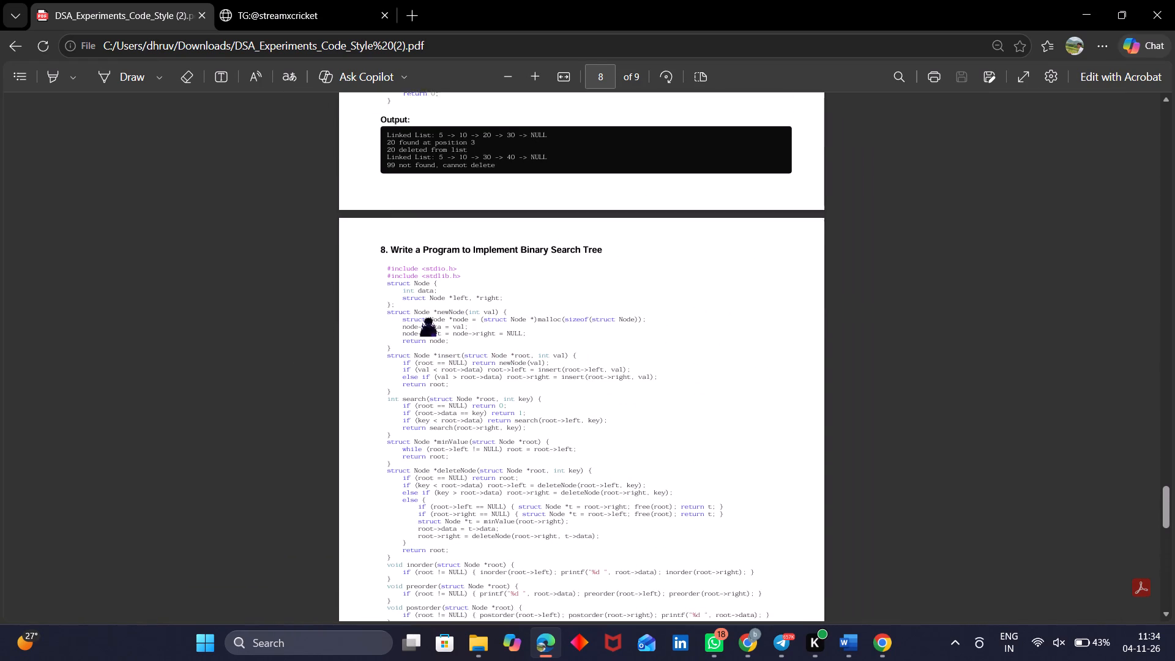
pyautogui.scroll(7, 426, 317)
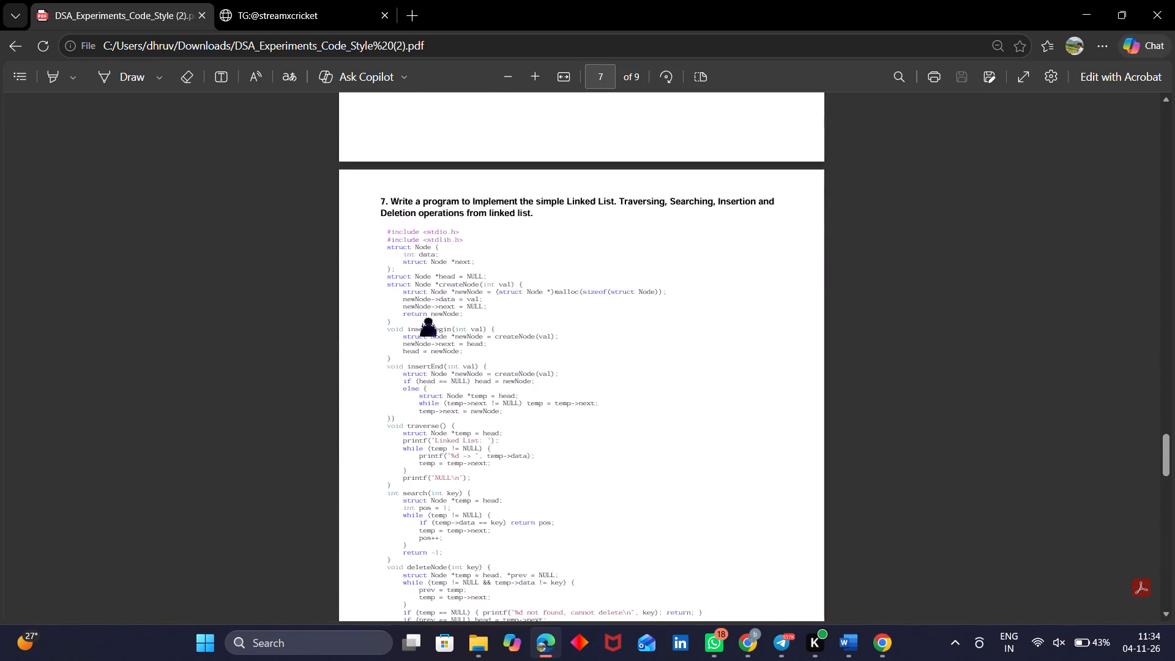
pyautogui.scroll(1, 426, 317)
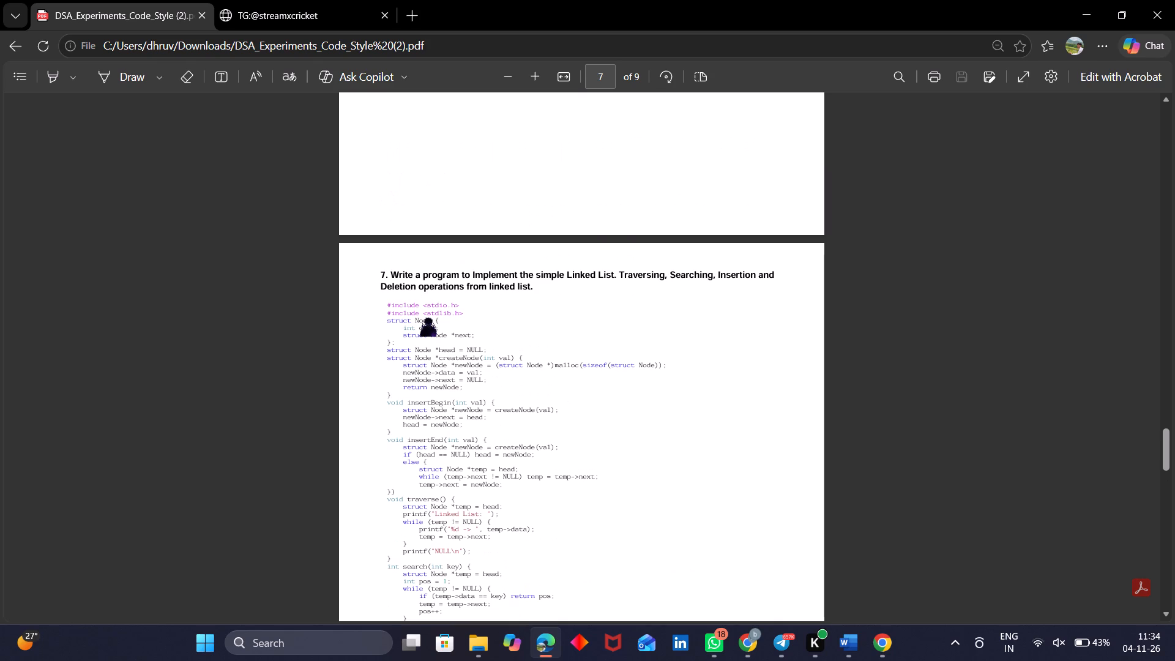
pyautogui.scroll(-1, 423, 299)
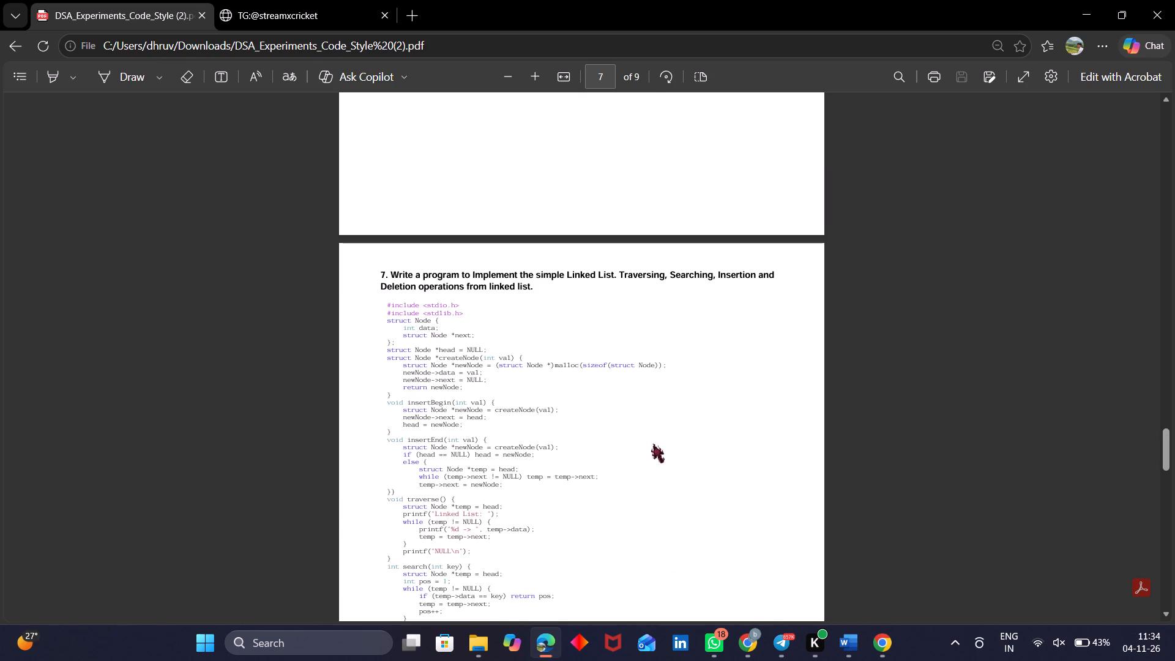
pyautogui.scroll(-2, 652, 444)
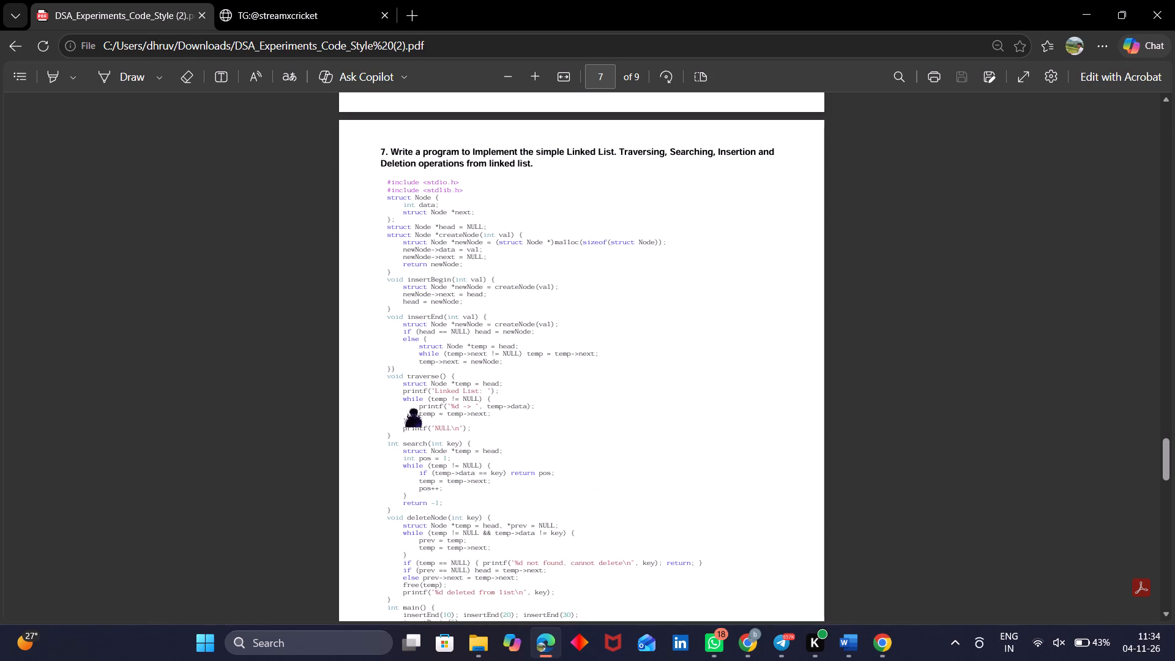
pyautogui.scroll(-2, 487, 463)
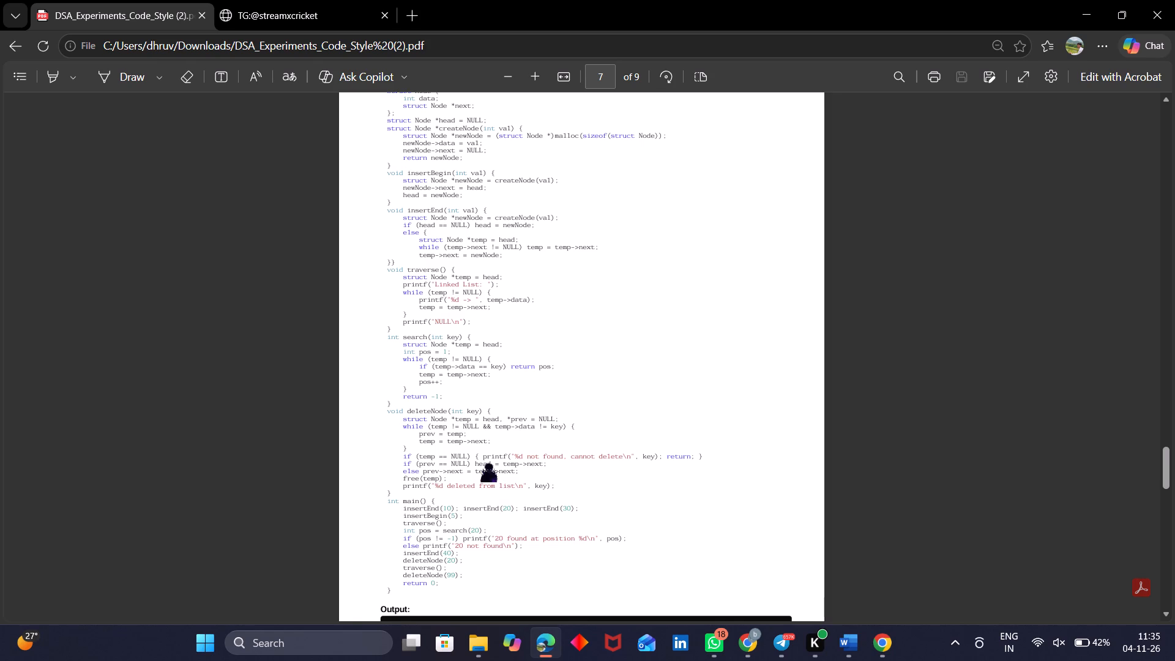
# Go back through the PDF to its beginning and review the code and outputs from Experiment 1 to the start of Experiment 3.
pyautogui.scroll(13, 487, 463)
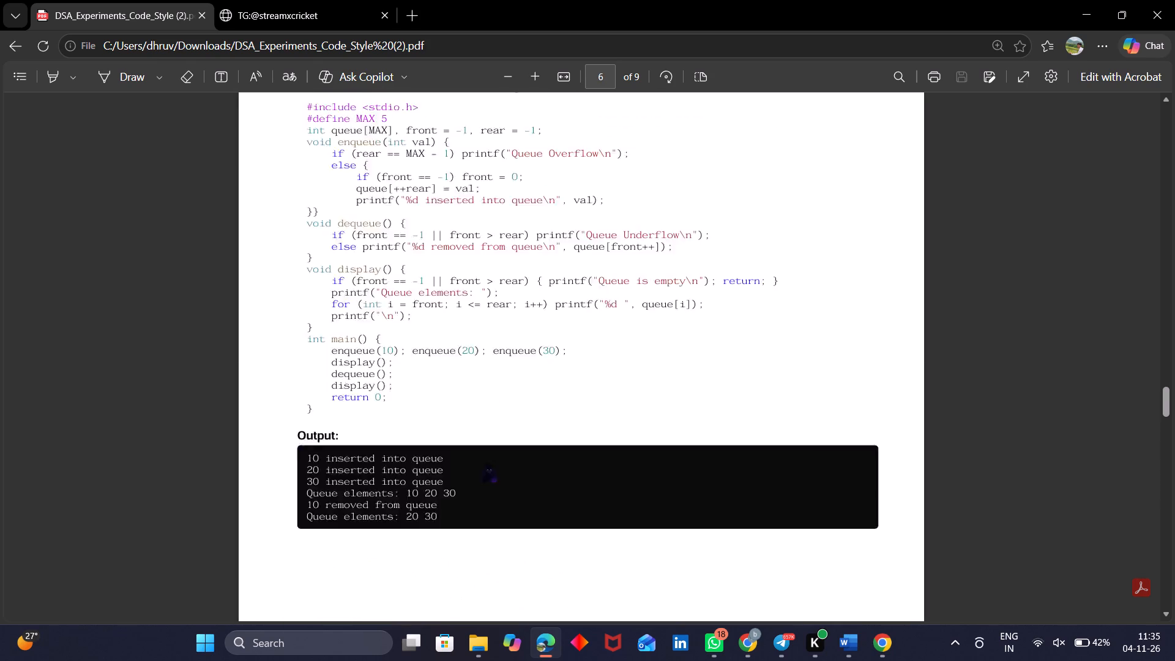
pyautogui.scroll(11, 487, 463)
pyautogui.scroll(10, 487, 463)
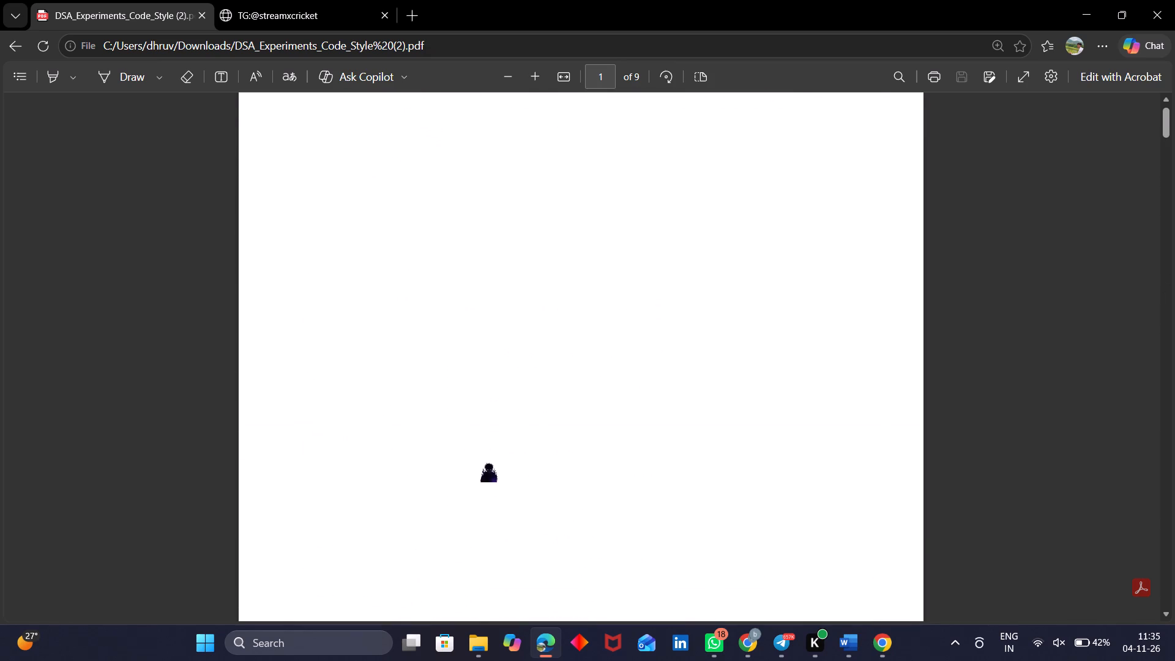
pyautogui.press('Down')
pyautogui.press('Down')
pyautogui.press('Down')
pyautogui.press('Down')
pyautogui.press('Down')
pyautogui.press('Down')
pyautogui.press('Down')
pyautogui.press('Down')
pyautogui.press('Down')
pyautogui.press('Down')
pyautogui.press('Down')
pyautogui.press('Down')
pyautogui.press('Down')
pyautogui.press('Down')
pyautogui.press('Down')
pyautogui.press('Down')
pyautogui.press('Down')
pyautogui.press('Down')
pyautogui.press('Down')
pyautogui.press('Down')
pyautogui.press('Down')
pyautogui.press('Down')
pyautogui.press('Down')
pyautogui.press('Down')
pyautogui.press('Down')
pyautogui.press('Down')
pyautogui.press('Down')
pyautogui.press('Down')
pyautogui.press('Down')
pyautogui.press('Down')
pyautogui.press('Down')
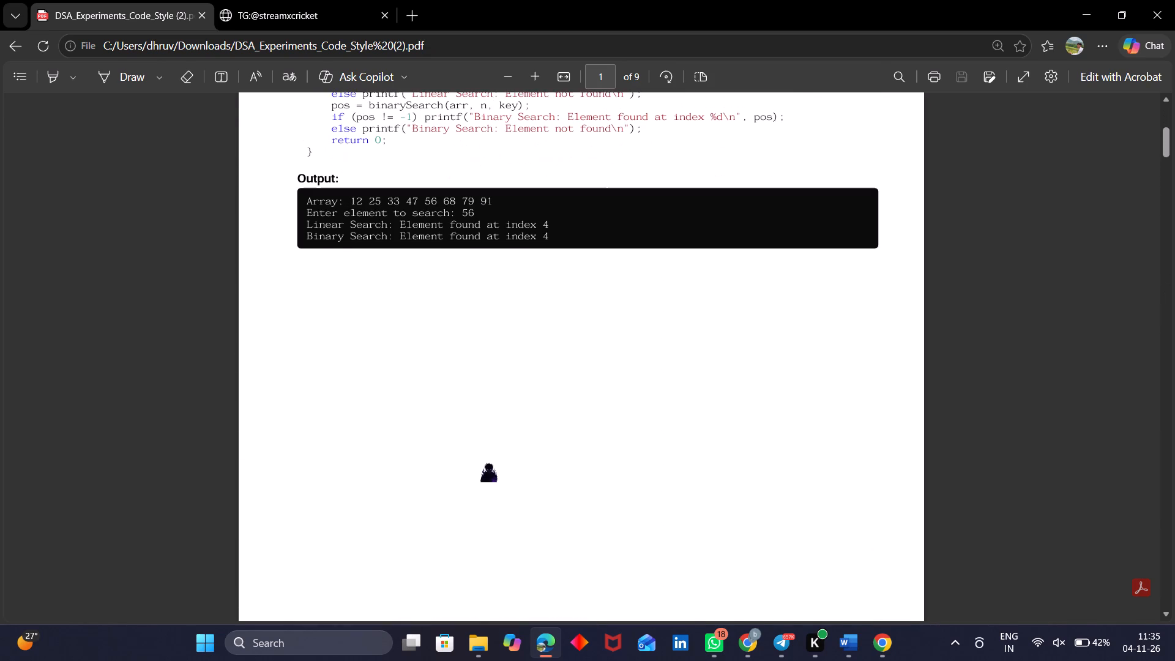
pyautogui.press('Down')
pyautogui.press('Down')
pyautogui.press('Down')
pyautogui.press('Down')
pyautogui.press('Down')
pyautogui.press('Down')
pyautogui.press('Down')
pyautogui.press('Down')
pyautogui.press('Down')
pyautogui.press('Down')
pyautogui.press('Down')
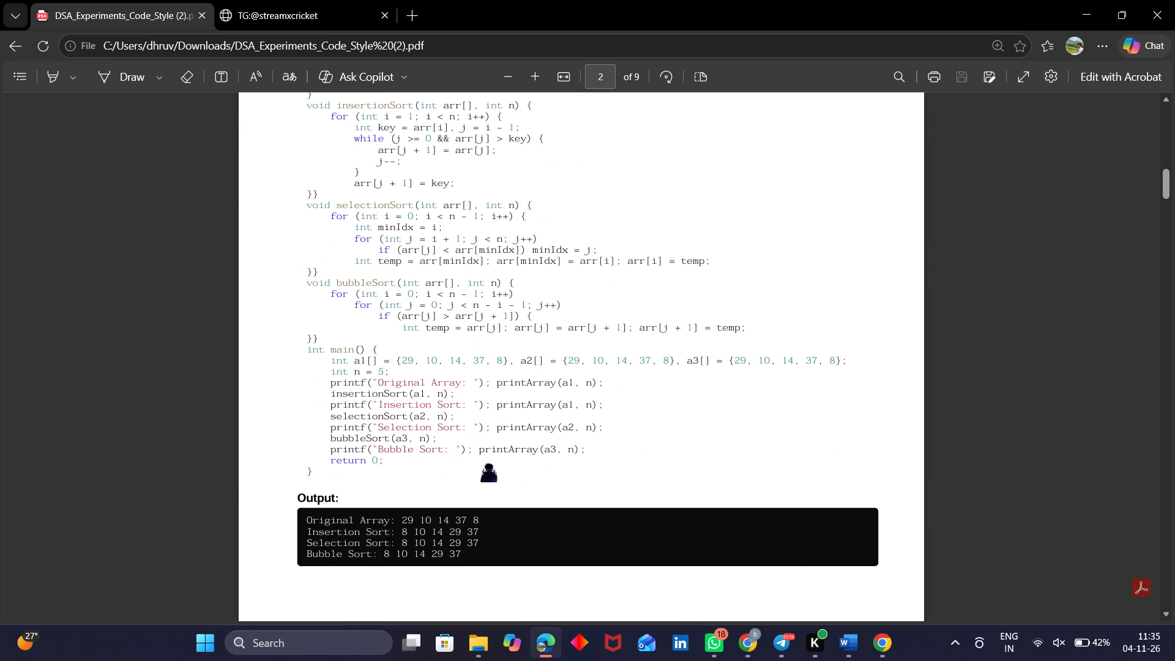
pyautogui.press('Down')
pyautogui.press('Down')
pyautogui.press('Down')
pyautogui.press('Down')
pyautogui.press('Down')
pyautogui.press('Down')
pyautogui.press('Down')
pyautogui.press('Down')
pyautogui.press('Down')
pyautogui.press('Down')
pyautogui.press('Down')
pyautogui.press('Down')
pyautogui.press('Down')
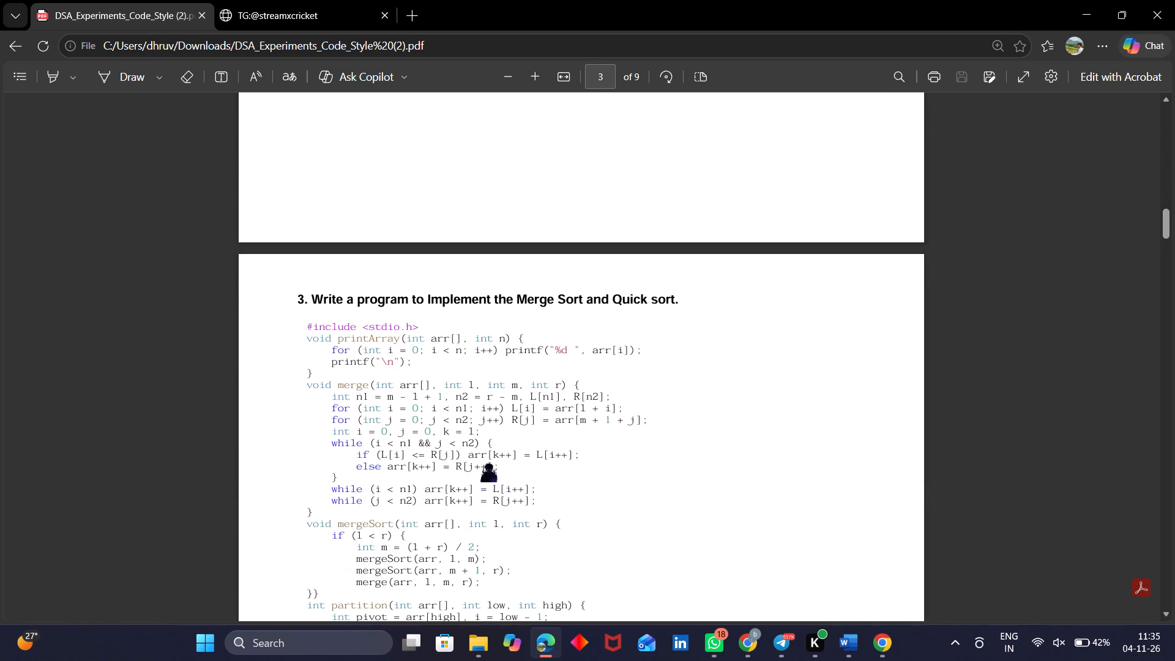
pyautogui.press('Up')
pyautogui.press('Up')
pyautogui.press('Up')
pyautogui.press('Up')
pyautogui.press('Up')
pyautogui.press('Up')
pyautogui.press('Up')
pyautogui.press('Up')
pyautogui.press('Up')
pyautogui.press('Up')
pyautogui.press('Up')
pyautogui.press('Up')
pyautogui.press('Up')
pyautogui.press('Up')
pyautogui.press('Up')
pyautogui.press('Up')
pyautogui.press('Up')
pyautogui.press('Up')
pyautogui.press('Up')
pyautogui.press('Up')
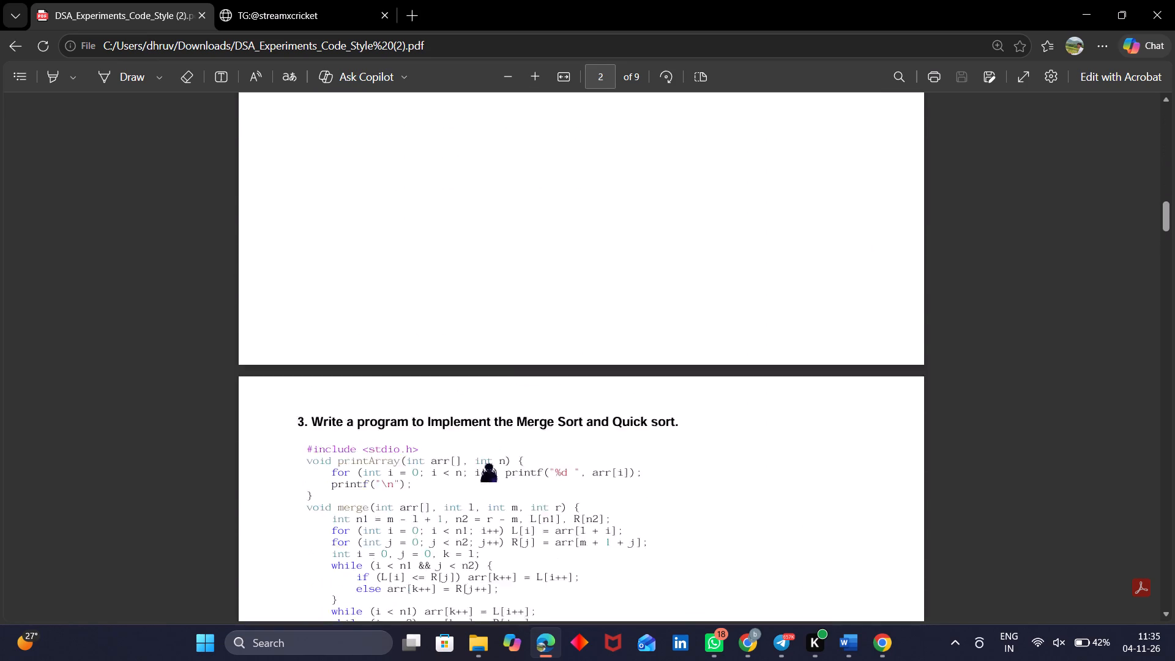
pyautogui.press('Up')
pyautogui.press('Up')
pyautogui.press('Up')
pyautogui.press('Up')
pyautogui.press('Up')
pyautogui.press('Up')
pyautogui.press('Up')
pyautogui.press('Up')
pyautogui.press('Up')
pyautogui.press('Up')
pyautogui.press('Up')
pyautogui.press('Up')
pyautogui.press('Up')
pyautogui.press('Up')
pyautogui.press('Up')
pyautogui.press('Up')
pyautogui.press('Up')
pyautogui.press('Up')
pyautogui.press('Up')
pyautogui.press('Up')
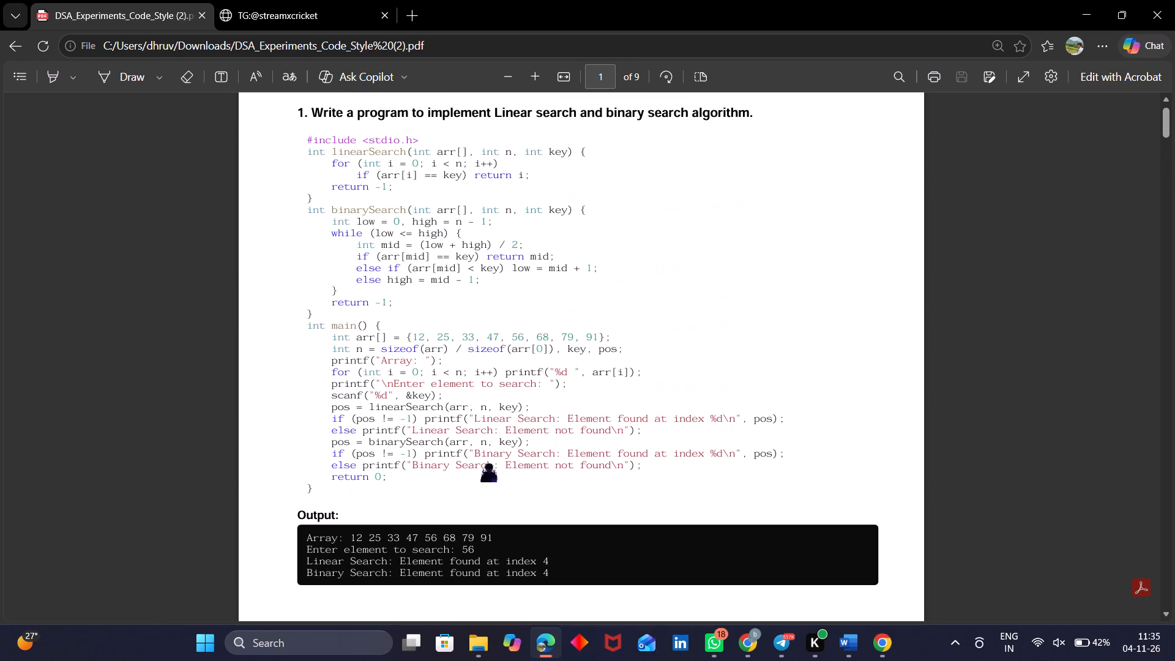
# Examine the linear and binary search program of Experiment 1 down to its output box and back to the heading.
pyautogui.press('Down')
pyautogui.press('Down')
pyautogui.press('Down')
pyautogui.press('Down')
pyautogui.press('Down')
pyautogui.press('Down')
pyautogui.press('Down')
pyautogui.press('Down')
pyautogui.press('Down')
pyautogui.press('Down')
pyautogui.press('Down')
pyautogui.press('Down')
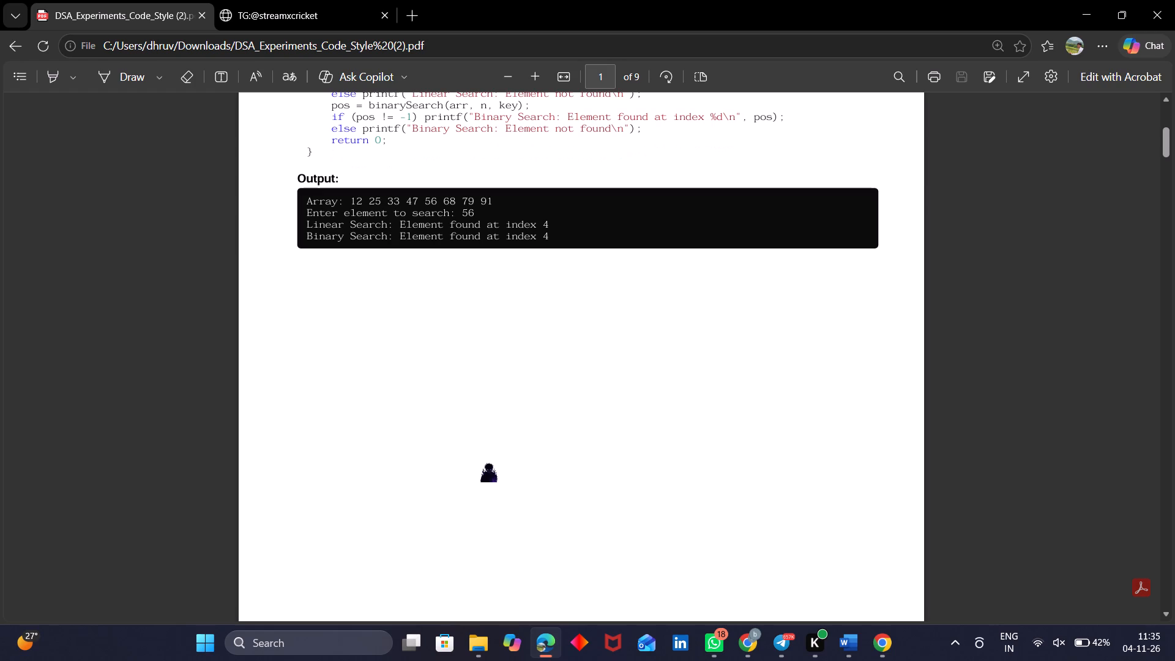
pyautogui.press('Up')
pyautogui.press('Up')
pyautogui.press('Up')
pyautogui.press('Up')
pyautogui.press('Up')
pyautogui.press('Up')
pyautogui.press('Up')
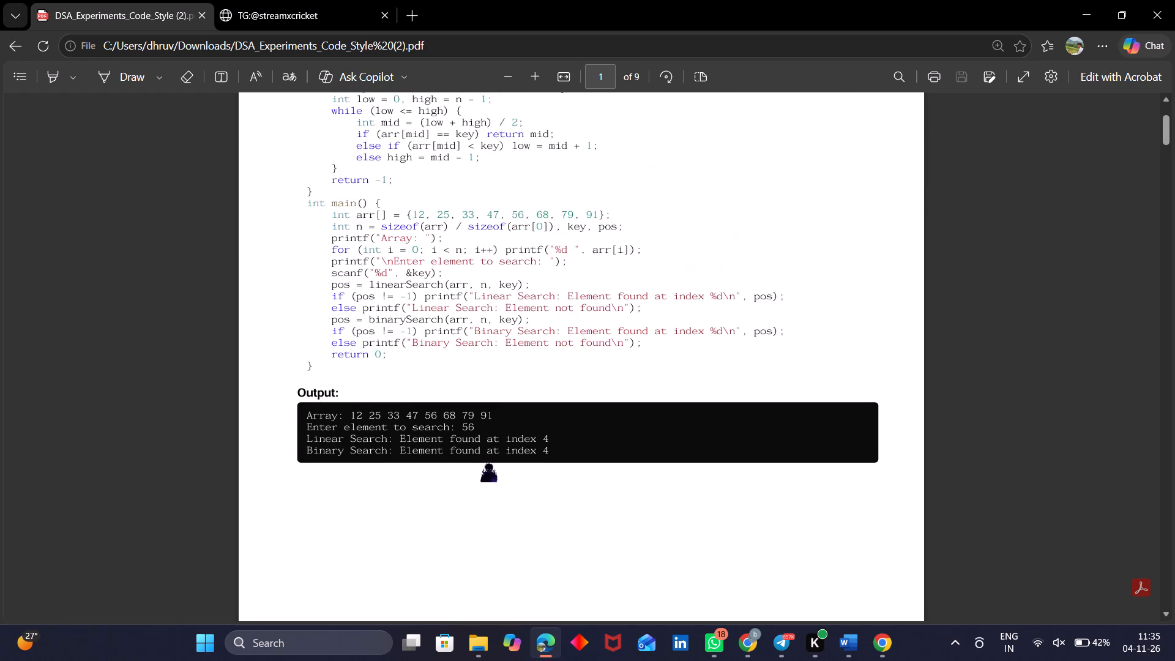
pyautogui.press('Up')
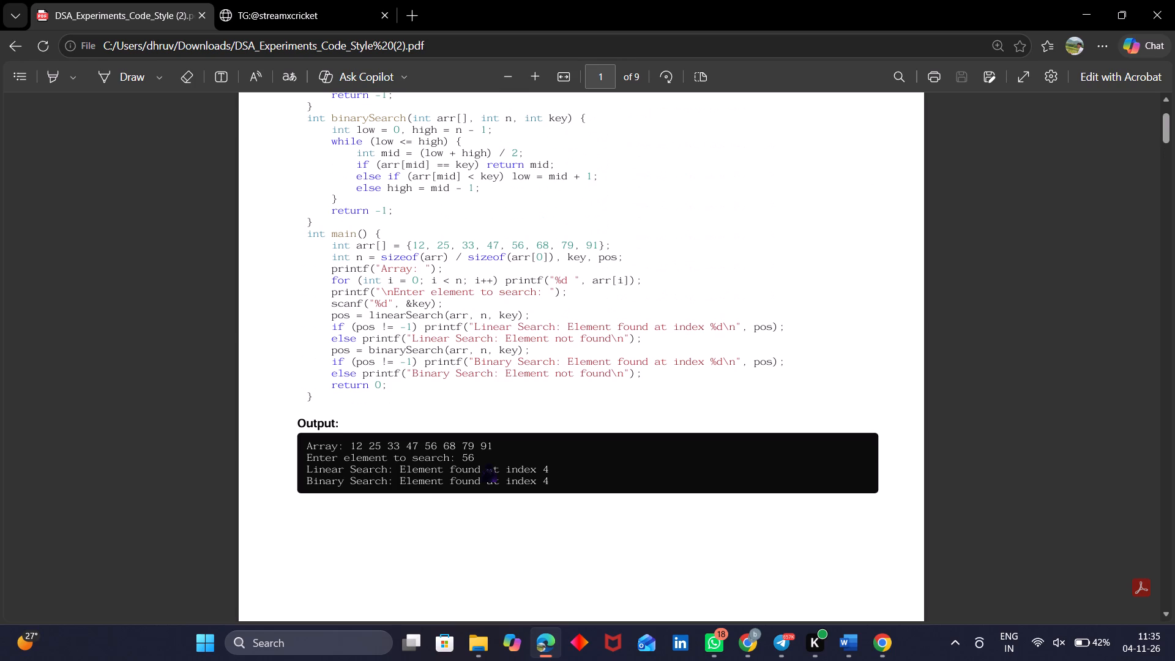
pyautogui.press('Up')
pyautogui.press('Up')
pyautogui.press('Up')
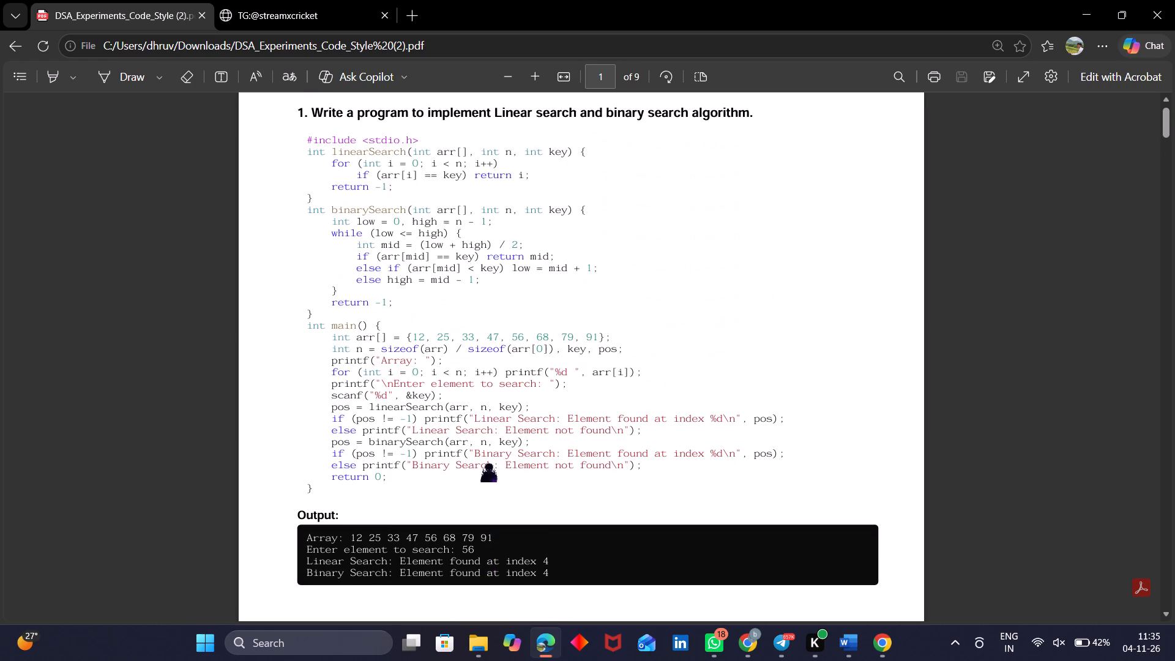
pyautogui.press('Up')
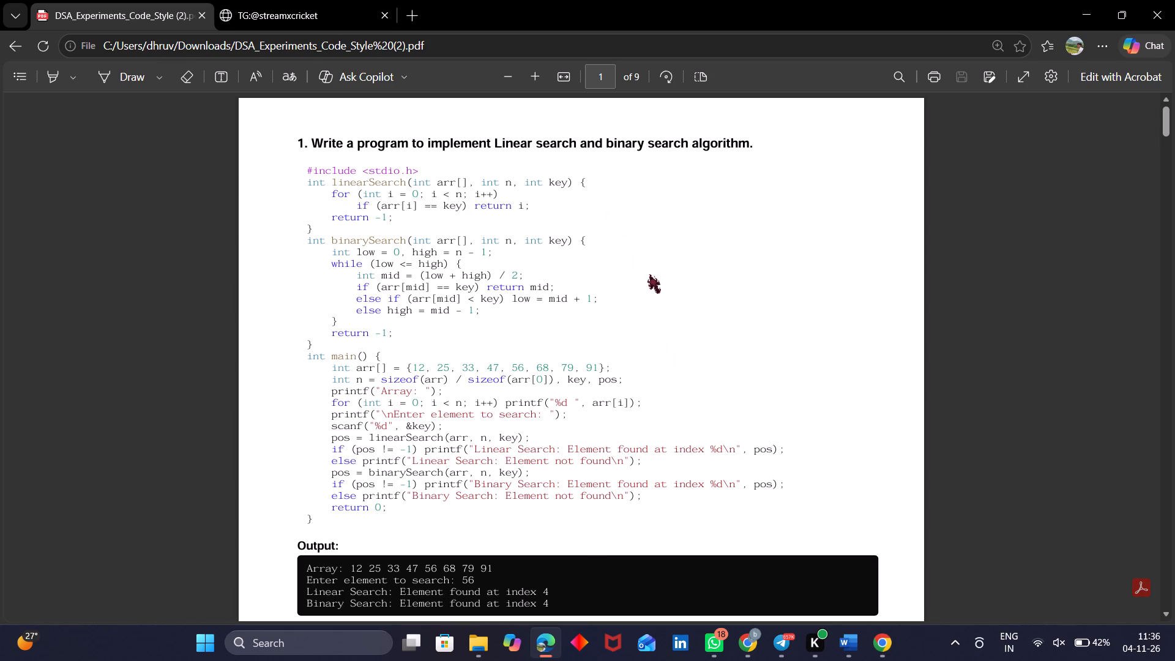
# Re-examine Experiment 1's main function, its output box and the blank space left on the rest of page 1.
pyautogui.press('Down')
pyautogui.press('Down')
pyautogui.press('Down')
pyautogui.press('Down')
pyautogui.press('Down')
pyautogui.press('Down')
pyautogui.press('Down')
pyautogui.press('Down')
pyautogui.press('Down')
pyautogui.press('Down')
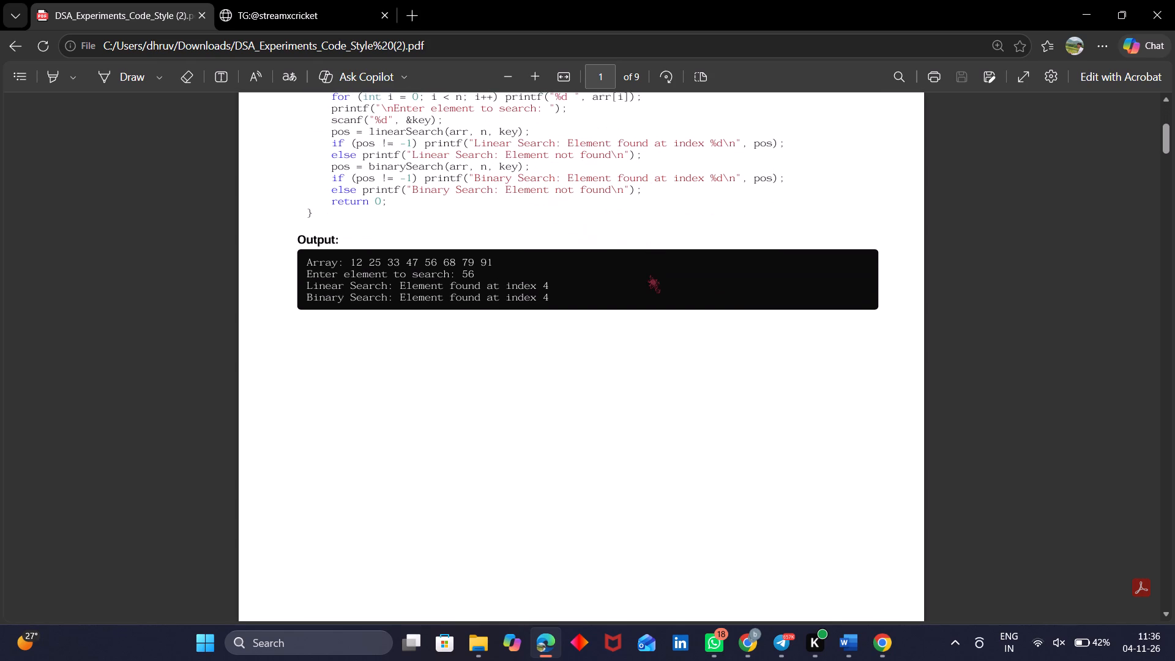
pyautogui.press('Down')
pyautogui.press('Down')
pyautogui.press('Down')
pyautogui.press('Down')
pyautogui.press('Down')
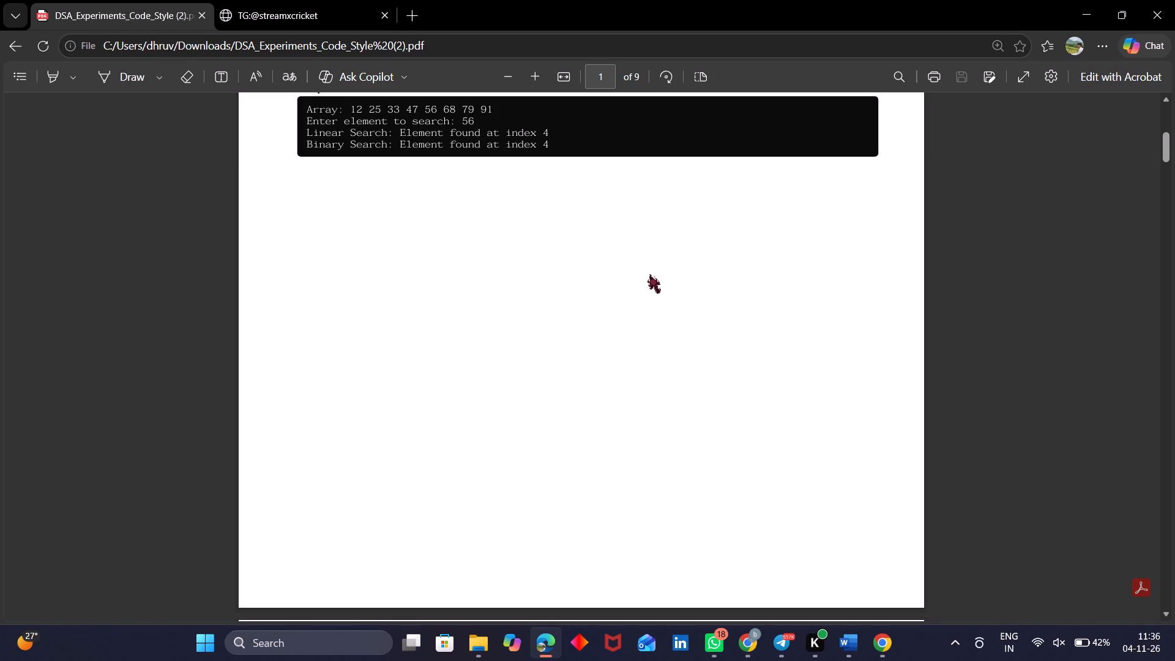
pyautogui.scroll(11, 649, 274)
pyautogui.scroll(-3, 649, 274)
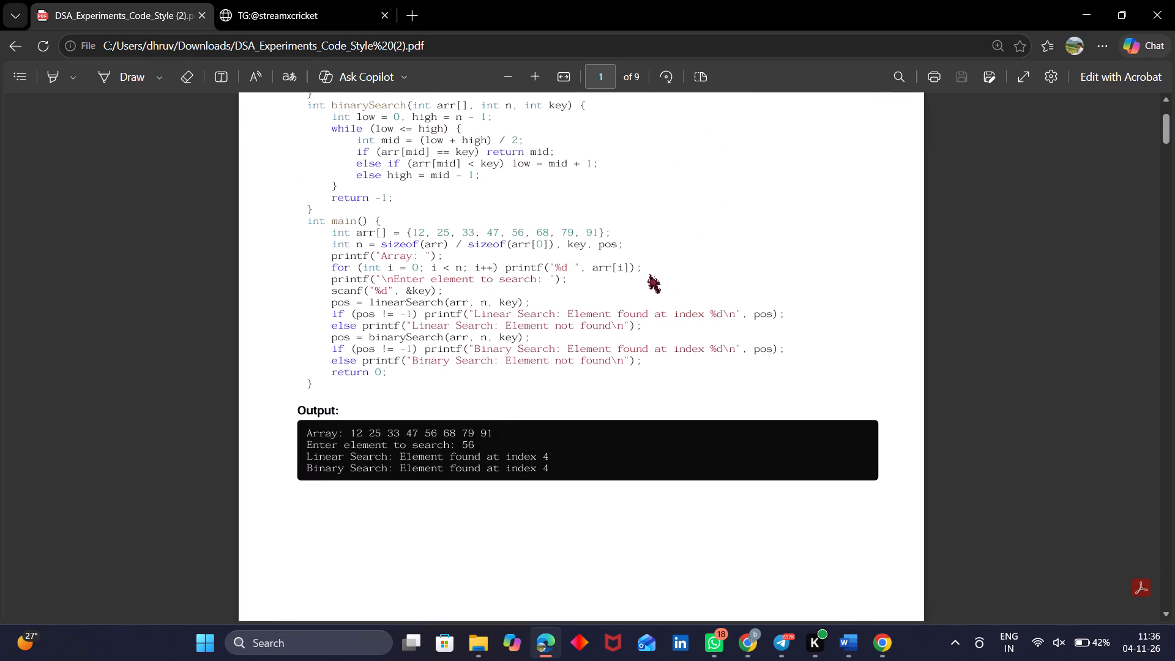
pyautogui.scroll(-4, 649, 274)
pyautogui.scroll(8, 649, 274)
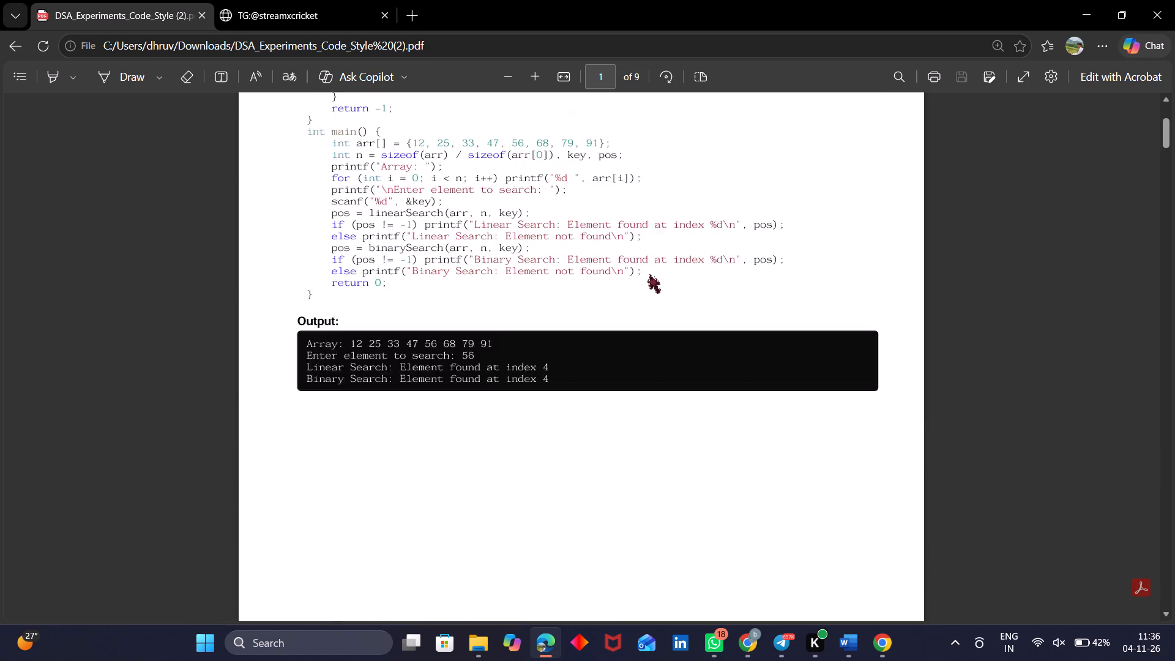
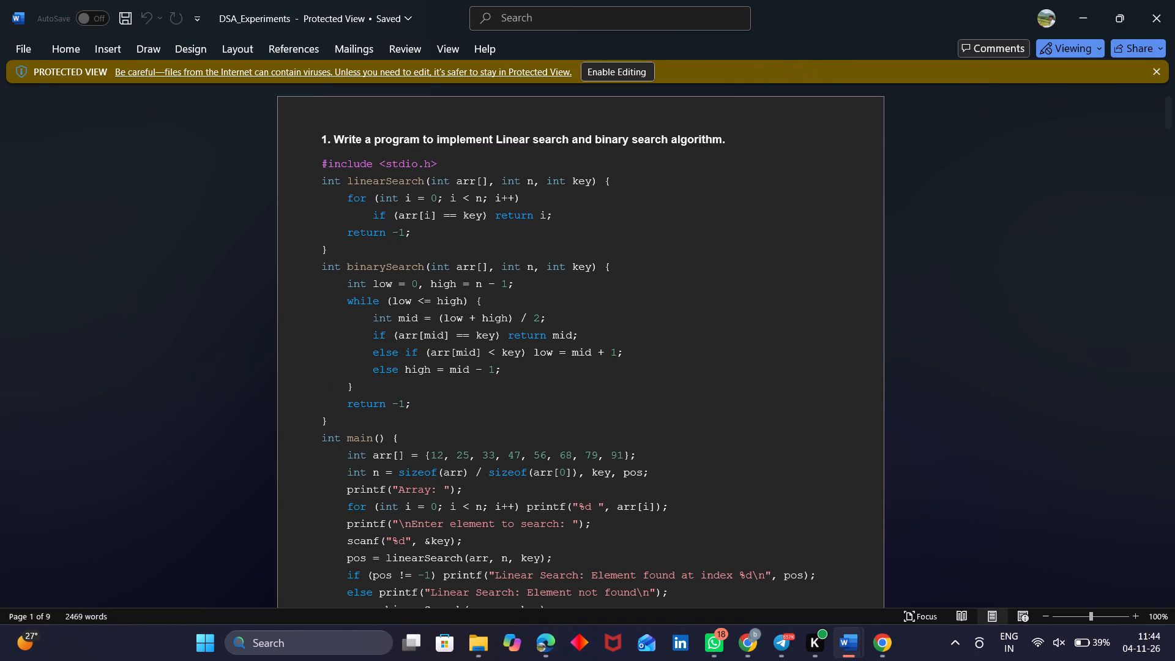
pyautogui.click(616, 81)
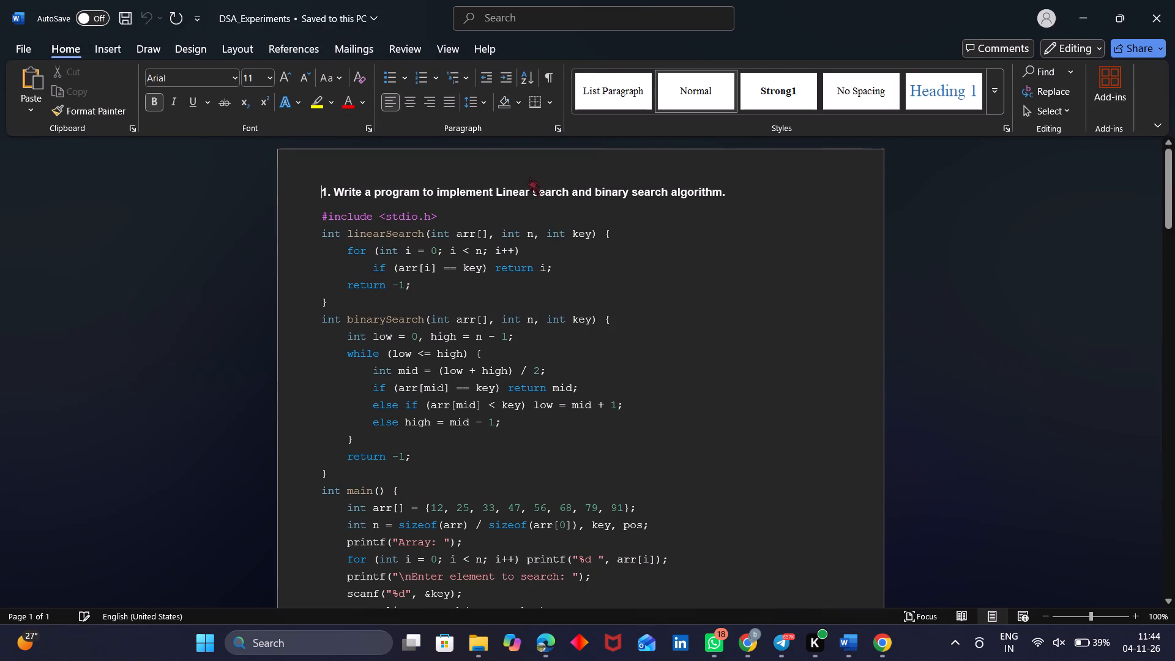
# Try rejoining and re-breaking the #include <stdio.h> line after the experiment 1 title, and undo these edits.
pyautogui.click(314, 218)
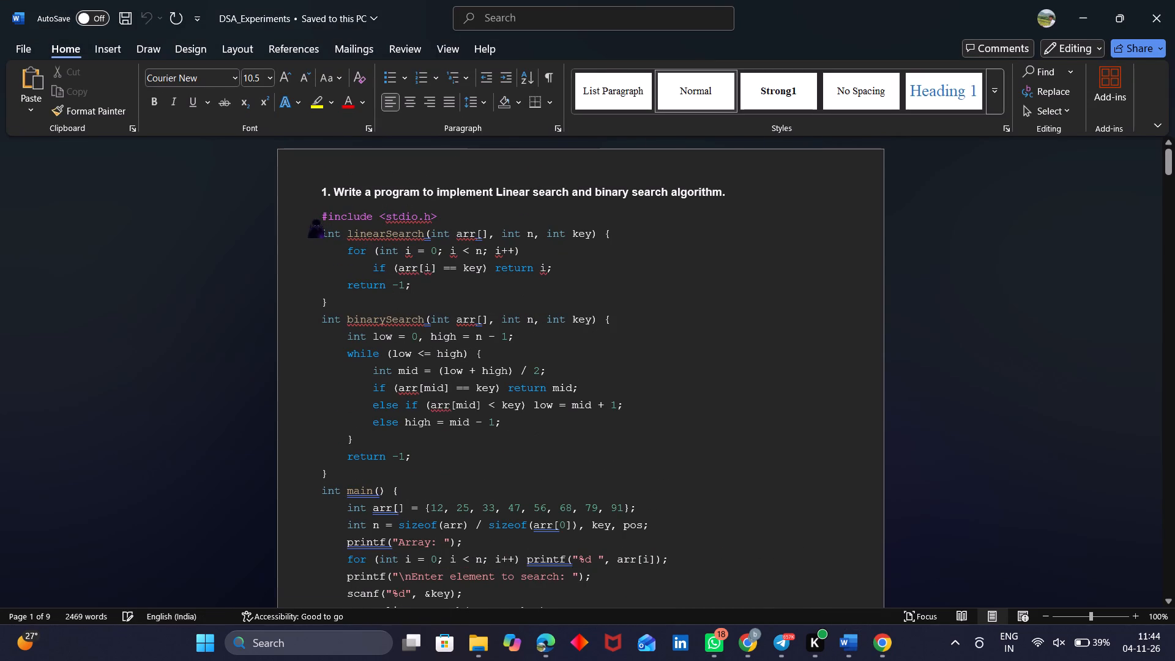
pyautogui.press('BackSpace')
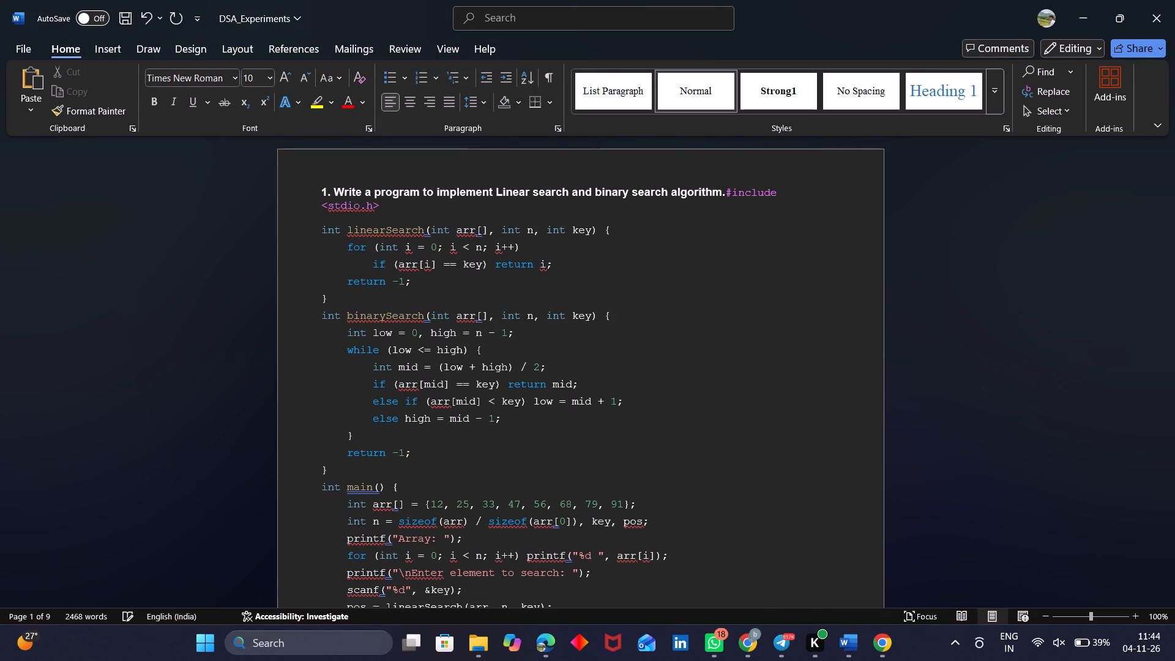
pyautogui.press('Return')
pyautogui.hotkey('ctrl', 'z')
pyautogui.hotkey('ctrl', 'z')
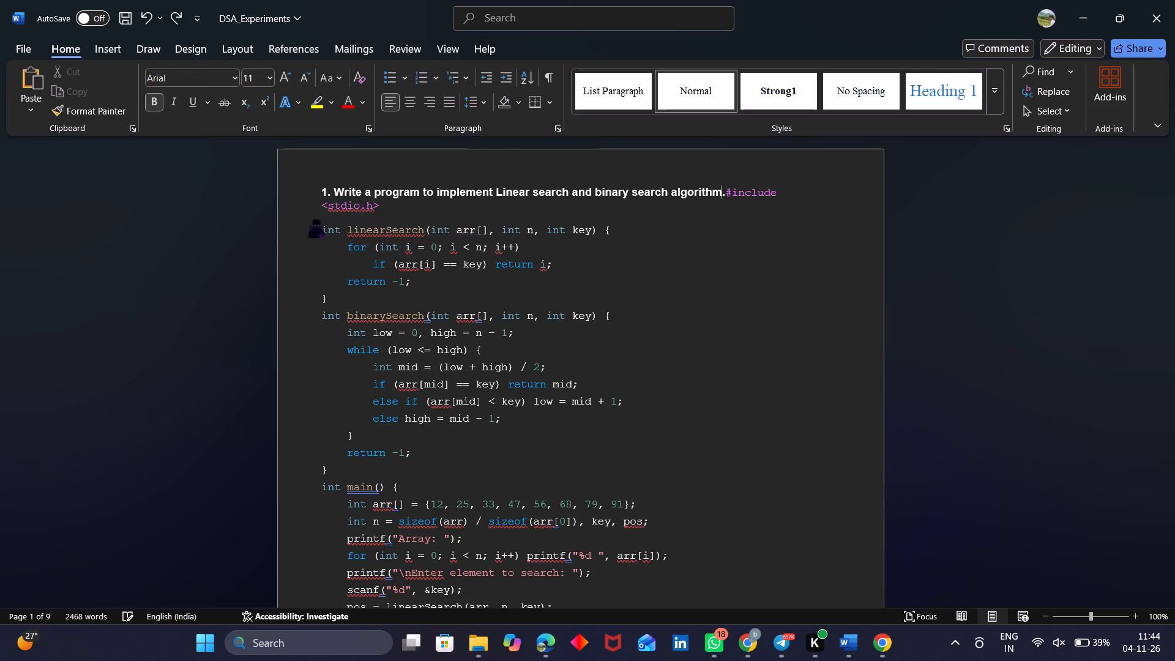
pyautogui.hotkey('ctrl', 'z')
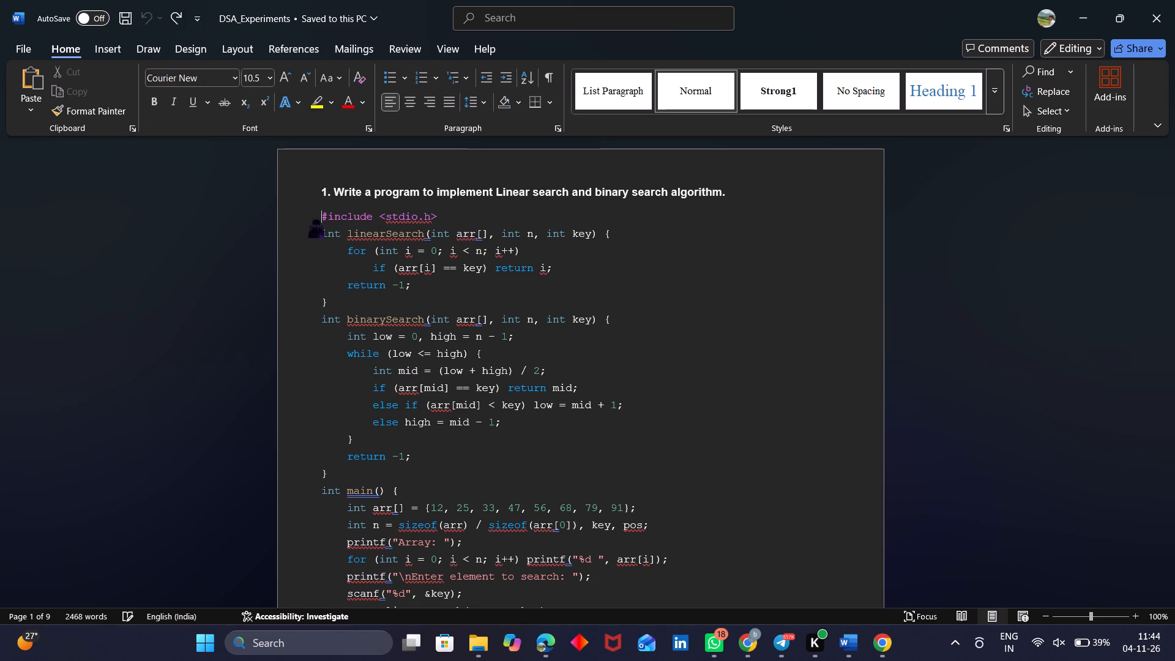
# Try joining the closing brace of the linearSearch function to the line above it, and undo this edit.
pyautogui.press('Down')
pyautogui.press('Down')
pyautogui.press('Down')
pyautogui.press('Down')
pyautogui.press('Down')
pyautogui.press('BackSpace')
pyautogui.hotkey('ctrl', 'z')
# Examine the rest of experiment 1's code and its output block, down to the heading of experiment 2.
pyautogui.press('Down')
pyautogui.press('Down')
pyautogui.press('Down')
pyautogui.press('Down')
pyautogui.press('Down')
pyautogui.press('Down')
pyautogui.press('Down')
pyautogui.press('Down')
pyautogui.press('Down')
pyautogui.press('Down')
pyautogui.press('Down')
pyautogui.press('Down')
pyautogui.press('Down')
pyautogui.press('Down')
pyautogui.press('Down')
pyautogui.press('Down')
pyautogui.press('Down')
pyautogui.press('Down')
pyautogui.press('Down')
pyautogui.press('Down')
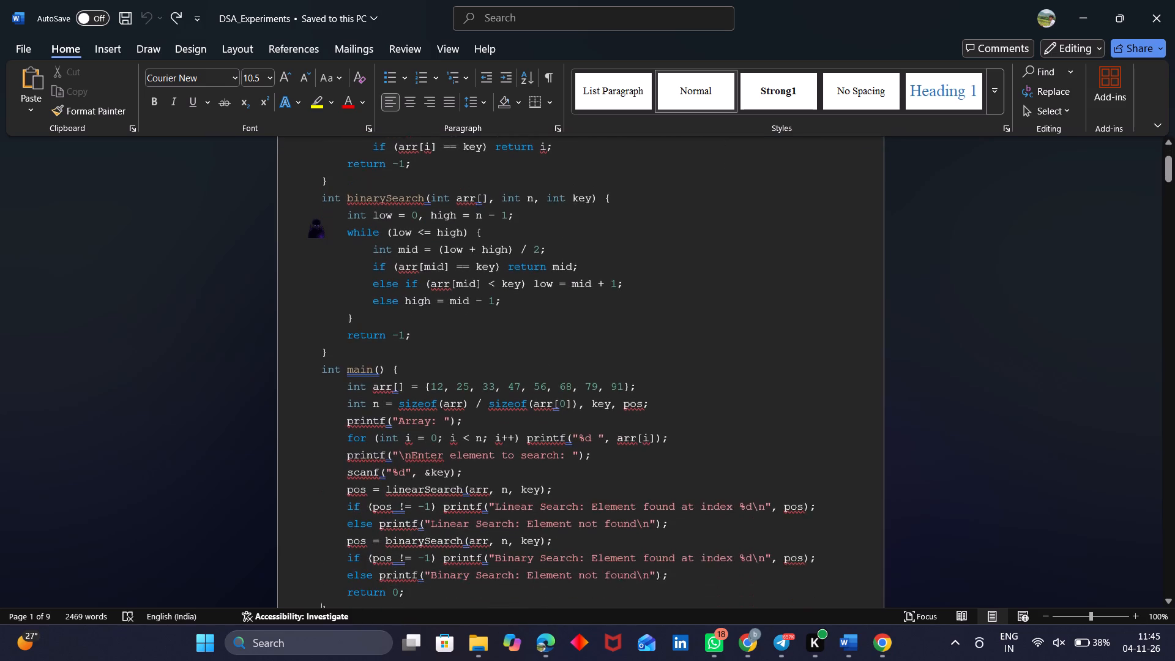
pyautogui.press('Down')
pyautogui.press('Down')
pyautogui.press('Down')
pyautogui.press('Down')
pyautogui.press('Down')
pyautogui.press('Down')
pyautogui.press('Down')
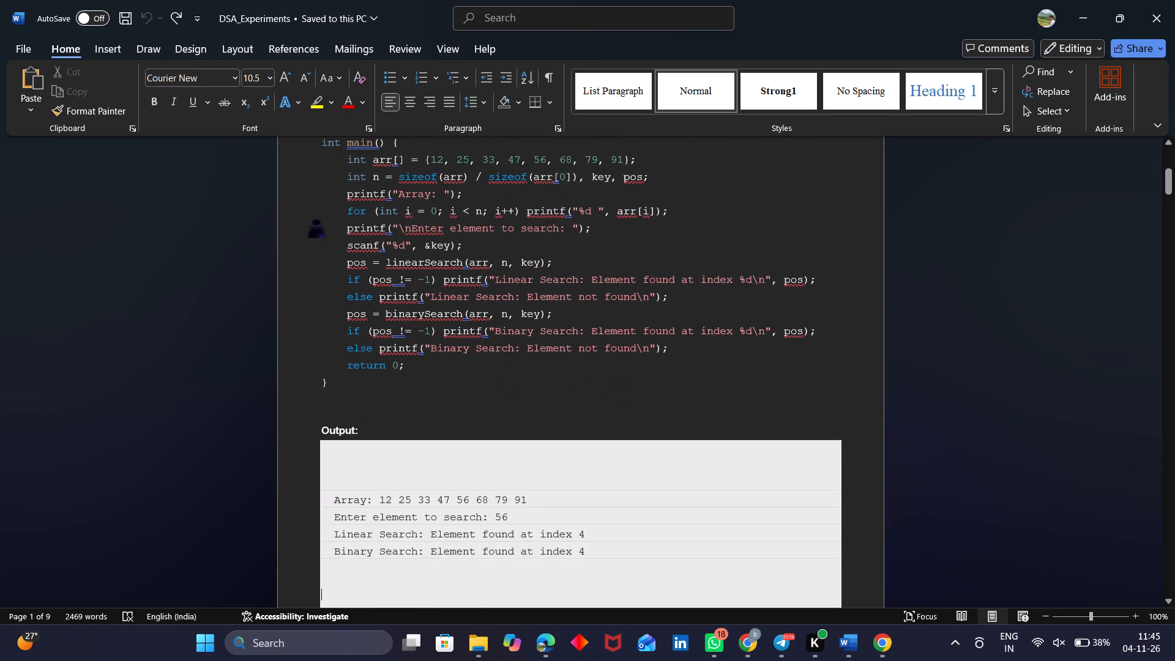
pyautogui.press('Down')
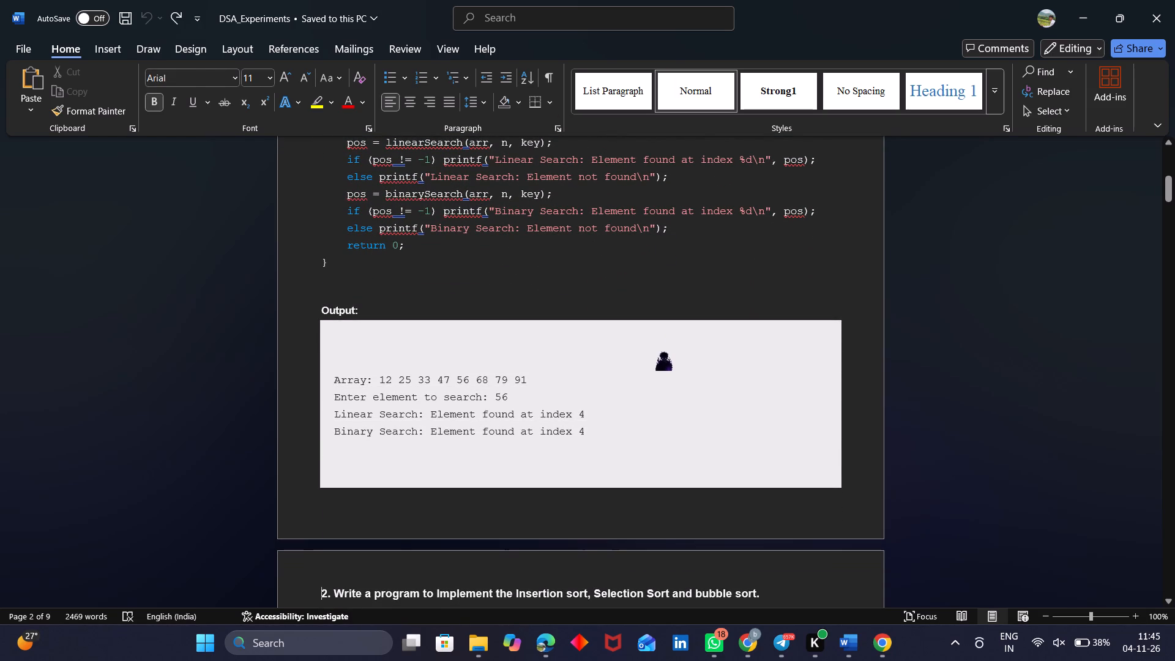
# Place the cursor in the blank line atop experiment 1's output block and open the font colour choices.
pyautogui.click(662, 351)
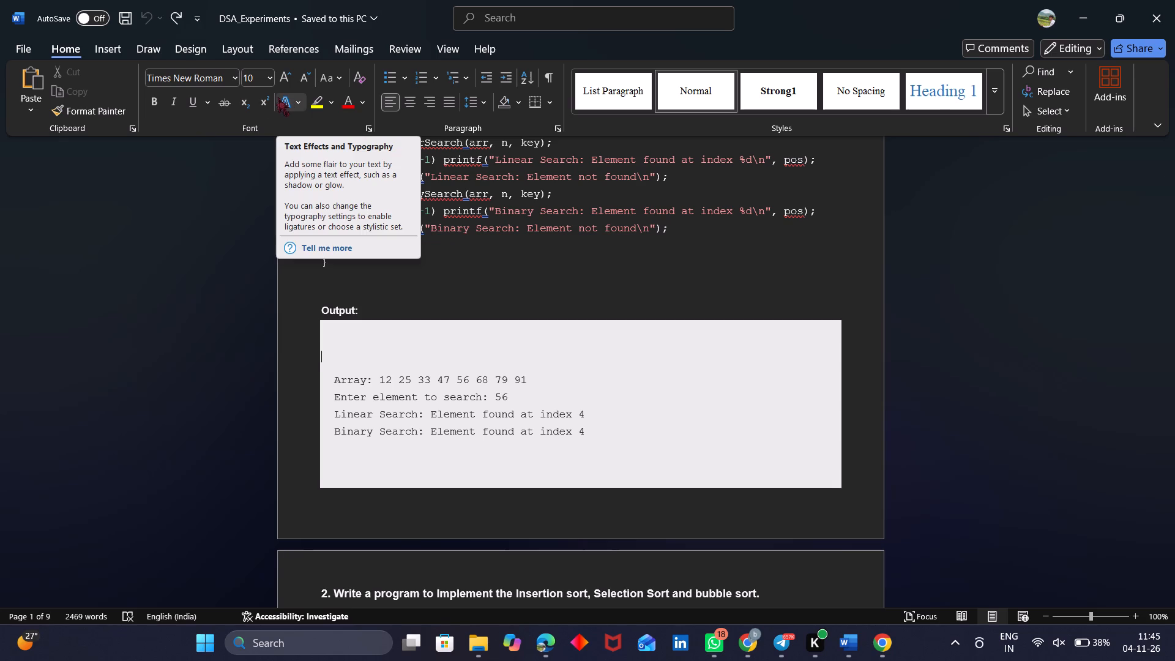
pyautogui.click(112, 53)
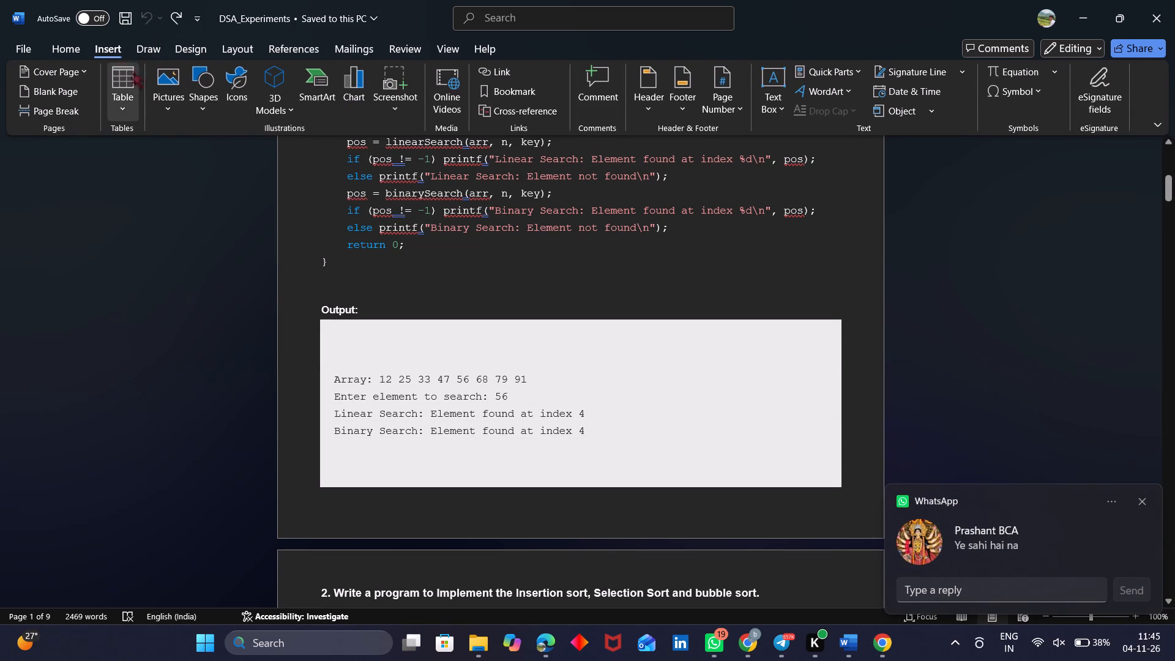
pyautogui.click(61, 39)
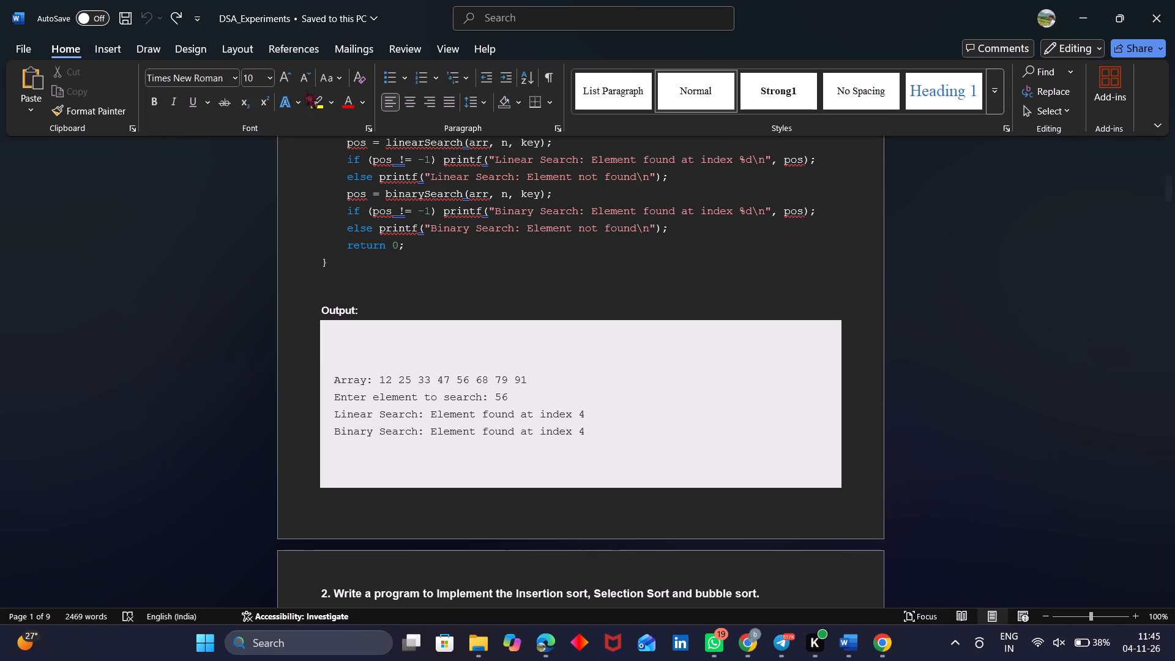
pyautogui.click(361, 99)
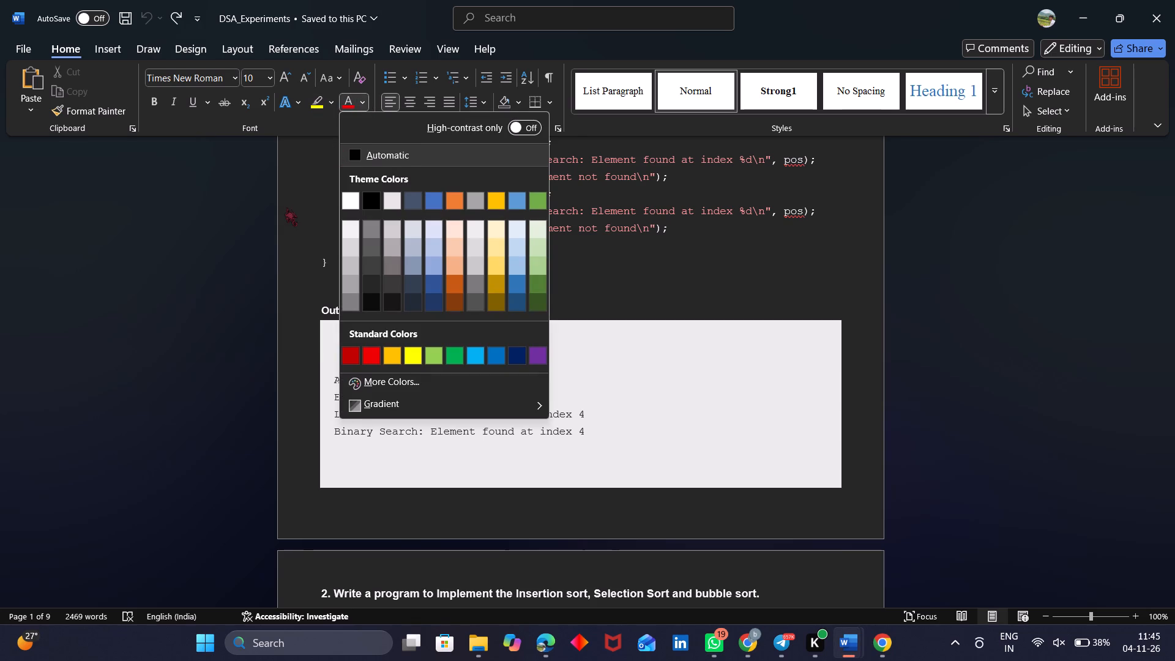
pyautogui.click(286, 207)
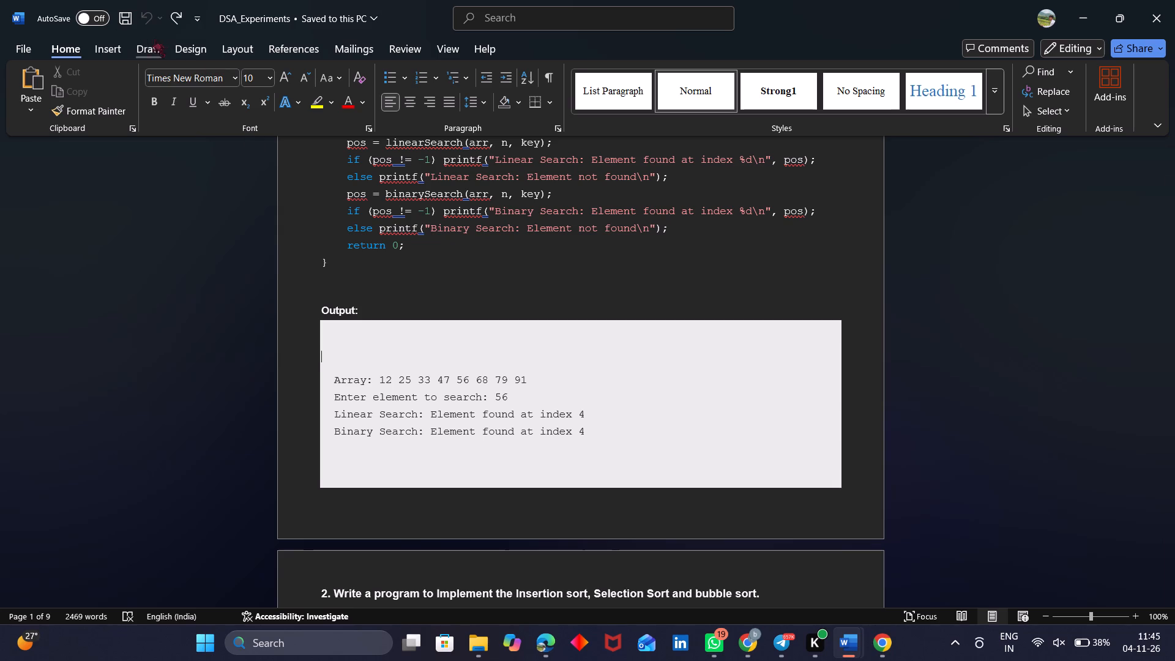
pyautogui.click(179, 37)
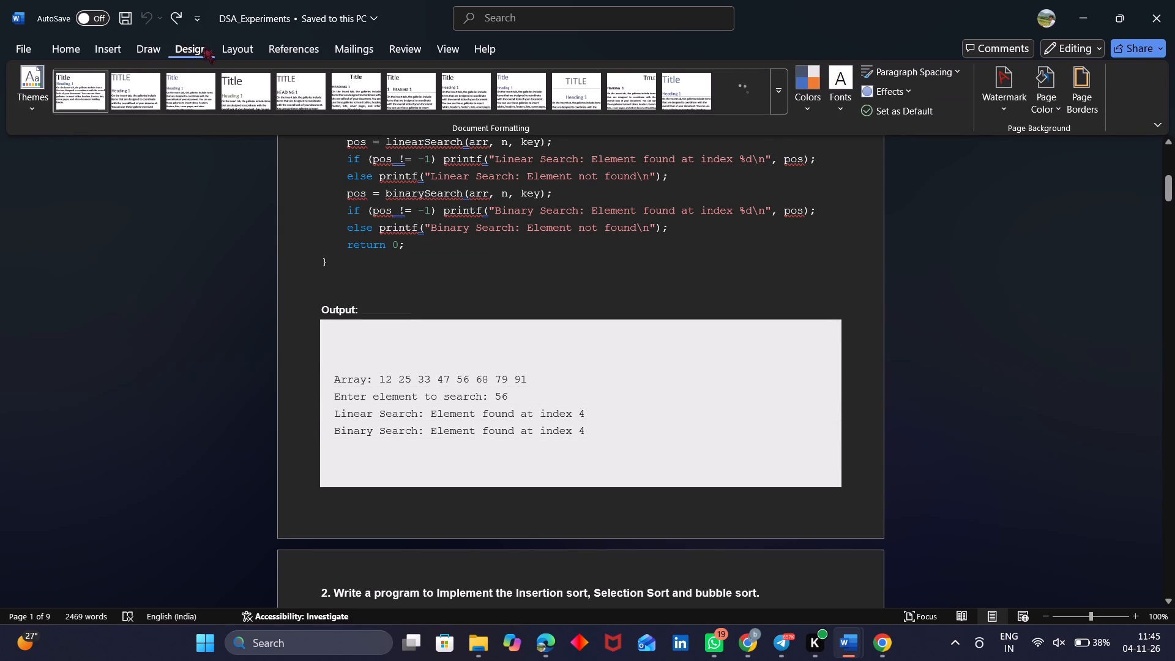
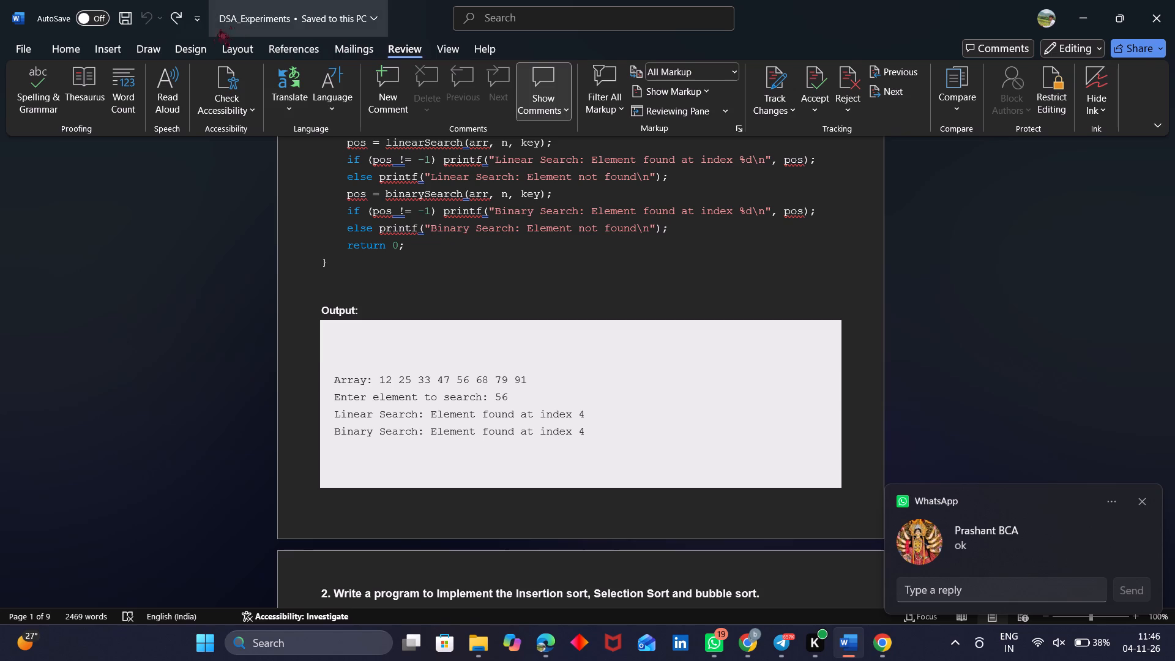
# Clear all formatting from the blank line at the top of experiment 1's output block.
pyautogui.click(47, 45)
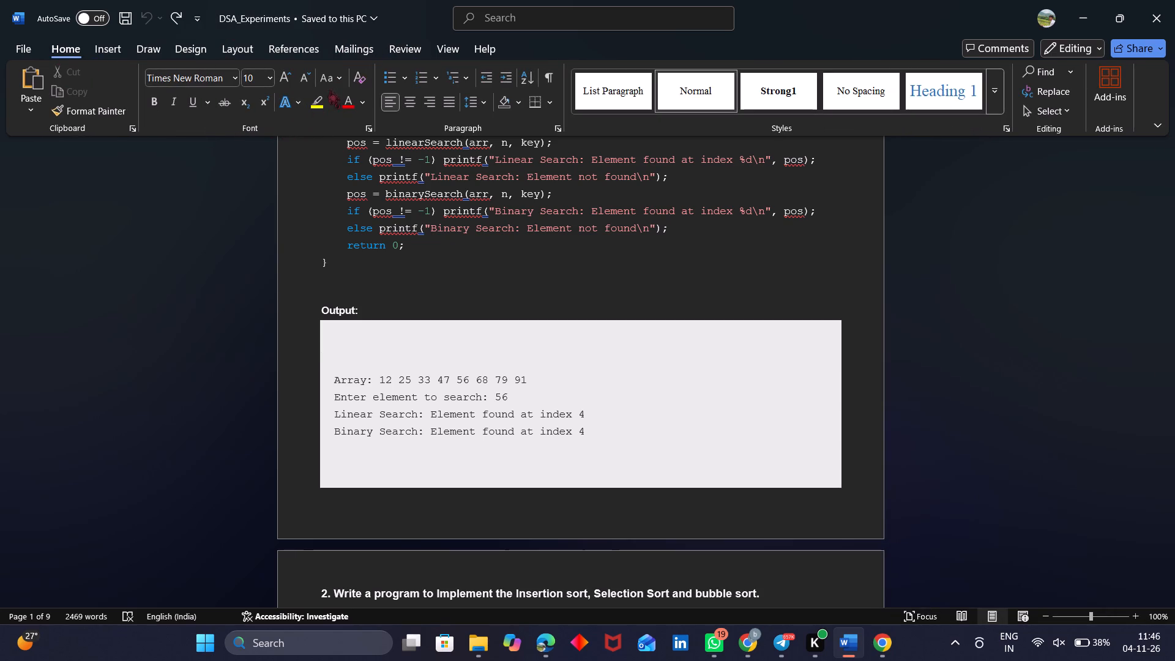
pyautogui.click(355, 79)
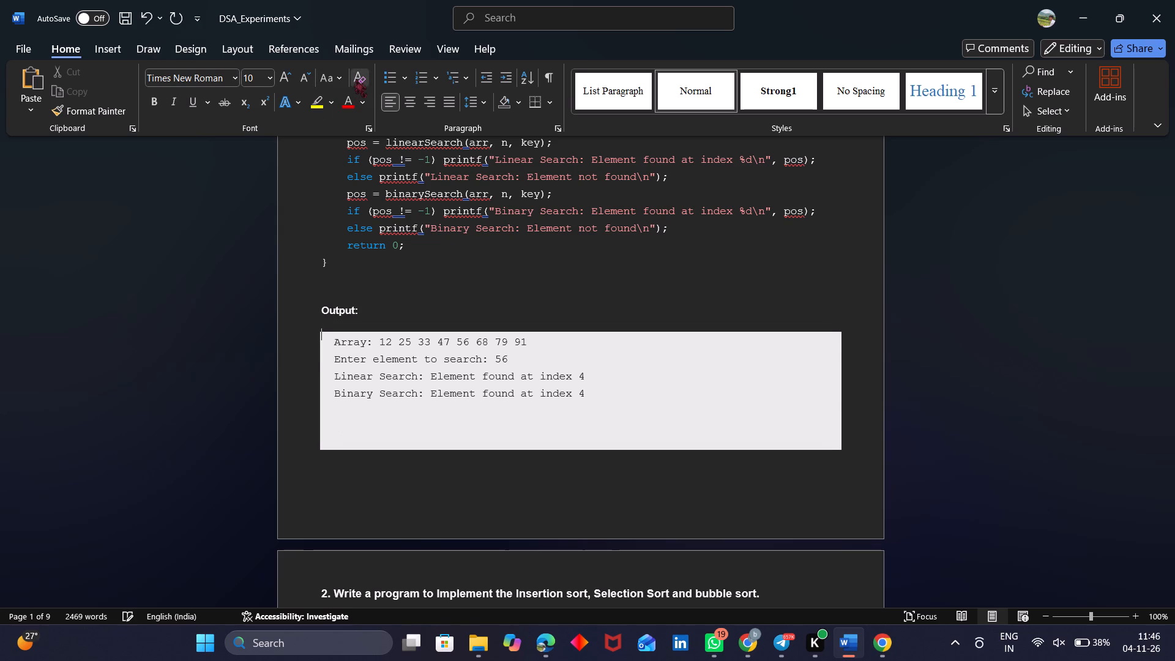
# Open the font colour choices at the end of the Binary Search line in experiment 1's output block.
pyautogui.click(635, 368)
pyautogui.moveTo(635, 368); pyautogui.dragTo(663, 383)
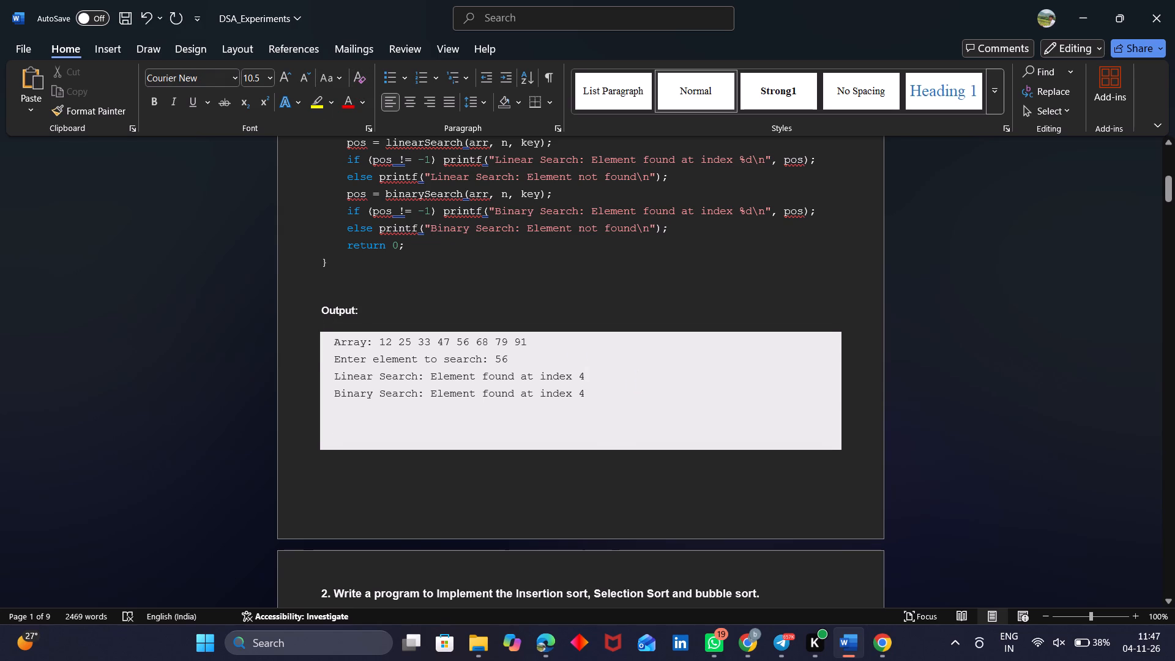
pyautogui.moveTo(663, 383); pyautogui.dragTo(674, 394)
pyautogui.click(674, 394)
pyautogui.click(674, 394)
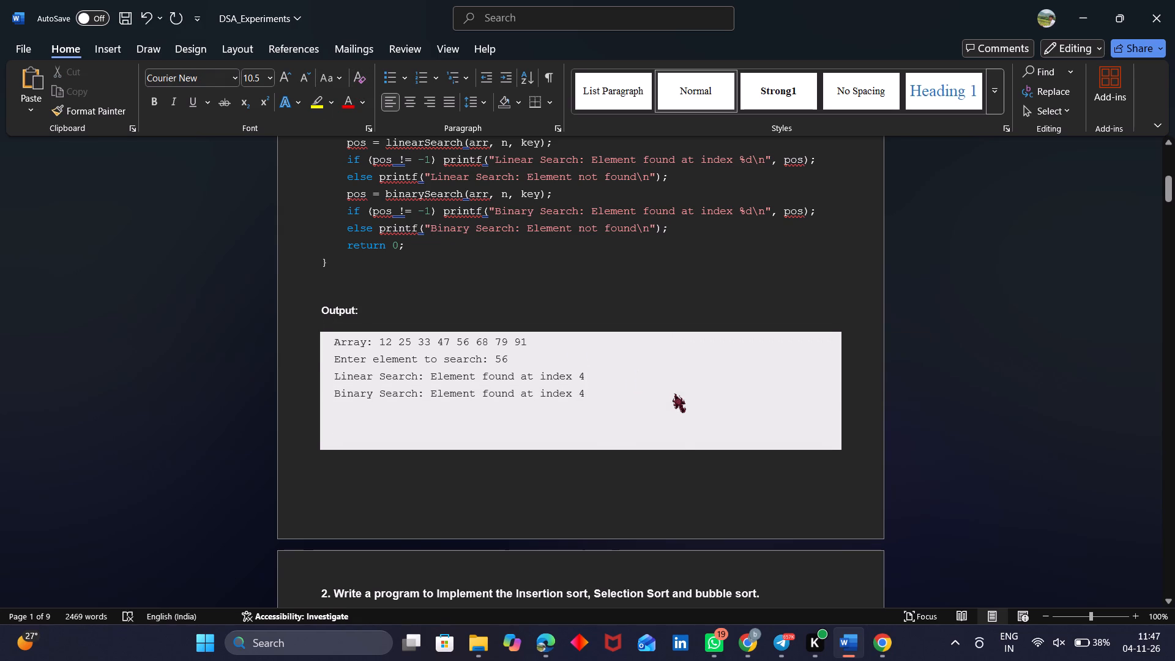
pyautogui.rightClick(674, 394)
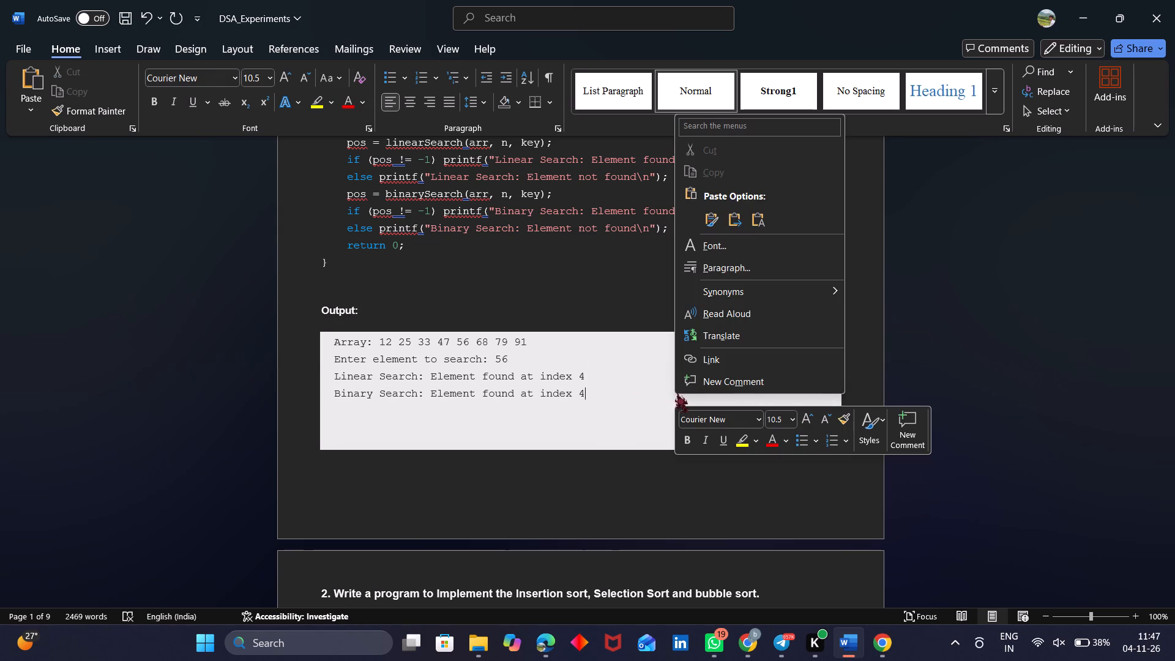
pyautogui.click(789, 438)
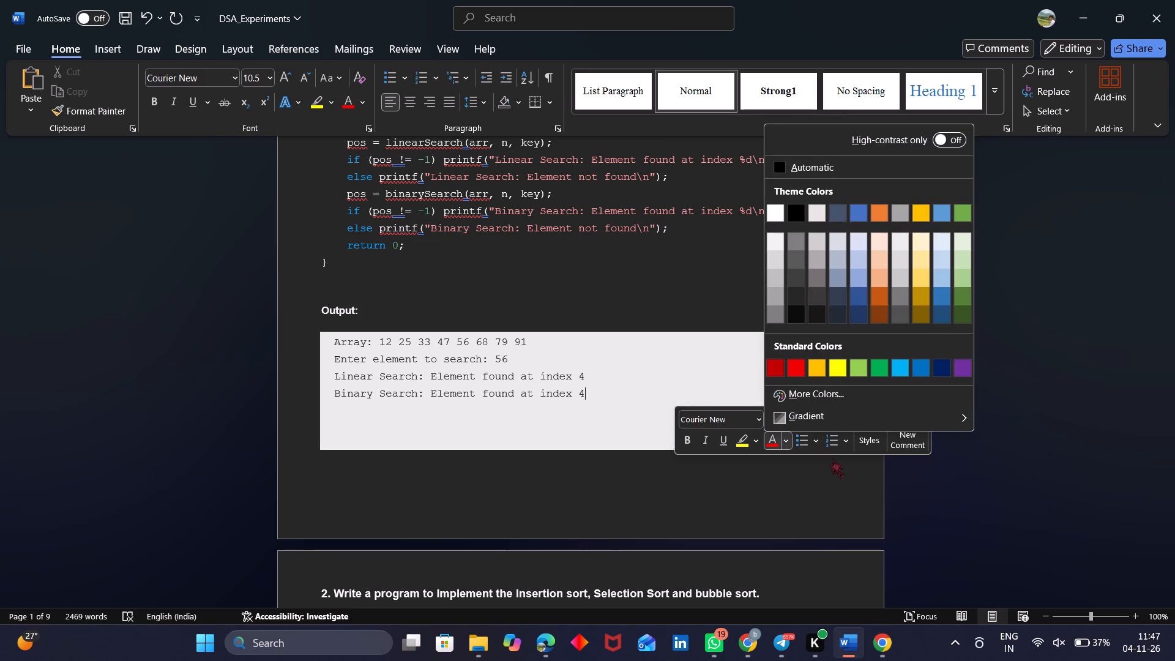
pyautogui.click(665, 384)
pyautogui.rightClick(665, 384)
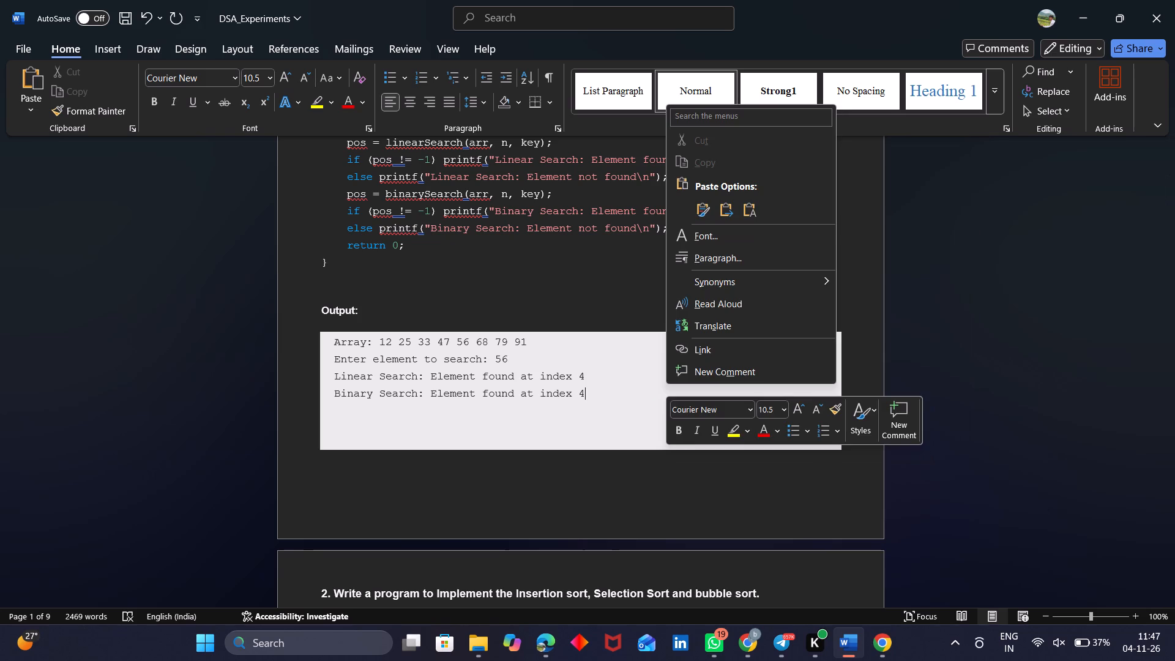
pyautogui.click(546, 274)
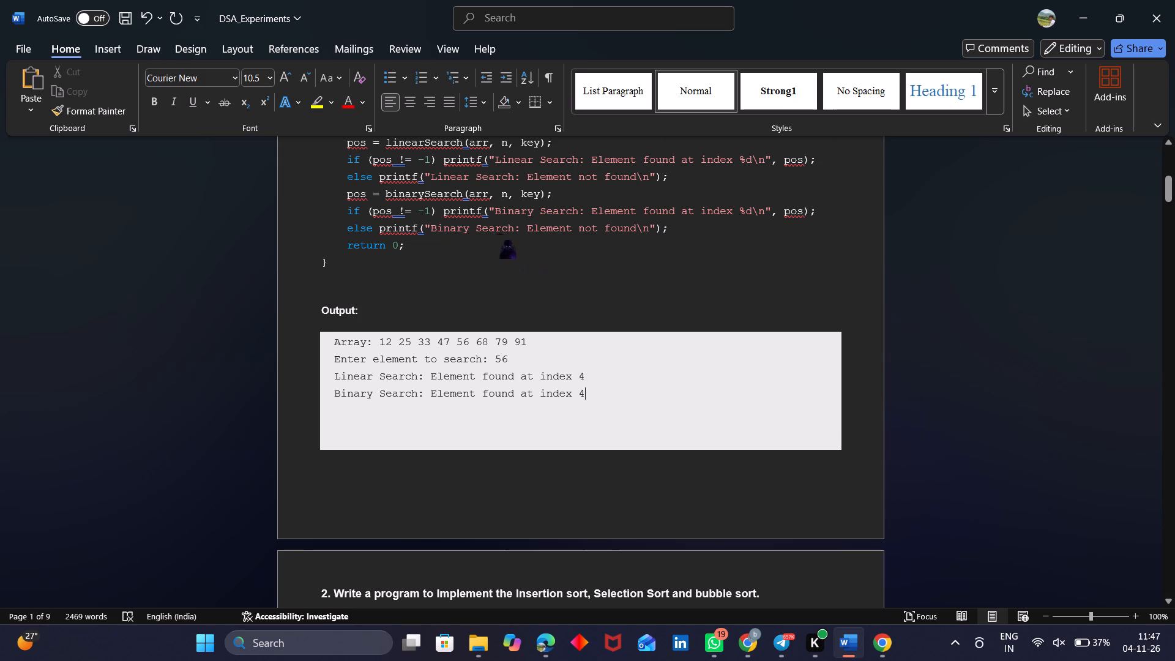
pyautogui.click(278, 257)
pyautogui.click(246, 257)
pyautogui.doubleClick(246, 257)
# Examine the code and output formatting of experiments 1 to 5 in the DSA_Experiments document.
pyautogui.scroll(2, 246, 257)
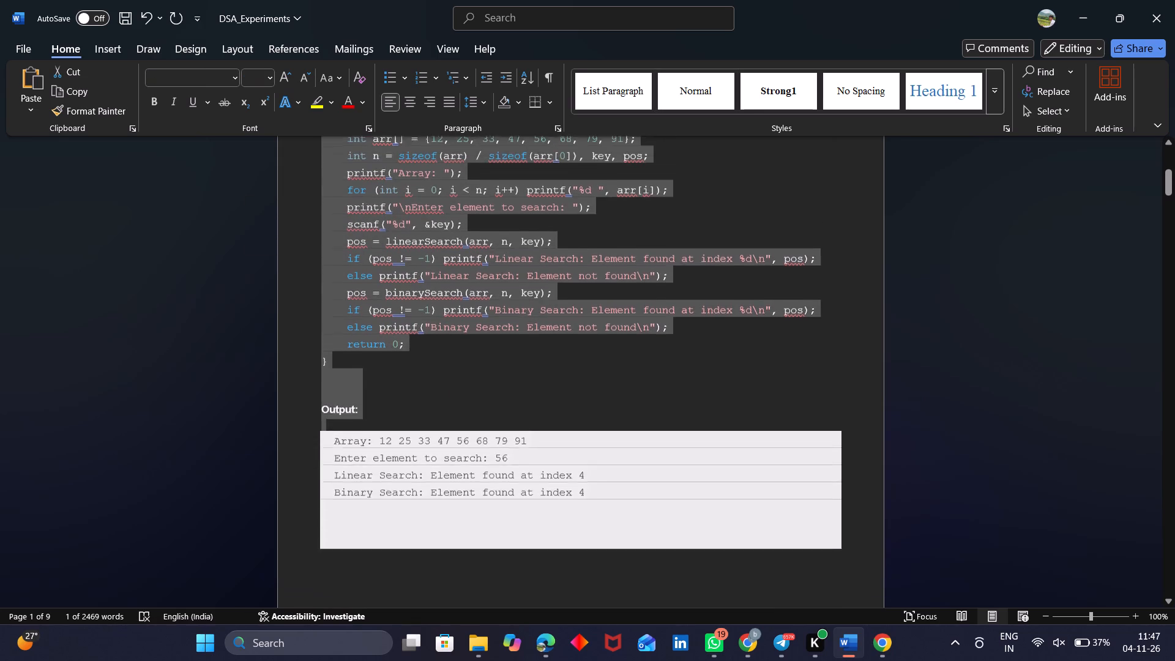
pyautogui.scroll(1, 246, 257)
pyautogui.click(246, 257)
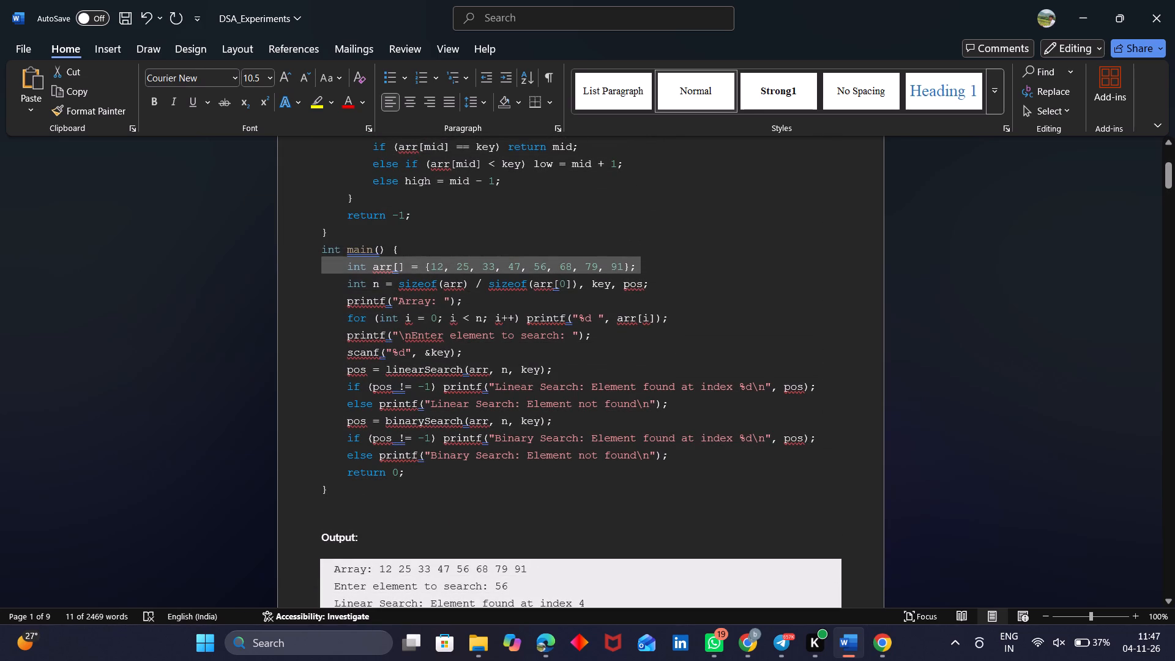
pyautogui.click(265, 362)
pyautogui.scroll(12, 265, 362)
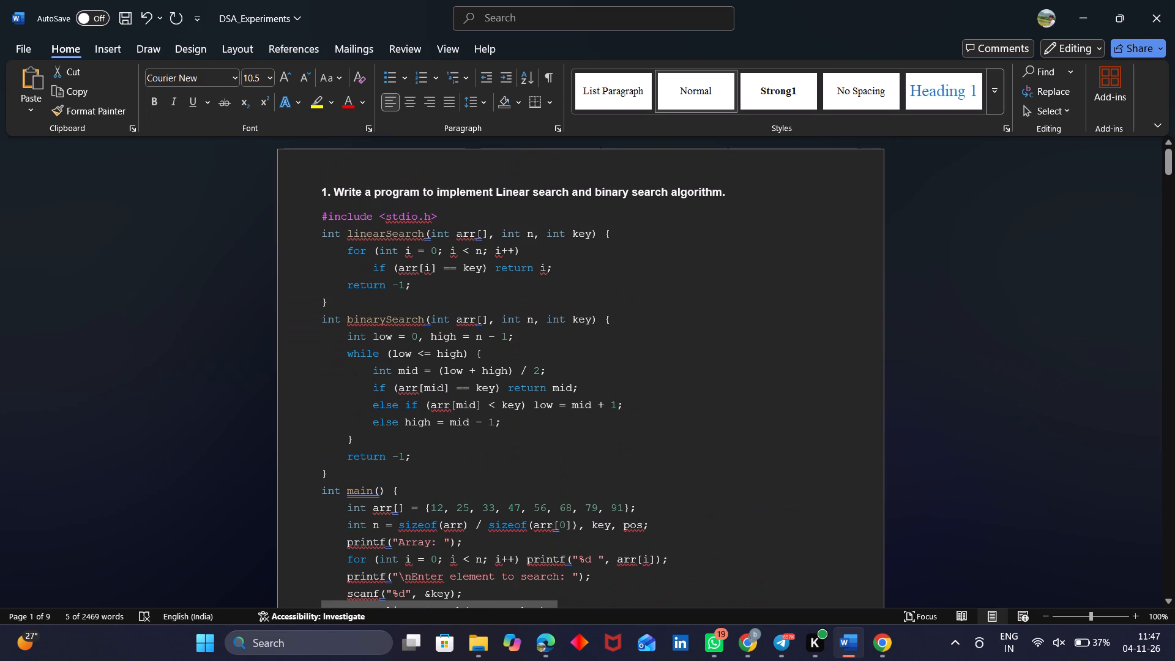
pyautogui.scroll(-2, 265, 362)
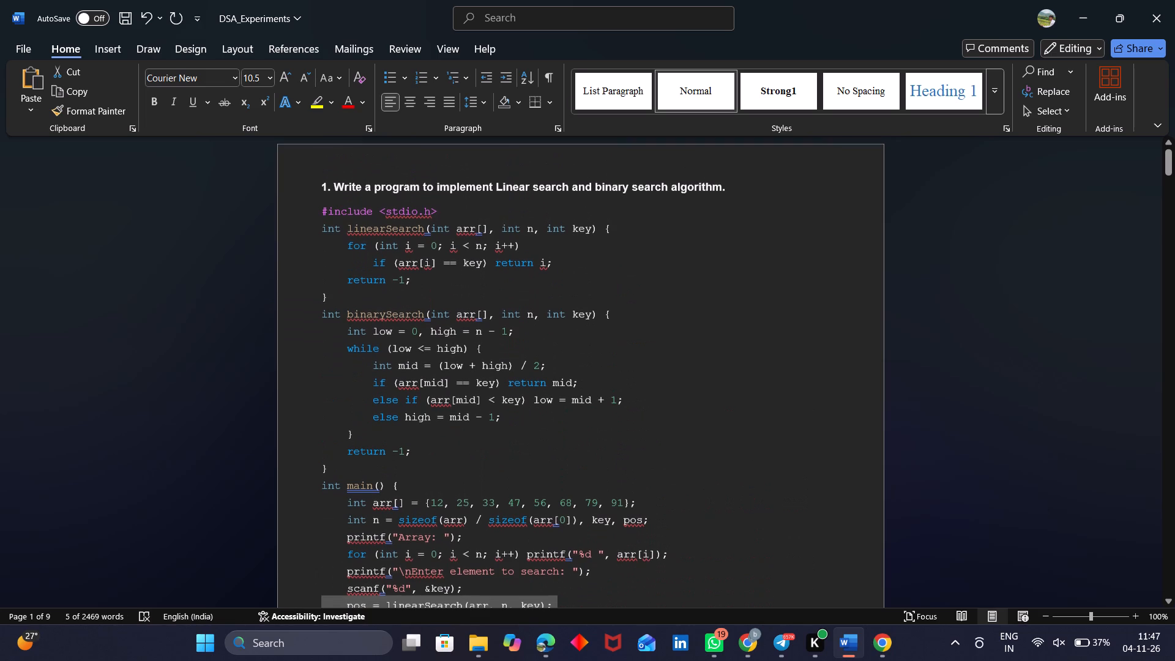
pyautogui.scroll(-8, 265, 362)
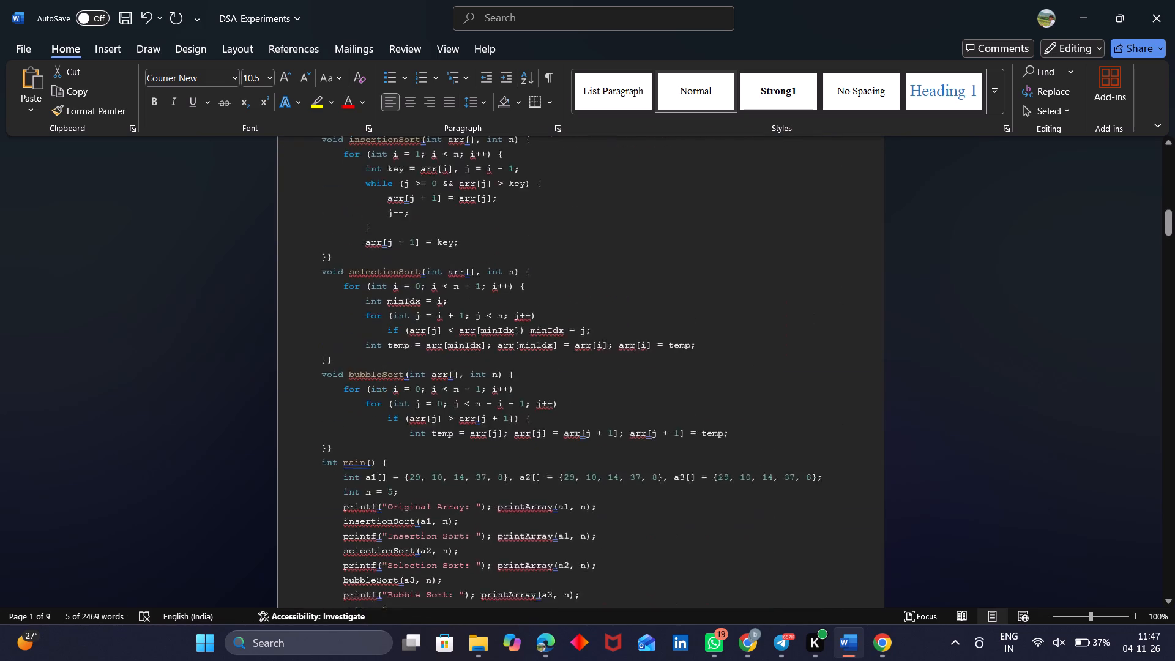
pyautogui.scroll(-2, 265, 362)
pyautogui.click(353, 325)
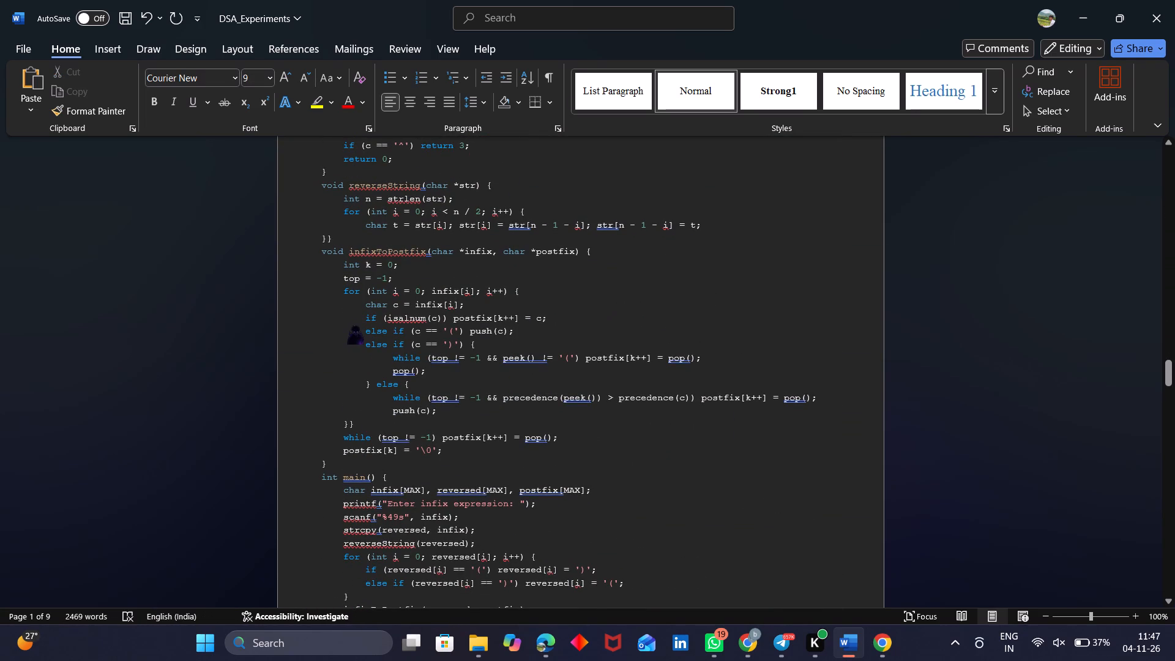
pyautogui.click(400, 310)
pyautogui.scroll(-1, 400, 310)
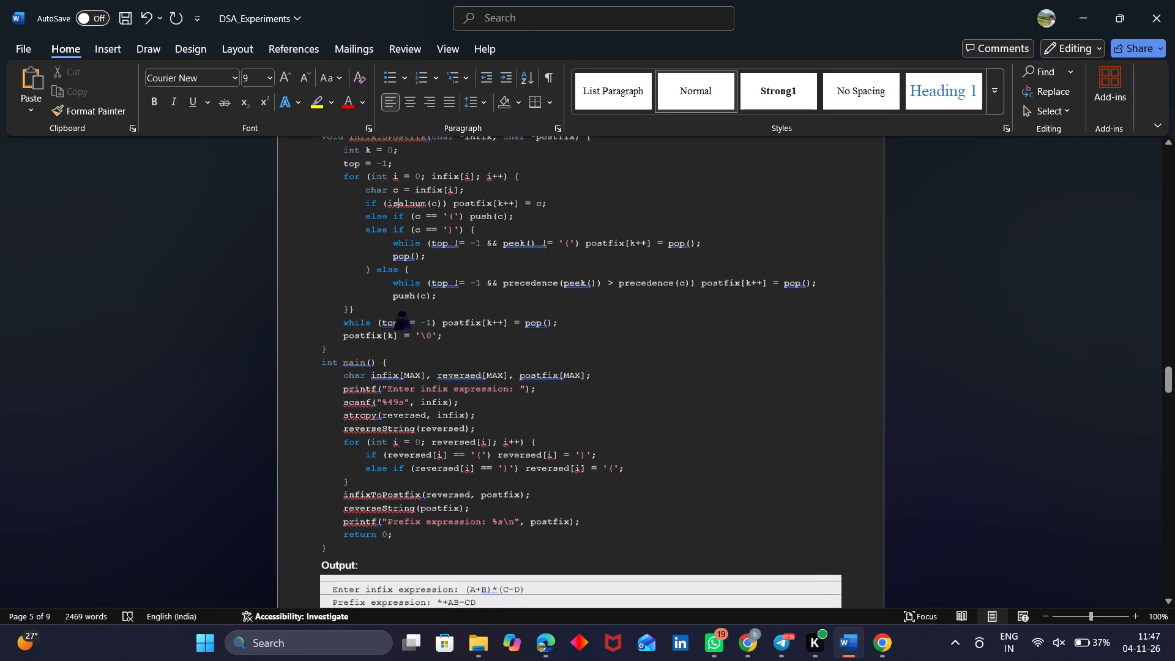
pyautogui.scroll(-2, 400, 310)
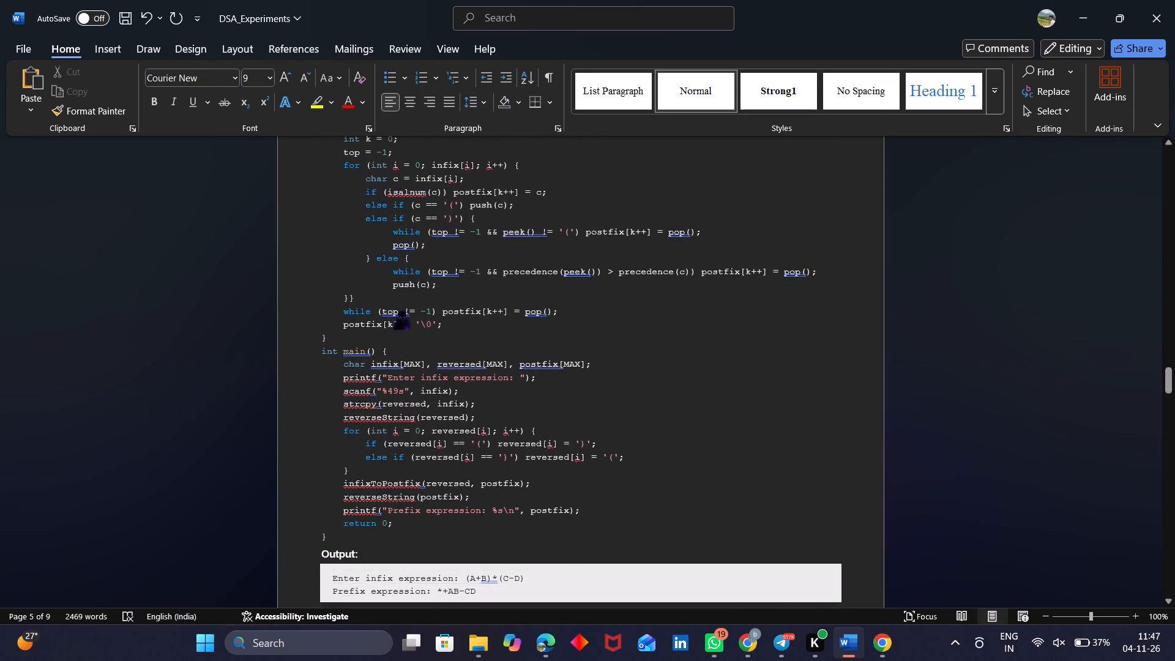
pyautogui.scroll(-1, 400, 310)
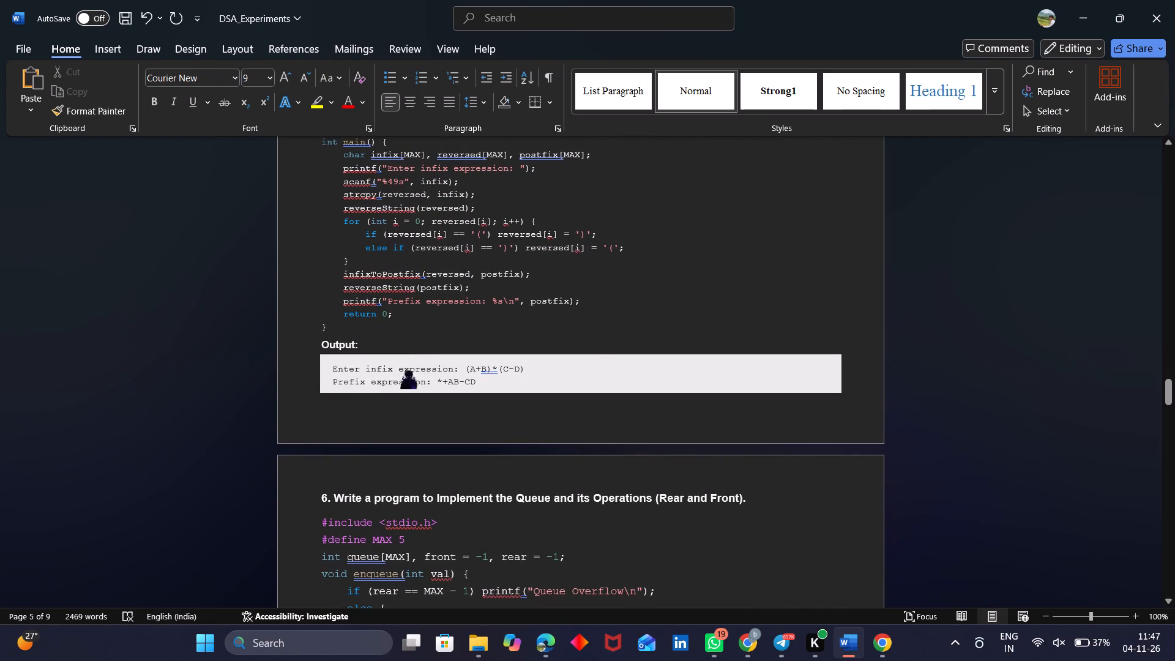
# Add two blank lines after the Prefix expression line in experiment 5's output box, and undo the last one.
pyautogui.click(407, 381)
pyautogui.click(520, 384)
pyautogui.press('Return')
pyautogui.press('Return')
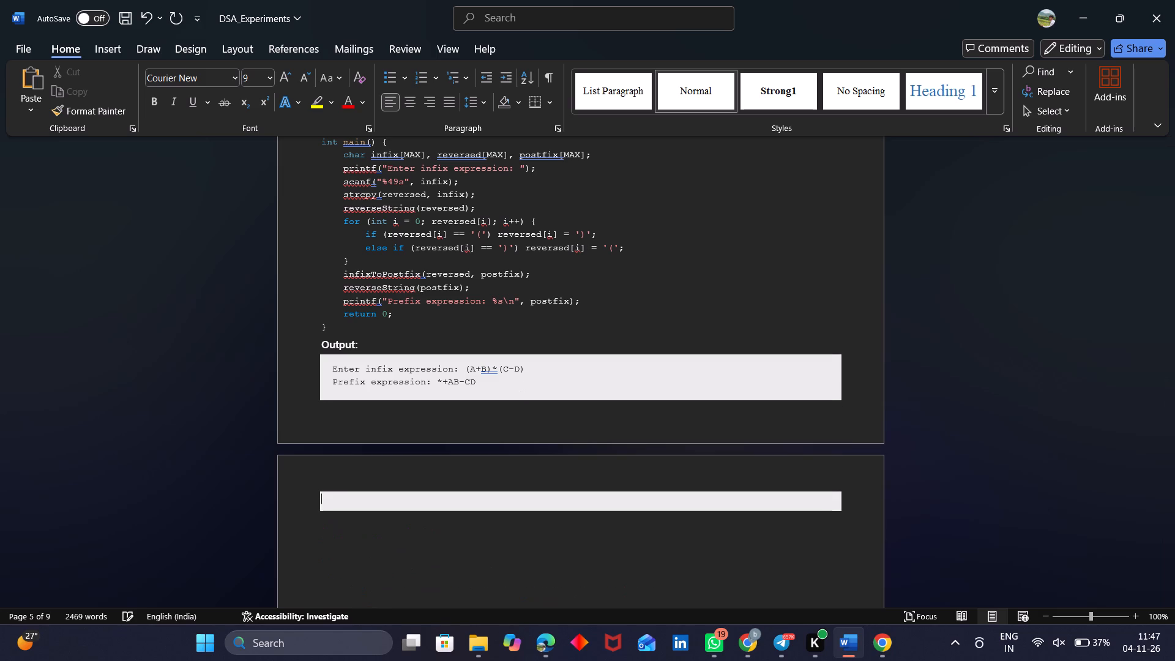
pyautogui.press('Up')
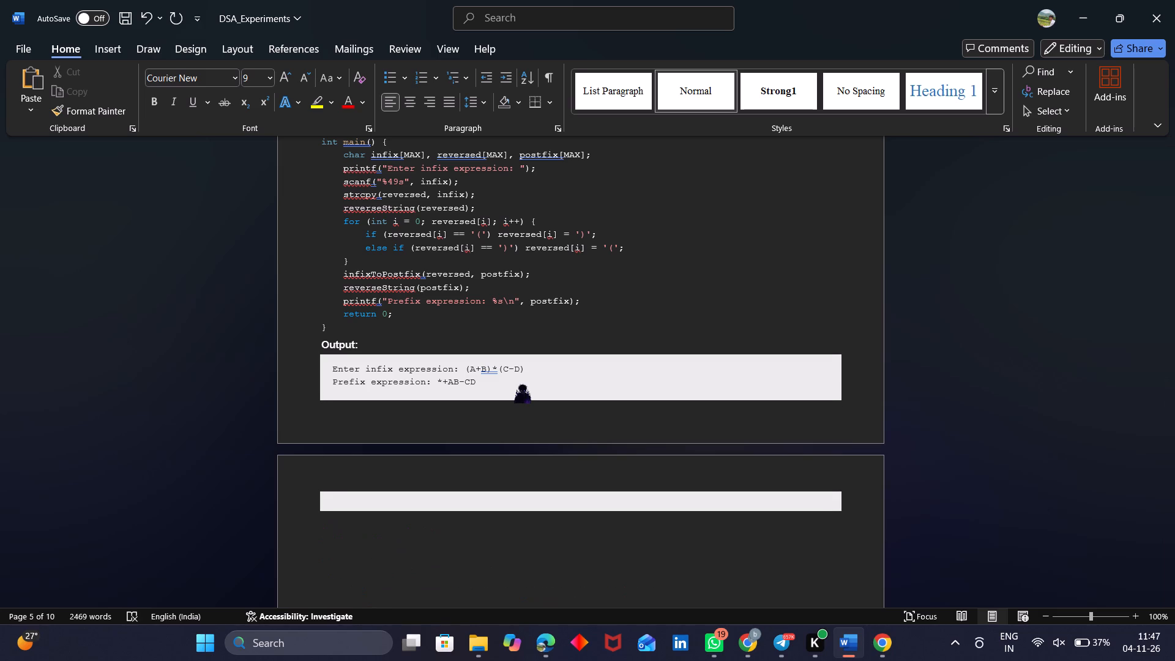
pyautogui.hotkey('ctrl', 'z')
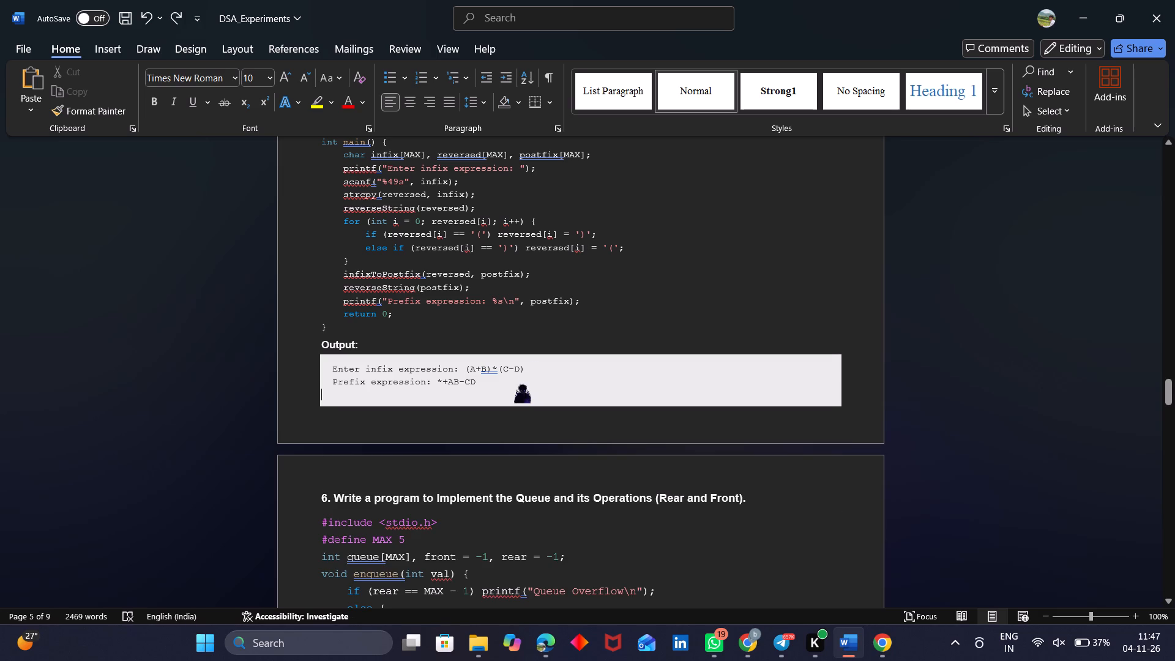
# Search the commands for "fill" and apply black shading to the return 0; line at the end of experiment 5's code.
pyautogui.click(602, 318)
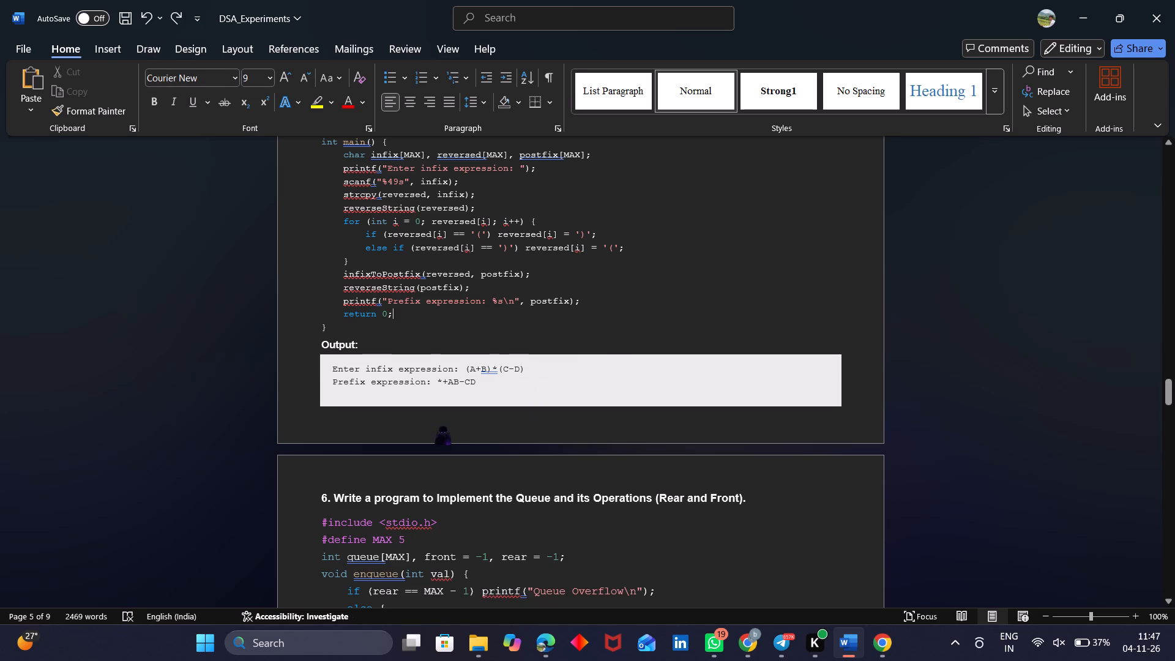
pyautogui.scroll(-1, 441, 425)
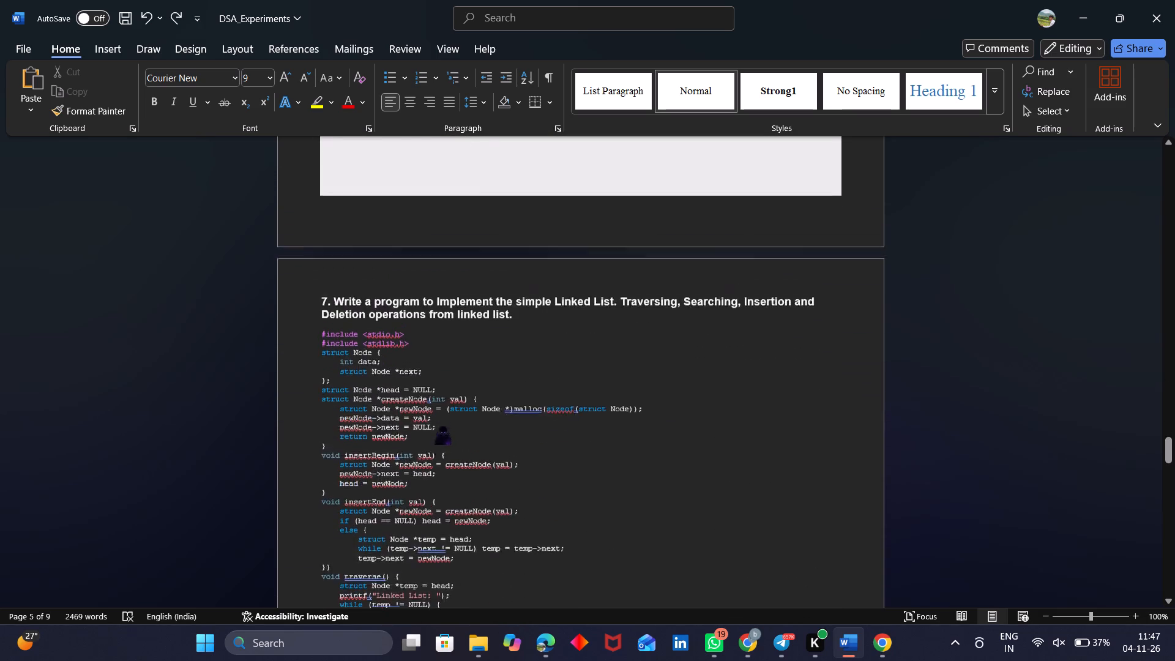
pyautogui.scroll(-2, 441, 425)
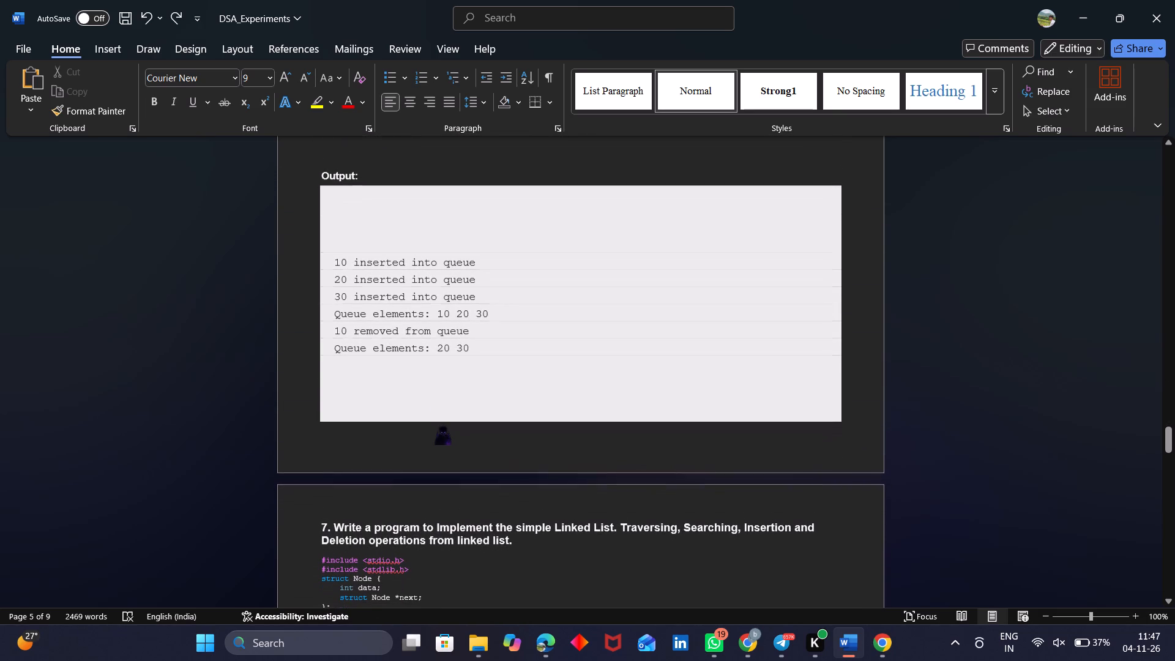
pyautogui.scroll(-1, 441, 425)
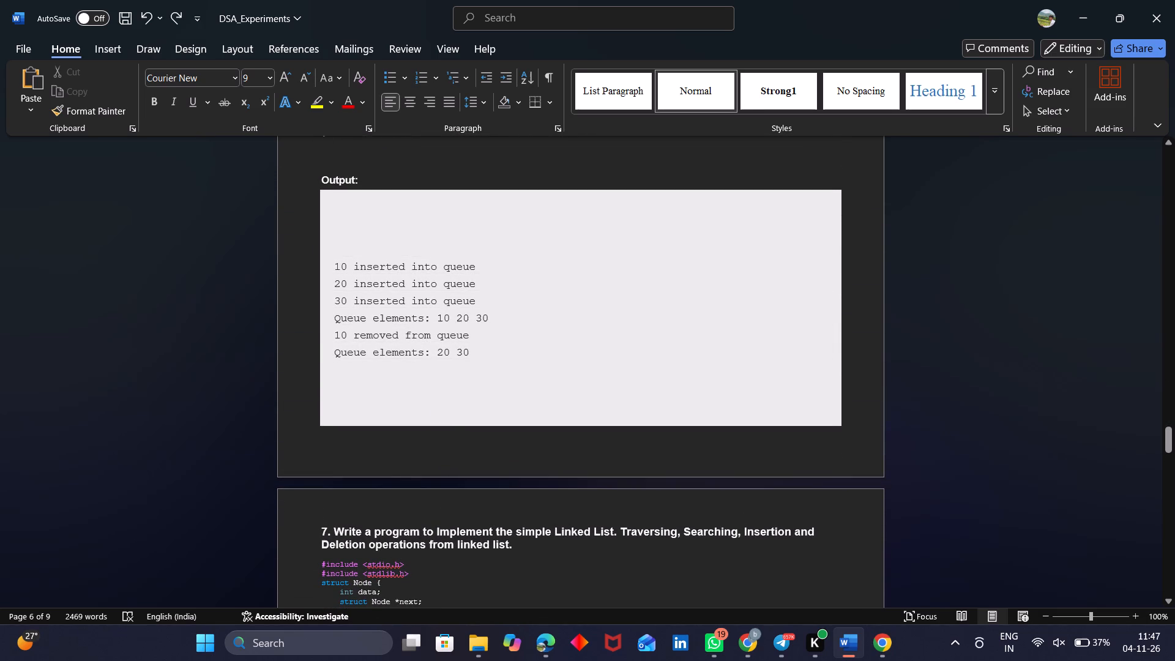
pyautogui.click(108, 47)
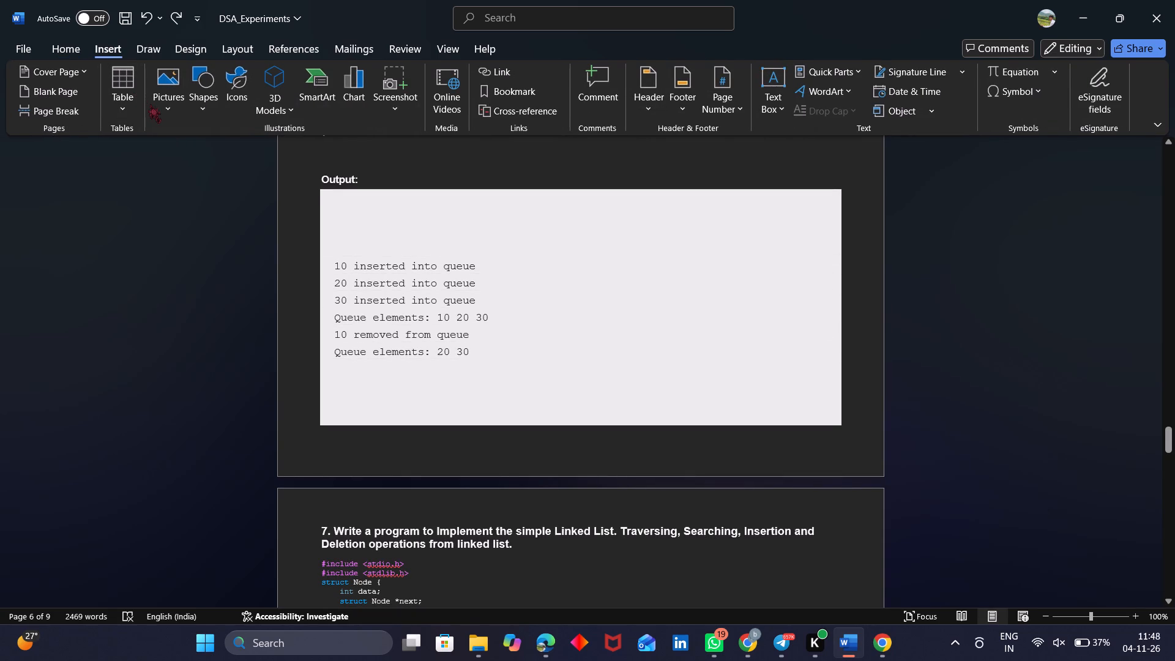
pyautogui.click(64, 47)
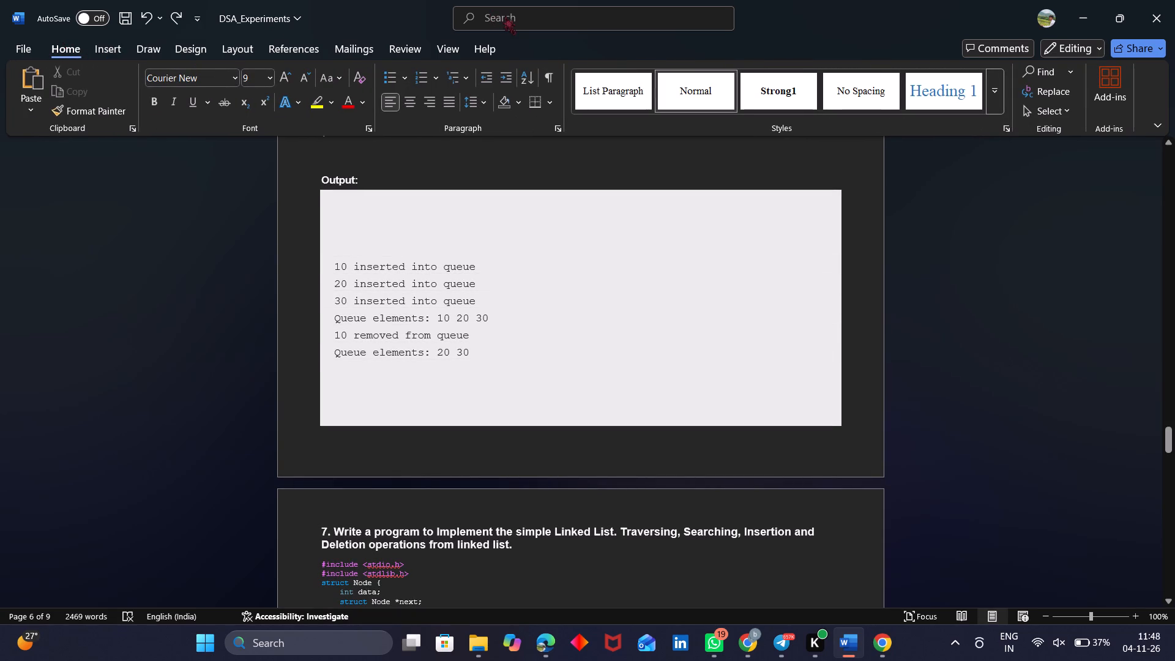
pyautogui.click(504, 17)
pyautogui.write('fill')
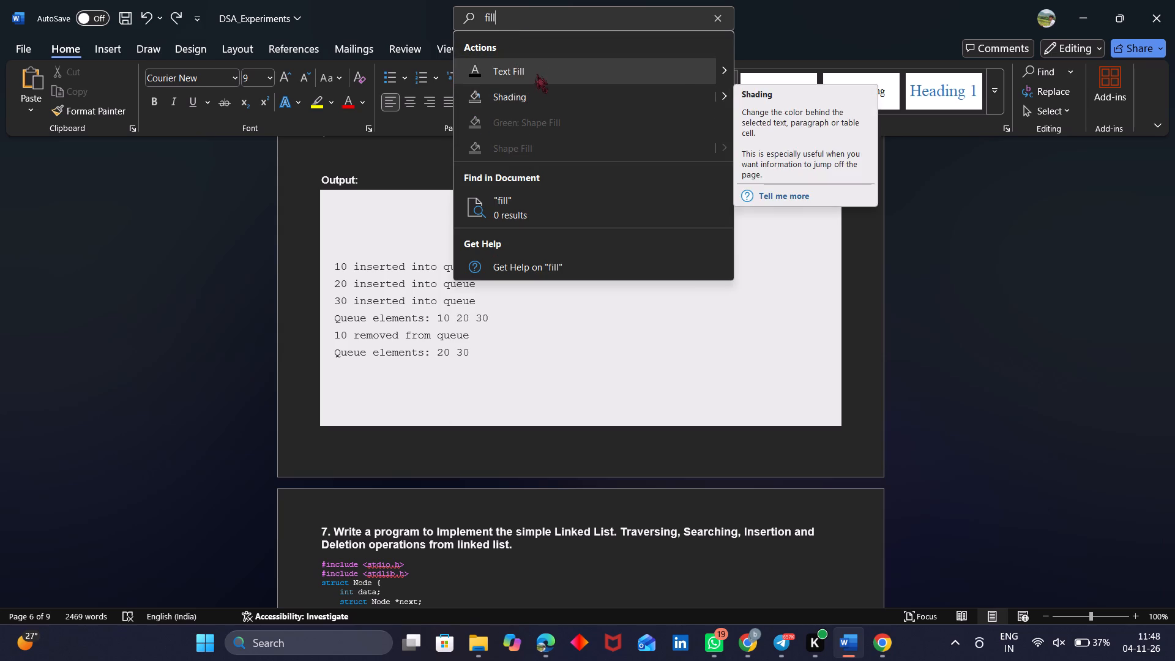
pyautogui.click(533, 99)
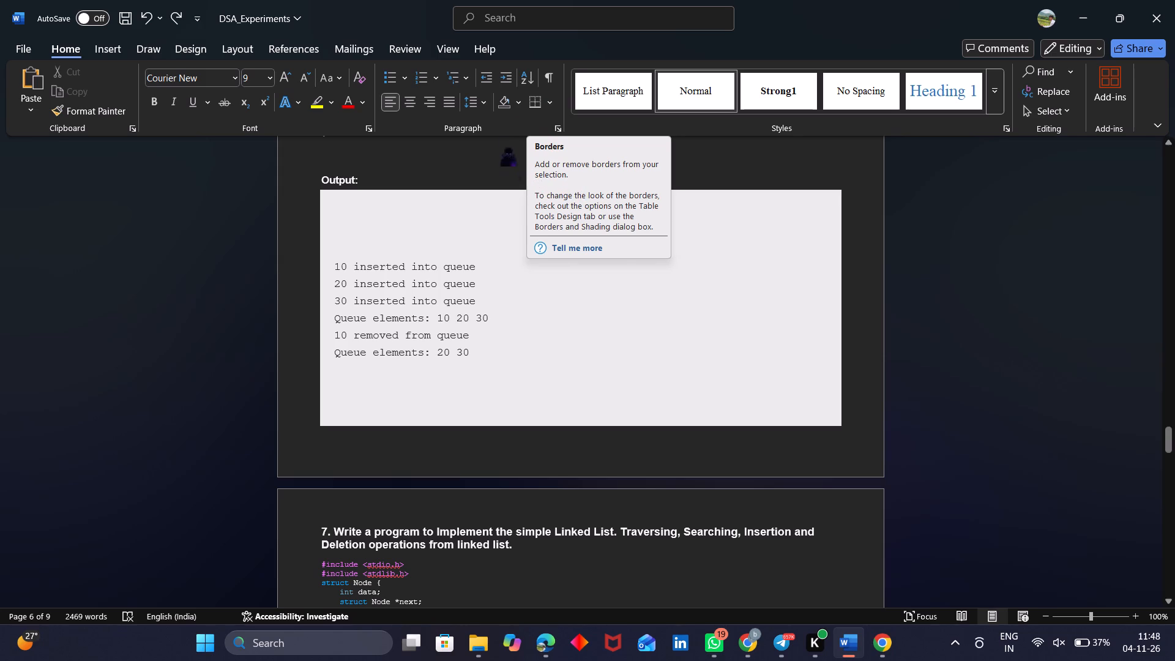
pyautogui.click(515, 101)
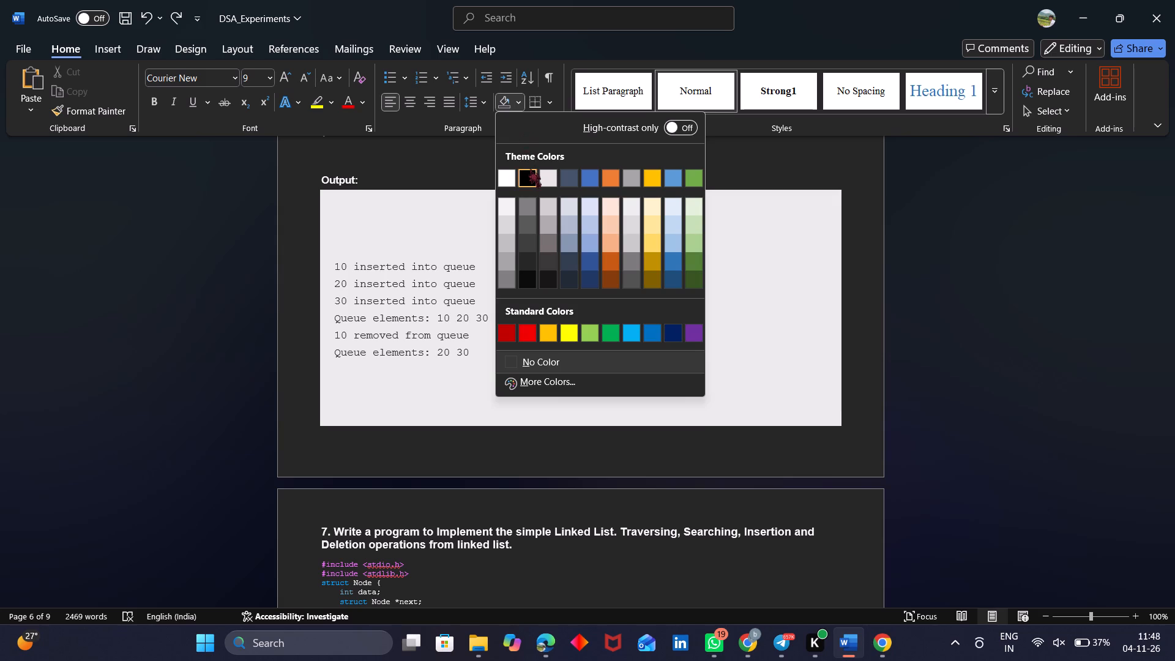
pyautogui.click(529, 169)
pyautogui.scroll(1, 548, 225)
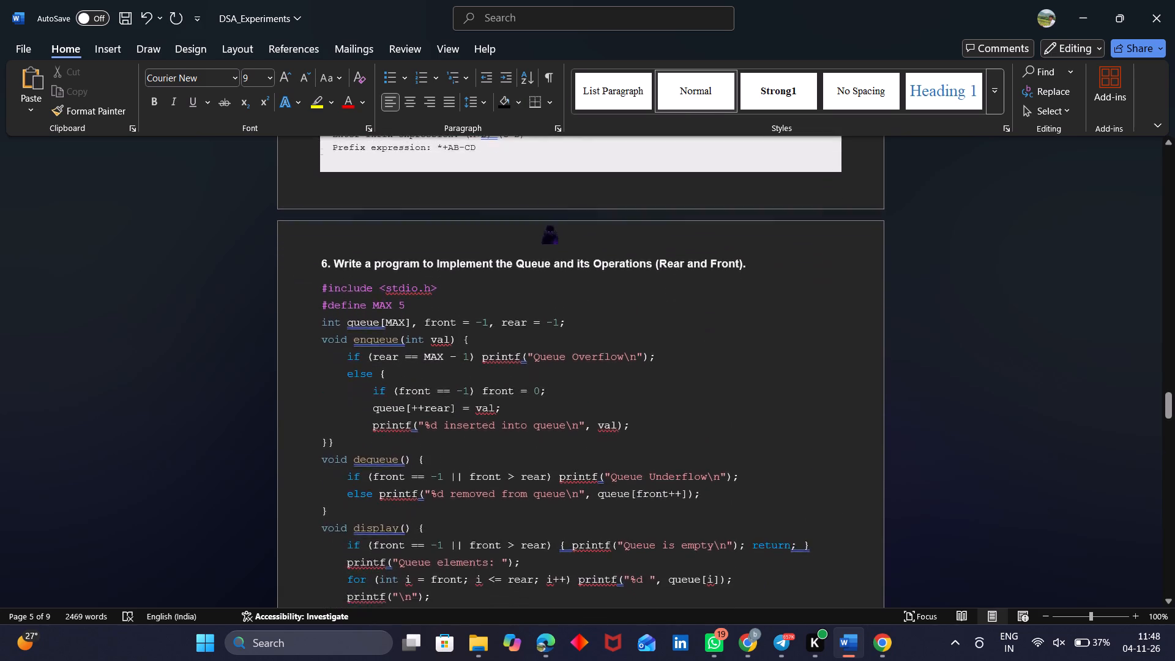
pyautogui.scroll(1, 548, 225)
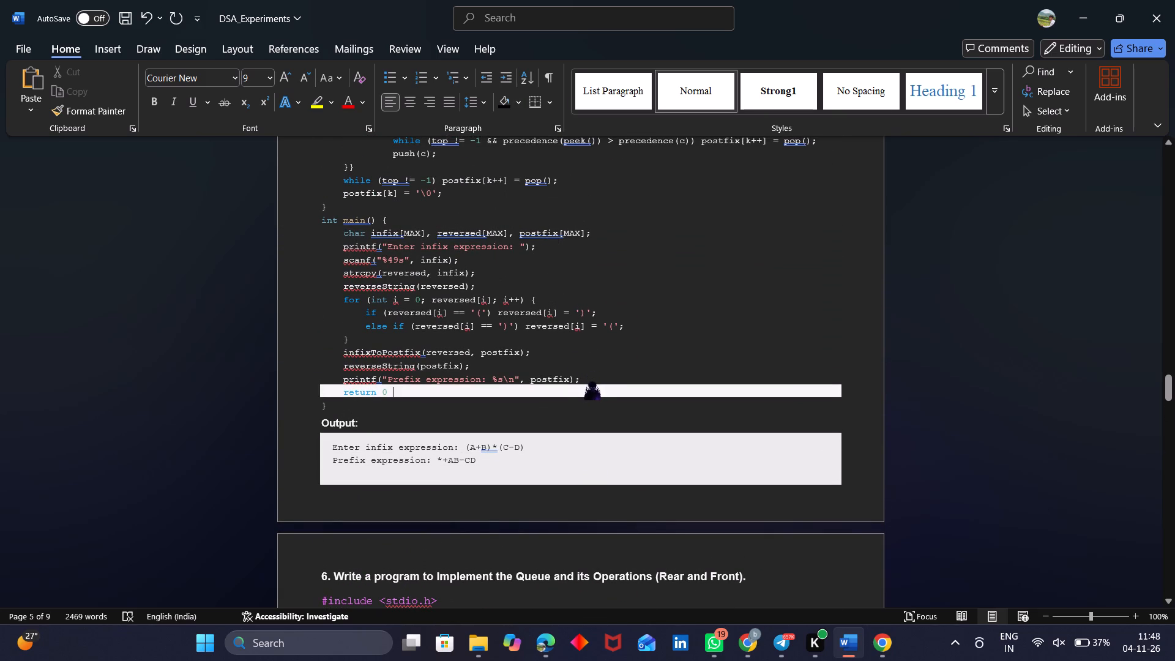
pyautogui.click(644, 388)
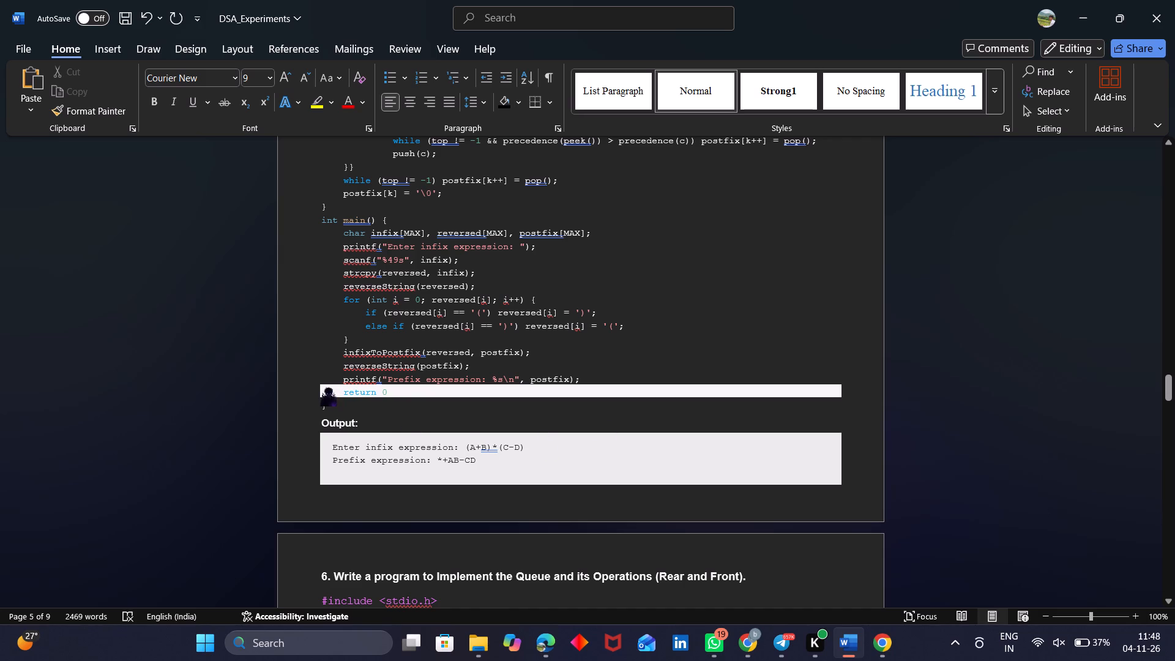
pyautogui.click(326, 387)
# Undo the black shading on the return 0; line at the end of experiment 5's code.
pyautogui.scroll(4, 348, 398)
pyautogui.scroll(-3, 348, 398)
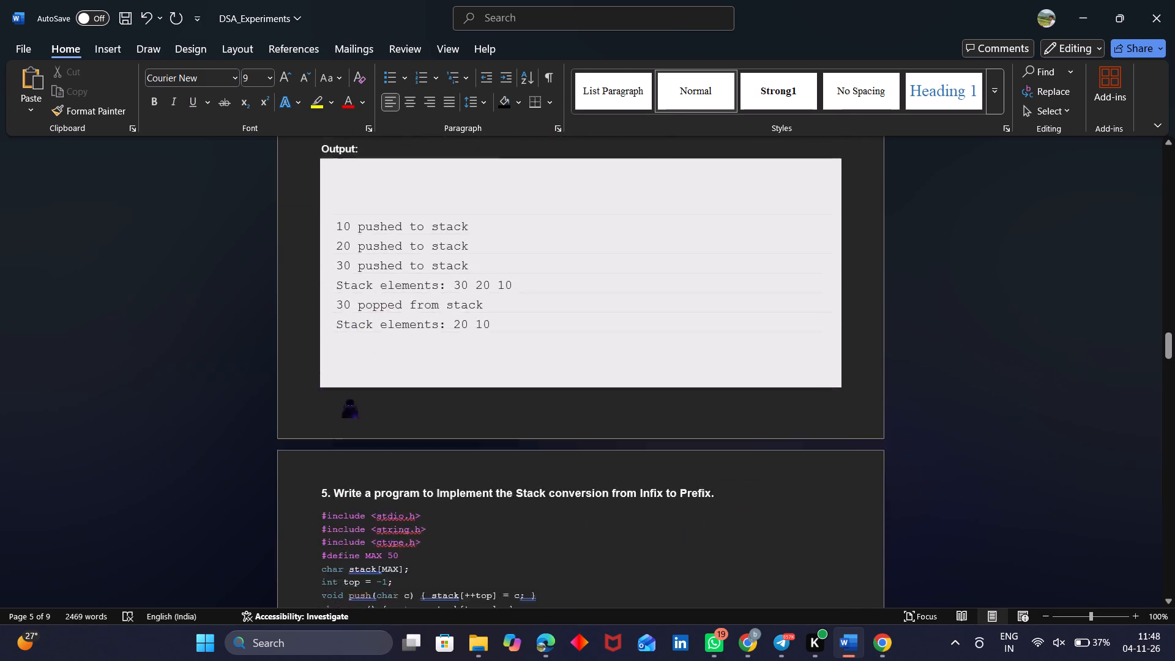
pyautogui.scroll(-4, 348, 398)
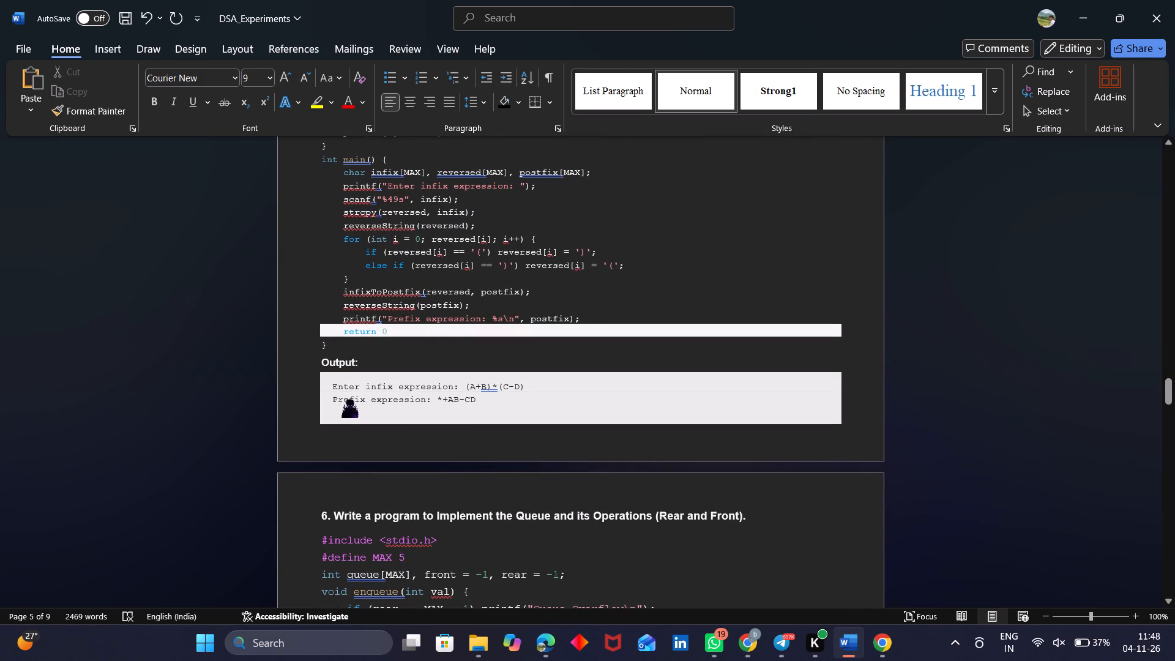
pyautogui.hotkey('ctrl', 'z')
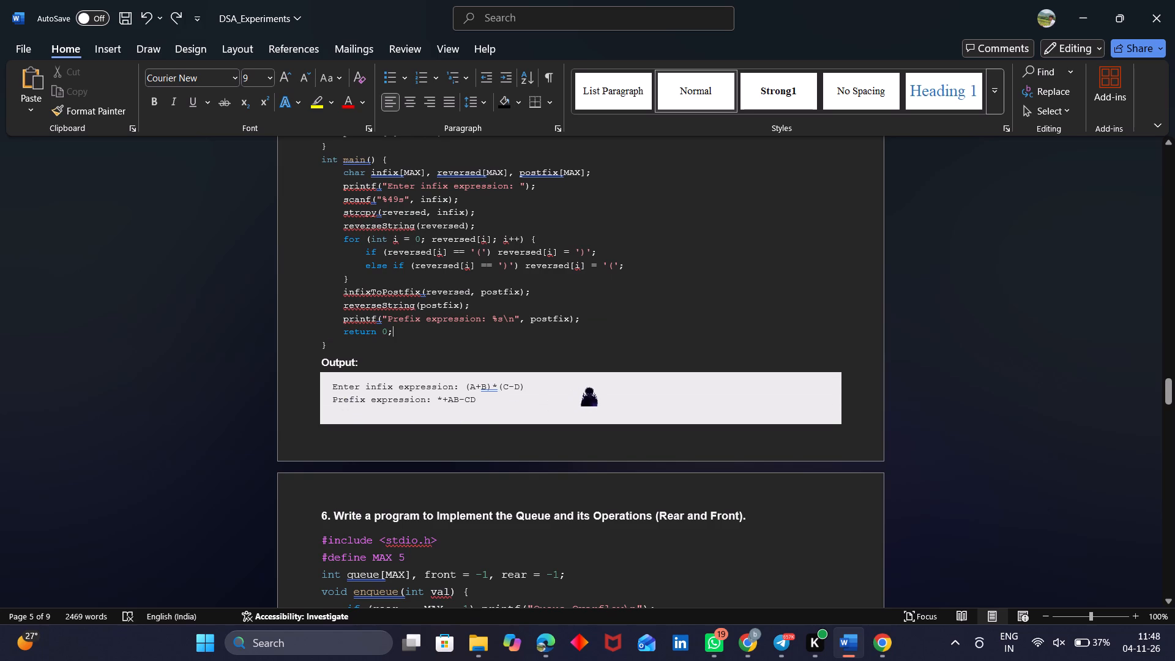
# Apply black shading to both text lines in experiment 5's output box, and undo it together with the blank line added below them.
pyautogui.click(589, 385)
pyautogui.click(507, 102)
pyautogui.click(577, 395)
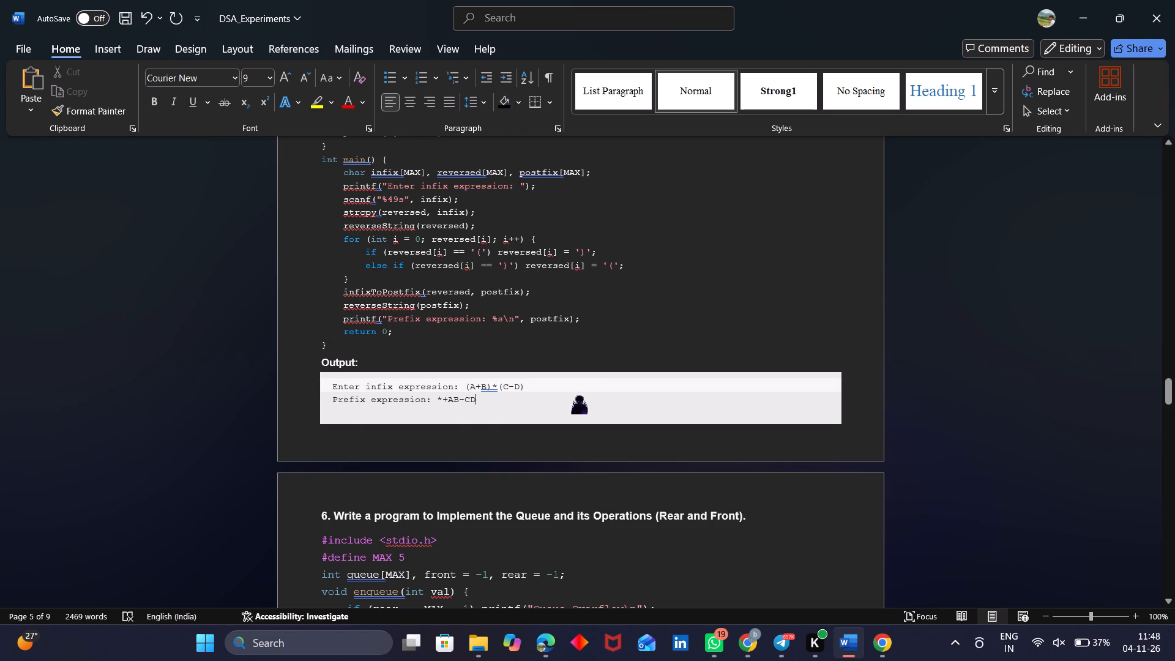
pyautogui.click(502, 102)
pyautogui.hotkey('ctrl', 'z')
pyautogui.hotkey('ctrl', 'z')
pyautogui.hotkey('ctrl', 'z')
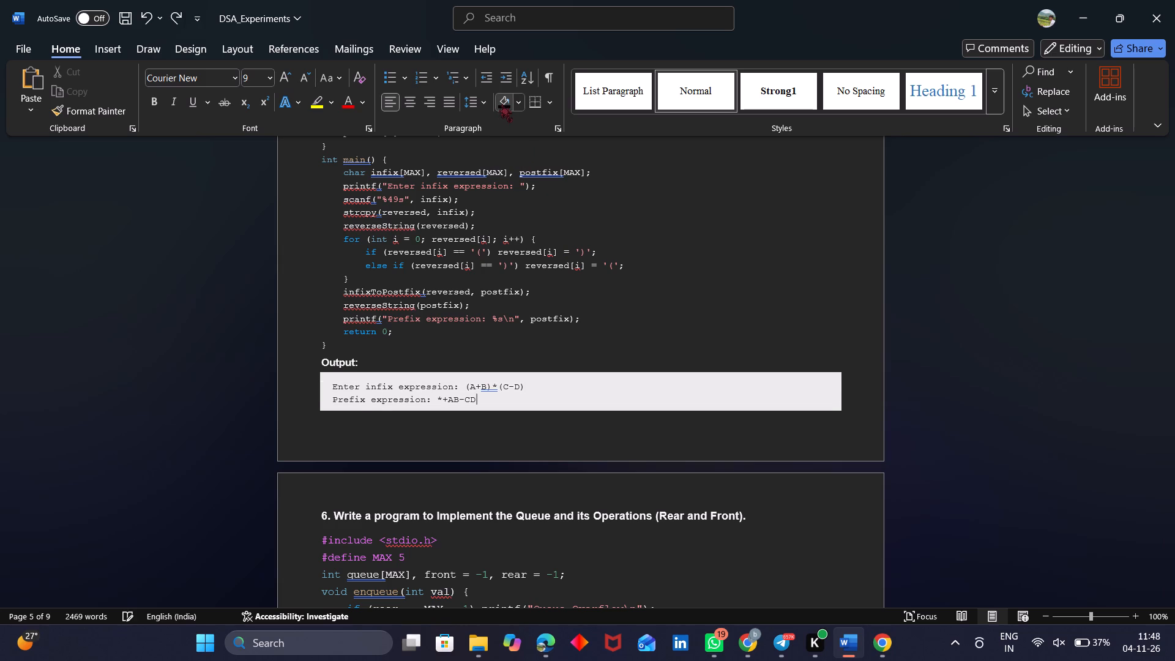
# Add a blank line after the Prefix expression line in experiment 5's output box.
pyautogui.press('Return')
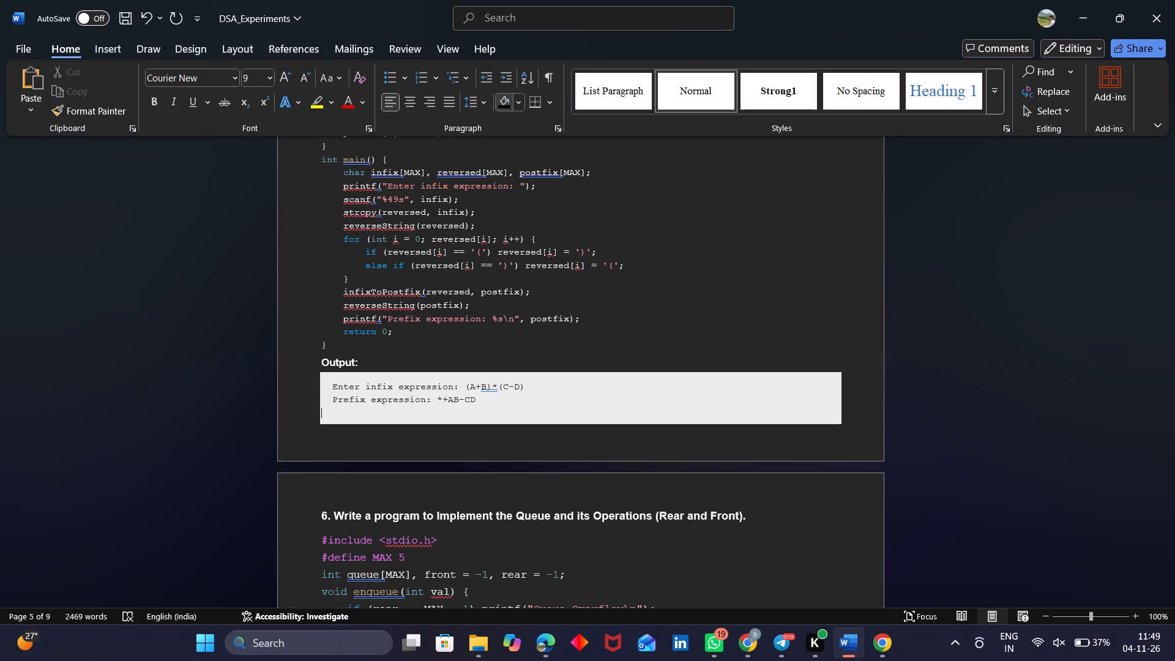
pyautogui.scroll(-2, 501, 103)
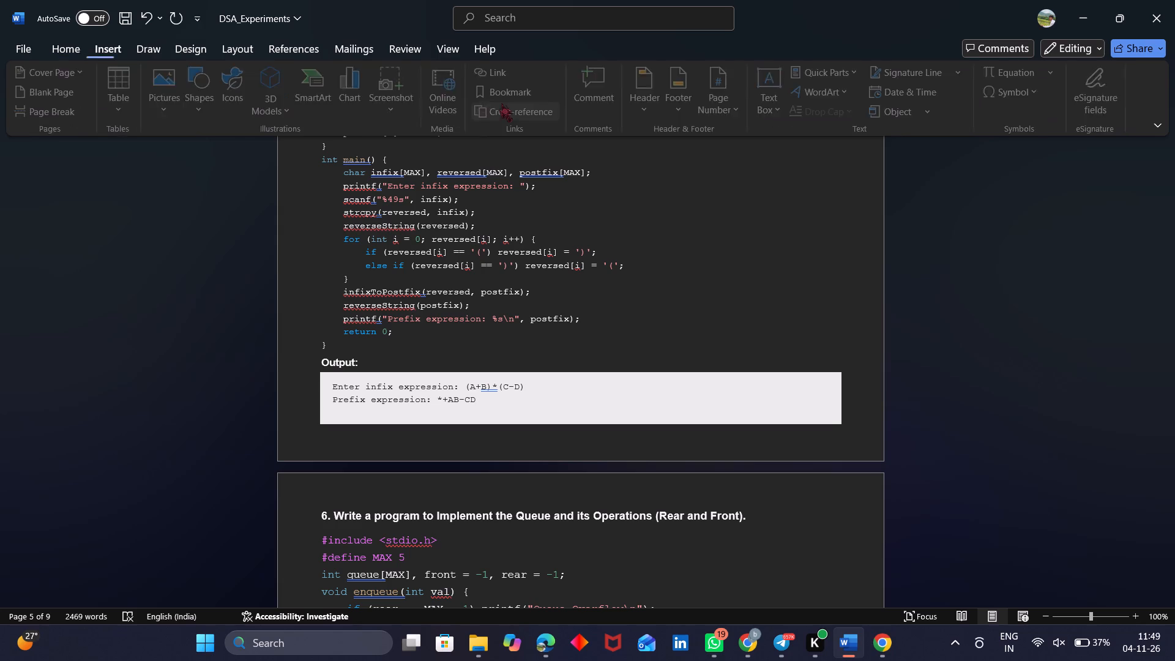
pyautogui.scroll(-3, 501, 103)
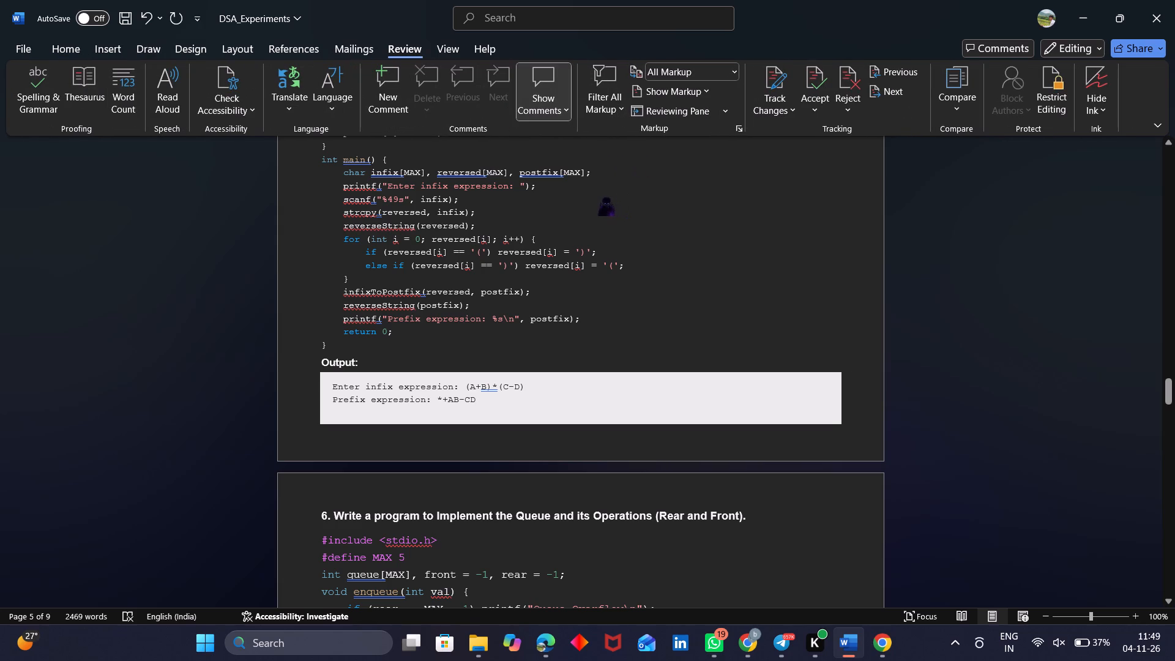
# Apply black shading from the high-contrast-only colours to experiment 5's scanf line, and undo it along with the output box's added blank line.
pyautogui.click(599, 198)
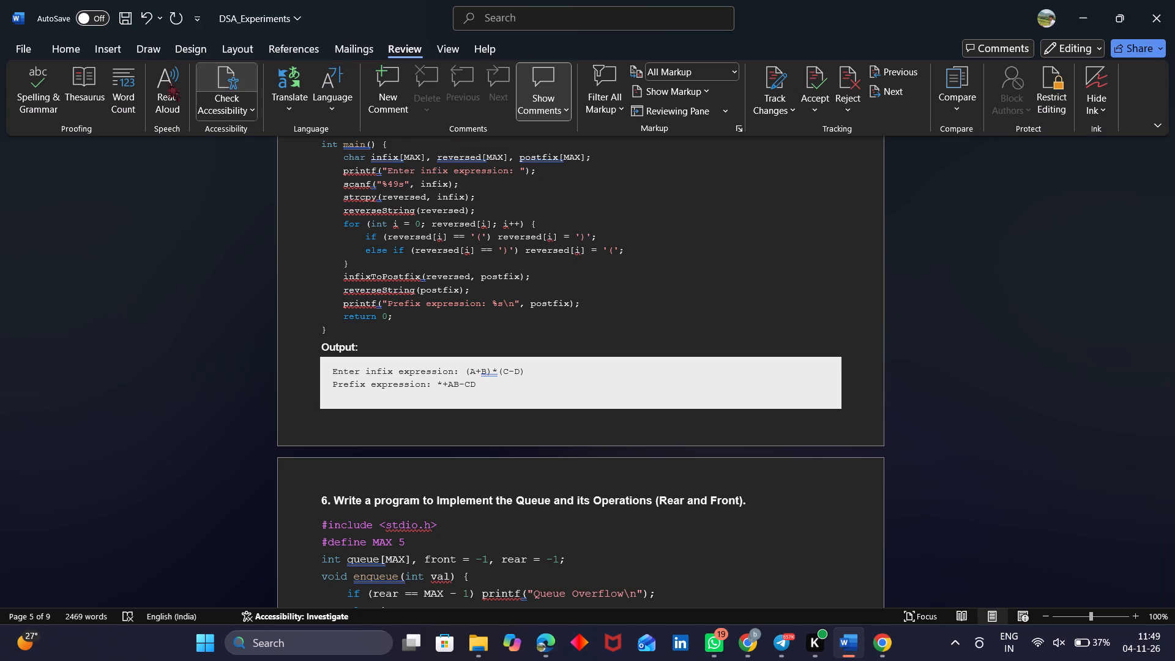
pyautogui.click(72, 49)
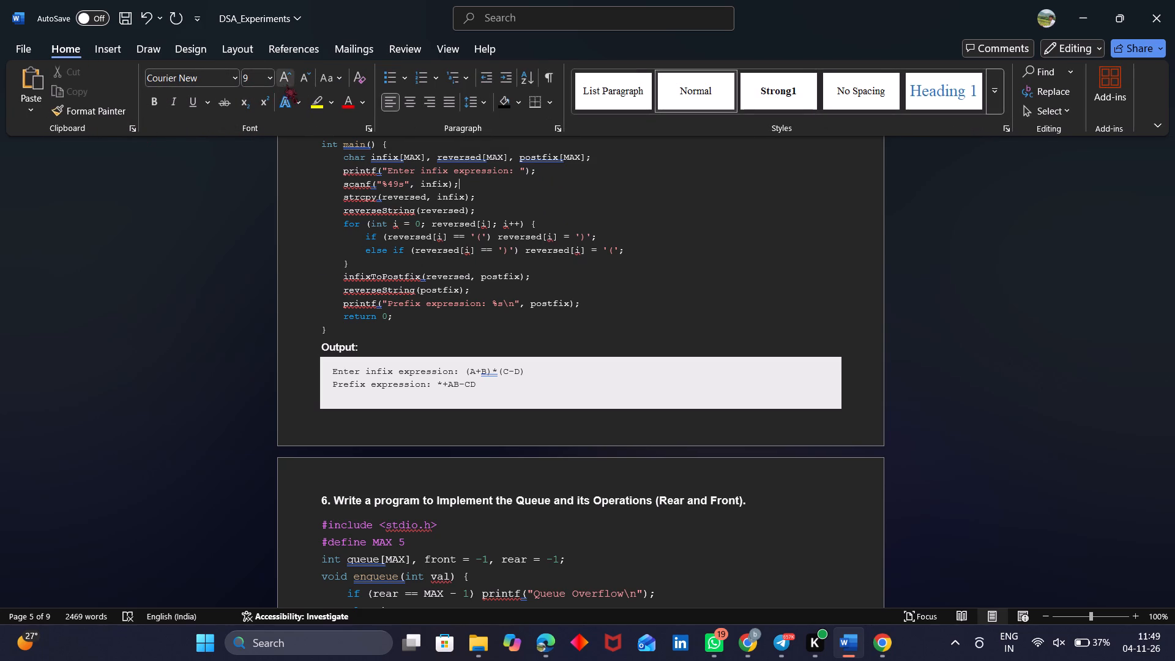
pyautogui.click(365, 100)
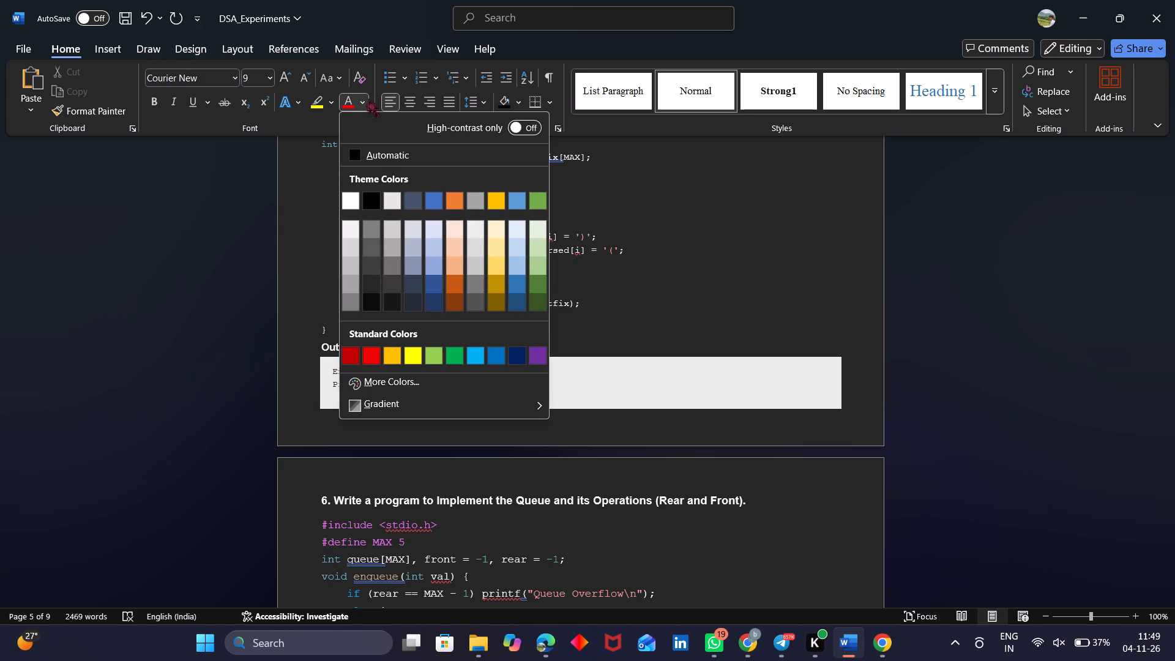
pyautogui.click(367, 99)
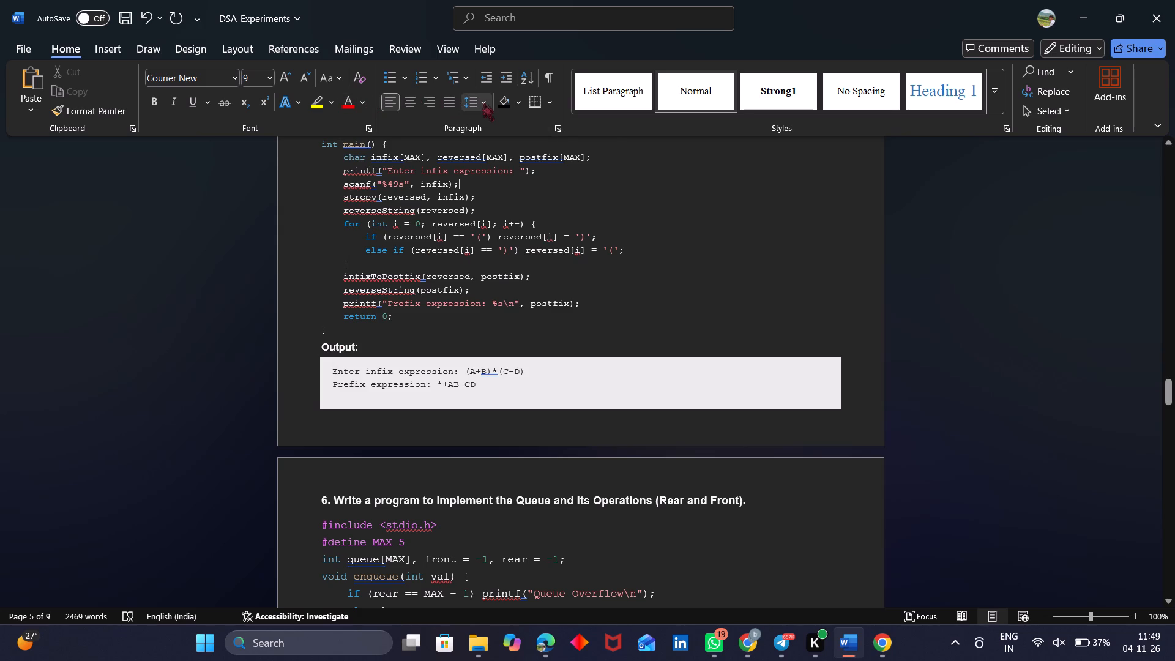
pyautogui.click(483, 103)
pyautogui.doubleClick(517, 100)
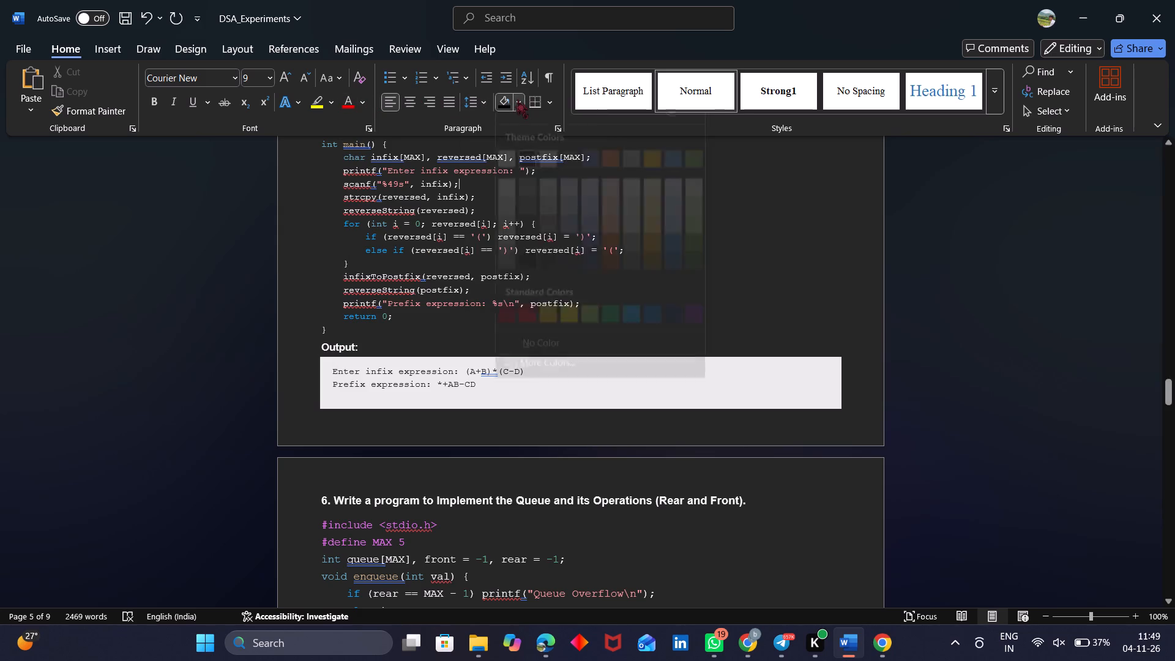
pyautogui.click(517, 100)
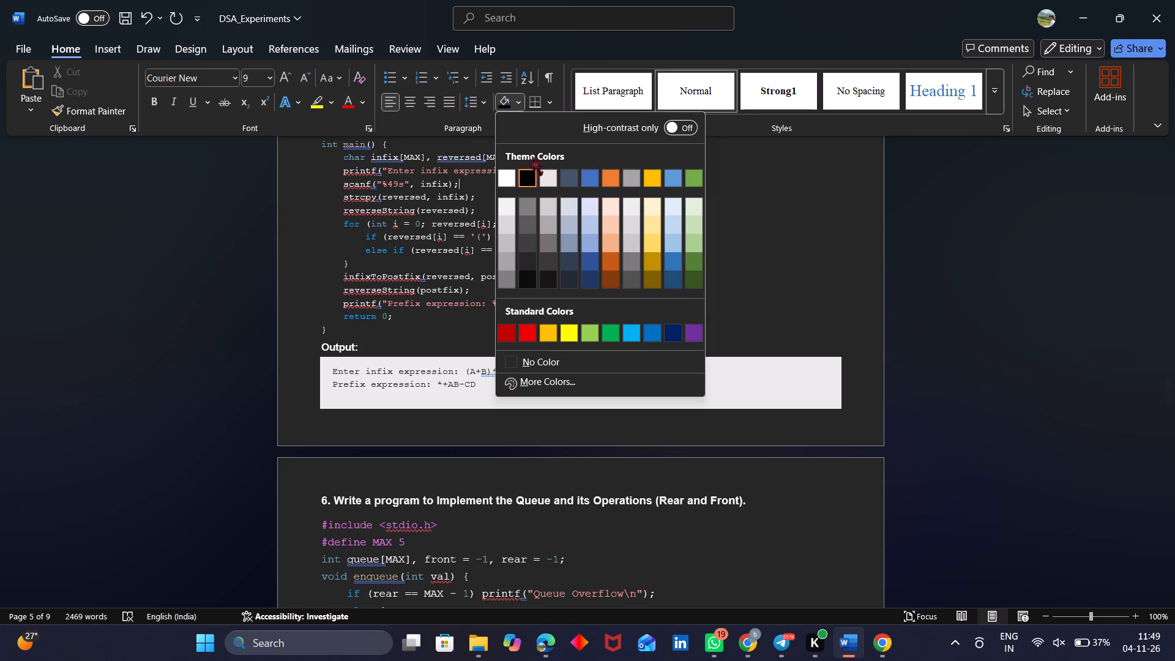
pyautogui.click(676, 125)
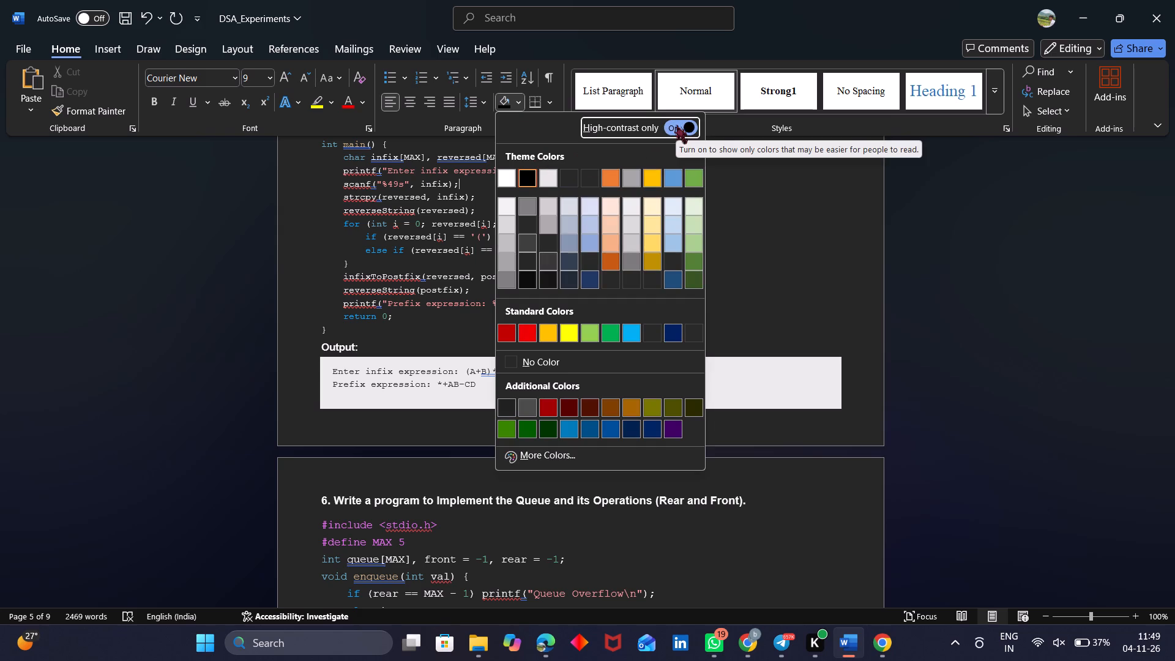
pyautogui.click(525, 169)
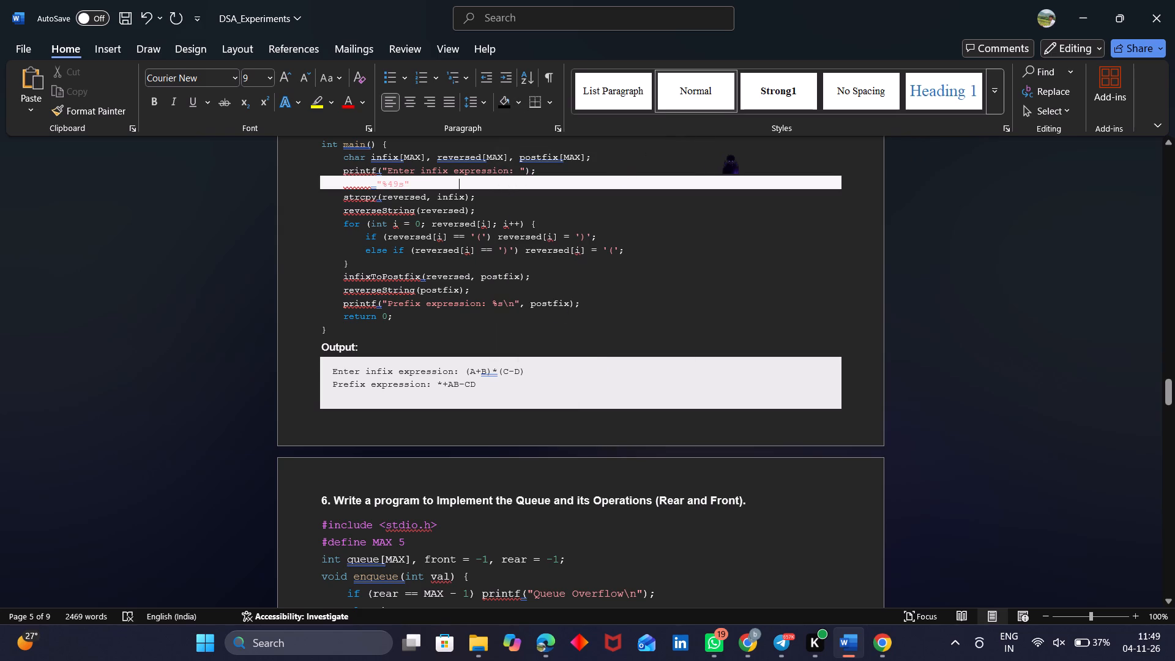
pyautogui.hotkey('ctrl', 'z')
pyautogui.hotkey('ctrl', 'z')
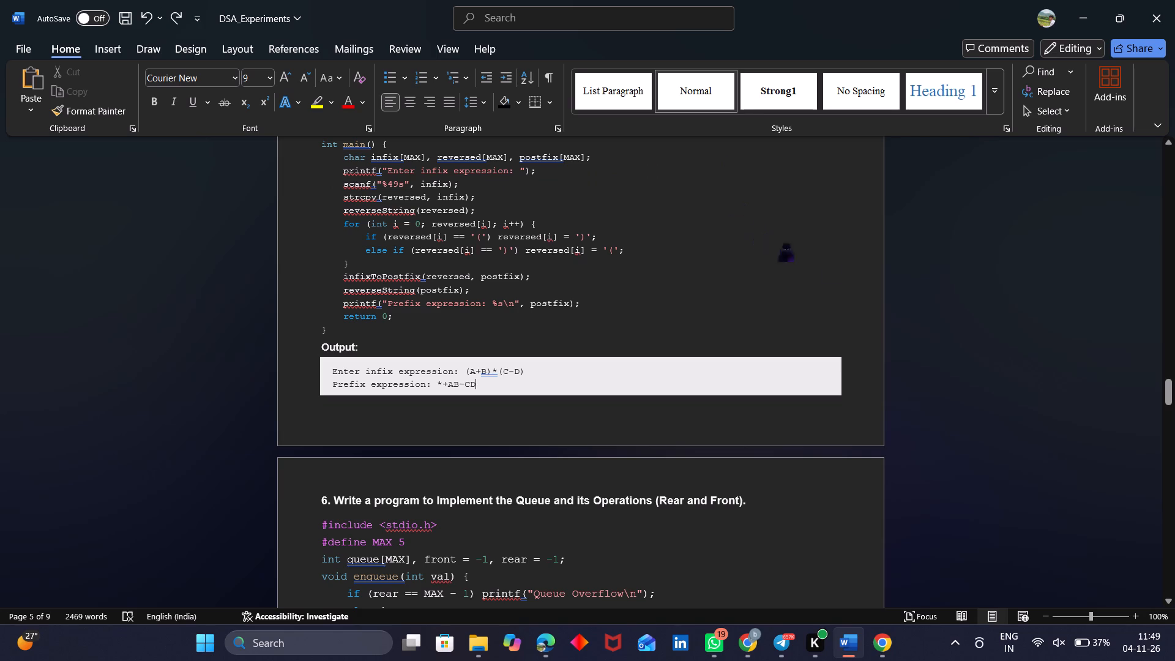
# Examine the code and output formatting of experiments 6 to 9 in the document.
pyautogui.click(939, 294)
pyautogui.scroll(-1, 931, 294)
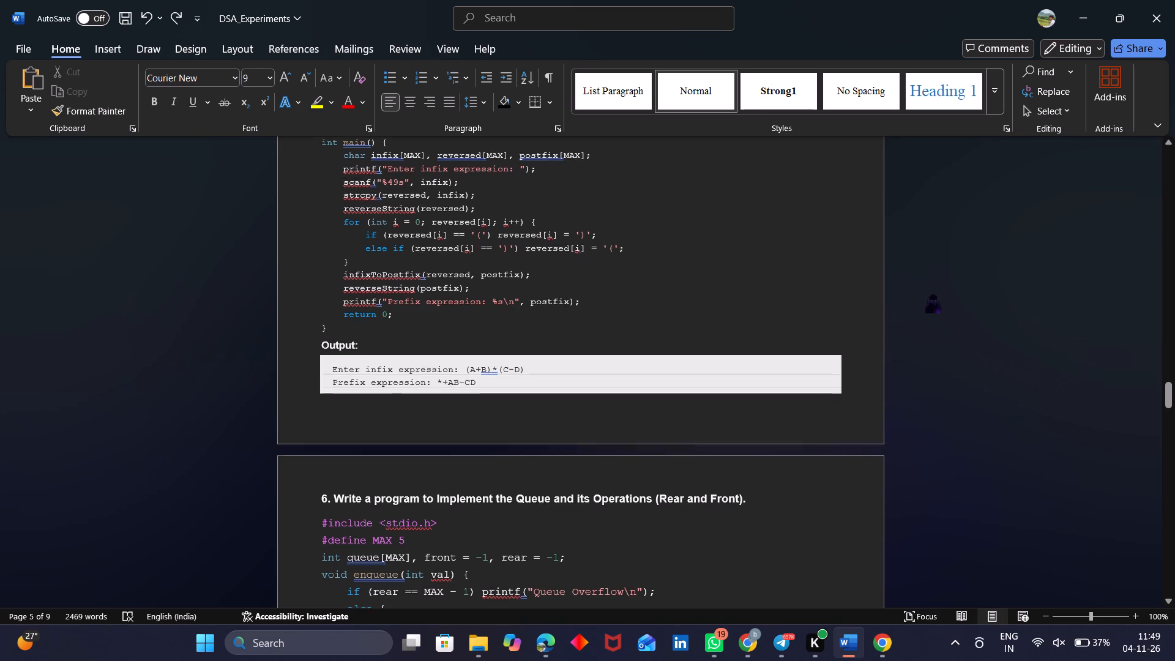
pyautogui.scroll(-3, 931, 294)
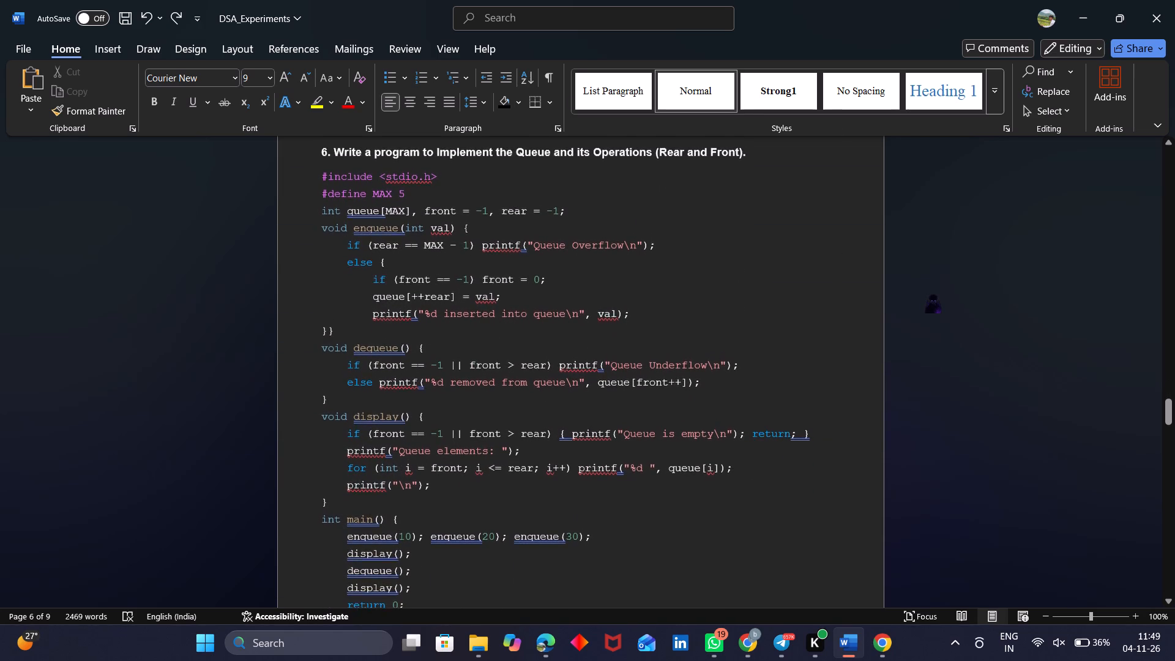
pyautogui.scroll(-2, 931, 294)
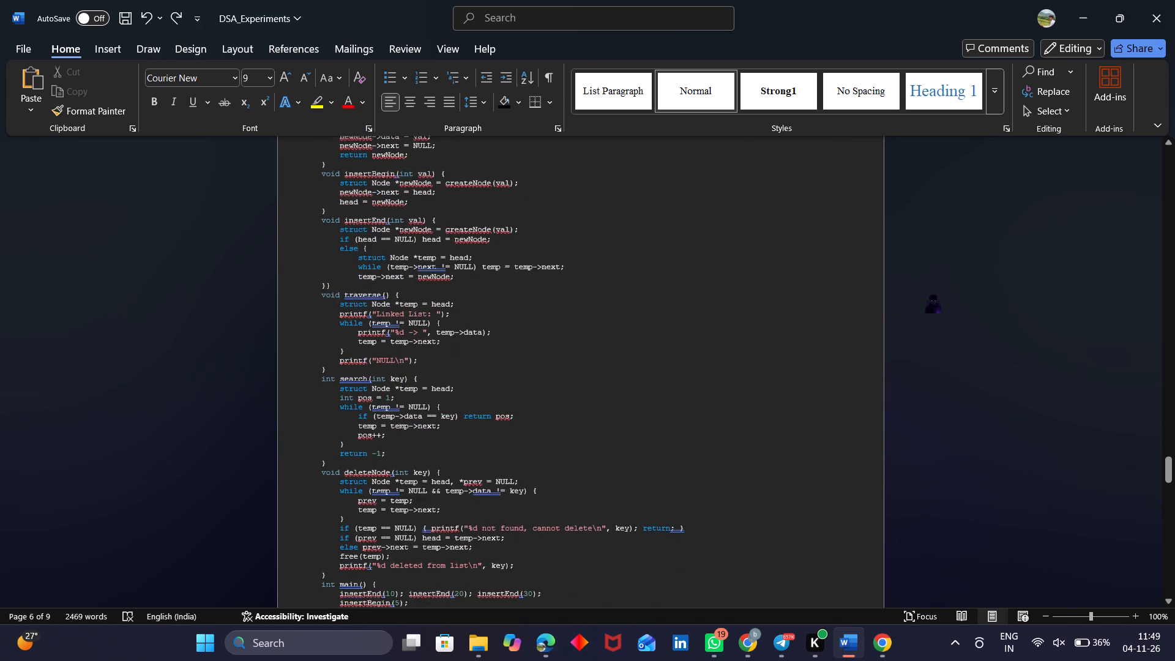
pyautogui.scroll(-3, 931, 294)
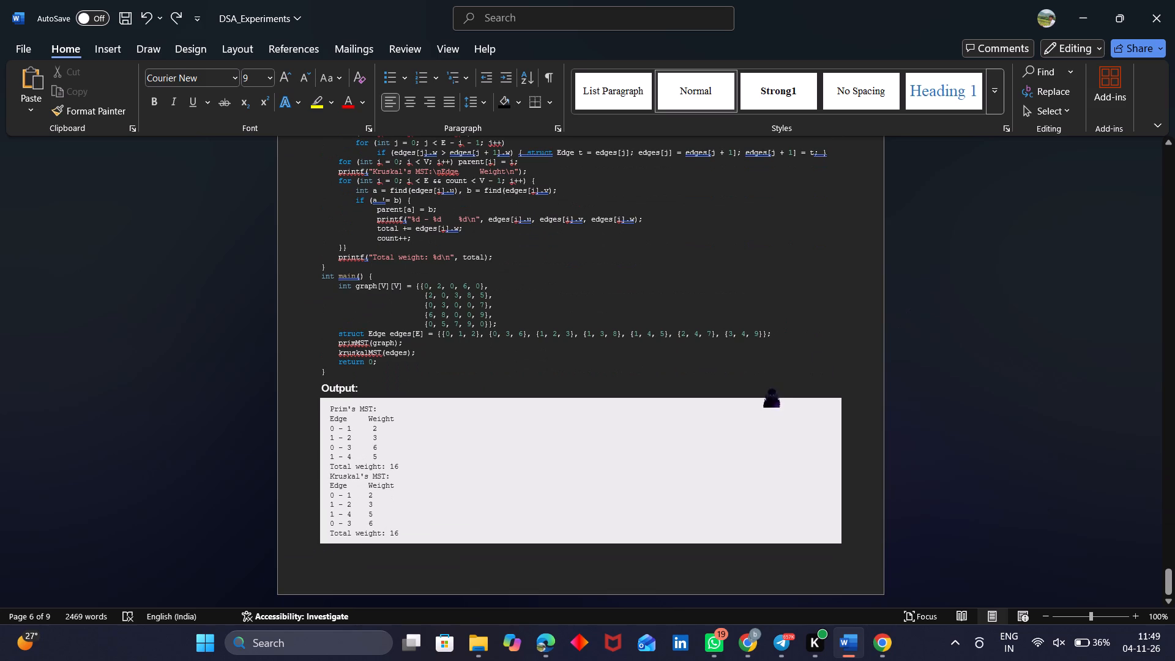
pyautogui.scroll(4, 785, 372)
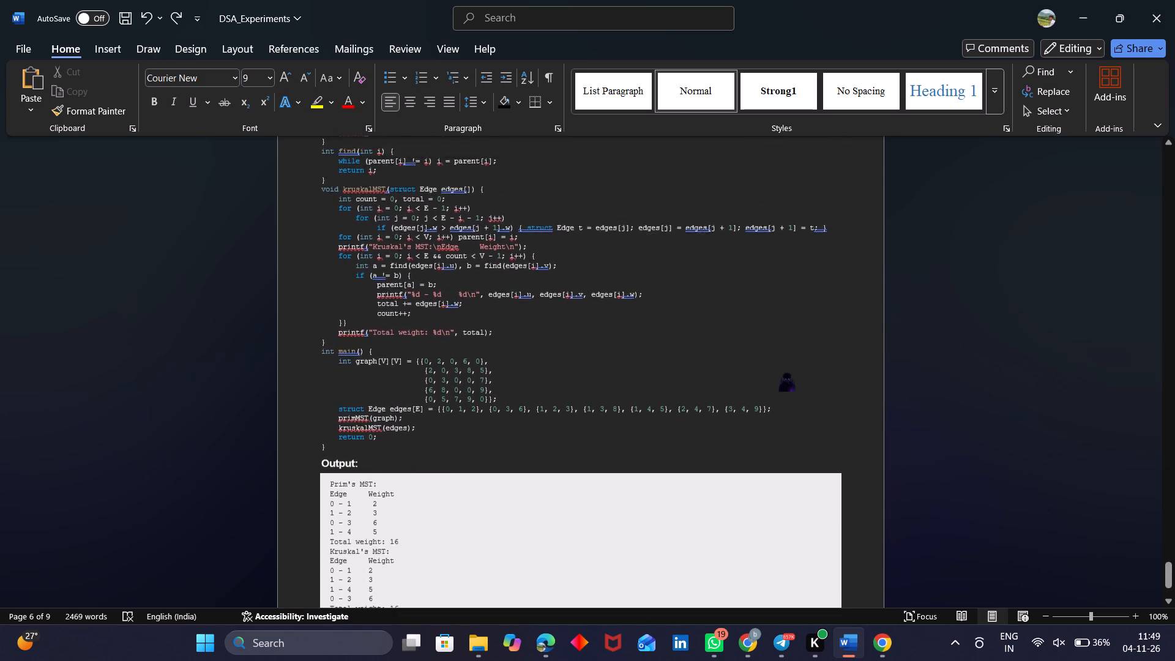
pyautogui.scroll(5, 785, 372)
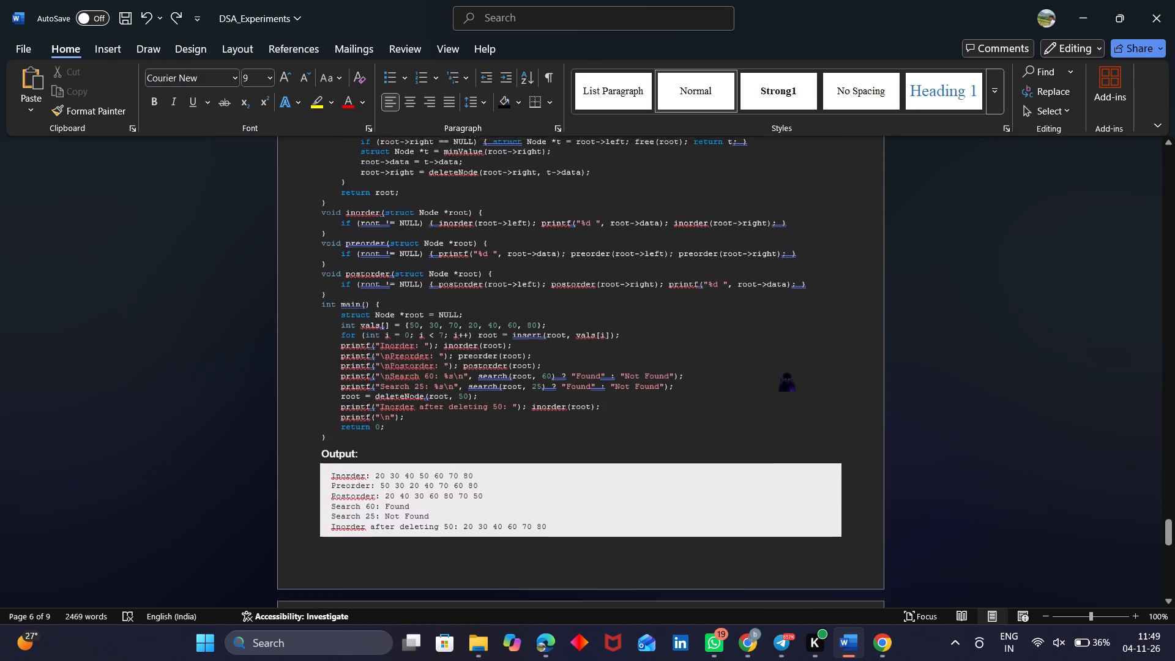
pyautogui.scroll(2, 785, 372)
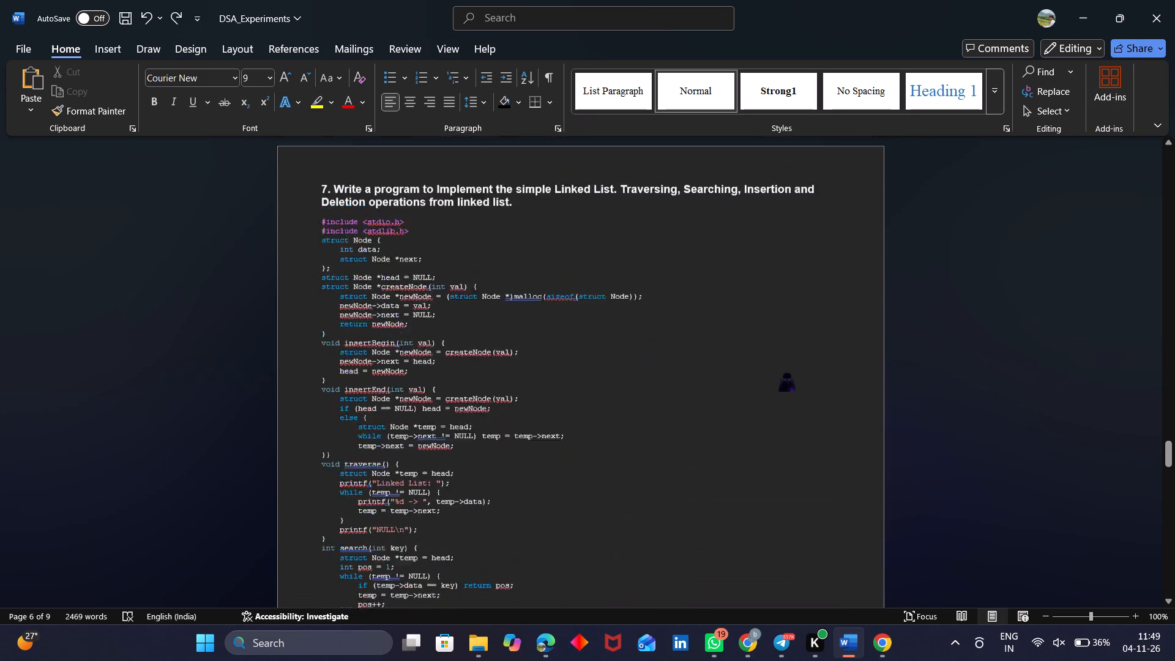
pyautogui.scroll(1, 785, 372)
pyautogui.scroll(-1, 785, 372)
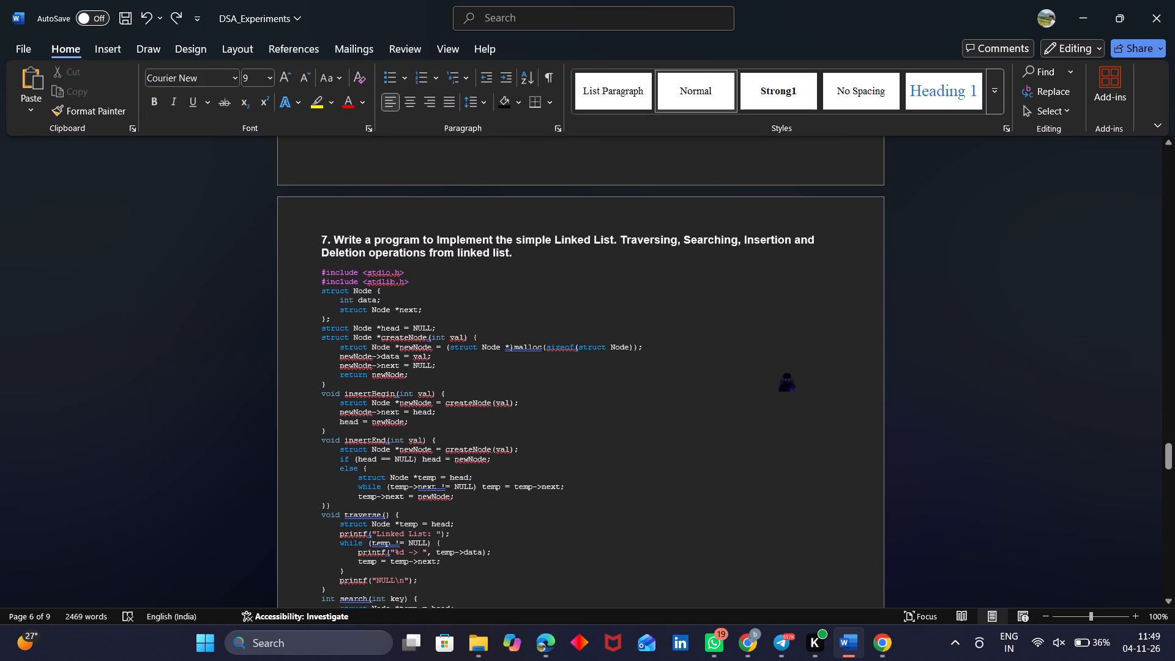
pyautogui.scroll(-2, 785, 372)
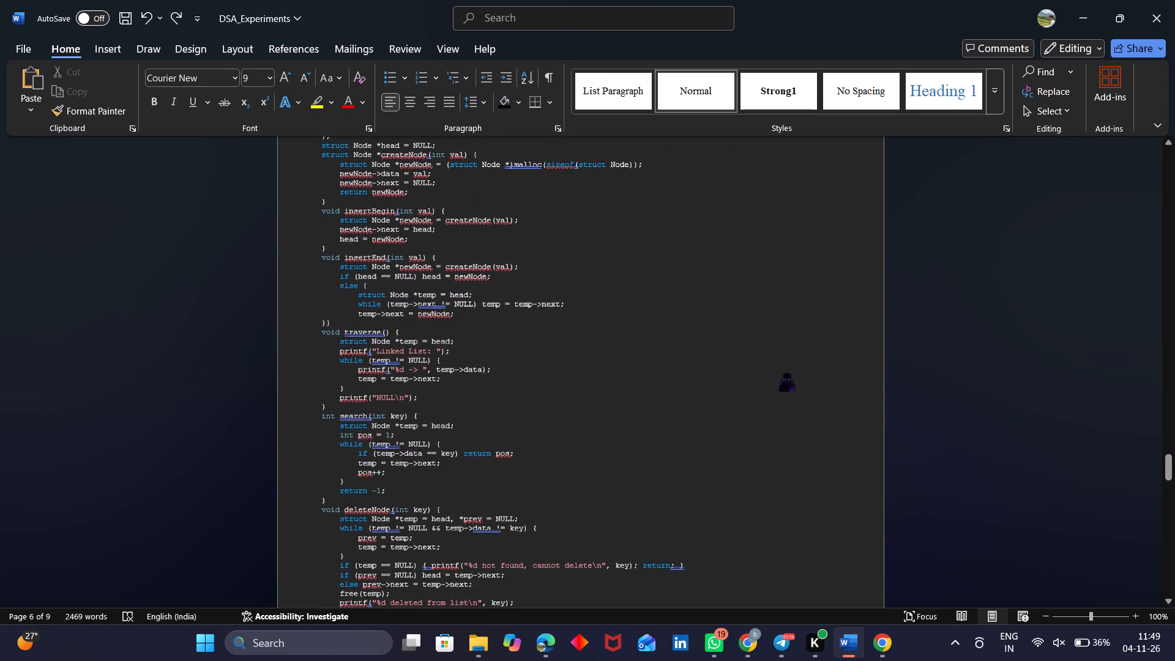
pyautogui.scroll(-2, 785, 372)
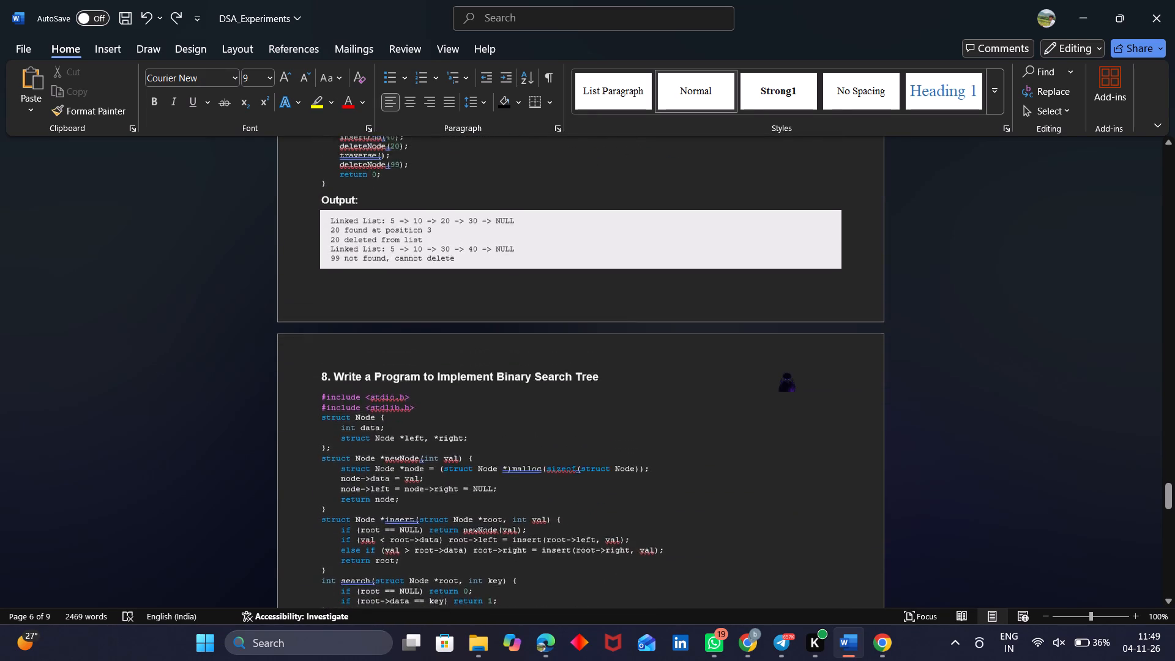
pyautogui.scroll(2, 785, 372)
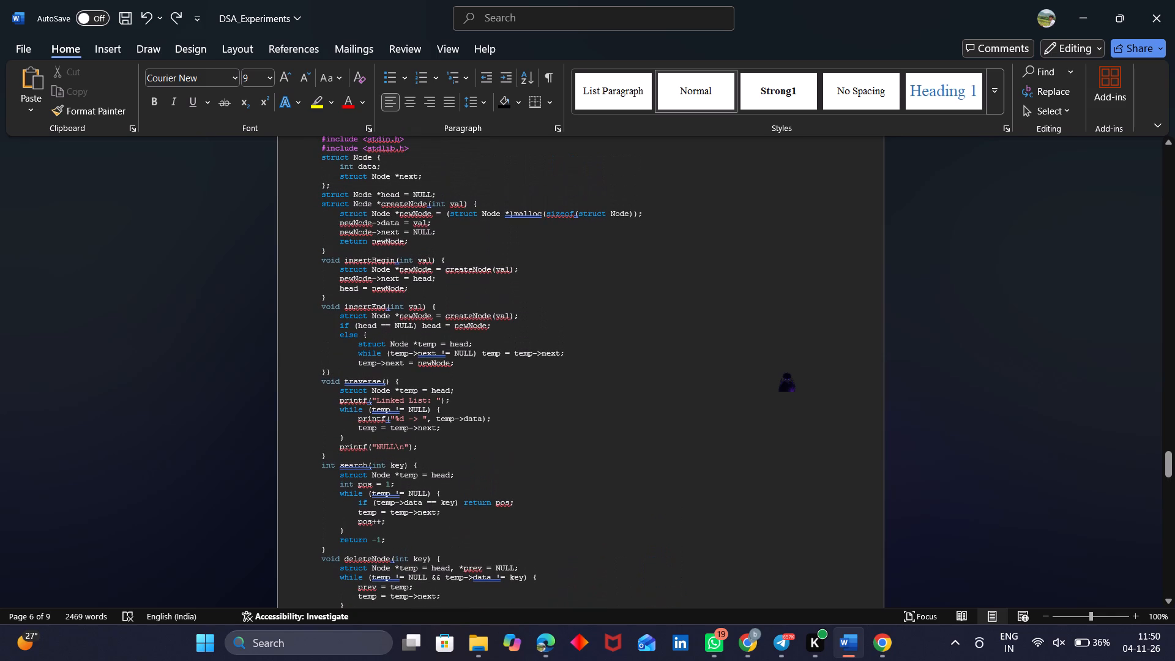
pyautogui.scroll(5, 447, 239)
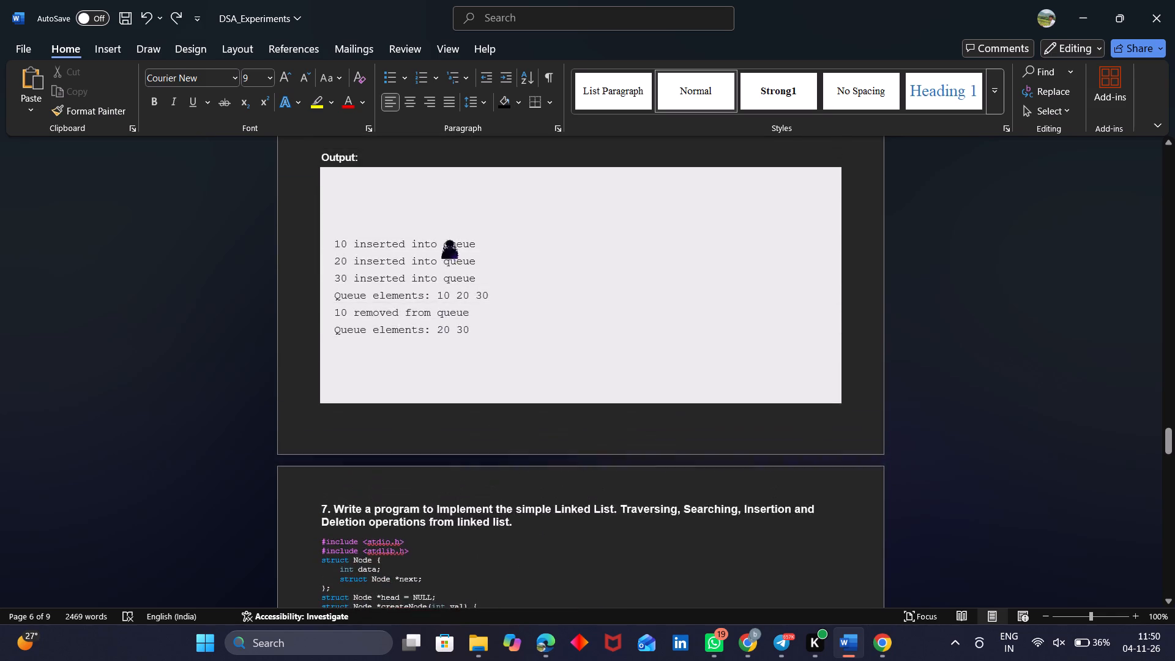
pyautogui.scroll(4, 447, 239)
pyautogui.moveTo(447, 578); pyautogui.dragTo(383, 352)
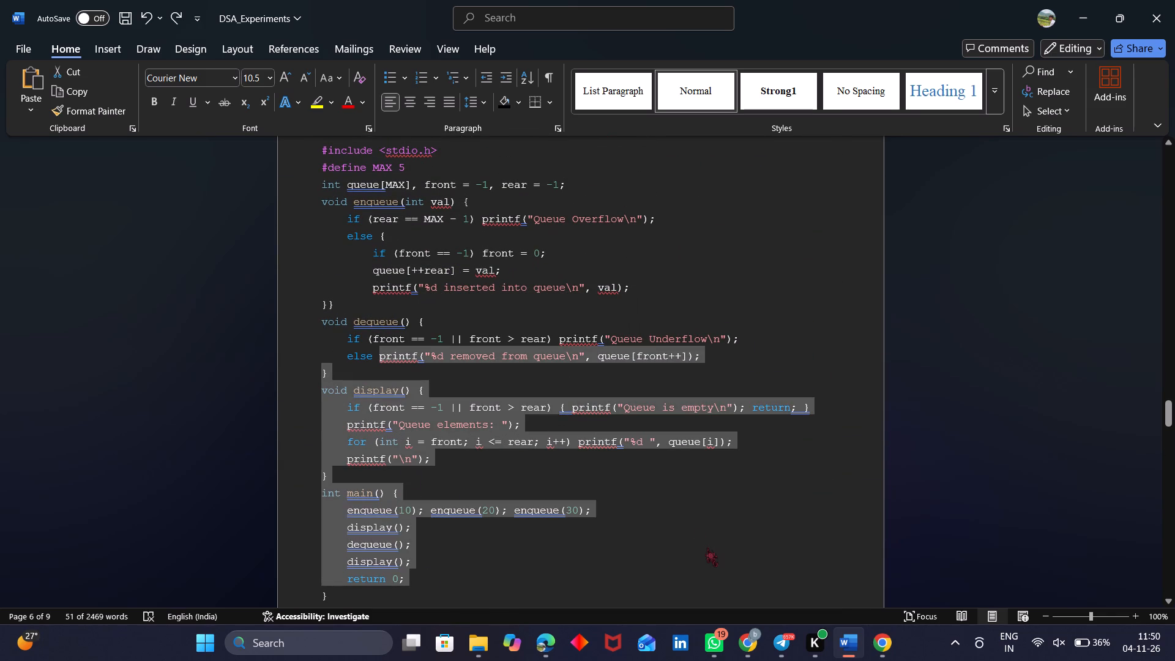
pyautogui.click(706, 548)
# Increase the font size of experiment 7's linked list code by three increments, from the first include line through return 0.
pyautogui.scroll(-4, 706, 548)
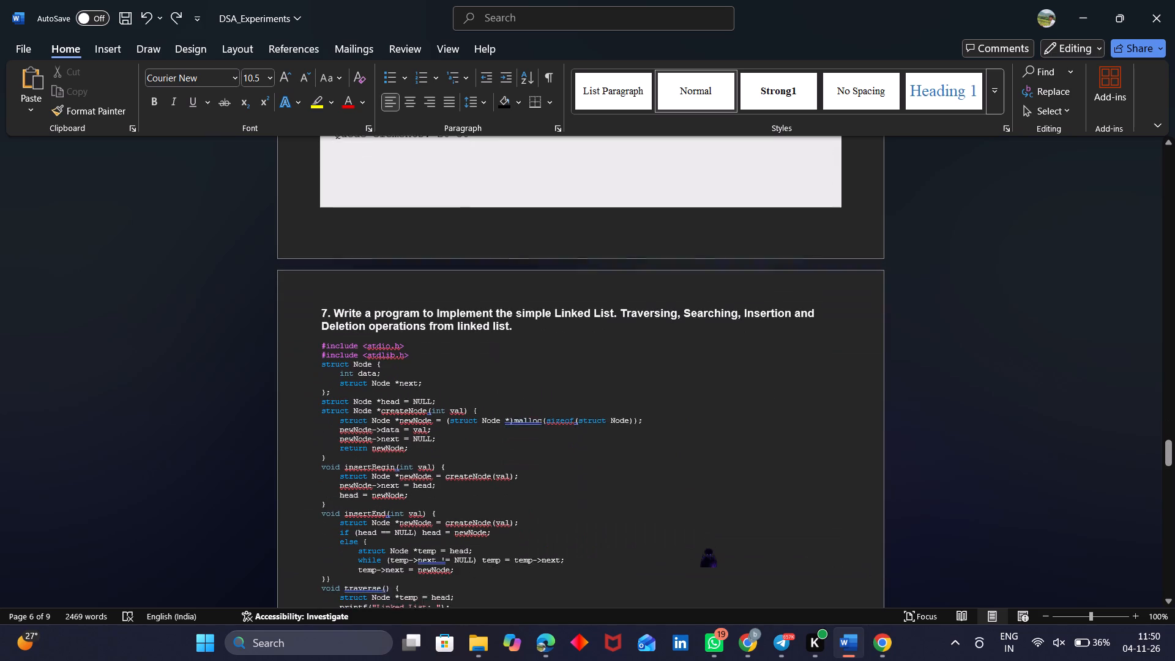
pyautogui.scroll(-1, 706, 548)
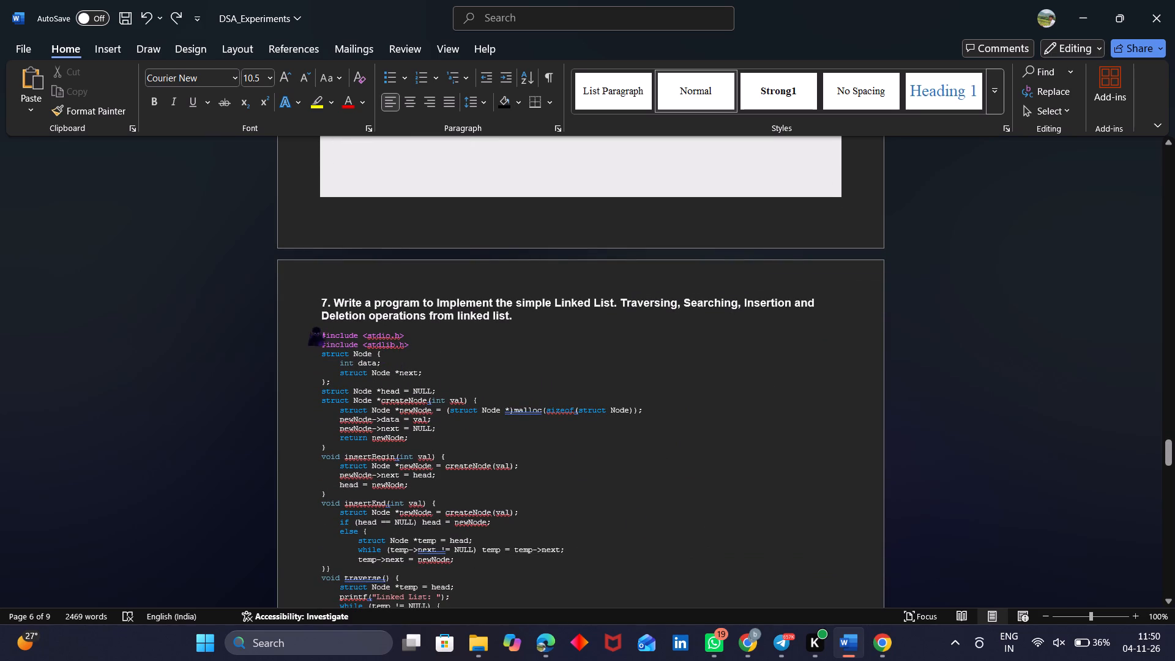
pyautogui.moveTo(315, 326); pyautogui.dragTo(425, 439)
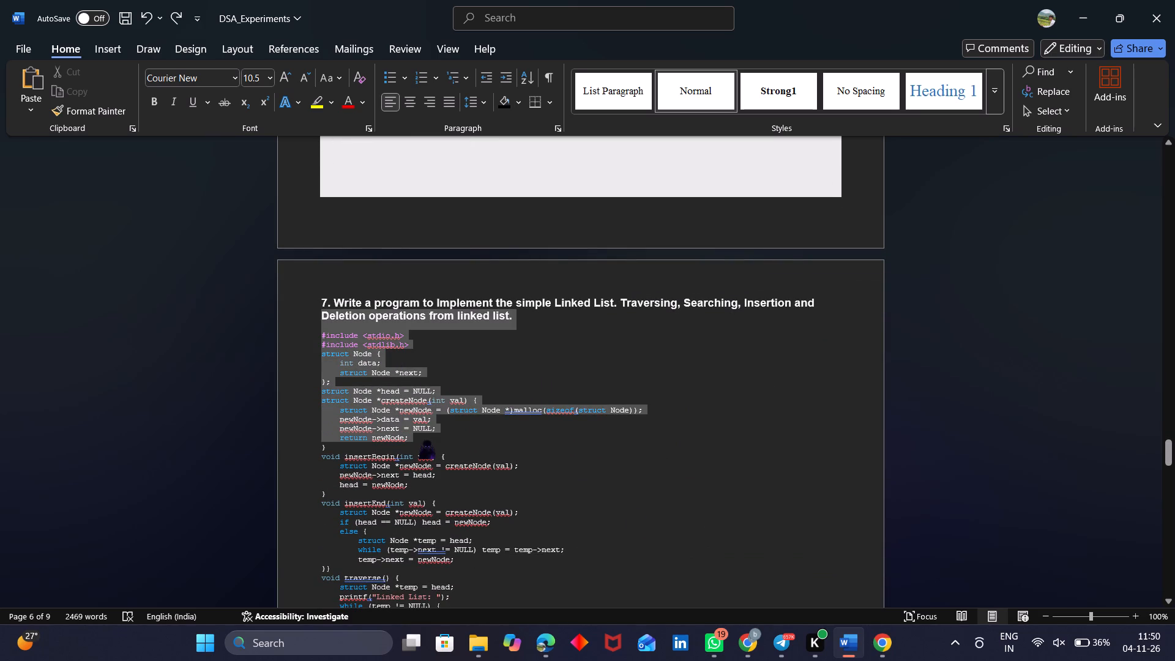
pyautogui.moveTo(425, 439); pyautogui.dragTo(428, 444)
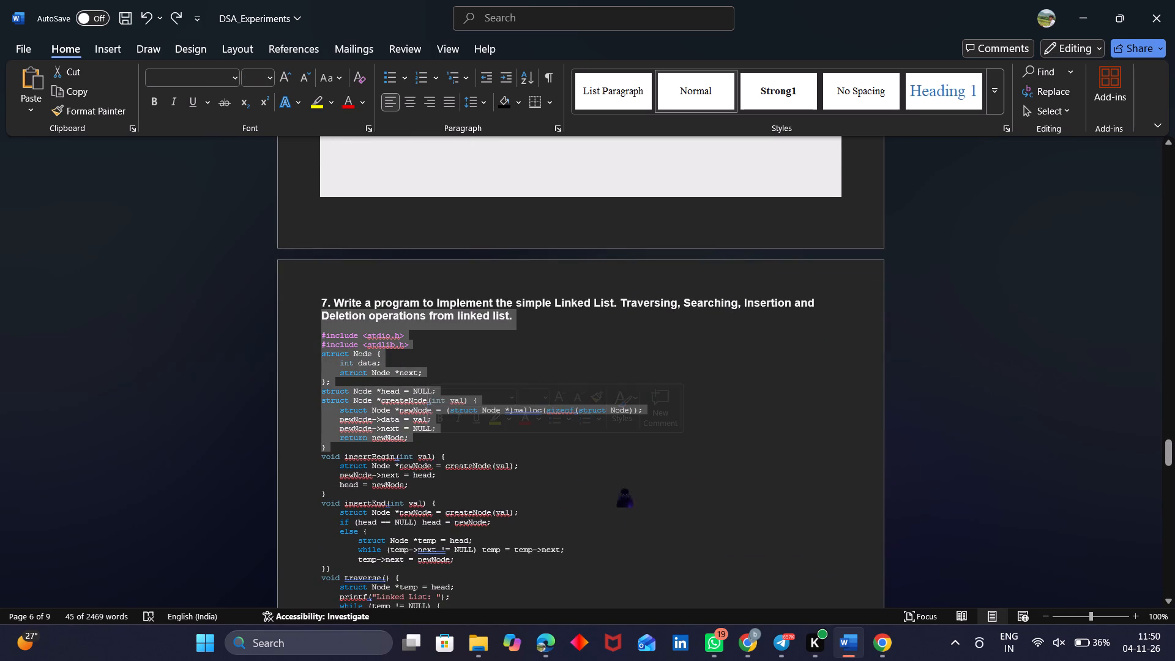
pyautogui.click(698, 482)
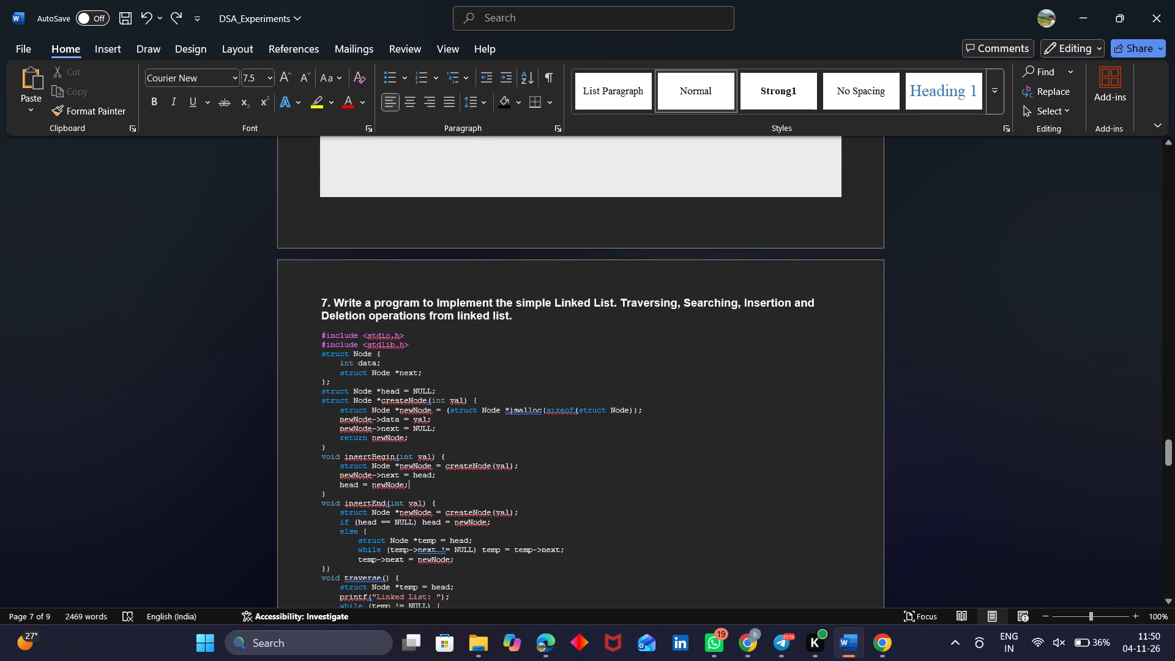
pyautogui.moveTo(313, 336); pyautogui.dragTo(438, 458)
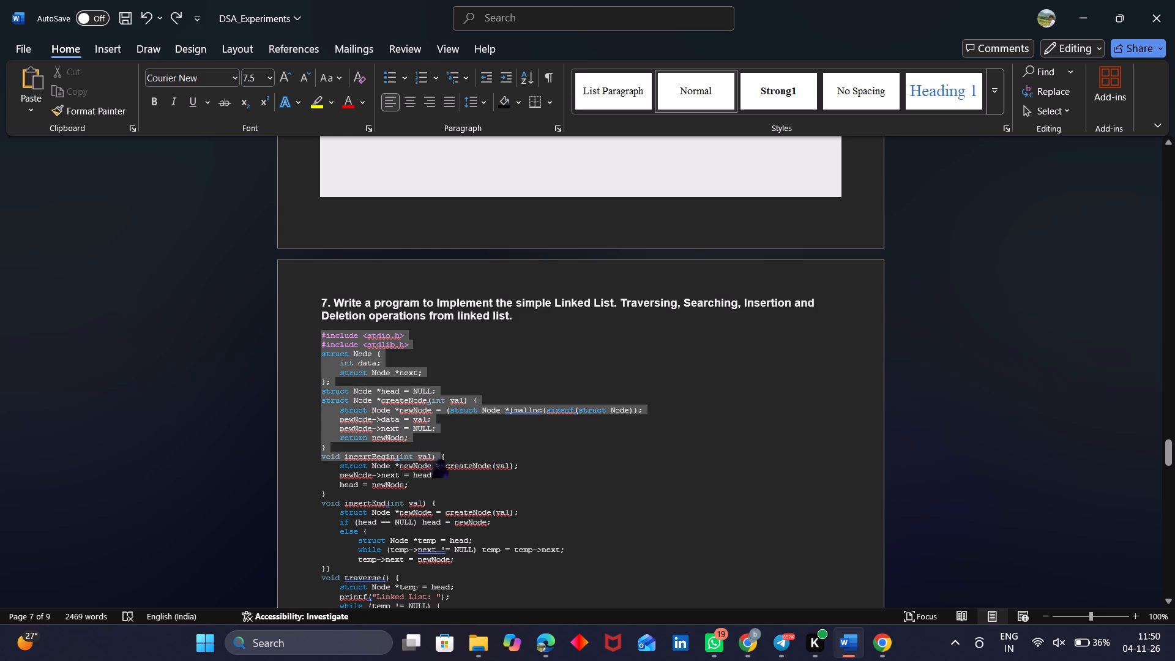
pyautogui.moveTo(438, 458); pyautogui.dragTo(457, 628)
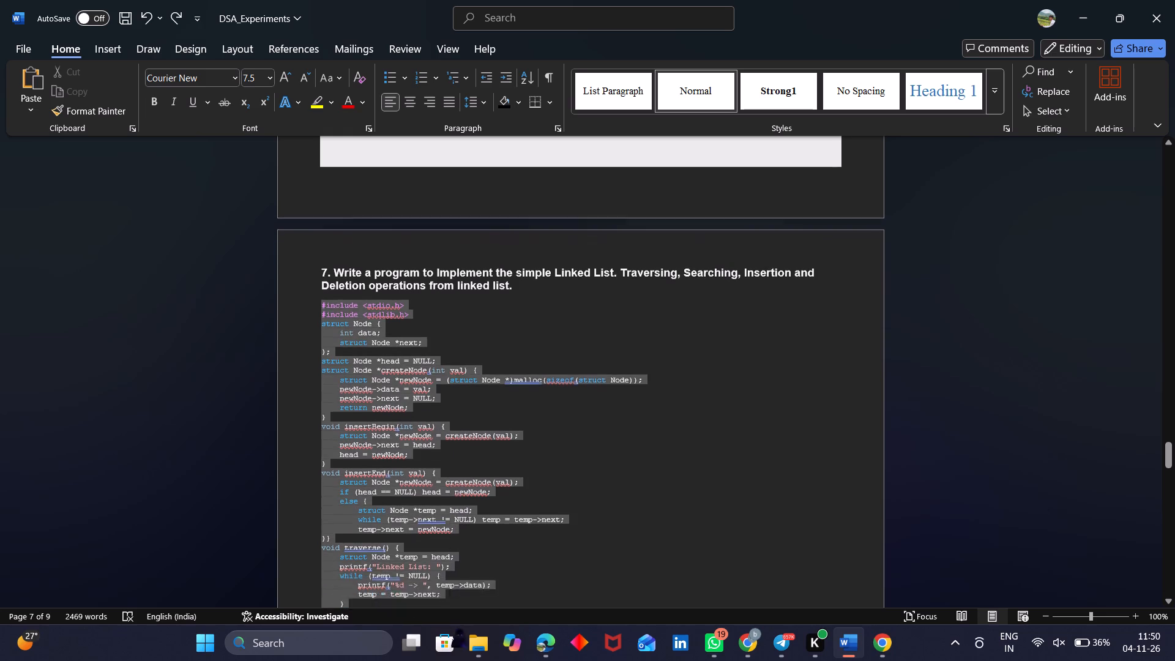
pyautogui.moveTo(457, 628); pyautogui.dragTo(509, 320)
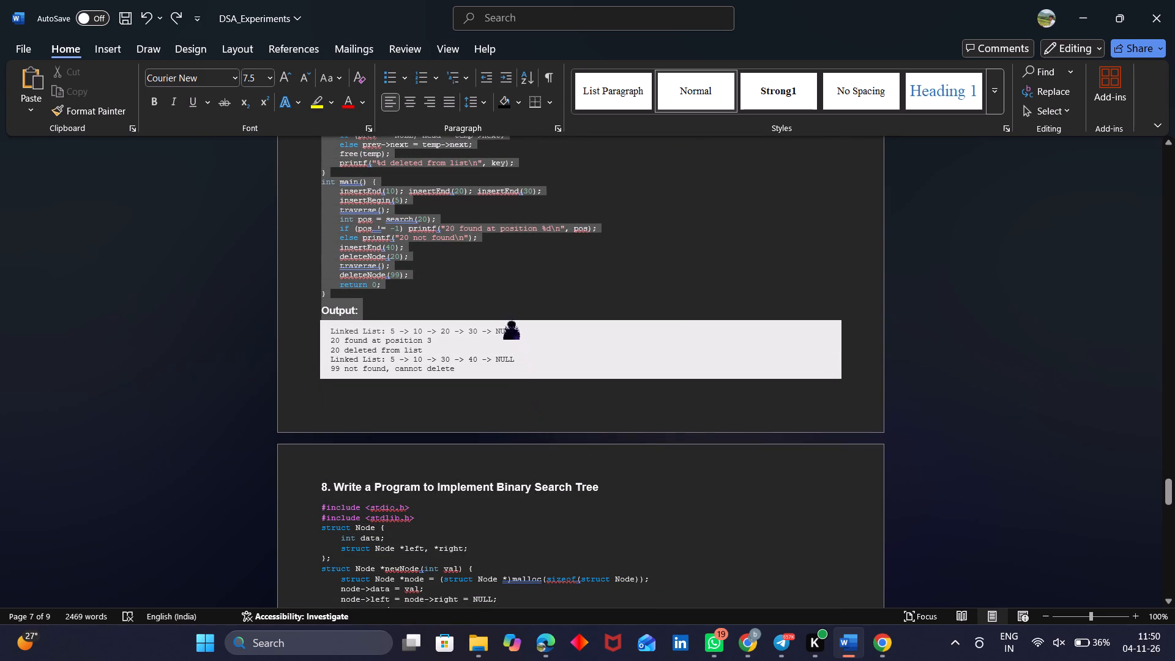
pyautogui.moveTo(509, 320); pyautogui.dragTo(491, 285)
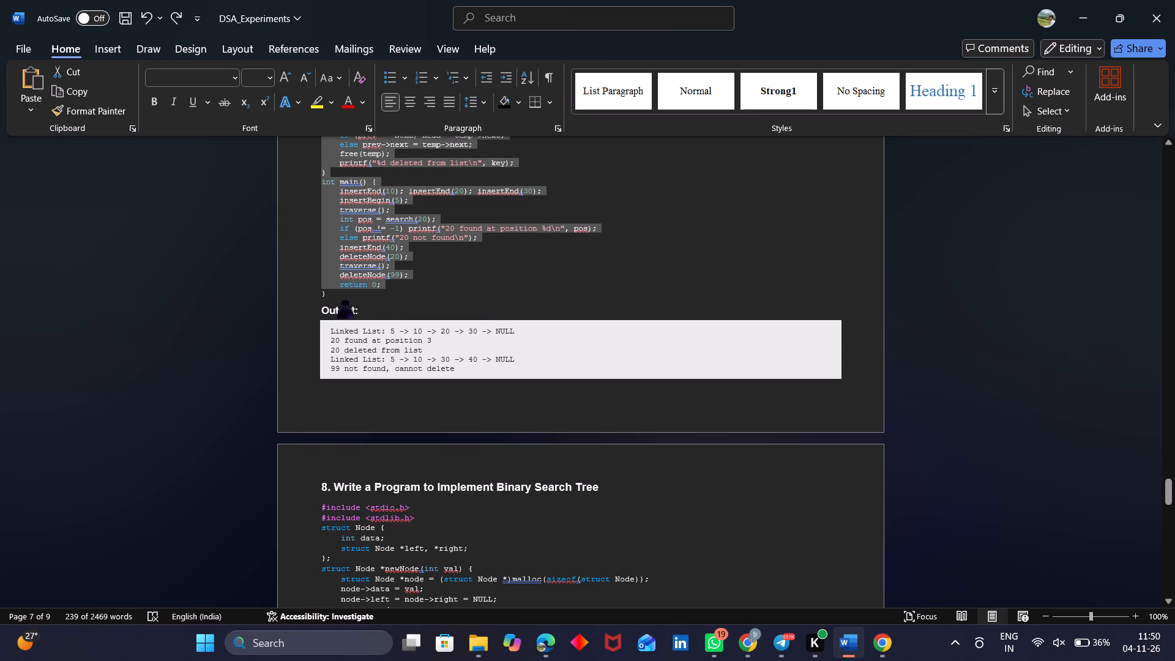
pyautogui.click(280, 81)
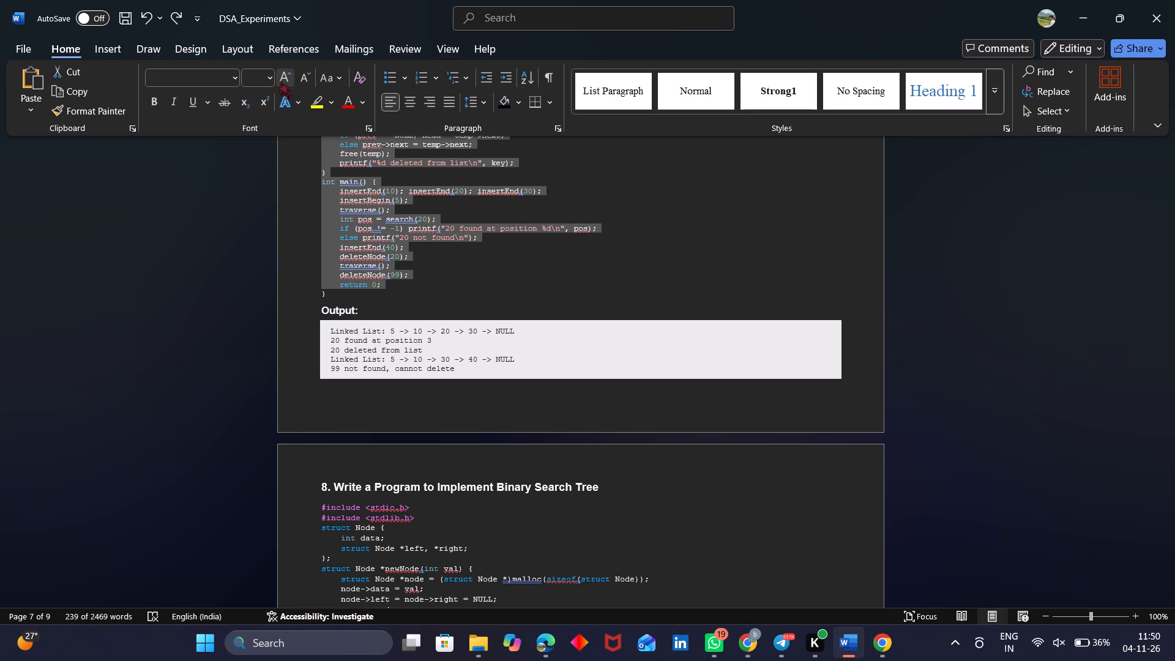
pyautogui.click(280, 81)
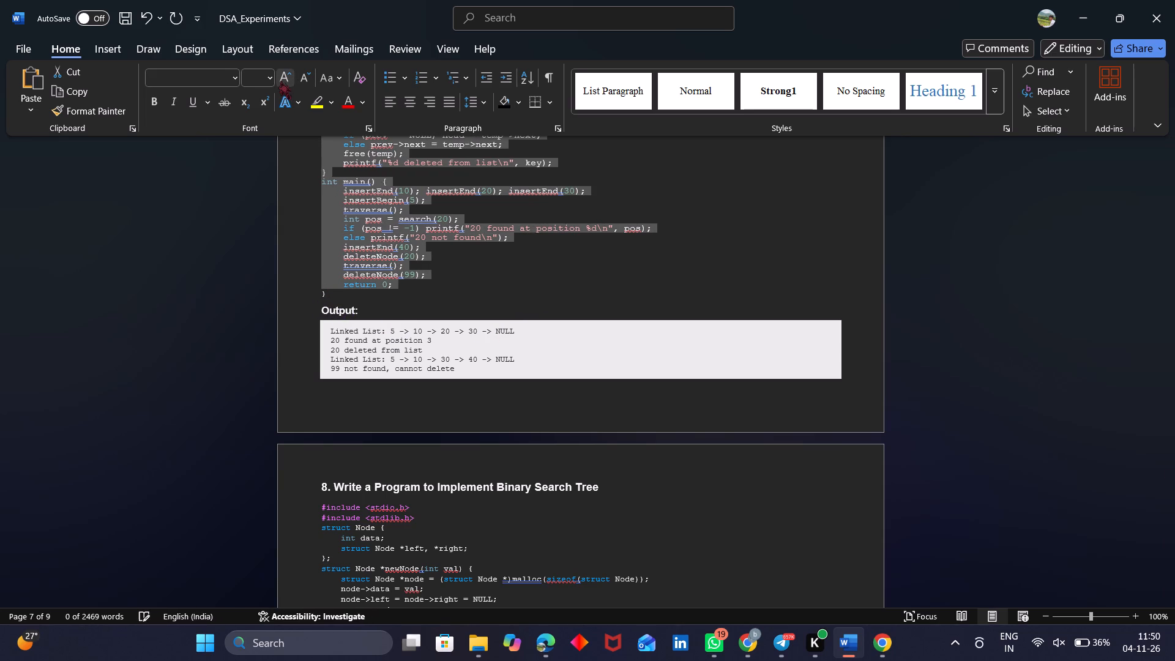
pyautogui.click(280, 81)
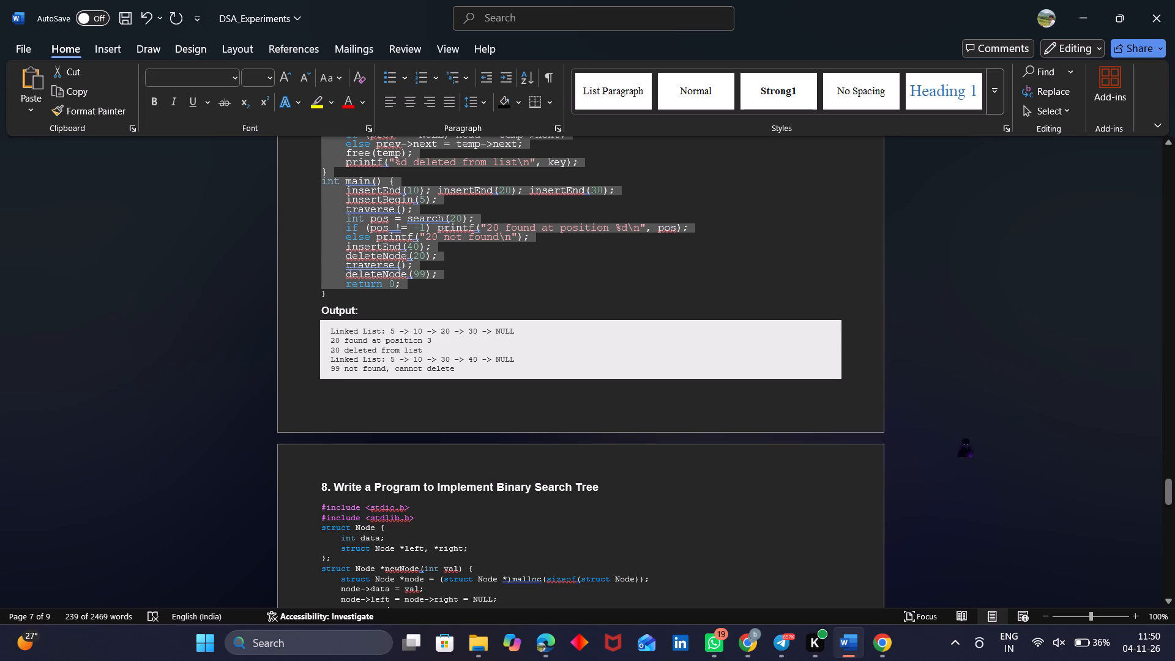
pyautogui.click(963, 438)
# Examine the code size and page layout of experiments 6 to 8, including experiment 7's enlarged code and output box.
pyautogui.scroll(2, 840, 331)
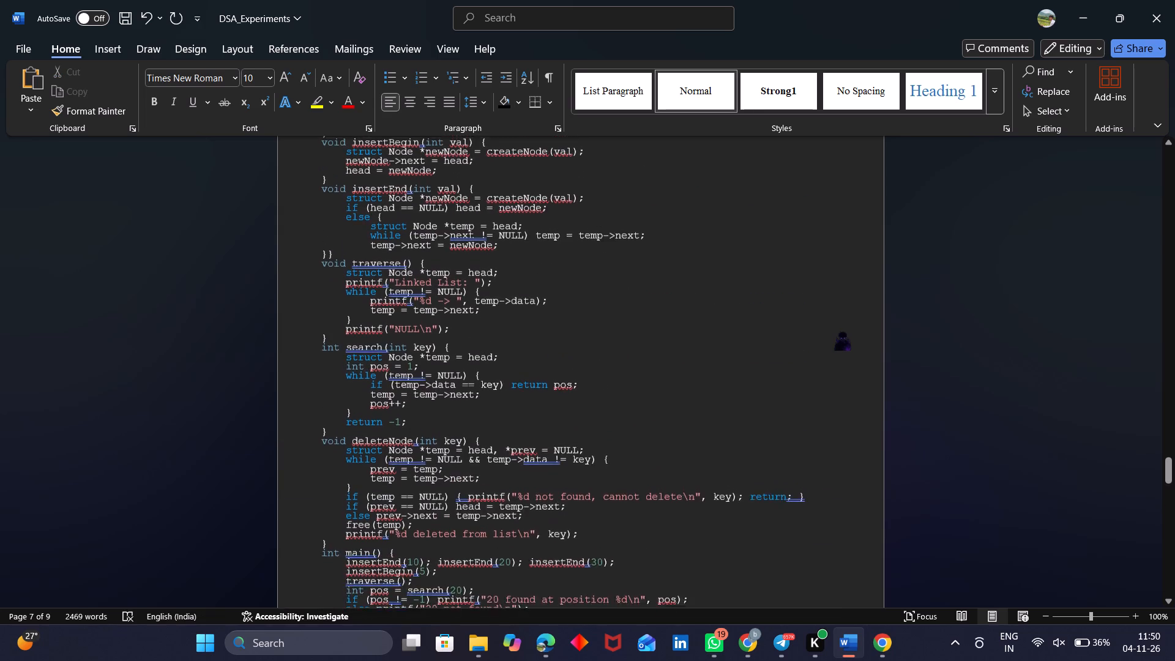
pyautogui.scroll(3, 840, 331)
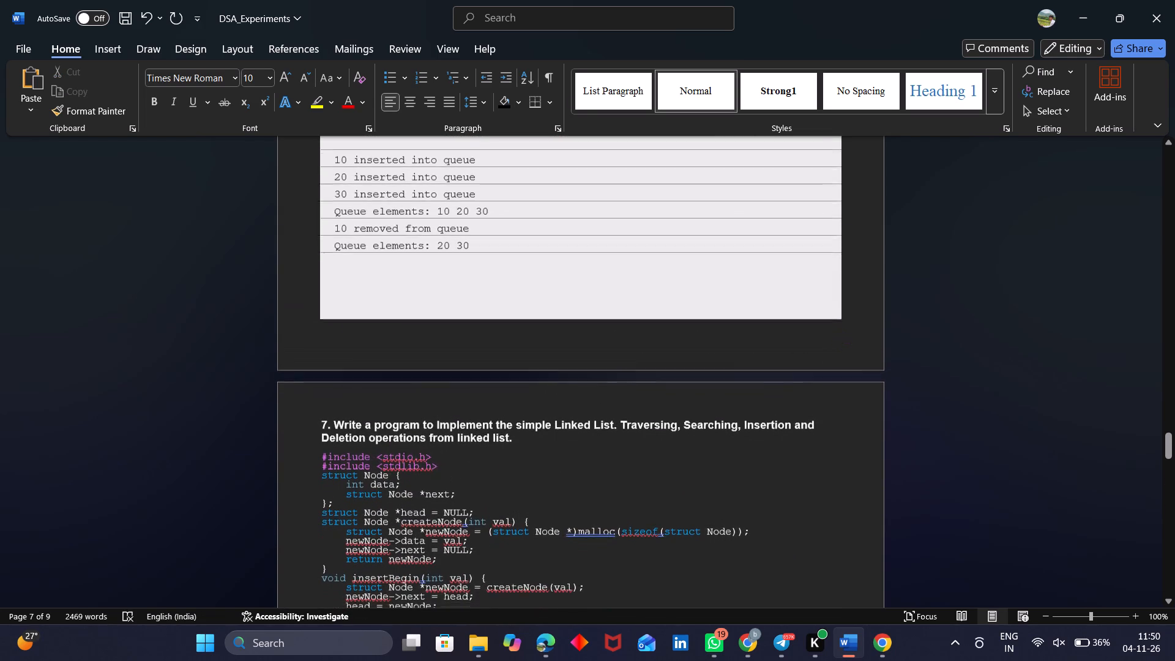
pyautogui.scroll(1, 840, 331)
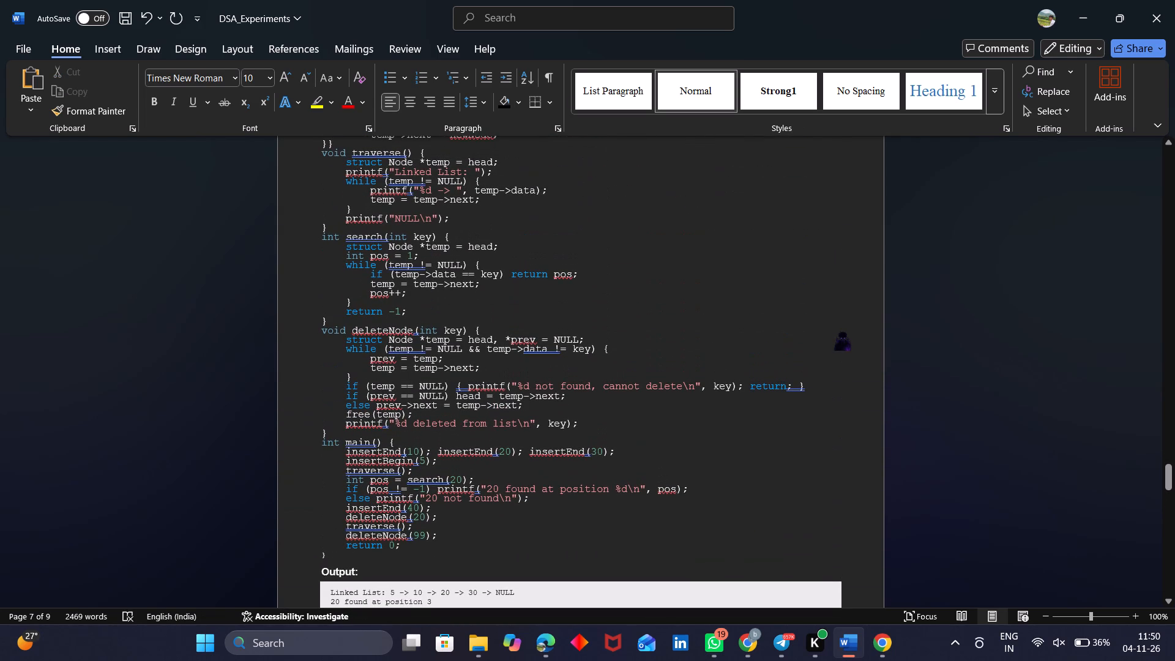
pyautogui.scroll(1, 840, 331)
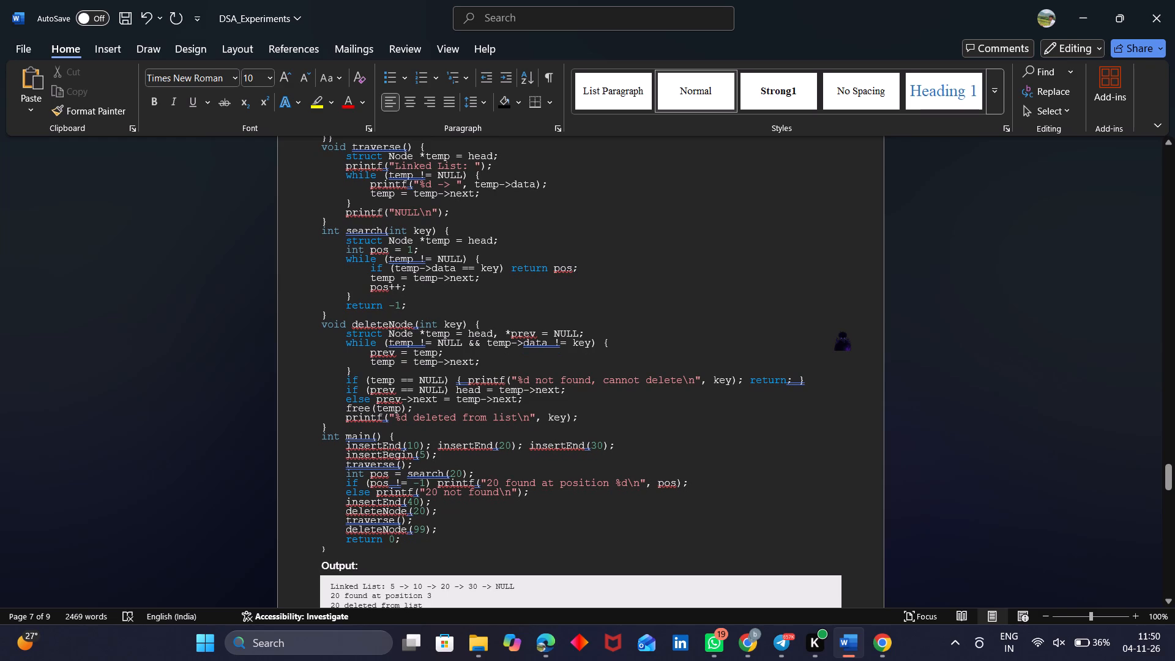
pyautogui.scroll(3, 840, 331)
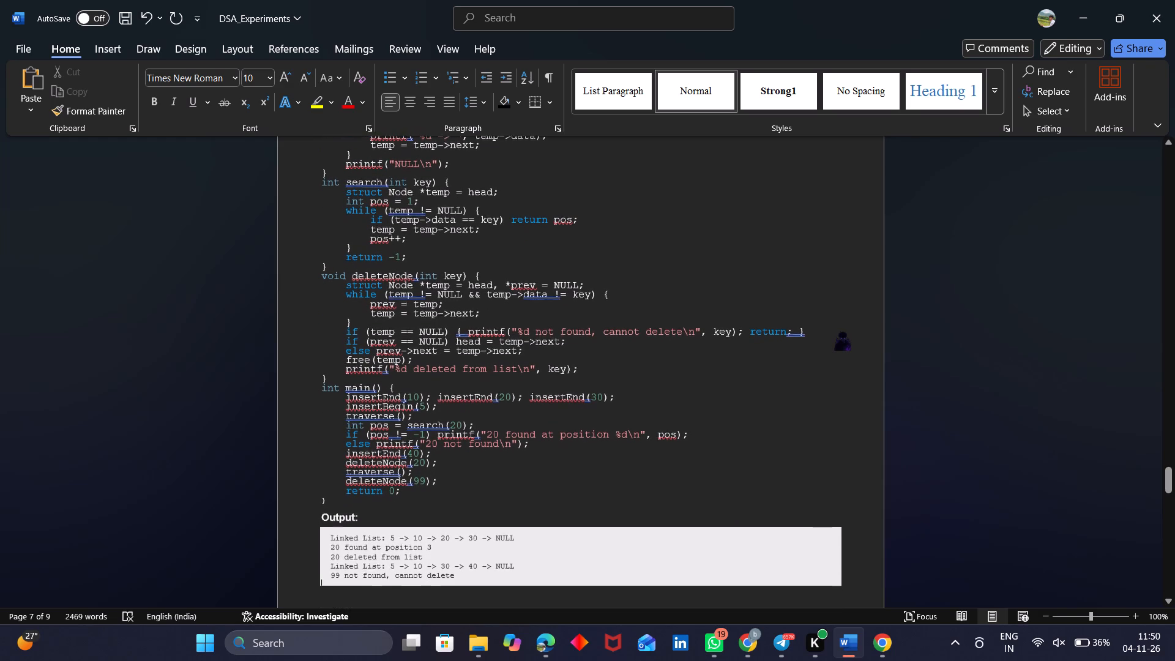
pyautogui.scroll(4, 840, 331)
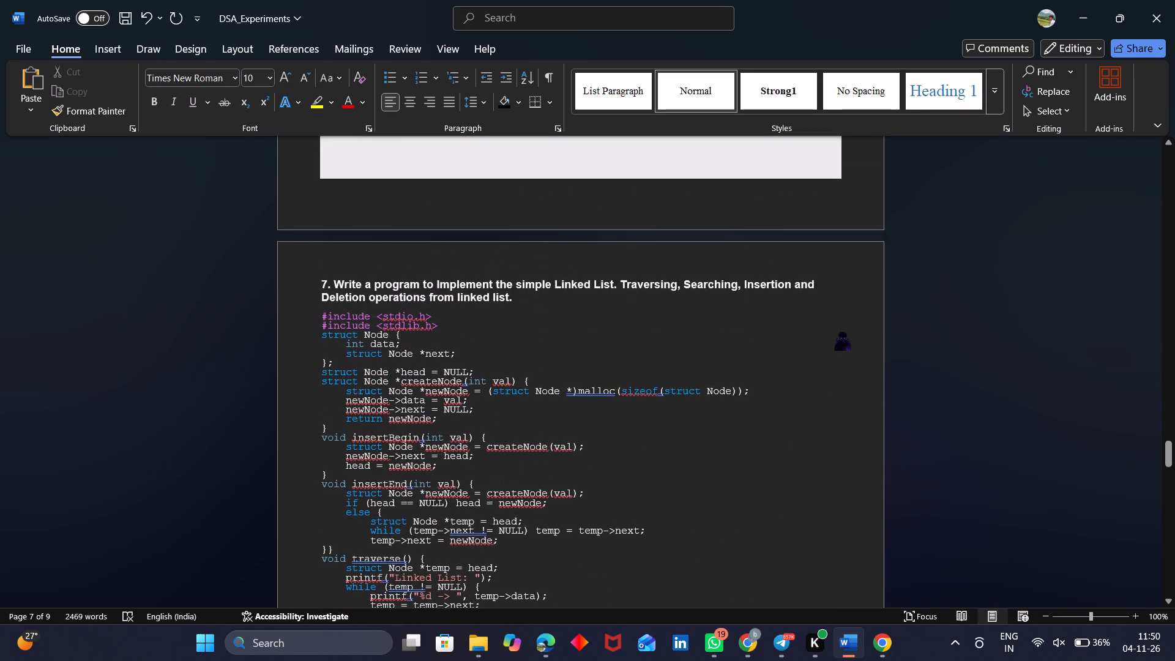
pyautogui.scroll(2, 840, 331)
pyautogui.scroll(-1, 840, 331)
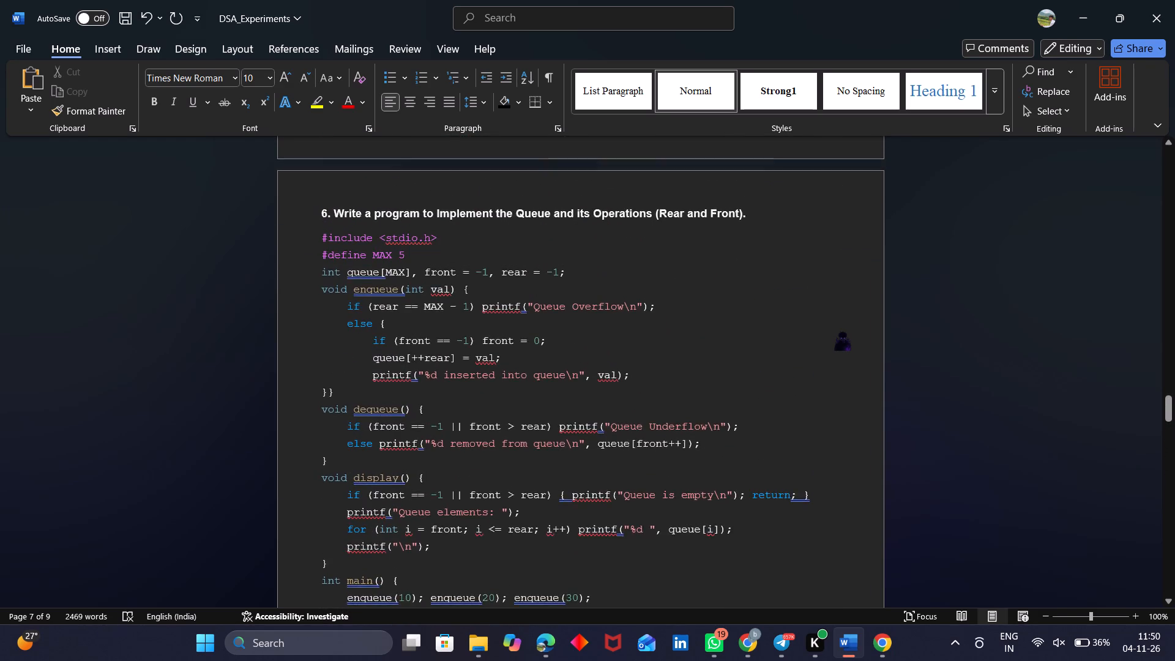
pyautogui.scroll(-2, 840, 331)
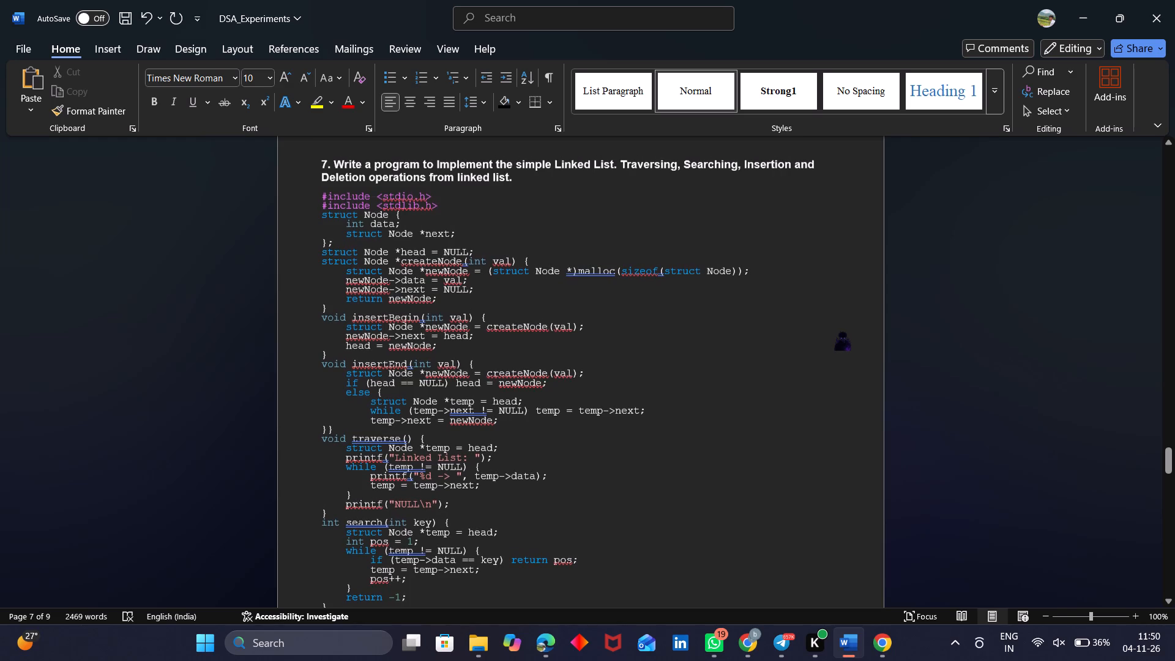
pyautogui.scroll(-1, 840, 331)
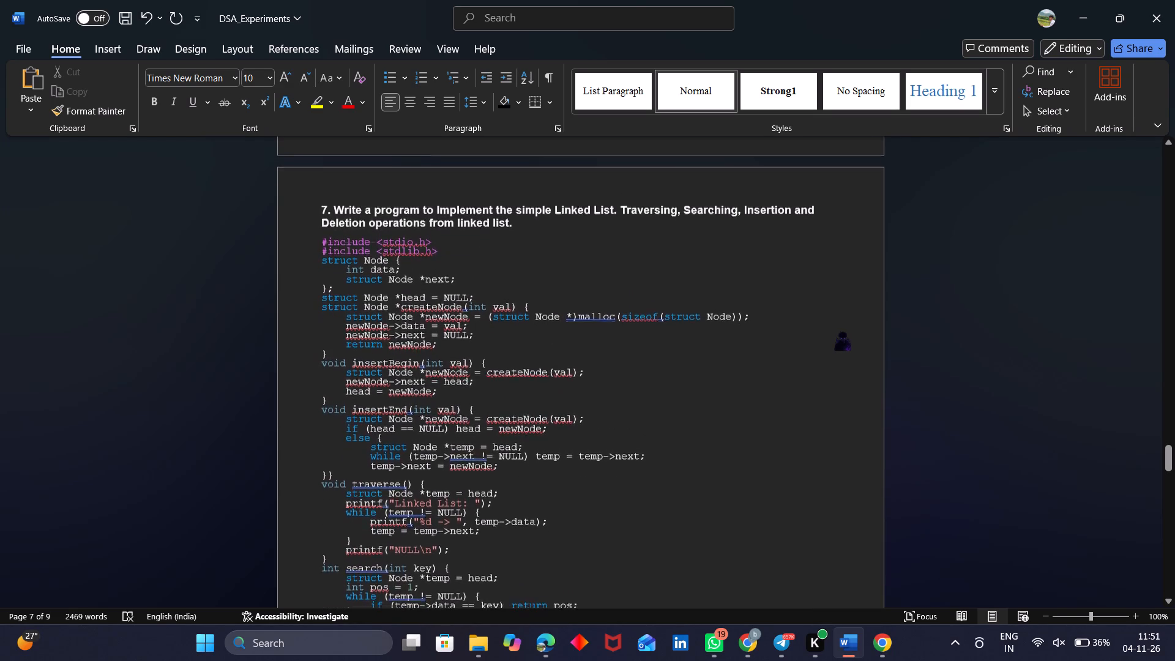
pyautogui.scroll(-4, 840, 331)
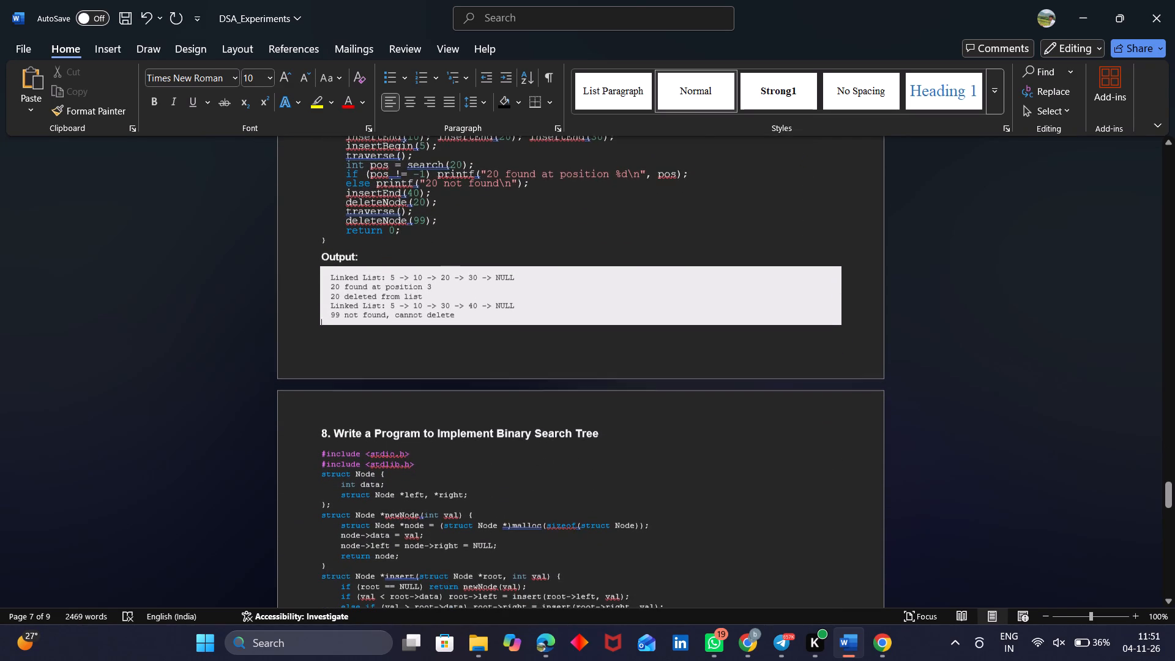
pyautogui.scroll(-1, 840, 331)
pyautogui.click(747, 280)
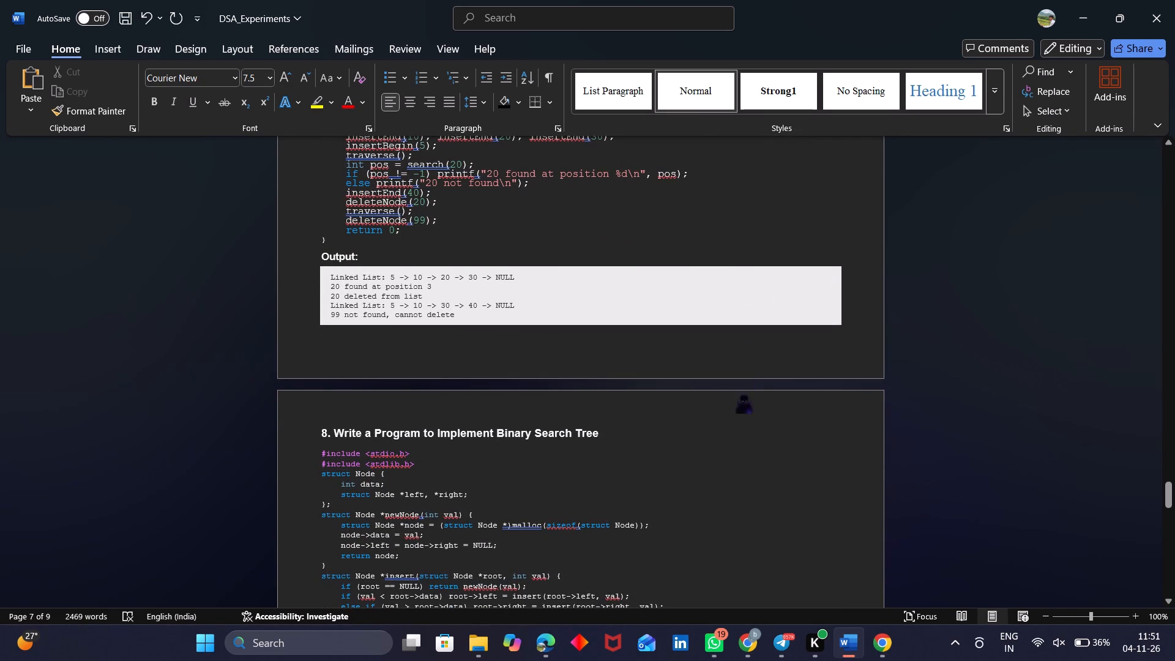
pyautogui.scroll(-6, 736, 432)
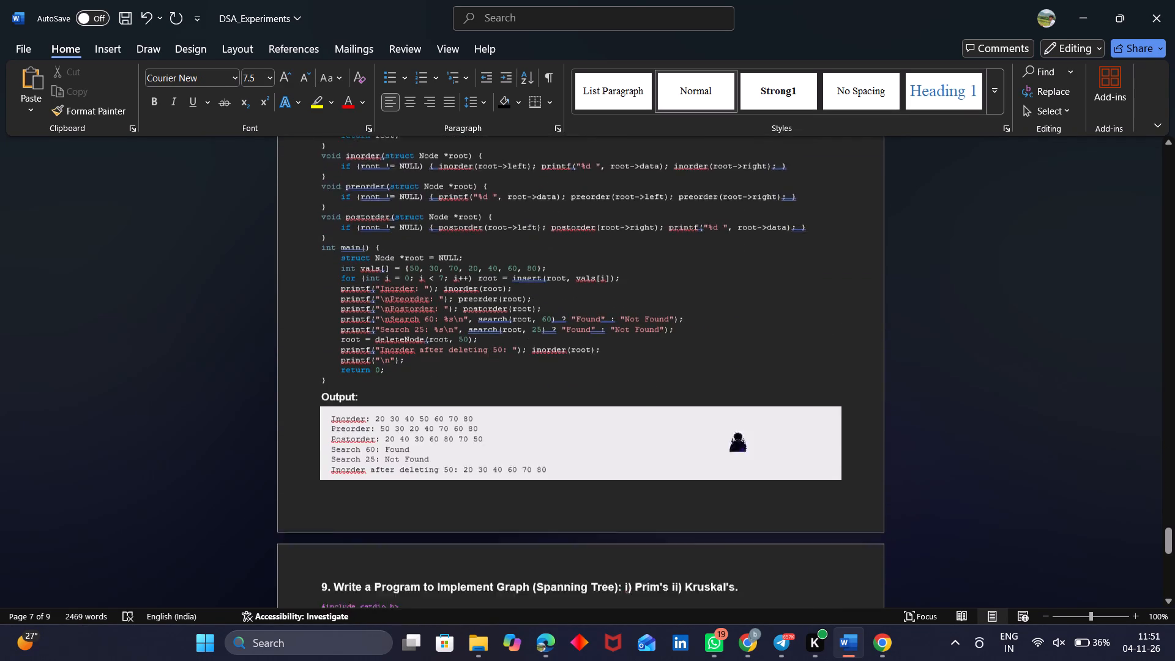
pyautogui.scroll(5, 736, 432)
pyautogui.scroll(-2, 736, 432)
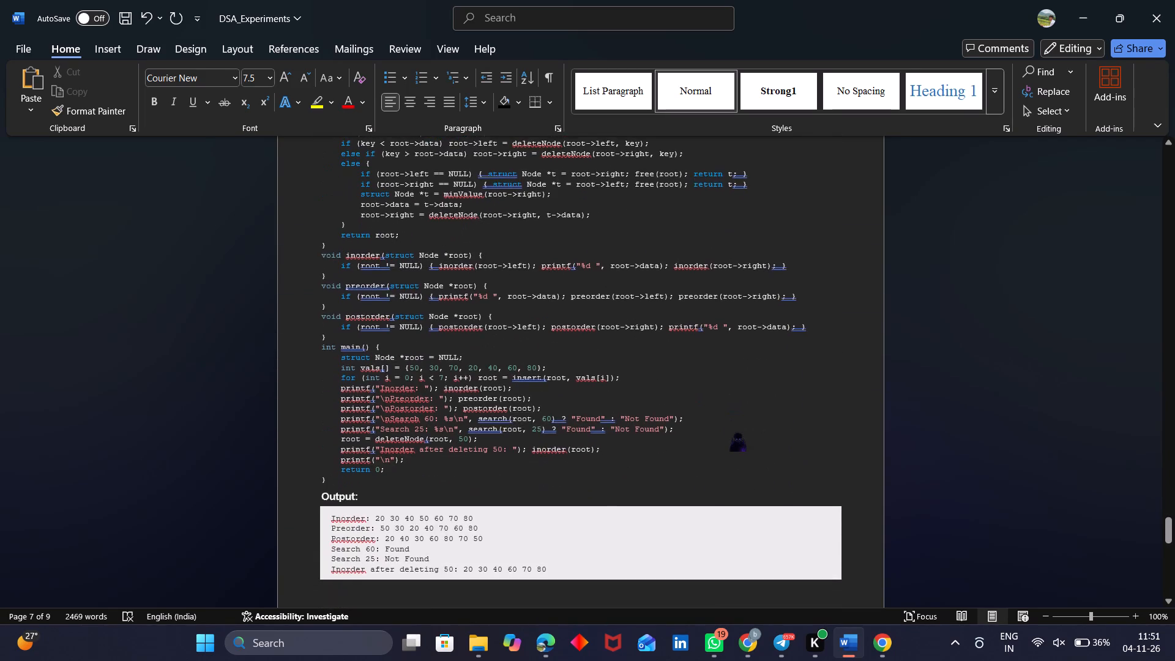
# Select experiment 9's spanning tree code from the first include line through the closing brace of main, excluding the Output heading.
pyautogui.scroll(-3, 736, 432)
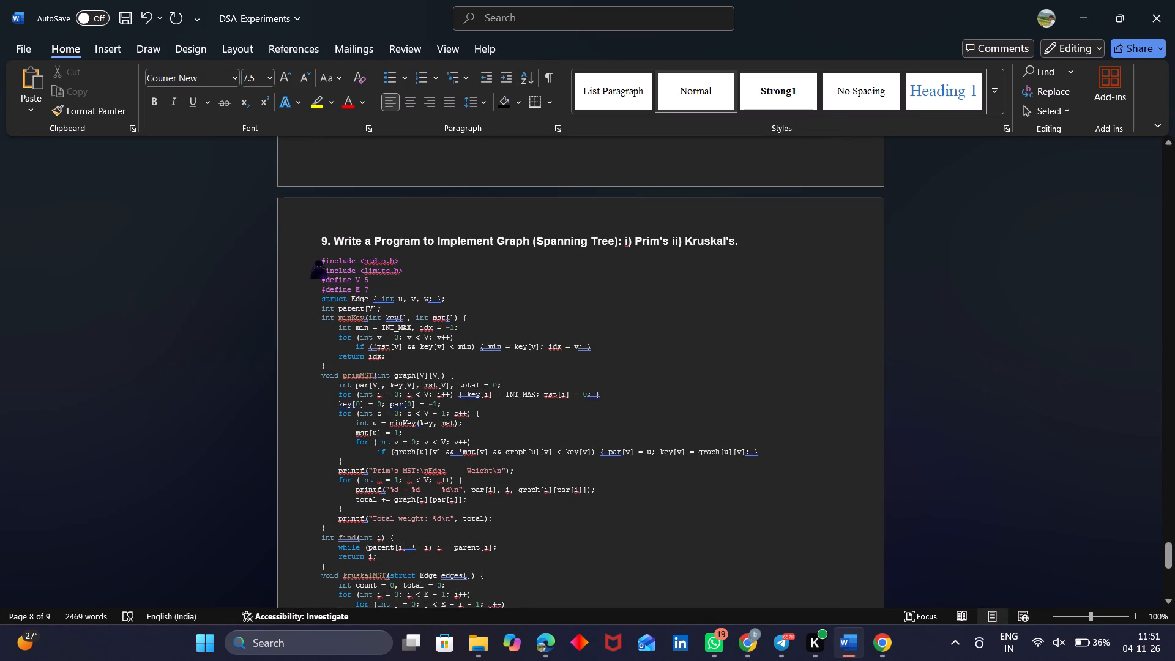
pyautogui.moveTo(316, 260); pyautogui.dragTo(454, 396)
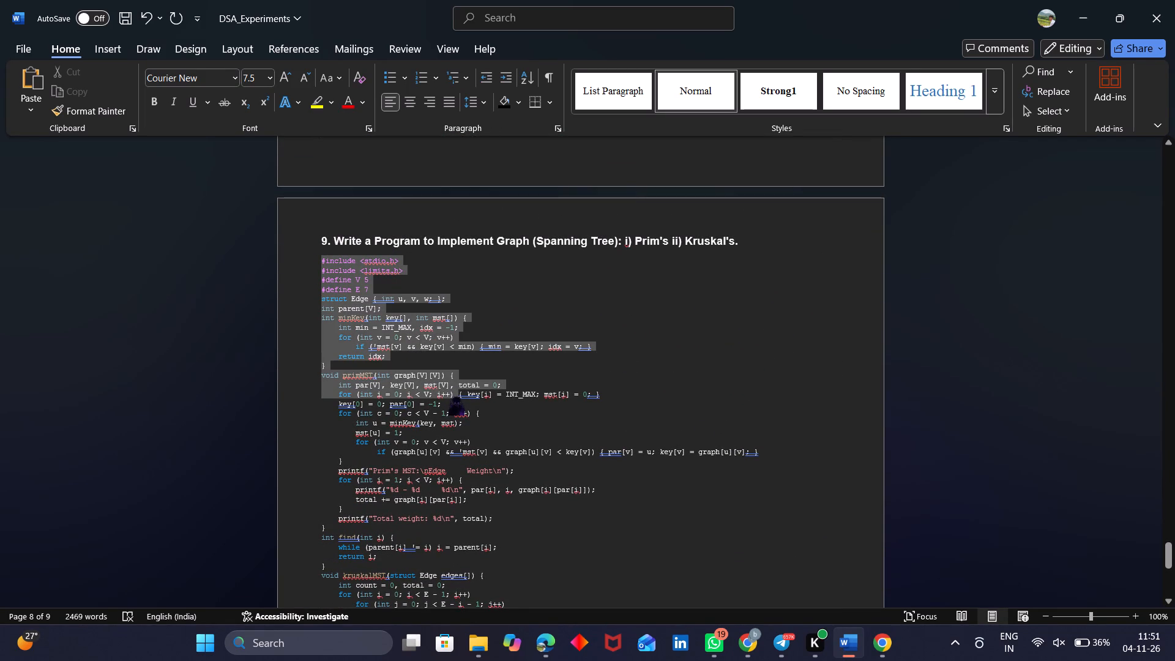
pyautogui.moveTo(454, 396); pyautogui.dragTo(462, 409)
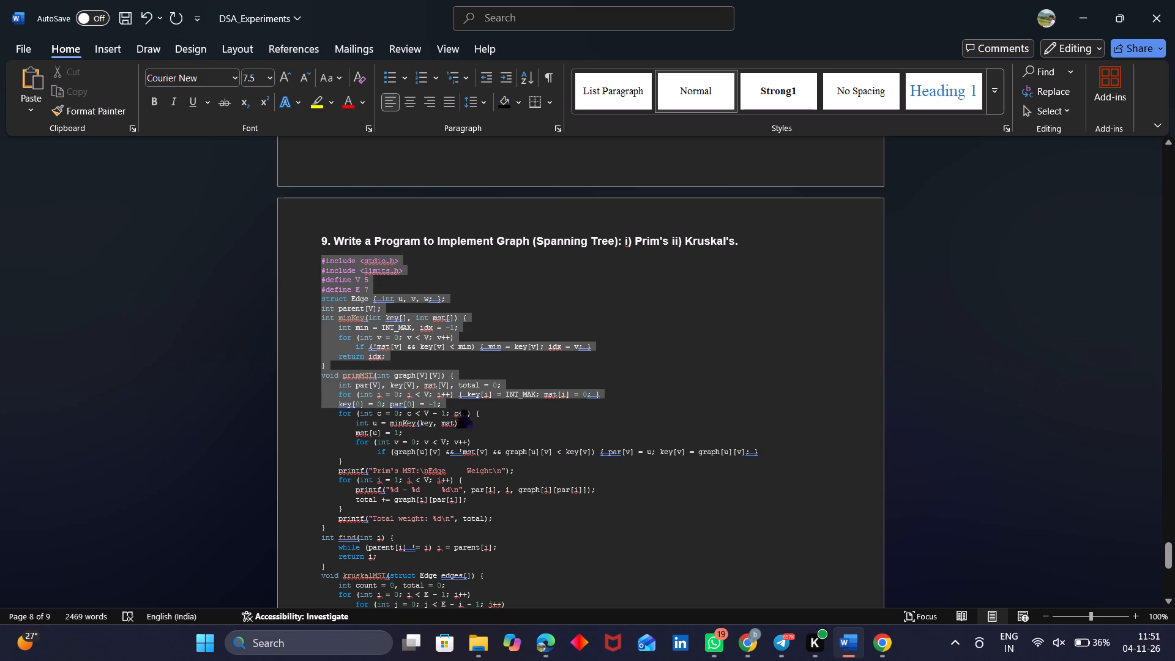
pyautogui.moveTo(462, 409); pyautogui.dragTo(572, 611)
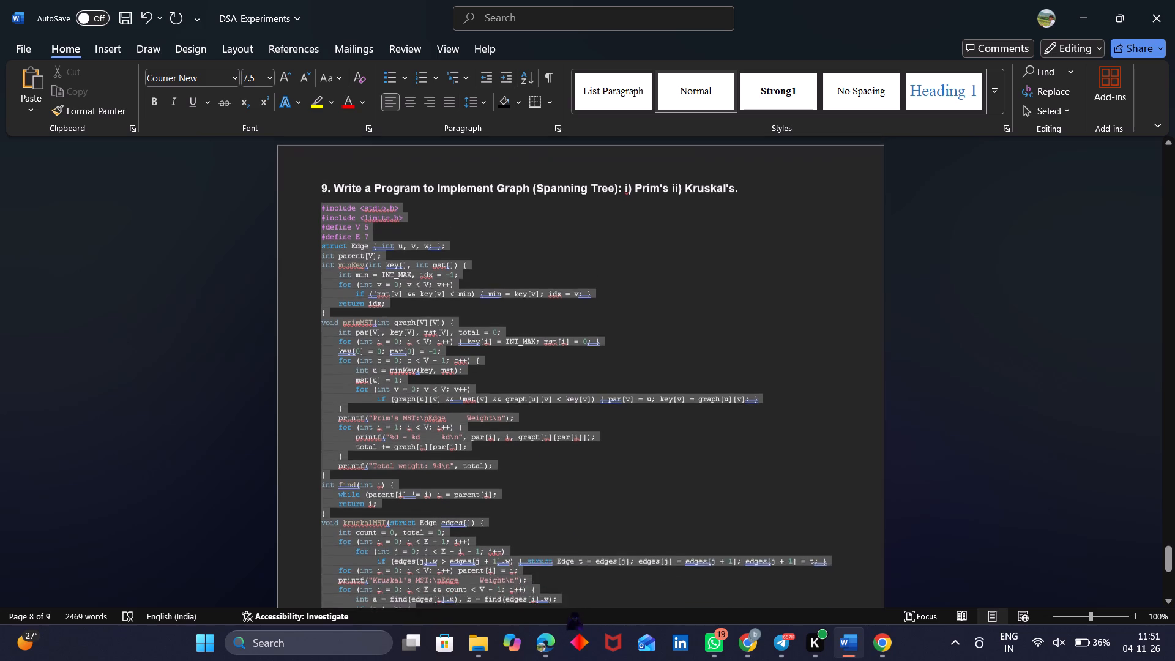
pyautogui.moveTo(572, 611); pyautogui.dragTo(531, 509)
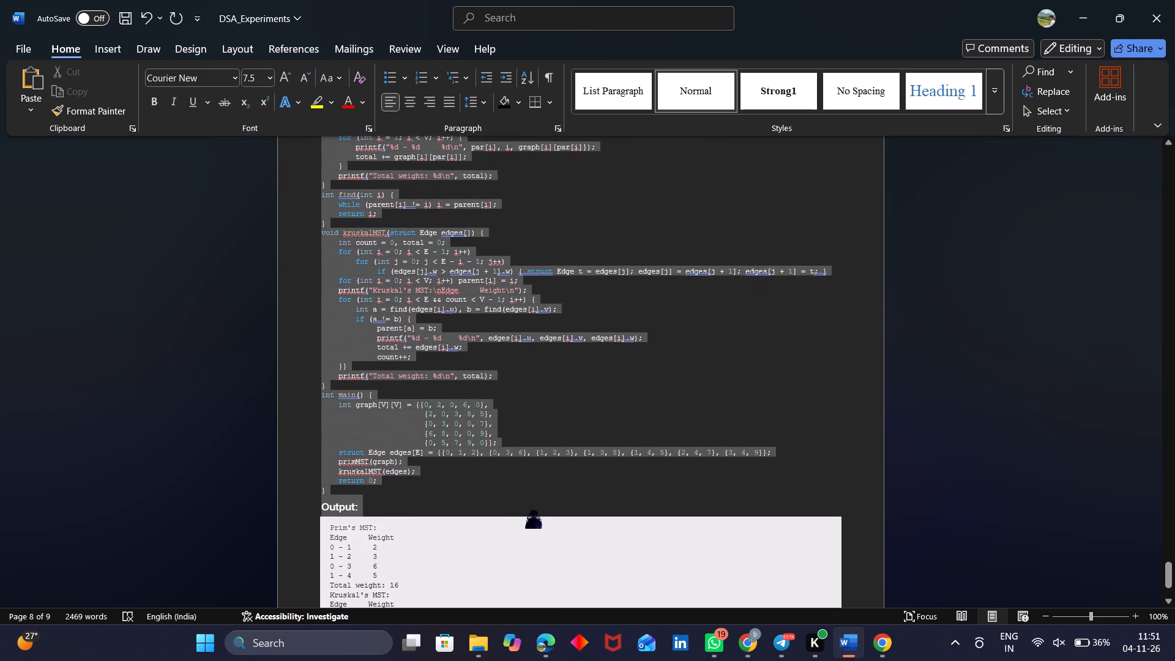
pyautogui.moveTo(531, 509); pyautogui.dragTo(385, 488)
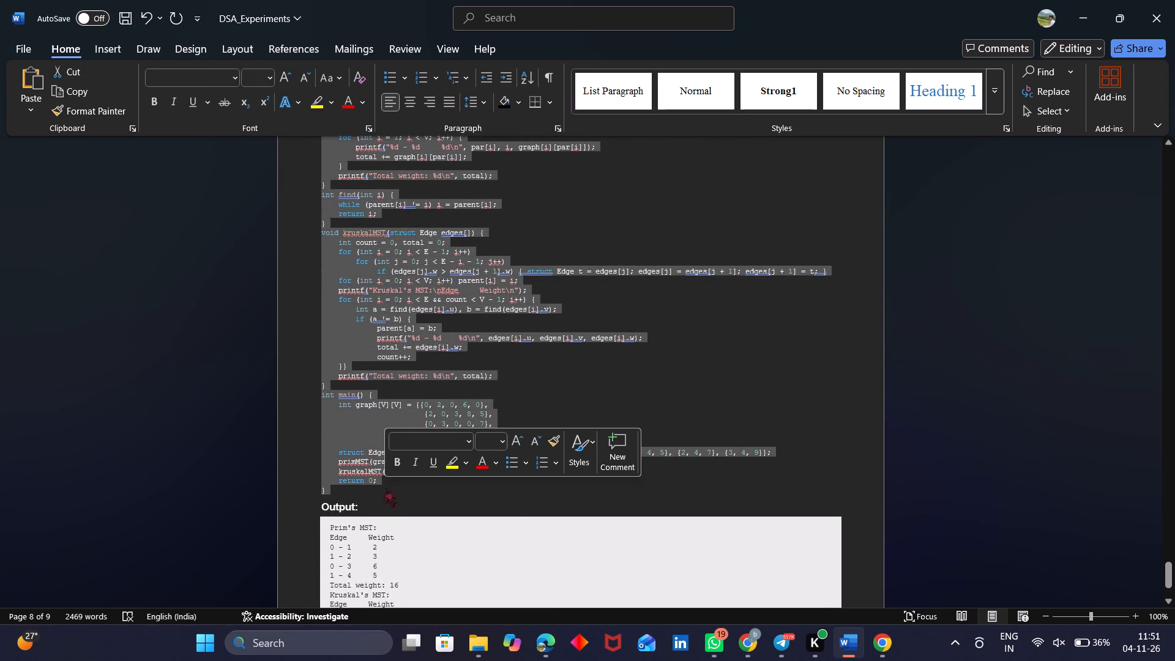
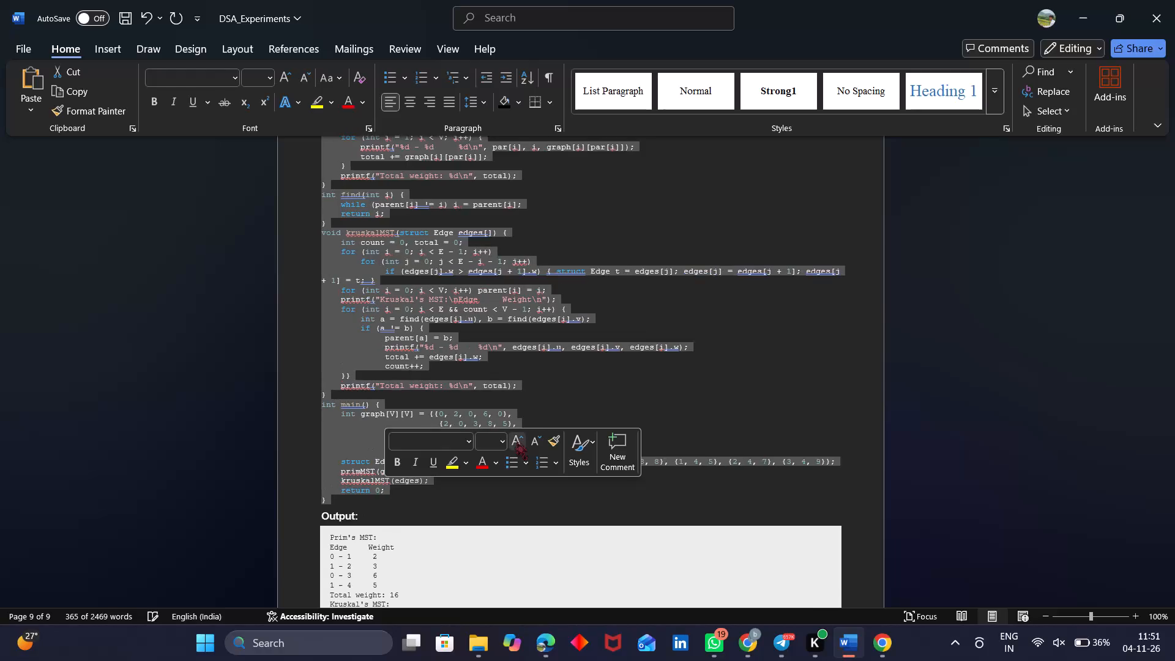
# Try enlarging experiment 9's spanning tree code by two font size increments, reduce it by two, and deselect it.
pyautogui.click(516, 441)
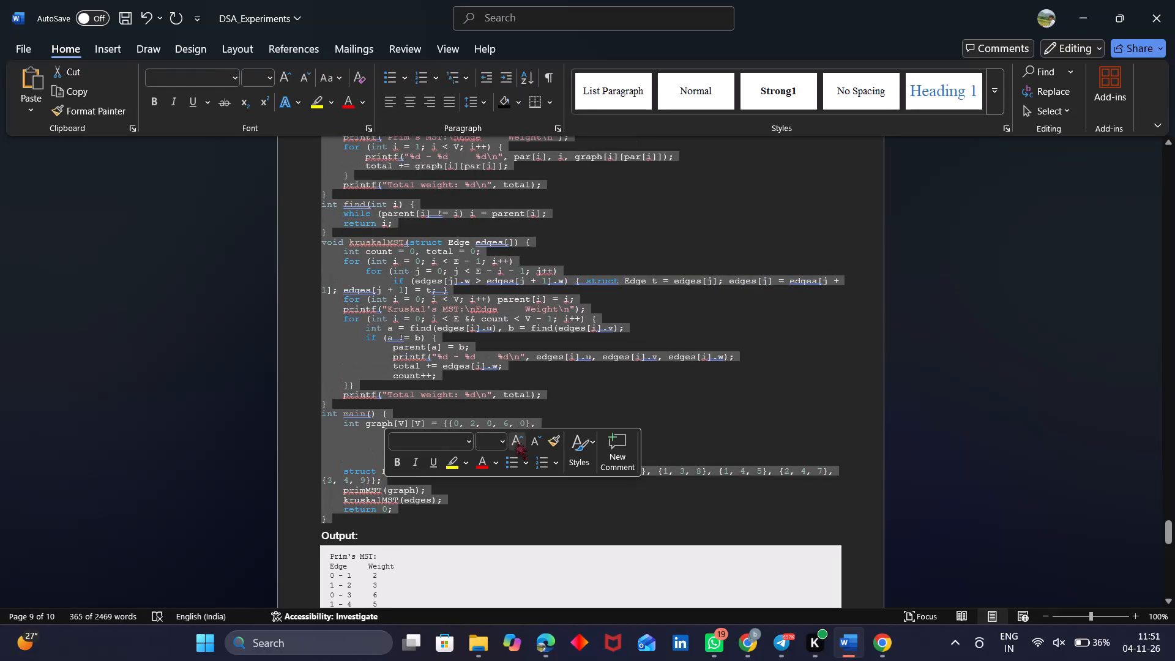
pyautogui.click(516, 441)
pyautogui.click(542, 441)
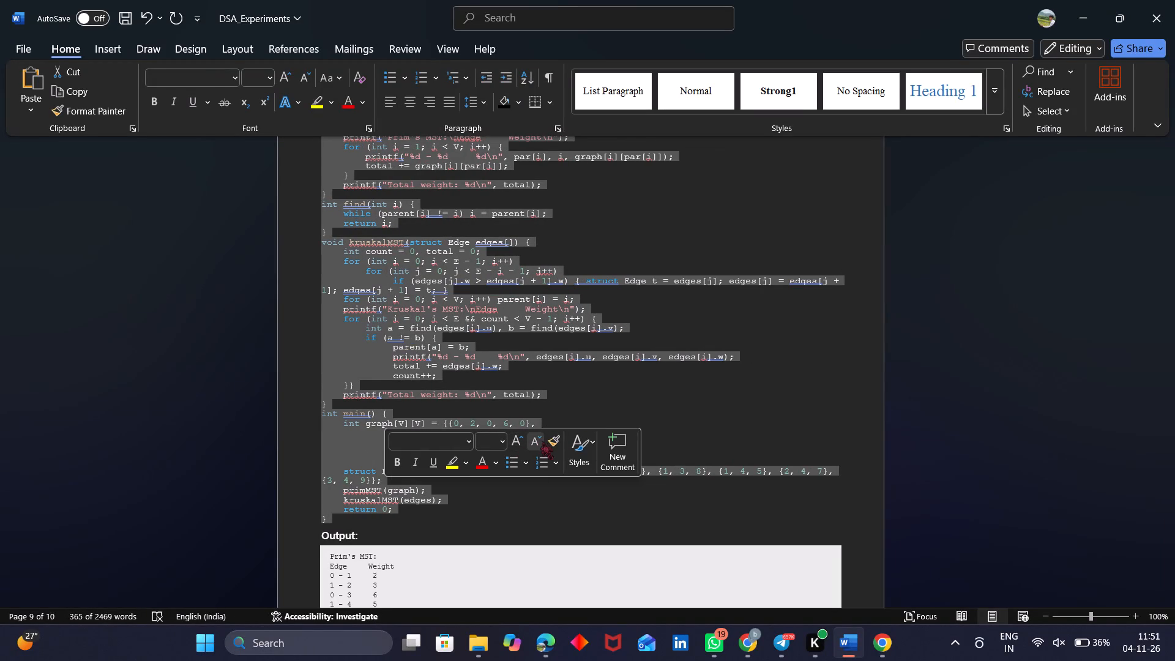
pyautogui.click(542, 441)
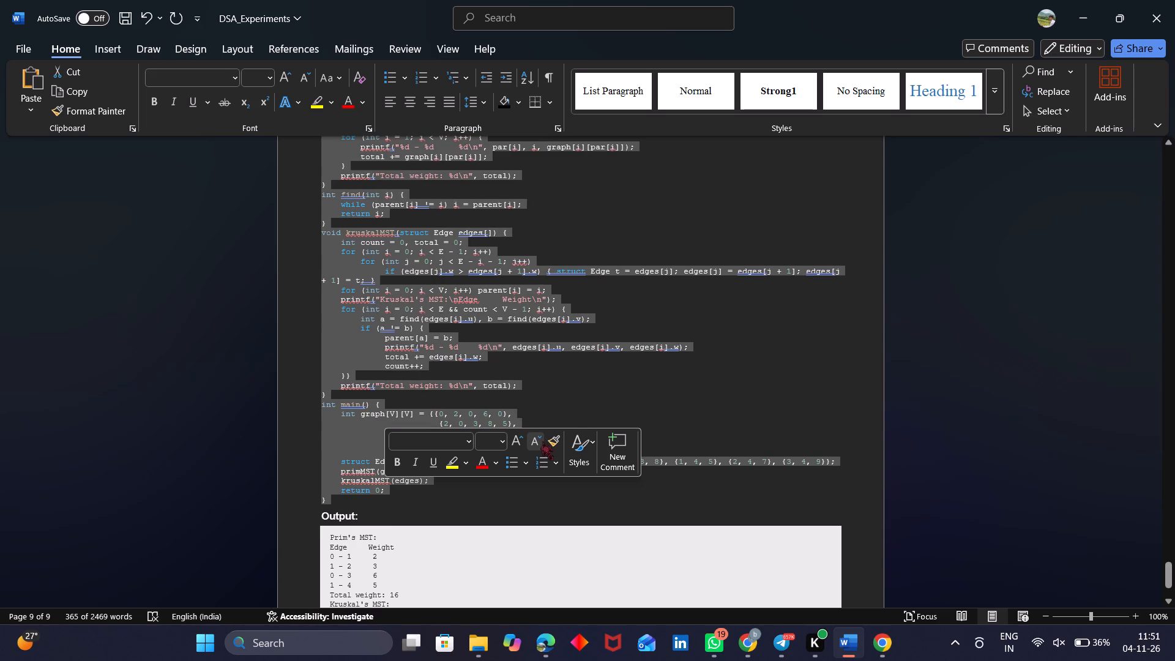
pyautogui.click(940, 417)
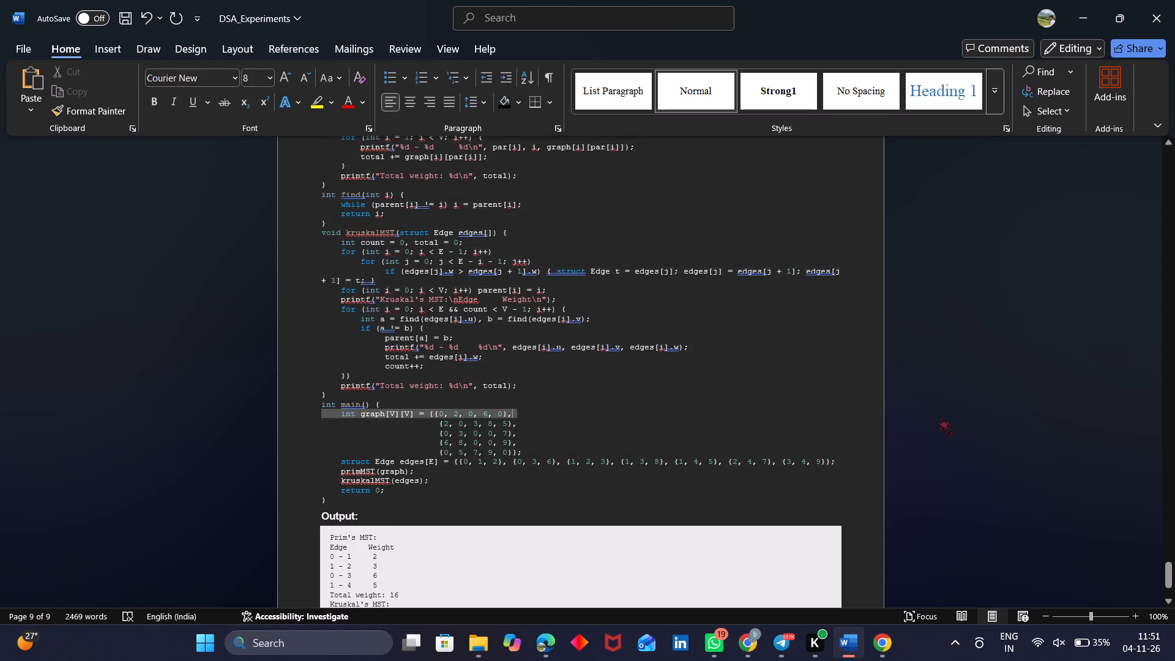
# Undo the font size changes on experiment 9's code and the most recent enlargement of experiment 7's linked list code.
pyautogui.hotkey('ctrl', 'z')
pyautogui.hotkey('ctrl', 'z')
pyautogui.hotkey('ctrl', 'z')
pyautogui.hotkey('ctrl', 'z')
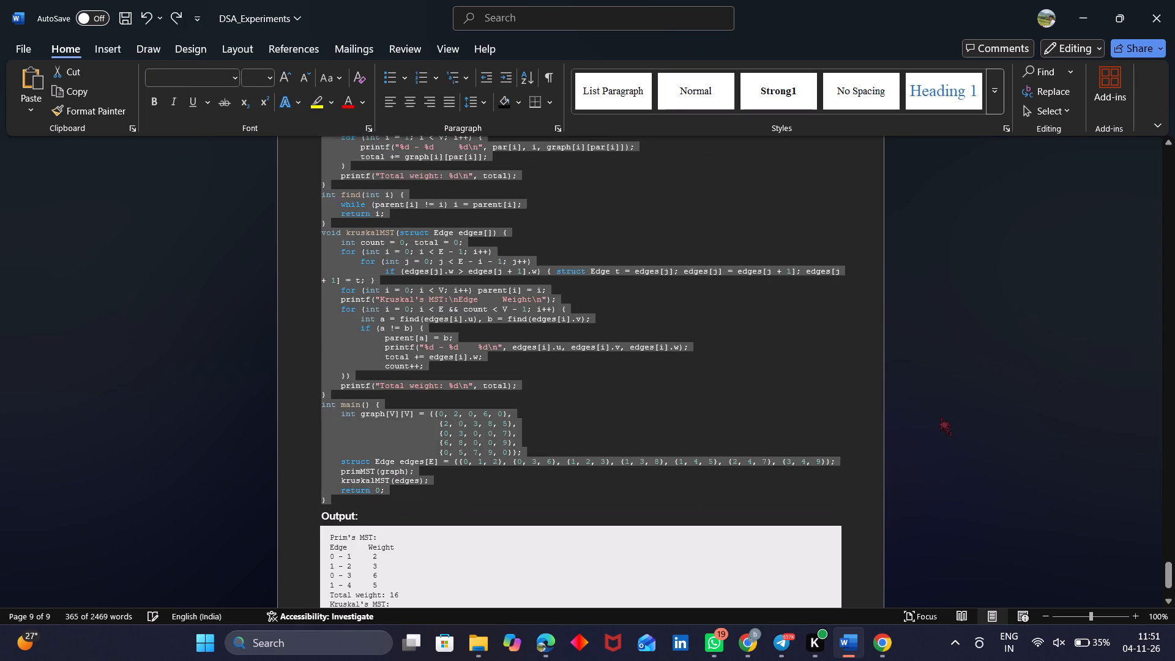
pyautogui.hotkey('ctrl', 'z')
pyautogui.hotkey('ctrl', 'z')
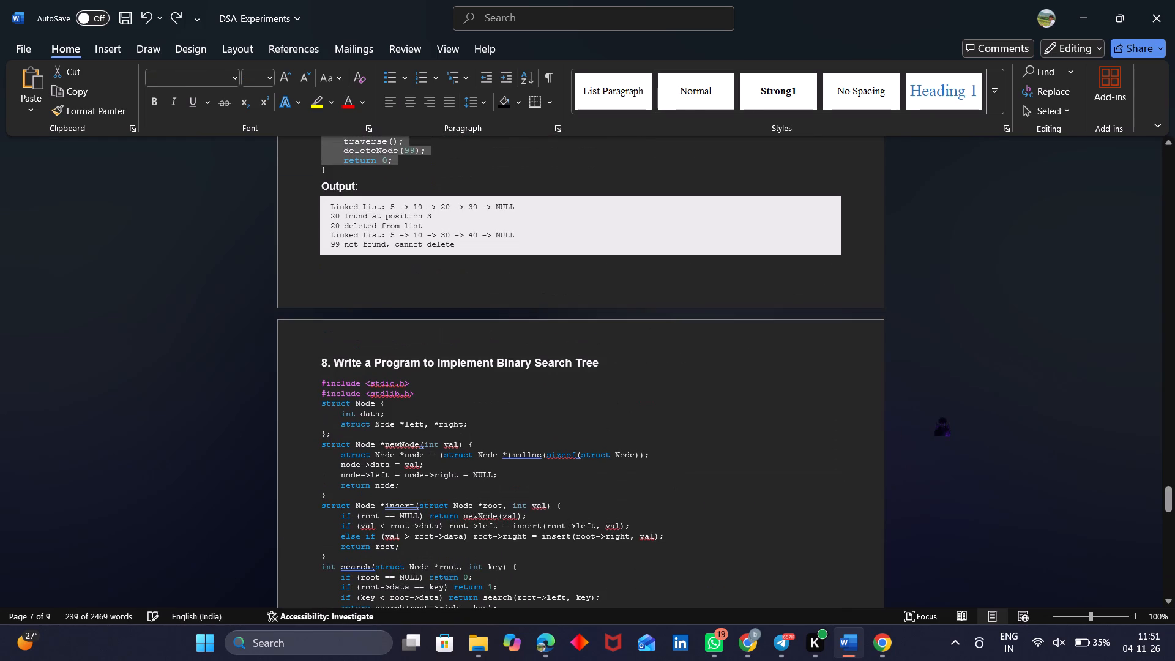
# Examine the size and page layout of experiment 7's linked list code from its main function up to its heading.
pyautogui.scroll(5, 937, 437)
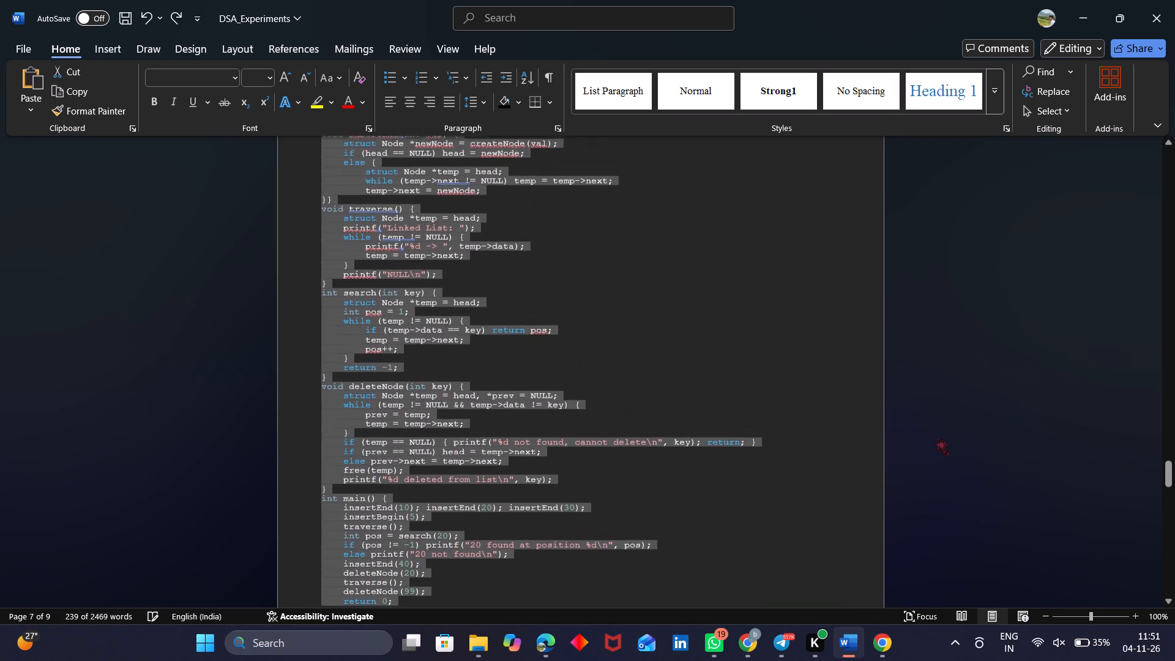
pyautogui.scroll(1, 937, 437)
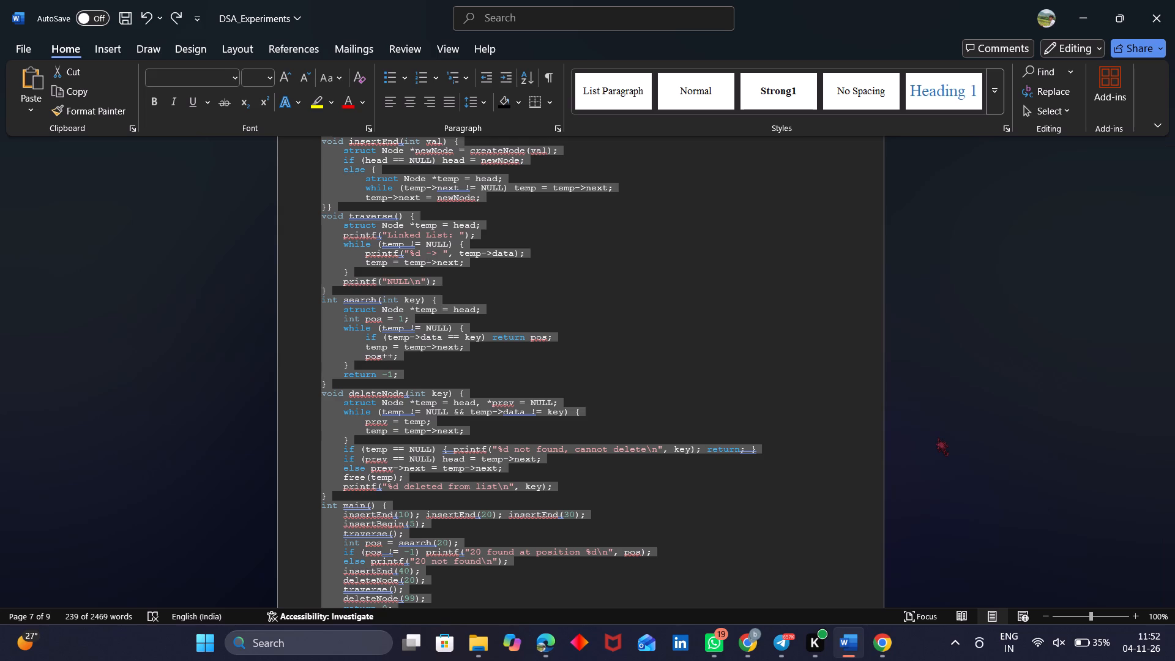
pyautogui.click(808, 327)
pyautogui.scroll(1, 808, 327)
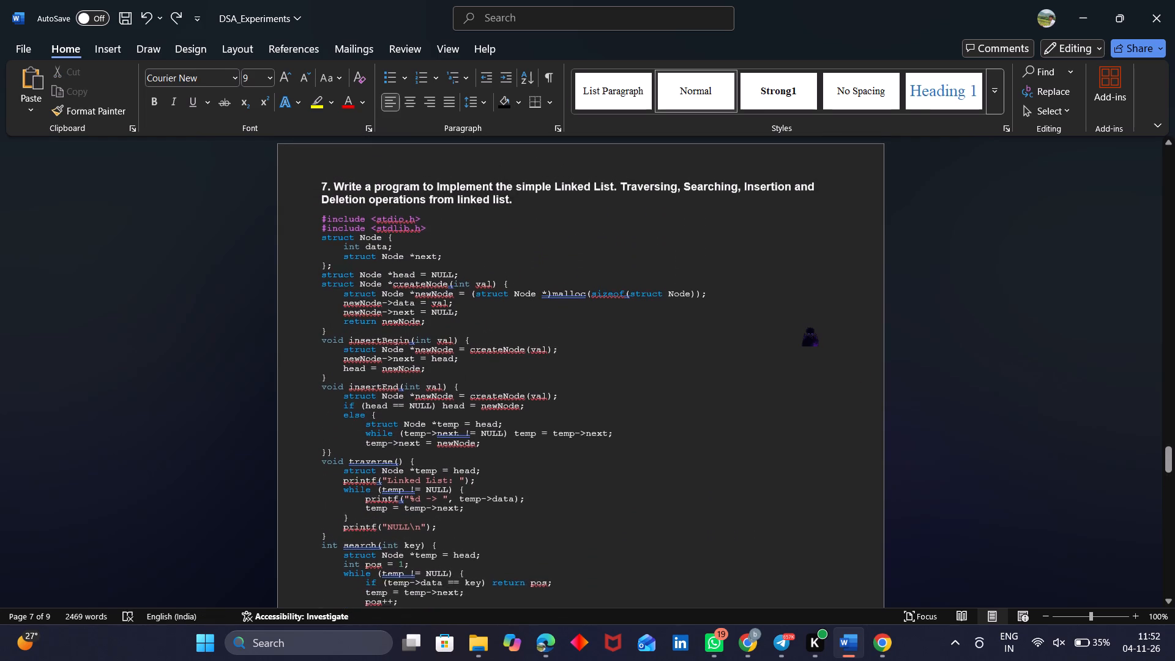
pyautogui.scroll(1, 808, 327)
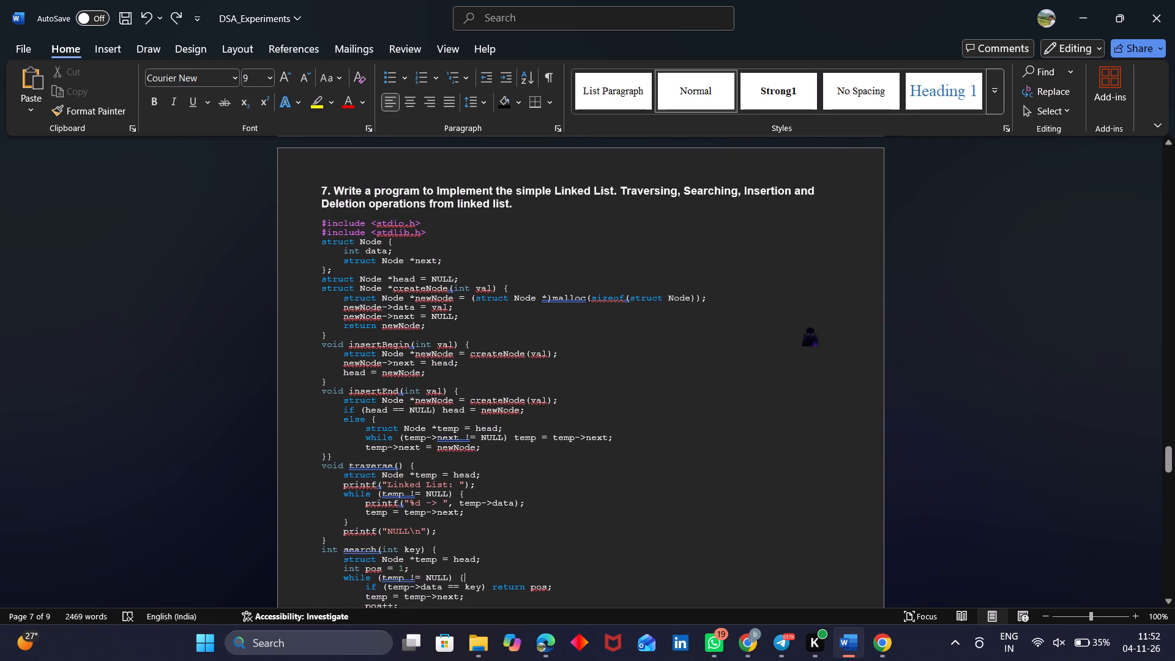
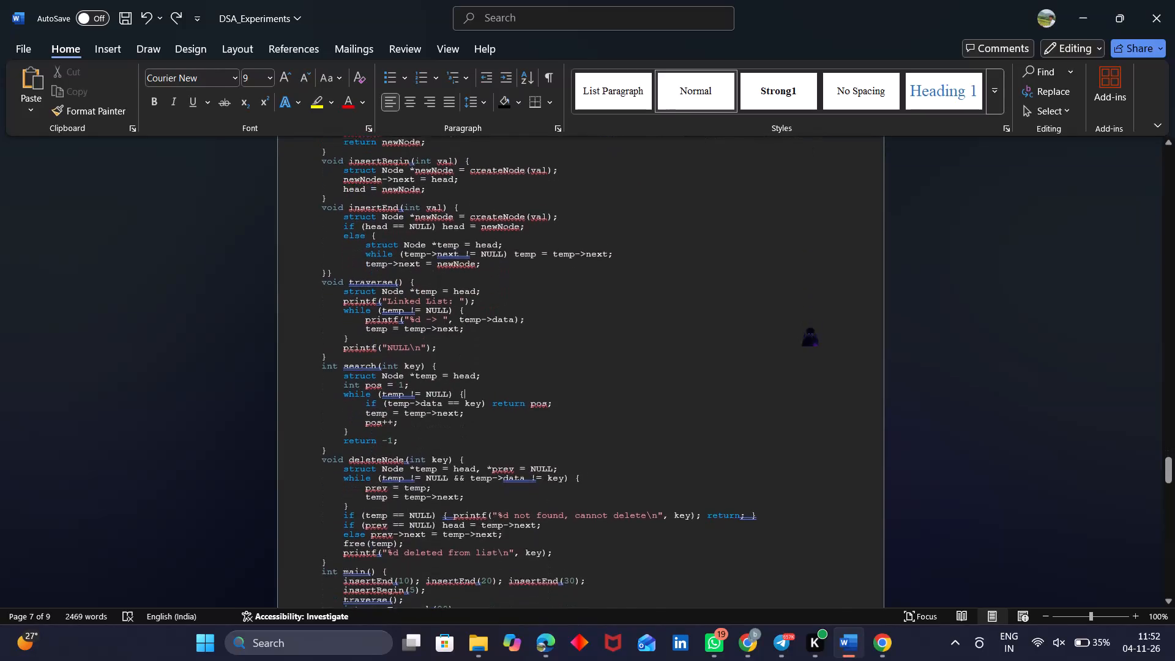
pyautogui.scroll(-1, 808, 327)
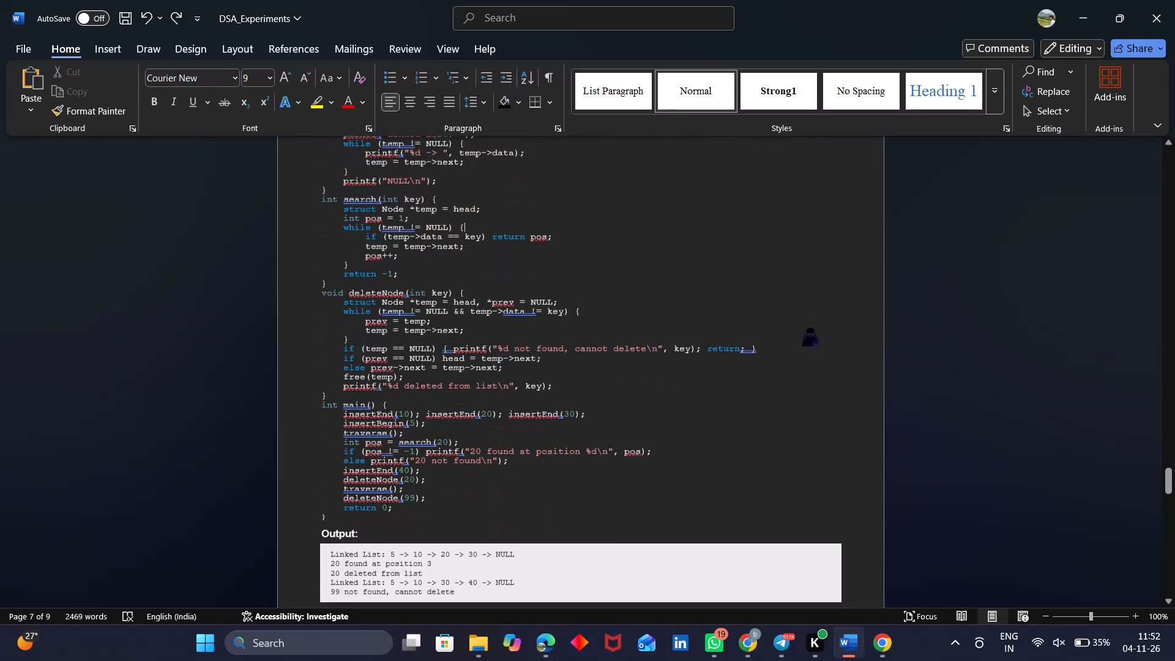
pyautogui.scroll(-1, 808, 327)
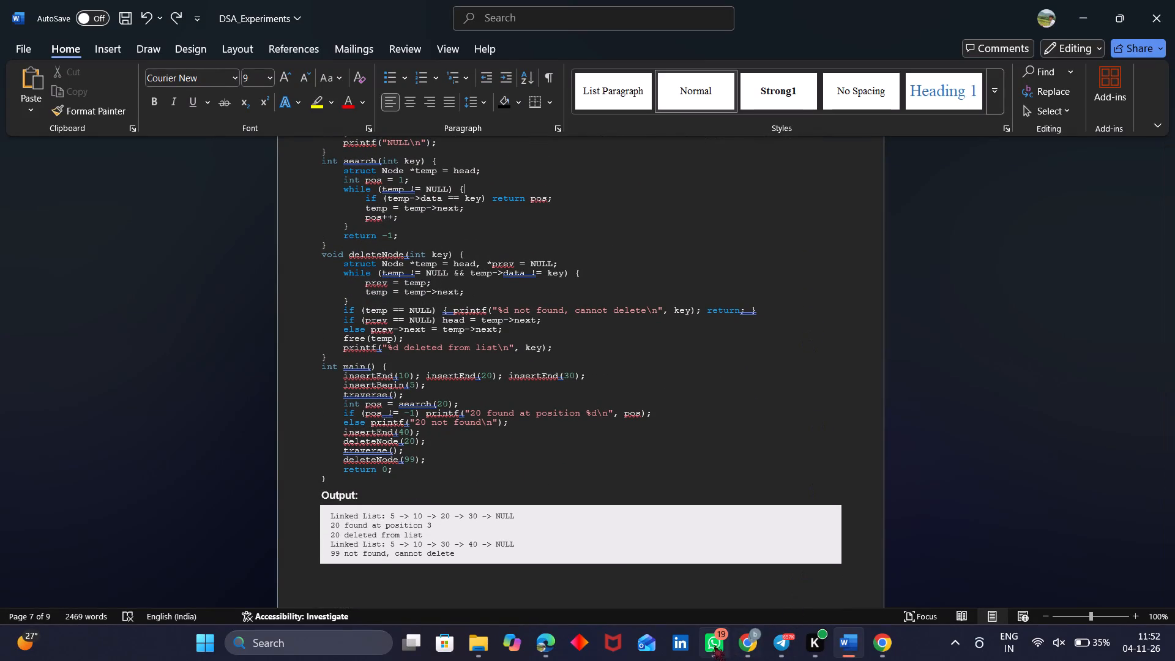
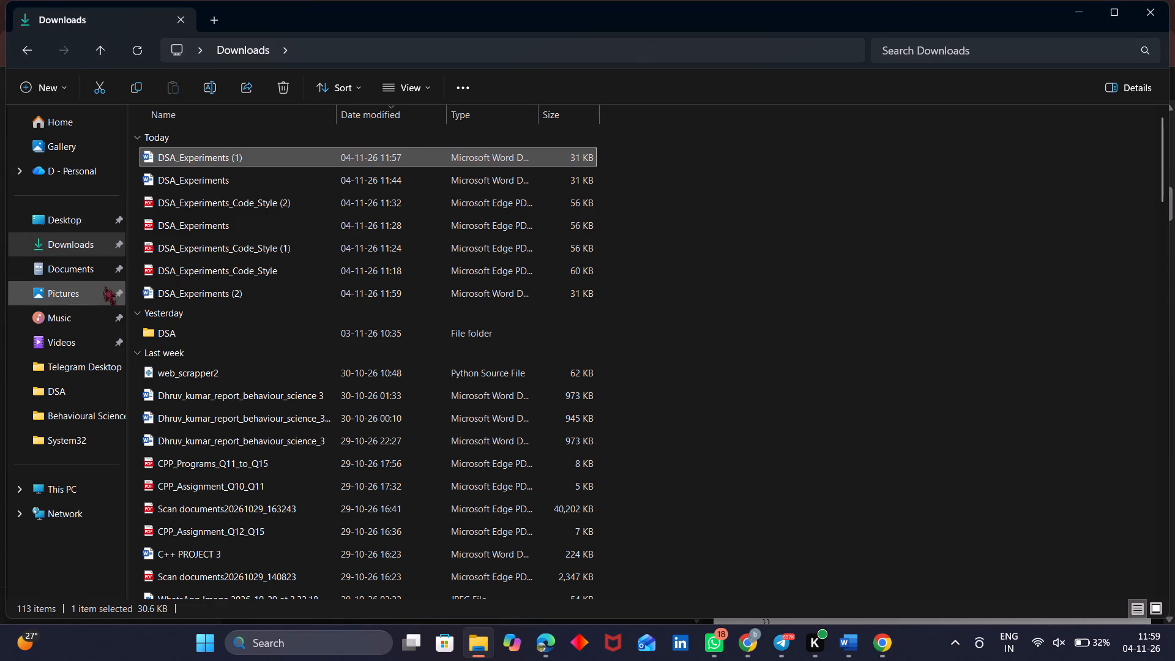
pyautogui.click(94, 269)
pyautogui.click(93, 245)
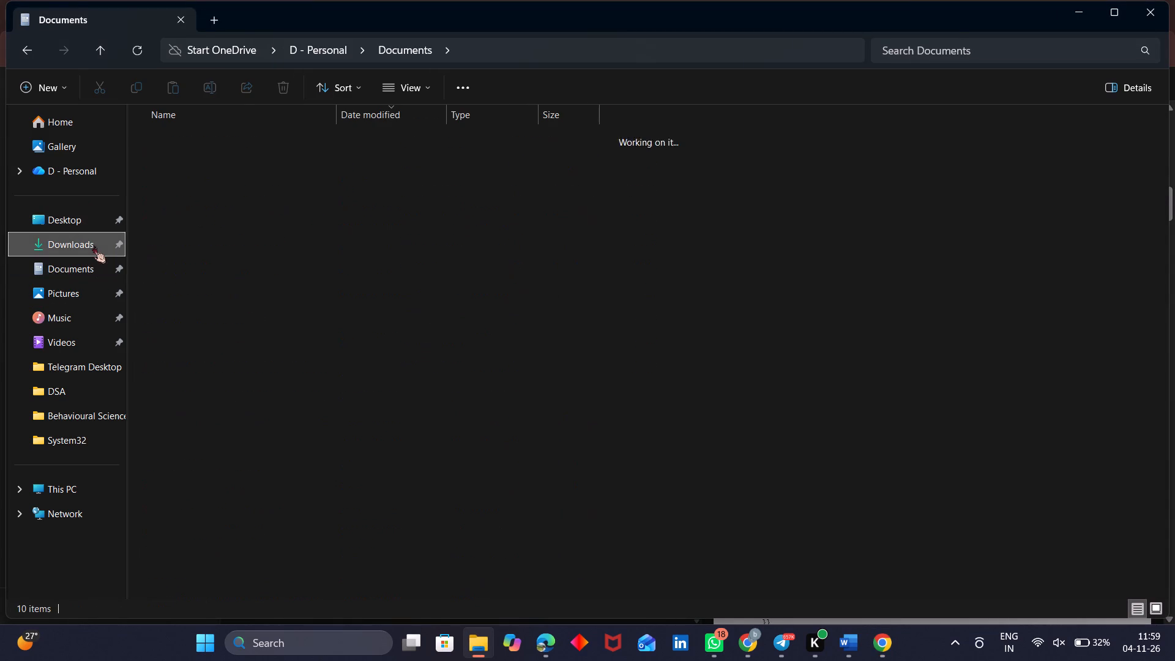
pyautogui.doubleClick(239, 163)
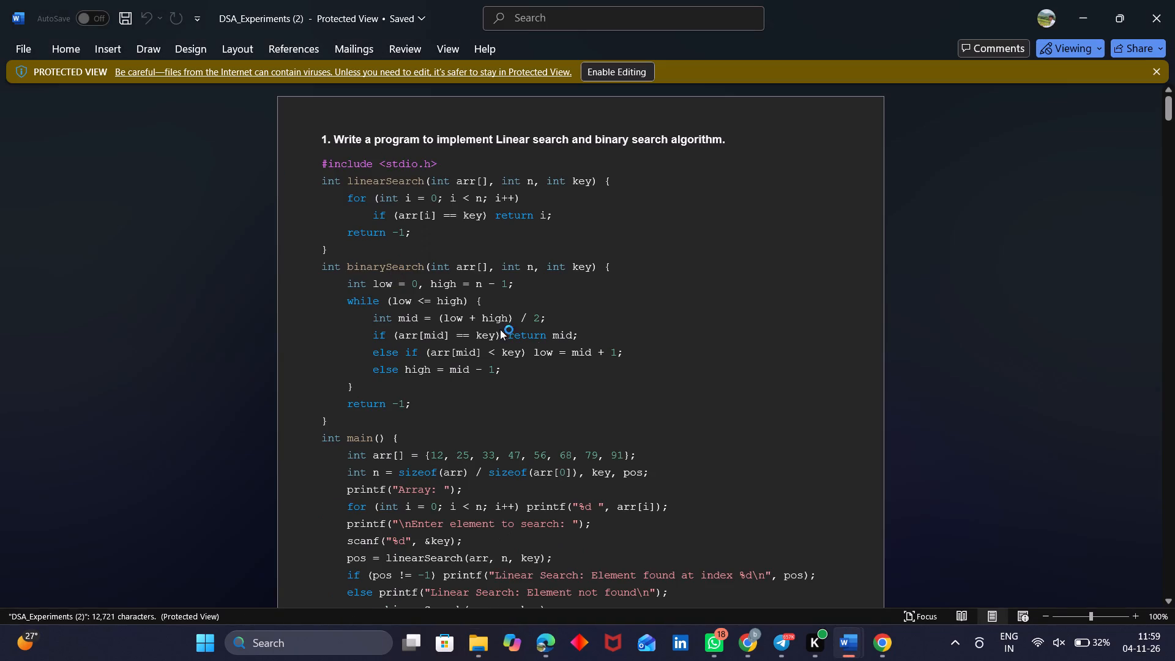
# Enable editing in DSA_Experiments (2) and check experiment 1's code and output box.
pyautogui.scroll(-3, 532, 345)
pyautogui.scroll(10, 532, 345)
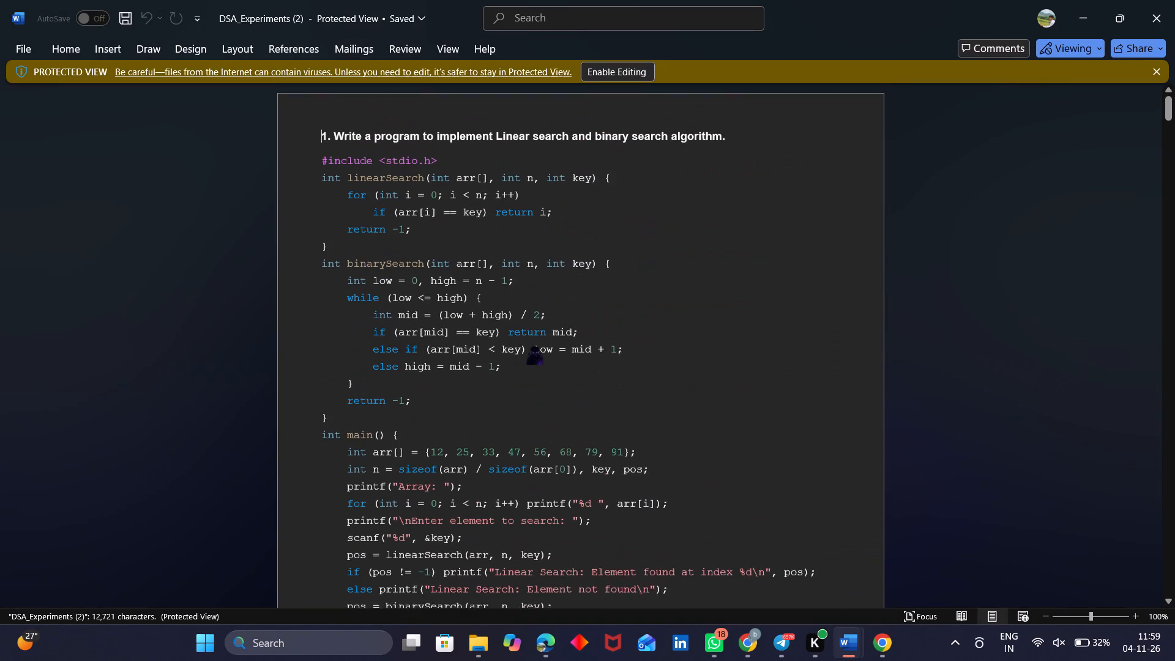
pyautogui.scroll(2, 532, 345)
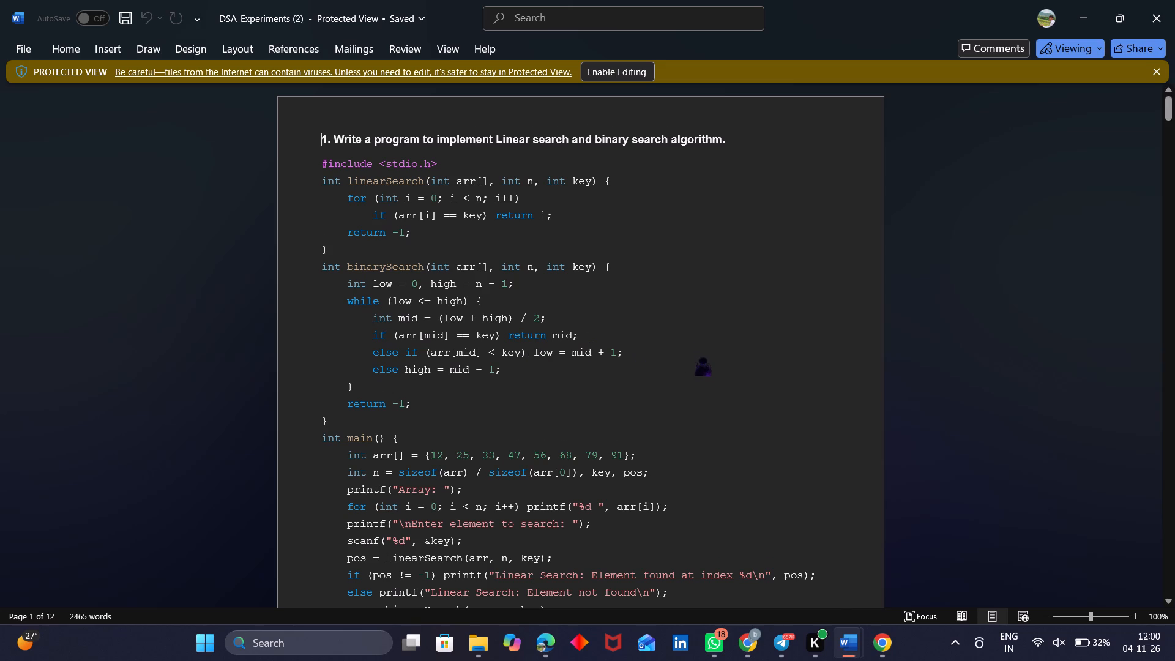
pyautogui.scroll(-4, 701, 357)
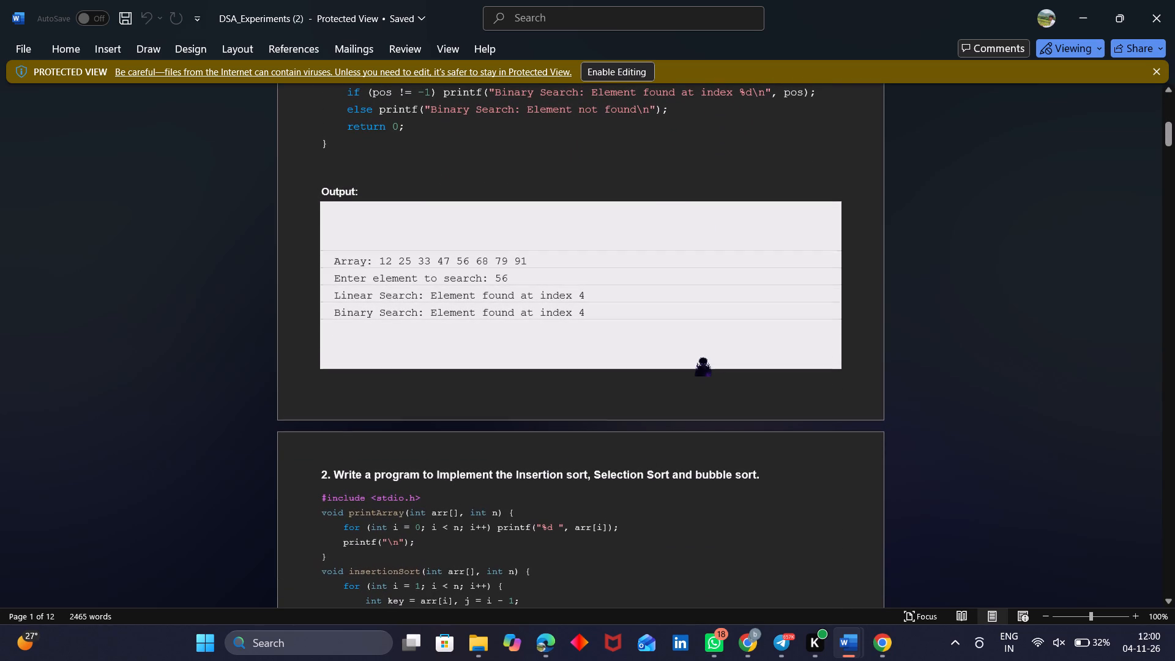
pyautogui.click(701, 357)
pyautogui.click(629, 75)
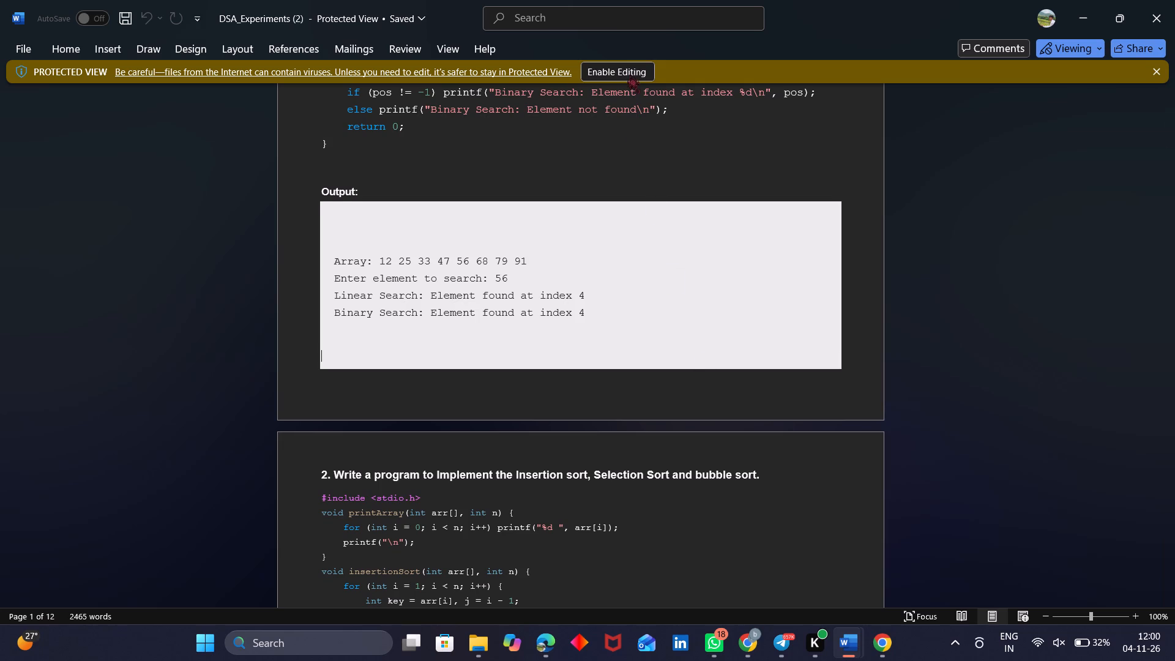
pyautogui.scroll(1, 627, 165)
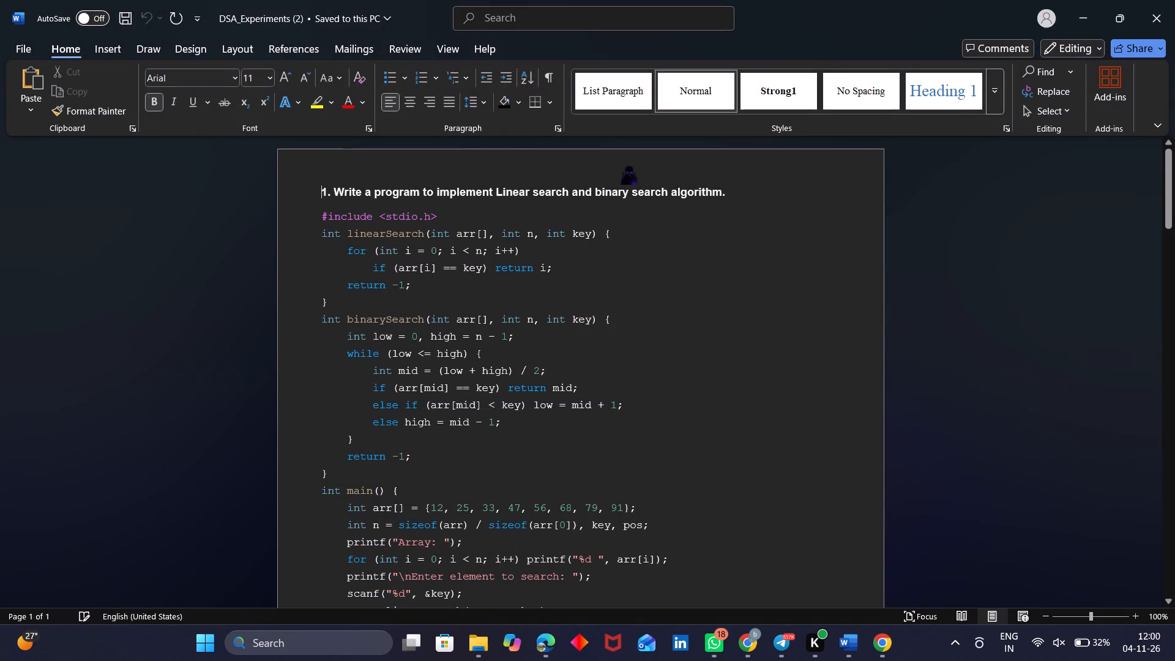
pyautogui.scroll(1, 663, 408)
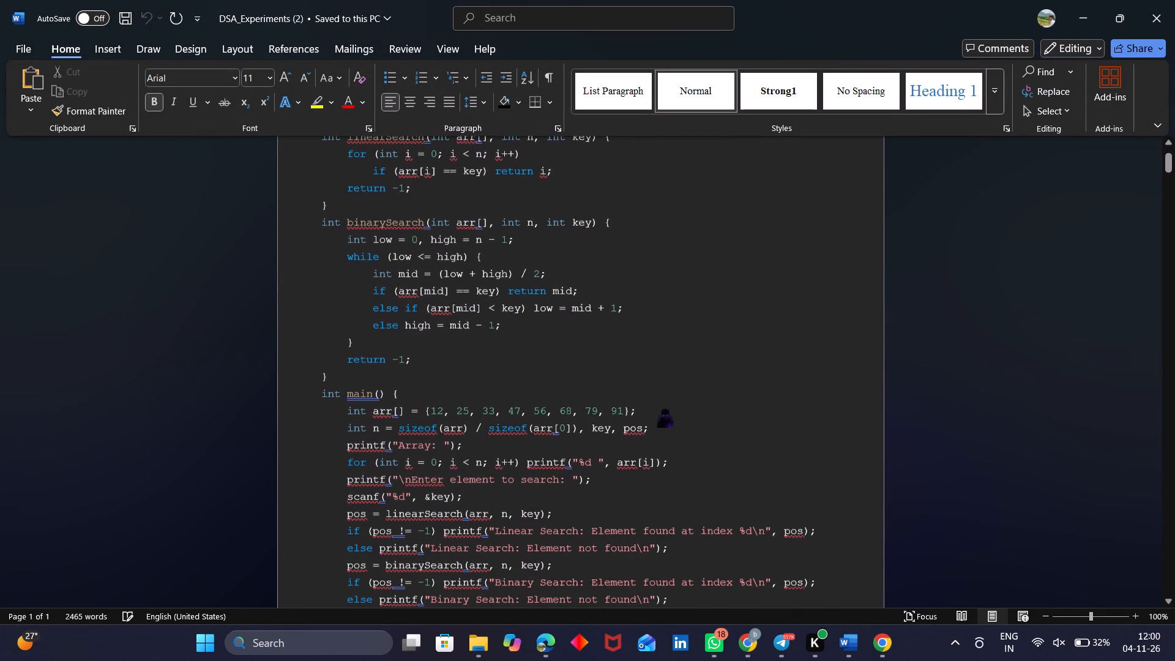
pyautogui.scroll(1, 663, 408)
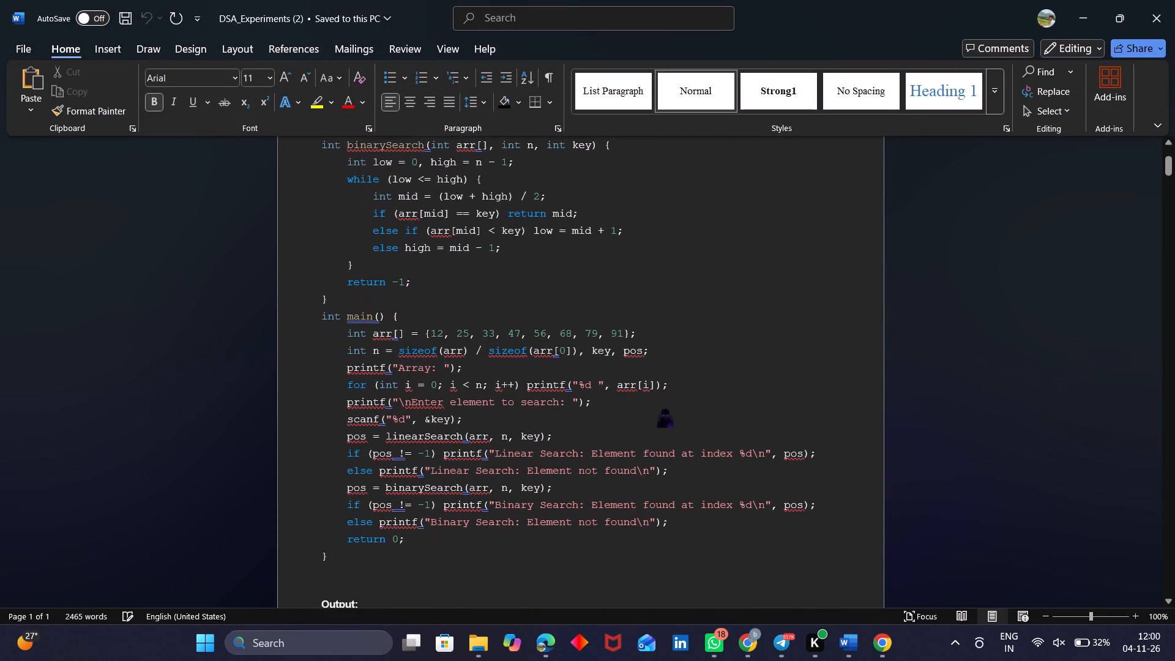
pyautogui.scroll(1, 663, 408)
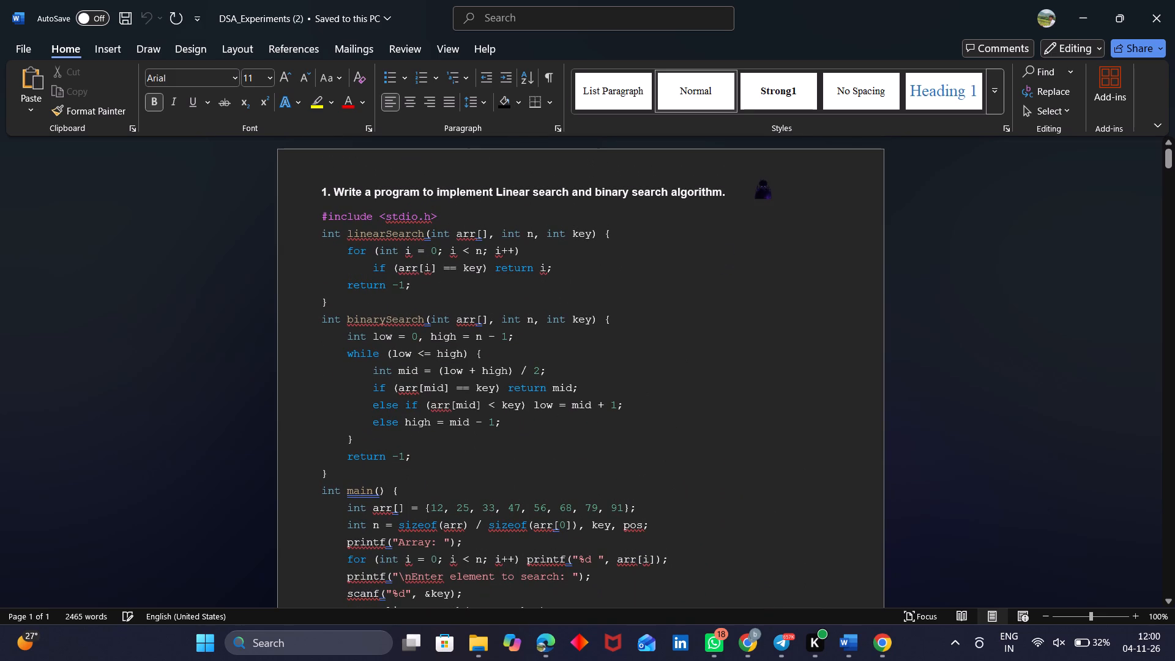
# Set the font colour of experiment 1's heading to black, keeping it bold, and check the page.
pyautogui.moveTo(745, 188); pyautogui.dragTo(385, 147)
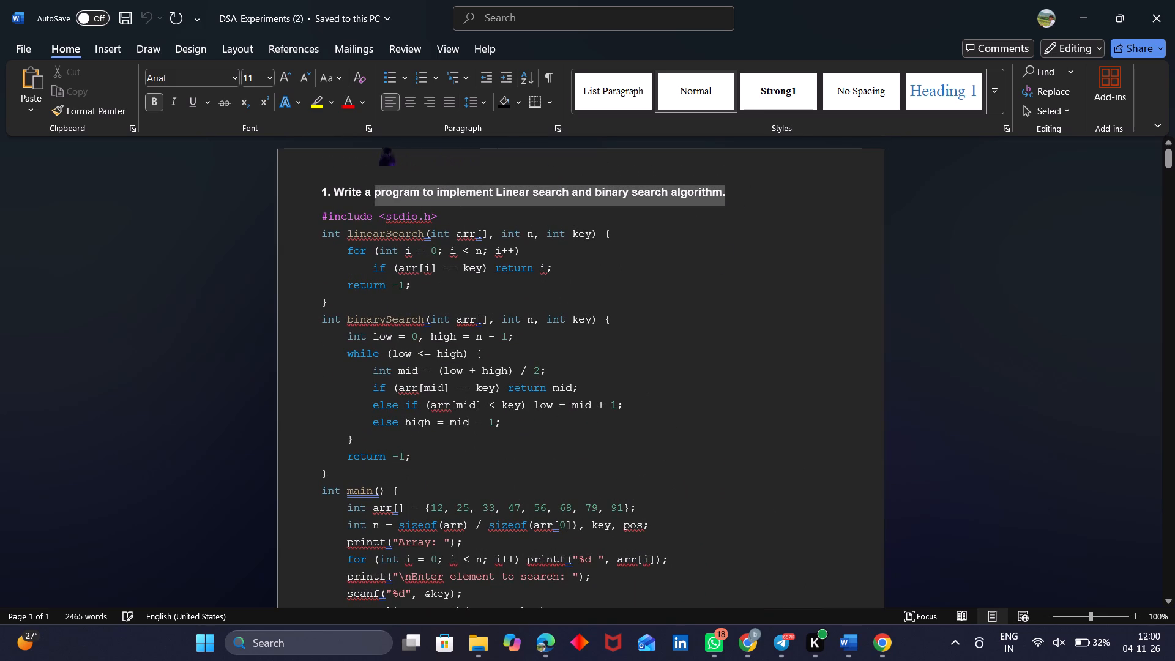
pyautogui.moveTo(385, 147); pyautogui.dragTo(303, 136)
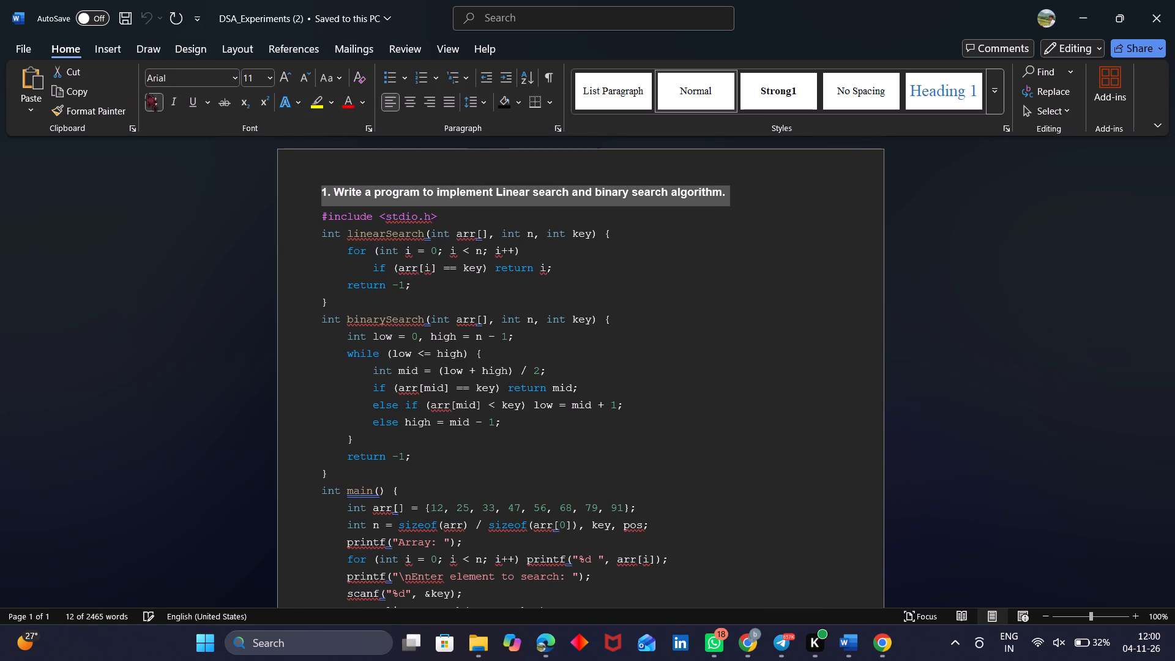
pyautogui.click(152, 99)
pyautogui.click(152, 99)
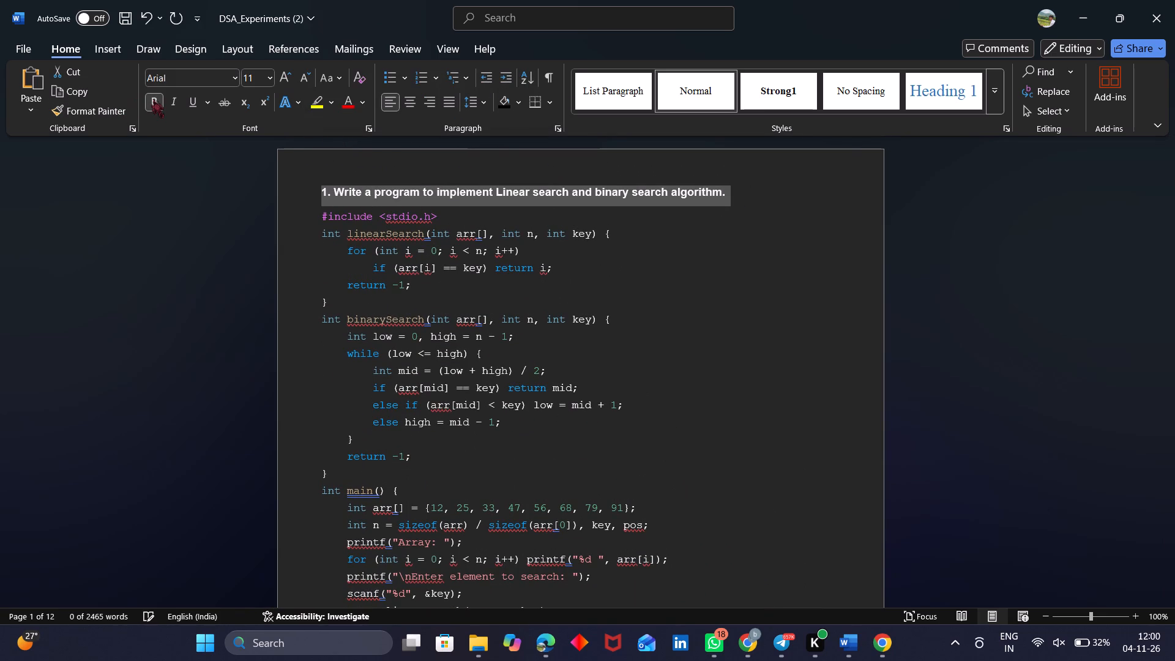
pyautogui.click(361, 97)
pyautogui.click(374, 198)
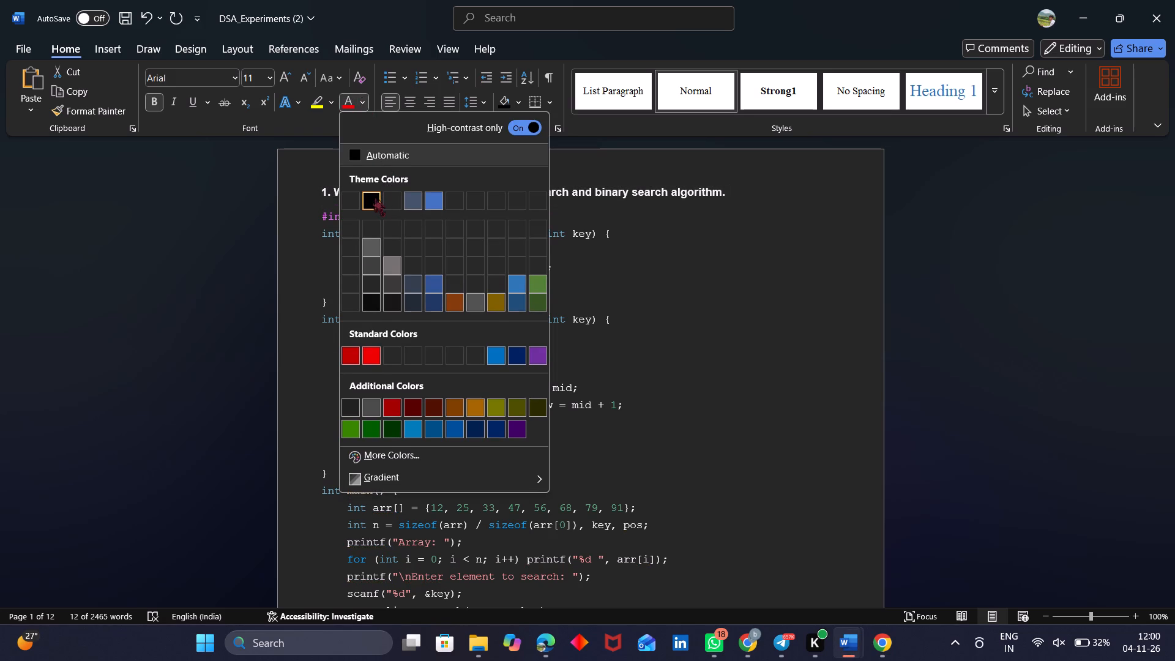
pyautogui.click(638, 242)
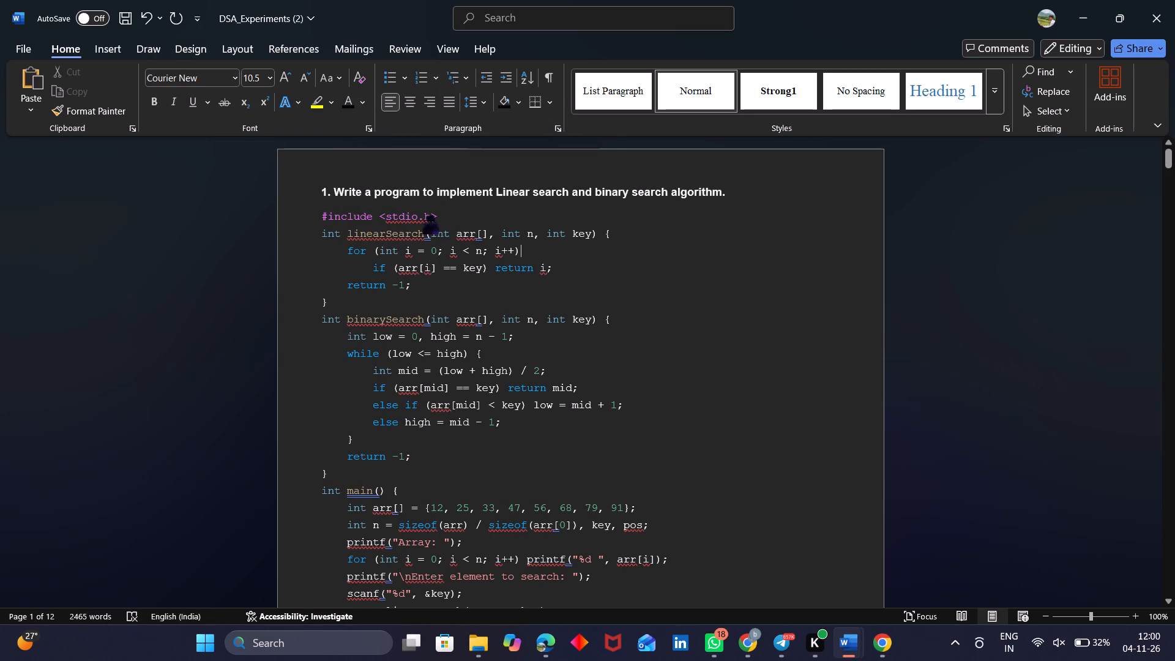
pyautogui.scroll(1, 685, 253)
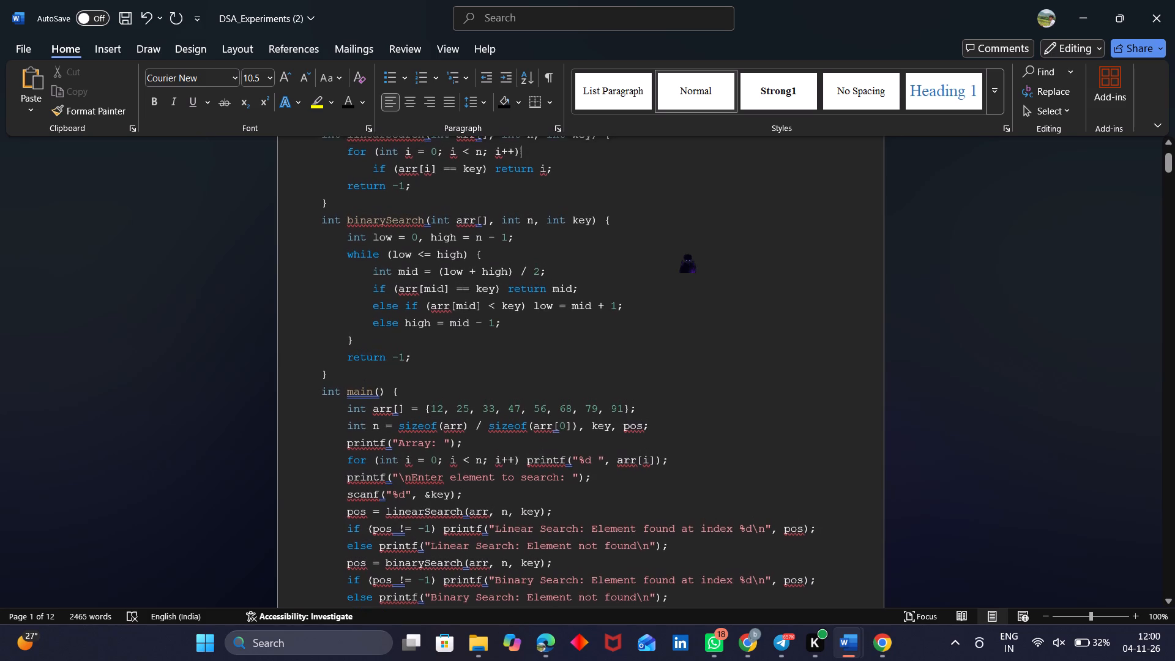
pyautogui.scroll(1, 685, 253)
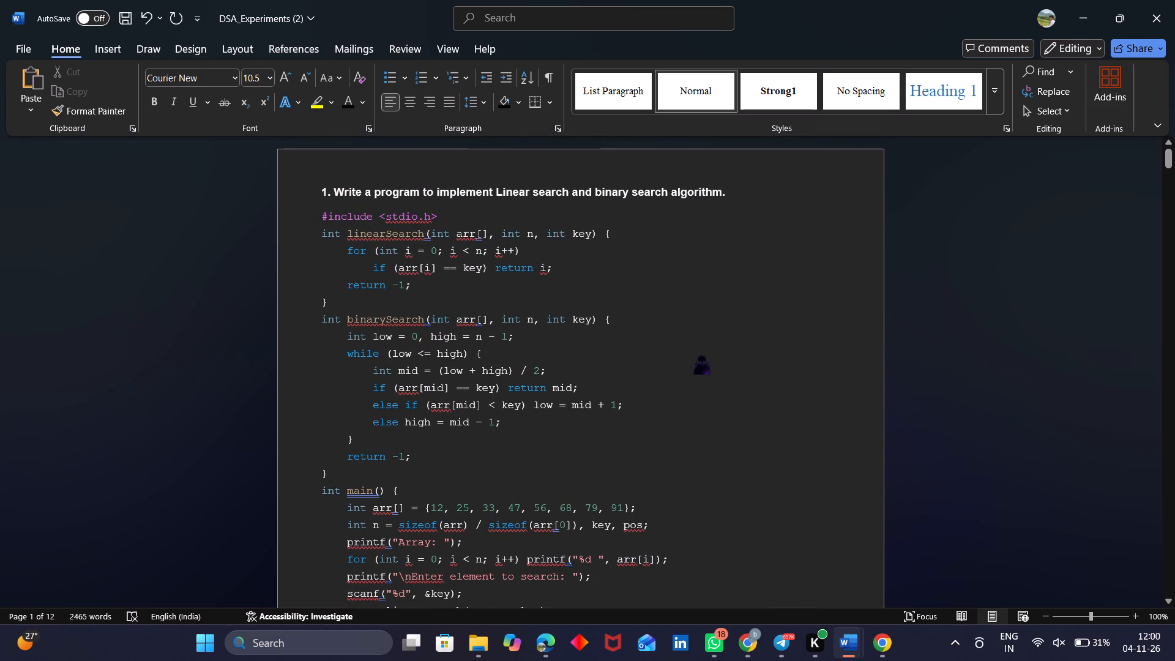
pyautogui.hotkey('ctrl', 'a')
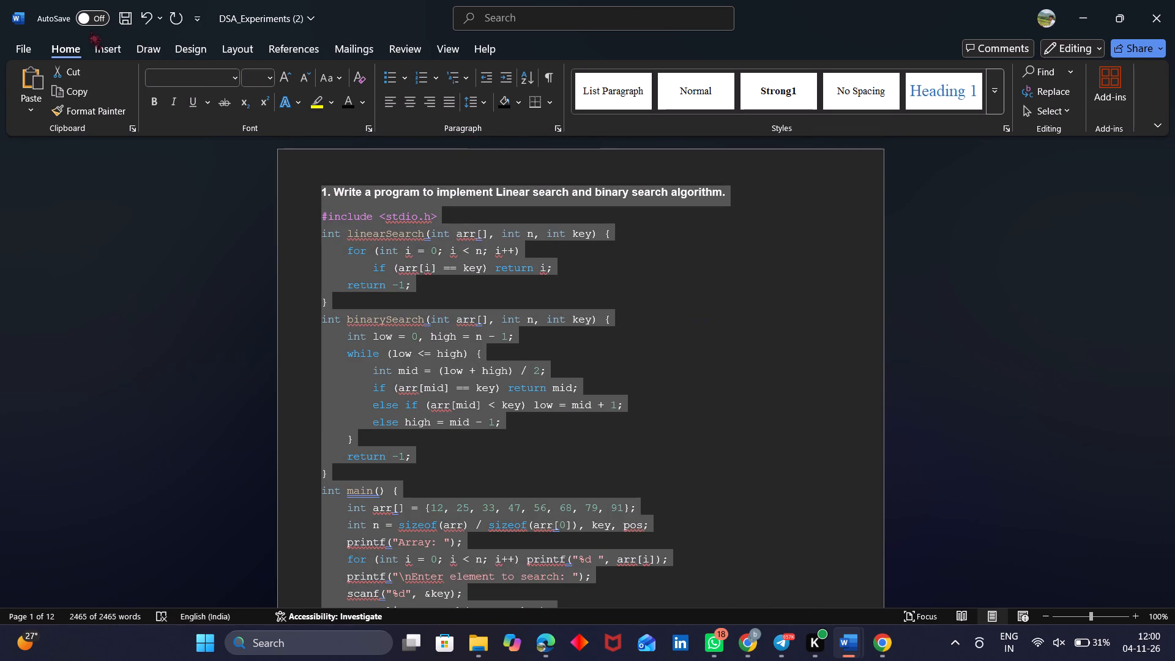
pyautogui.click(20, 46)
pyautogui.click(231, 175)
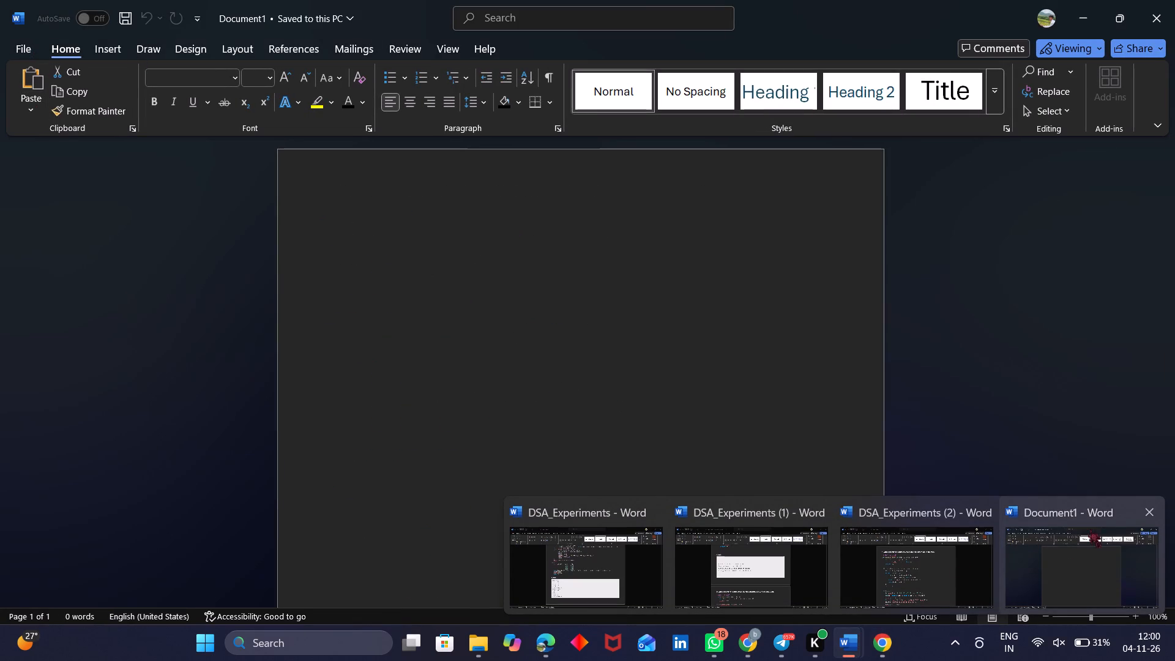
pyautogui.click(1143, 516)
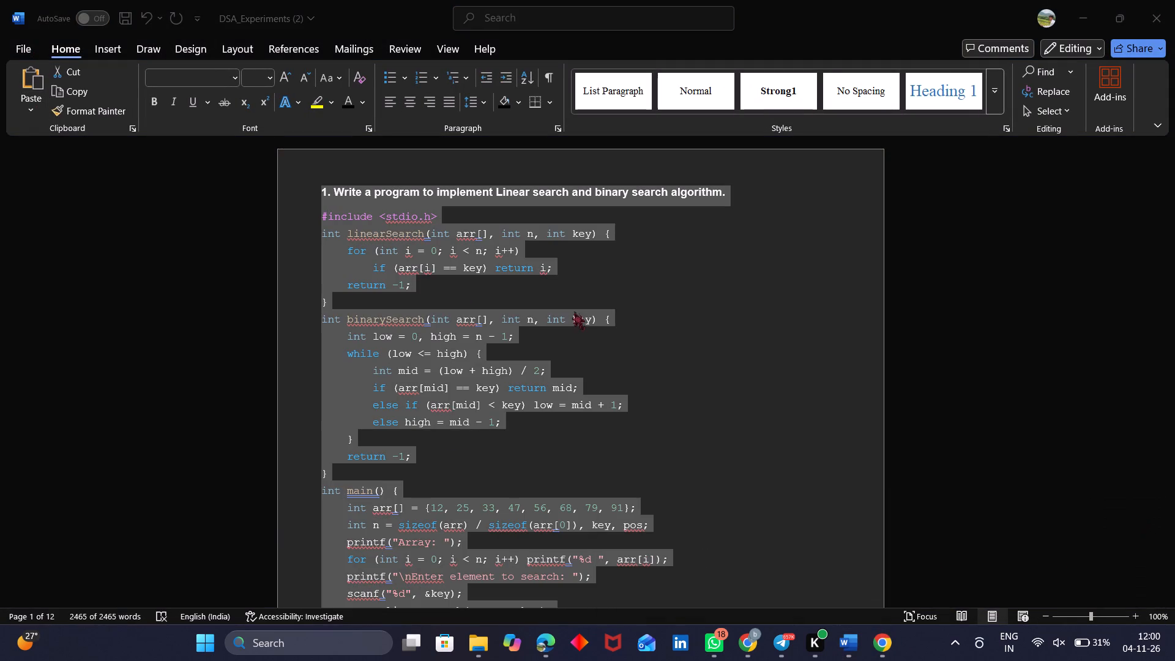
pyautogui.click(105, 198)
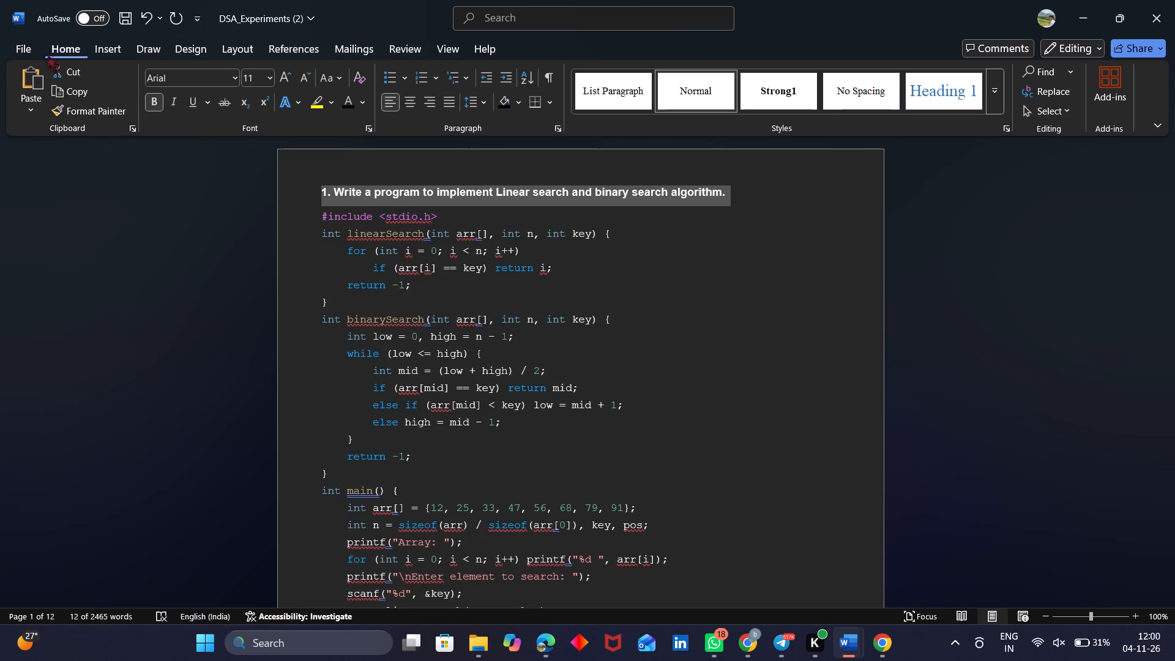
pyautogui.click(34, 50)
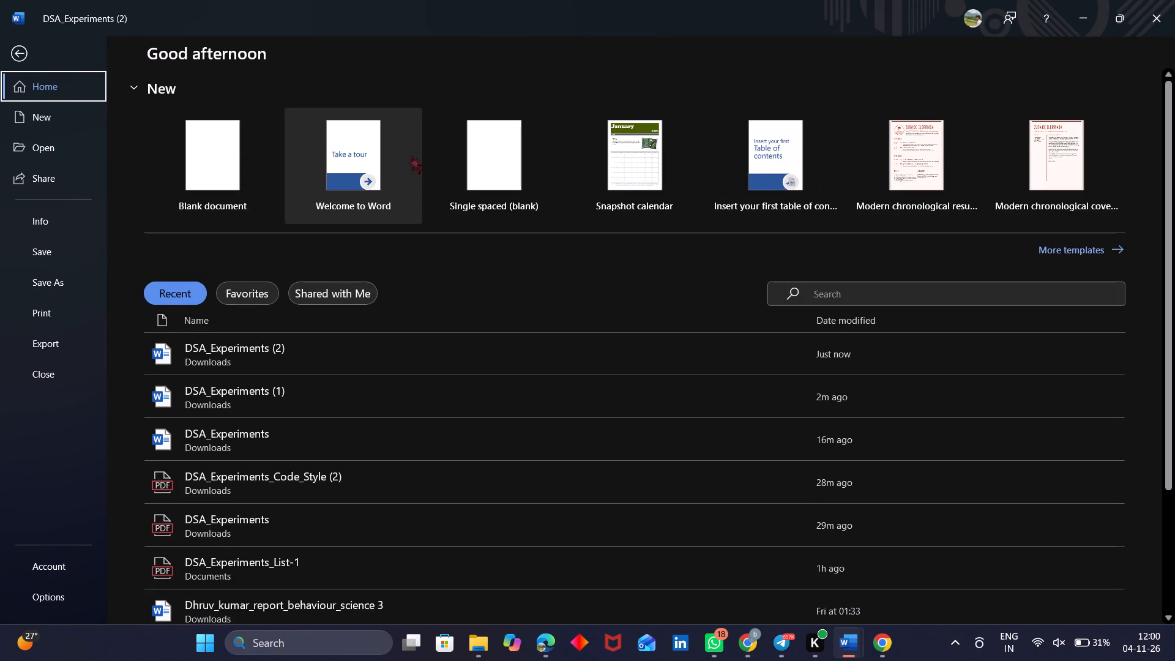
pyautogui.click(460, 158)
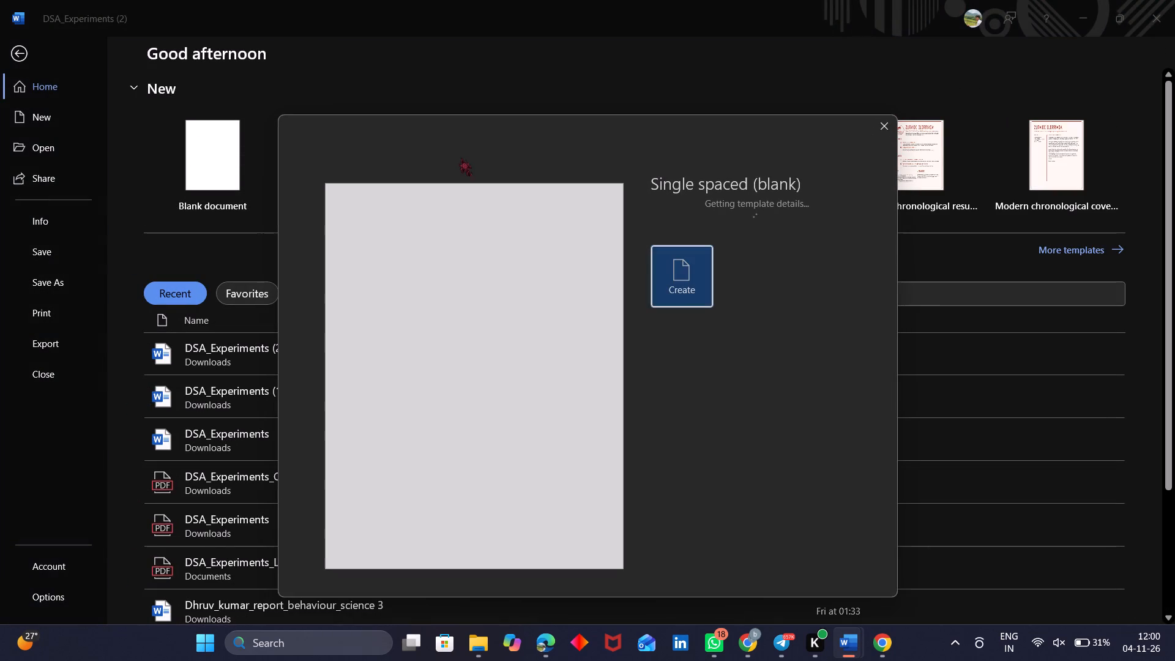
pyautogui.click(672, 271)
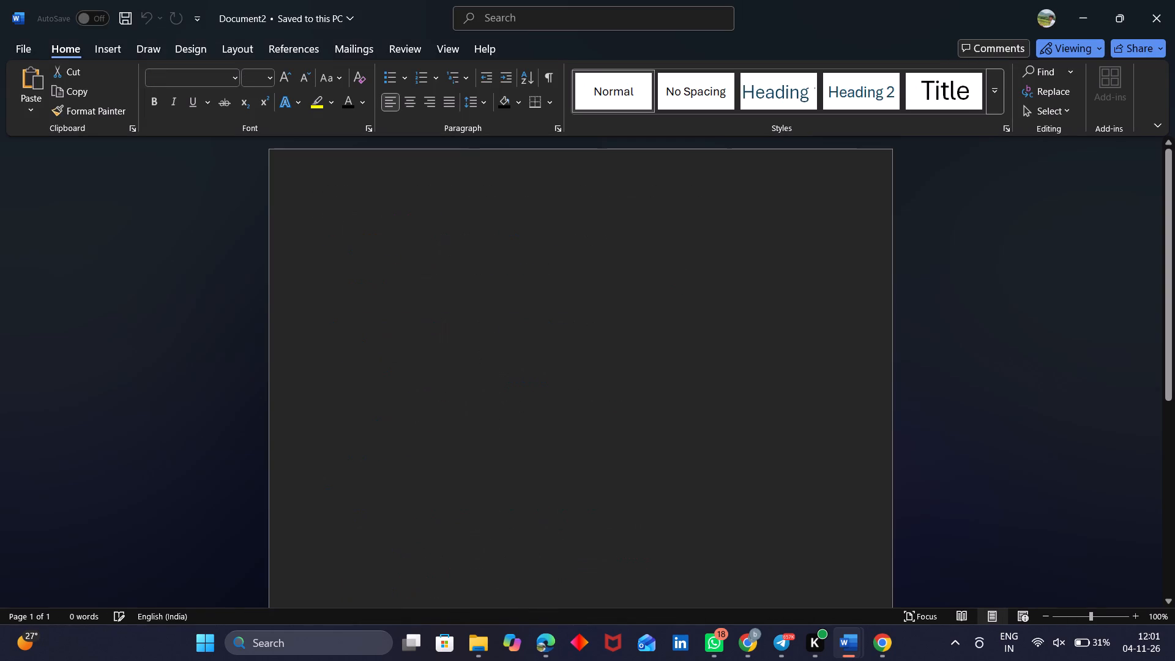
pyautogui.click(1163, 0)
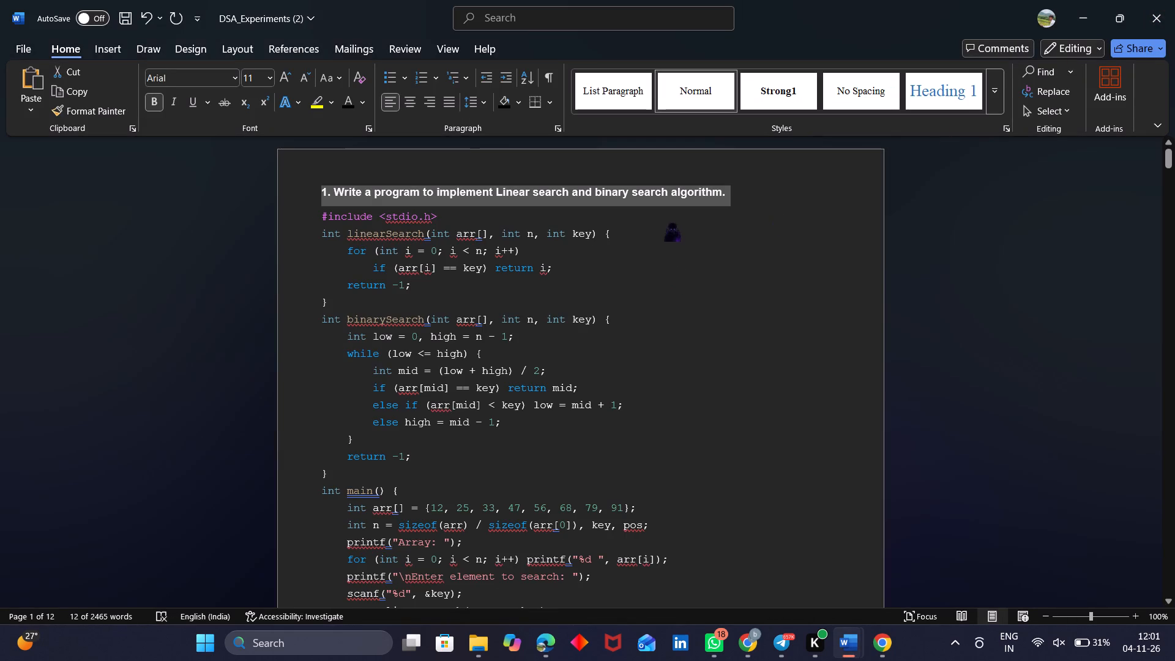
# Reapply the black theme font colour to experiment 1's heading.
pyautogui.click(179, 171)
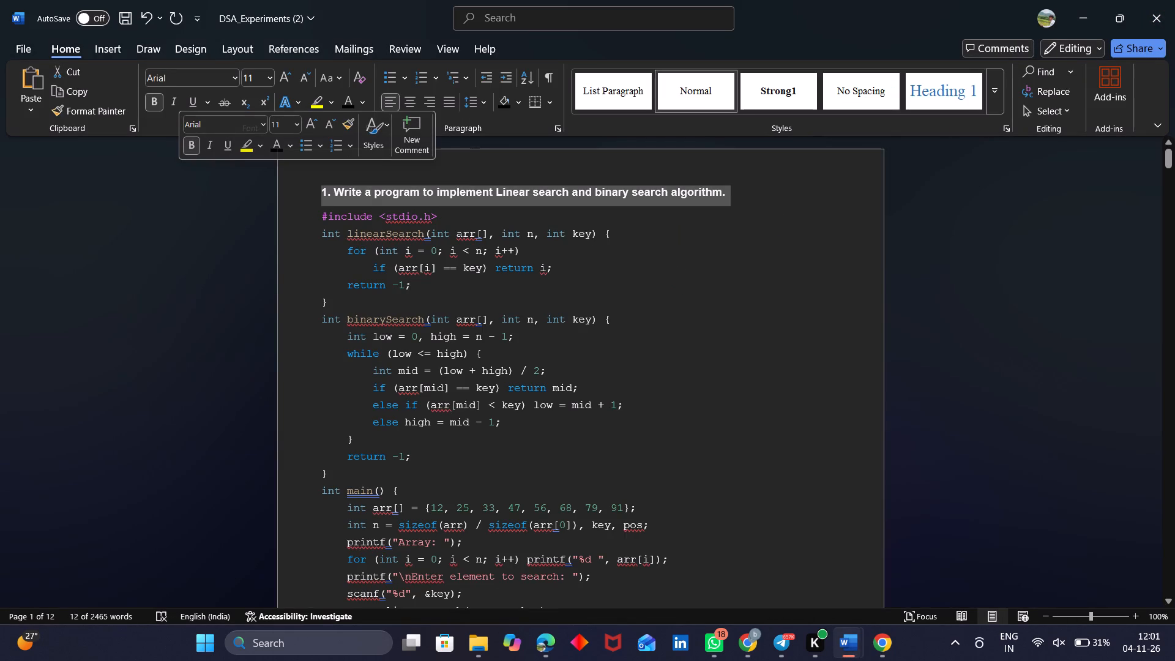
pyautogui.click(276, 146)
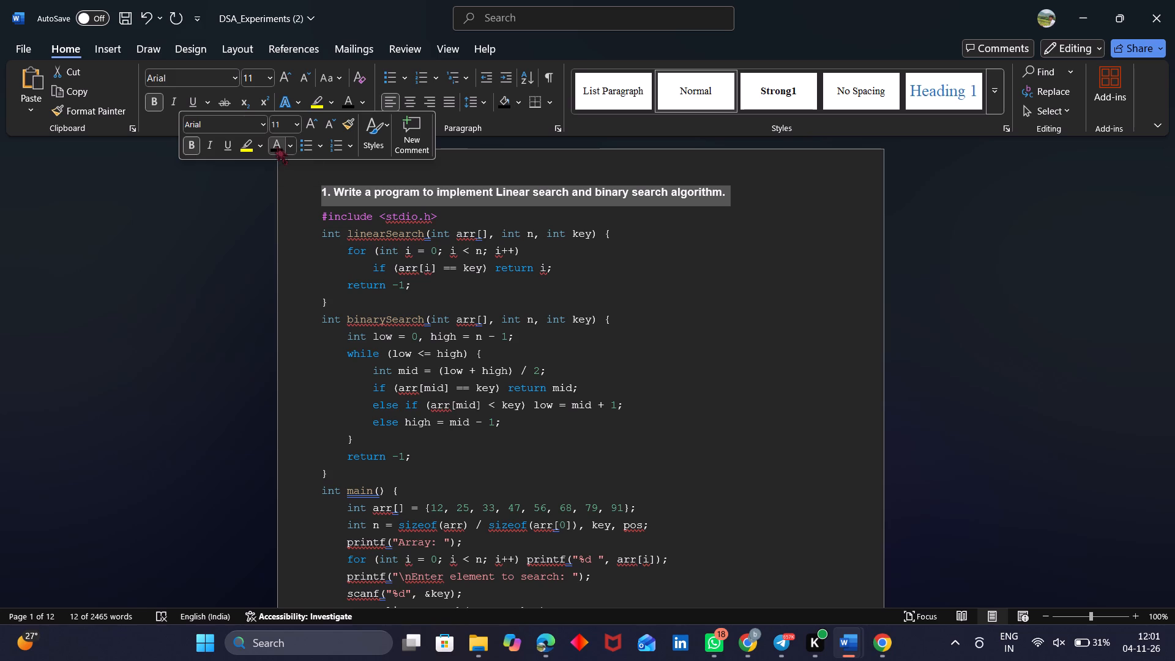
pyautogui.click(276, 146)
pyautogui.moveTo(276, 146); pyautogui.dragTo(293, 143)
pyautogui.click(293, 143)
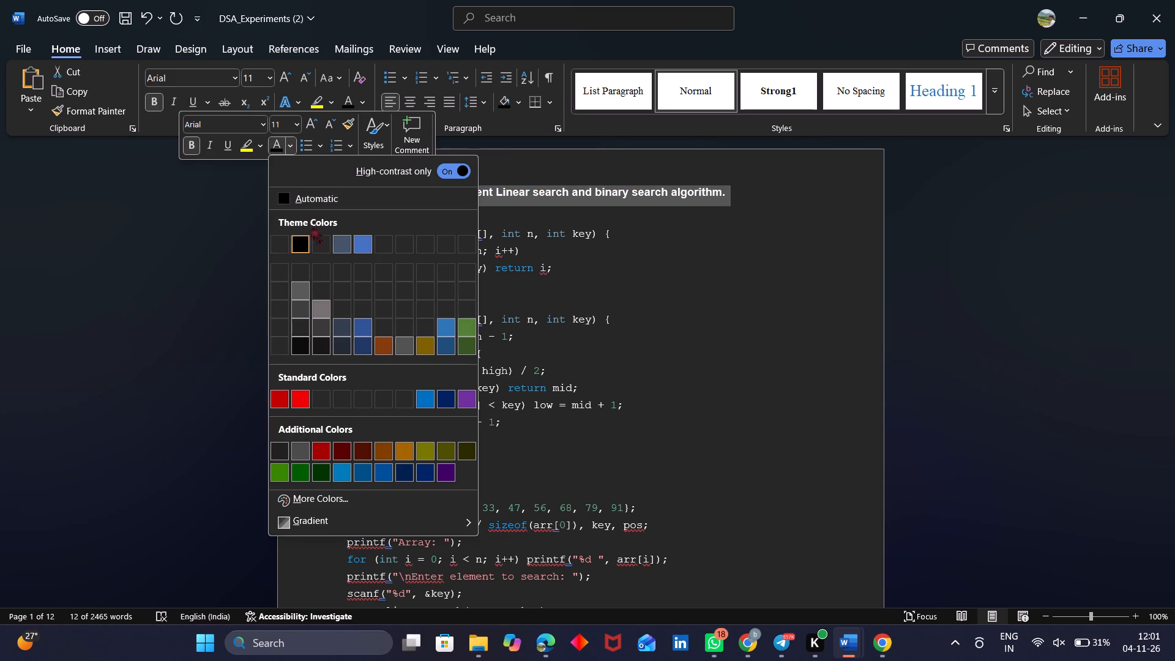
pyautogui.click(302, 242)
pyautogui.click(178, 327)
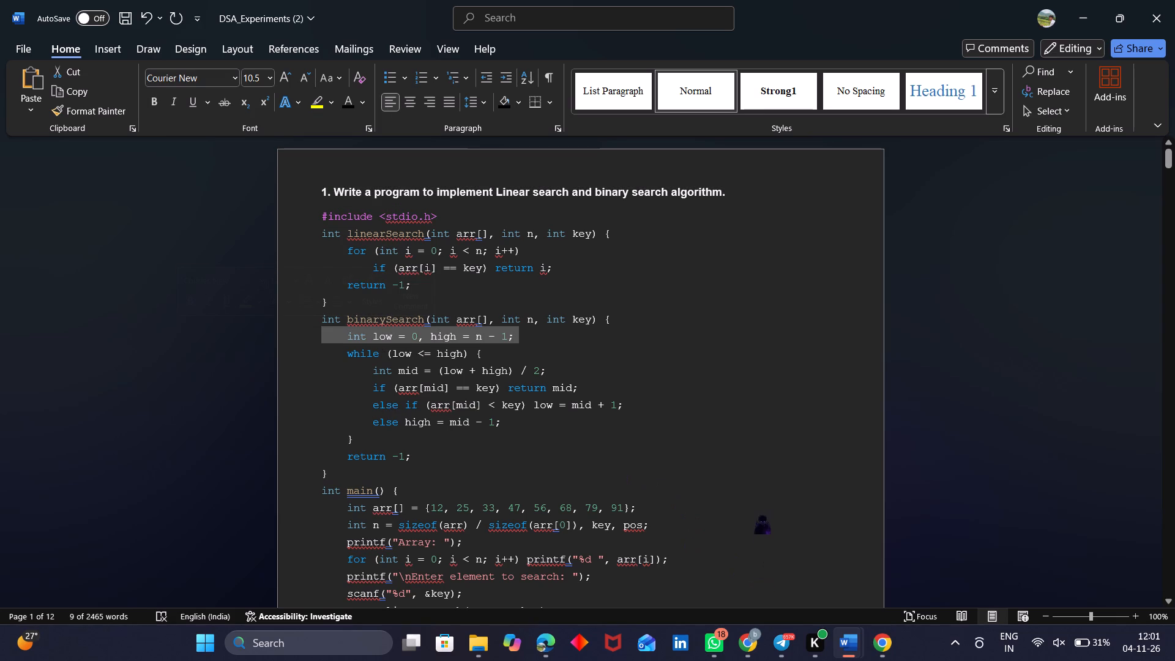
# Check the rest of experiment 1's code and its output box in DSA_Experiments (2).
pyautogui.scroll(-3, 760, 515)
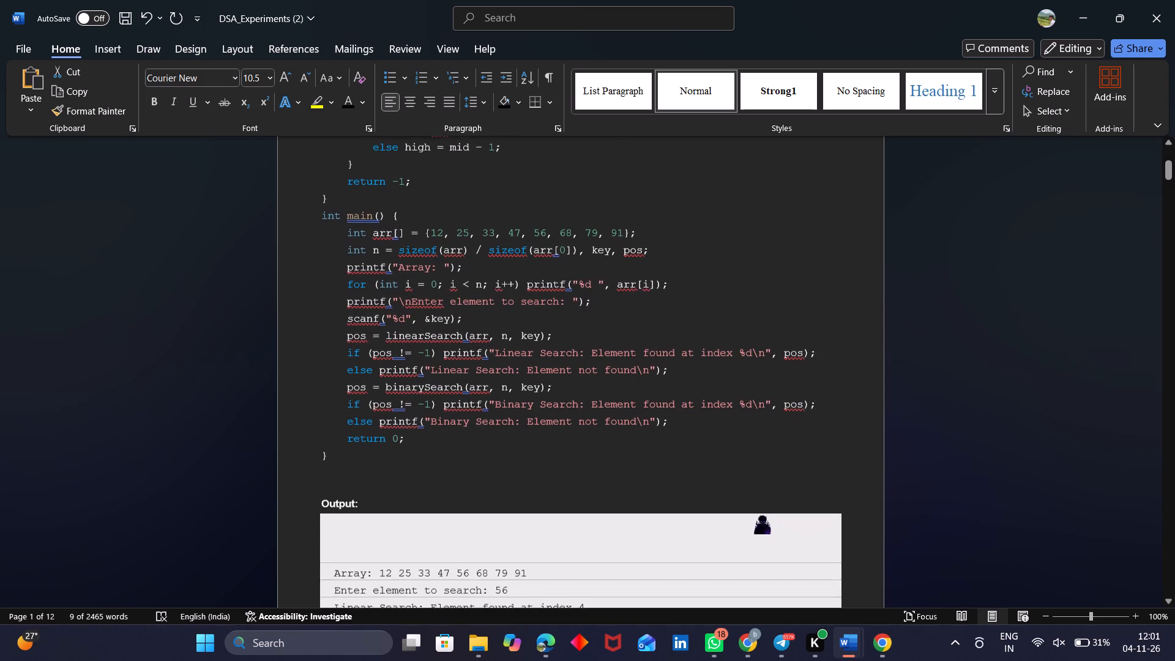
pyautogui.scroll(-1, 760, 515)
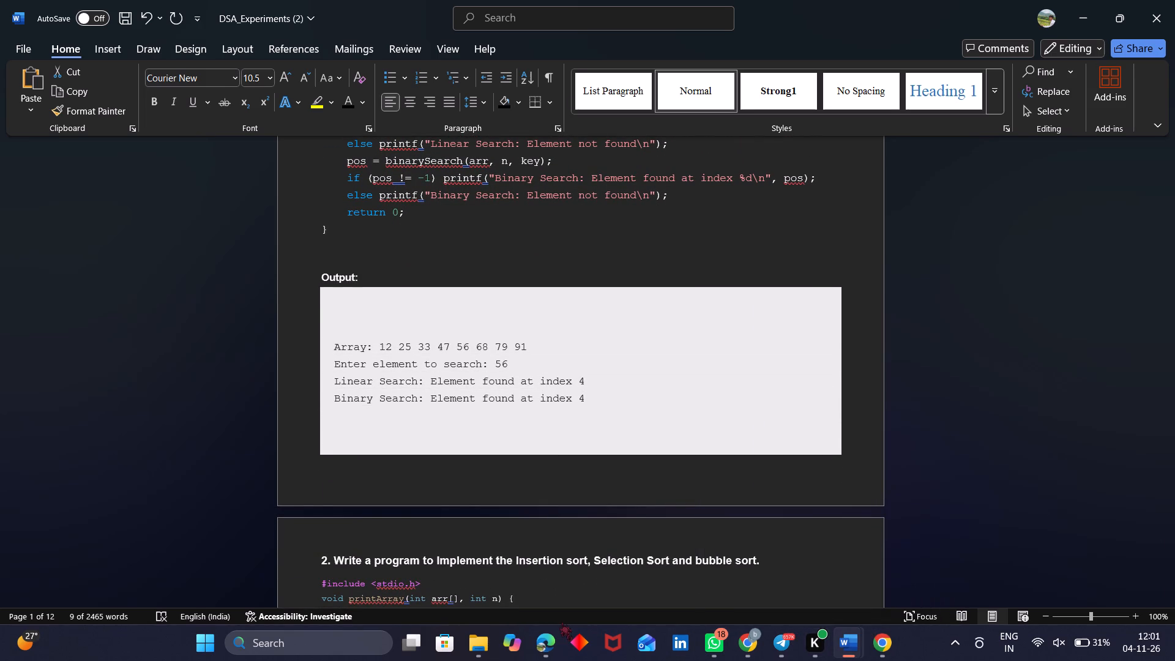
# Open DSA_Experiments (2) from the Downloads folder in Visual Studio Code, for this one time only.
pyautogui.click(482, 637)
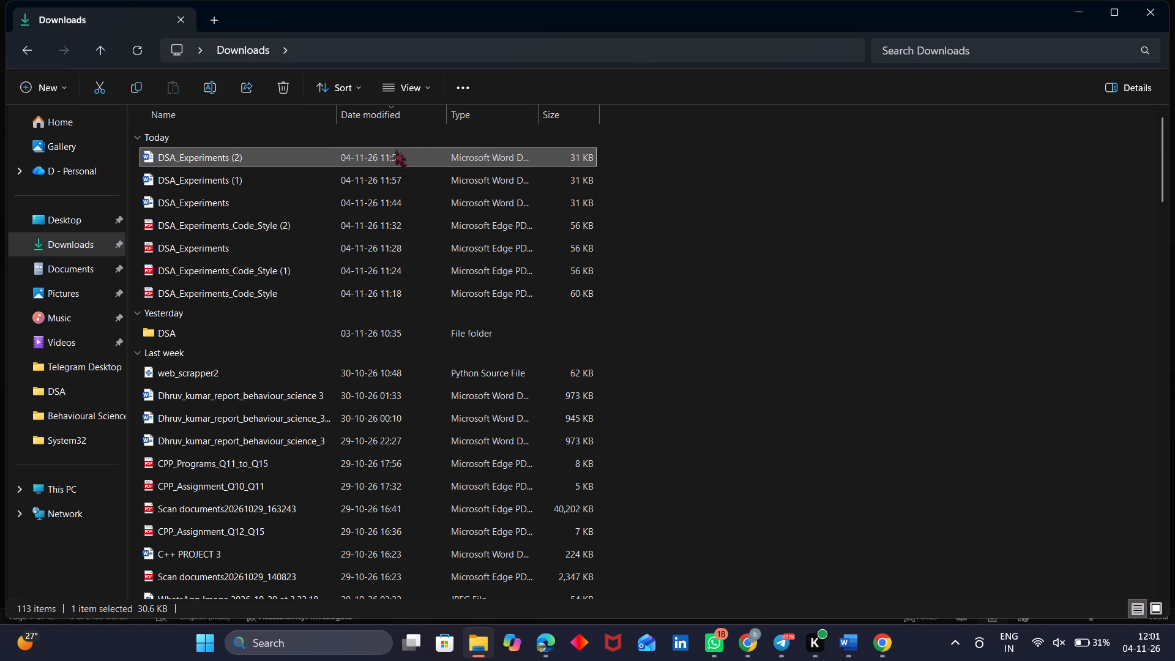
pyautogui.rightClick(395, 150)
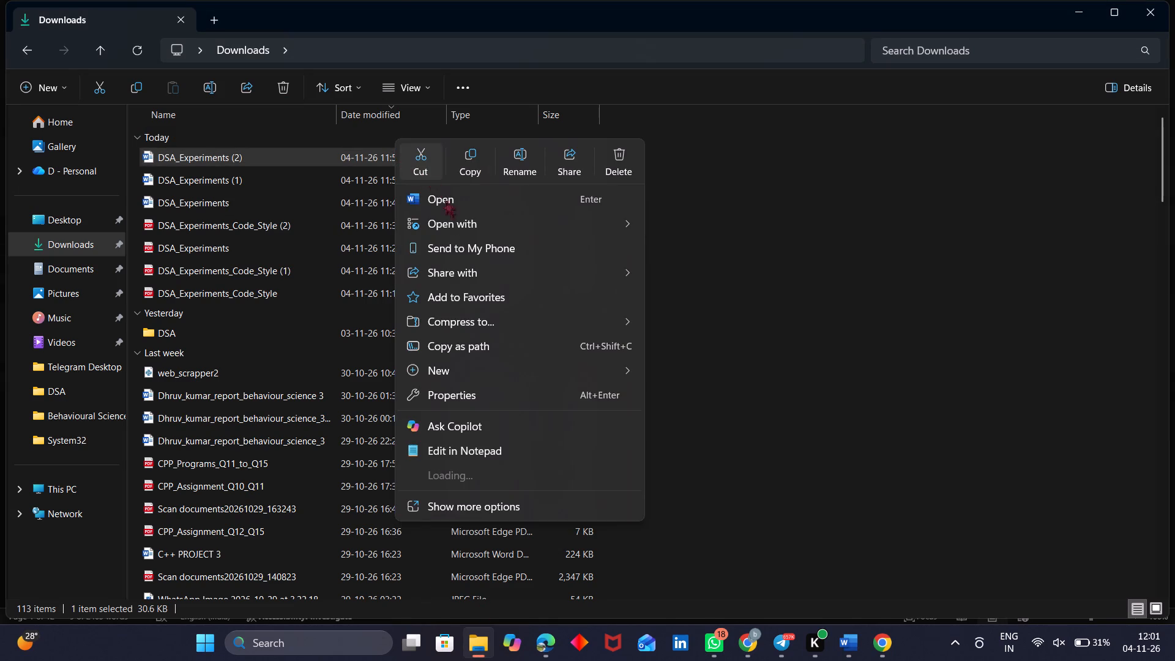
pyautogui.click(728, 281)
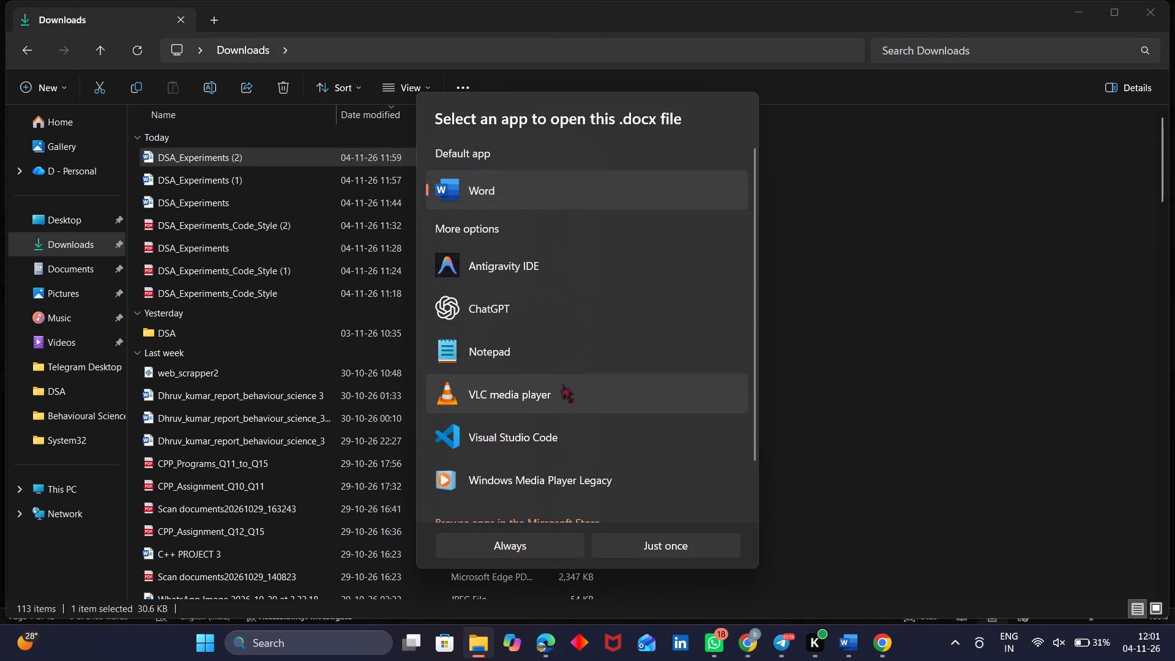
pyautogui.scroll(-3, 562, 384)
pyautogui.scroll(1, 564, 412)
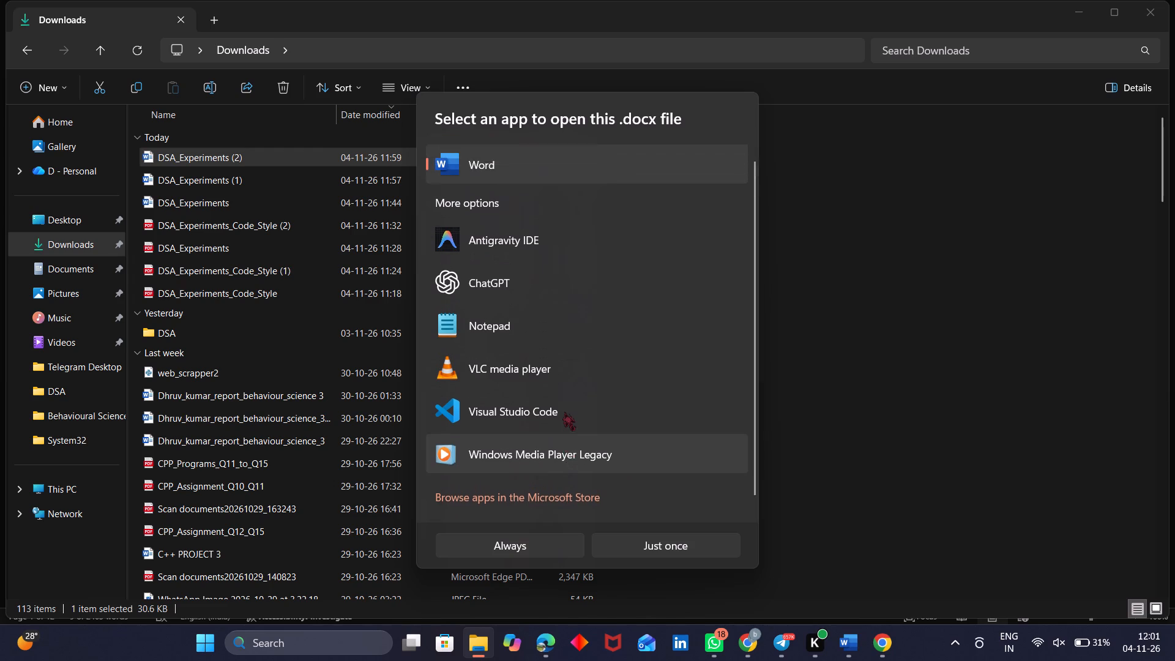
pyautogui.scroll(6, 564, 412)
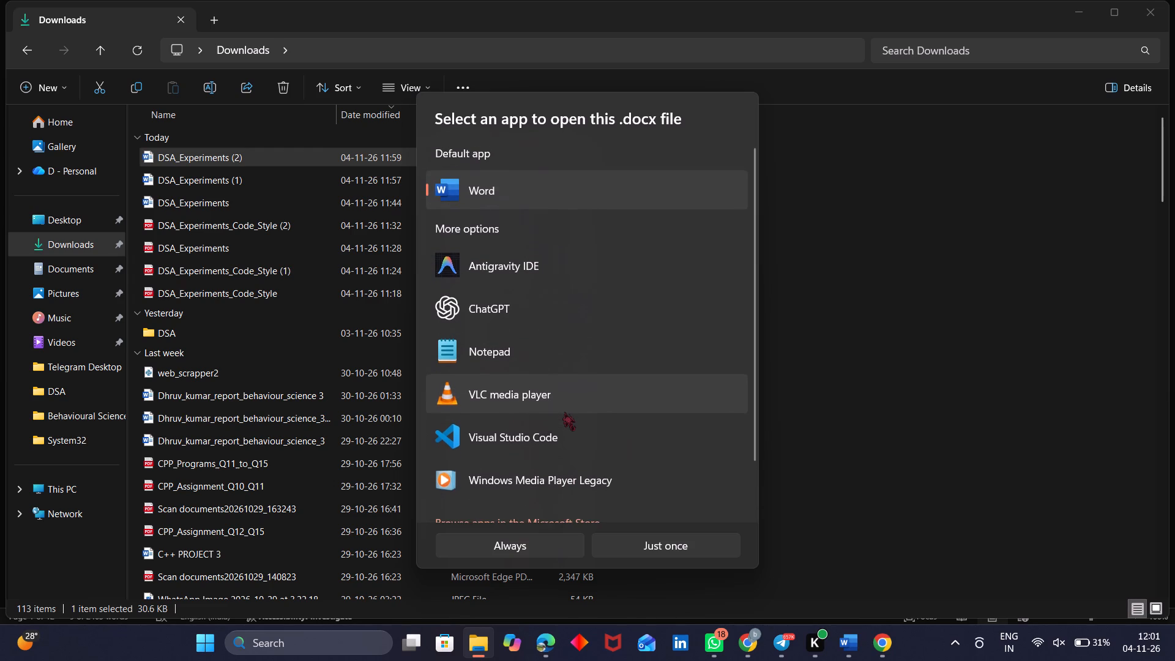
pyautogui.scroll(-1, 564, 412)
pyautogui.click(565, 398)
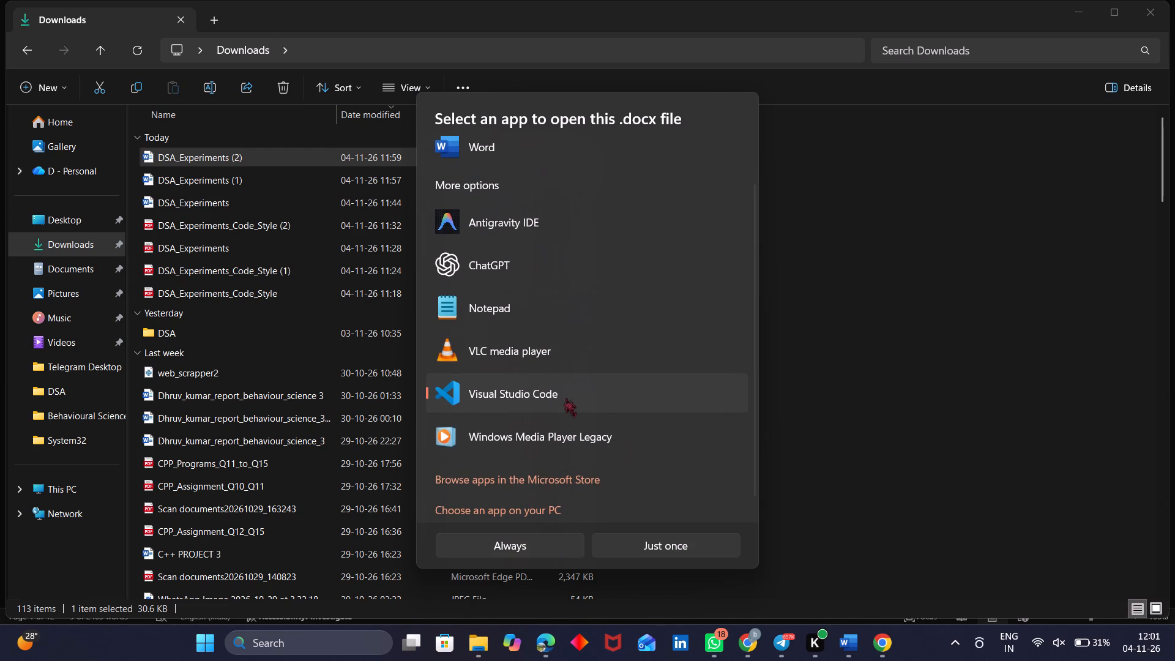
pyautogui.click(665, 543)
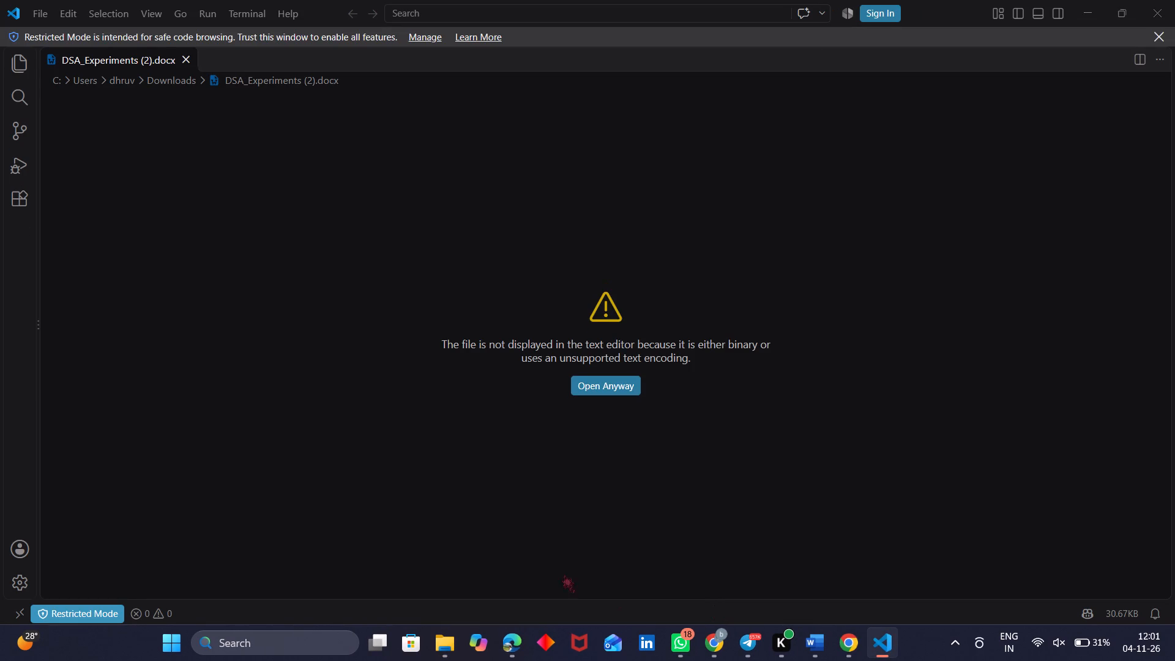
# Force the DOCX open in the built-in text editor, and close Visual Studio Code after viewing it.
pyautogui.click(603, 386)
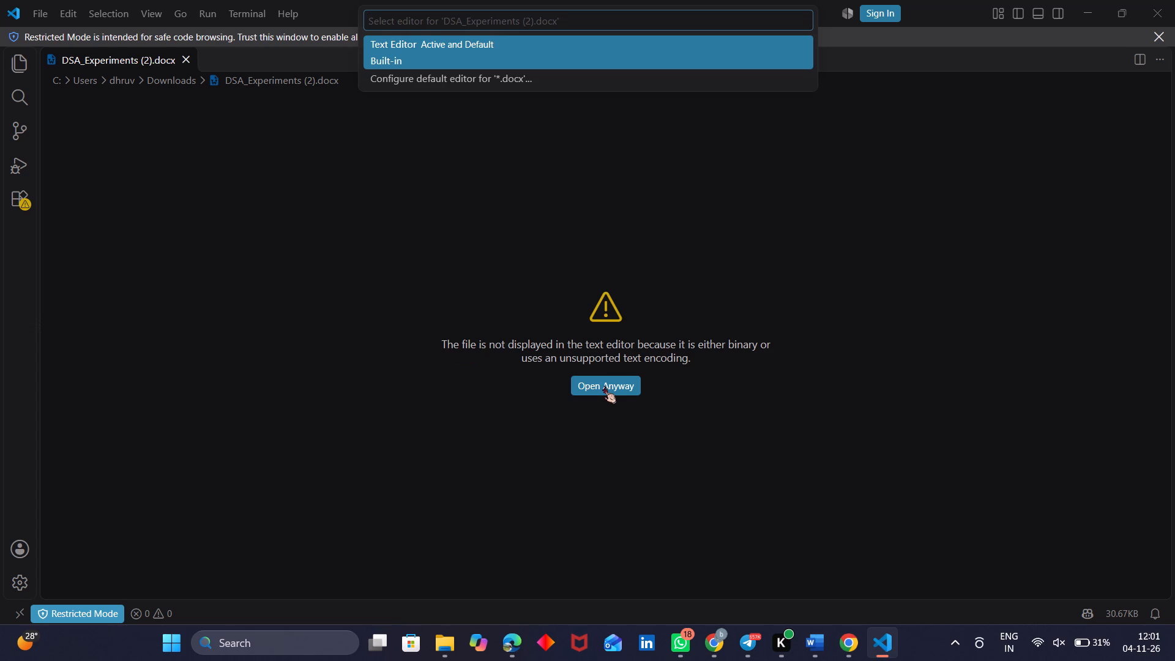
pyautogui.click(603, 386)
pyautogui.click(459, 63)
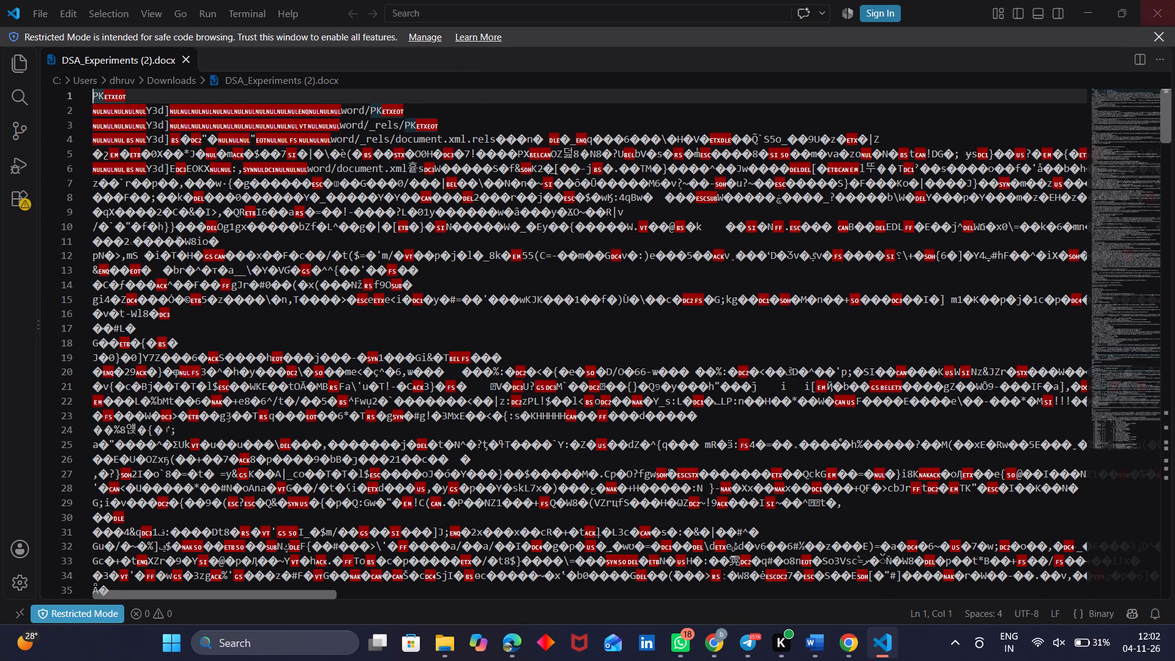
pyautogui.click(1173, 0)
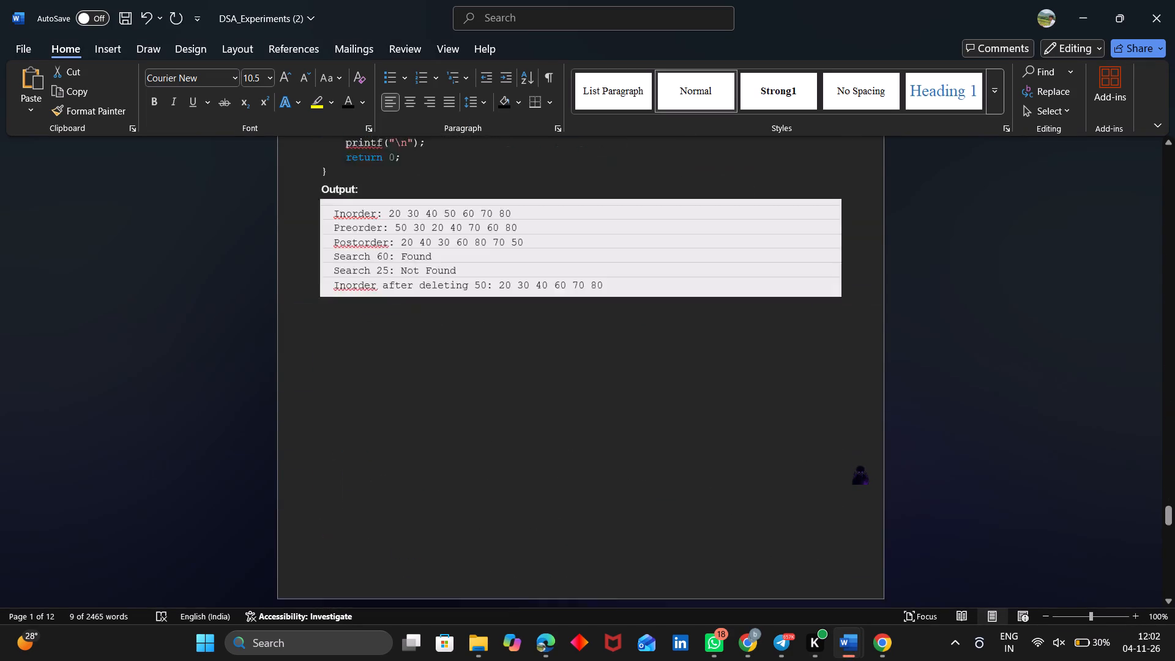
pyautogui.scroll(-4, 858, 465)
pyautogui.scroll(5, 858, 465)
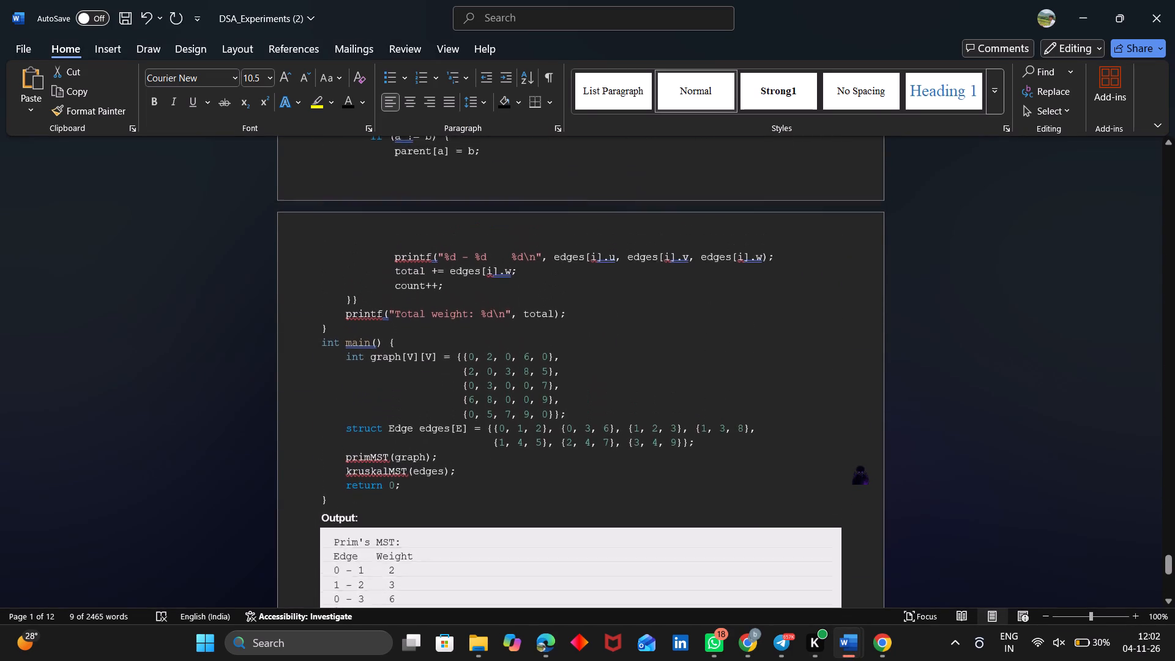
pyautogui.scroll(1, 858, 465)
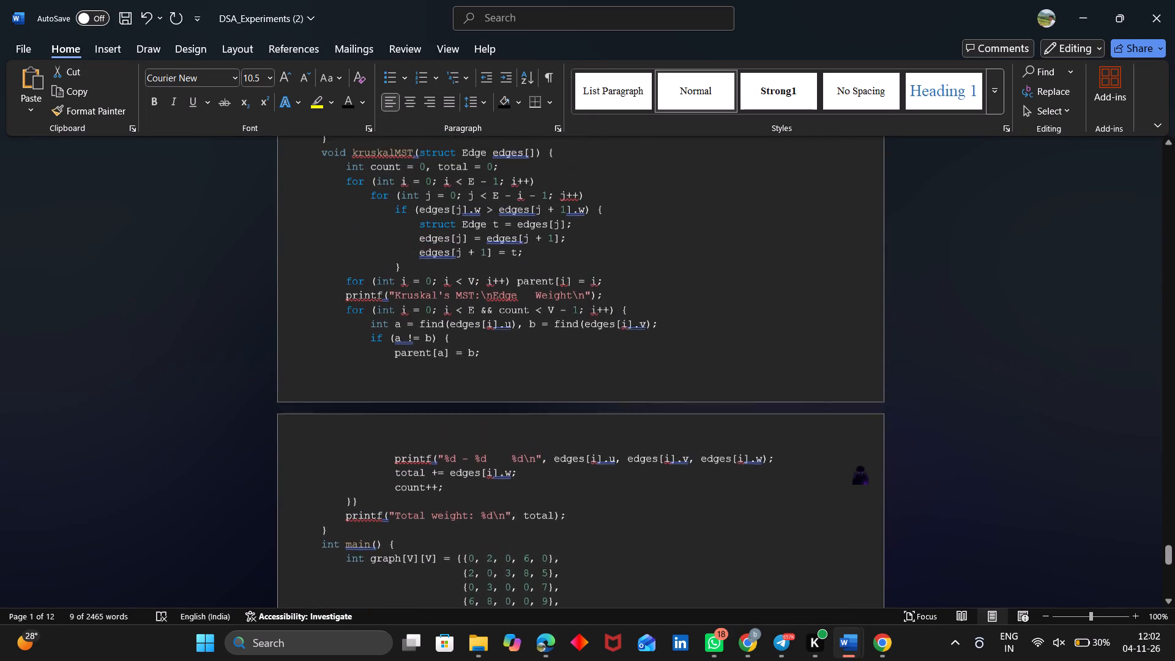
pyautogui.scroll(7, 858, 465)
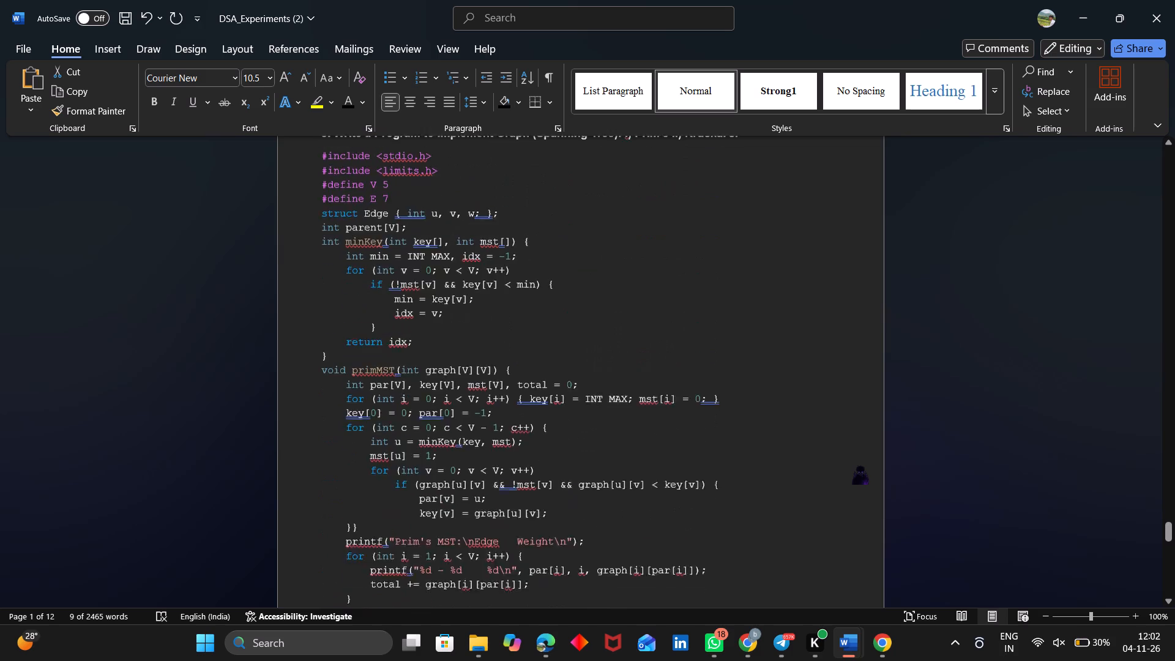
pyautogui.scroll(5, 858, 465)
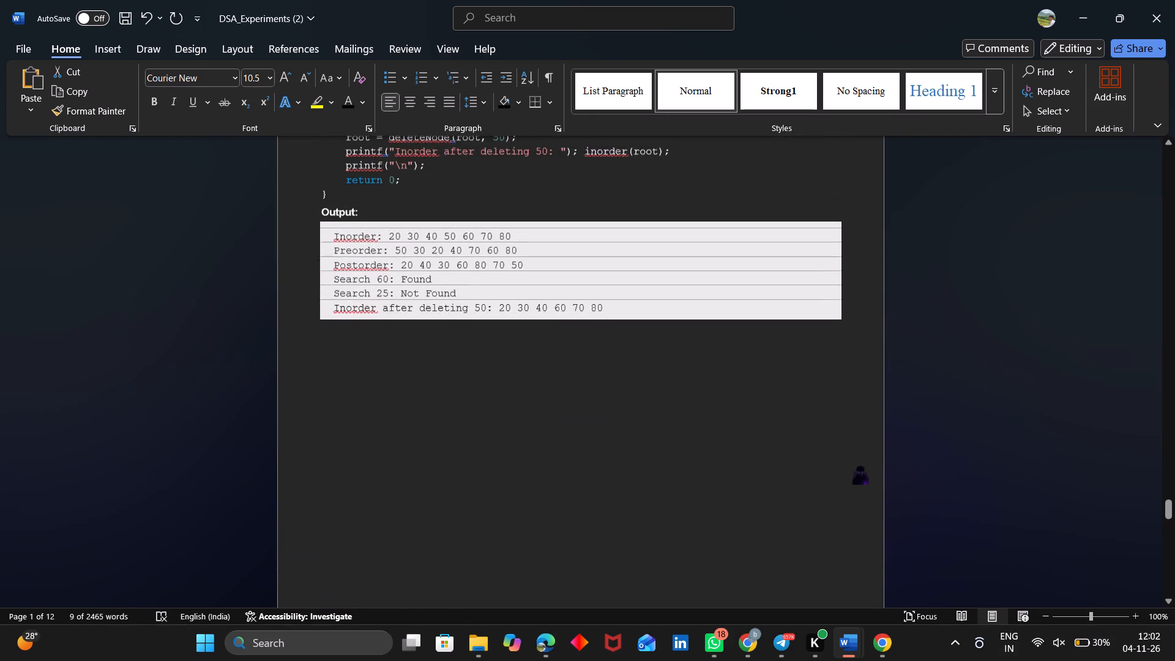
pyautogui.scroll(6, 858, 465)
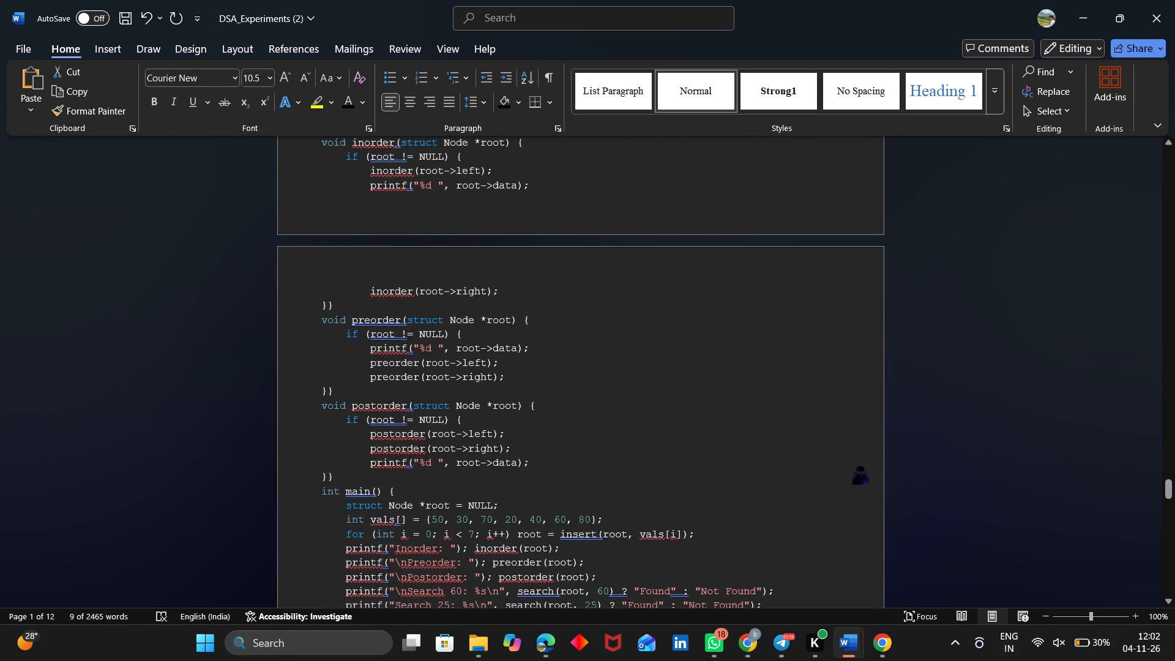
pyautogui.scroll(5, 858, 465)
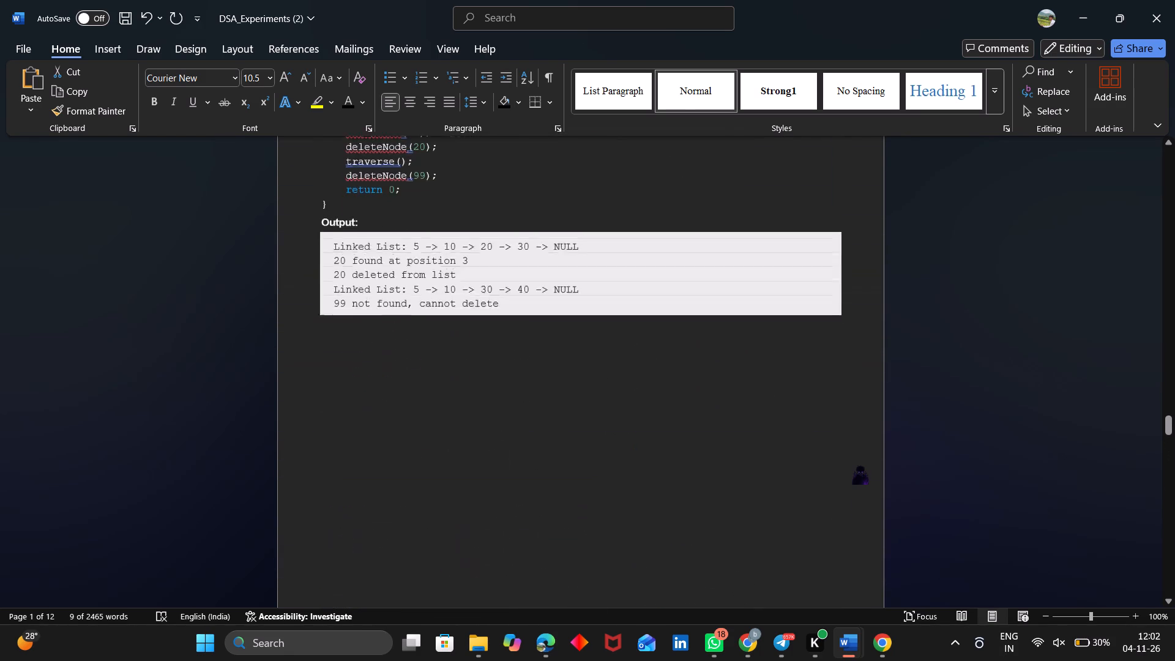
pyautogui.scroll(3, 858, 465)
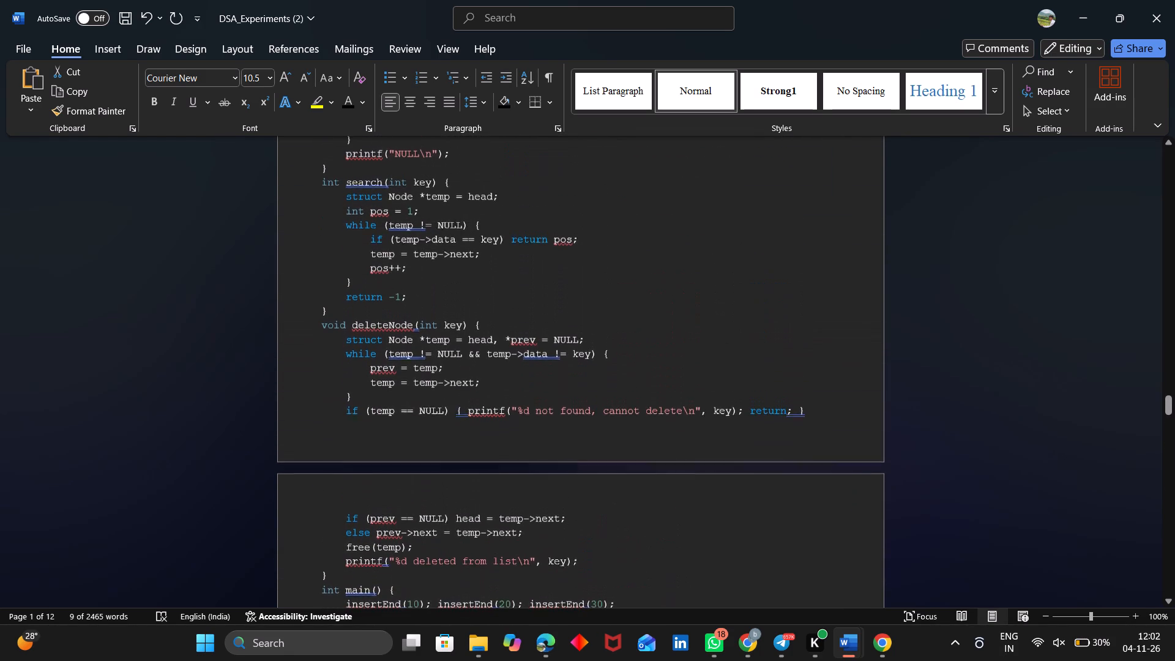
pyautogui.scroll(3, 858, 465)
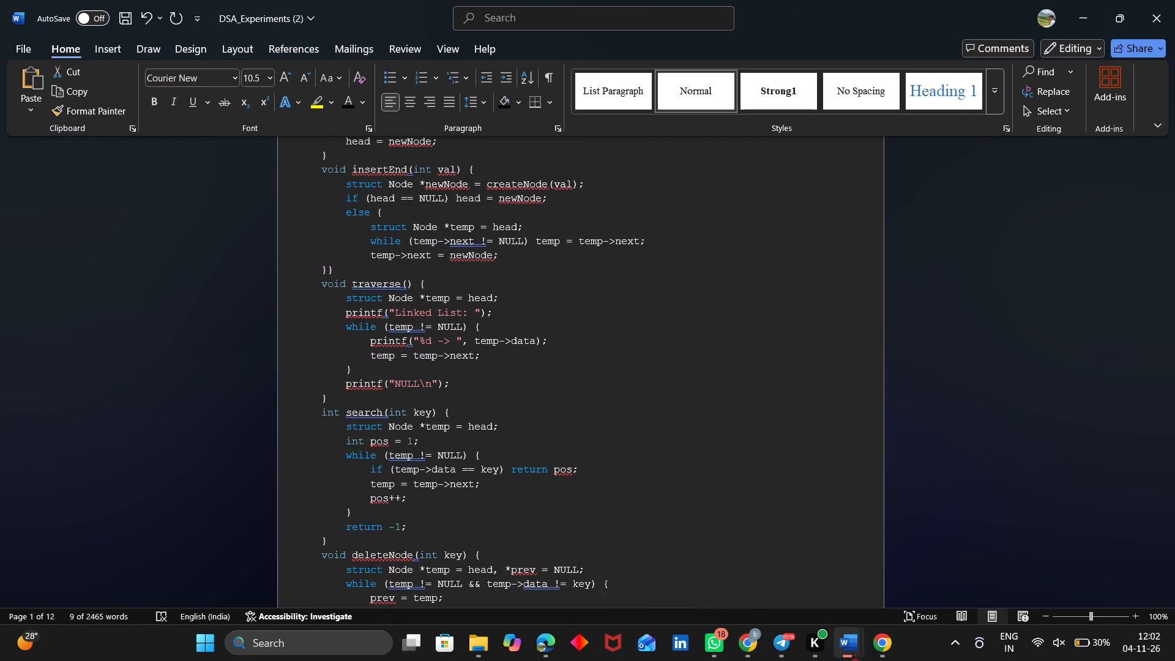
# Switch to the original DSA_Experiments document and examine the code layout and output boxes of experiments 8 and 9.
pyautogui.click(734, 581)
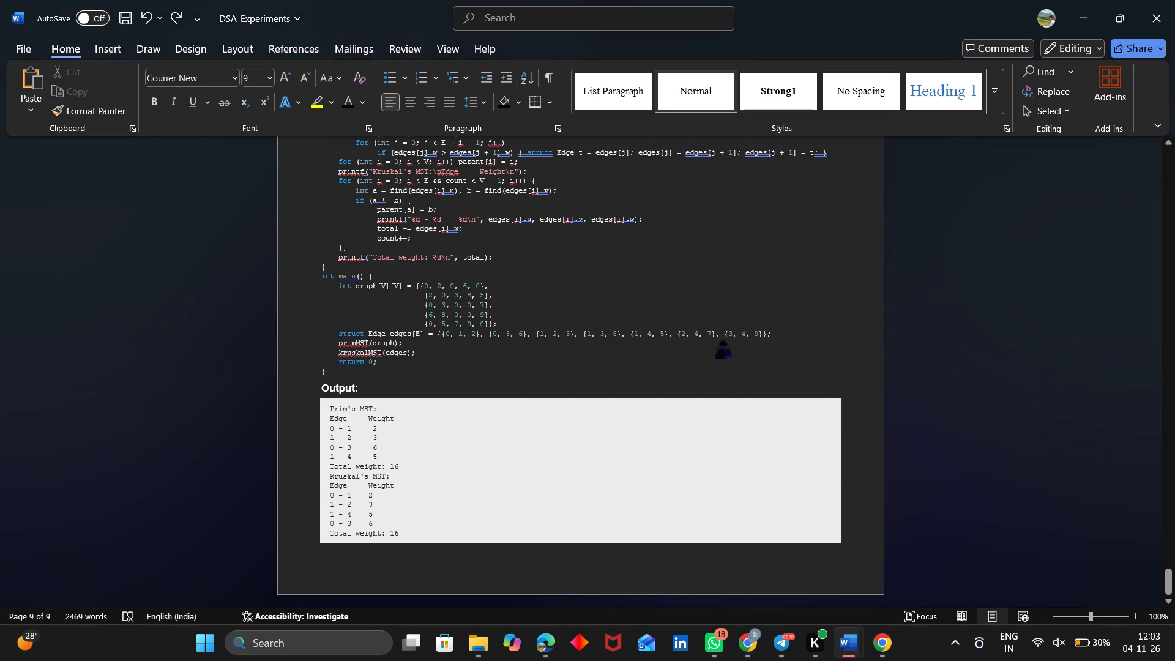
pyautogui.scroll(5, 721, 340)
pyautogui.scroll(-1, 721, 340)
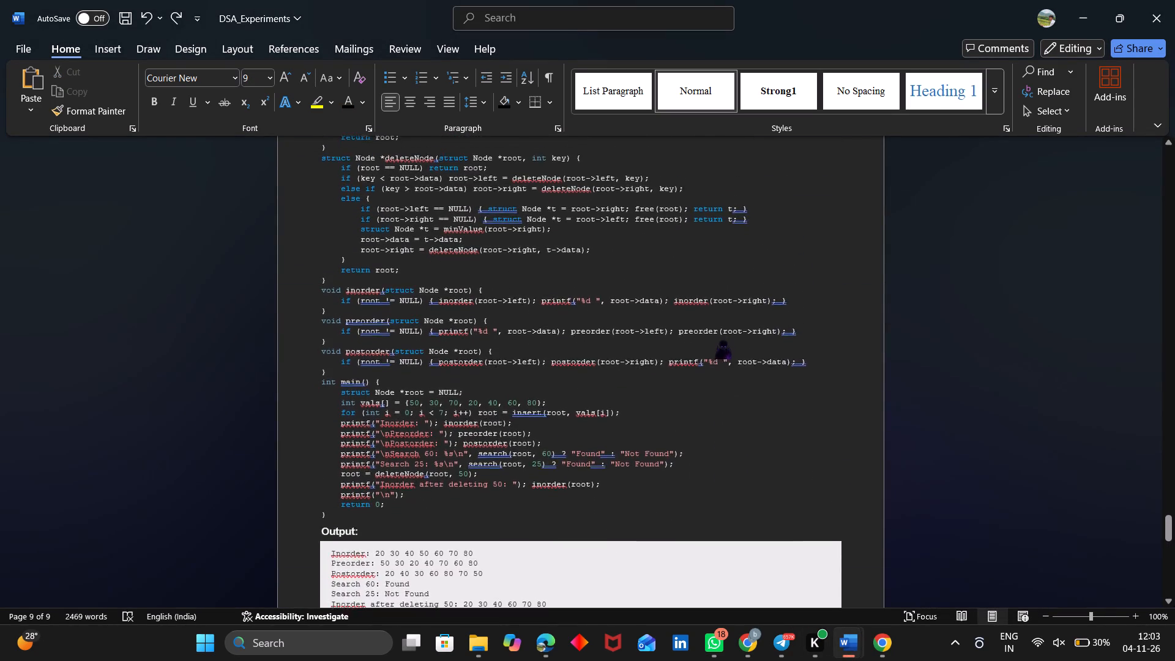
pyautogui.scroll(-3, 721, 340)
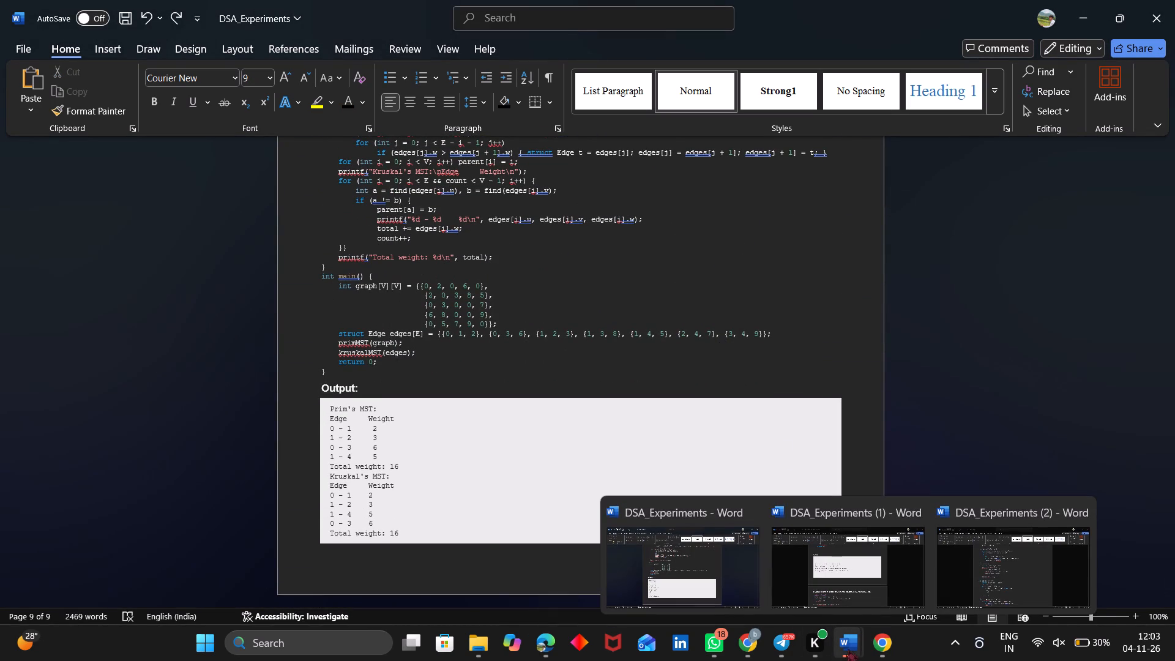
# Switch to DSA_Experiments (1) and review its code, output boxes and page breaks from experiment 1 through experiment 9.
pyautogui.click(857, 564)
pyautogui.scroll(4, 826, 431)
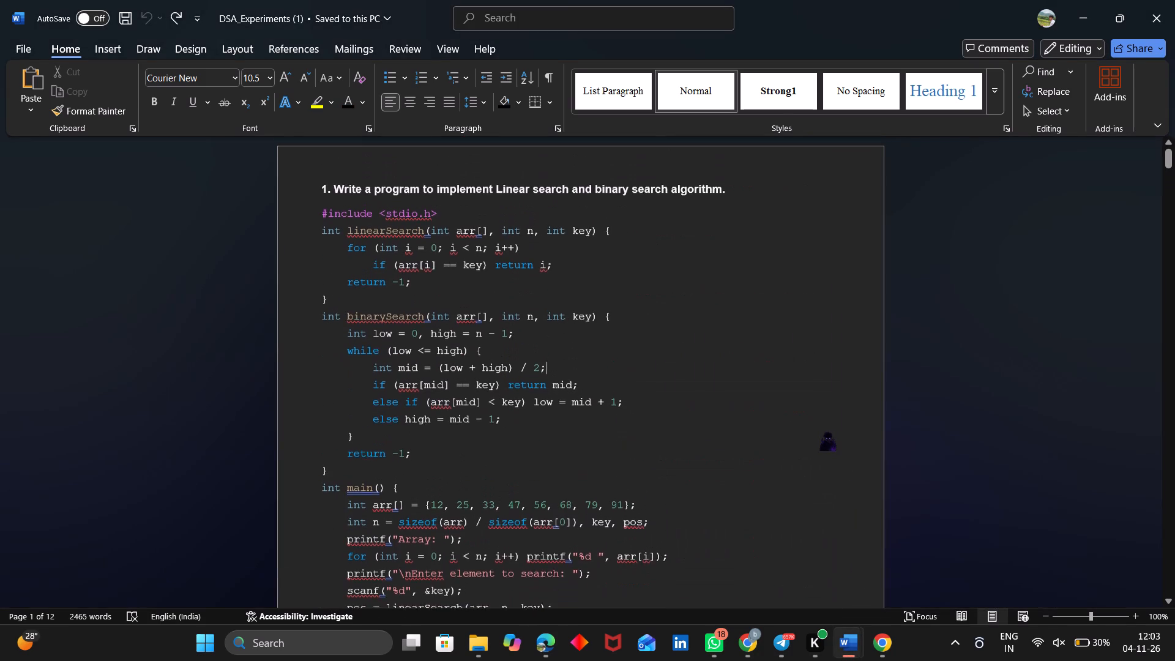
pyautogui.scroll(-15, 826, 431)
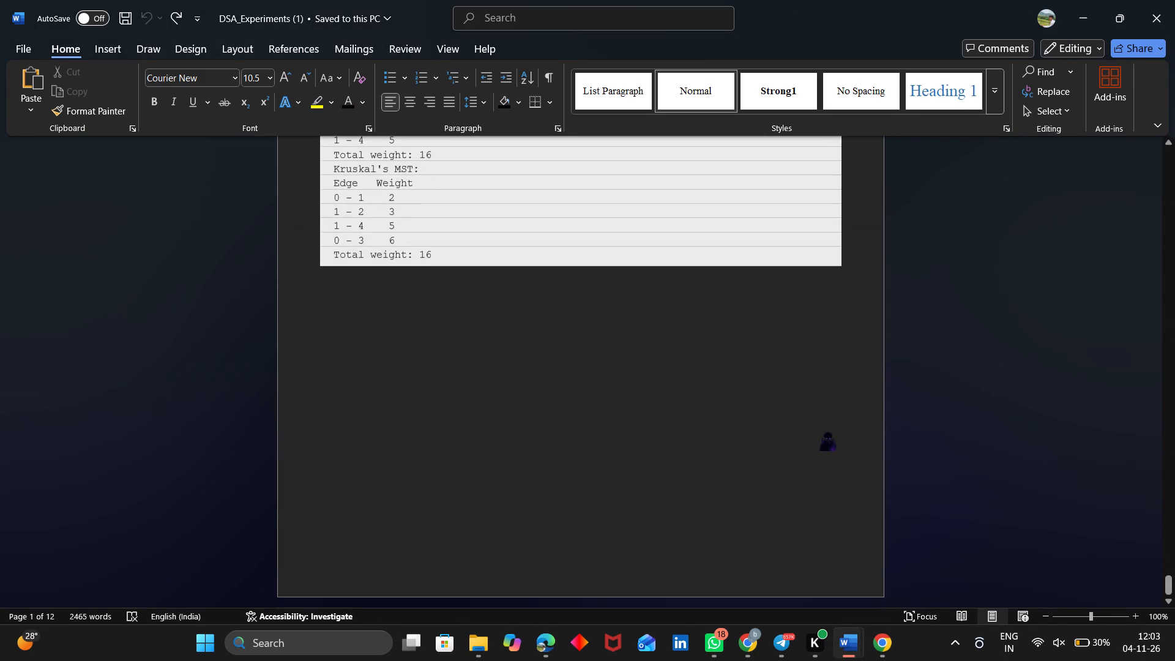
pyautogui.scroll(-1, 826, 431)
pyautogui.scroll(4, 826, 431)
pyautogui.scroll(-2, 826, 431)
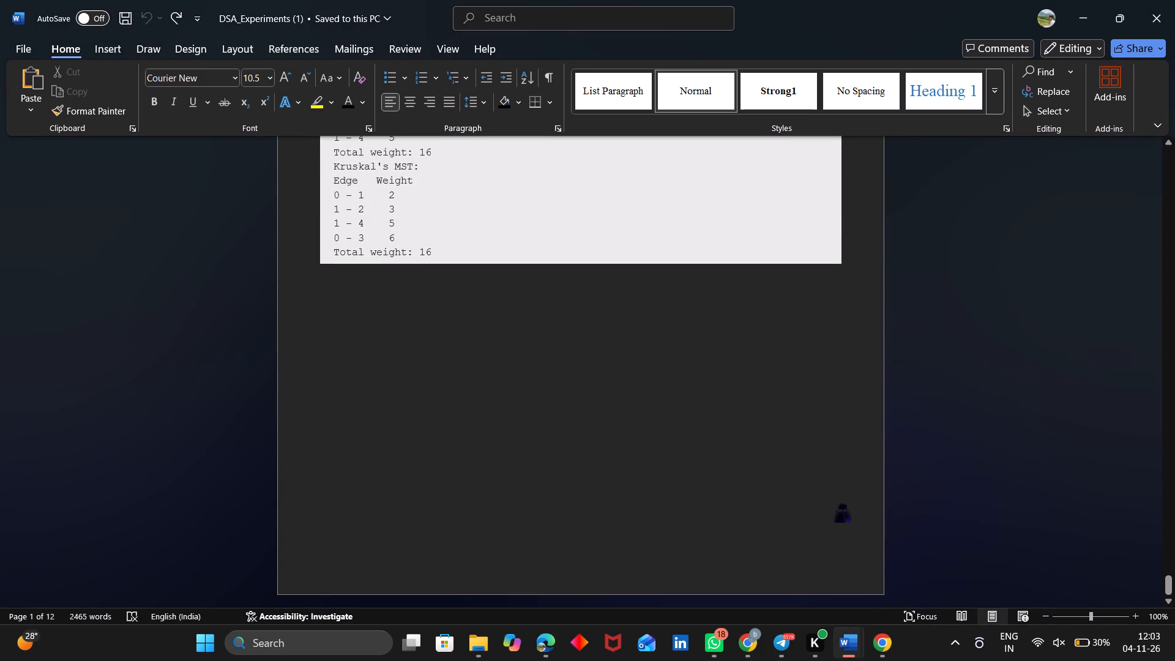
pyautogui.scroll(10, 839, 525)
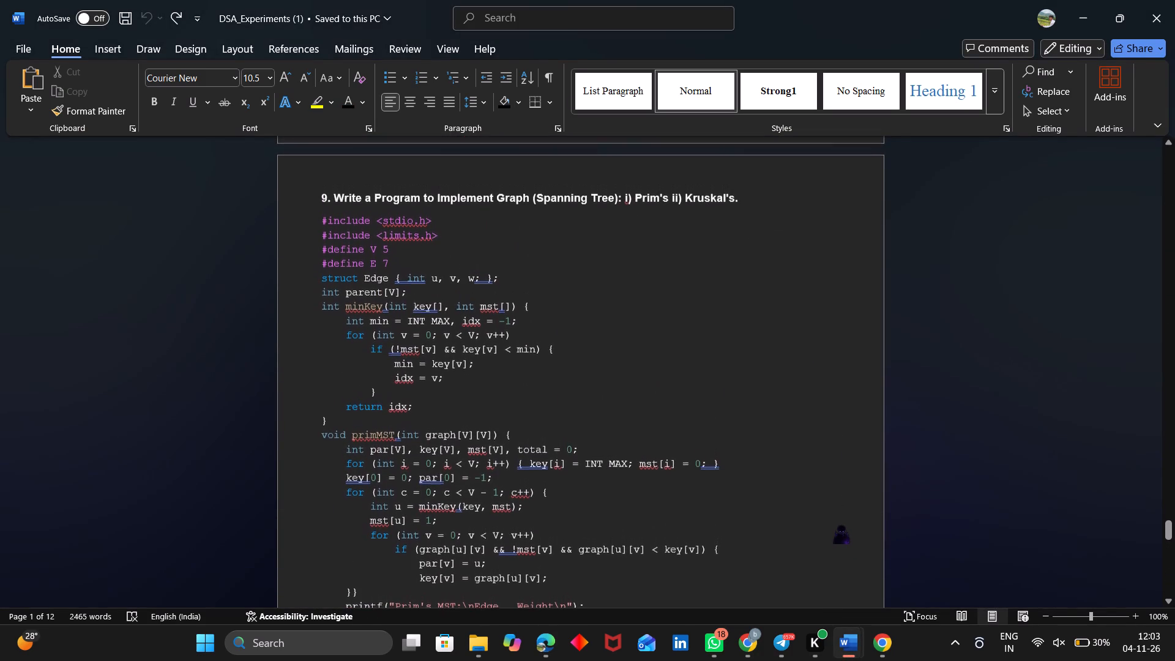
pyautogui.scroll(8, 839, 525)
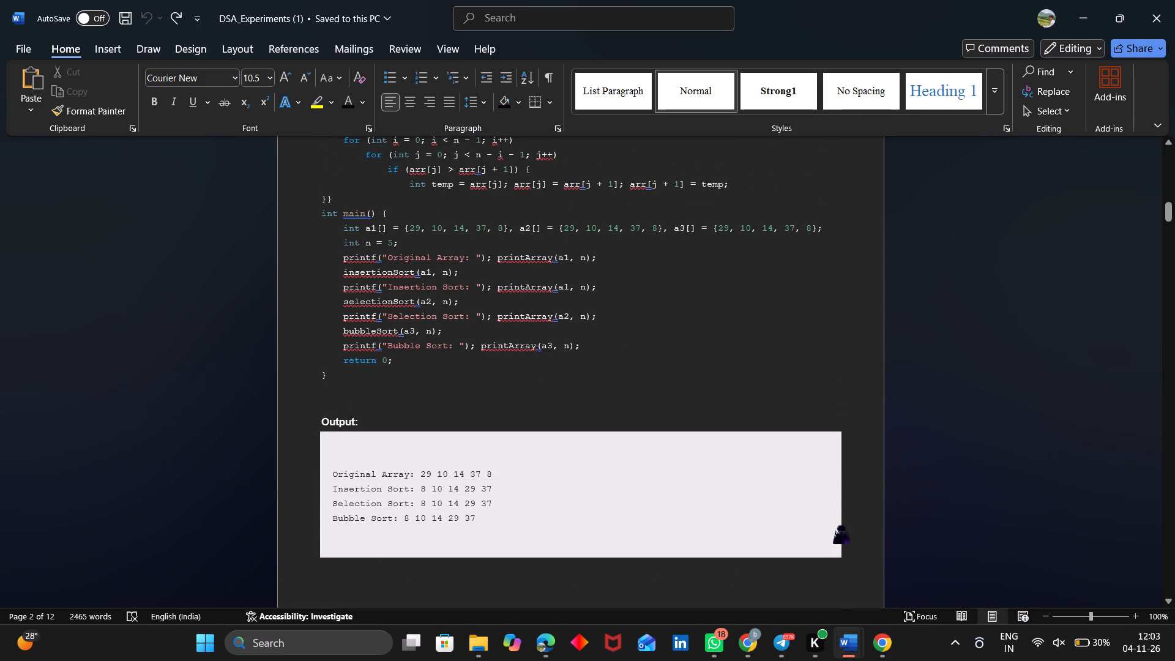
pyautogui.scroll(12, 839, 525)
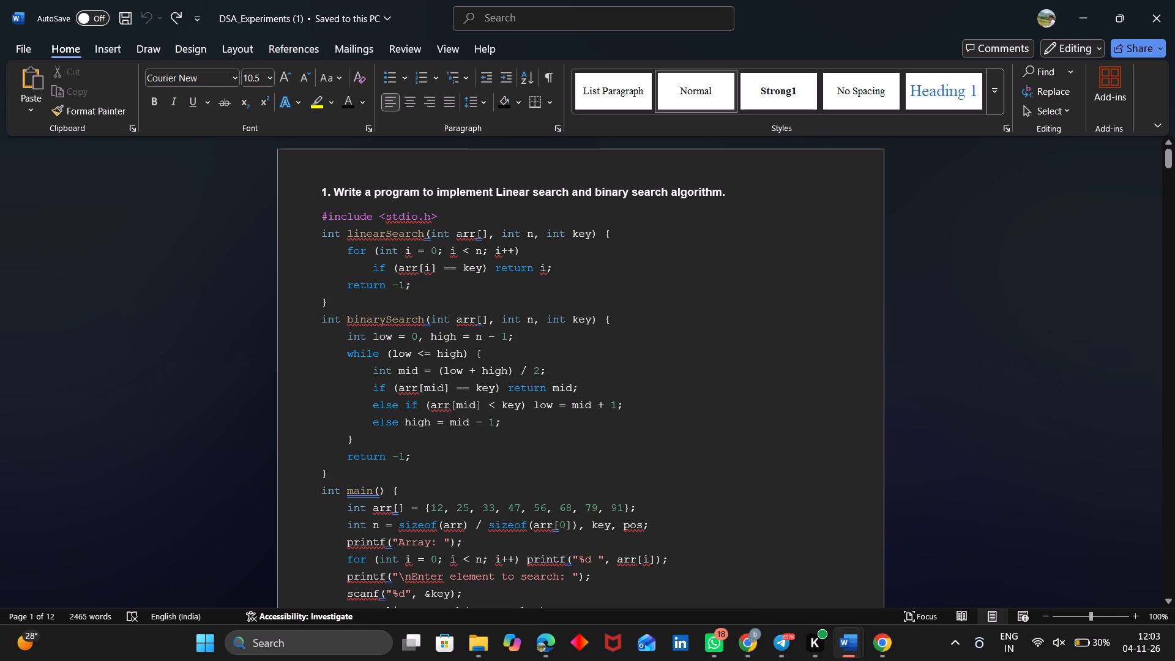
pyautogui.scroll(-6, 425, 356)
pyautogui.scroll(-19, 425, 356)
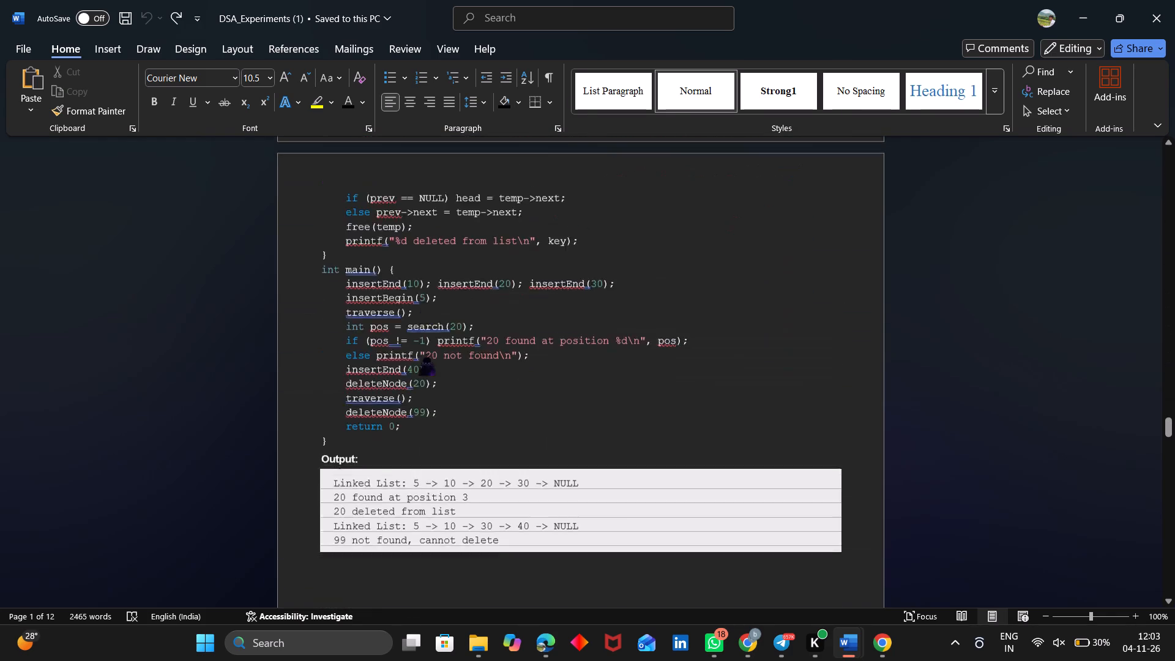
pyautogui.scroll(-8, 425, 356)
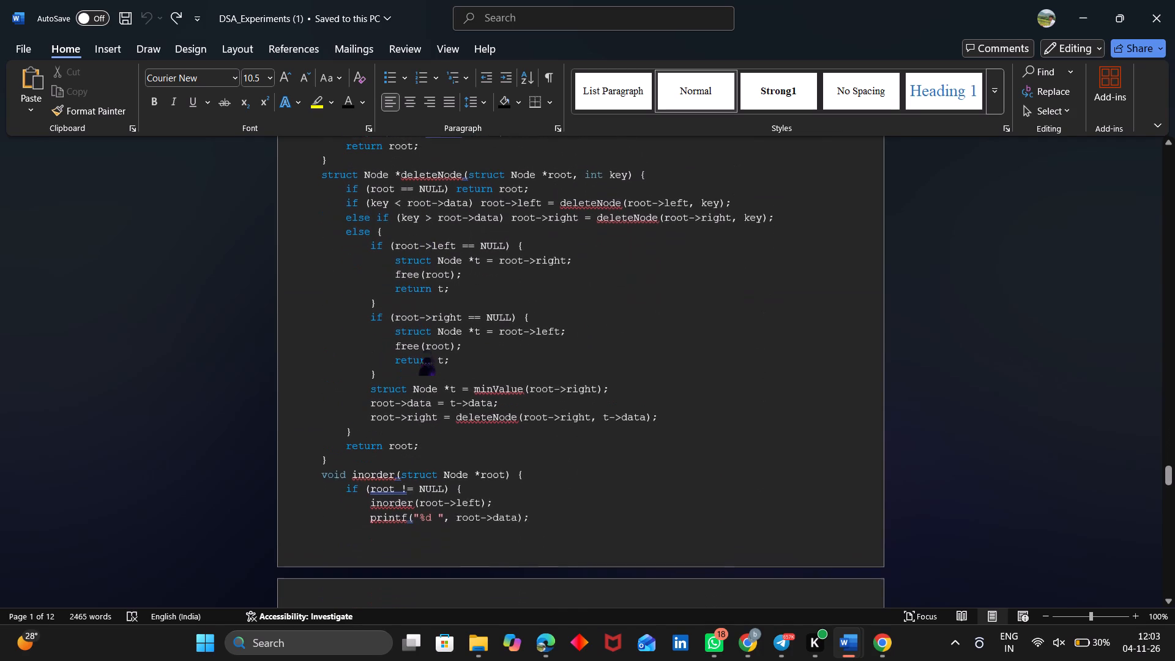
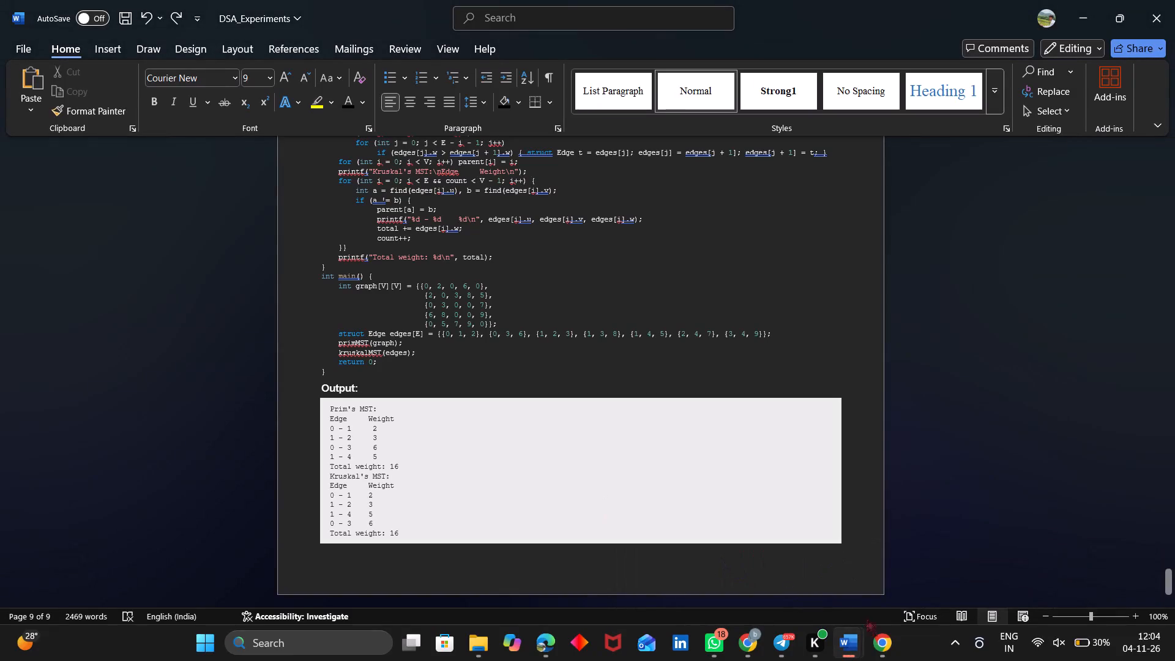
# Switch to the DSA_Experiments (2) document and view experiment 6, the Queue program with its rear and front operations.
pyautogui.click(966, 558)
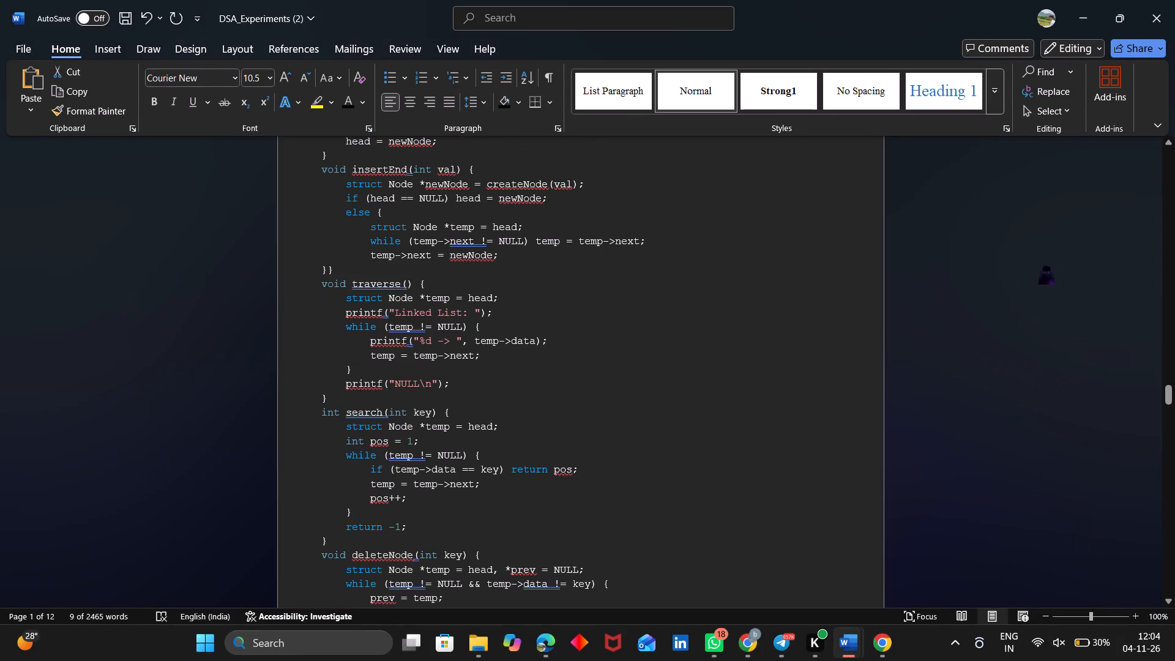
pyautogui.scroll(6, 869, 324)
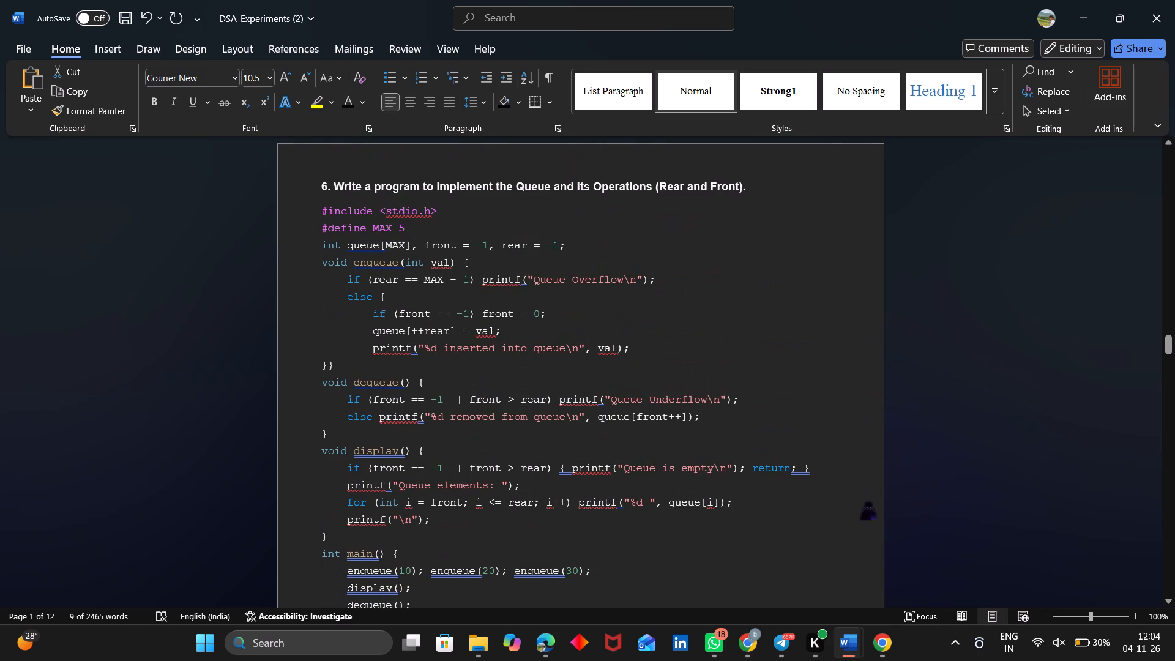
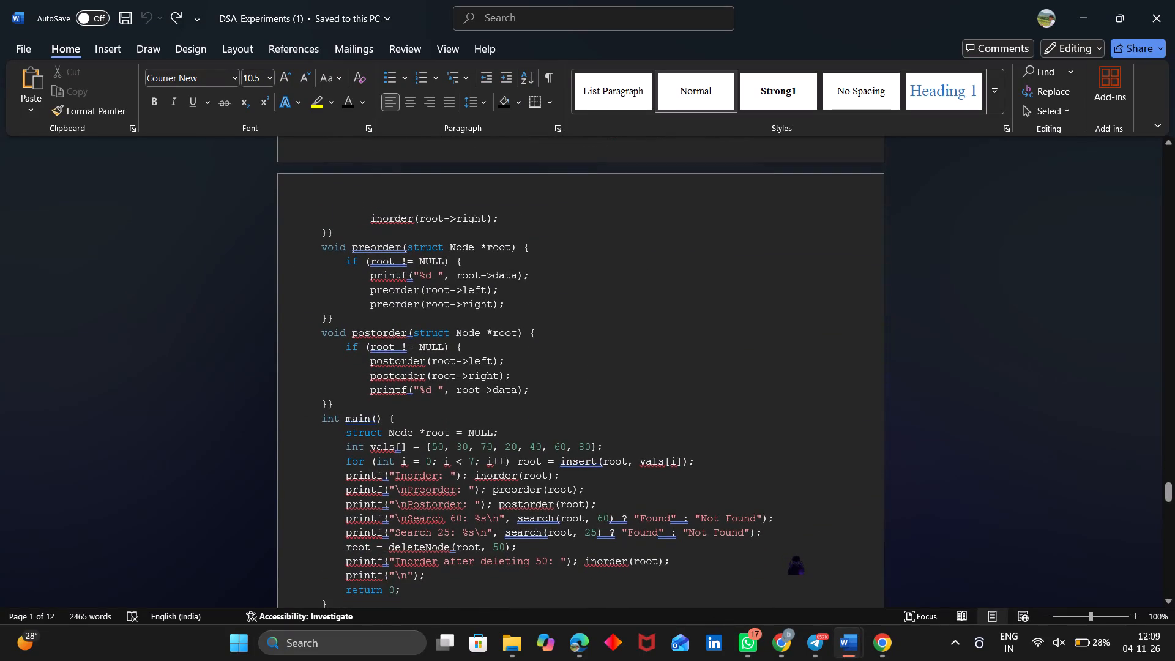
# Switch to the DSA_Experiments (2) document and look over the program listings from experiment 6 back to experiments 1 and 2.
pyautogui.scroll(-1, 794, 555)
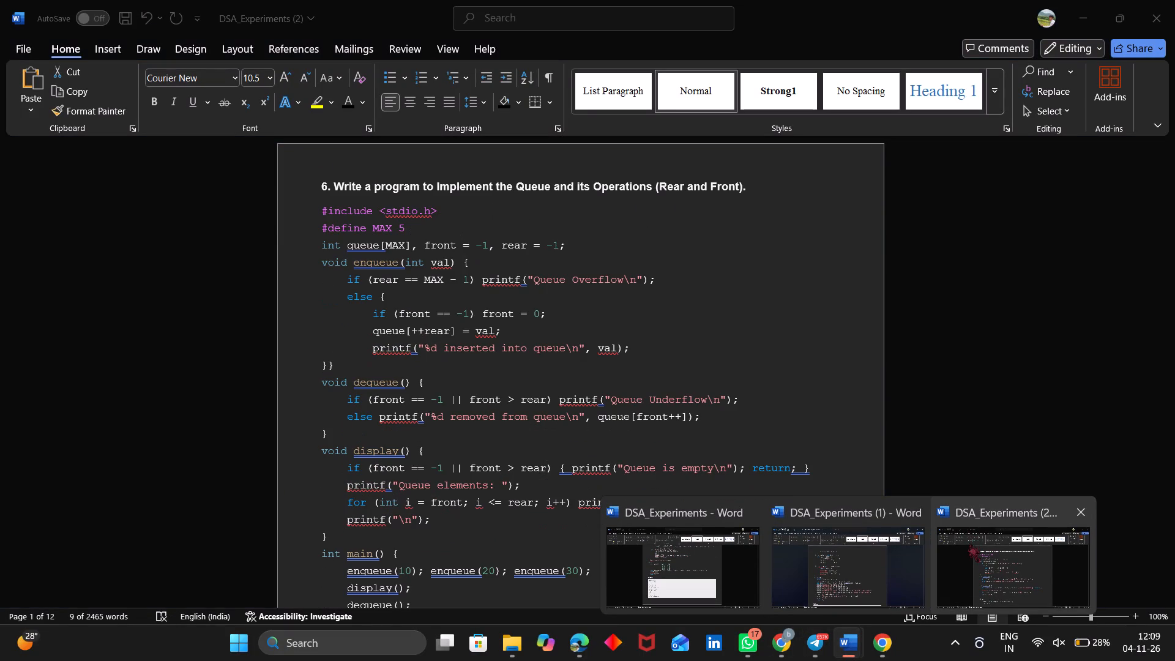
pyautogui.click(969, 543)
pyautogui.scroll(-3, 785, 518)
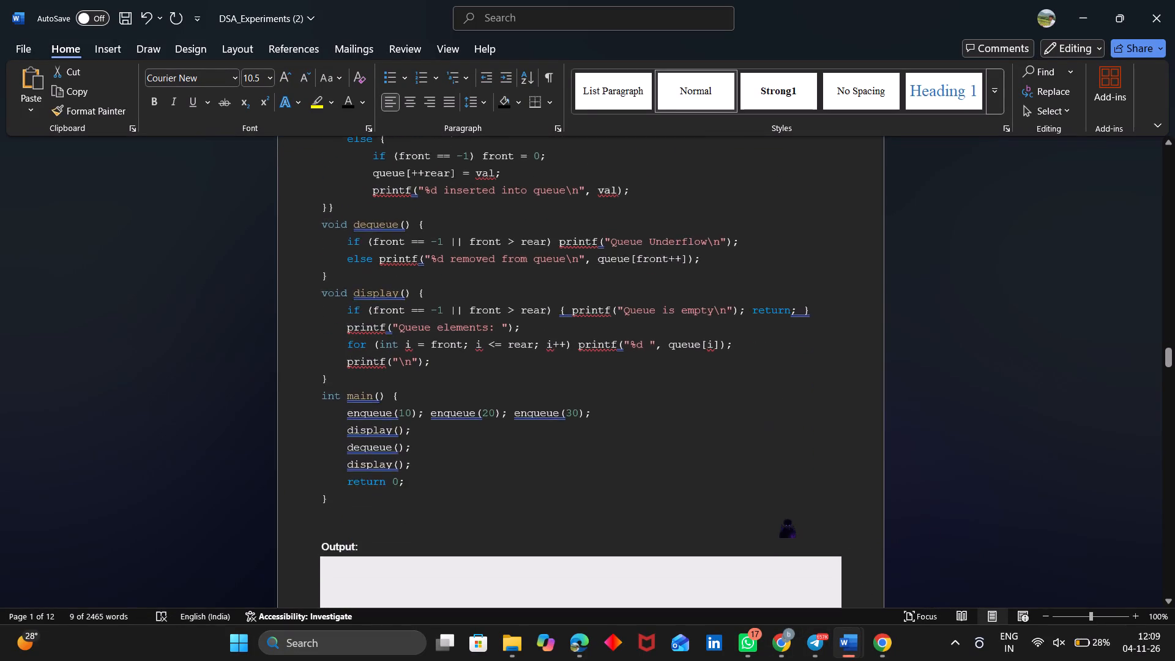
pyautogui.scroll(-1, 785, 518)
pyautogui.scroll(10, 785, 518)
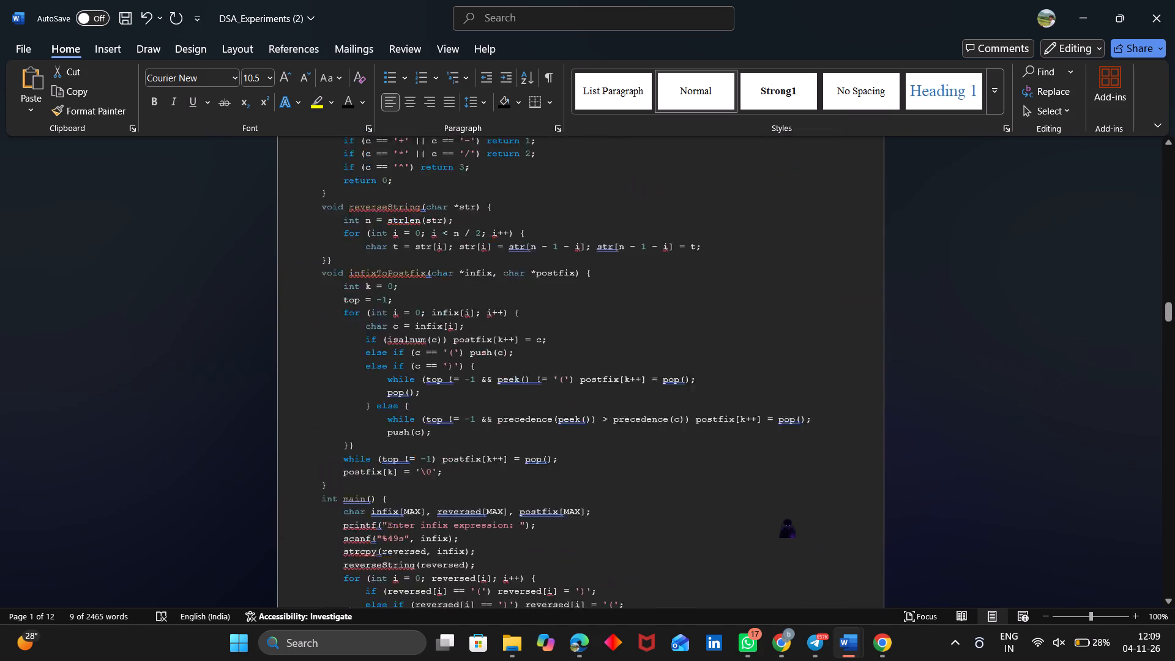
pyautogui.scroll(7, 785, 518)
pyautogui.scroll(-2, 785, 518)
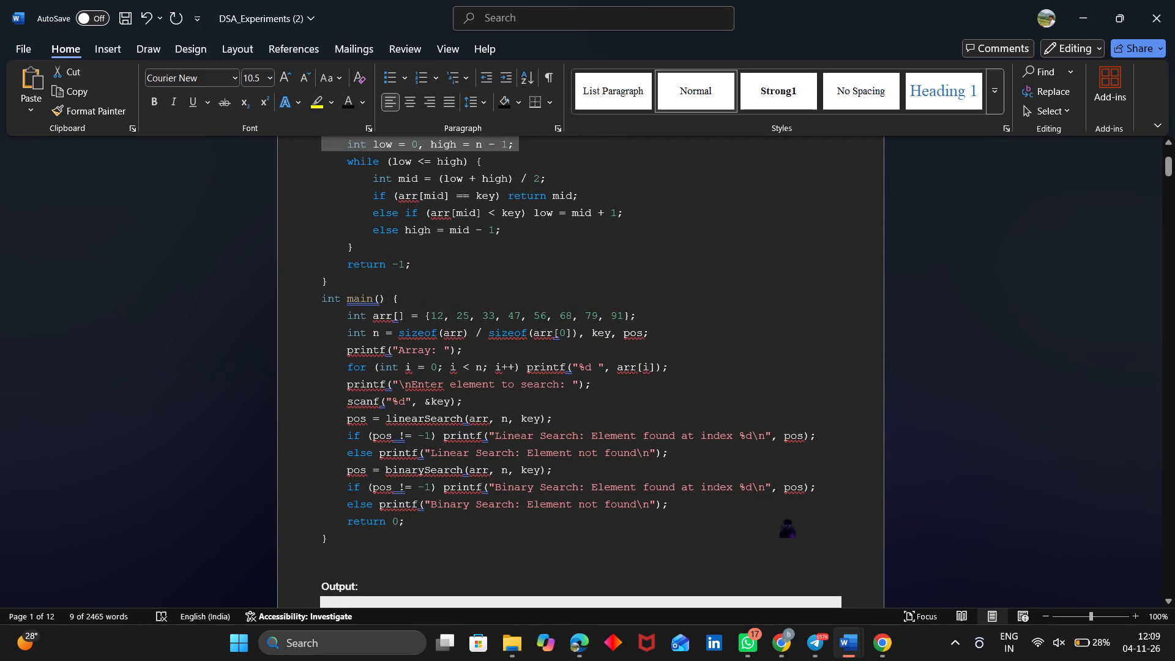
pyautogui.scroll(-6, 785, 518)
pyautogui.hscroll(1, 785, 518)
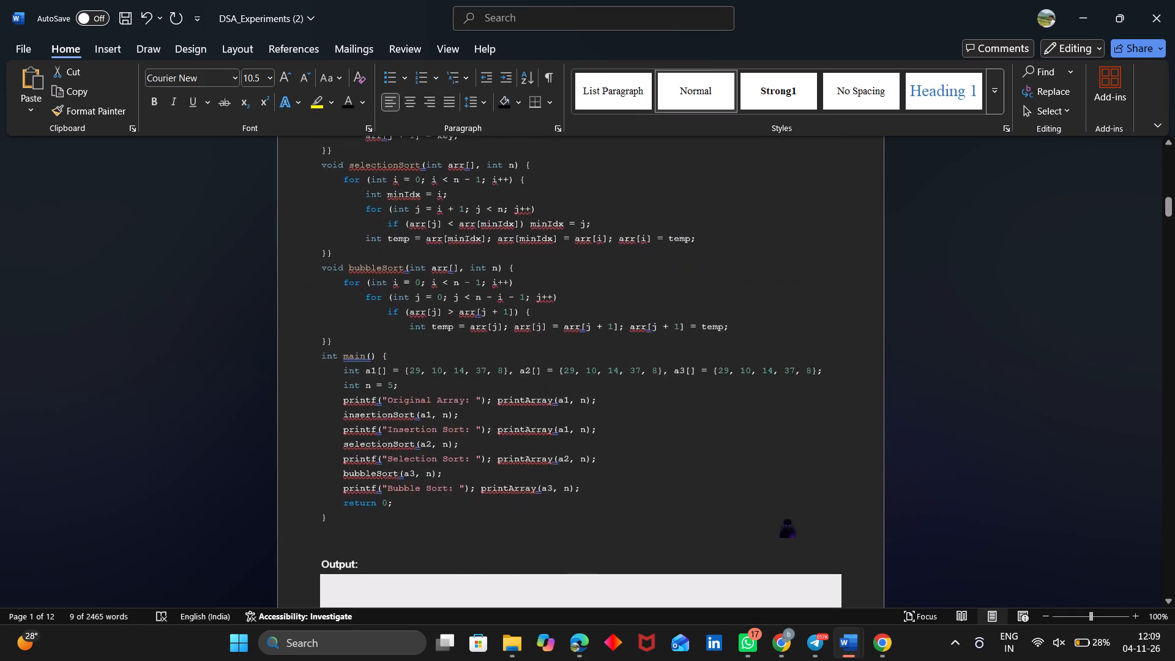
pyautogui.hscroll(1, 785, 518)
pyautogui.scroll(1, 785, 518)
pyautogui.hscroll(1, 785, 518)
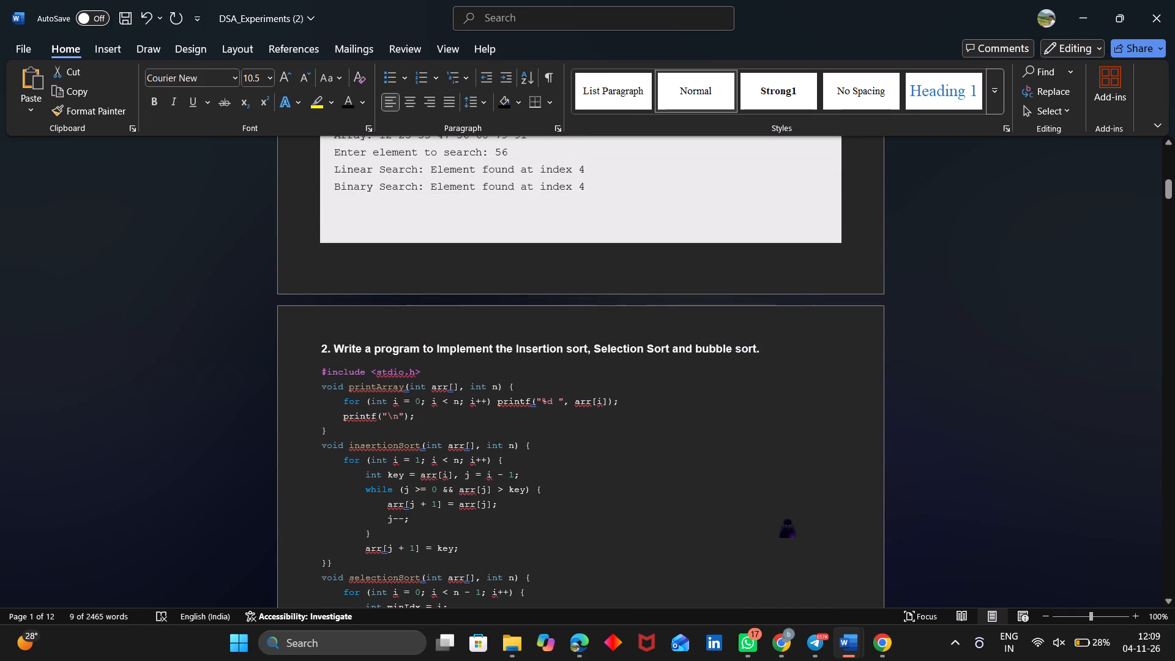
pyautogui.hscroll(1, 785, 518)
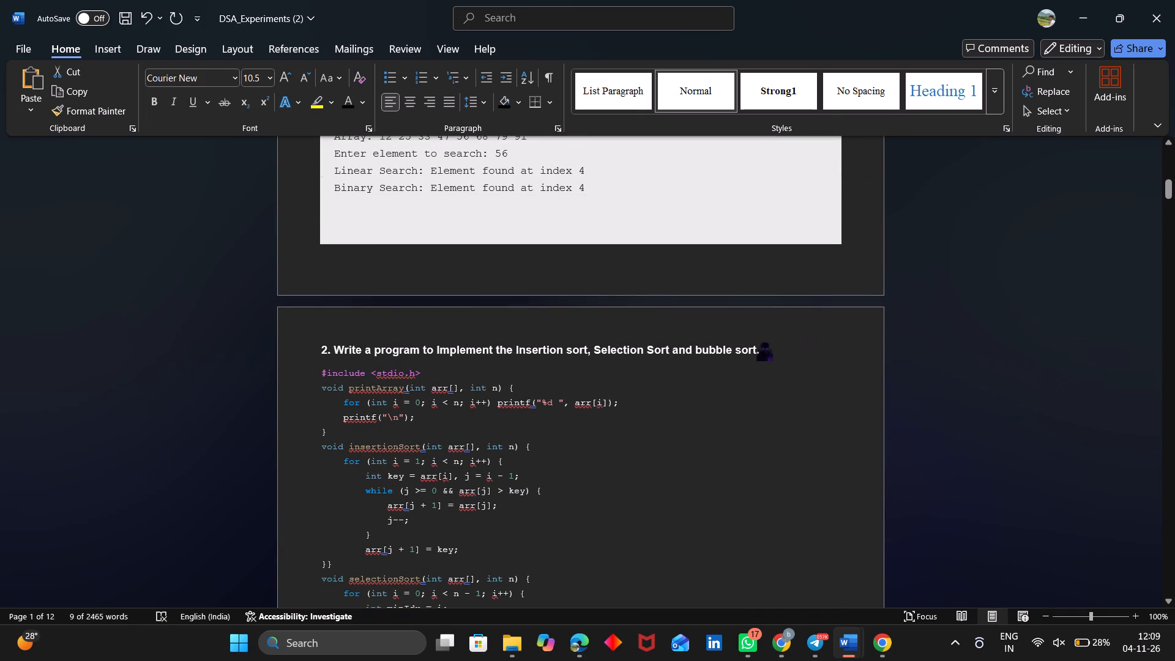
# Set the experiment 2 heading about Insertion, Selection and bubble sort to font size 12.
pyautogui.moveTo(764, 341); pyautogui.dragTo(251, 314)
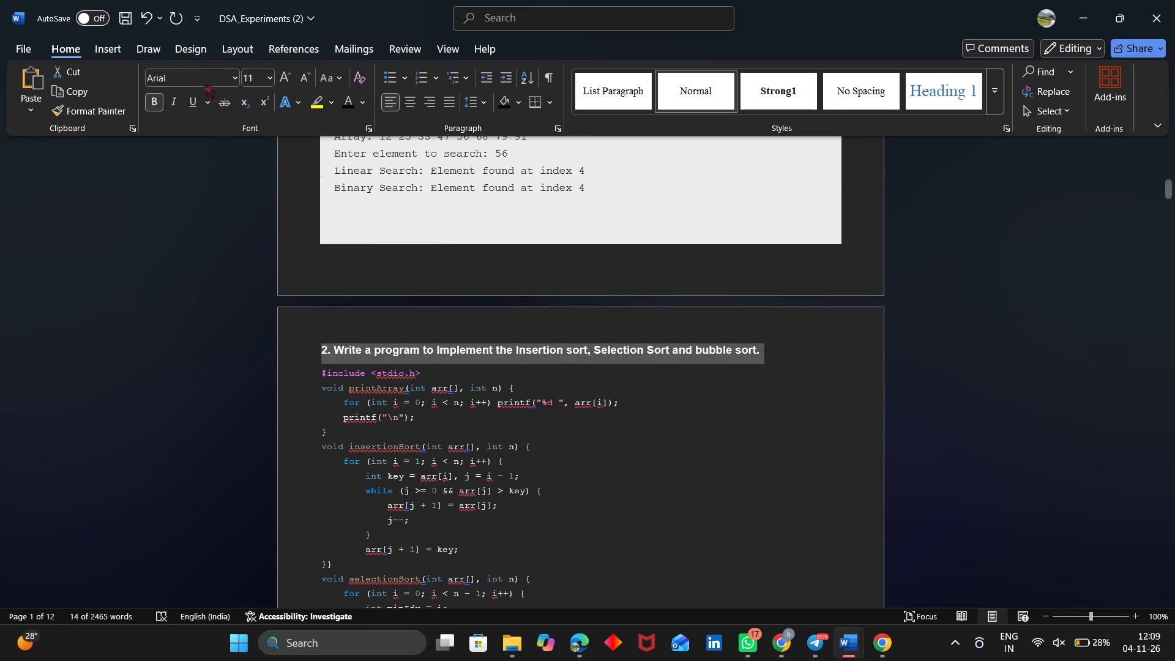
pyautogui.click(173, 99)
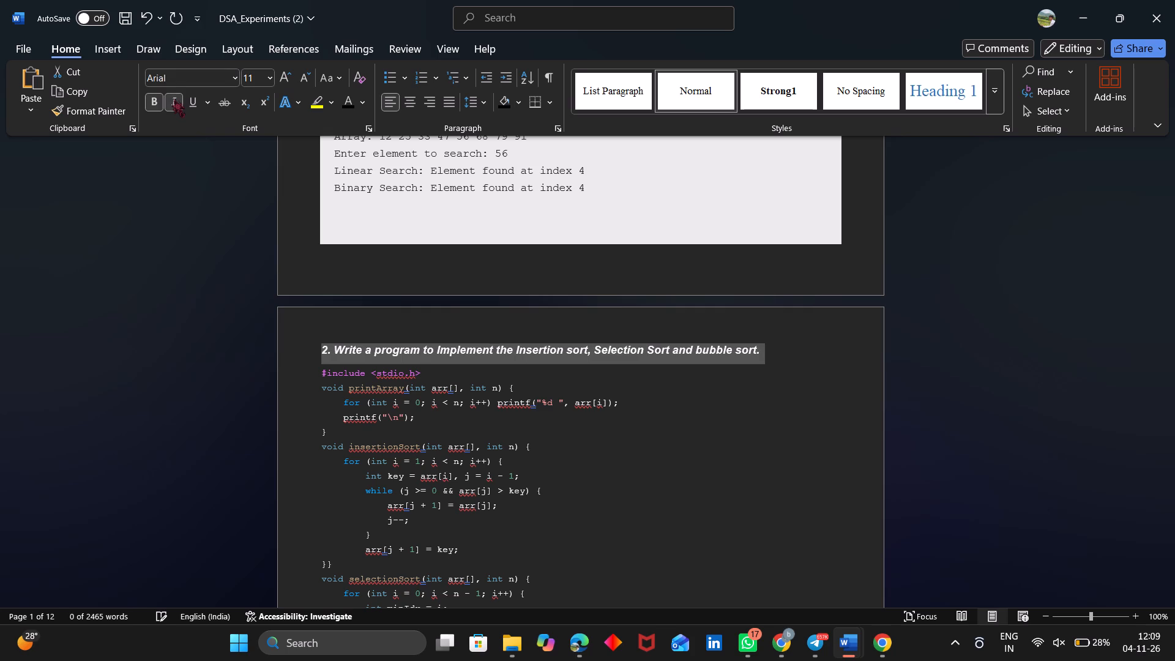
pyautogui.click(173, 99)
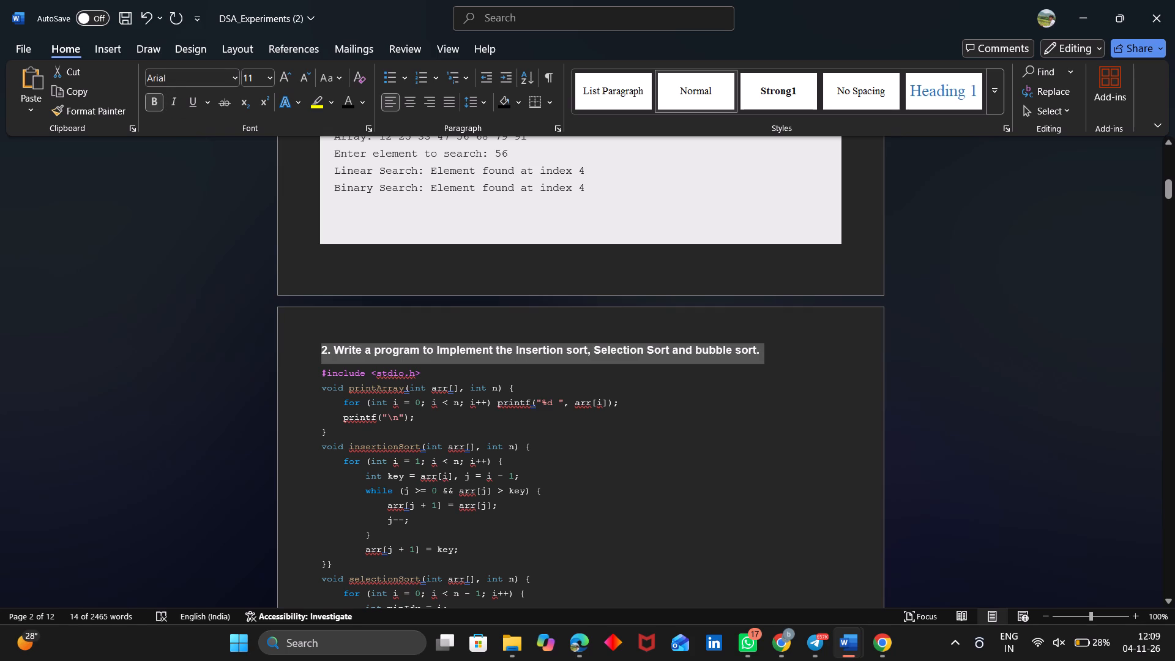
pyautogui.click(235, 314)
pyautogui.click(288, 340)
pyautogui.click(282, 74)
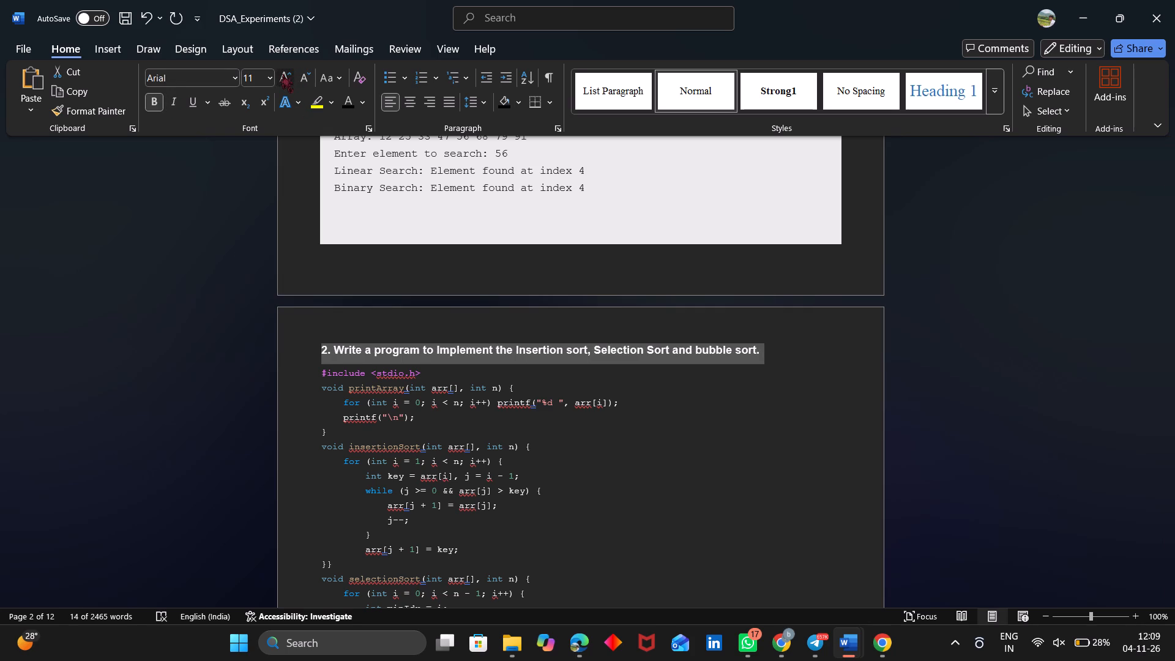
pyautogui.click(282, 74)
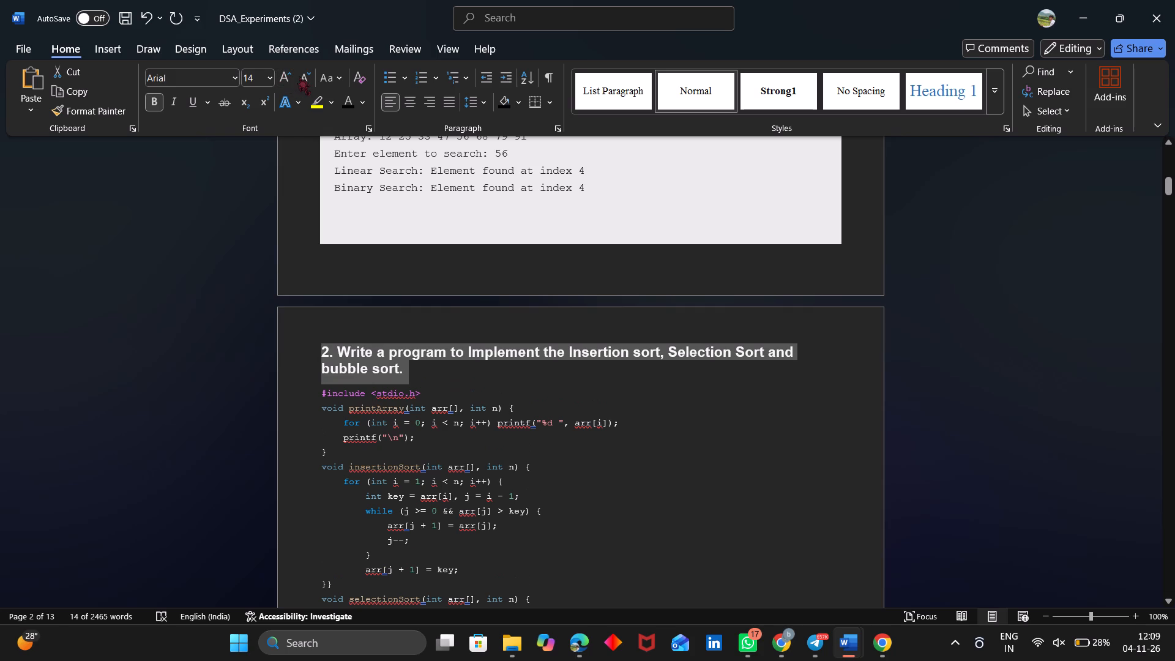
pyautogui.click(302, 77)
# Enlarge the experiment 1 heading text about Linear and binary search, excluding its number, to font size 14.
pyautogui.scroll(7, 307, 224)
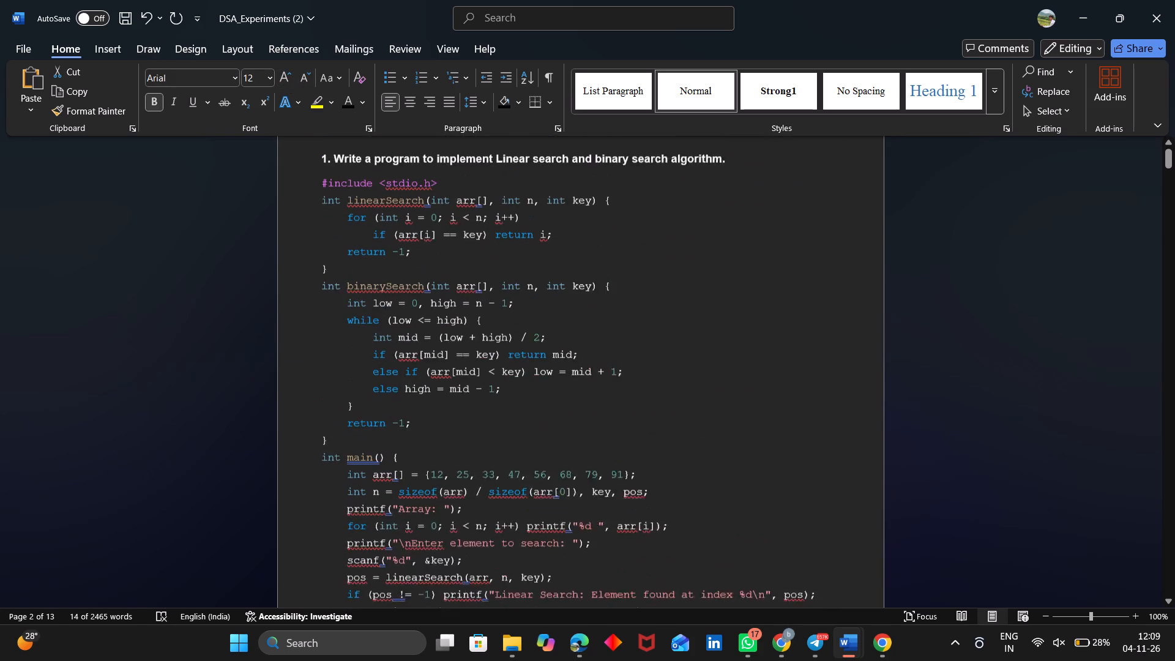
pyautogui.scroll(1, 307, 224)
pyautogui.moveTo(756, 187); pyautogui.dragTo(375, 191)
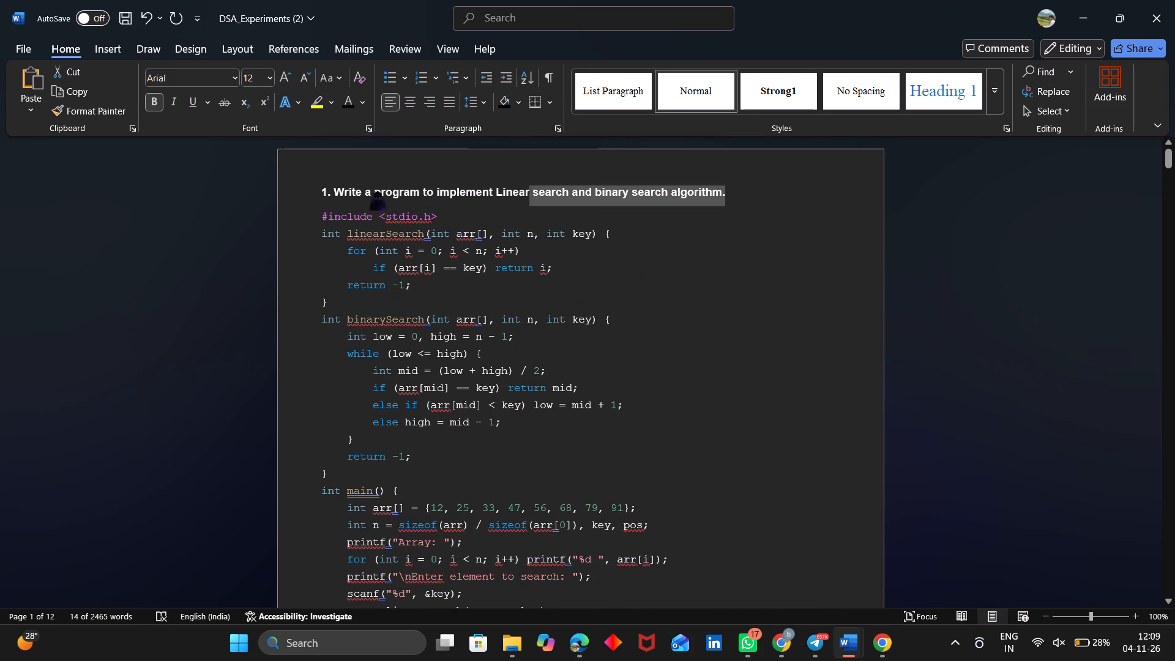
pyautogui.moveTo(375, 191); pyautogui.dragTo(345, 183)
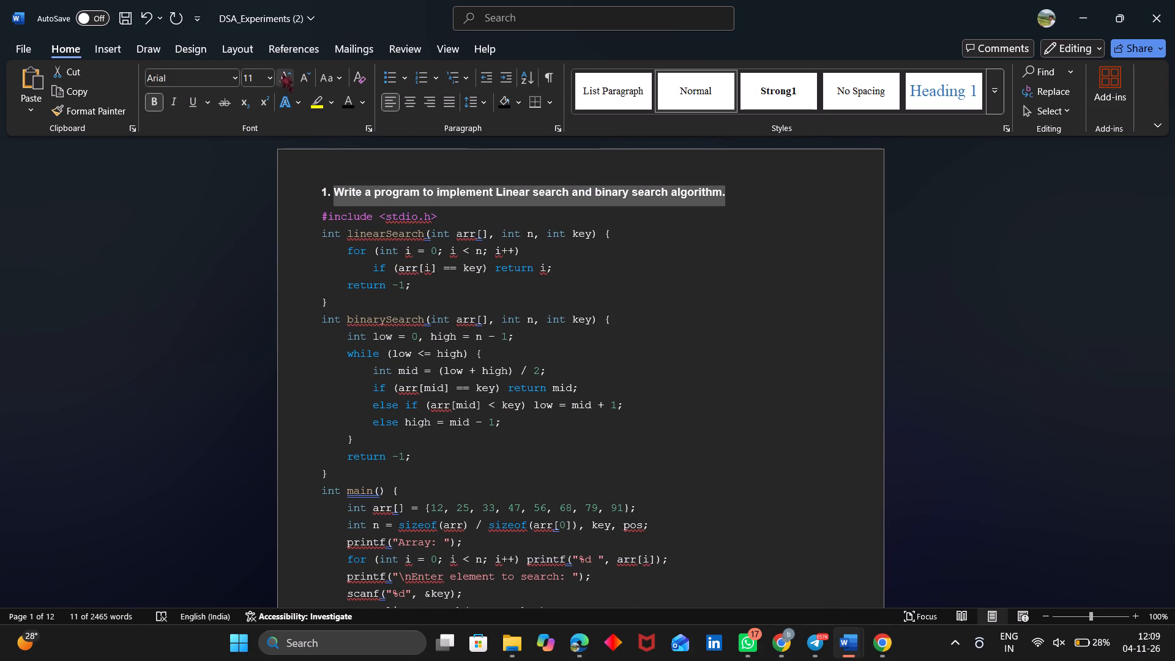
pyautogui.click(283, 71)
pyautogui.click(283, 71)
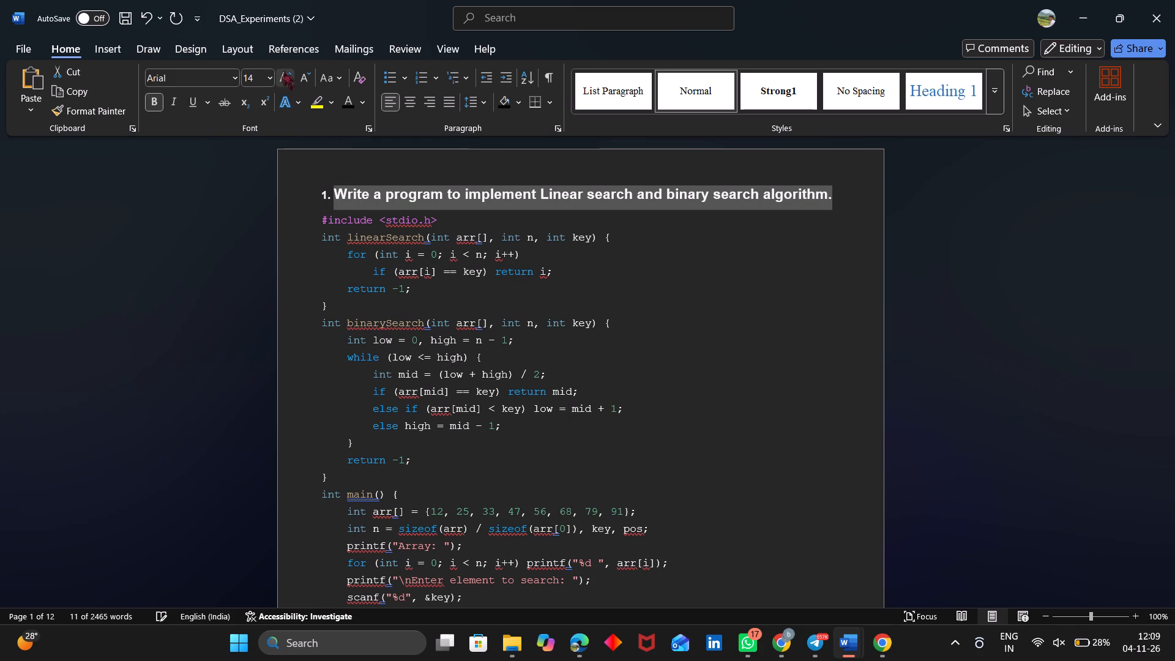
pyautogui.click(854, 248)
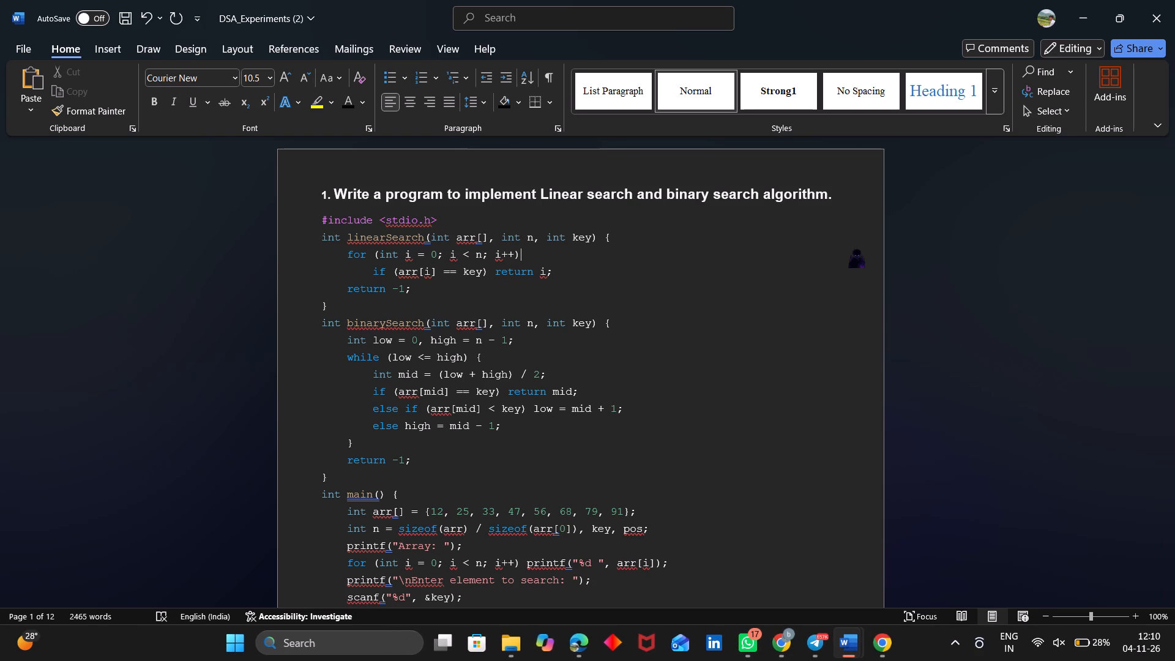
# Review the headings, code and outputs of experiments 1 to 3, from the search algorithms to Merge Sort and Quick sort.
pyautogui.scroll(-2, 851, 240)
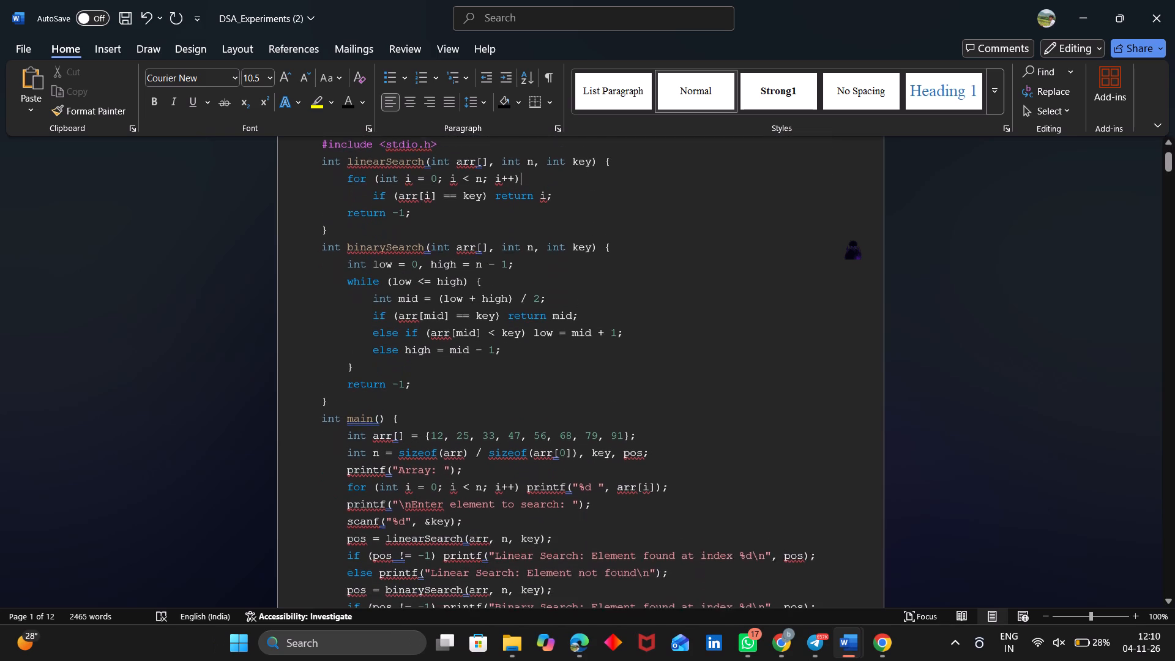
pyautogui.scroll(-5, 851, 240)
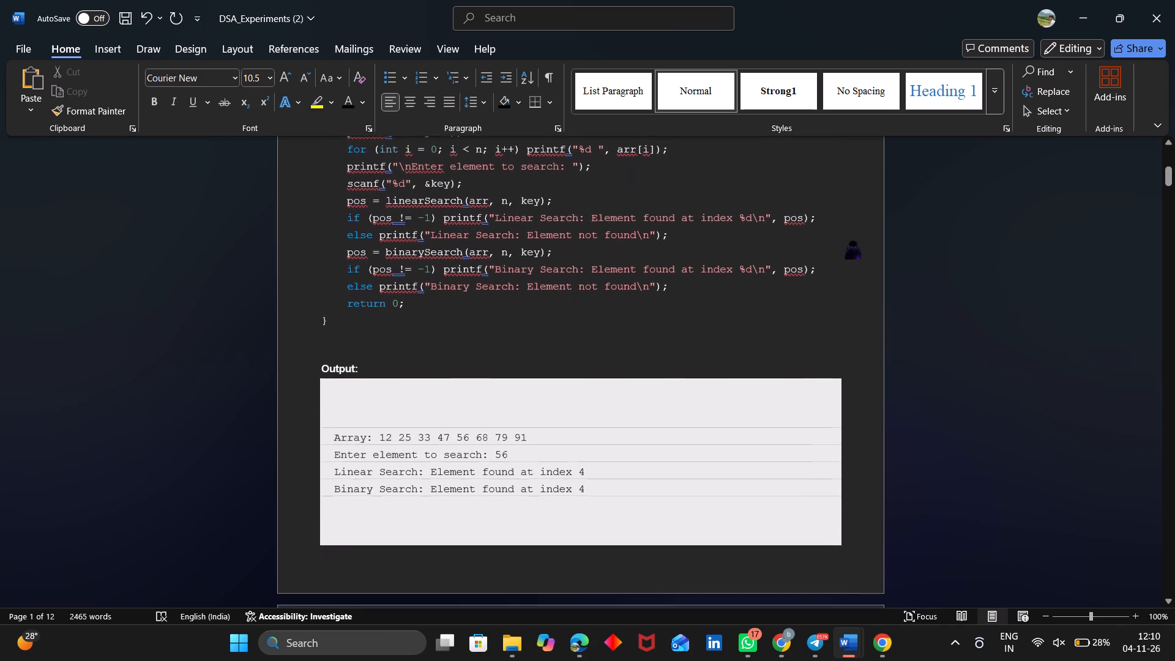
pyautogui.scroll(-1, 851, 240)
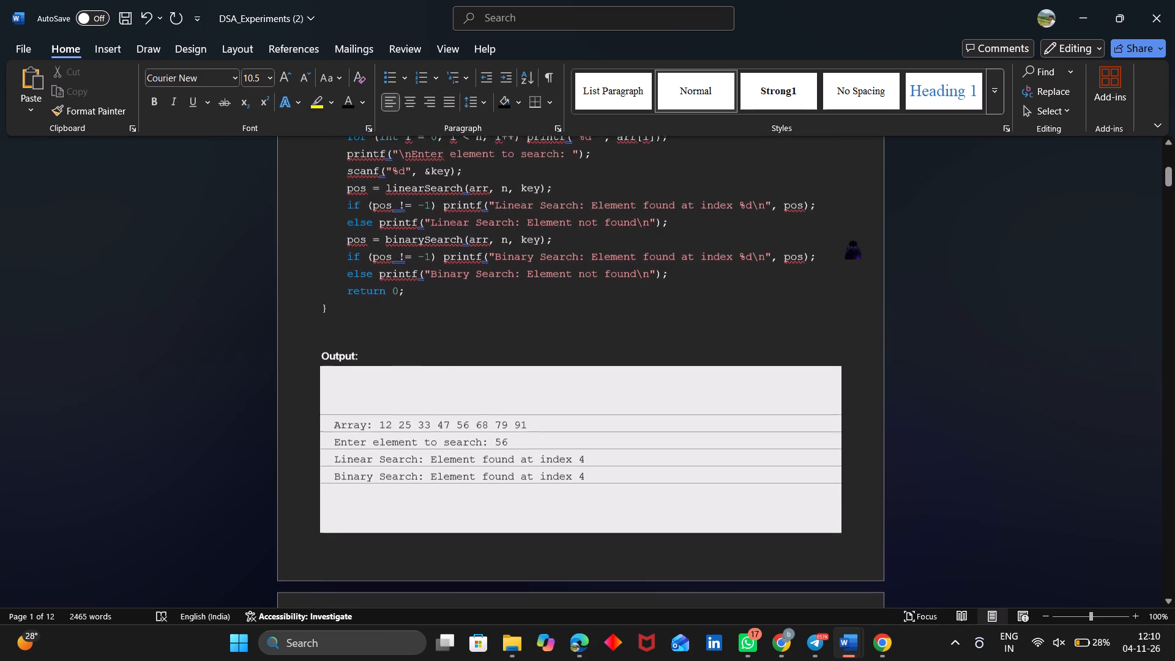
pyautogui.scroll(-4, 851, 240)
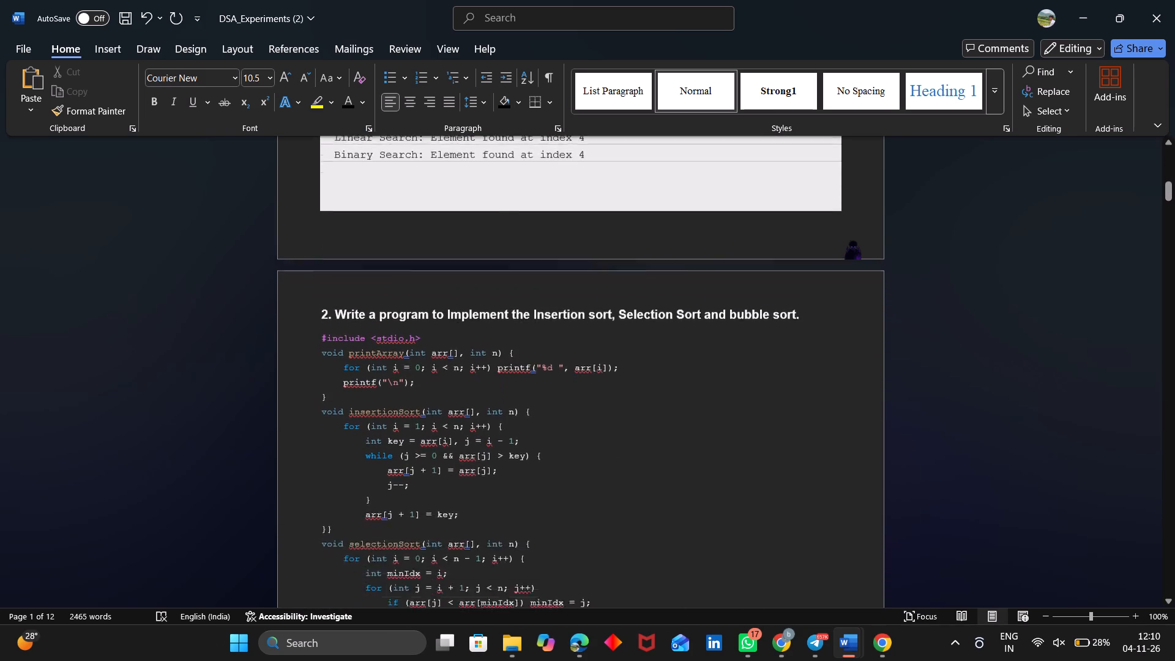
pyautogui.scroll(-5, 851, 240)
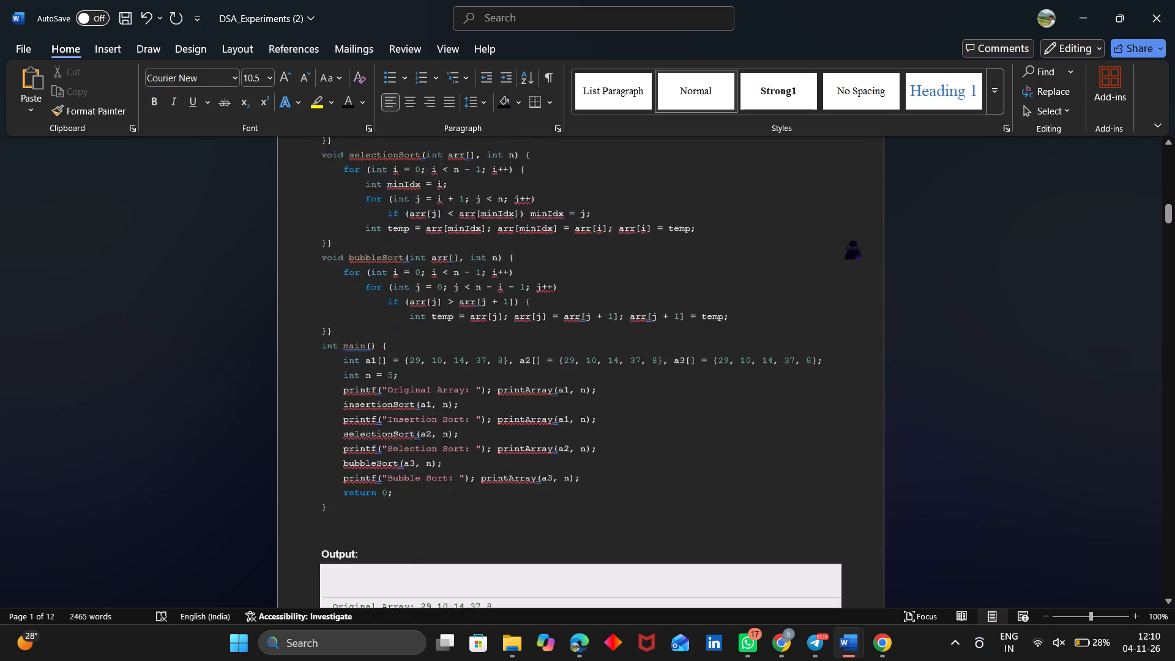
pyautogui.scroll(-5, 851, 240)
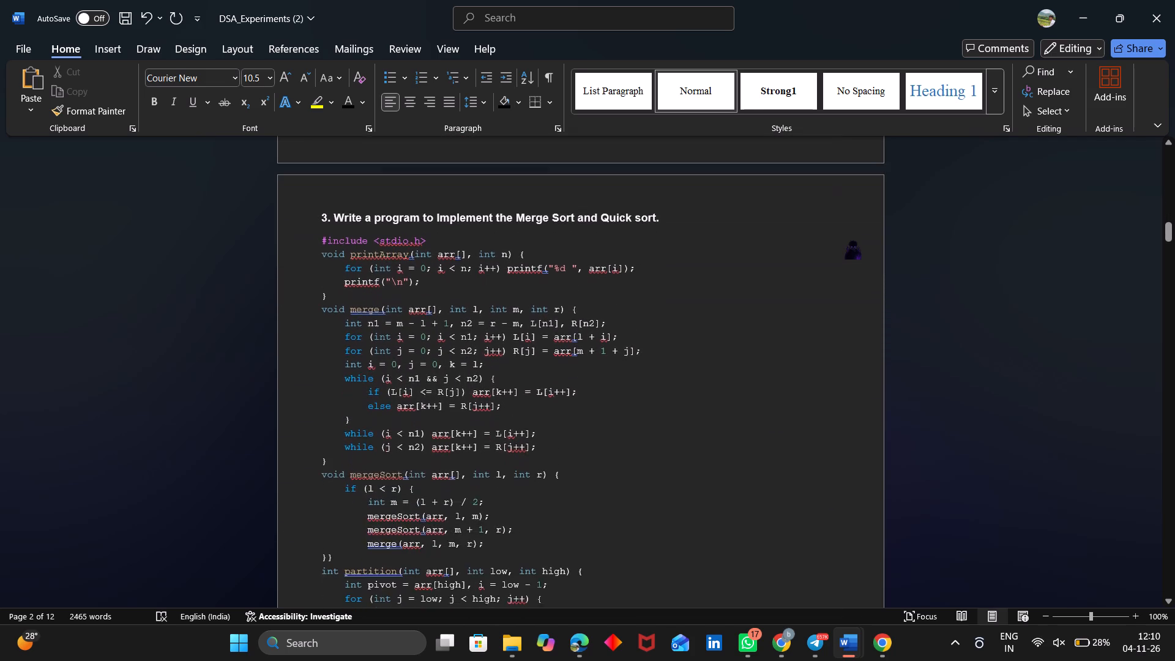
pyautogui.scroll(-2, 851, 240)
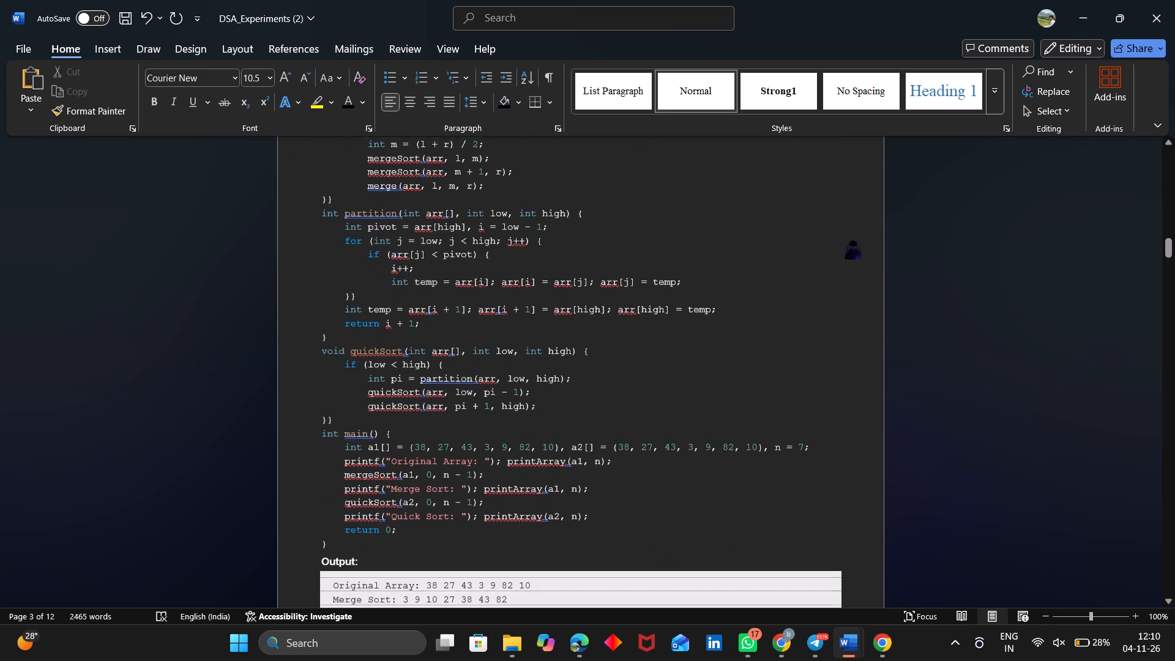
# Review the page layout, code and outputs of experiments 4 to 7, up to the heading of experiment 8, Binary Search Tree.
pyautogui.scroll(-5, 851, 240)
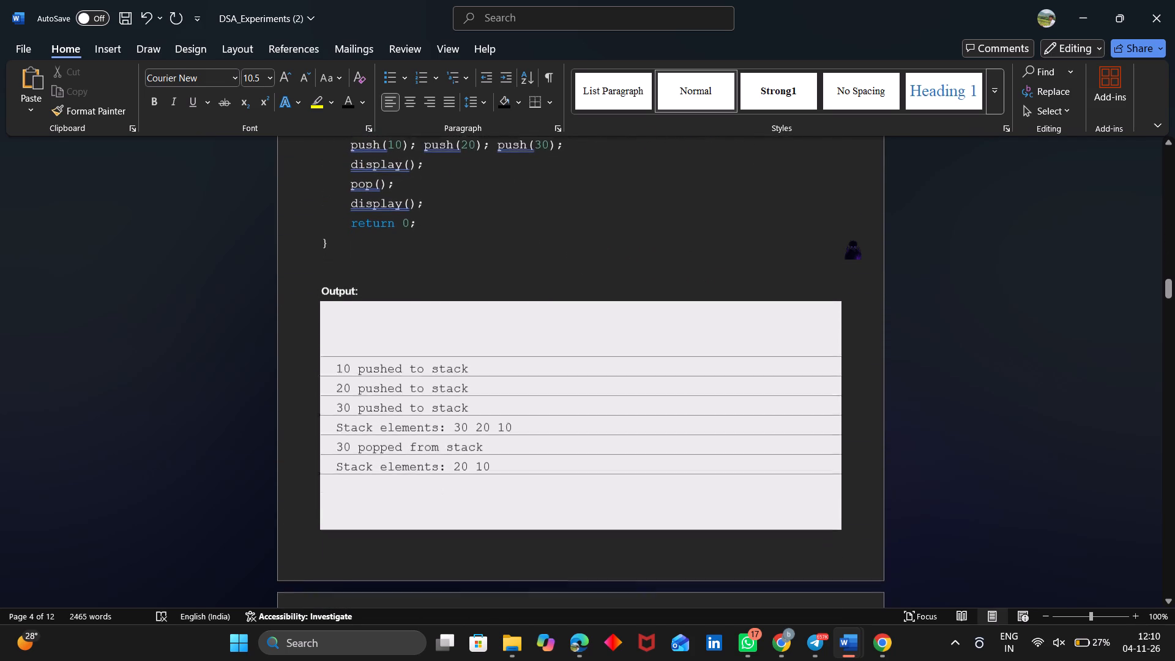
pyautogui.scroll(-5, 851, 240)
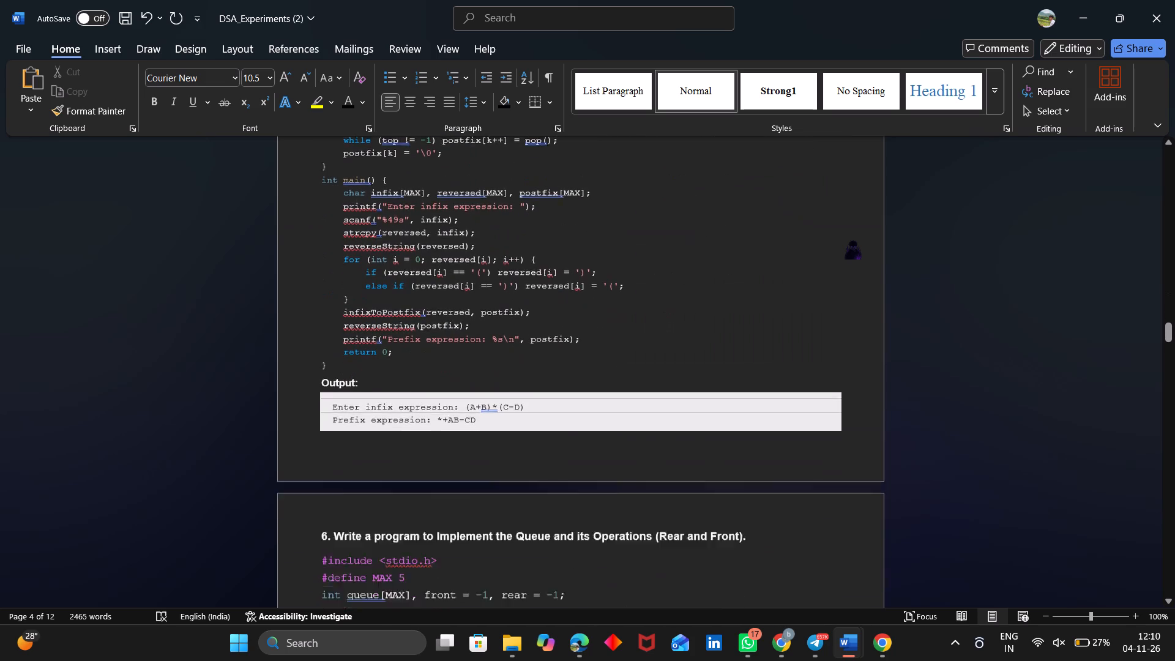
pyautogui.scroll(-5, 851, 240)
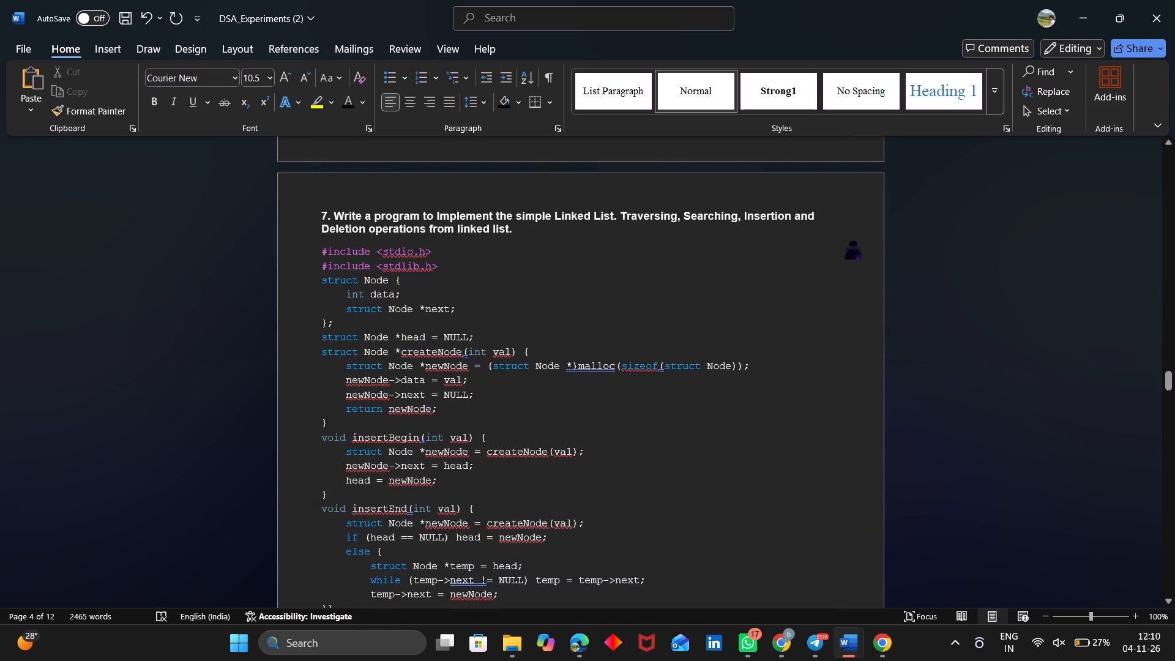
pyautogui.scroll(-9, 851, 240)
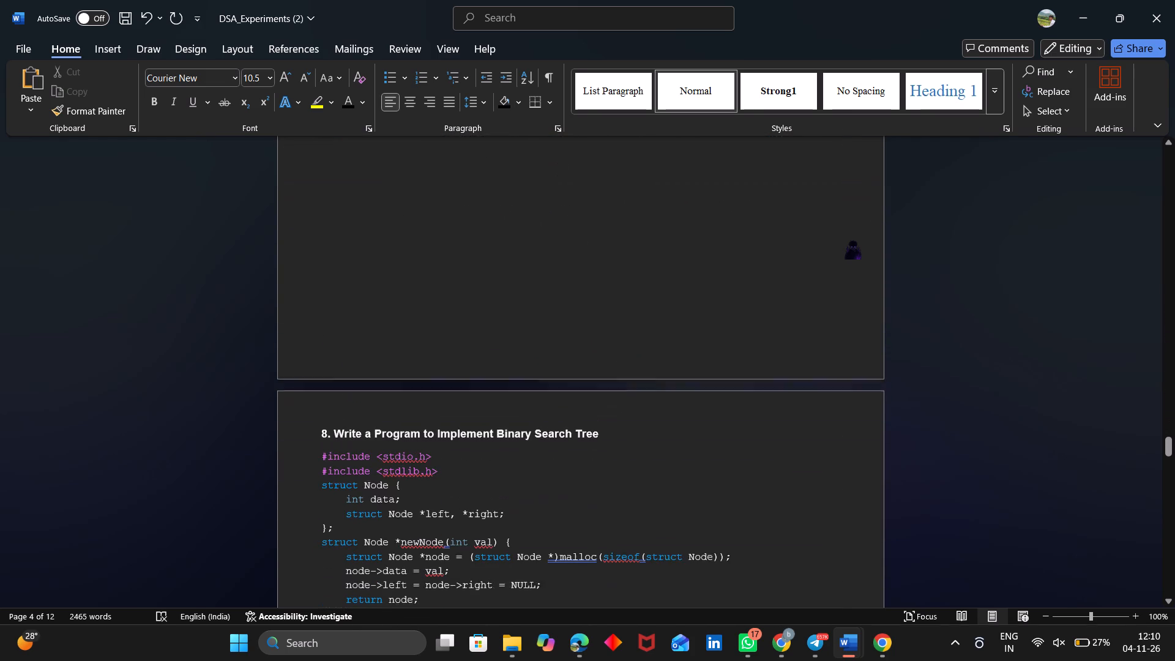
# Re-examine experiment 7, the simple Linked List program, including its code across the page break and its output.
pyautogui.scroll(4, 851, 240)
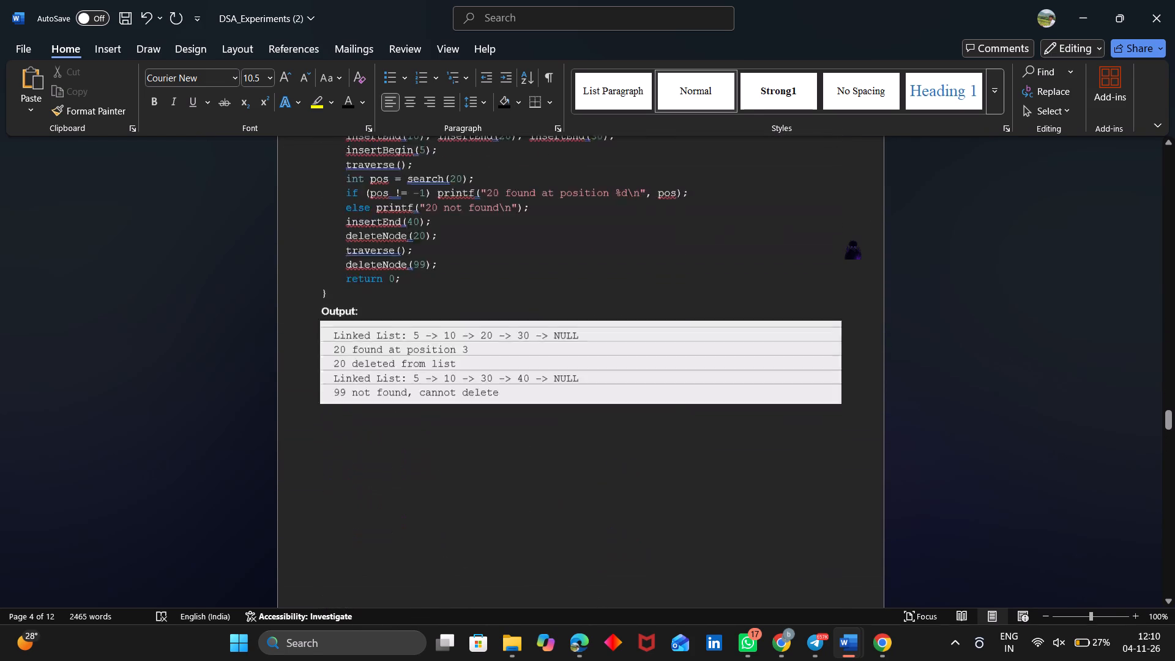
pyautogui.scroll(2, 851, 240)
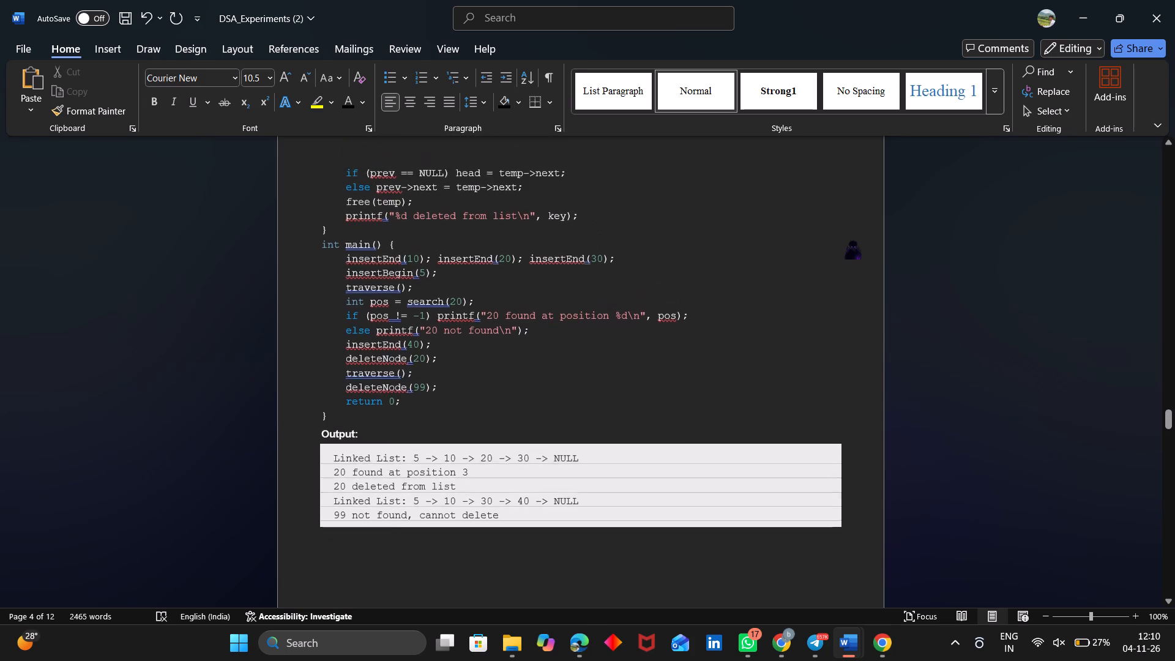
pyautogui.scroll(3, 851, 240)
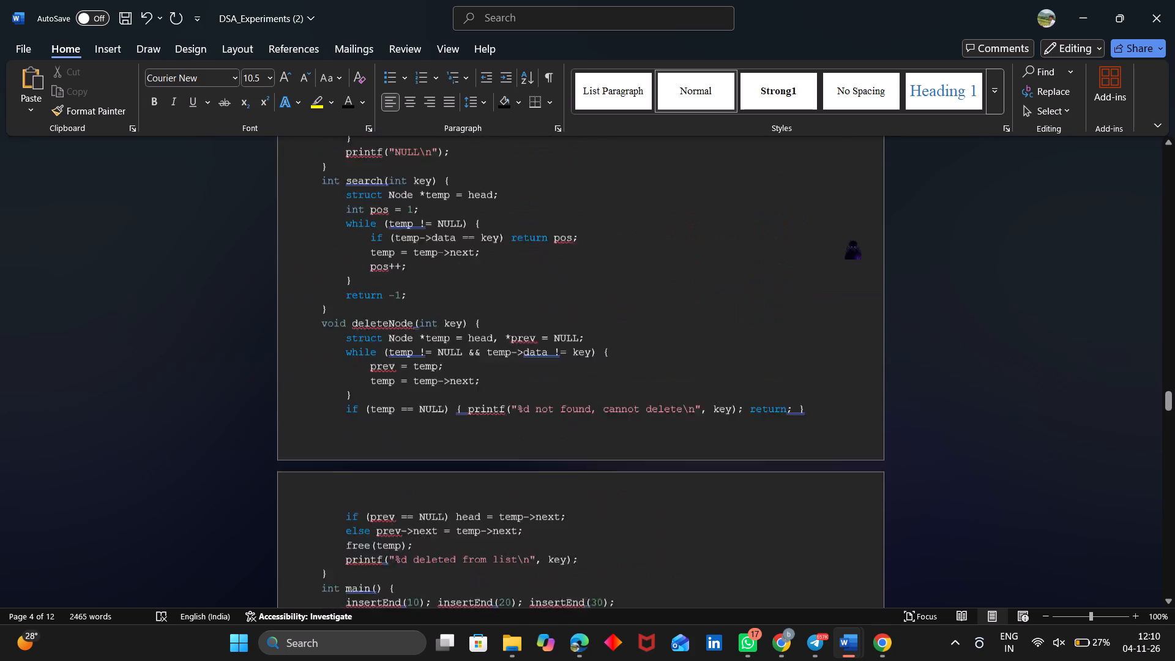
pyautogui.scroll(1, 851, 240)
pyautogui.scroll(-3, 851, 240)
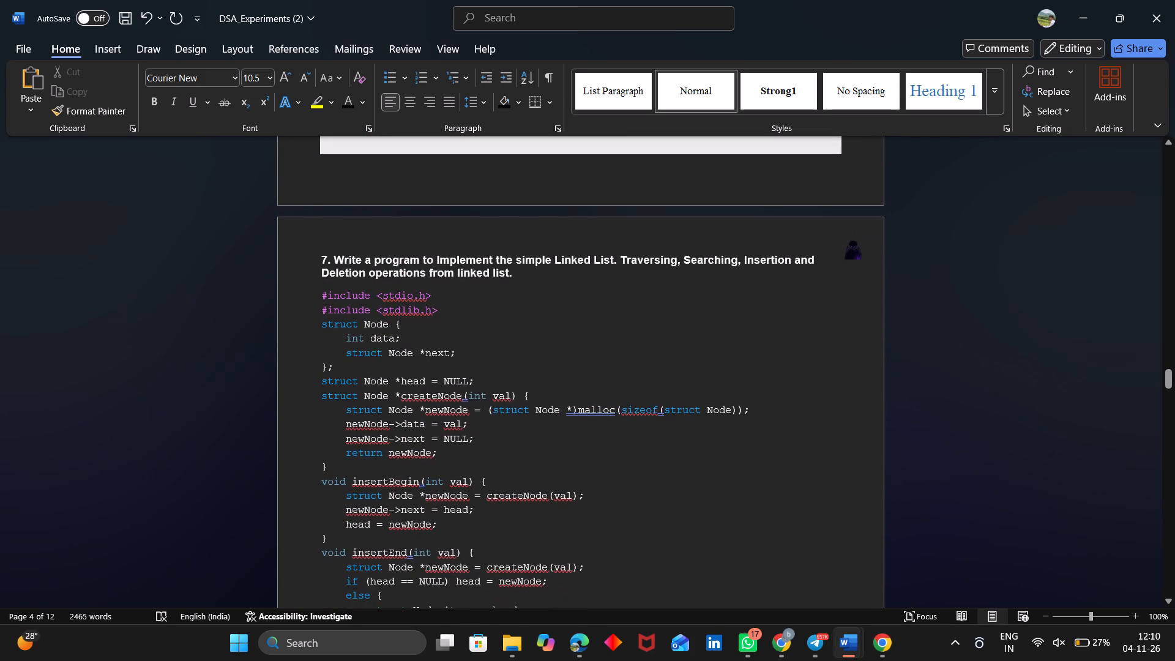
pyautogui.scroll(-2, 851, 240)
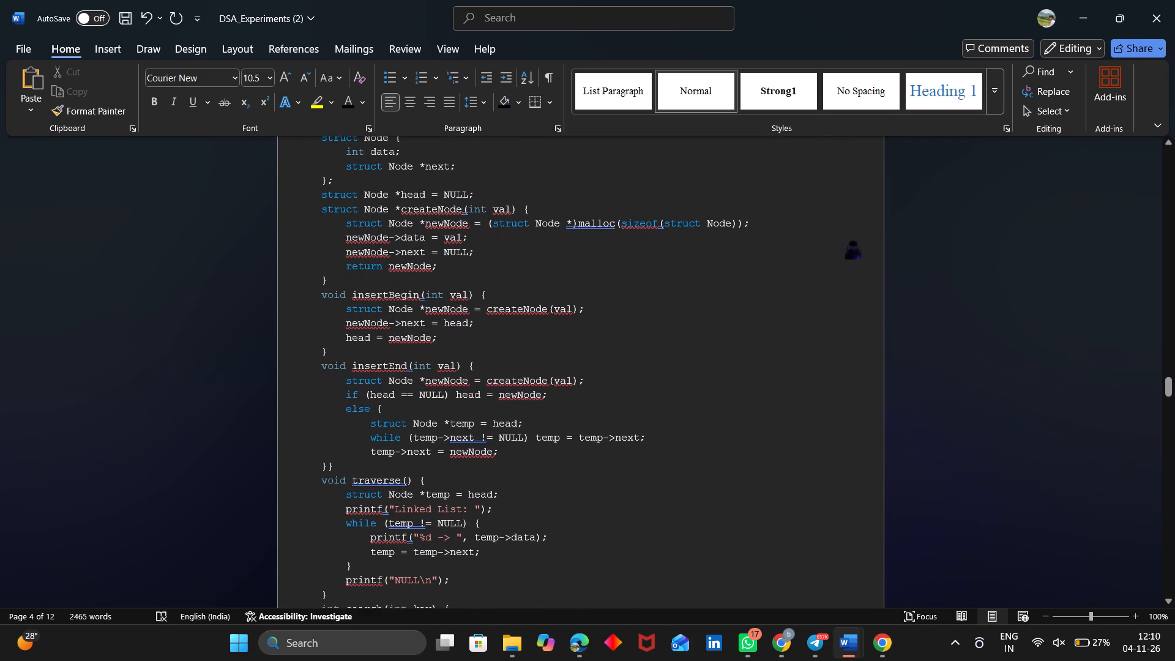
pyautogui.scroll(-1, 851, 240)
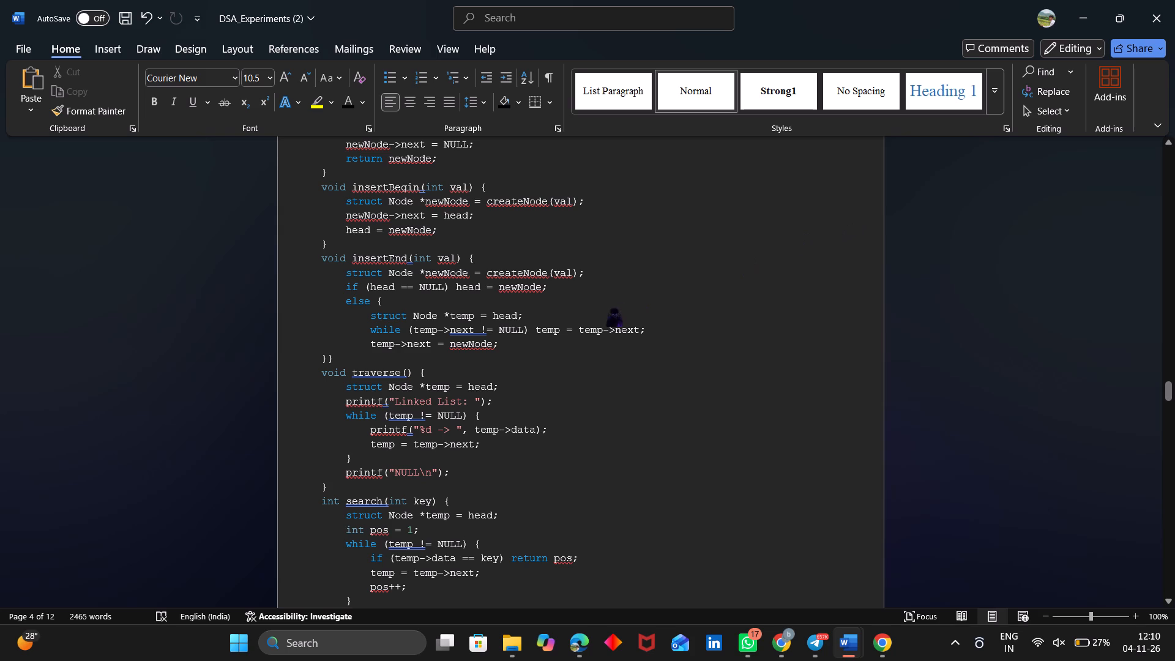
# Separate the two closing braces at the end of the insertEnd function in experiment 7 so each stands on its own line.
pyautogui.click(344, 352)
pyautogui.press('Return')
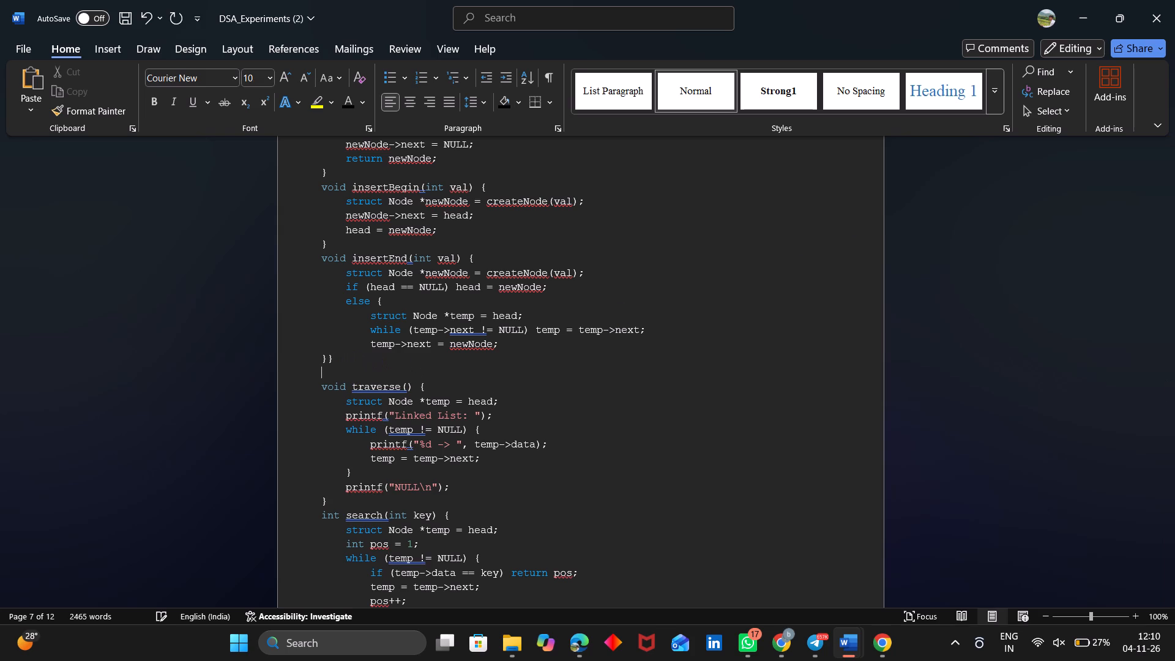
pyautogui.click(326, 346)
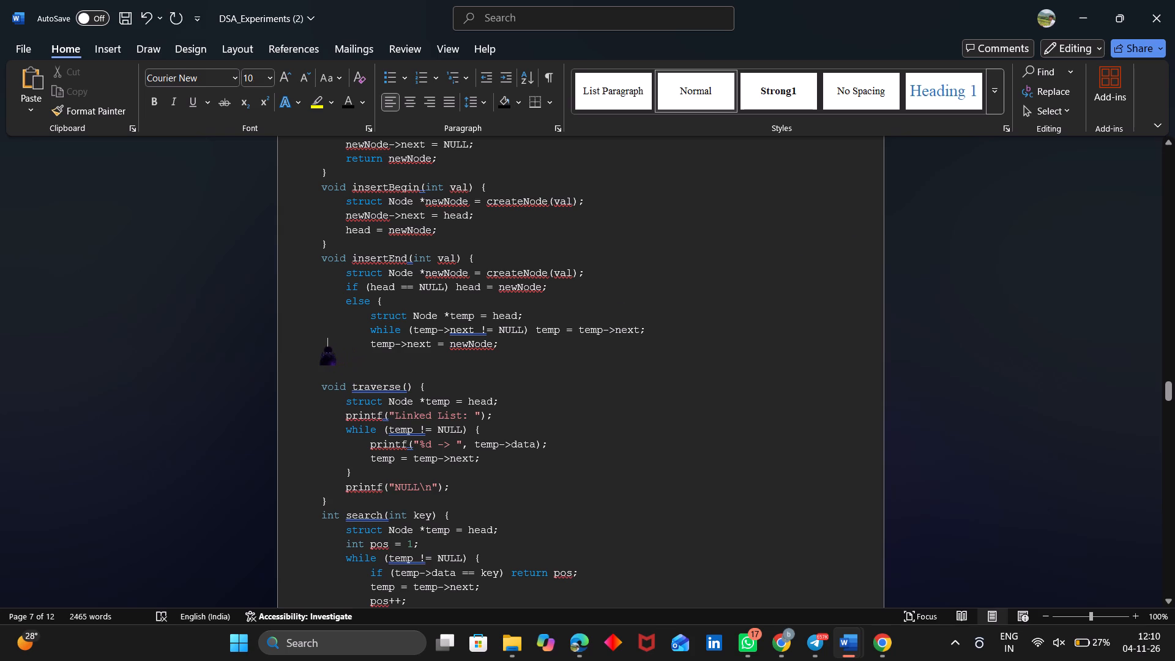
pyautogui.click(339, 349)
pyautogui.press('Down')
pyautogui.press('BackSpace')
pyautogui.press('Down')
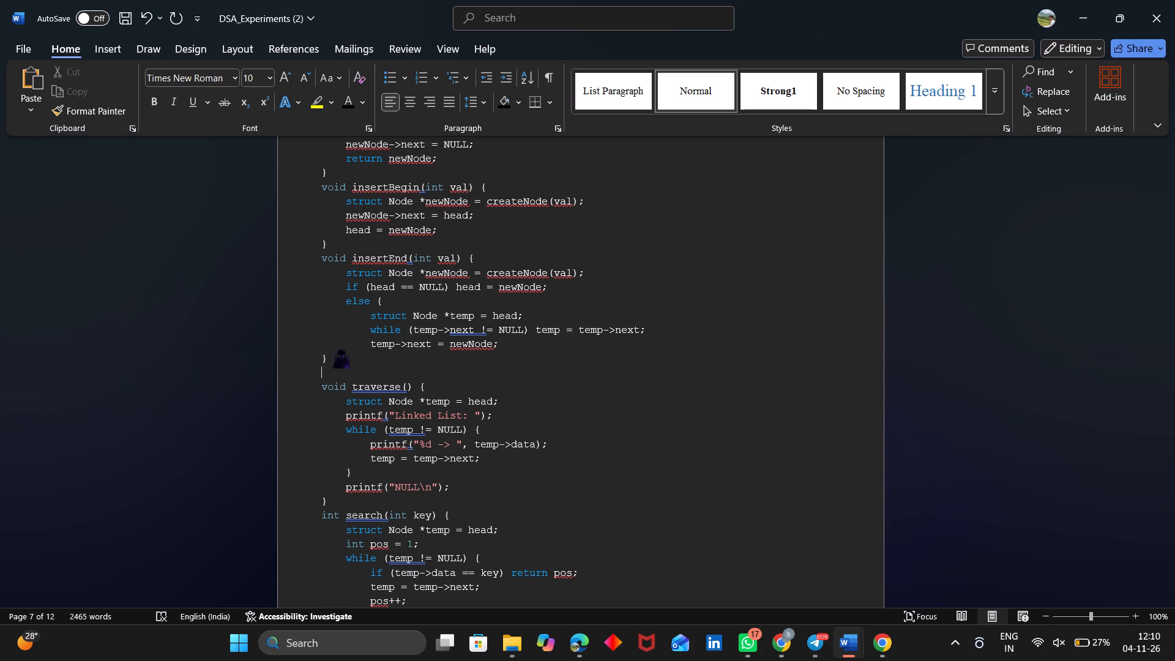
pyautogui.hotkey('shift', '}')
pyautogui.click(416, 379)
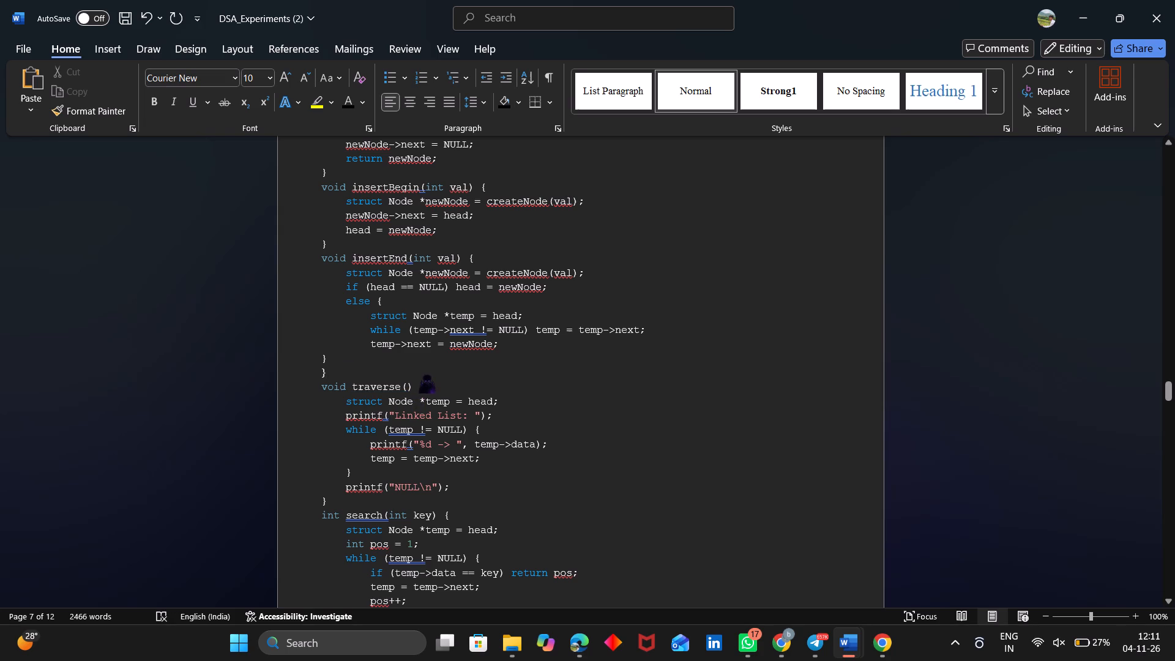
# Move the opening braces of the traverse function and its while loop in experiment 7 onto their own lines.
pyautogui.press('Return')
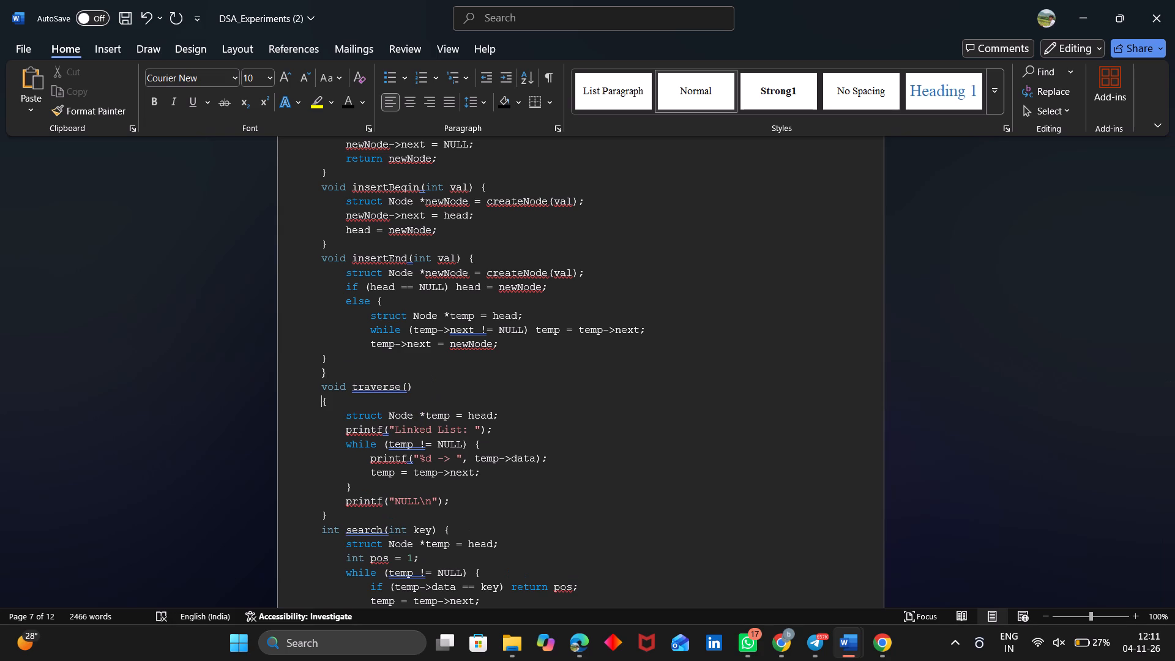
pyautogui.scroll(-1, 425, 374)
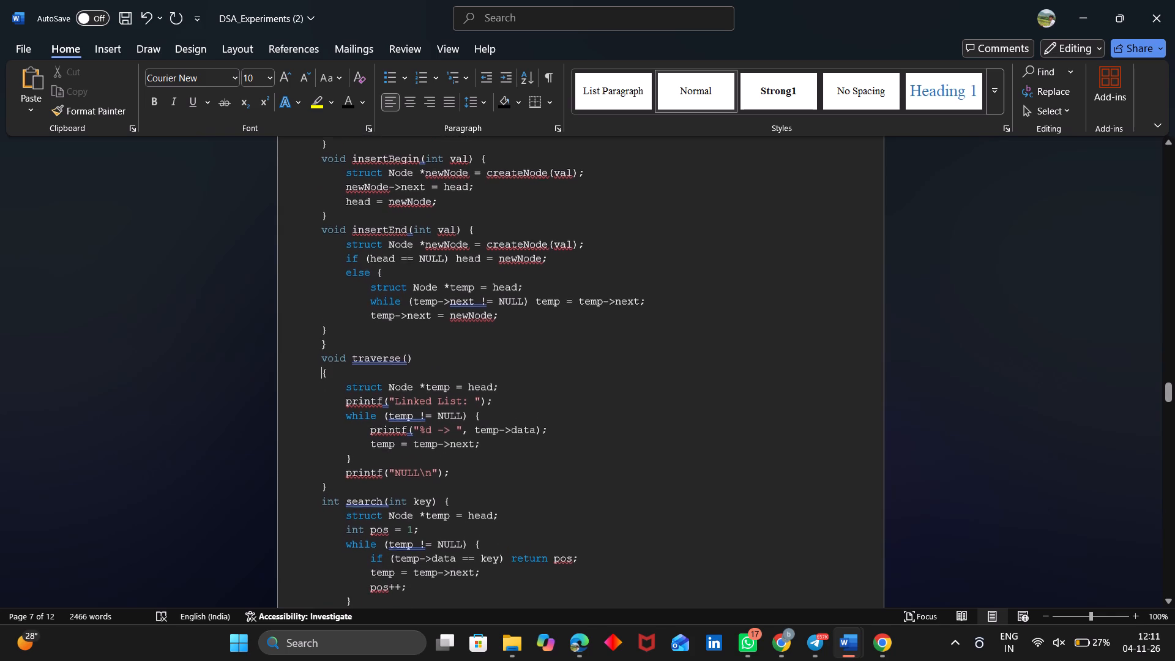
pyautogui.scroll(-1, 425, 374)
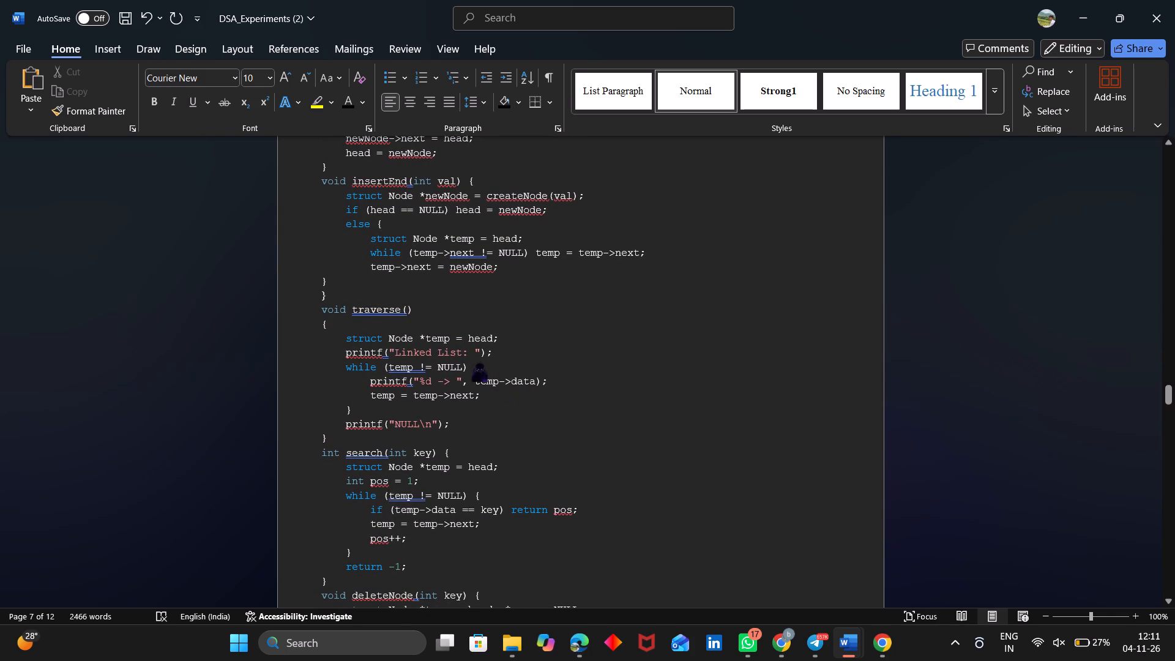
pyautogui.click(471, 355)
pyautogui.press('Down')
pyautogui.press('Return')
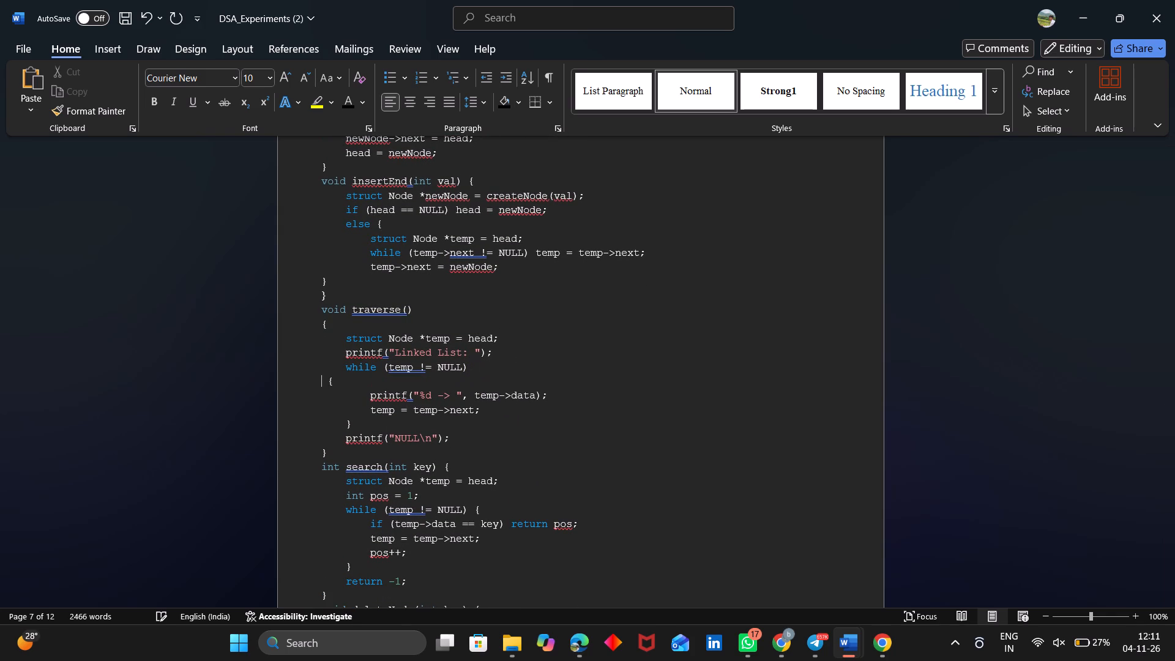
# Review the remaining code and output of experiment 7, up to the start of experiment 8, Binary Search Tree.
pyautogui.scroll(-3, 471, 355)
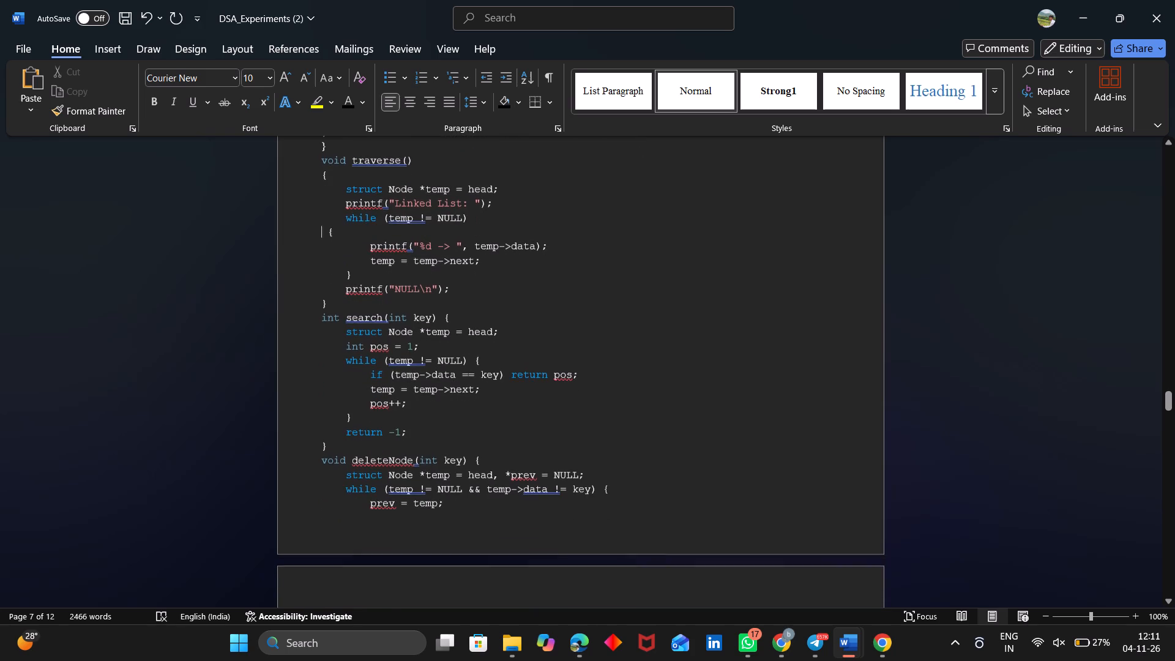
pyautogui.scroll(-4, 471, 355)
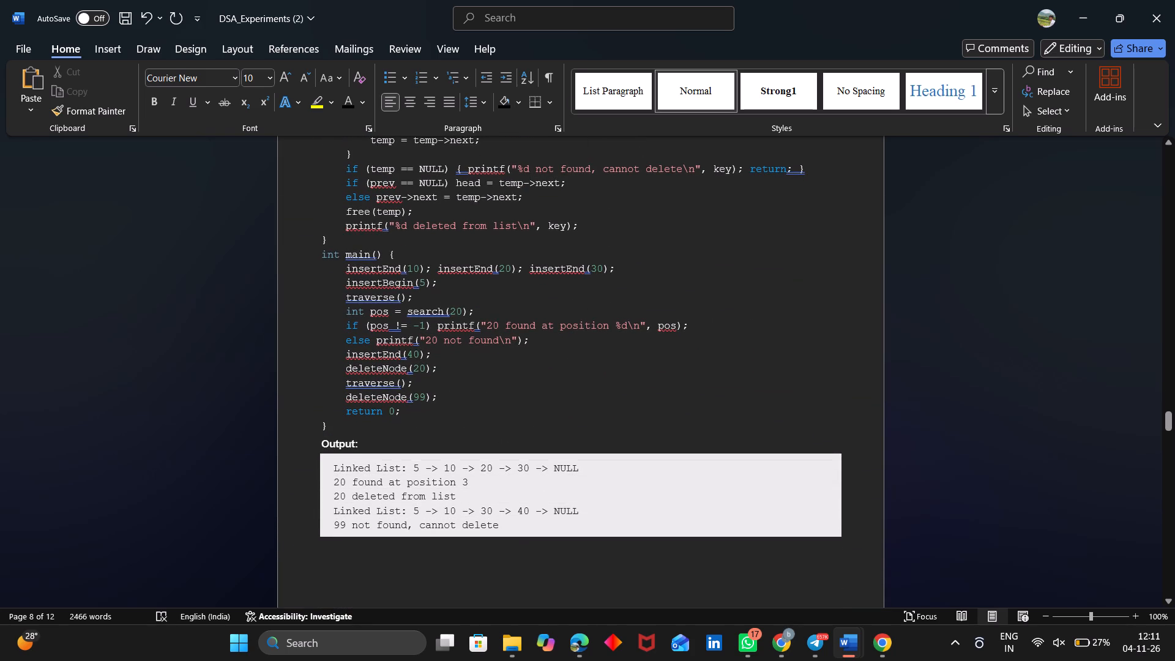
pyautogui.scroll(-2, 471, 355)
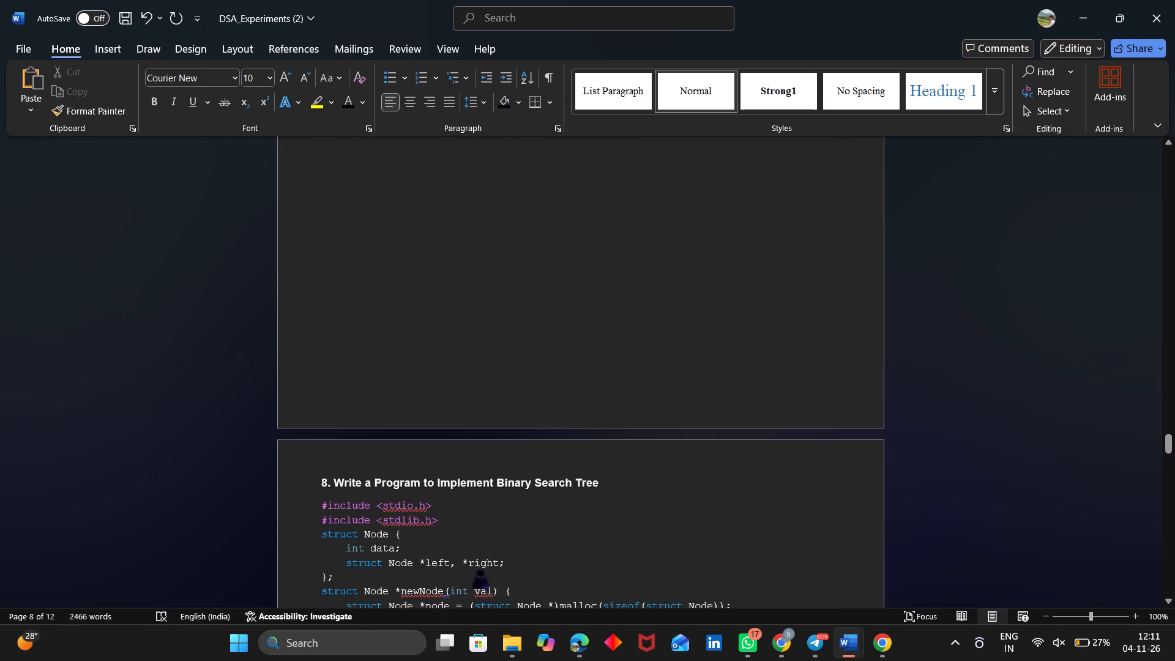
pyautogui.scroll(-2, 478, 569)
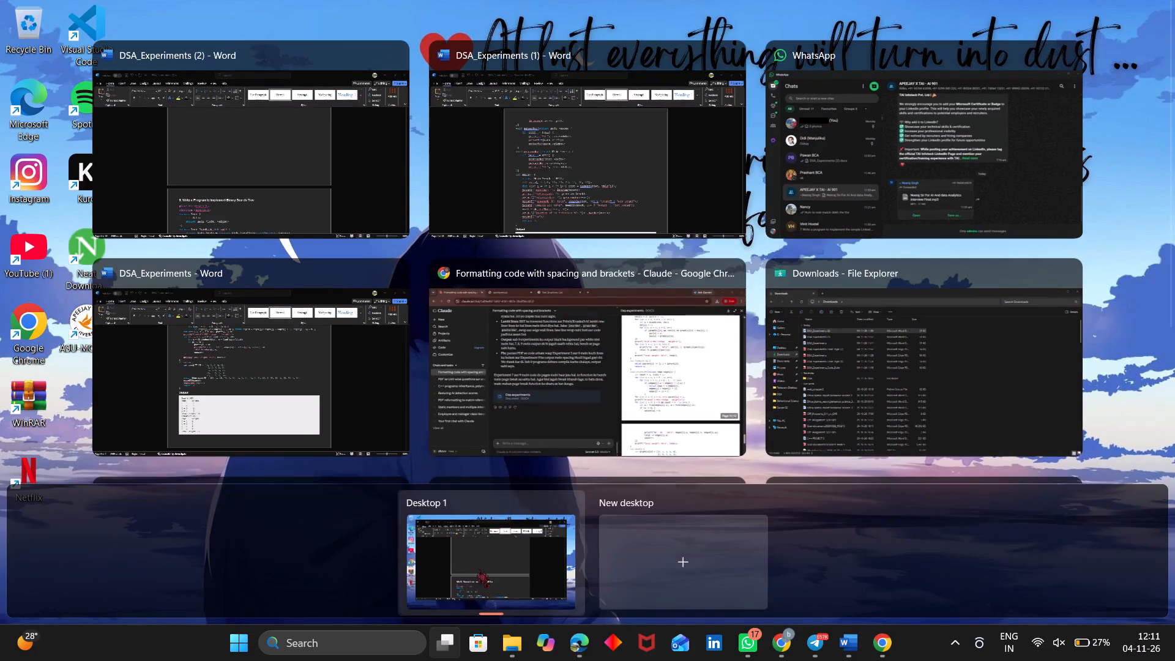
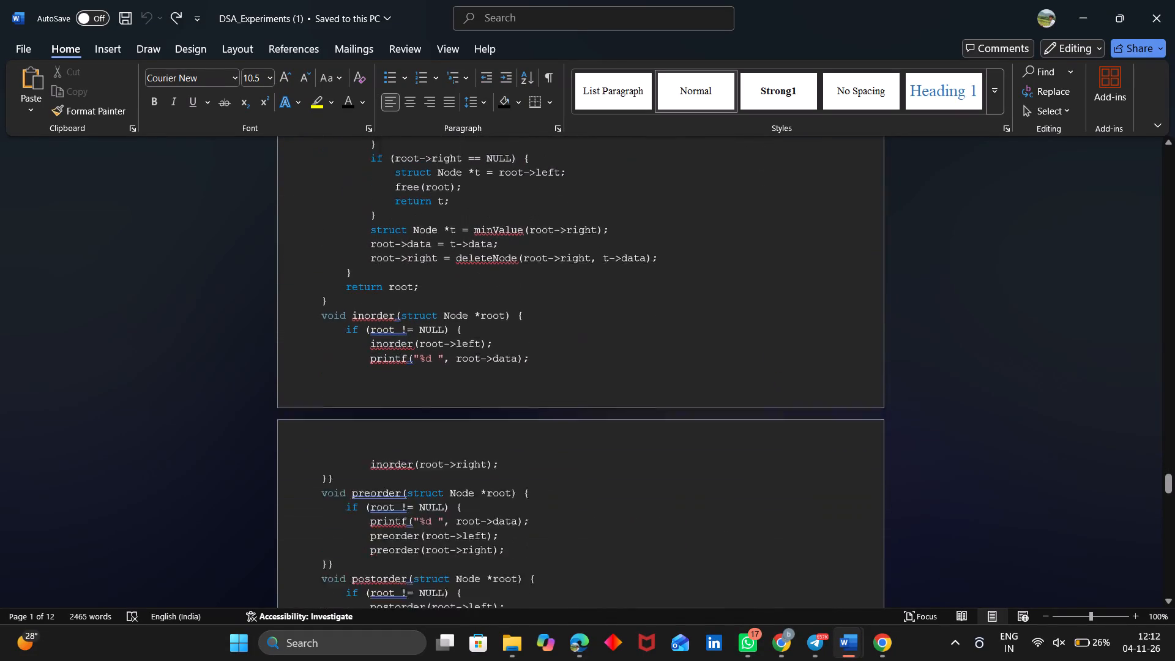
# Examine the DSA_Experiments (1) copy around experiment 8, from the Linked List output through the tree code to the minimum spanning tree code.
pyautogui.scroll(-7, 772, 349)
pyautogui.scroll(1, 772, 349)
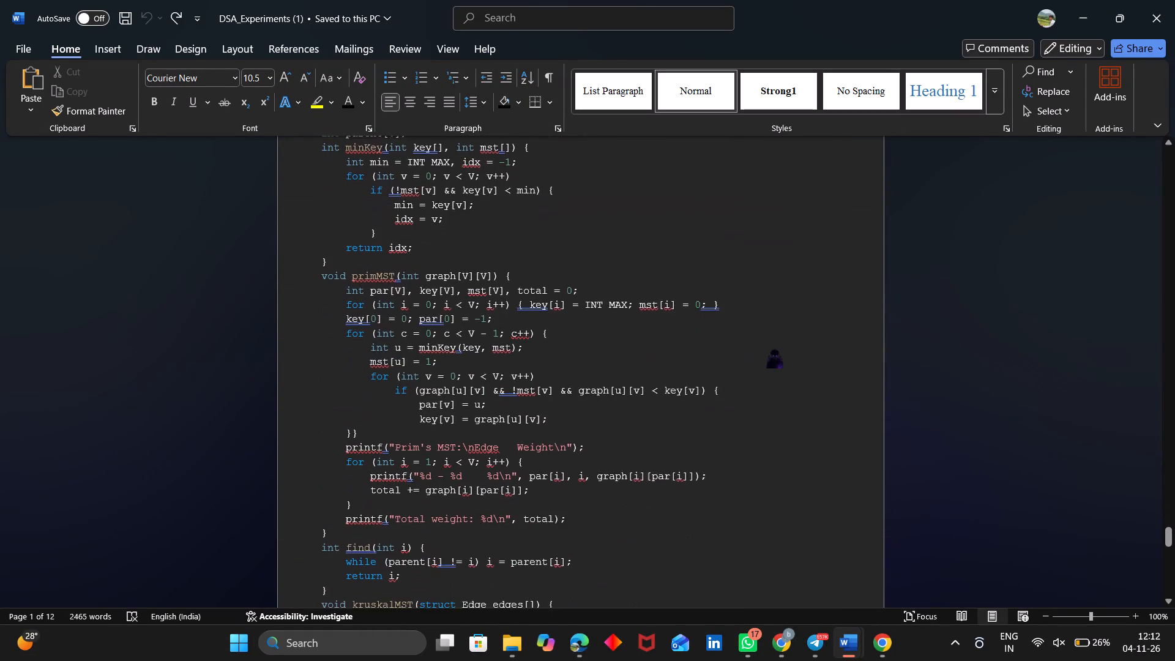
pyautogui.scroll(9, 772, 349)
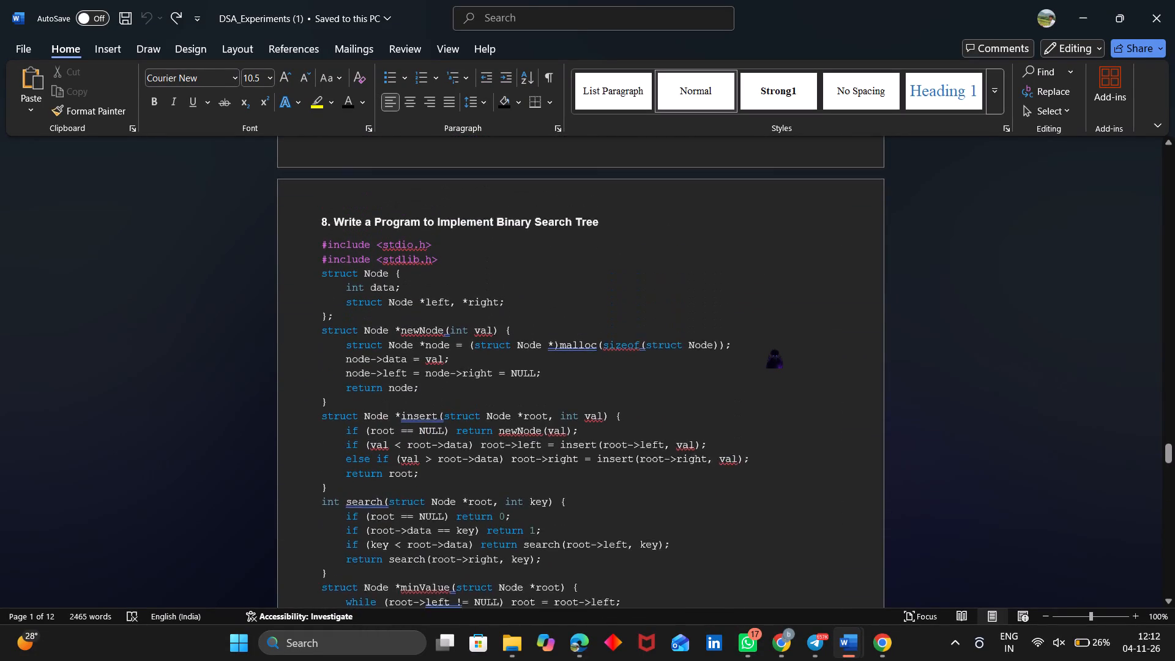
pyautogui.scroll(1, 772, 349)
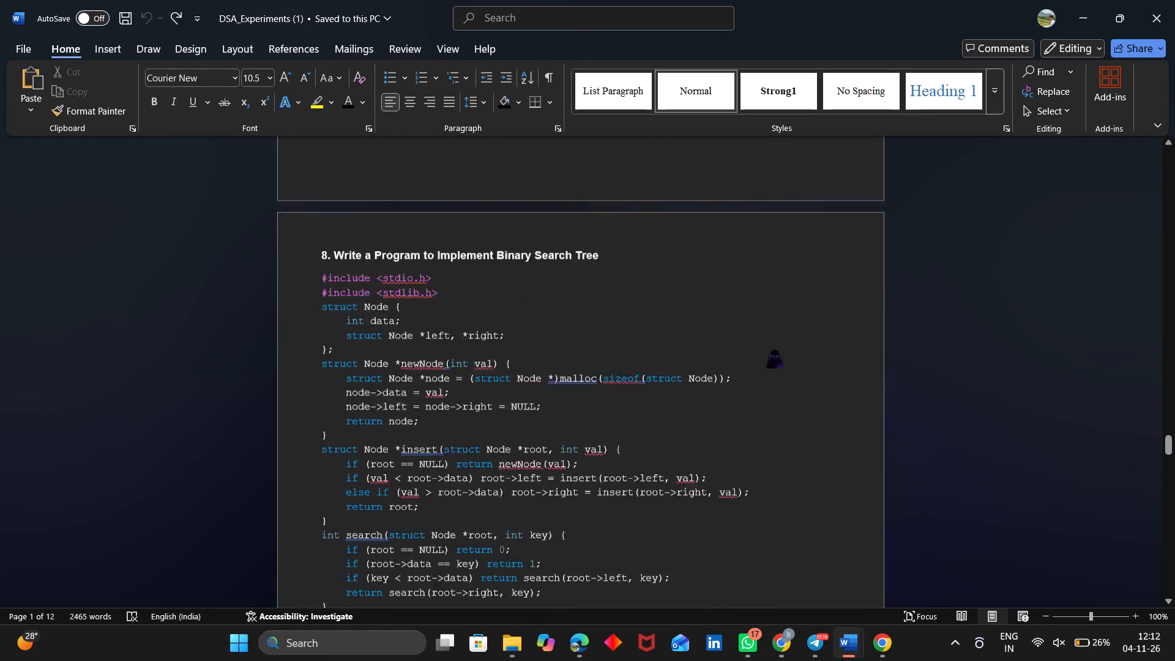
pyautogui.scroll(1, 772, 349)
# Bring up the open Word documents to switch between the copies of DSA_Experiments.
pyautogui.click(843, 632)
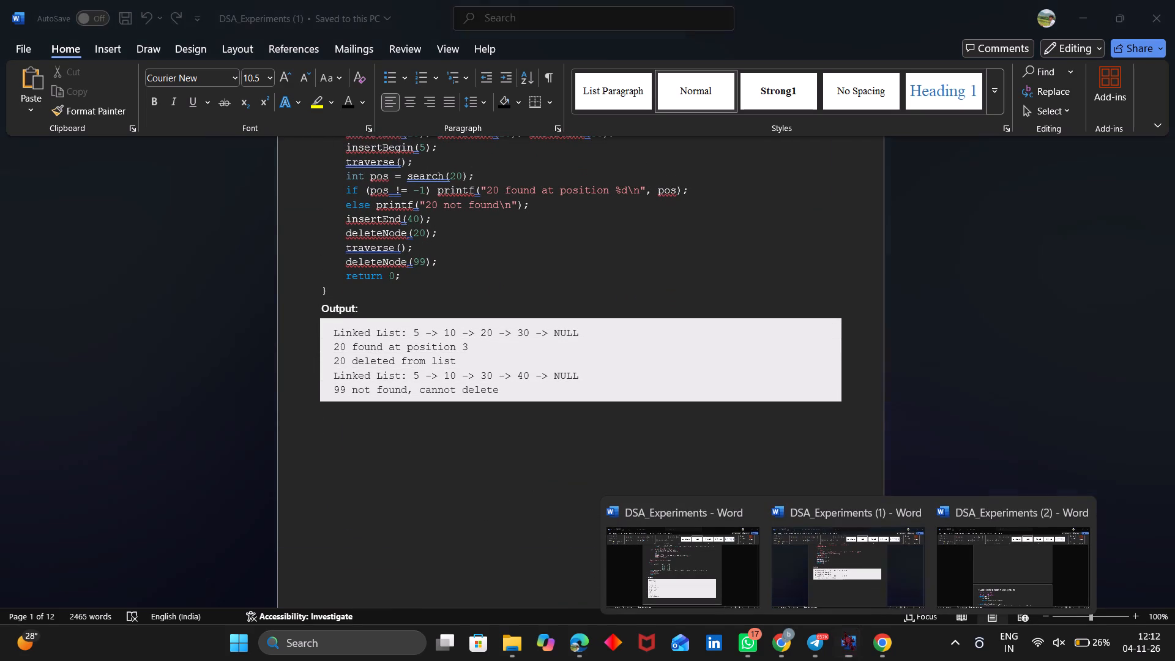
# In DSA_Experiments (2), move the opening brace of the while loop in experiment 7's search function onto its own line.
pyautogui.moveTo(843, 632); pyautogui.dragTo(854, 629)
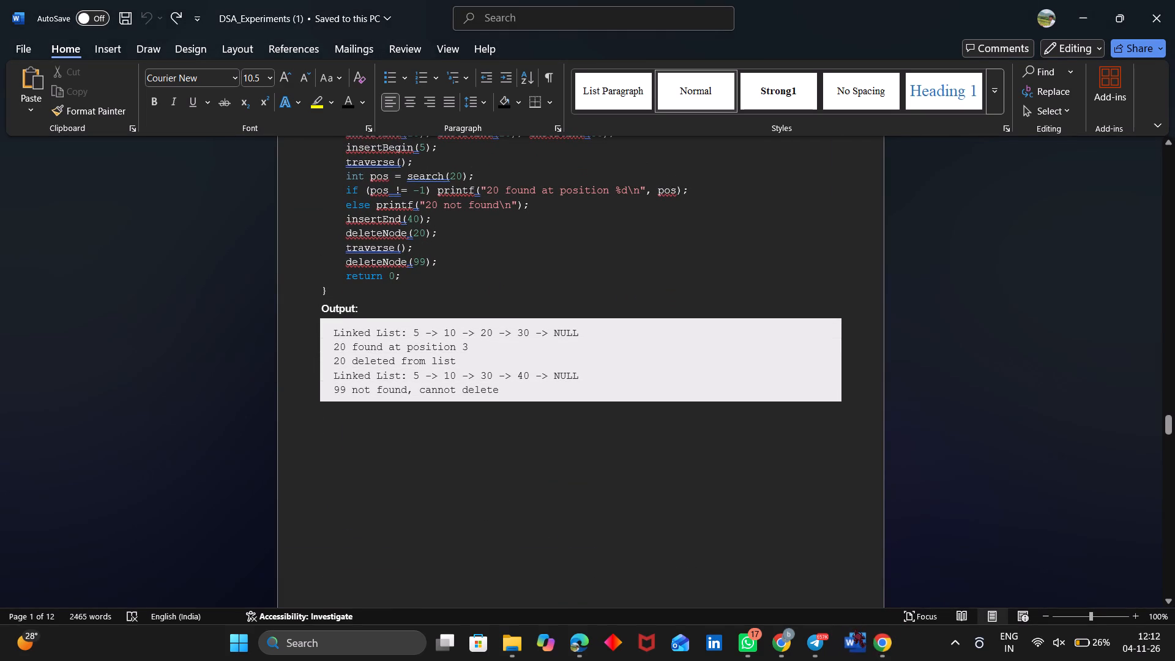
pyautogui.moveTo(854, 629); pyautogui.dragTo(882, 629)
pyautogui.click(882, 629)
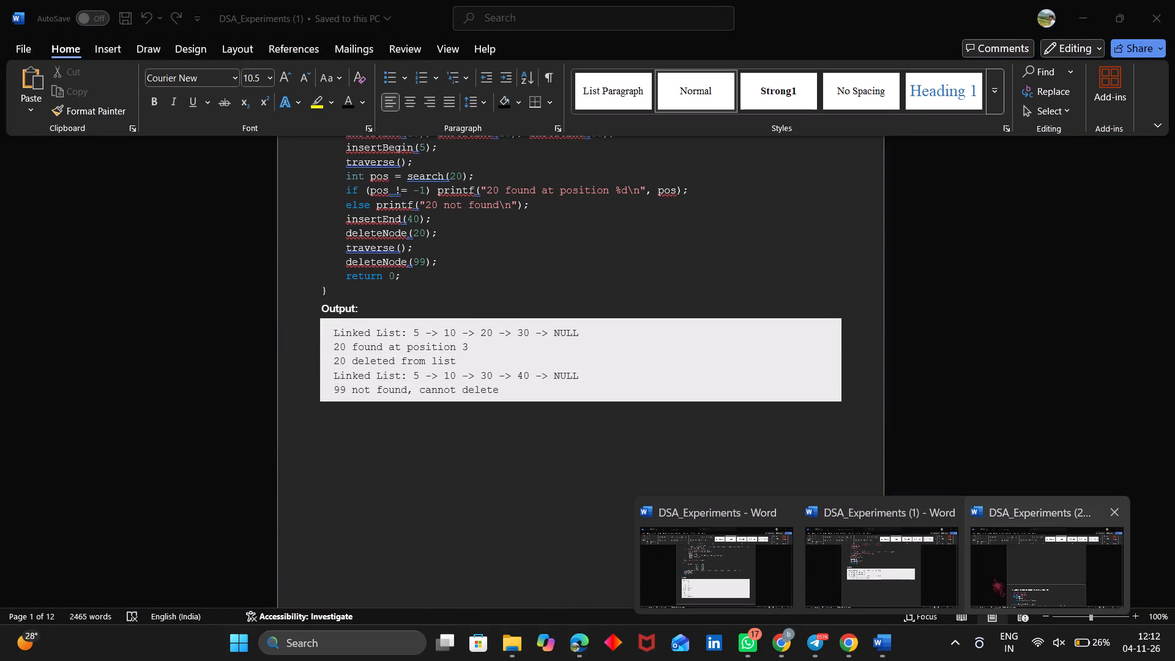
pyautogui.click(995, 577)
pyautogui.scroll(5, 715, 384)
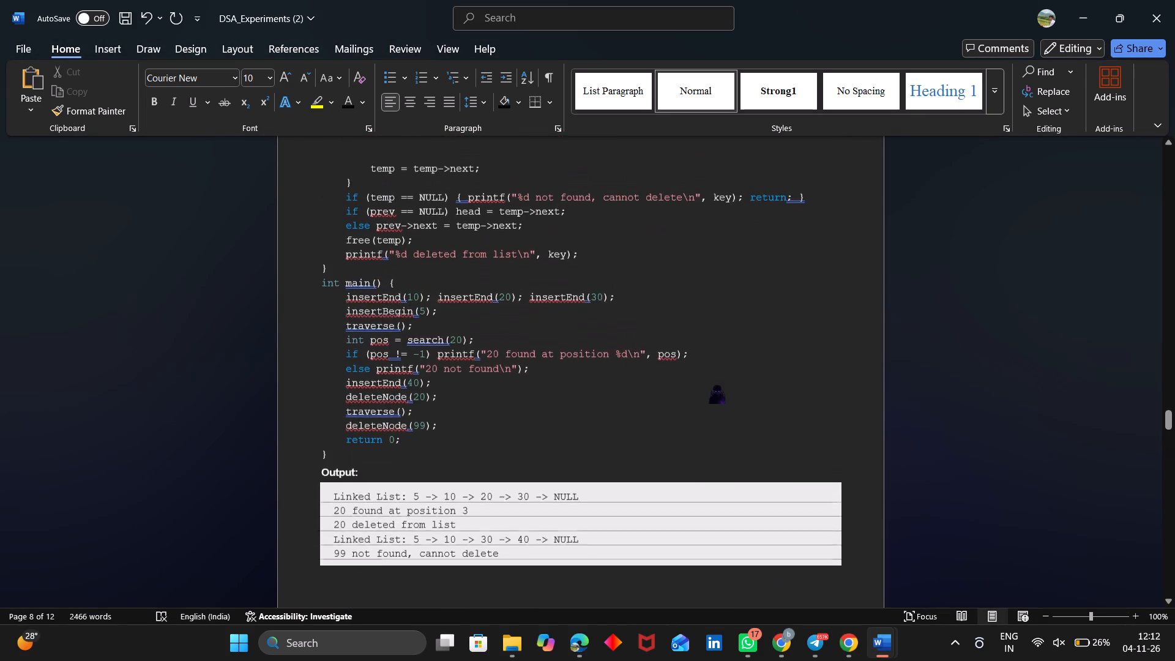
pyautogui.scroll(3, 715, 384)
pyautogui.scroll(-1, 715, 384)
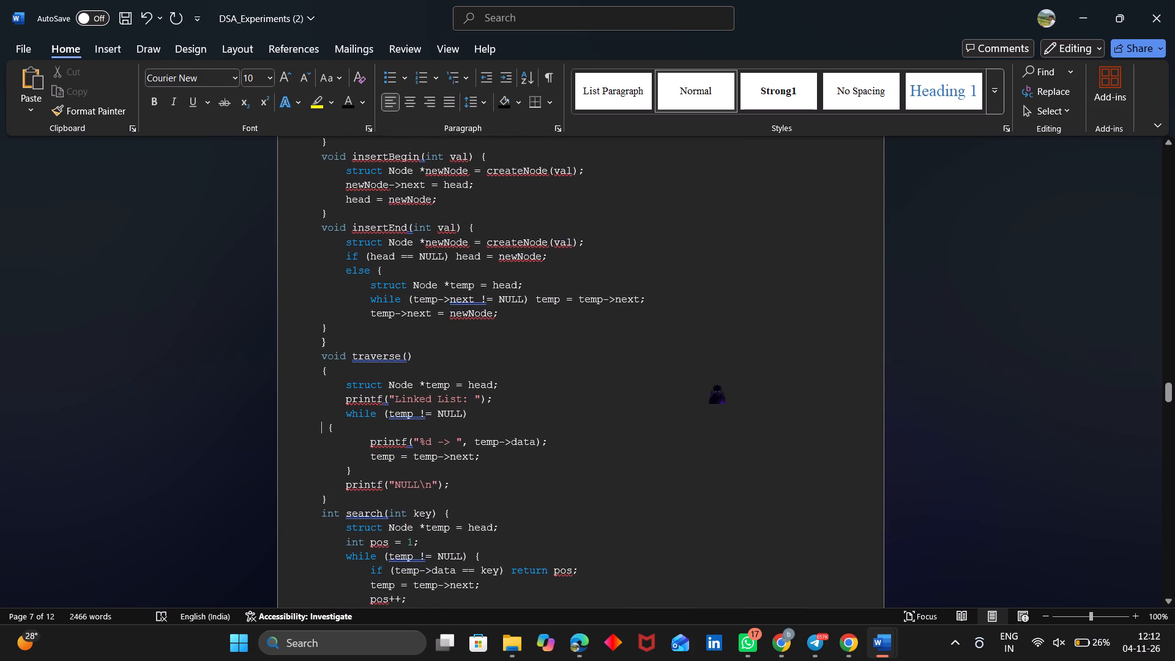
pyautogui.scroll(-1, 715, 384)
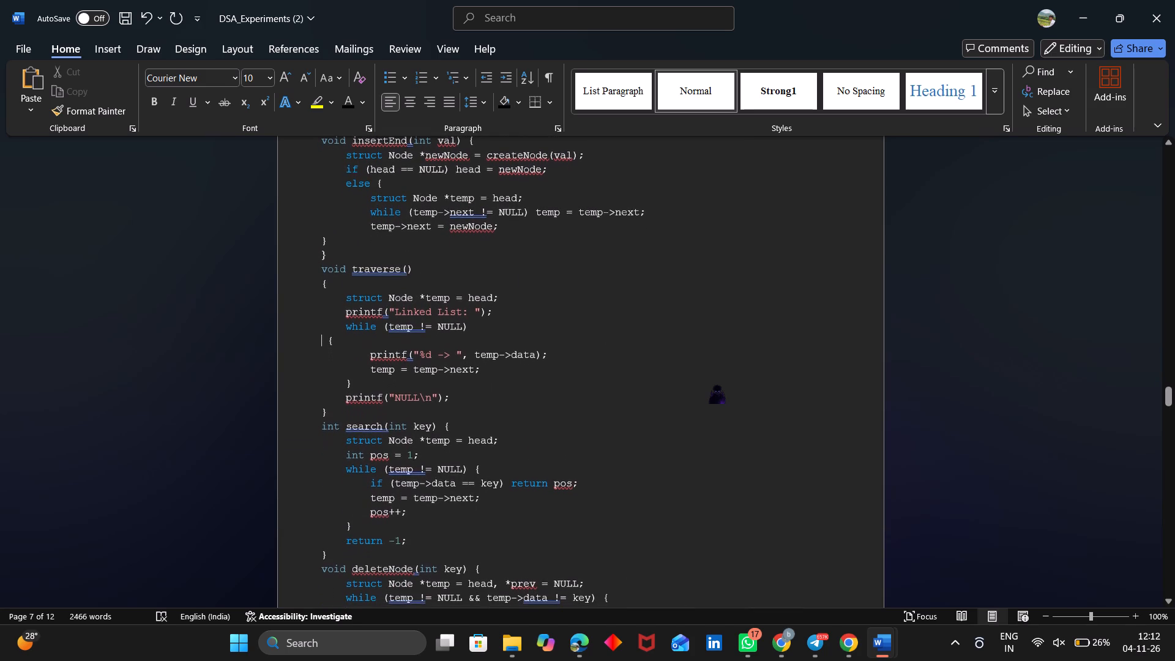
pyautogui.click(469, 468)
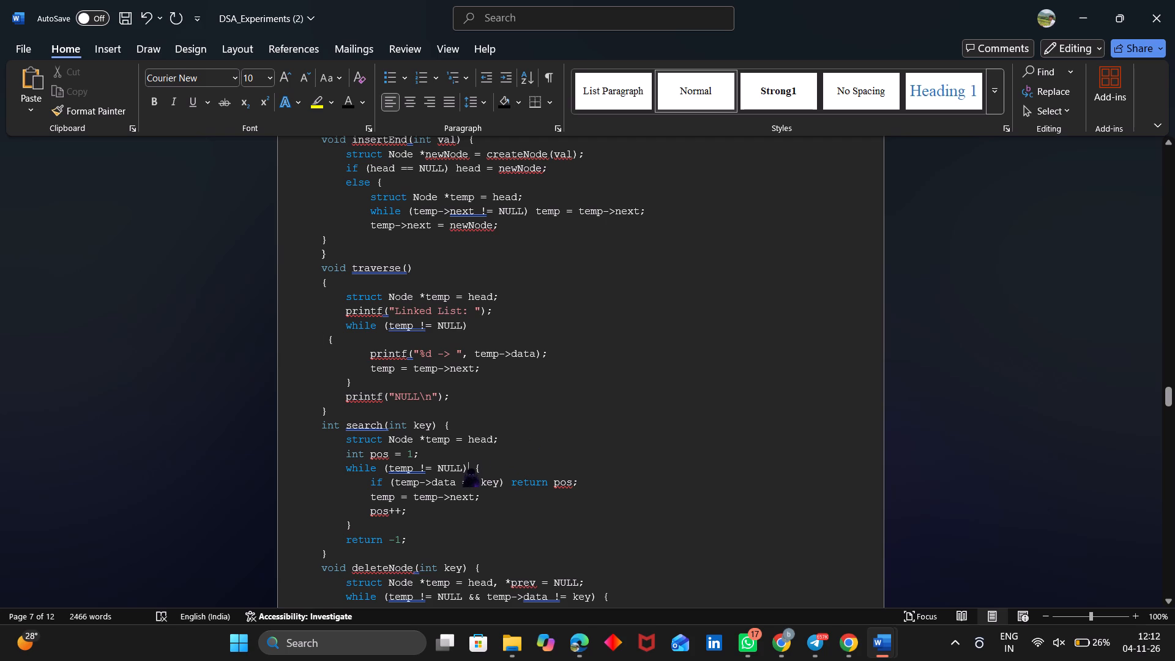
pyautogui.press('Return')
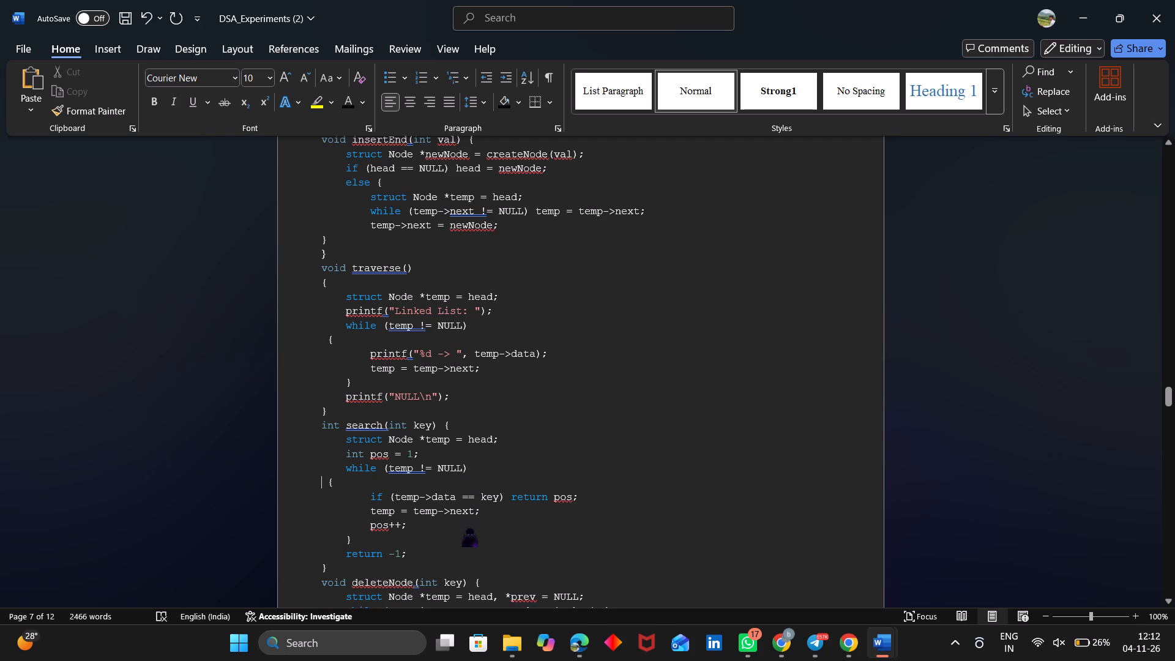
# Put the opening brace of the while loop in experiment 7's deleteNode function on its own line.
pyautogui.scroll(-2, 468, 528)
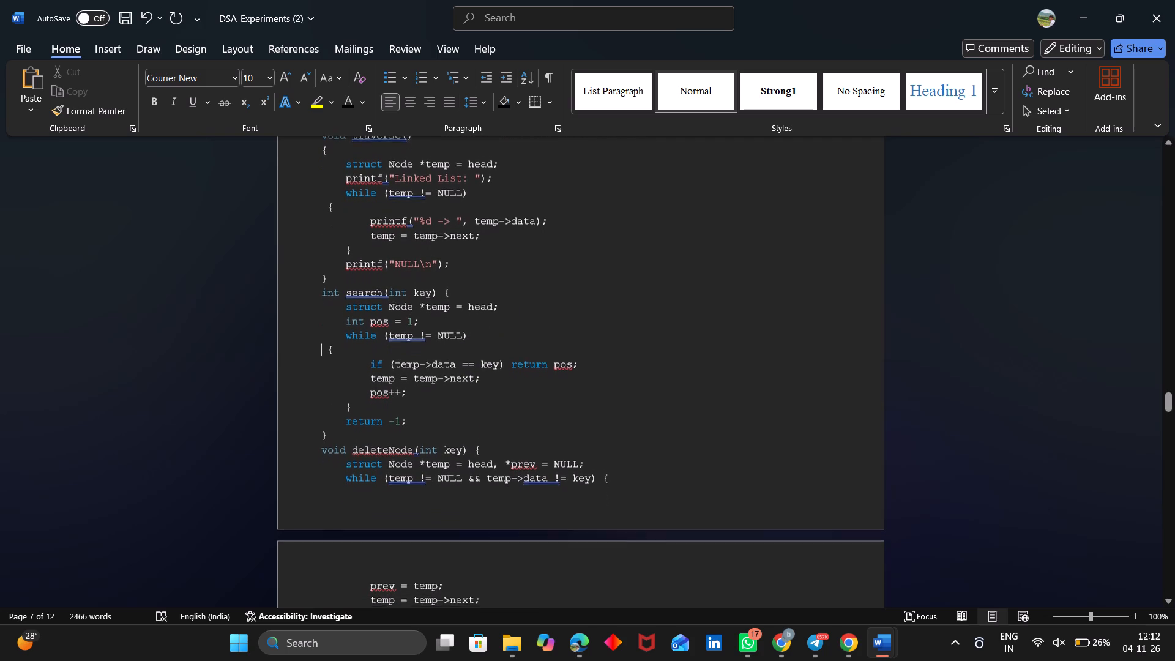
pyautogui.click(605, 473)
pyautogui.click(605, 473)
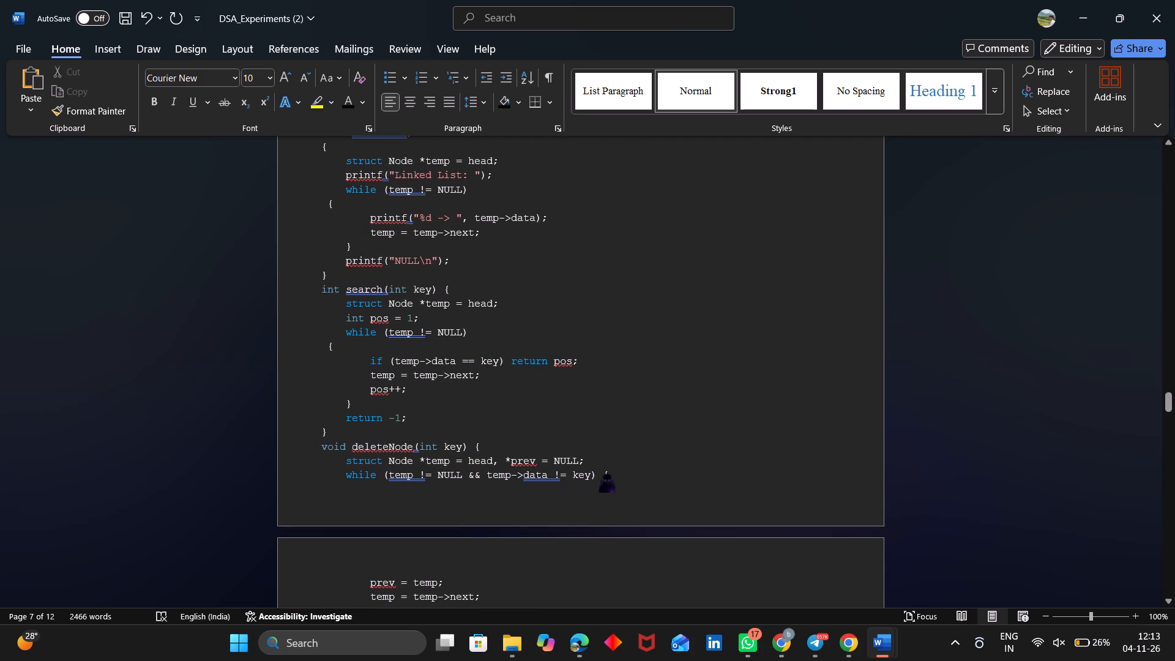
pyautogui.press('Return')
pyautogui.scroll(-1, 605, 473)
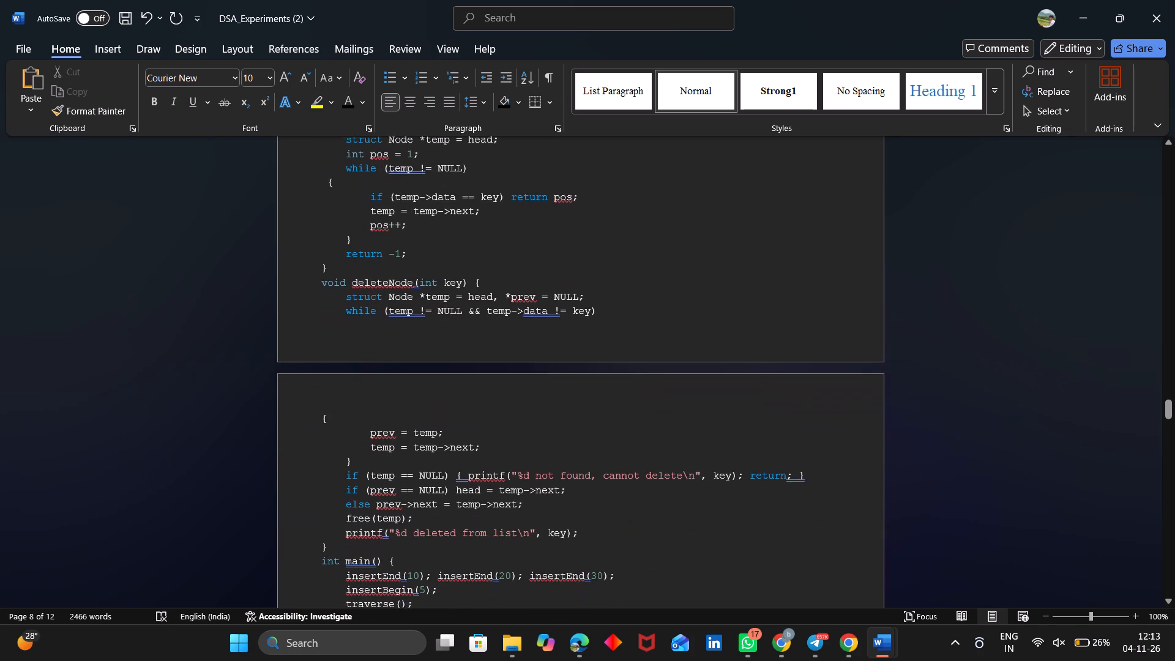
pyautogui.scroll(-1, 605, 473)
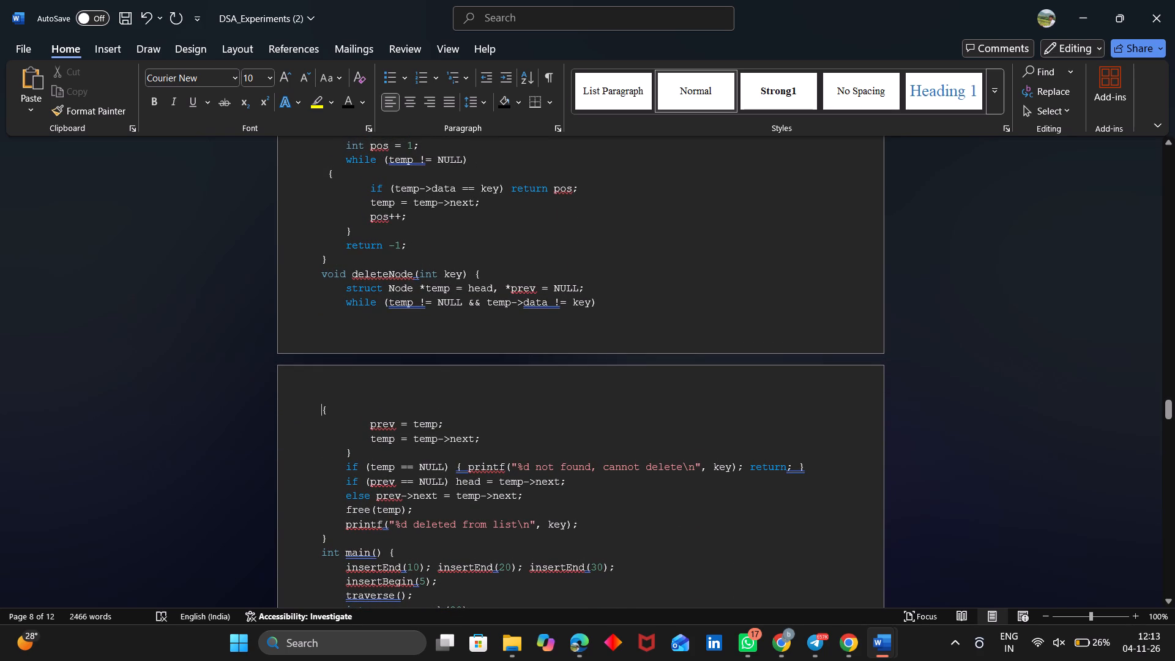
pyautogui.press('BackSpace')
pyautogui.press('Return')
# Move the opening brace of main() in experiment 7 onto its own line.
pyautogui.scroll(-1, 605, 473)
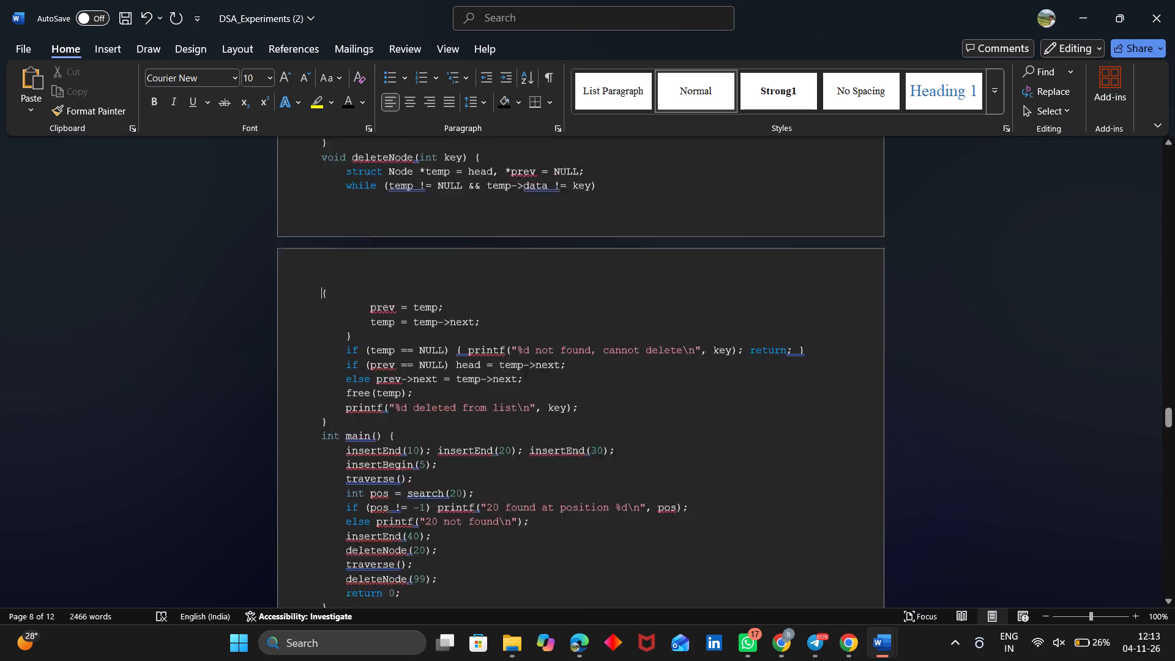
pyautogui.scroll(-1, 605, 473)
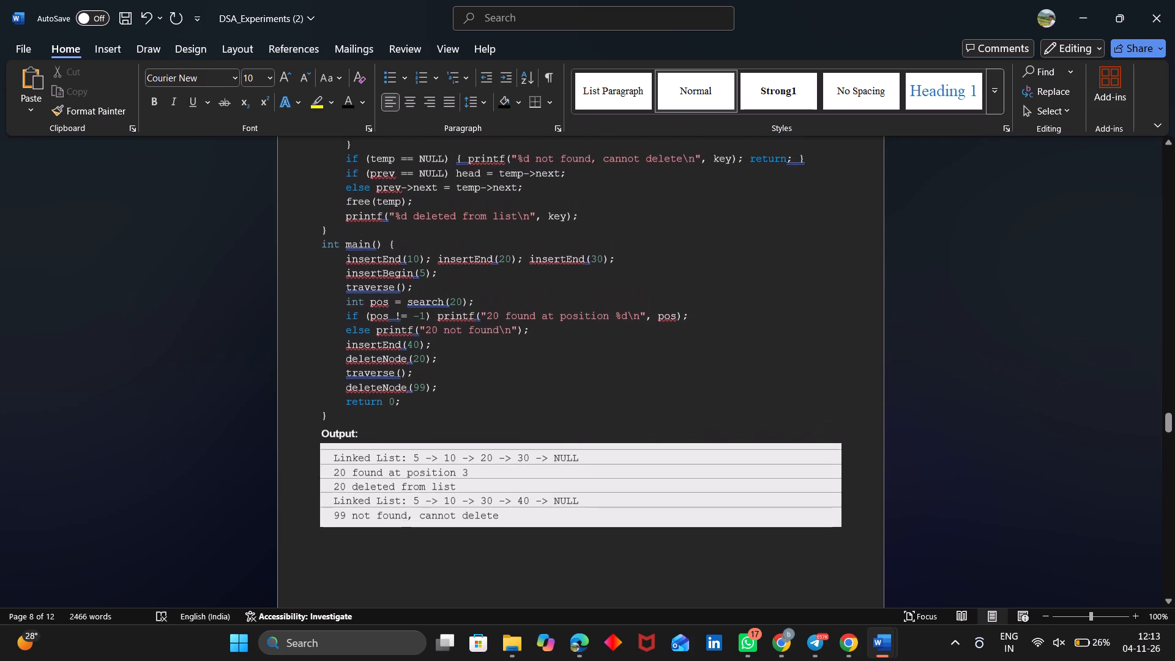
pyautogui.scroll(-1, 605, 473)
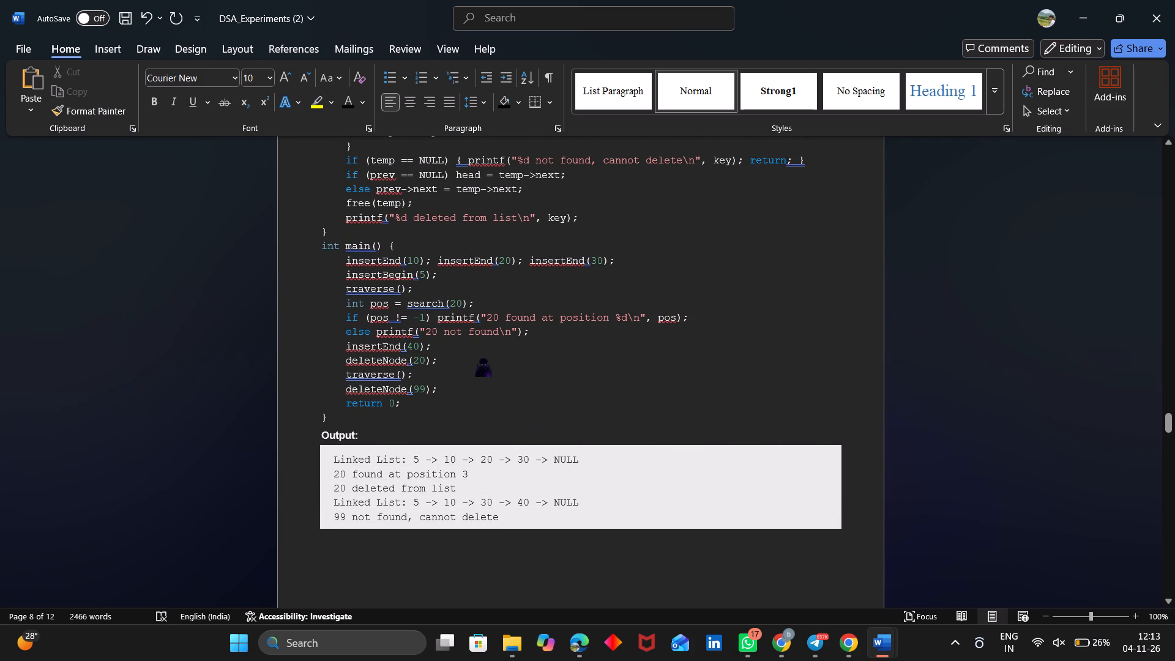
pyautogui.scroll(1, 480, 354)
pyautogui.click(386, 342)
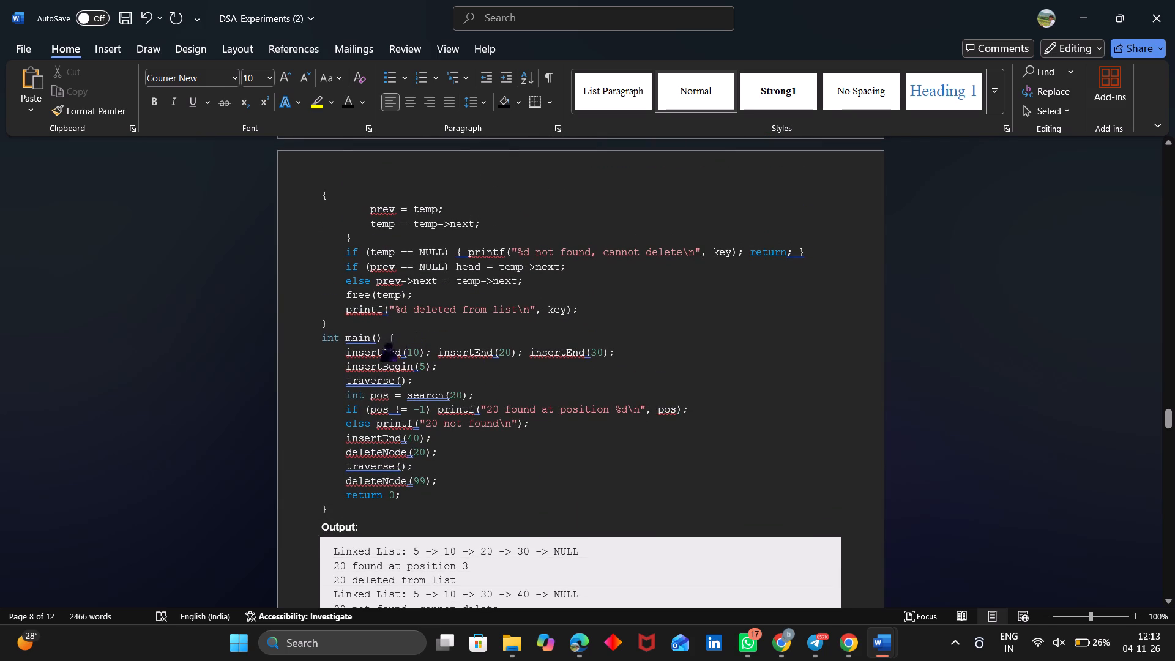
pyautogui.press('Return')
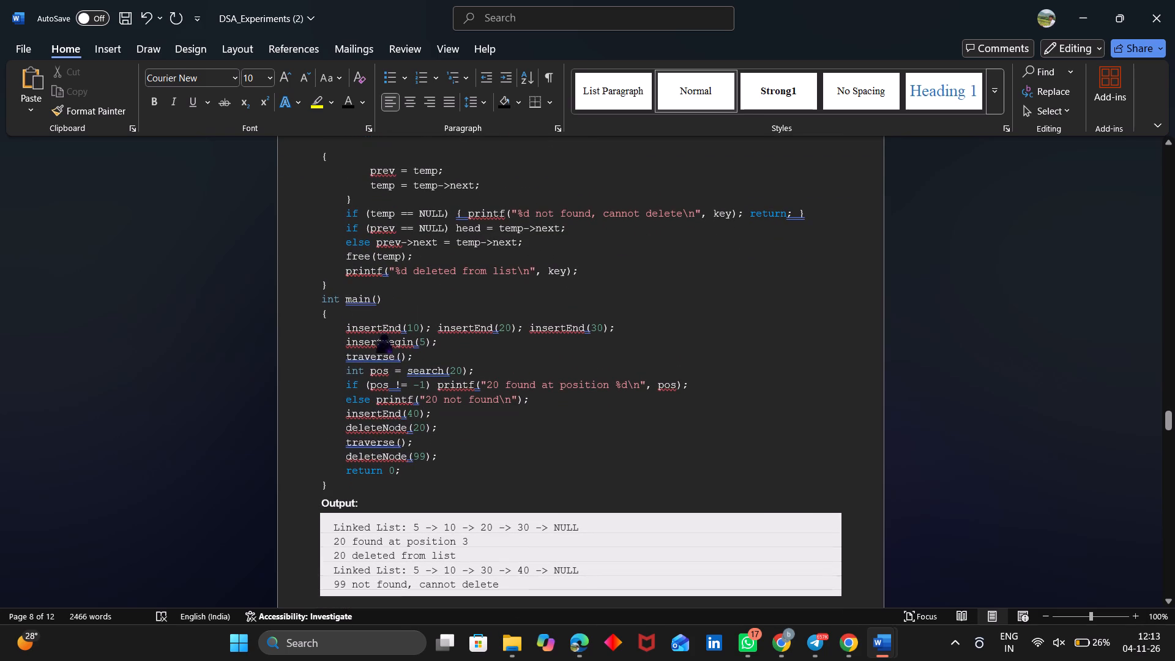
# Move the closing brace of the temp == NULL block in experiment 7's deleteNode function onto its own line.
pyautogui.click(796, 209)
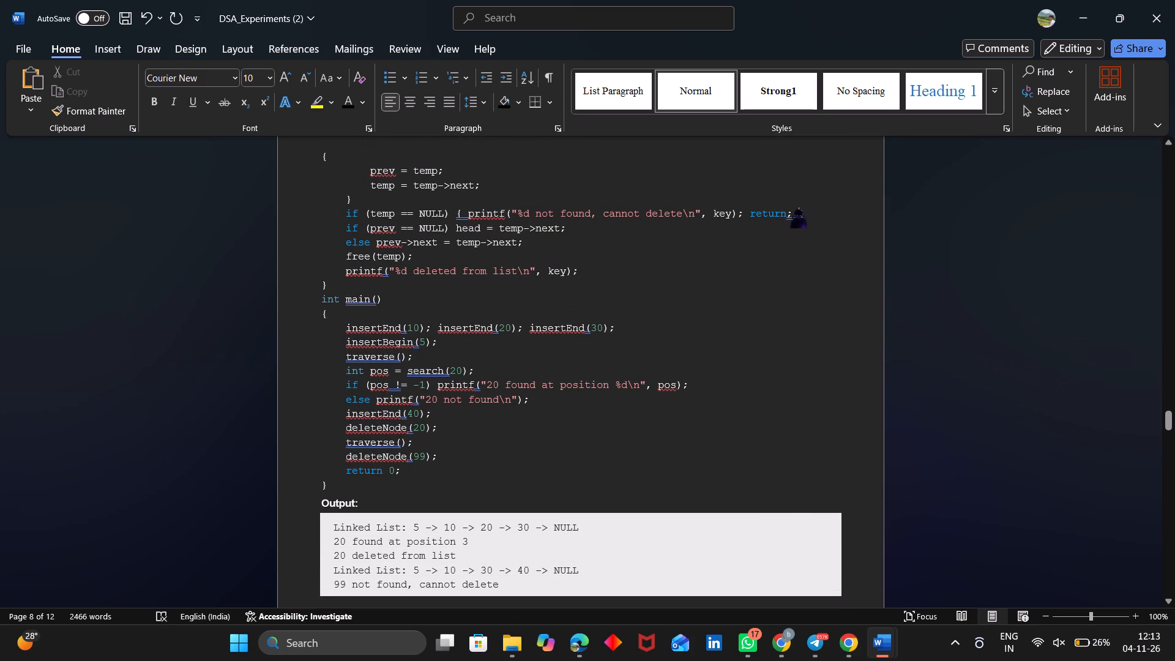
pyautogui.press('Return')
# In experiment 8, Binary Search Tree, move the opening brace of the insert function onto its own line.
pyautogui.scroll(-1, 773, 286)
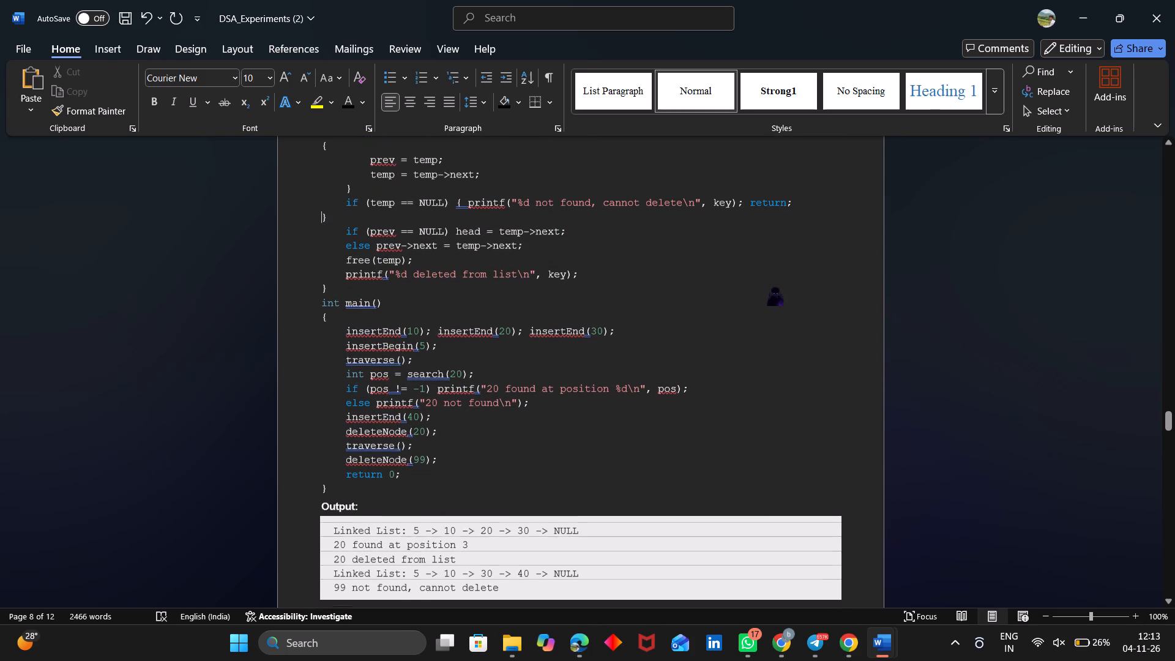
pyautogui.scroll(-1, 773, 286)
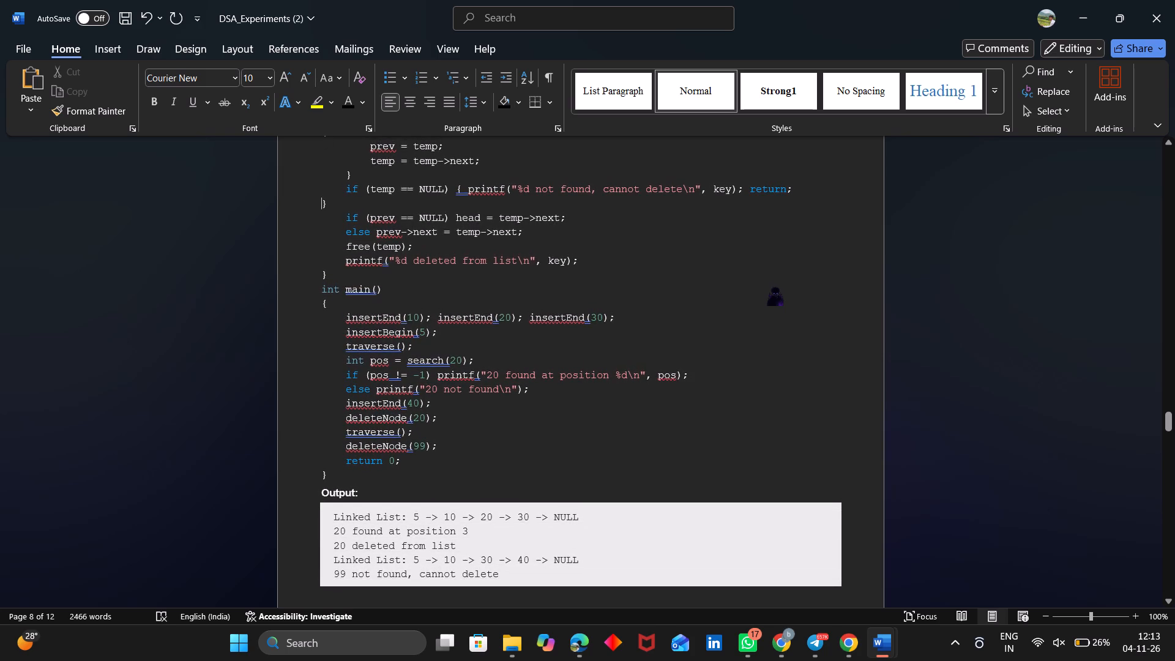
pyautogui.scroll(-1, 773, 286)
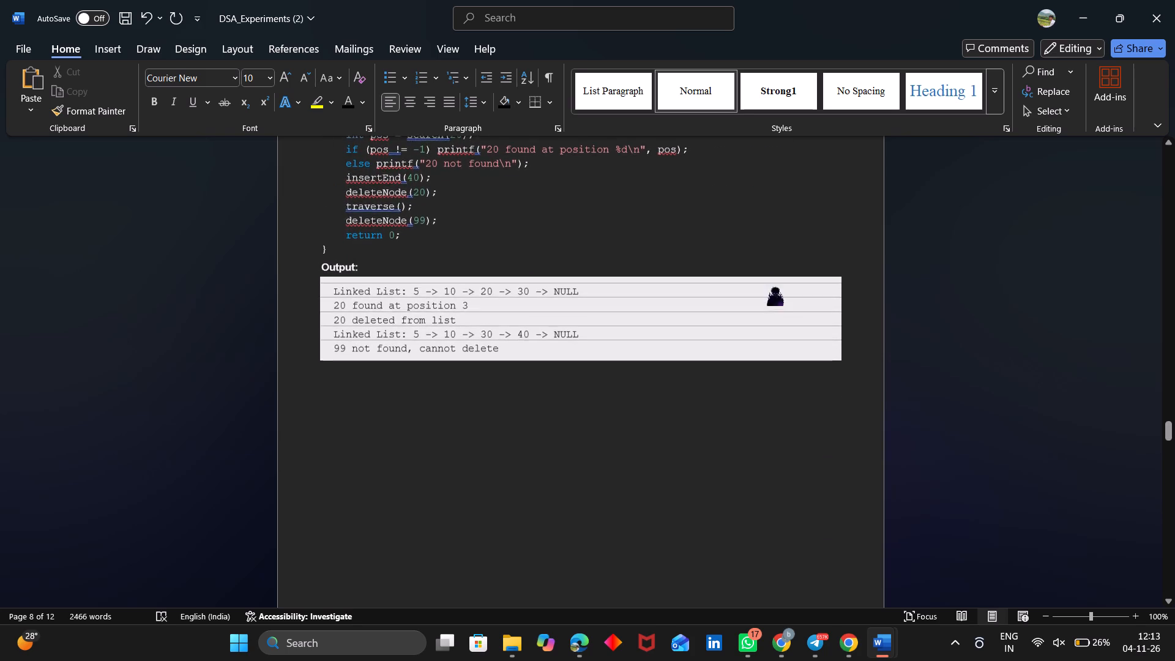
pyautogui.scroll(-2, 773, 286)
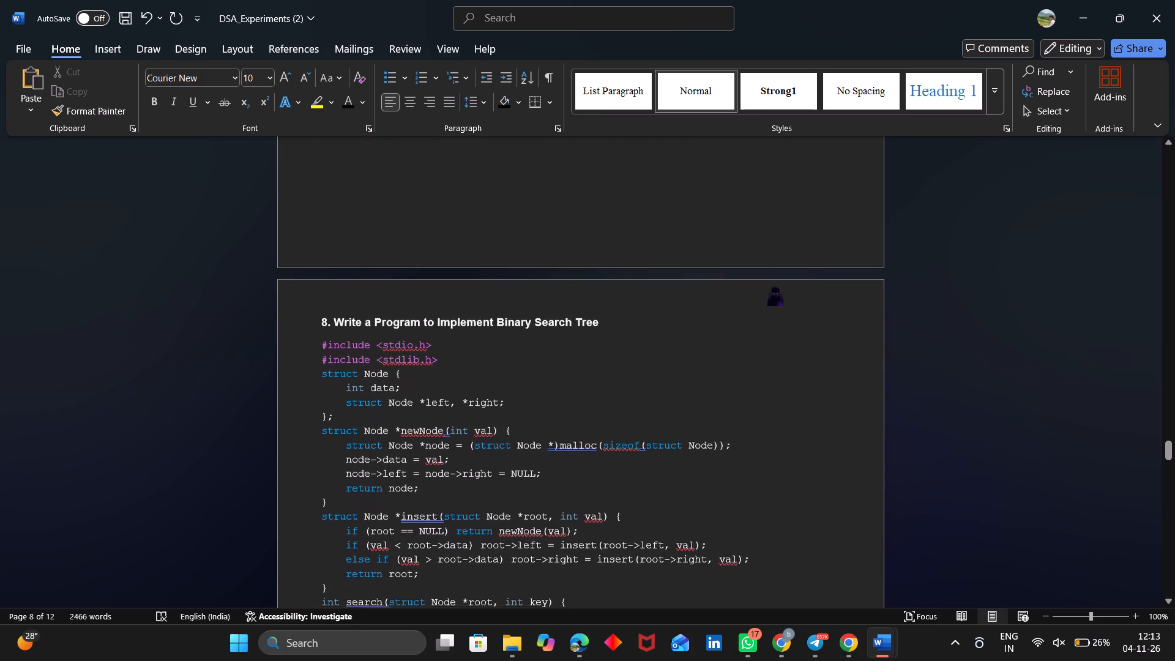
pyautogui.scroll(-2, 773, 286)
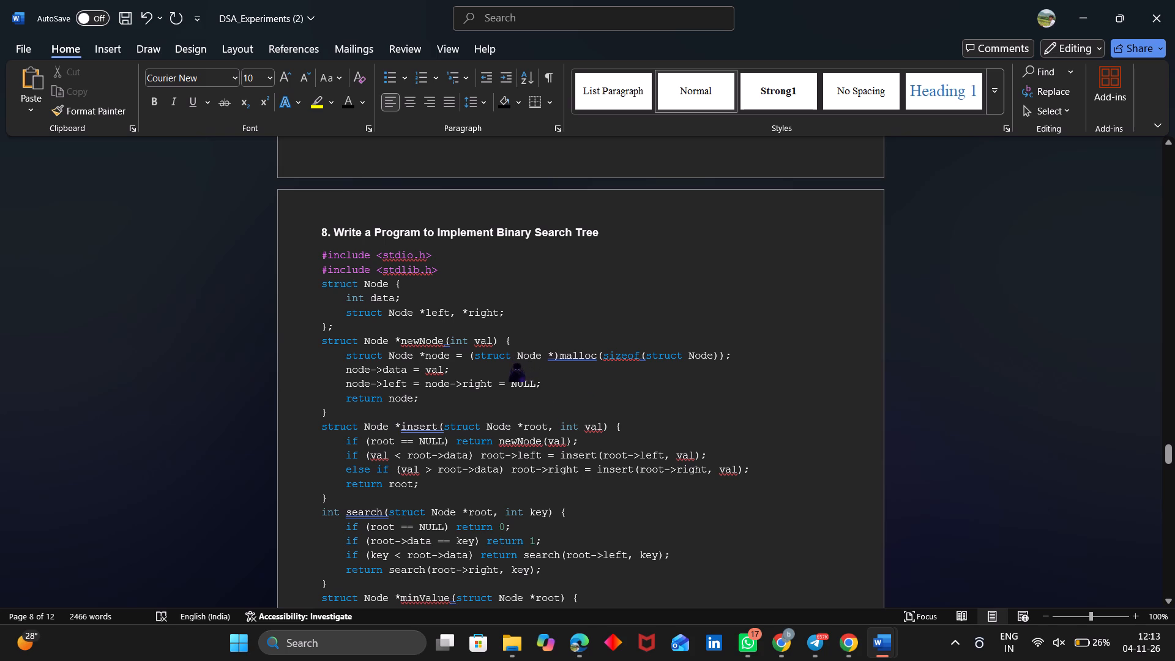
pyautogui.click(611, 430)
pyautogui.press('Return')
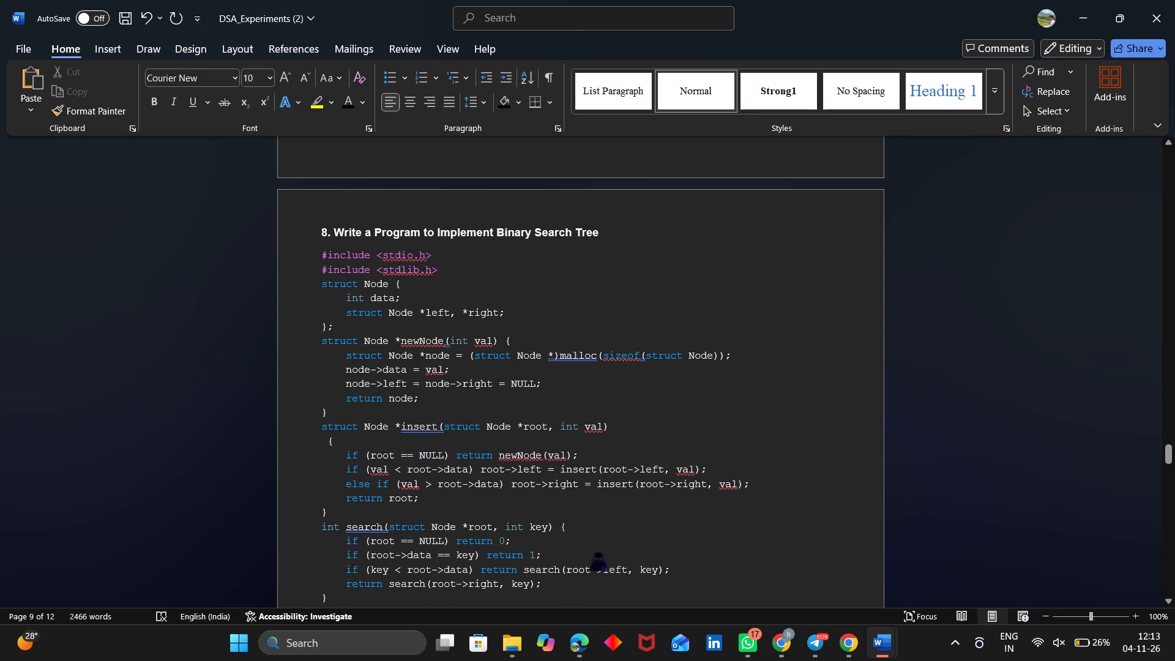
# Put the opening braces of the search and deleteNode functions in experiment 8 on their own lines.
pyautogui.scroll(-1, 598, 551)
pyautogui.click(558, 440)
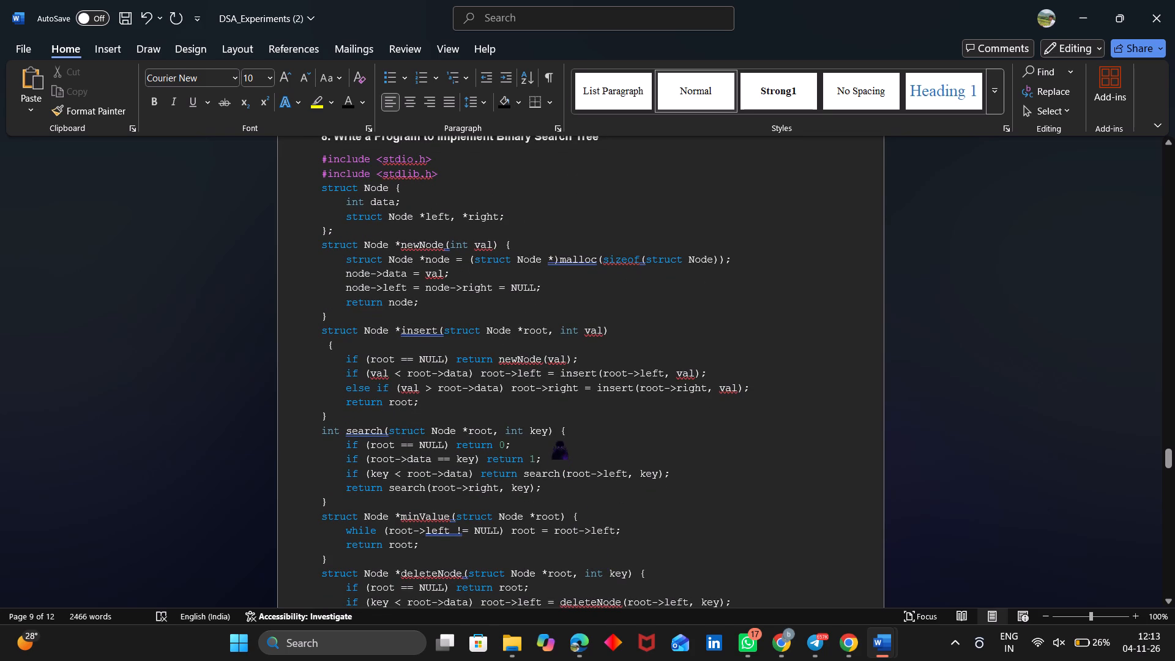
pyautogui.click(558, 429)
pyautogui.press('Return')
pyautogui.scroll(-1, 561, 424)
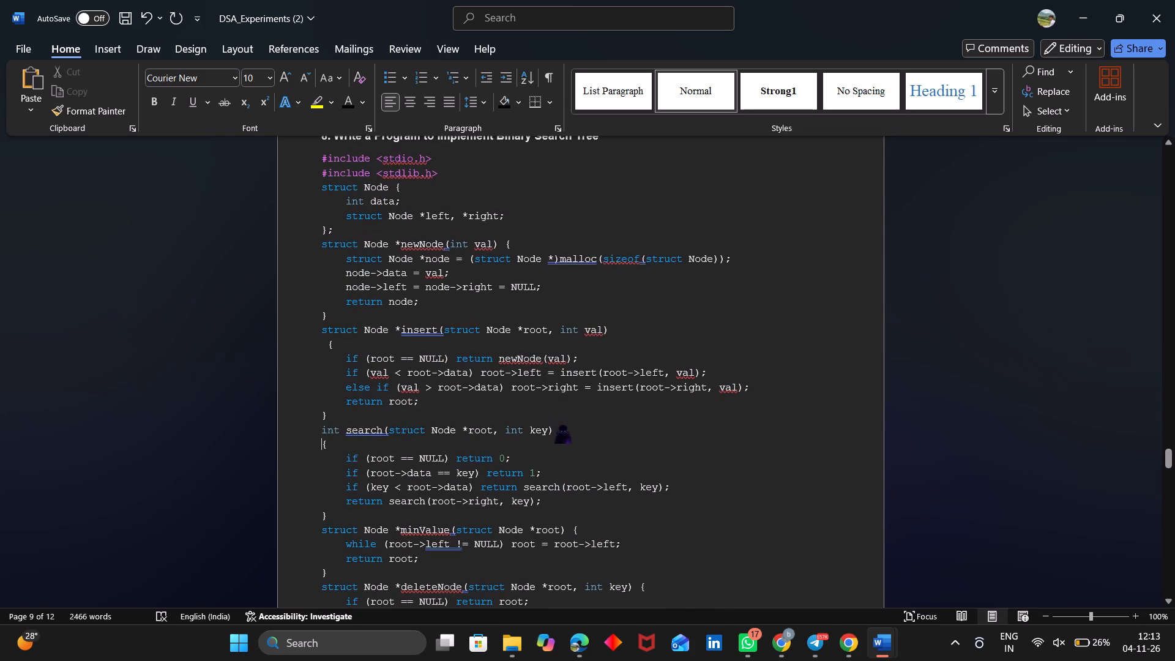
pyautogui.scroll(-1, 561, 424)
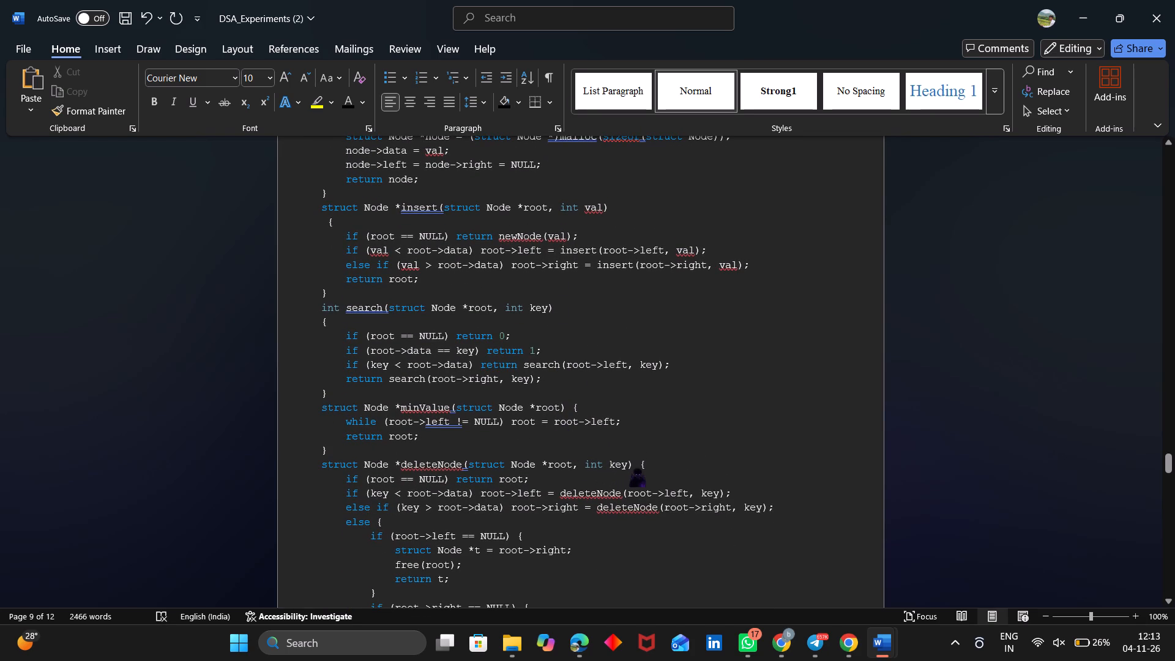
pyautogui.click(637, 468)
pyautogui.press('Return')
# Within experiment 8's deleteNode, move the opening braces of the root->left == NULL and root->right == NULL conditions onto their own lines.
pyautogui.scroll(-1, 637, 468)
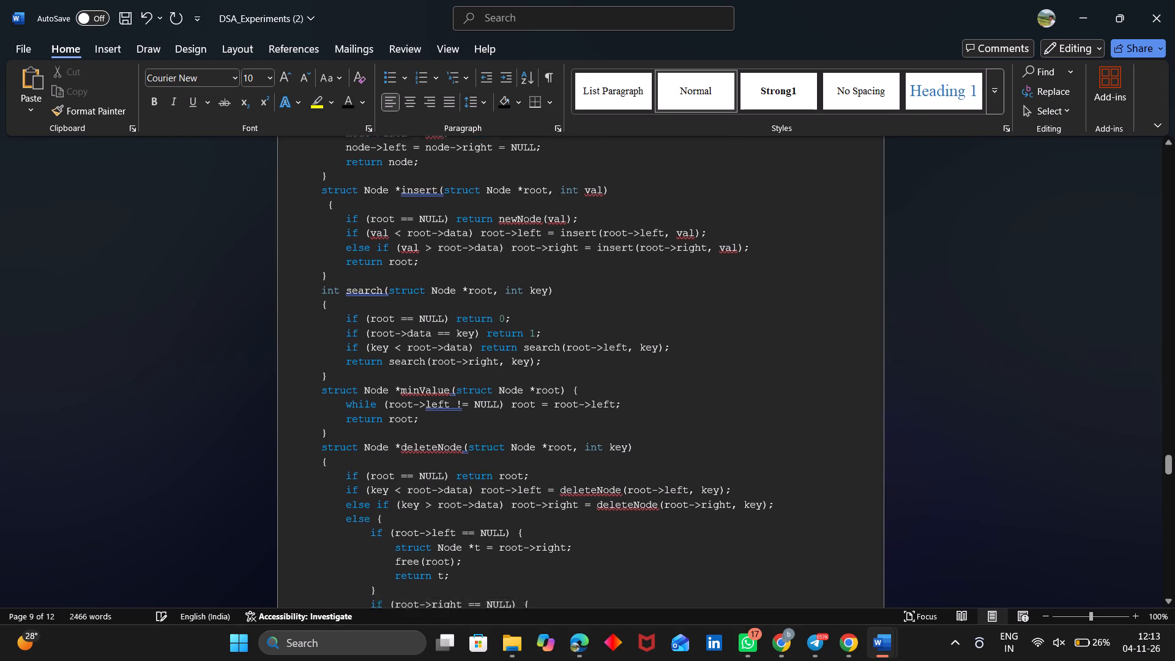
pyautogui.scroll(-1, 637, 468)
pyautogui.click(519, 466)
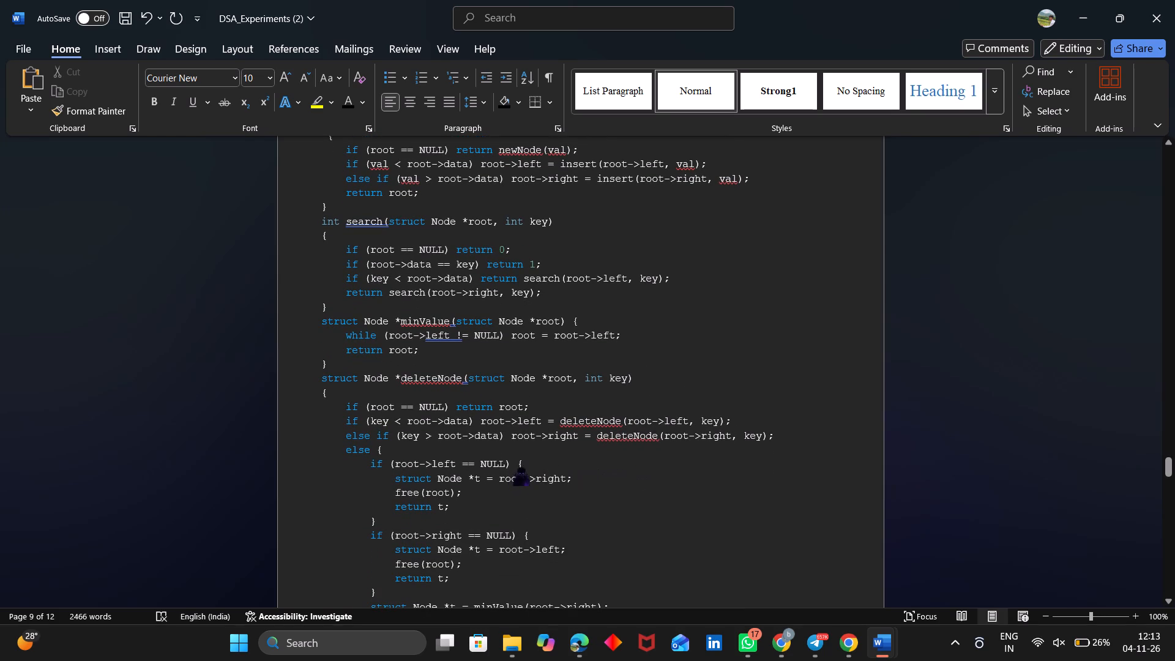
pyautogui.press('Return')
pyautogui.scroll(-1, 519, 466)
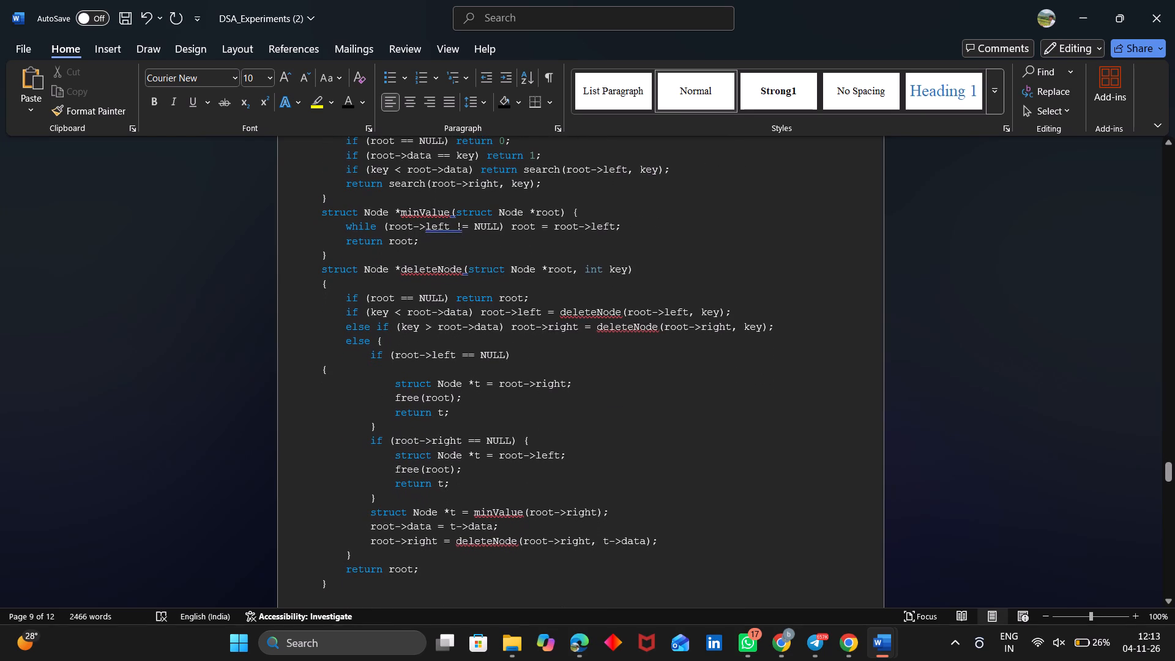
pyautogui.click(523, 441)
pyautogui.press('Return')
# In experiment 8, move the opening brace of the inorder function onto its own line.
pyautogui.scroll(-1, 523, 441)
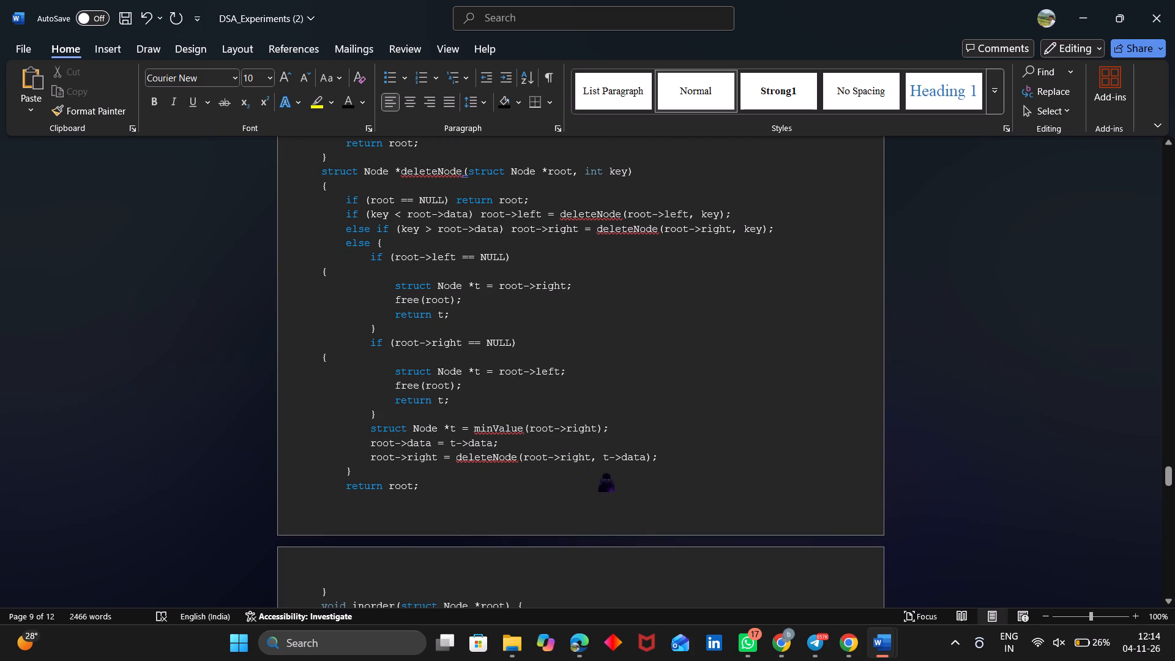
pyautogui.scroll(-1, 527, 479)
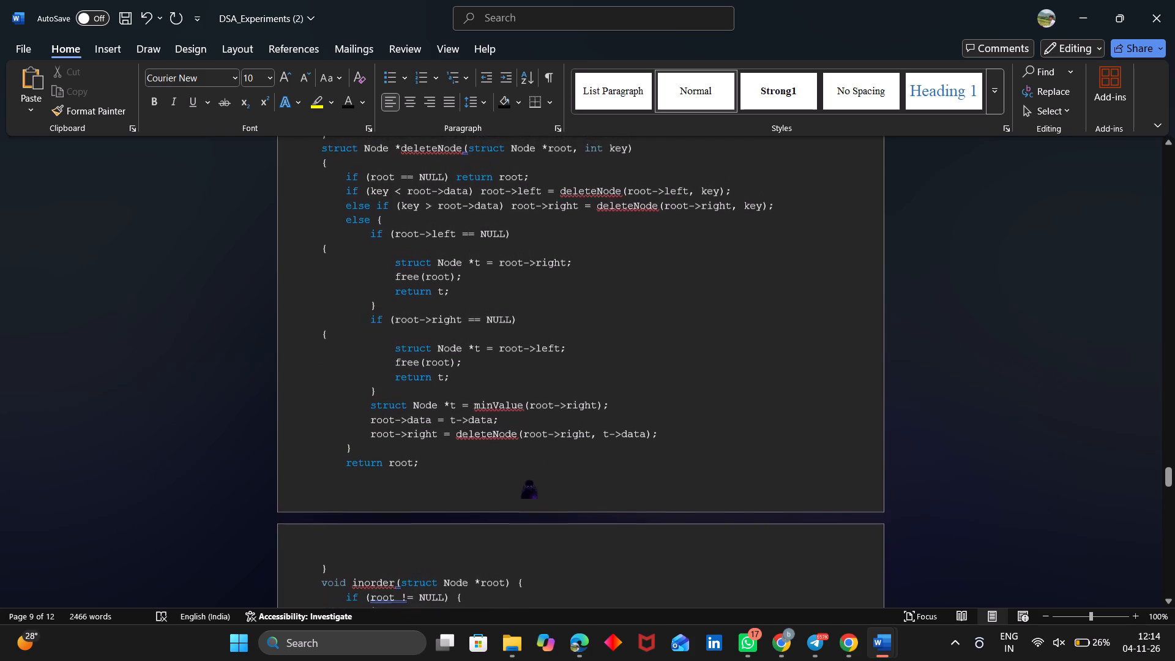
pyautogui.scroll(-2, 527, 479)
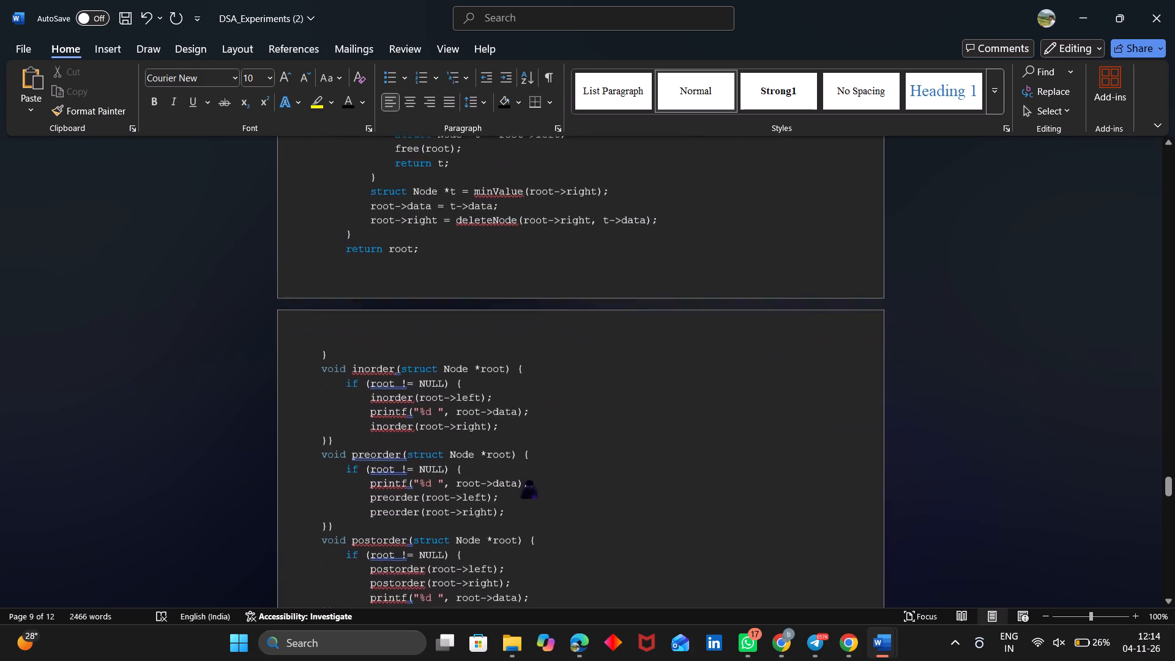
pyautogui.click(513, 373)
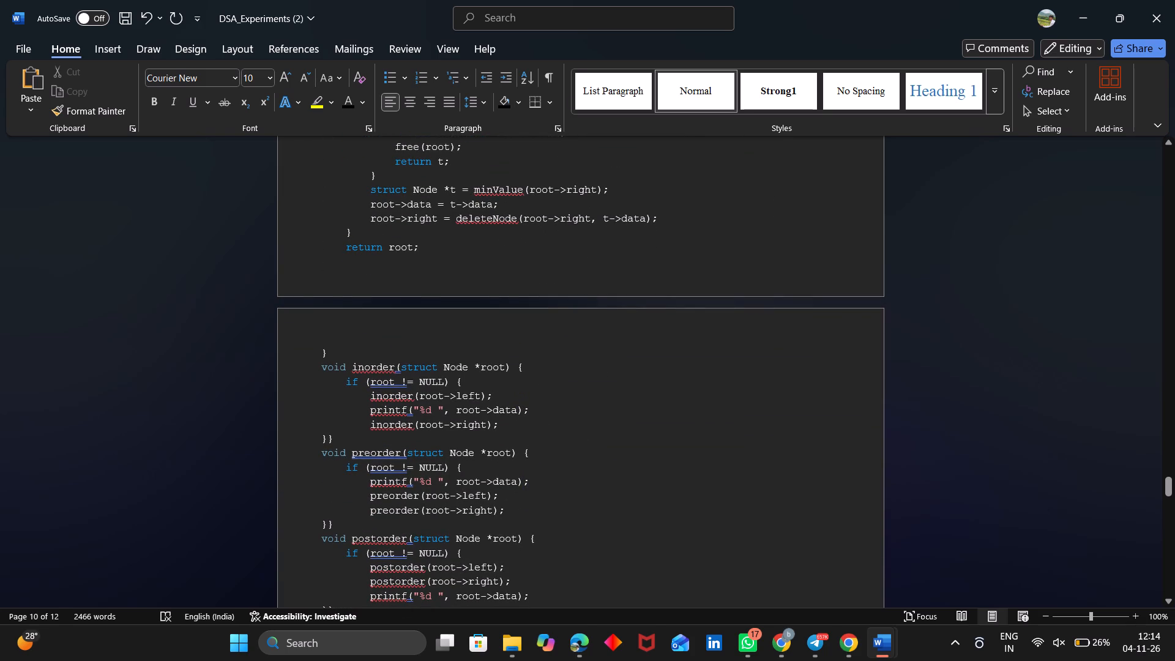
pyautogui.press('Up')
pyautogui.press('Right')
pyautogui.press('Right')
pyautogui.press('Right')
pyautogui.press('Right')
pyautogui.press('Right')
pyautogui.press('Right')
pyautogui.press('Right')
pyautogui.press('Right')
pyautogui.press('Return')
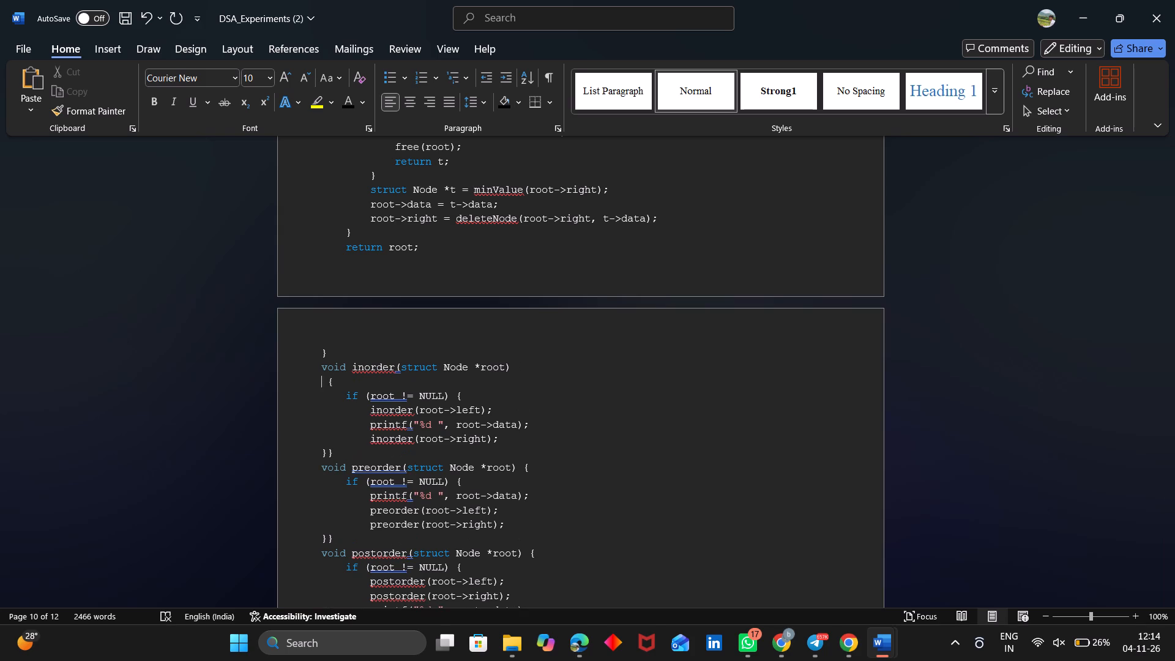
# Within inorder, put the opening brace of the root != NULL condition and each of the two closing braces on separate lines.
pyautogui.click(459, 390)
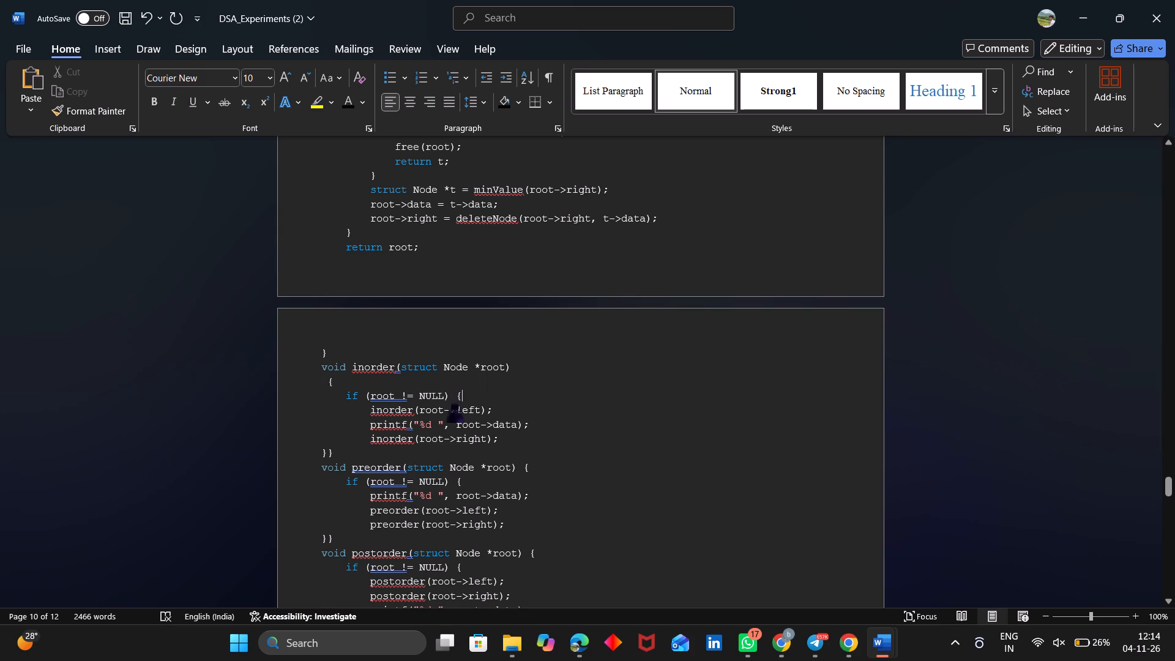
pyautogui.click(452, 394)
pyautogui.press('Return')
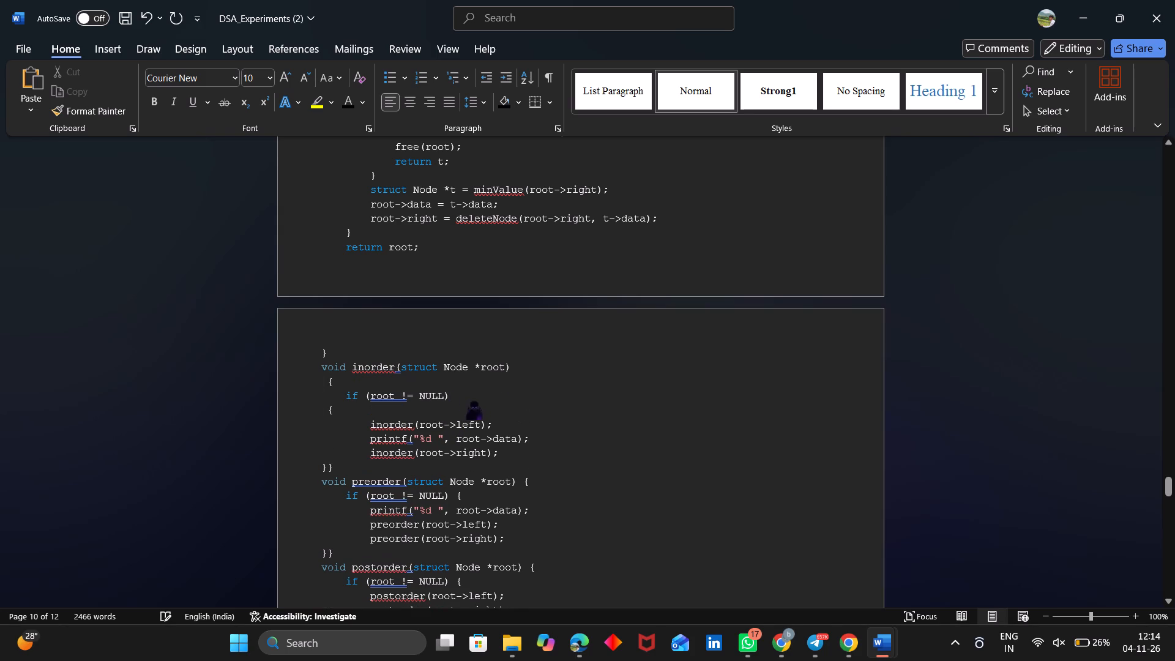
pyautogui.click(327, 468)
pyautogui.press('Return')
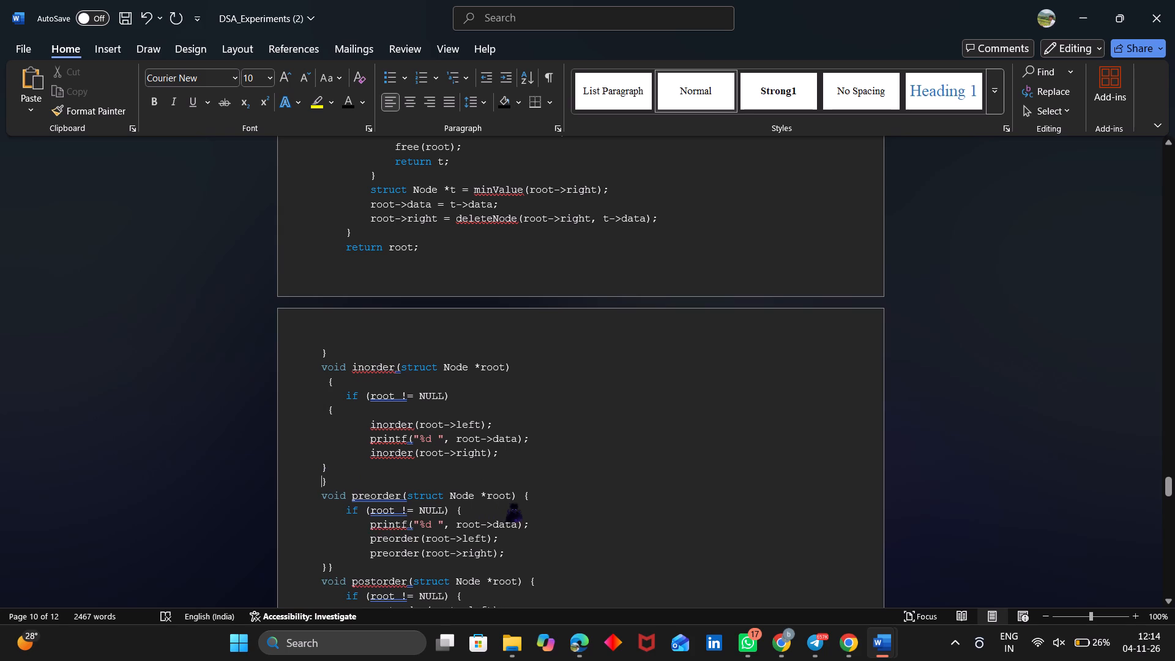
# In the preorder function, put the function's and the root != NULL condition's opening and closing braces on their own lines.
pyautogui.click(517, 499)
pyautogui.press('Return')
pyautogui.scroll(-4, 517, 499)
pyautogui.scroll(1, 517, 499)
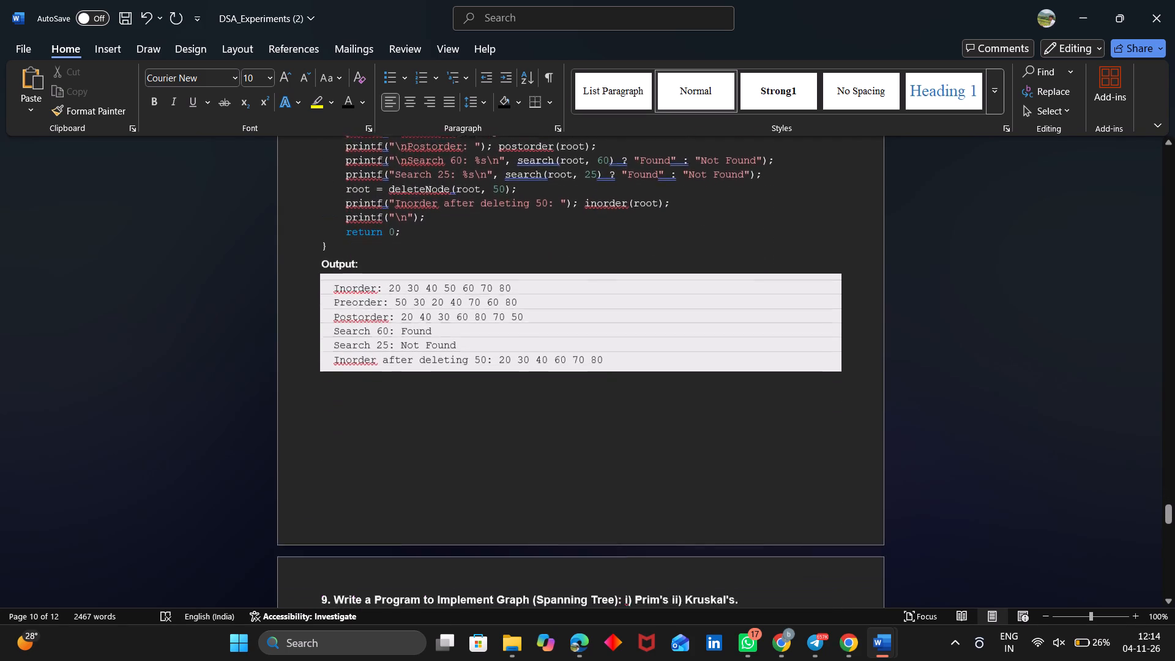
pyautogui.scroll(1, 517, 499)
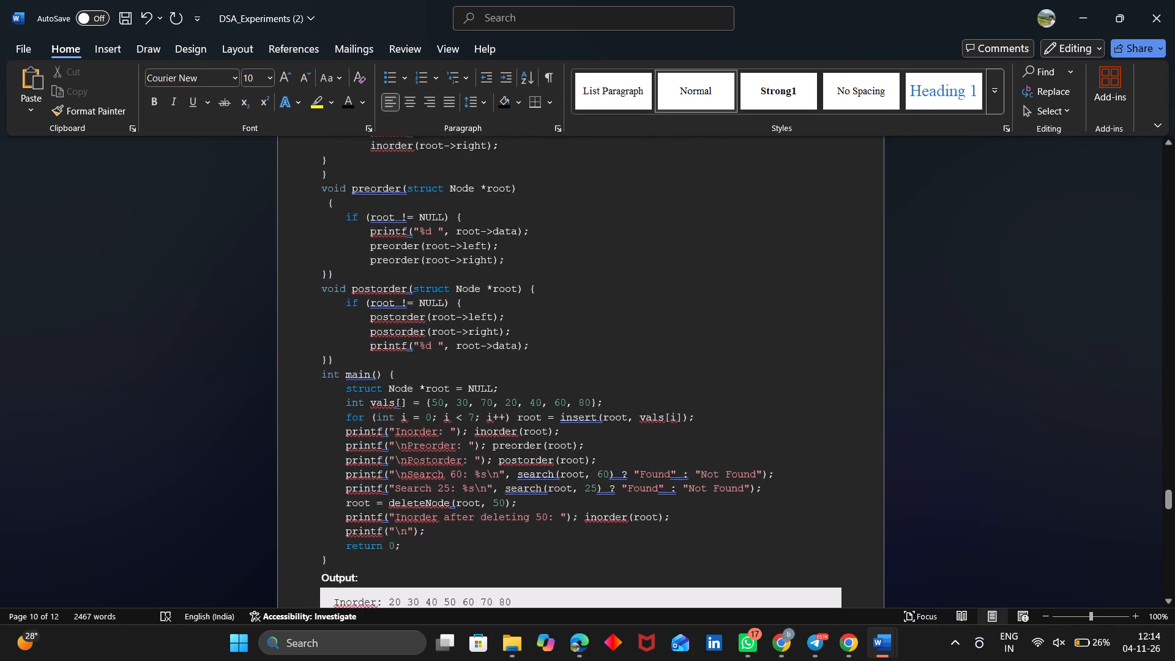
pyautogui.scroll(1, 517, 499)
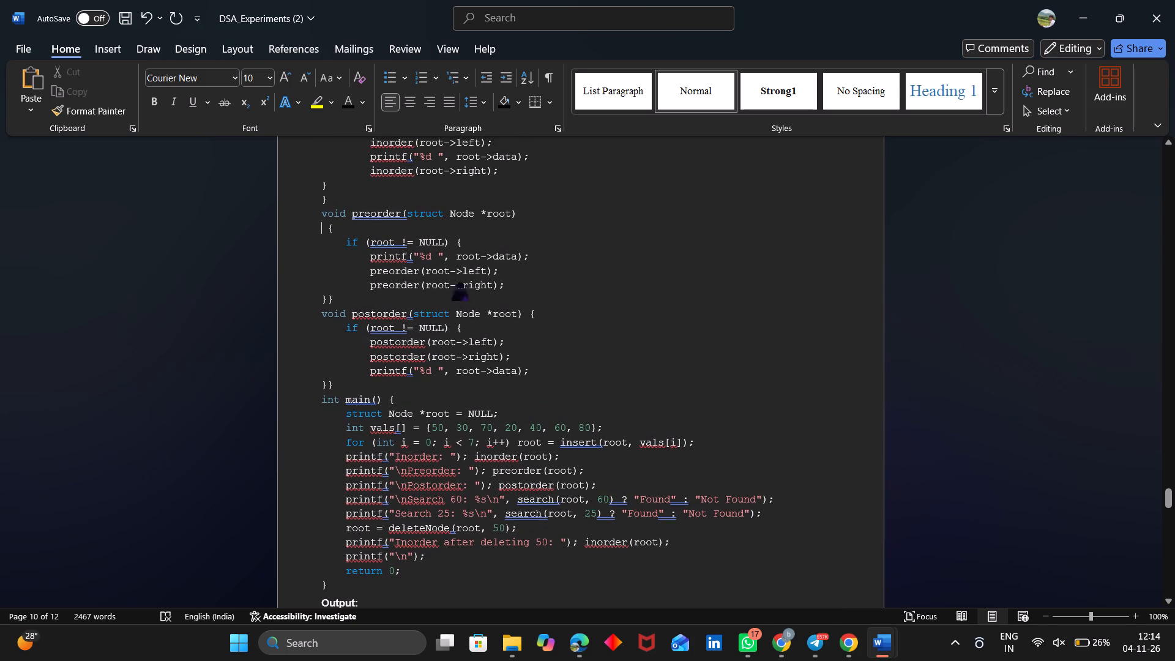
pyautogui.click(454, 244)
pyautogui.press('Return')
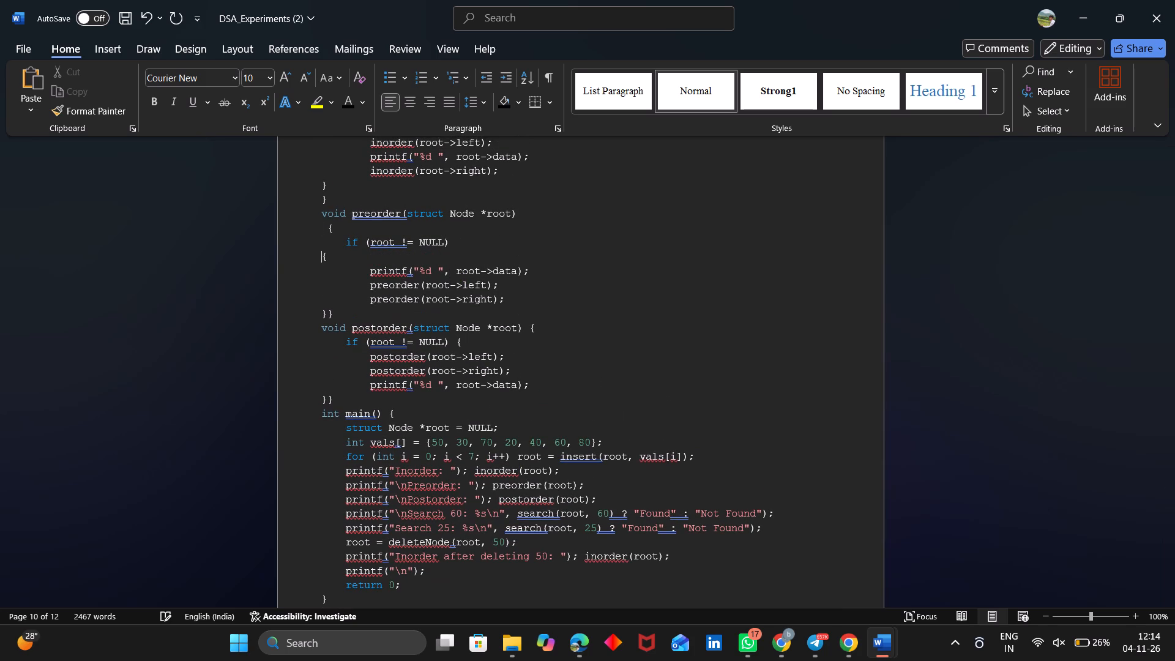
pyautogui.click(322, 314)
pyautogui.press('Right')
pyautogui.press('Return')
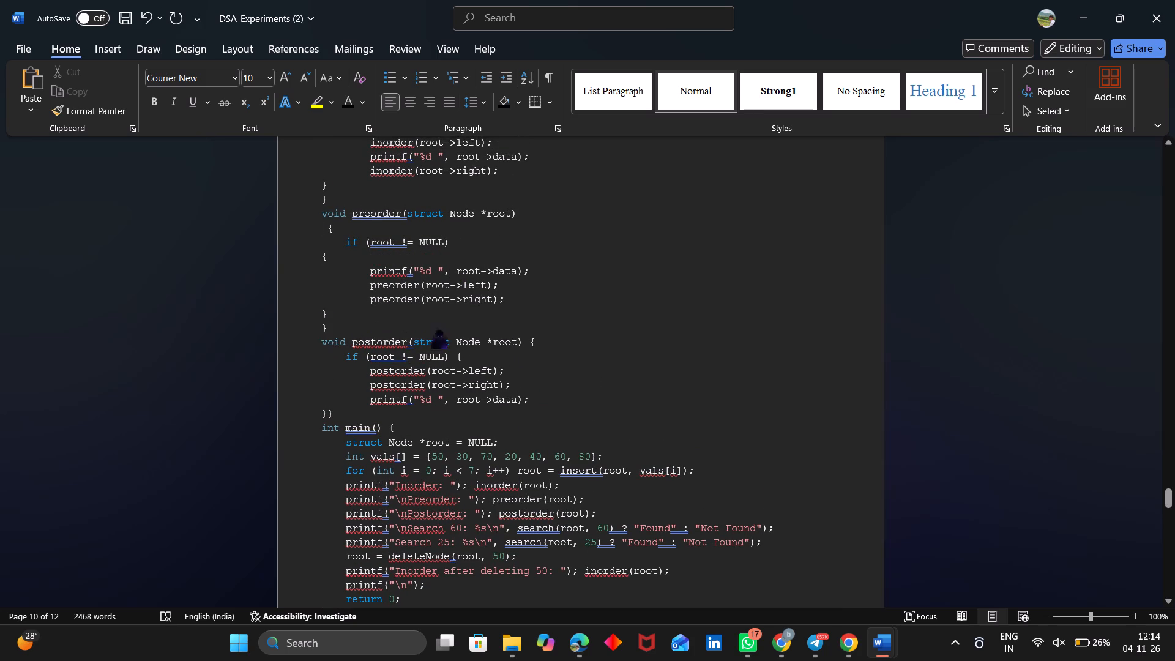
# Move the opening braces of the postorder function and its root != NULL condition onto their own lines.
pyautogui.click(523, 340)
pyautogui.press('Return')
pyautogui.click(449, 369)
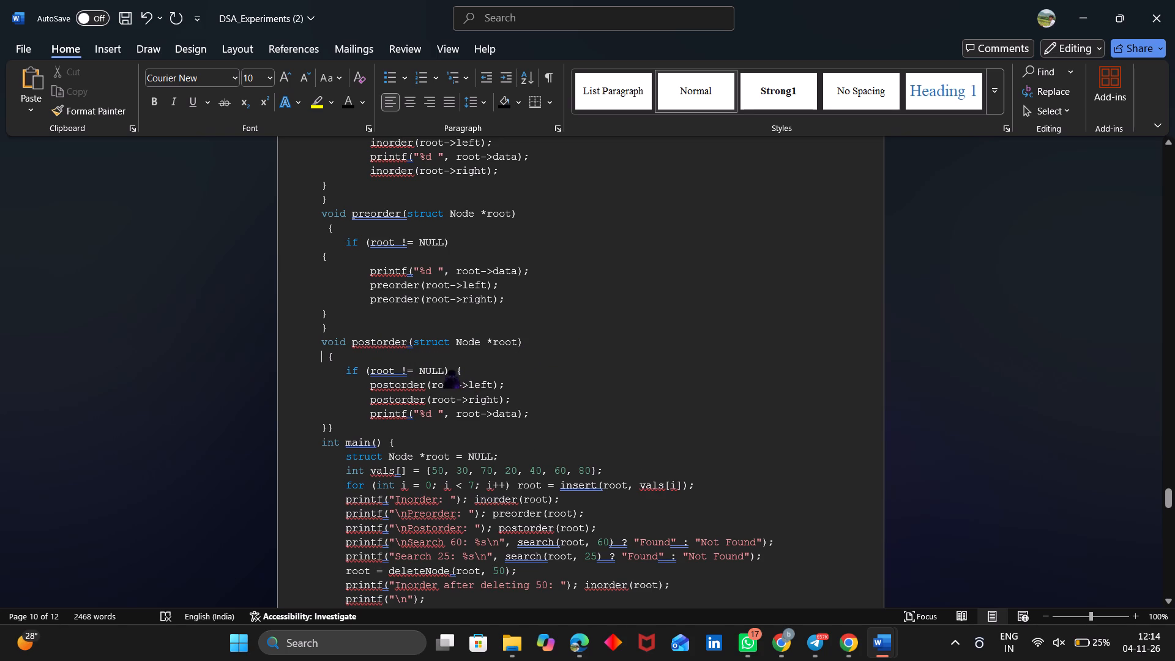
pyautogui.press('Return')
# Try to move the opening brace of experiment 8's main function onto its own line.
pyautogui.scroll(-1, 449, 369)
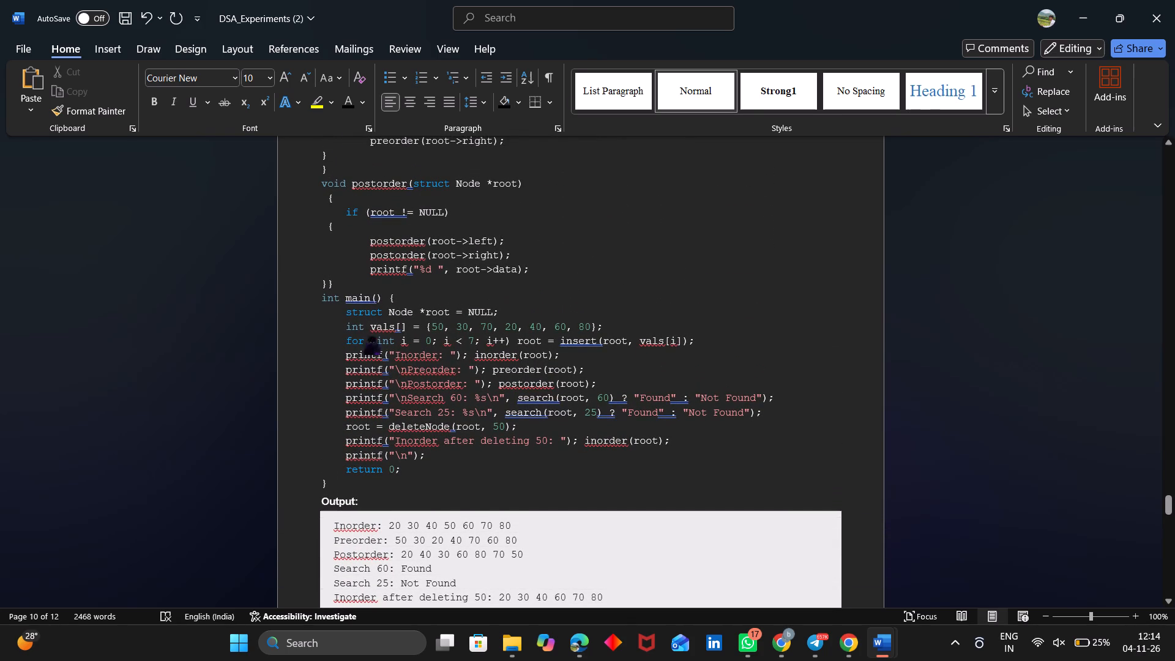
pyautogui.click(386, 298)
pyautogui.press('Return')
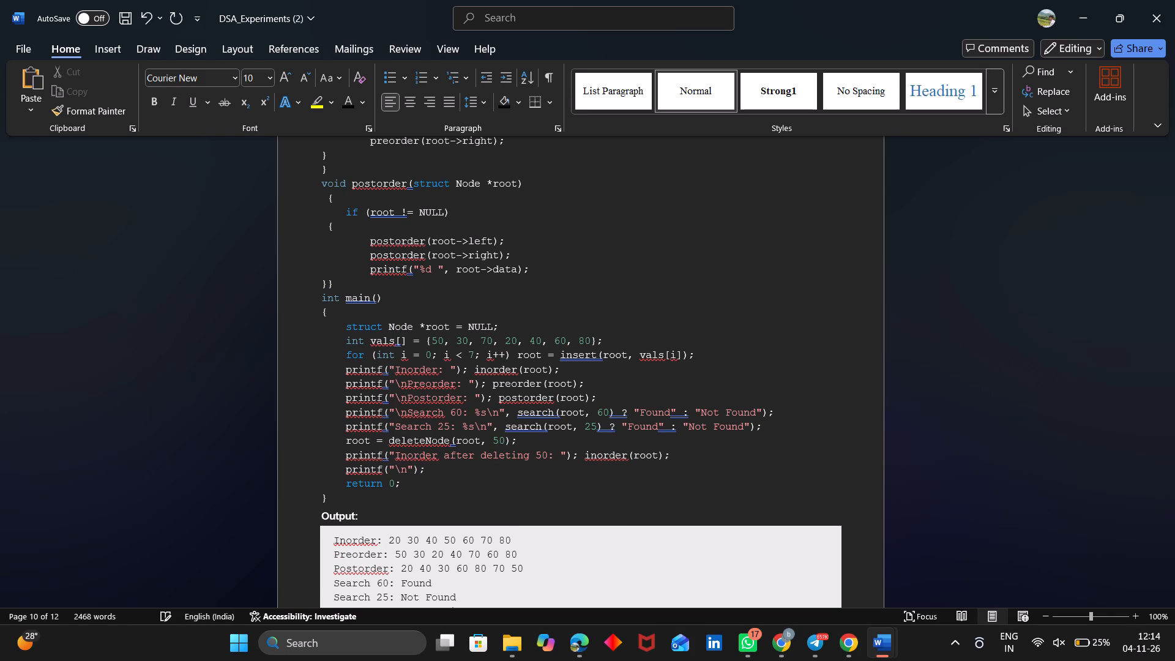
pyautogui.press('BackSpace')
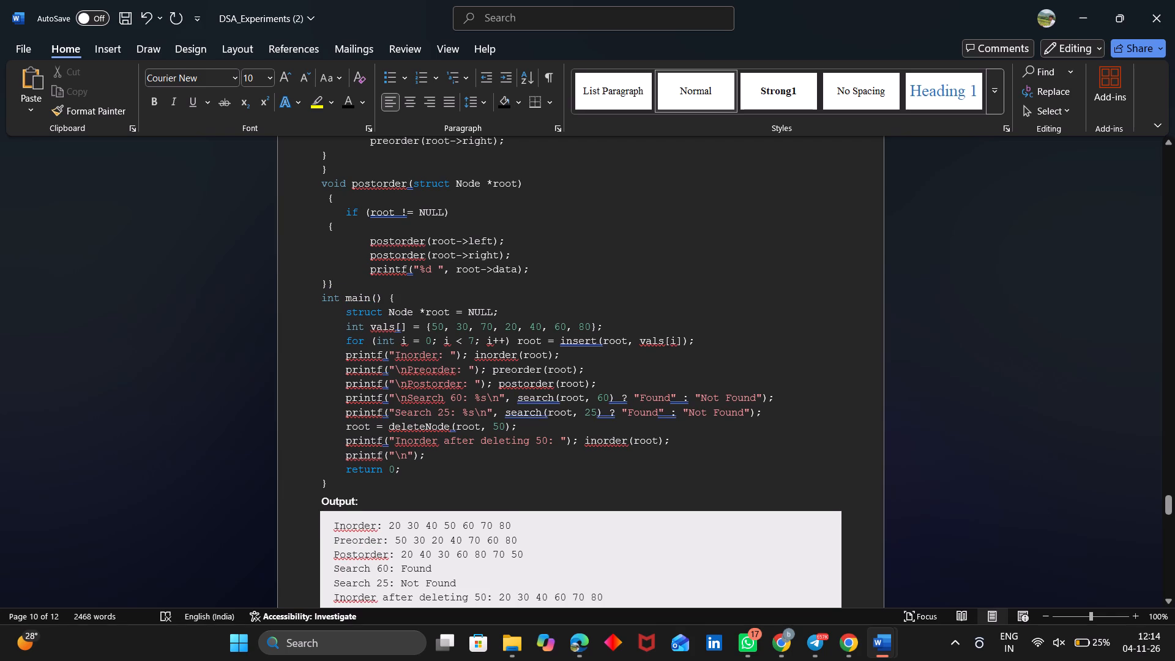
# Split the two closing braces at the end of the postorder function onto separate lines.
pyautogui.click(323, 283)
pyautogui.press('Right')
pyautogui.press('Return')
# In experiment 9, Graph (Spanning Tree), move the opening braces of the minKey function and its if condition onto their own lines.
pyautogui.scroll(-1, 359, 315)
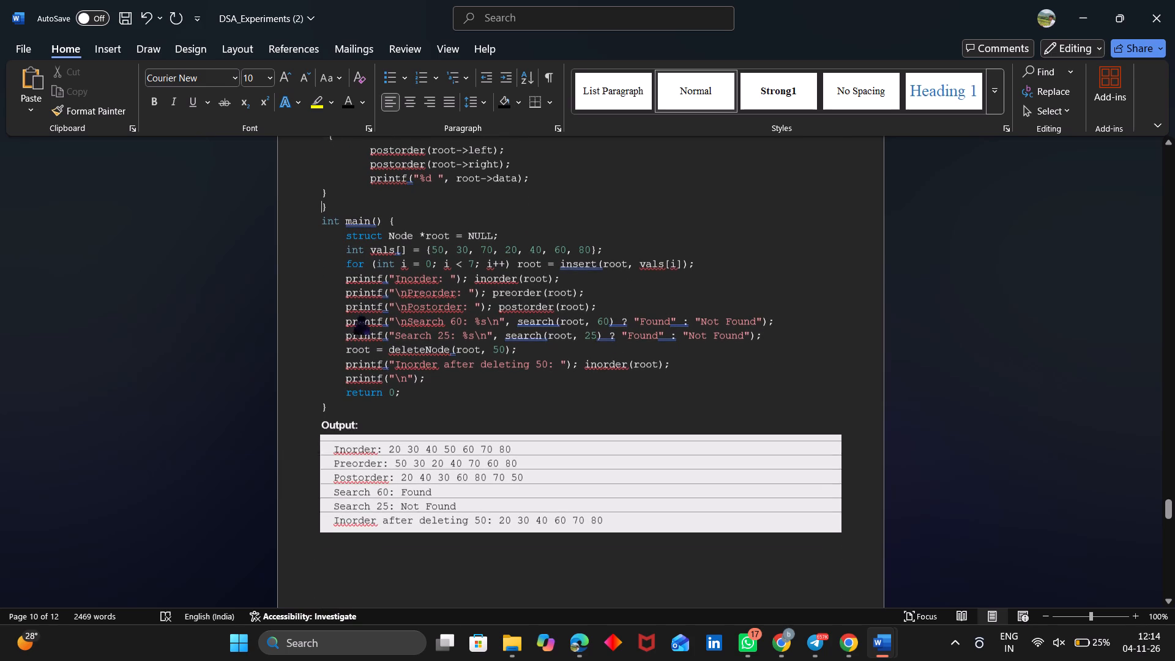
pyautogui.scroll(-1, 359, 315)
pyautogui.scroll(-1, 494, 360)
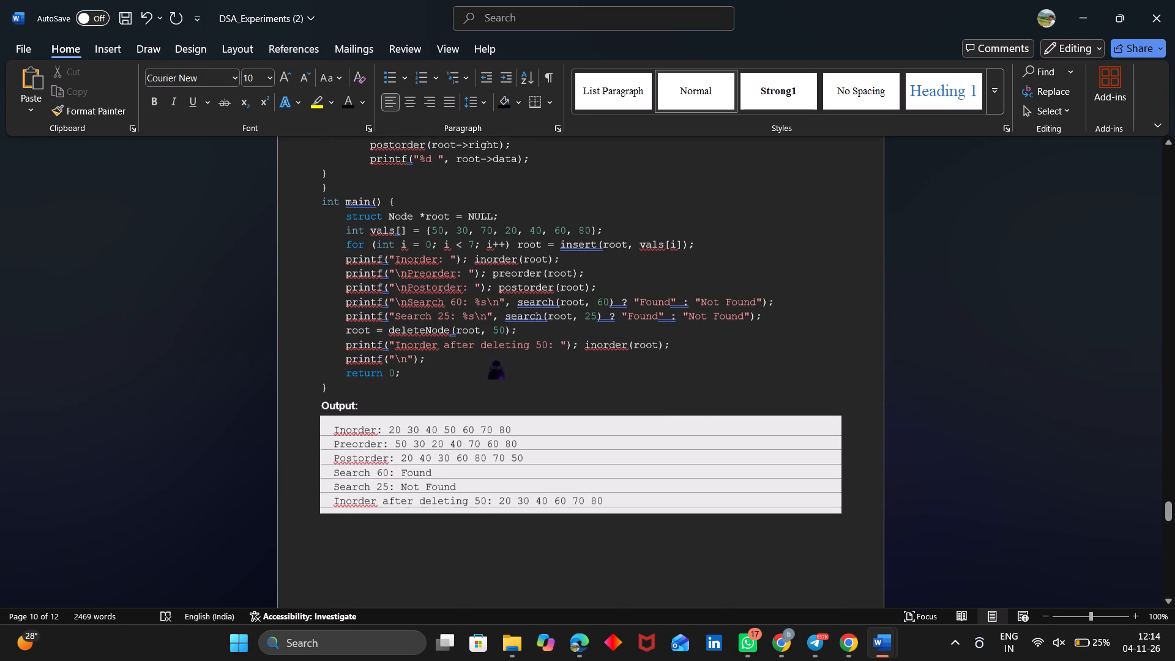
pyautogui.scroll(-2, 494, 360)
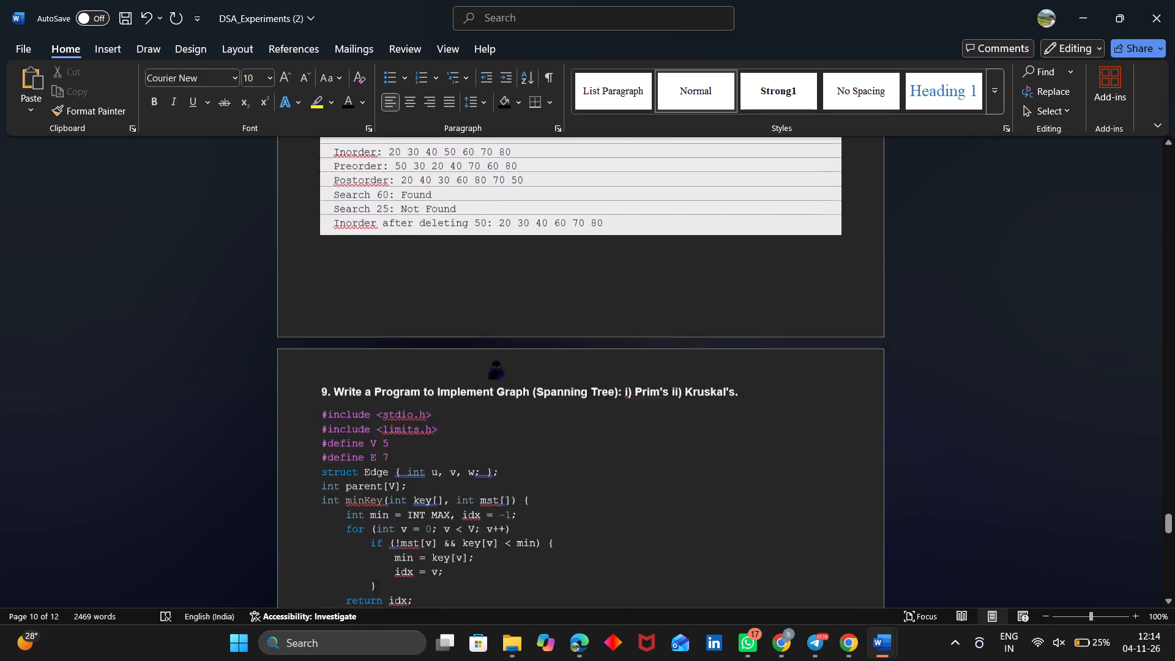
pyautogui.scroll(-5, 494, 360)
pyautogui.scroll(1, 494, 360)
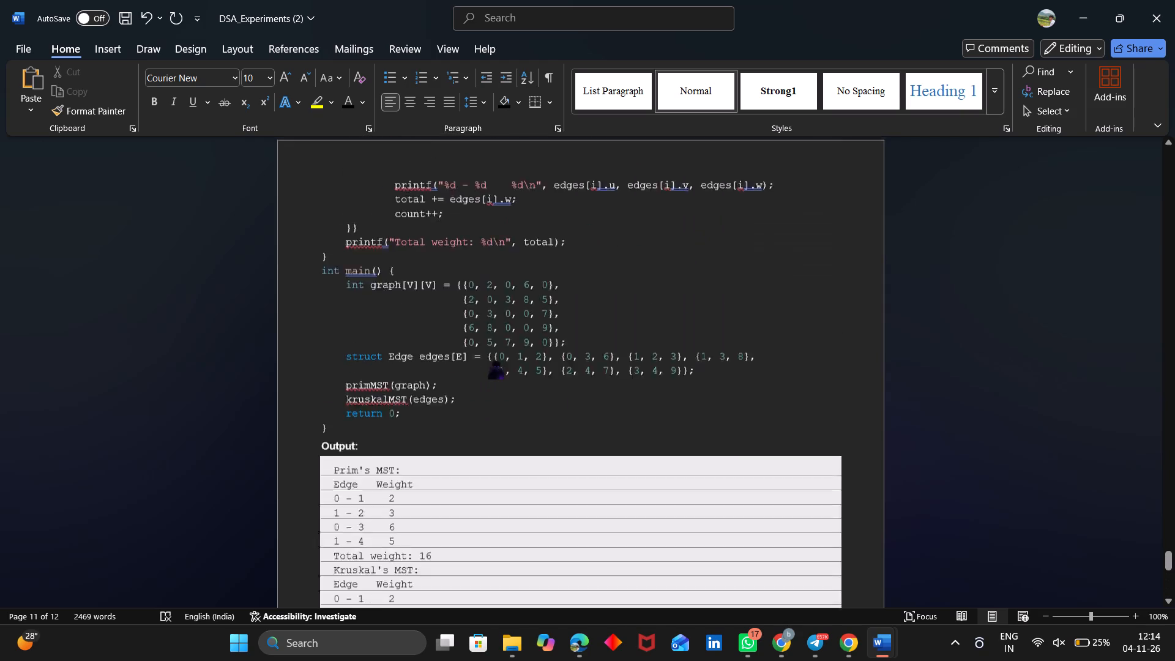
pyautogui.scroll(1, 494, 360)
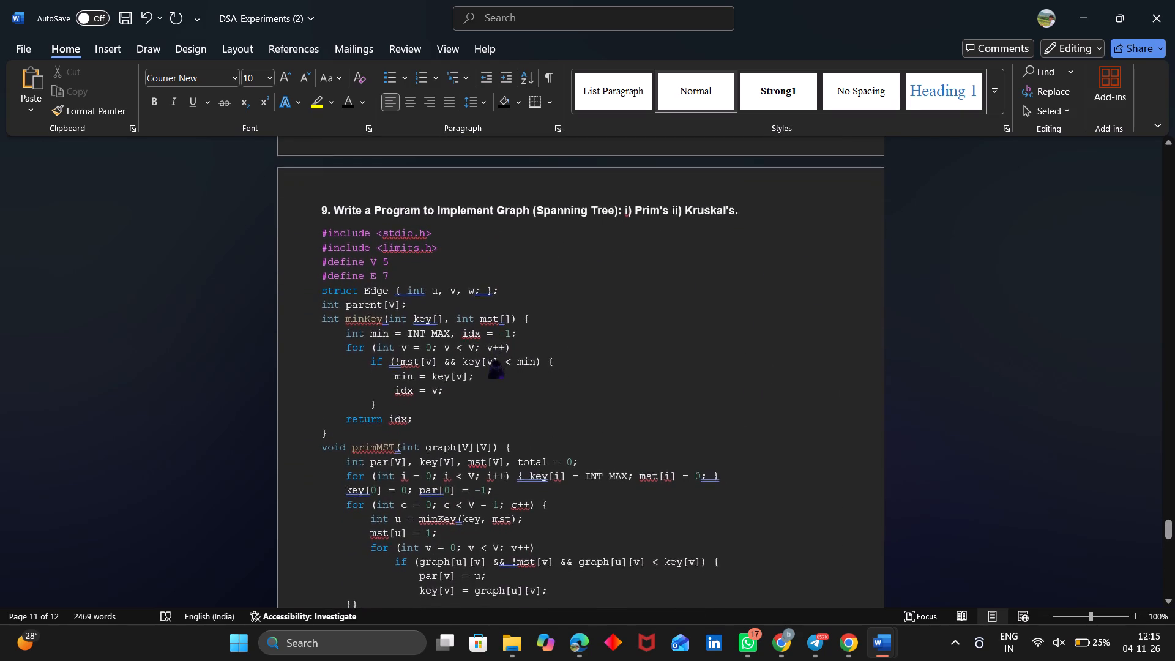
pyautogui.scroll(1, 494, 360)
pyautogui.click(517, 328)
pyautogui.press('Return')
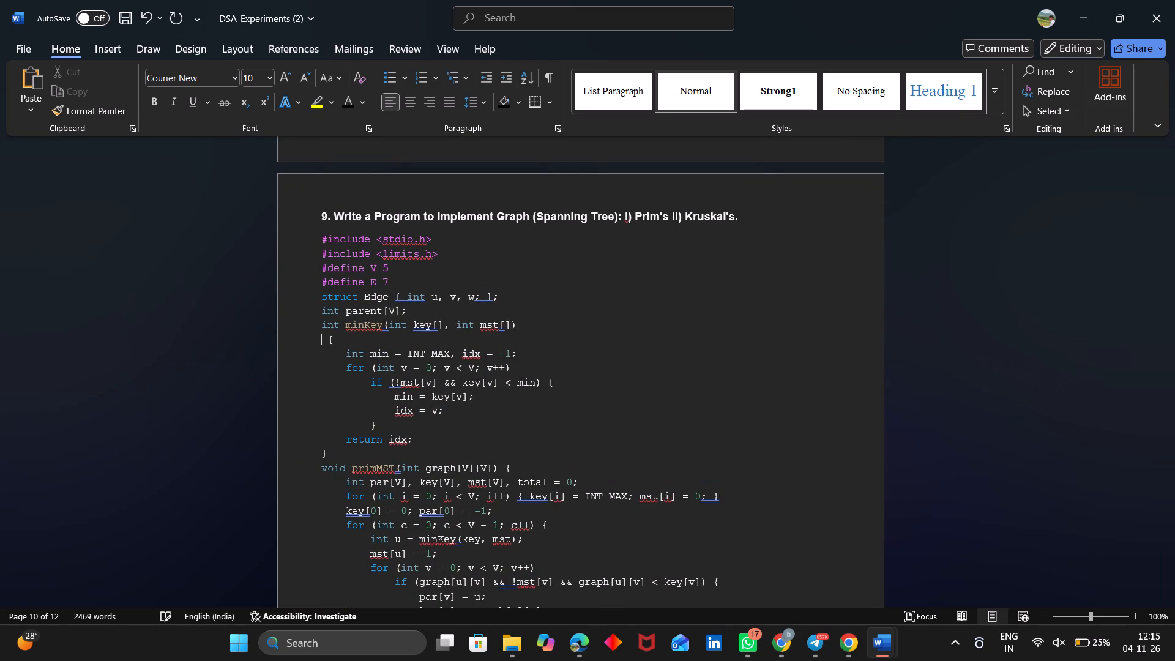
pyautogui.click(546, 383)
pyautogui.press('Return')
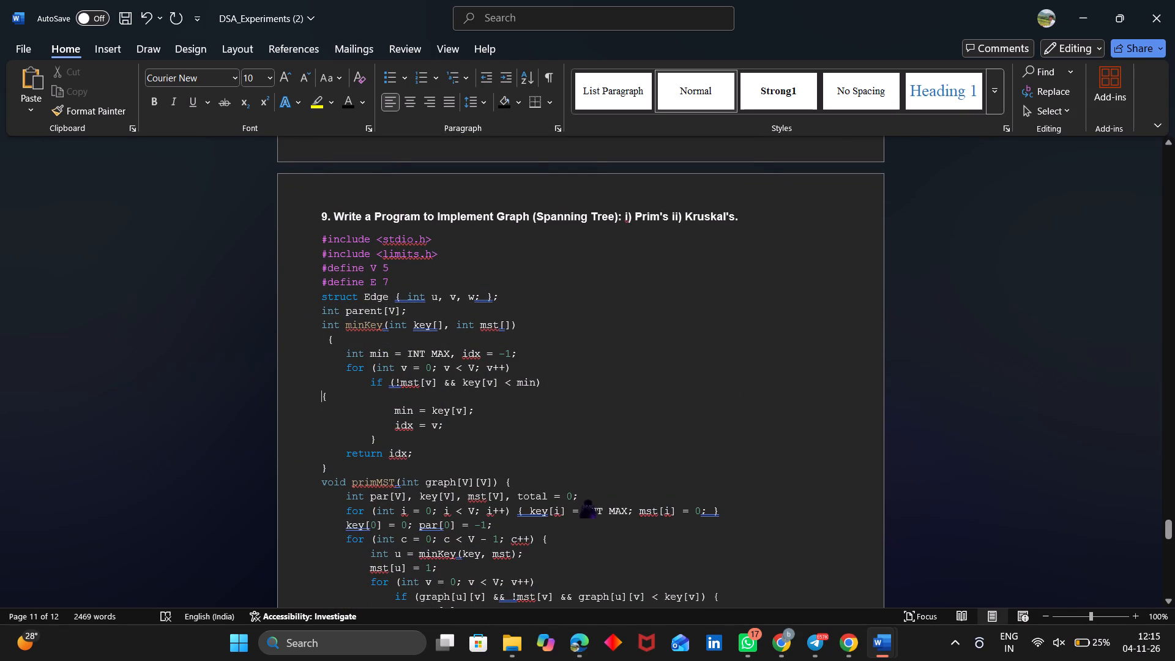
# In experiment 9's primMST, put the function's opening brace and the first for loop's closing brace on their own lines.
pyautogui.scroll(-1, 586, 499)
pyautogui.click(504, 447)
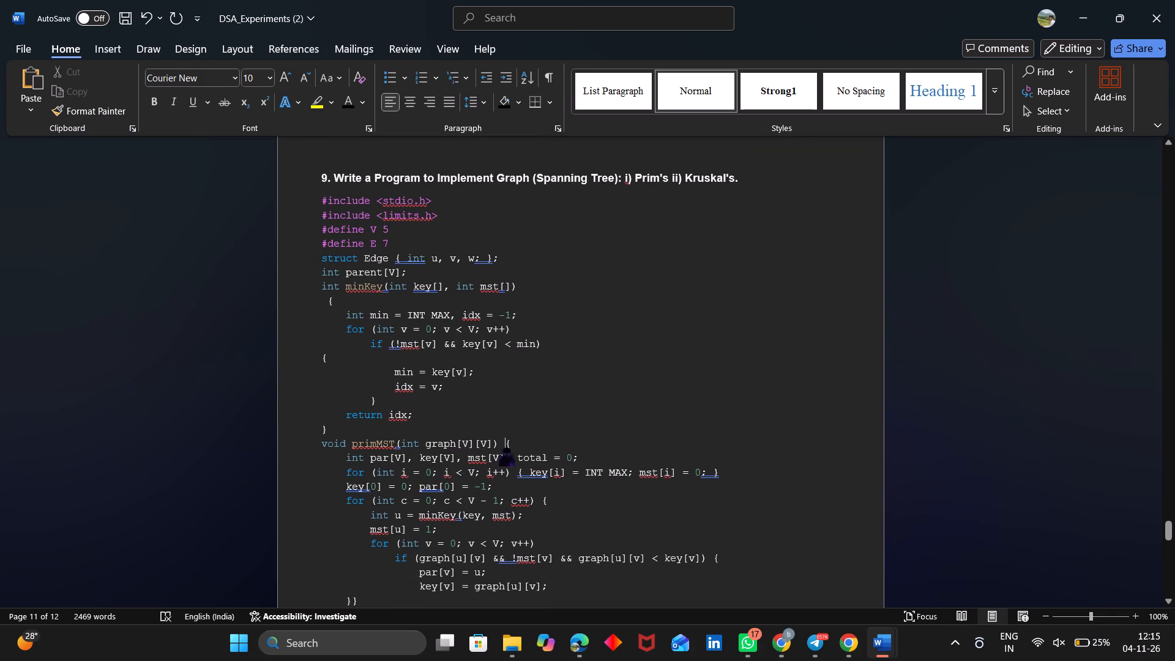
pyautogui.press('Return')
pyautogui.scroll(-1, 660, 524)
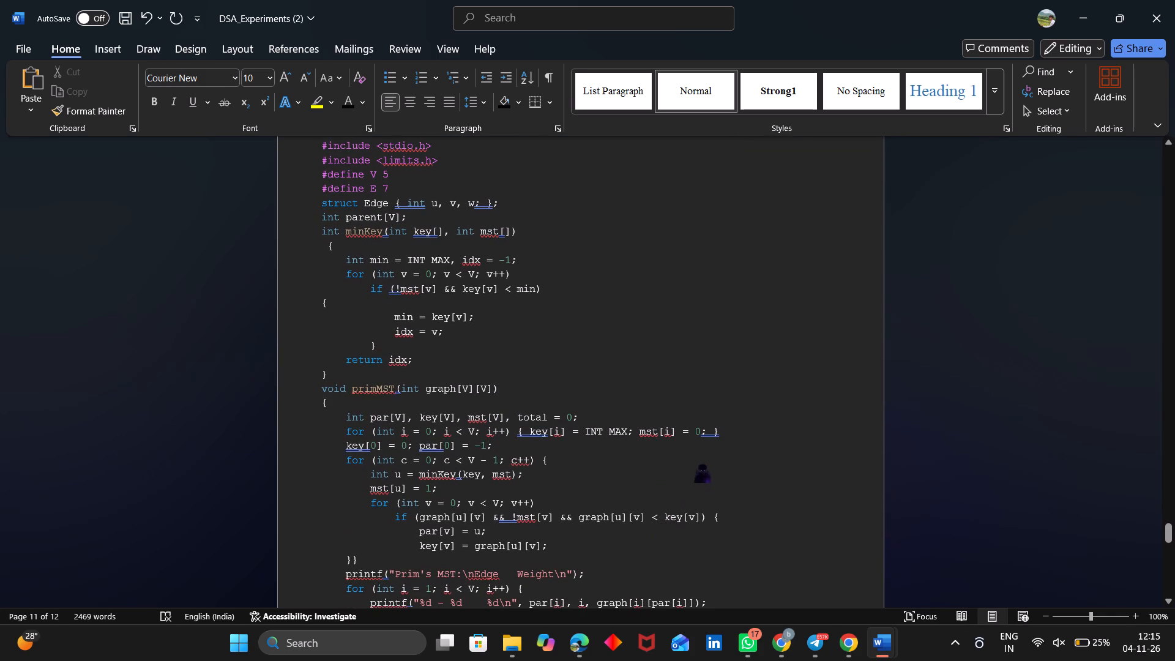
pyautogui.click(710, 432)
pyautogui.press('Return')
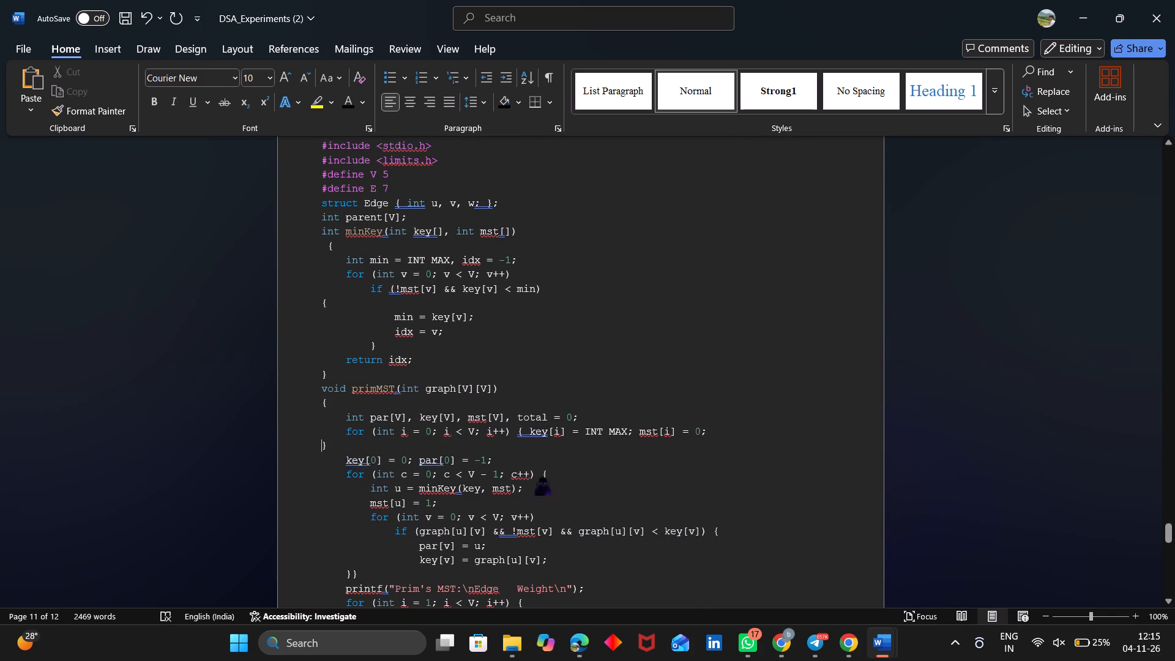
# In primMST, put the opening braces of the c loop and its nested if on their own lines and split the double closing brace.
pyautogui.click(535, 472)
pyautogui.press('Return')
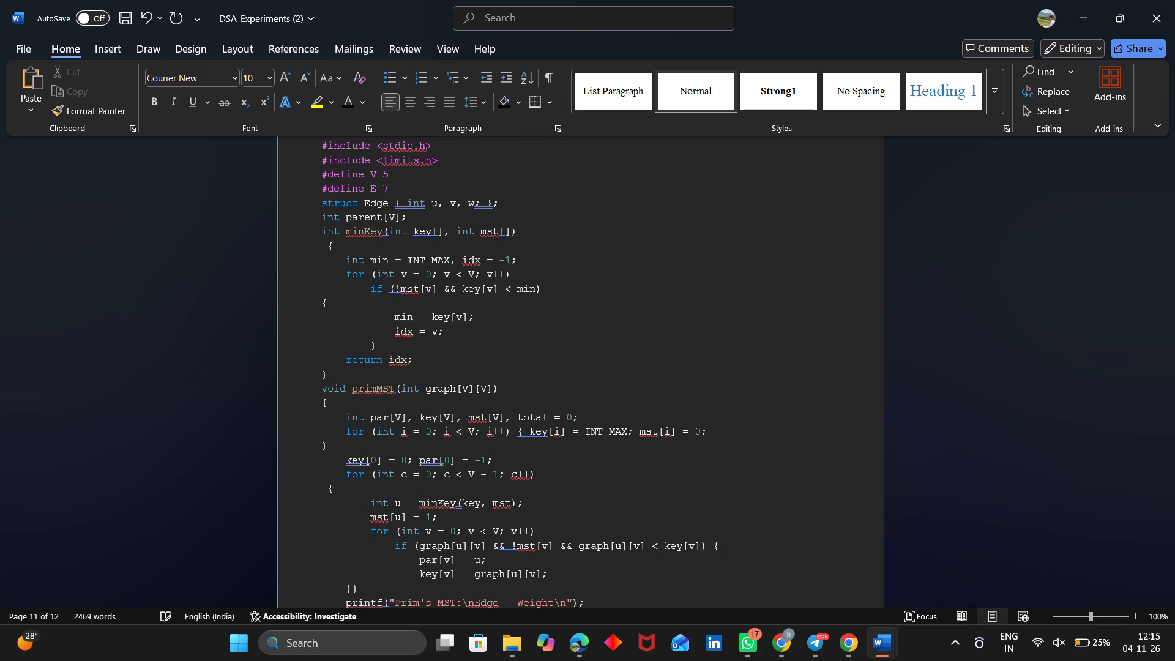
pyautogui.scroll(-1, 535, 472)
pyautogui.click(712, 434)
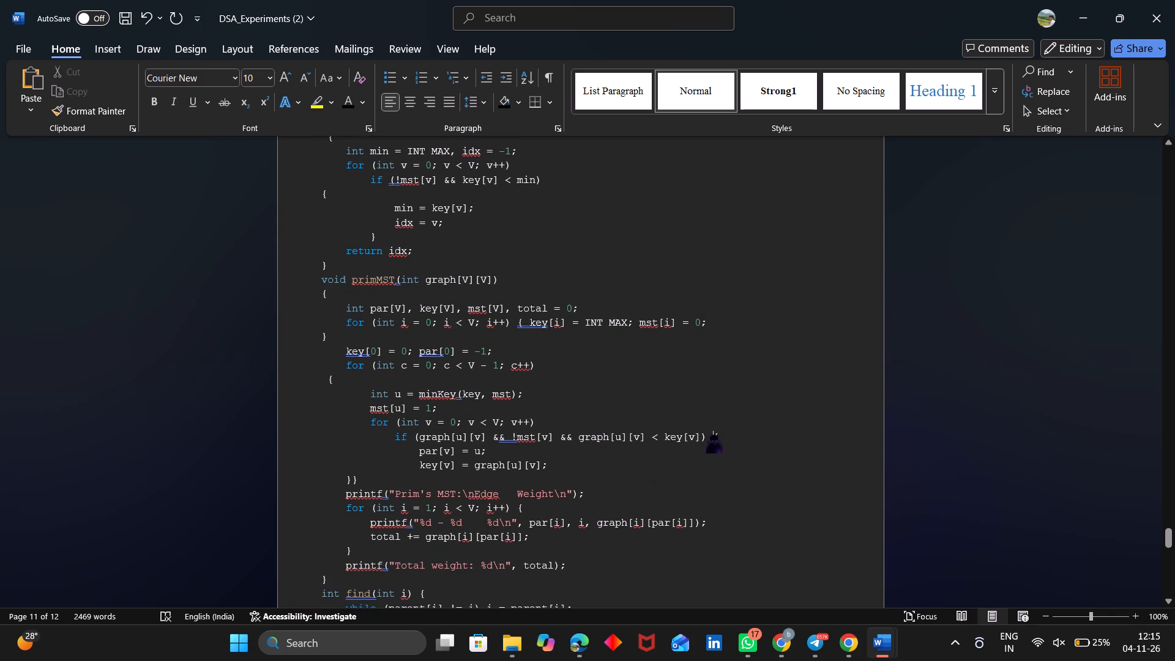
pyautogui.press('Return')
pyautogui.scroll(-1, 712, 434)
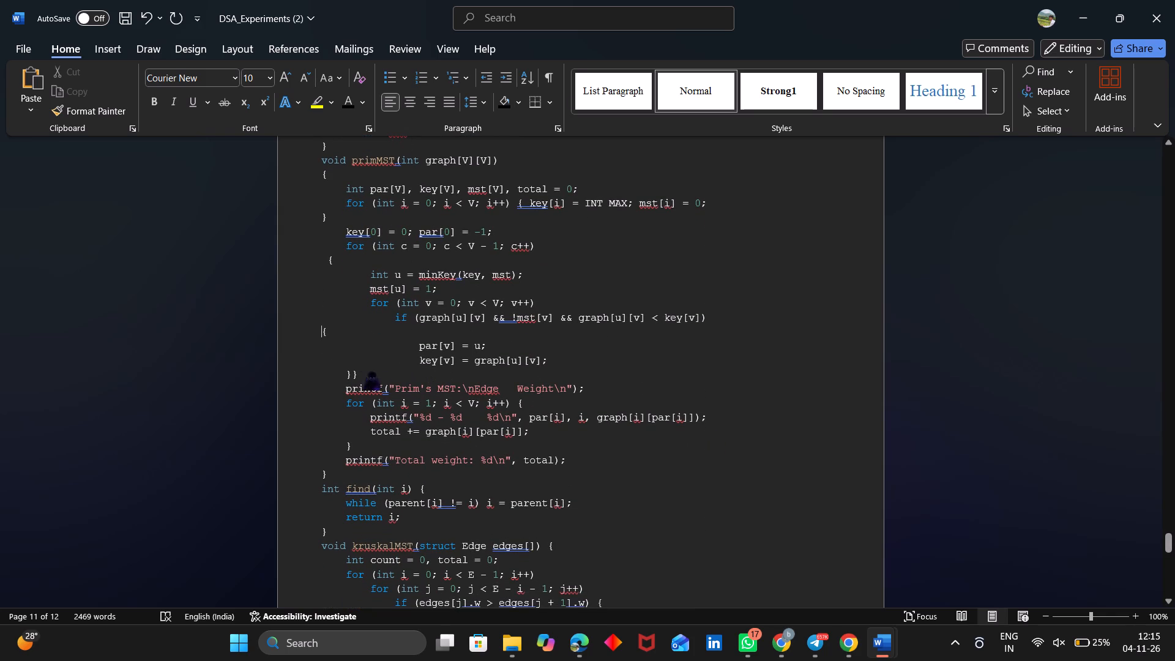
pyautogui.click(349, 369)
pyautogui.press('Return')
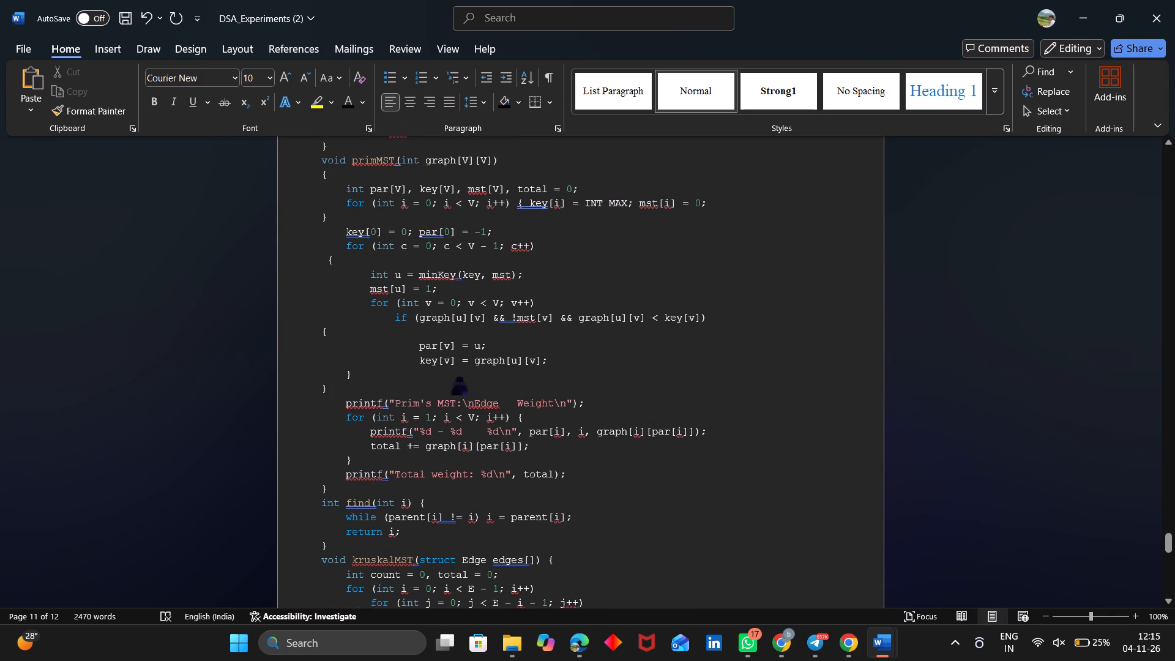
# In kruskalMST, move the opening braces of the edge-weight comparison if and of the function itself onto their own lines.
pyautogui.scroll(-1, 602, 481)
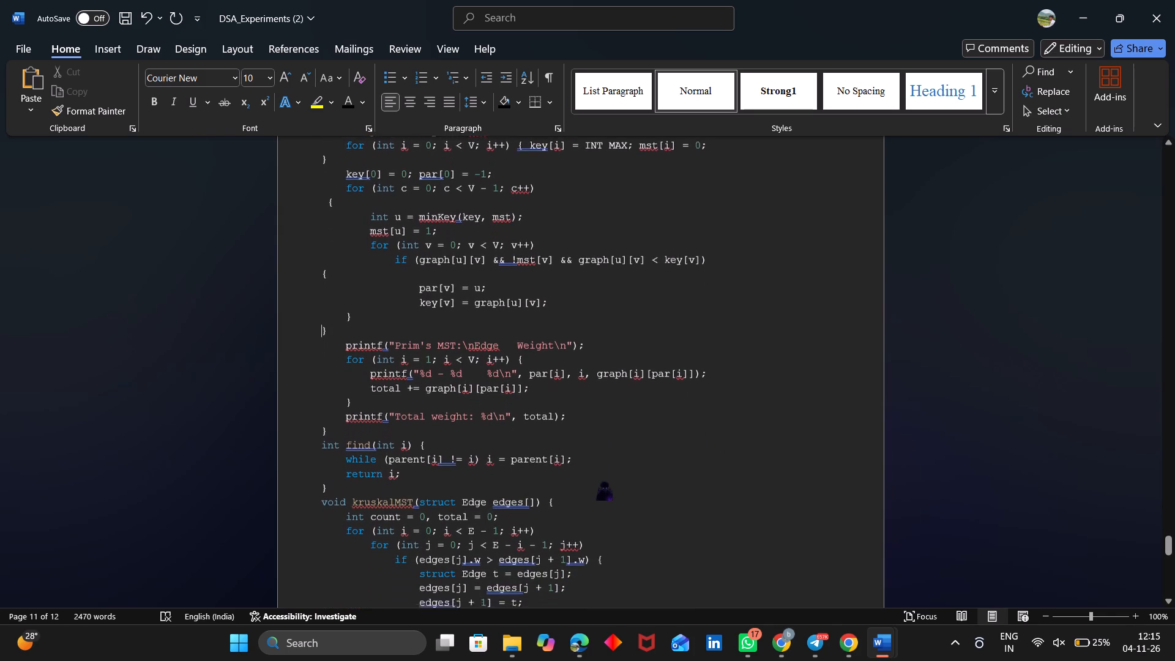
pyautogui.scroll(-1, 602, 481)
pyautogui.click(596, 489)
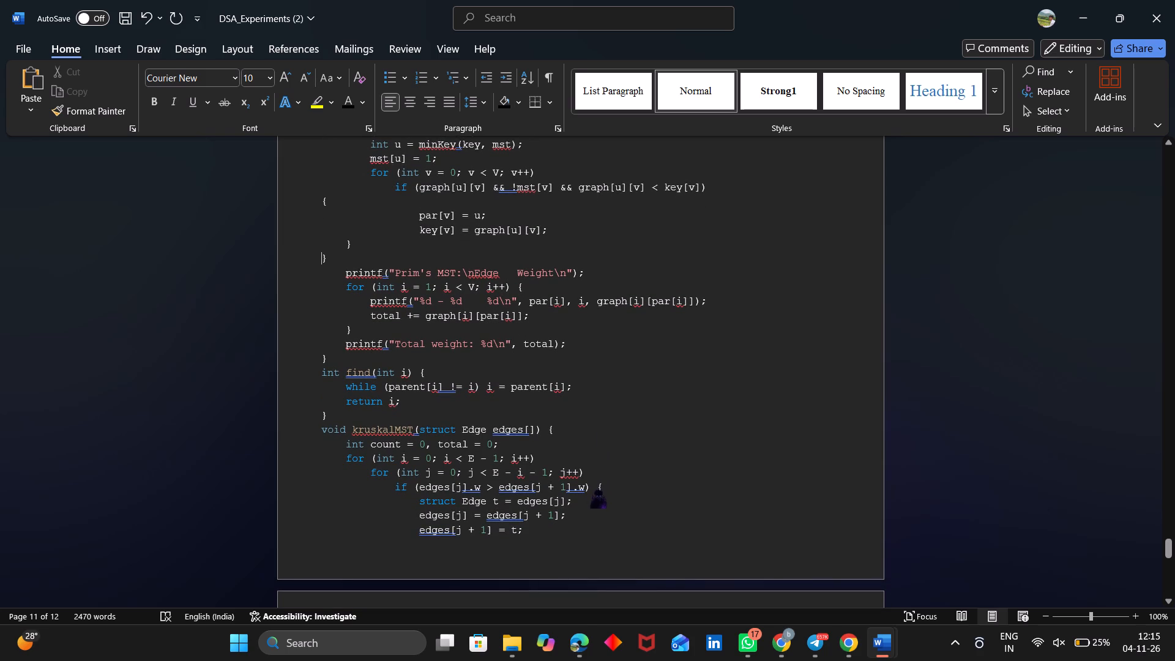
pyautogui.press('Return')
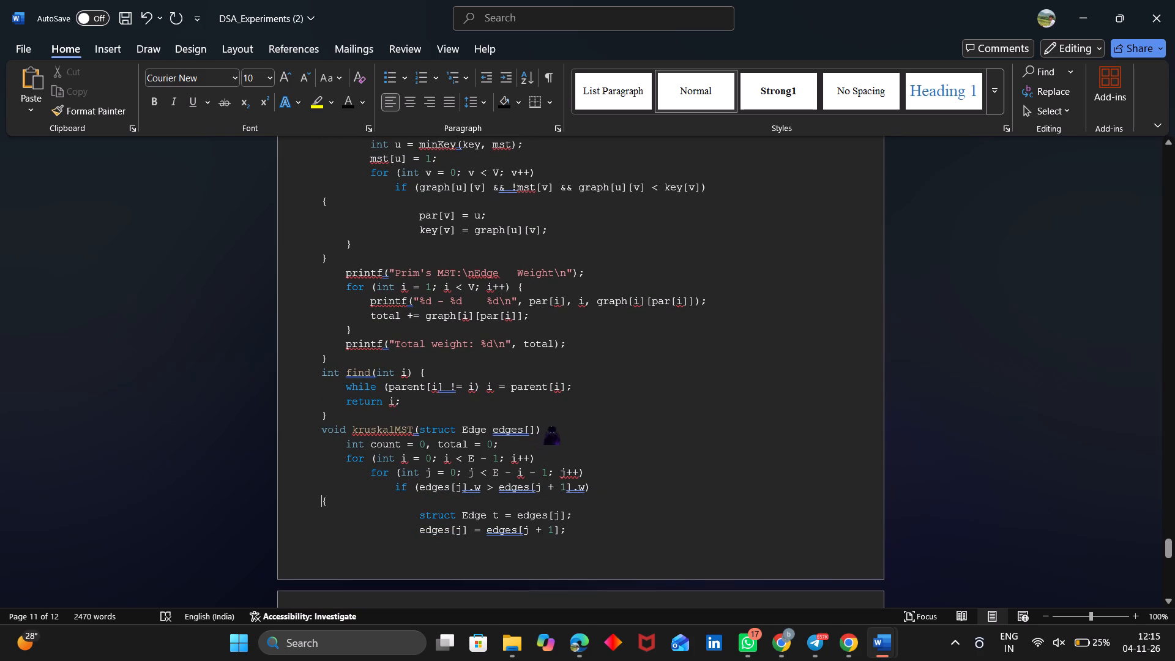
pyautogui.click(549, 426)
pyautogui.press('Return')
pyautogui.scroll(-1, 549, 426)
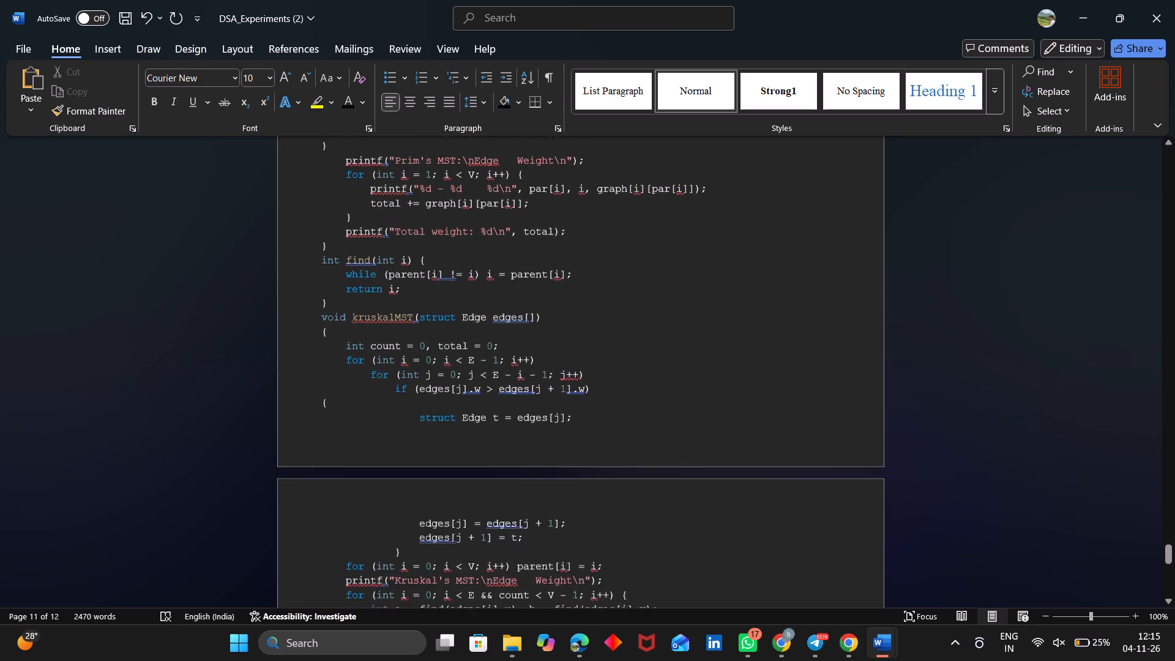
# In kruskalMST's edge-selection loop, put the opening braces of the for and if (a != b) on their own lines and split the double closing brace.
pyautogui.scroll(-2, 549, 426)
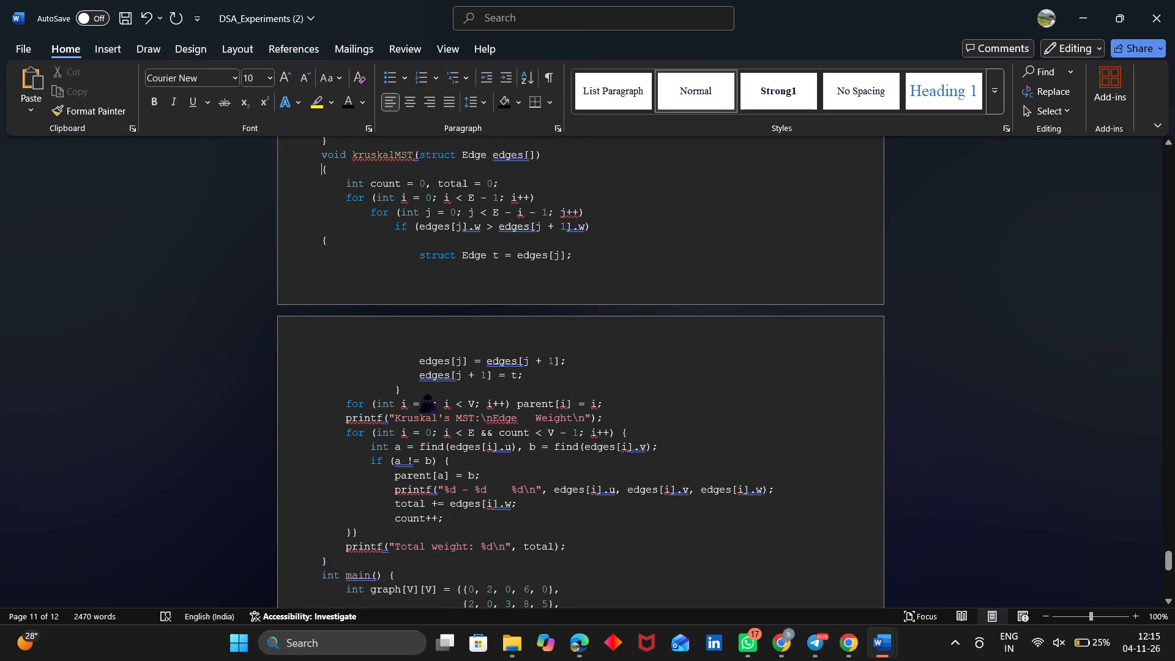
pyautogui.click(617, 435)
pyautogui.press('Return')
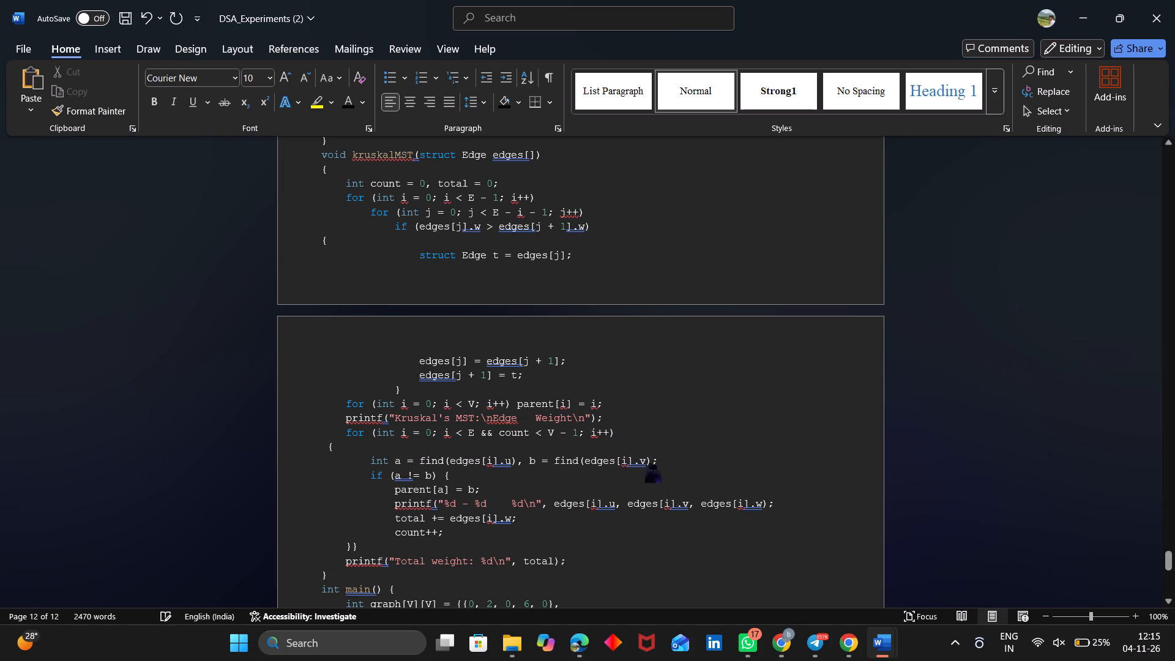
pyautogui.click(441, 475)
pyautogui.press('Return')
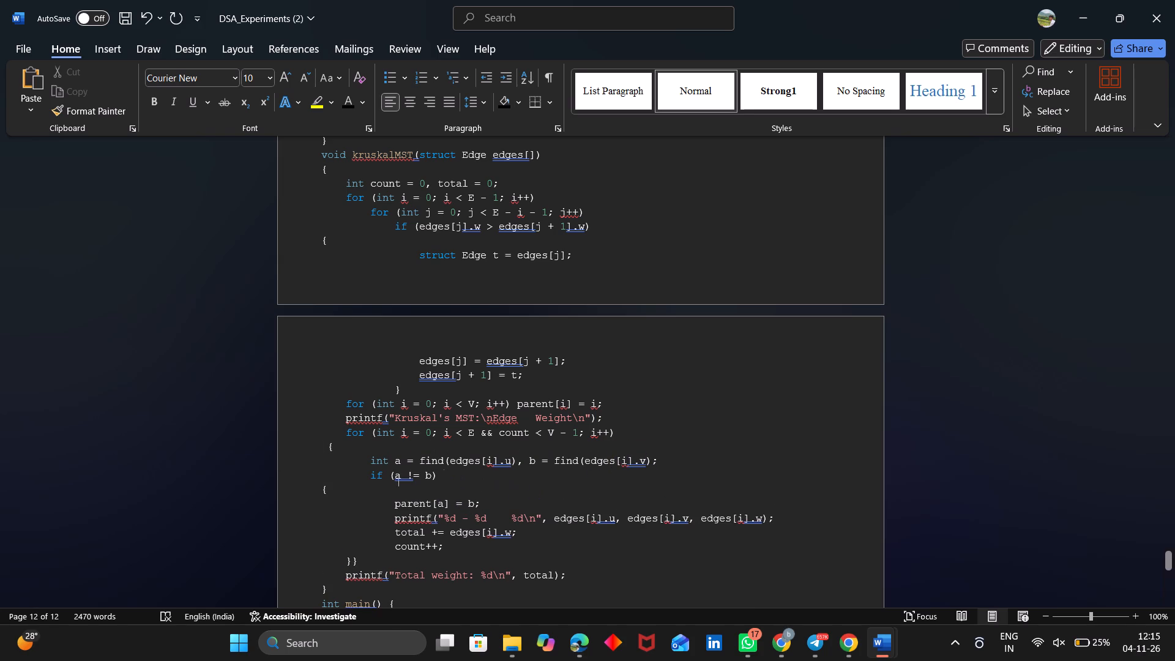
pyautogui.scroll(-2, 602, 517)
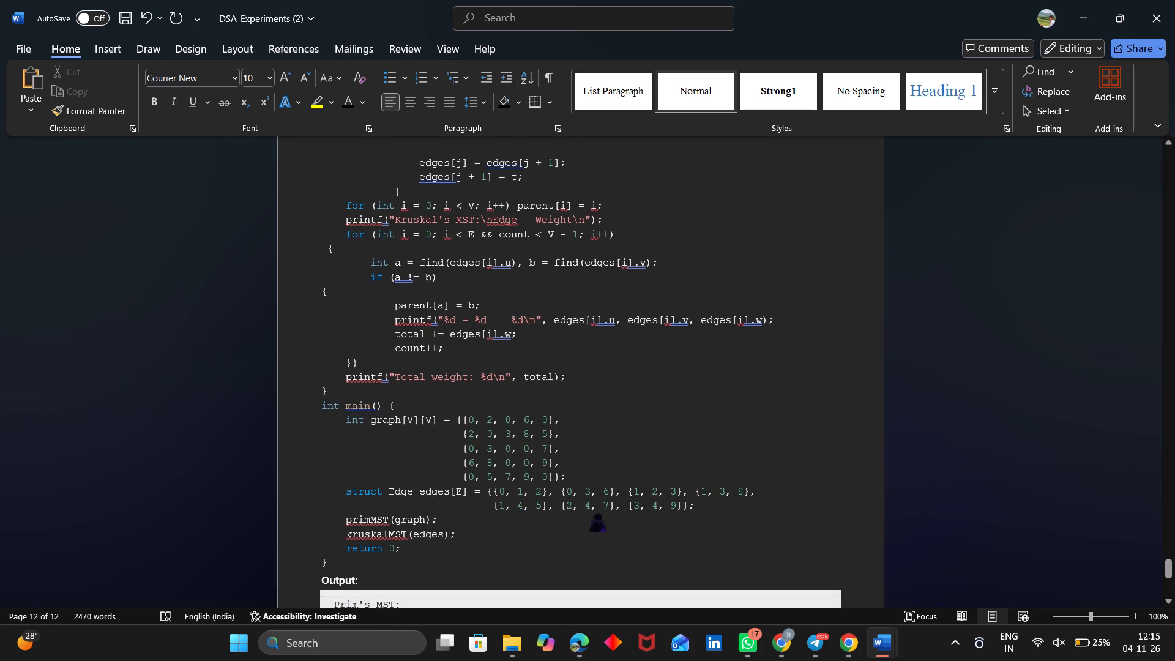
pyautogui.scroll(-2, 364, 349)
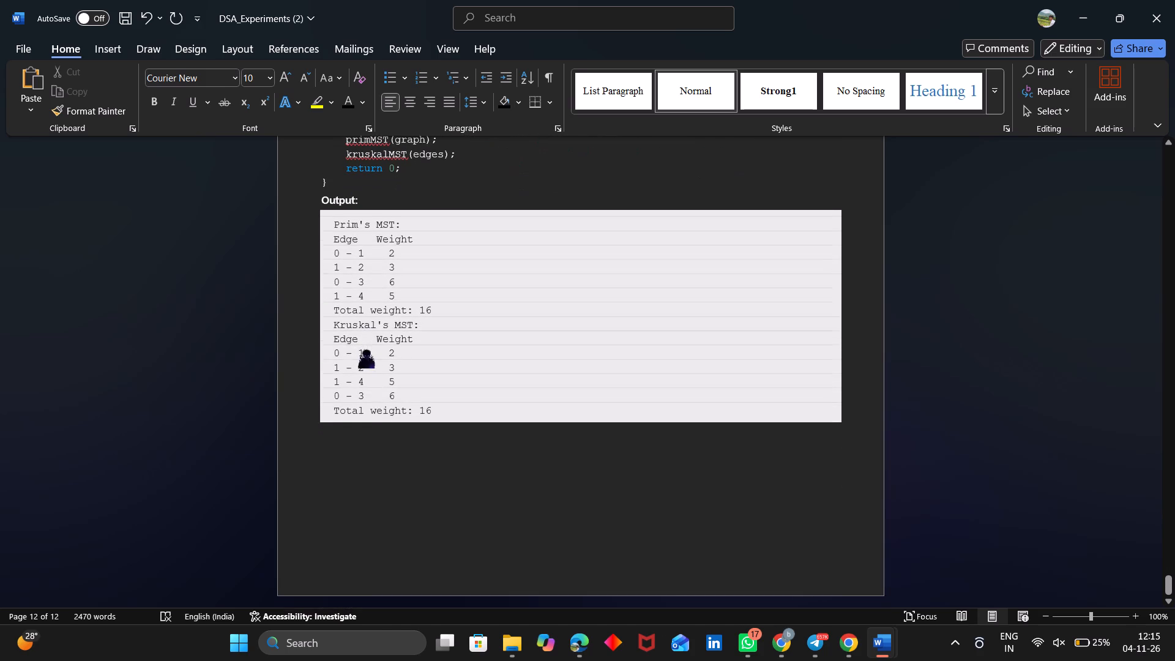
pyautogui.scroll(-2, 364, 349)
pyautogui.scroll(1, 364, 349)
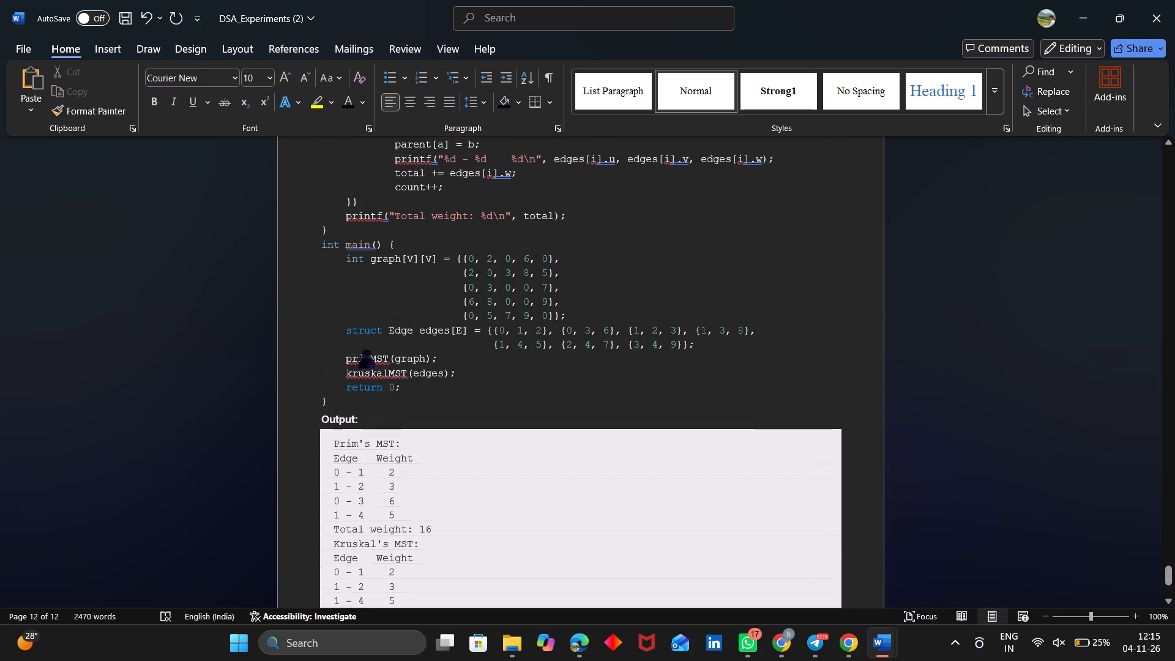
pyautogui.scroll(1, 364, 349)
pyautogui.click(352, 207)
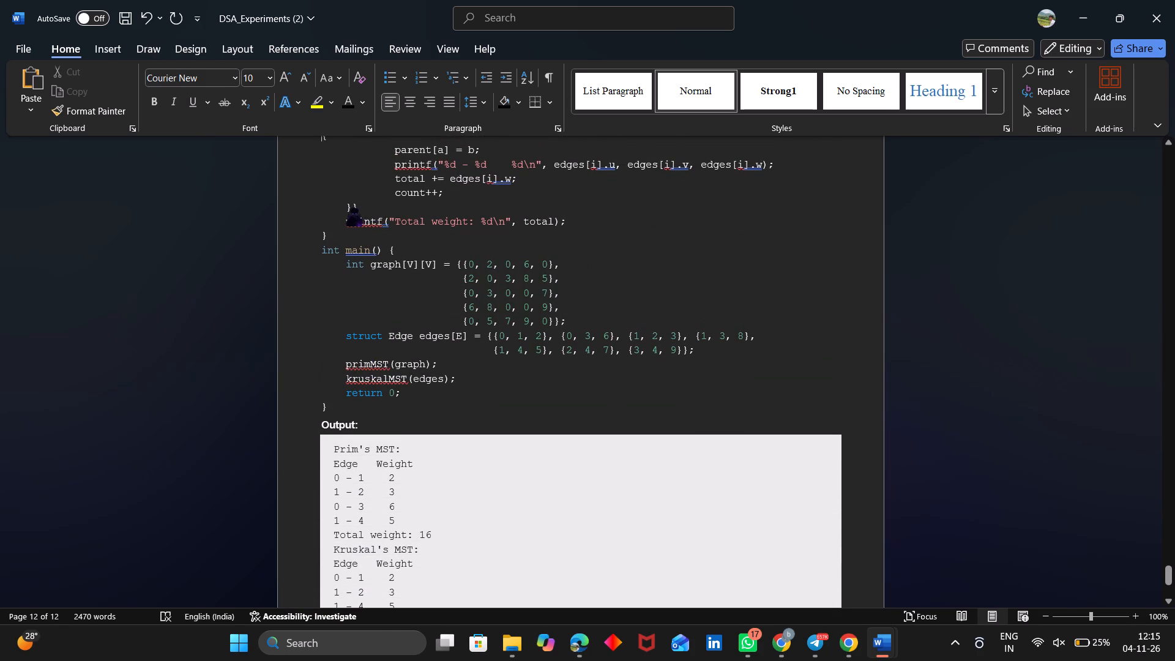
pyautogui.press('Return')
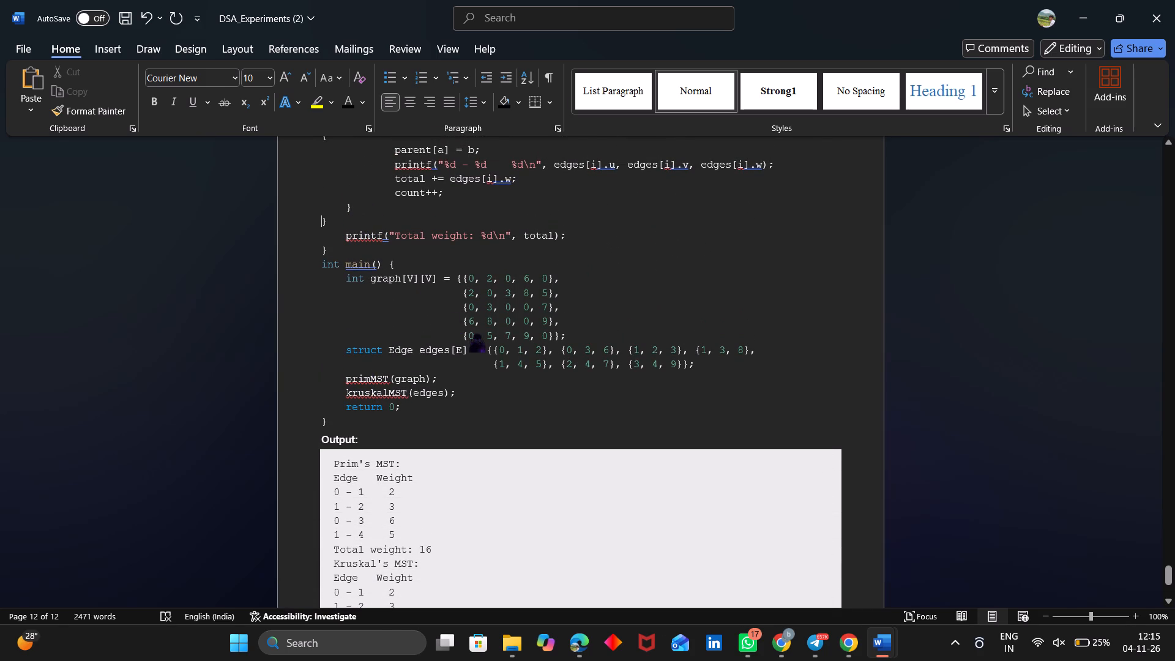
# Go back to experiment 8 and move the main function's opening brace onto its own line.
pyautogui.scroll(1, 475, 333)
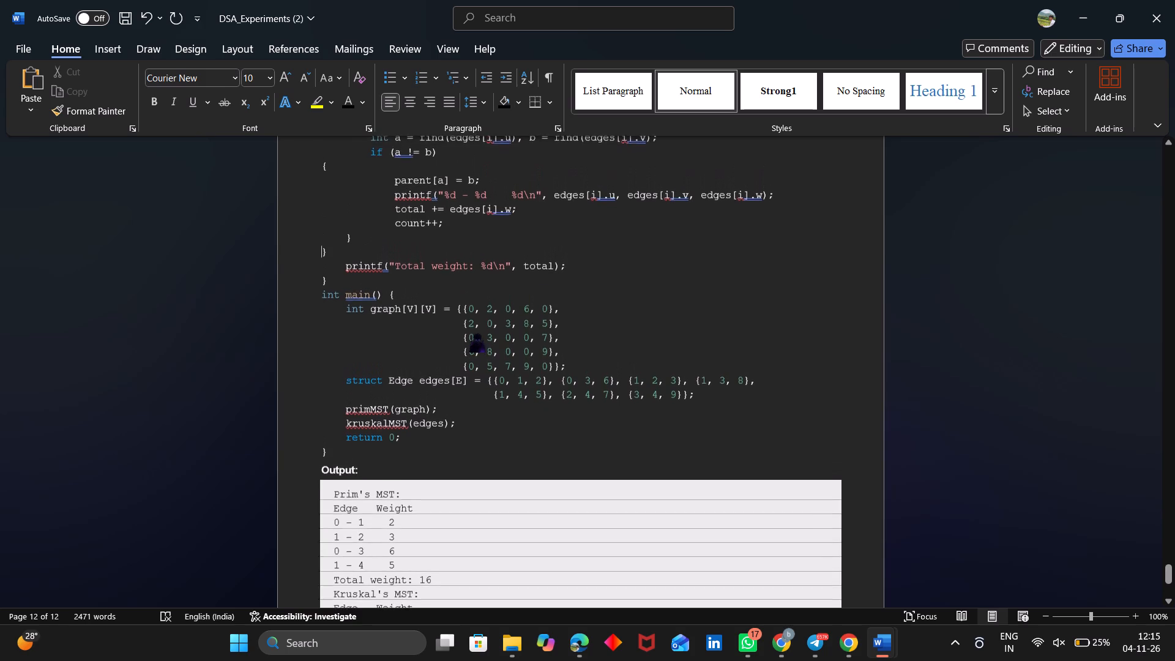
pyautogui.scroll(1, 475, 333)
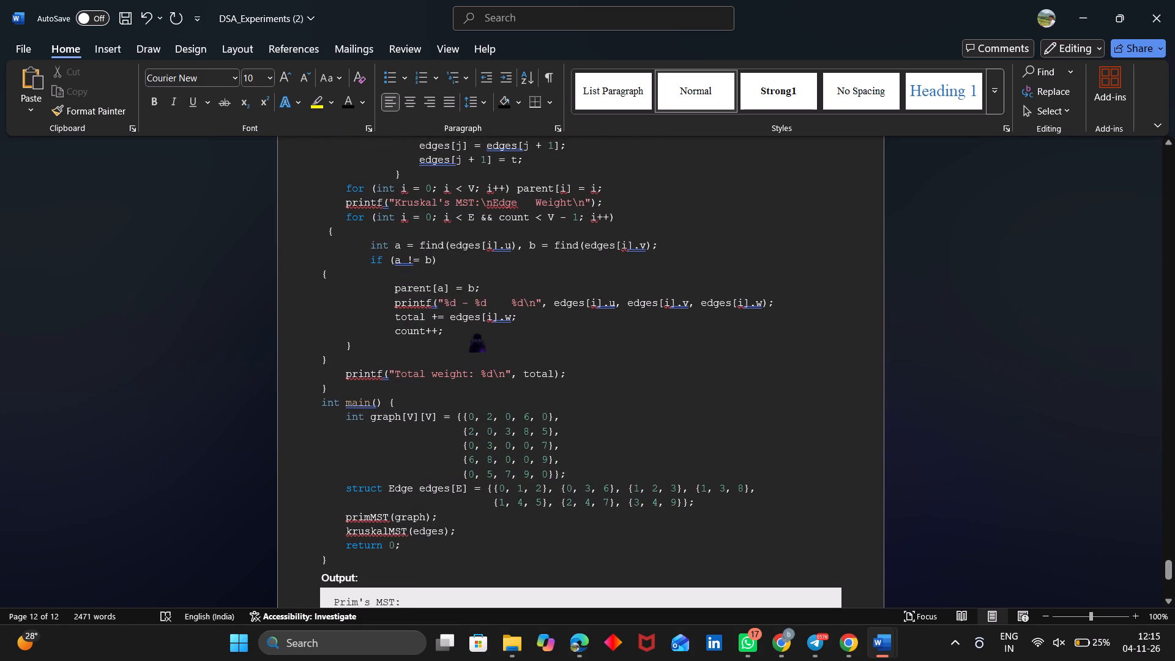
pyautogui.scroll(3, 475, 333)
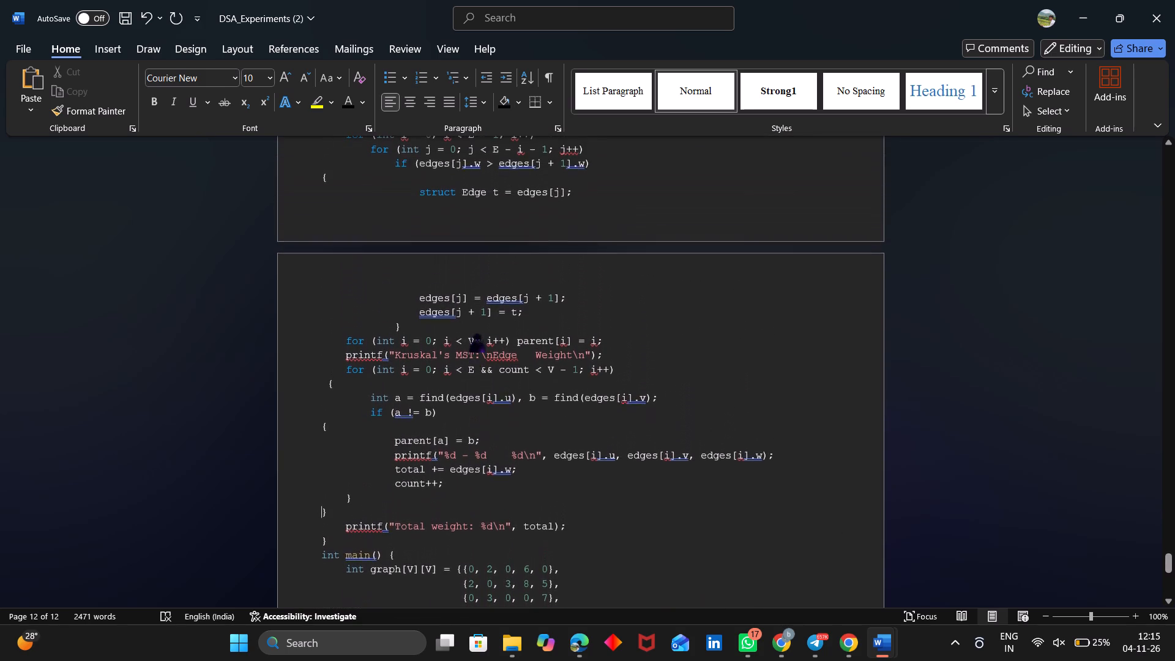
pyautogui.scroll(5, 475, 333)
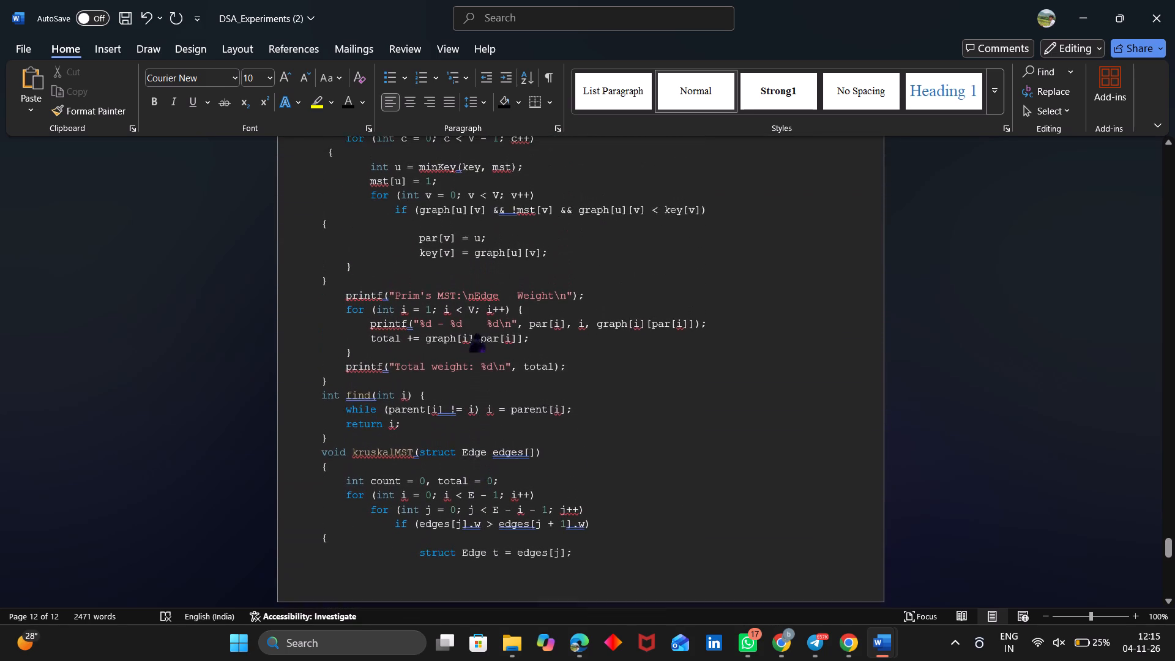
pyautogui.scroll(3, 475, 333)
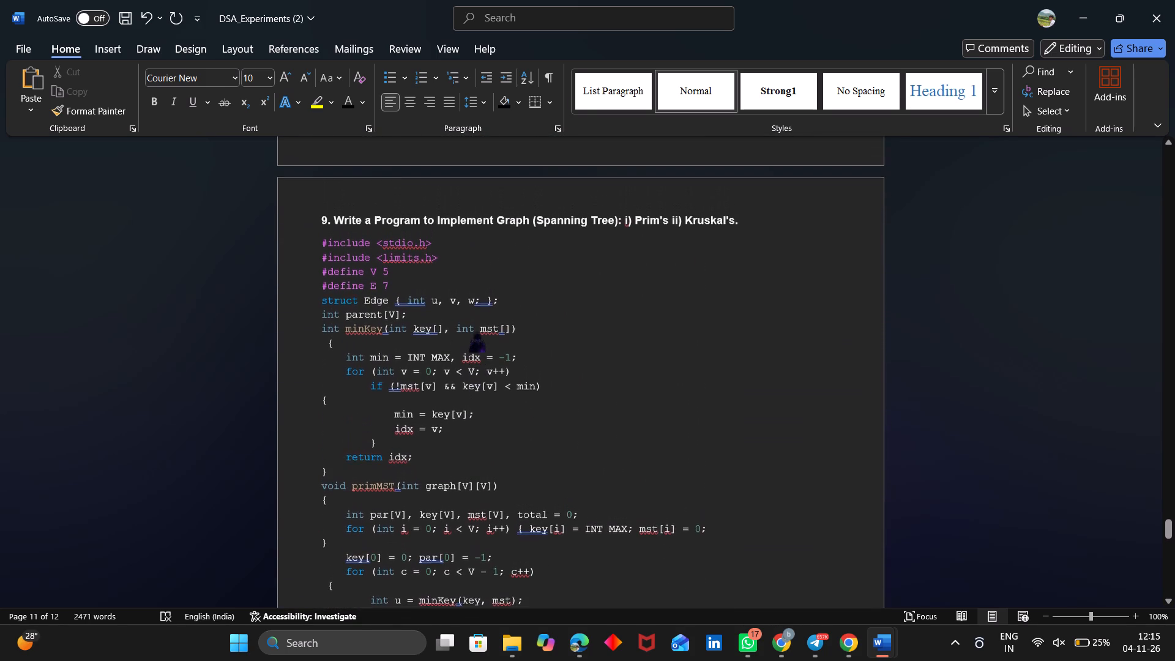
pyautogui.scroll(2, 475, 333)
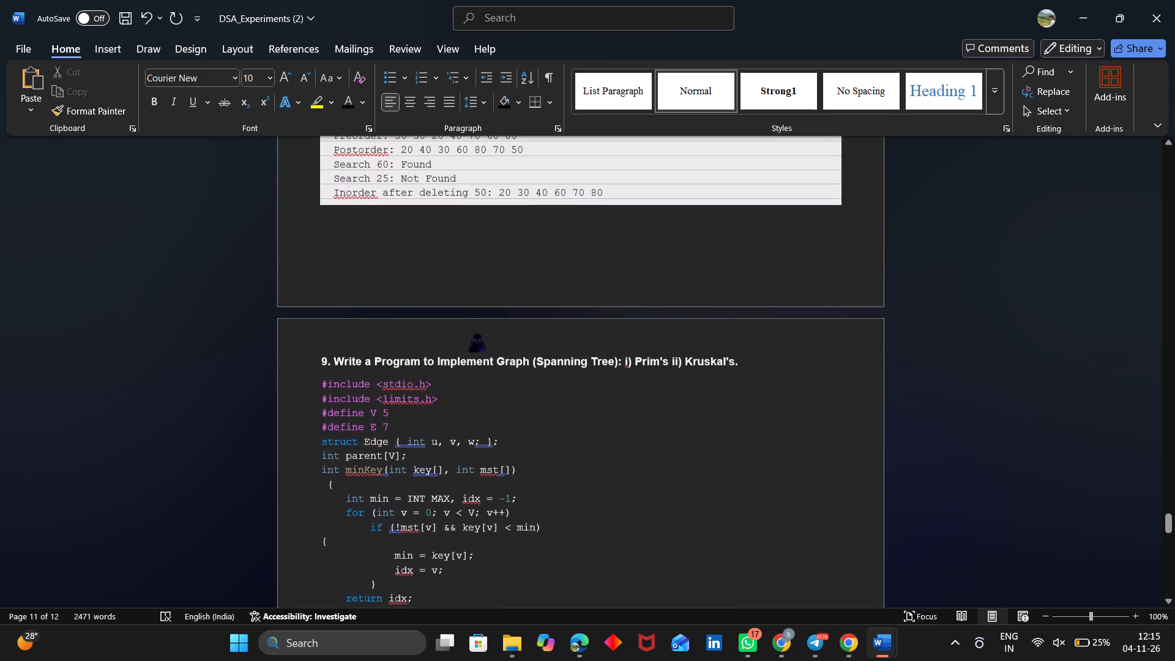
pyautogui.scroll(5, 475, 333)
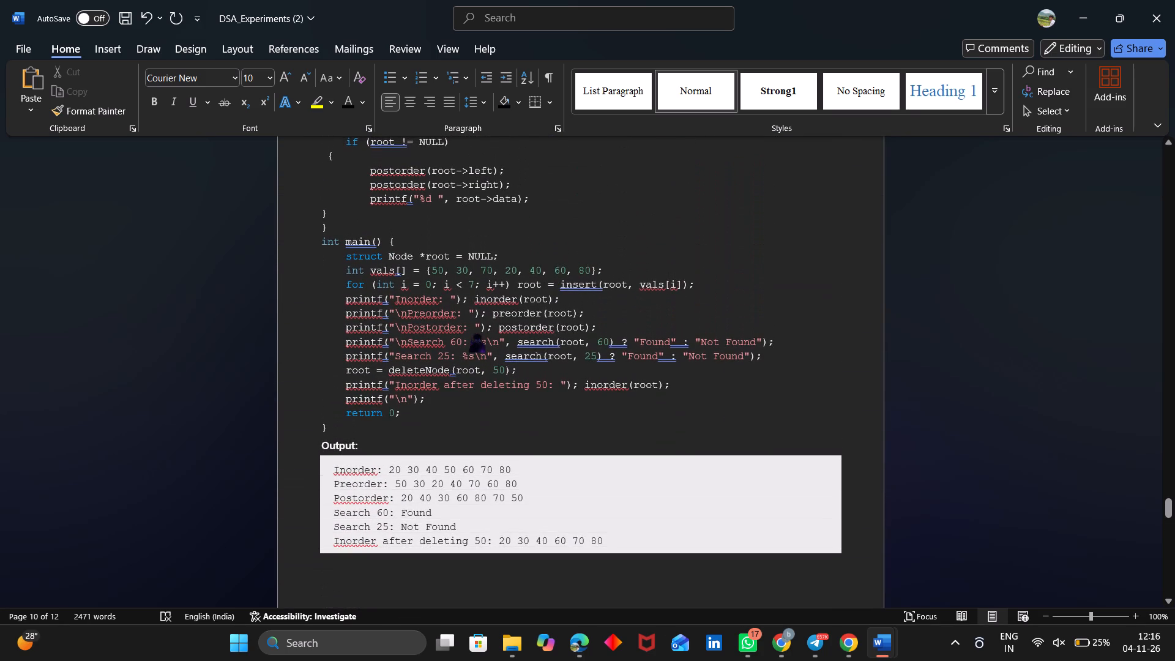
pyautogui.scroll(2, 475, 333)
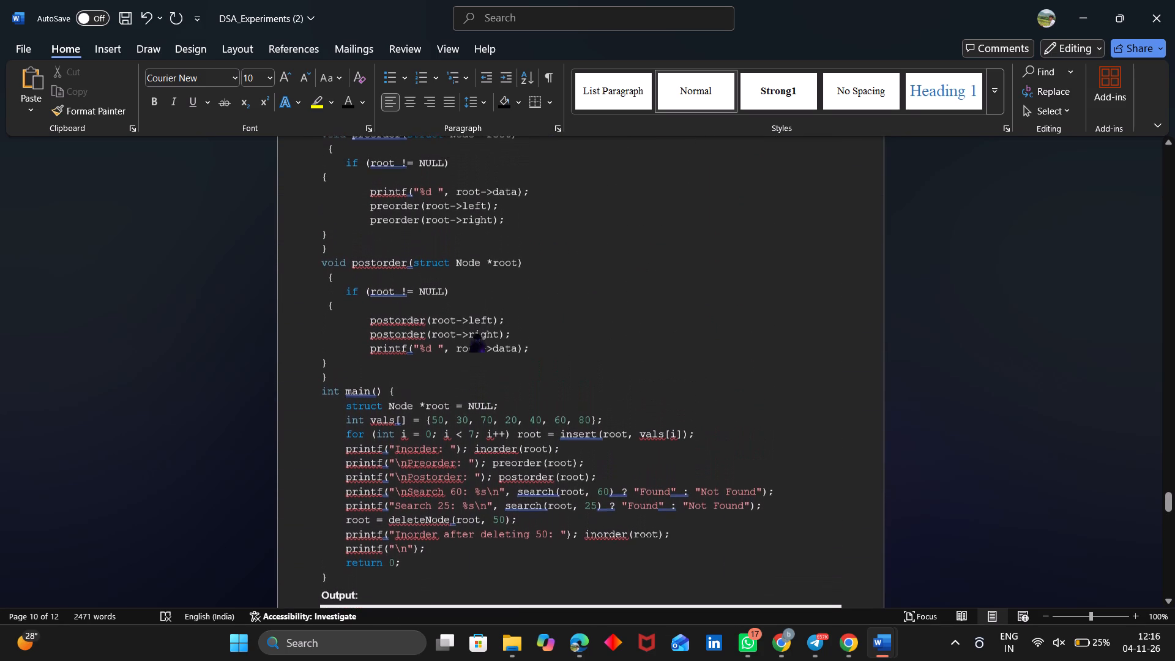
pyautogui.scroll(1, 475, 333)
pyautogui.click(384, 393)
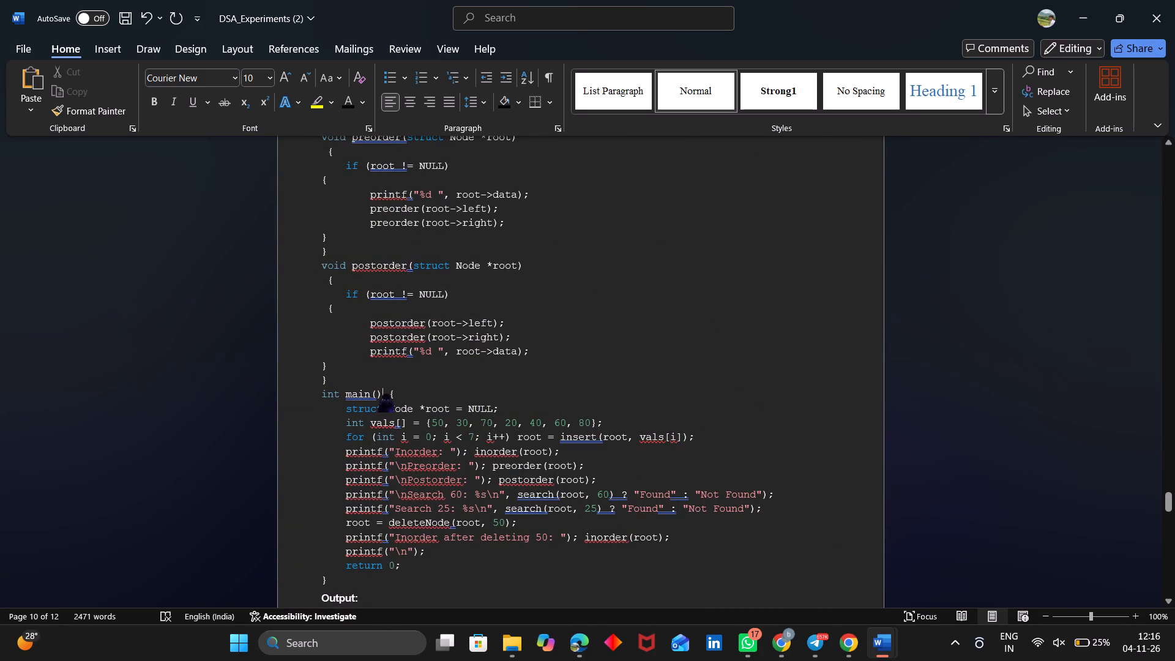
pyautogui.scroll(1, 403, 397)
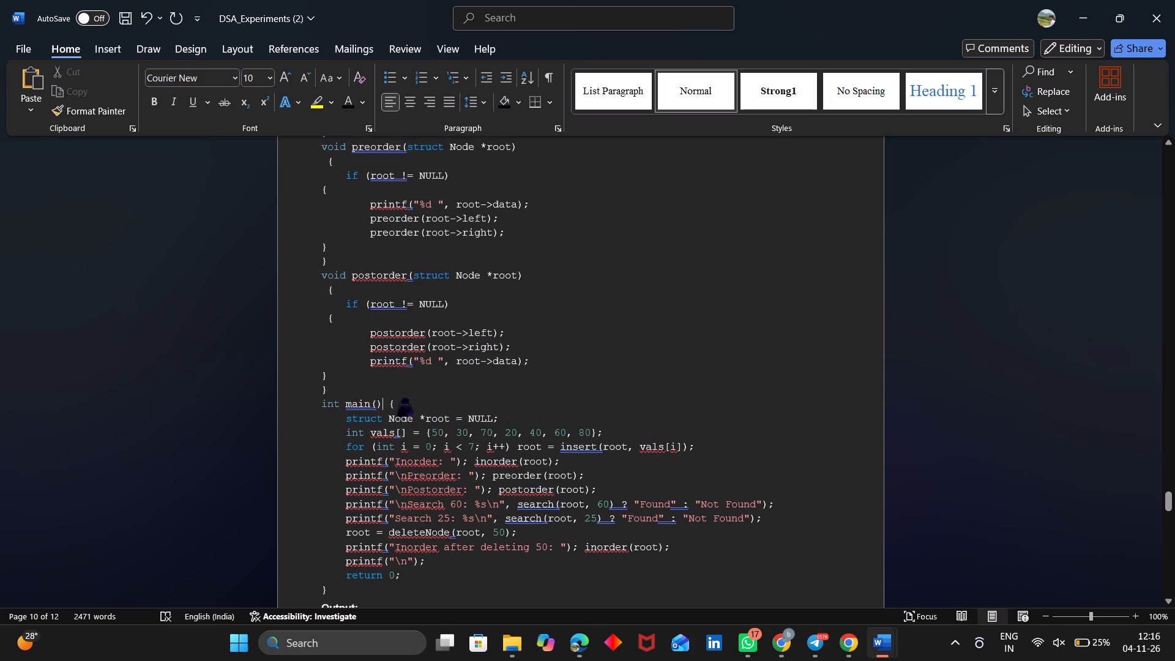
pyautogui.scroll(1, 403, 397)
pyautogui.press('Return')
# In experiment 7's linked list program, move the opening braces of the search and deleteNode functions onto their own lines.
pyautogui.scroll(-1, 403, 397)
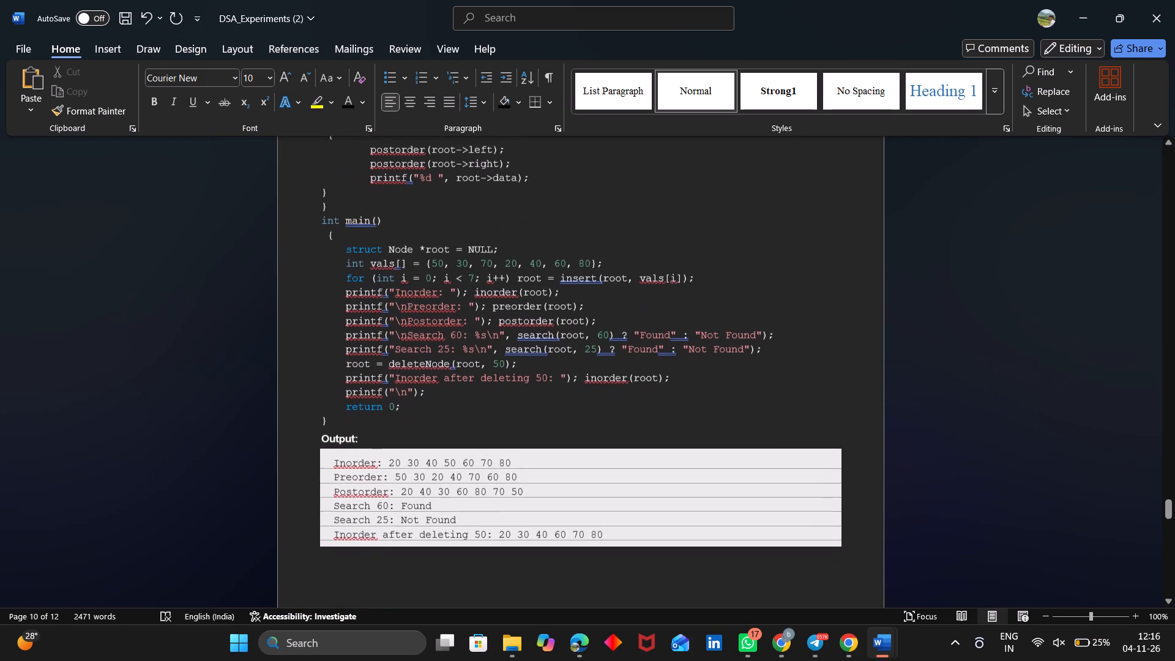
pyautogui.scroll(-1, 403, 397)
pyautogui.scroll(1, 403, 397)
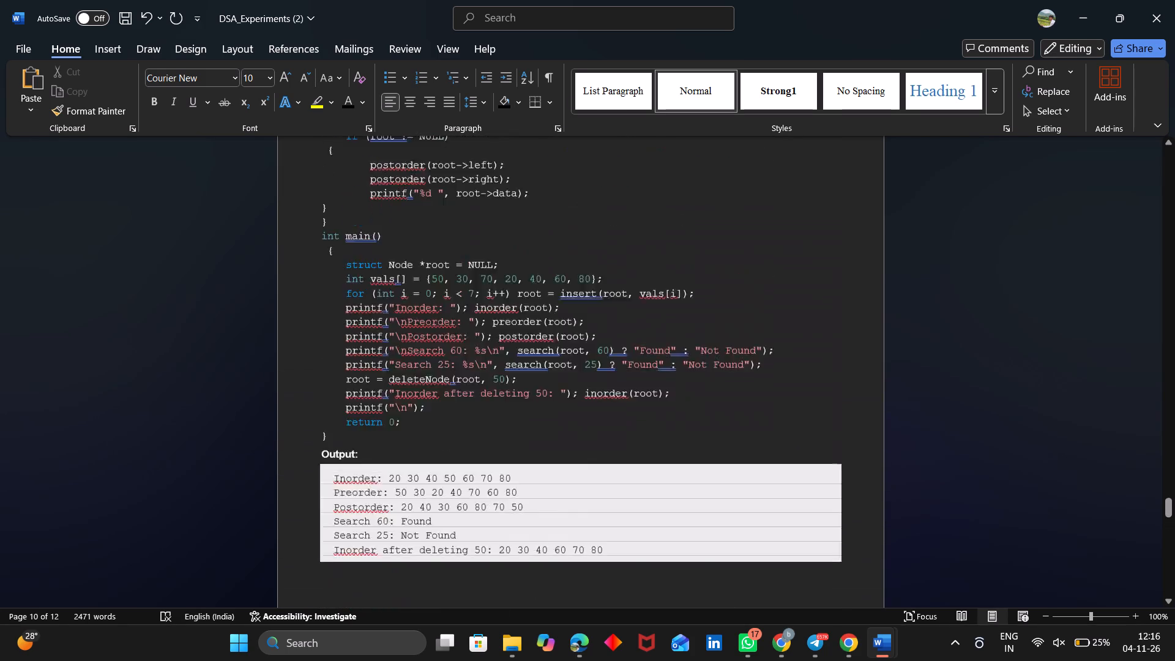
pyautogui.scroll(6, 403, 397)
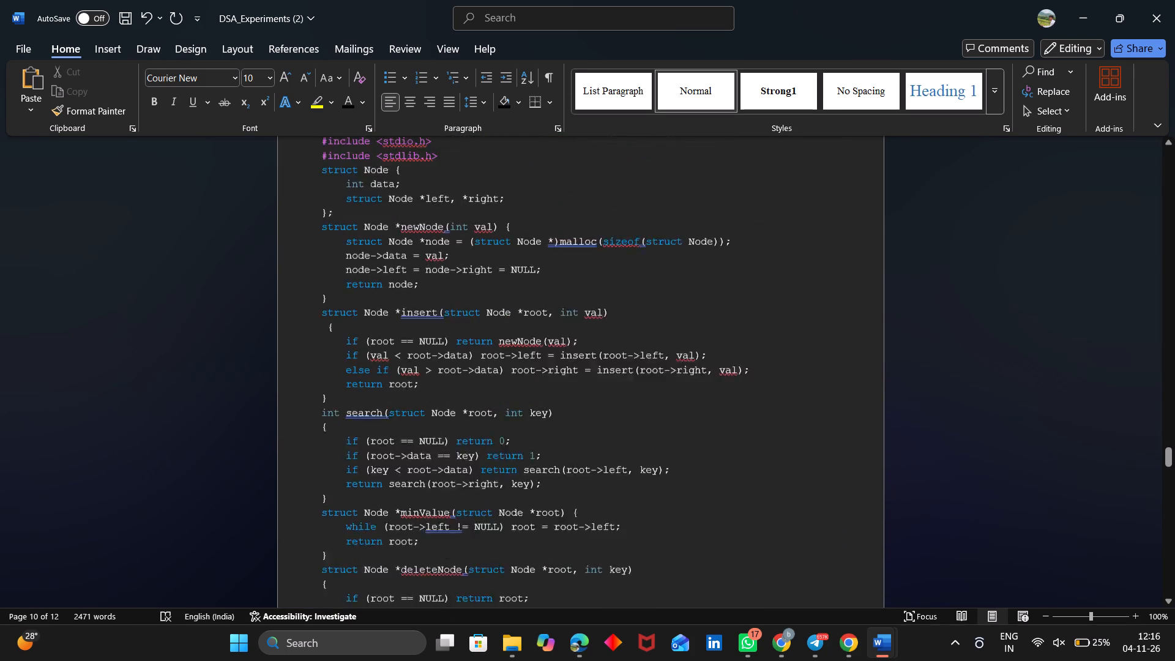
pyautogui.scroll(6, 403, 397)
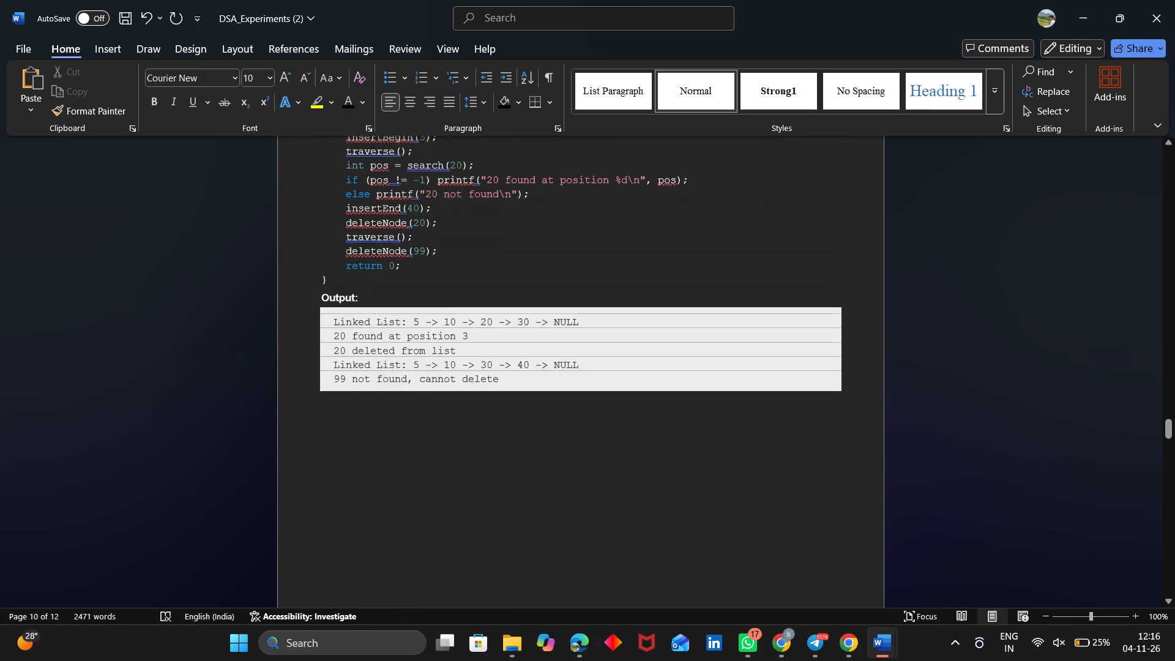
pyautogui.scroll(2, 403, 397)
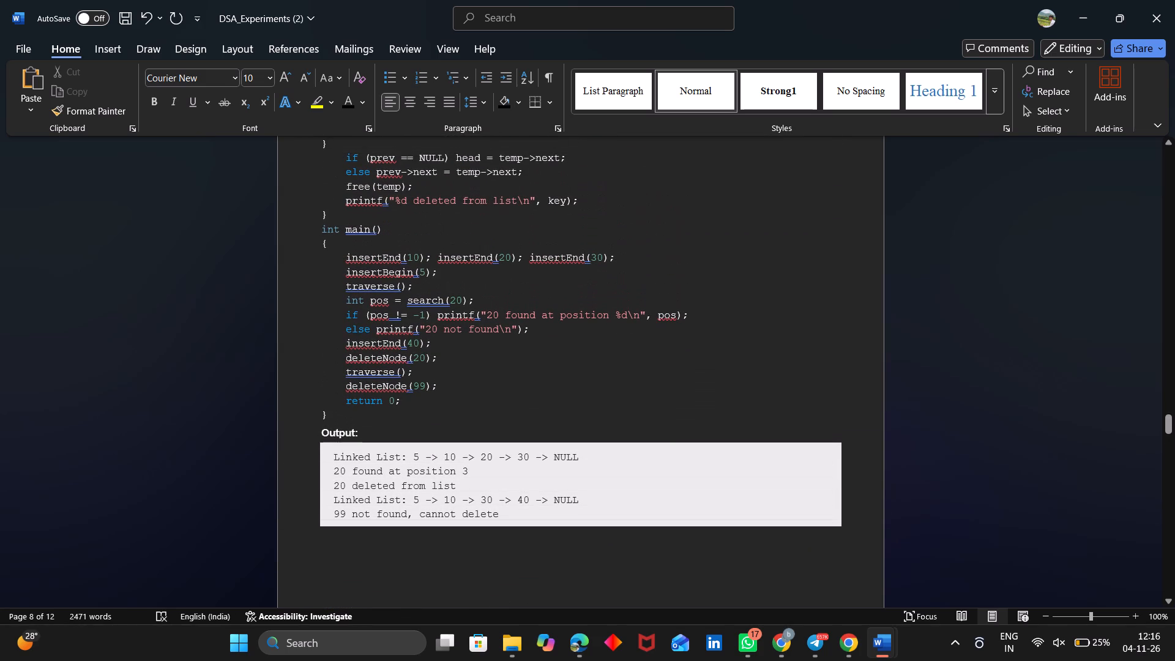
pyautogui.scroll(2, 403, 397)
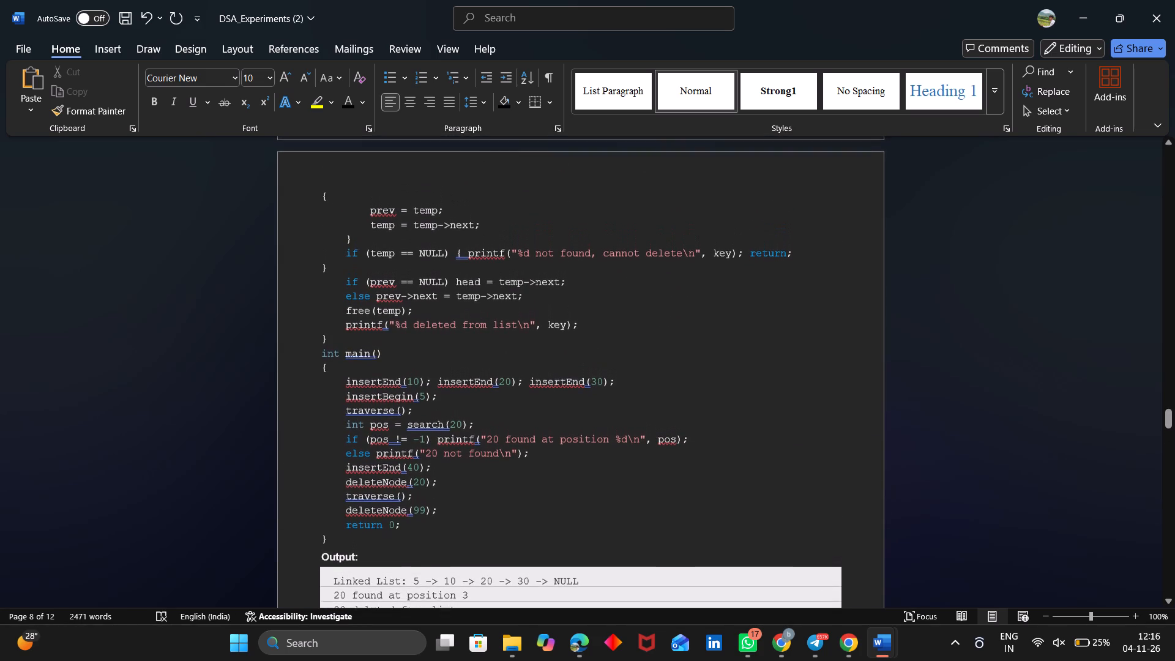
pyautogui.scroll(4, 403, 397)
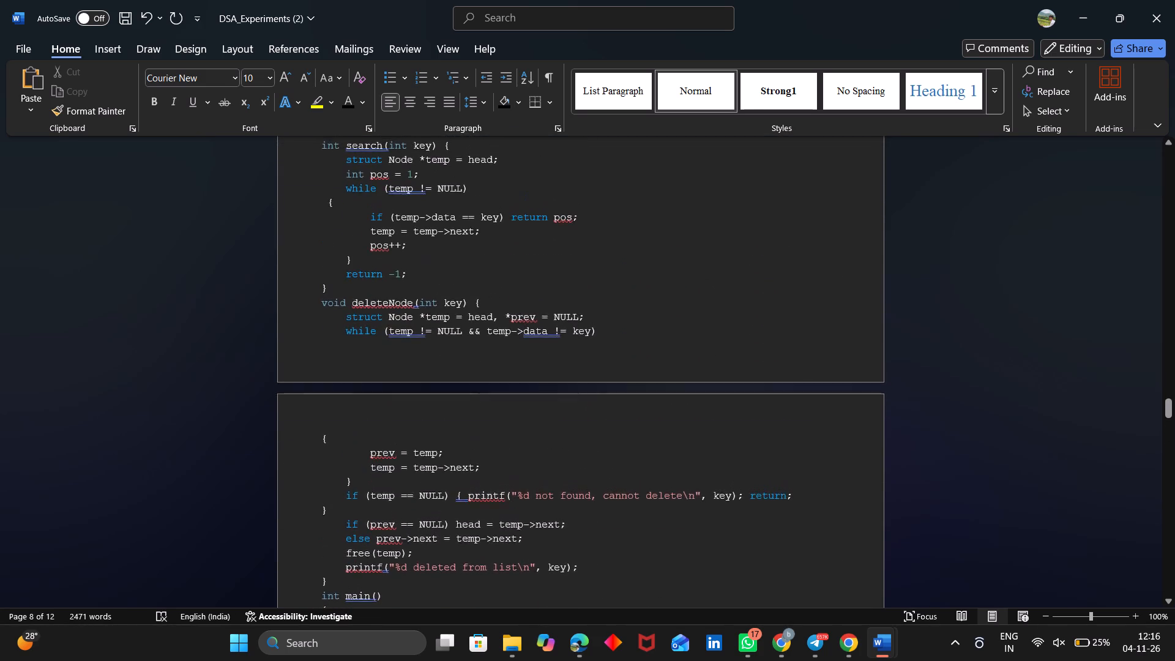
pyautogui.scroll(1, 403, 397)
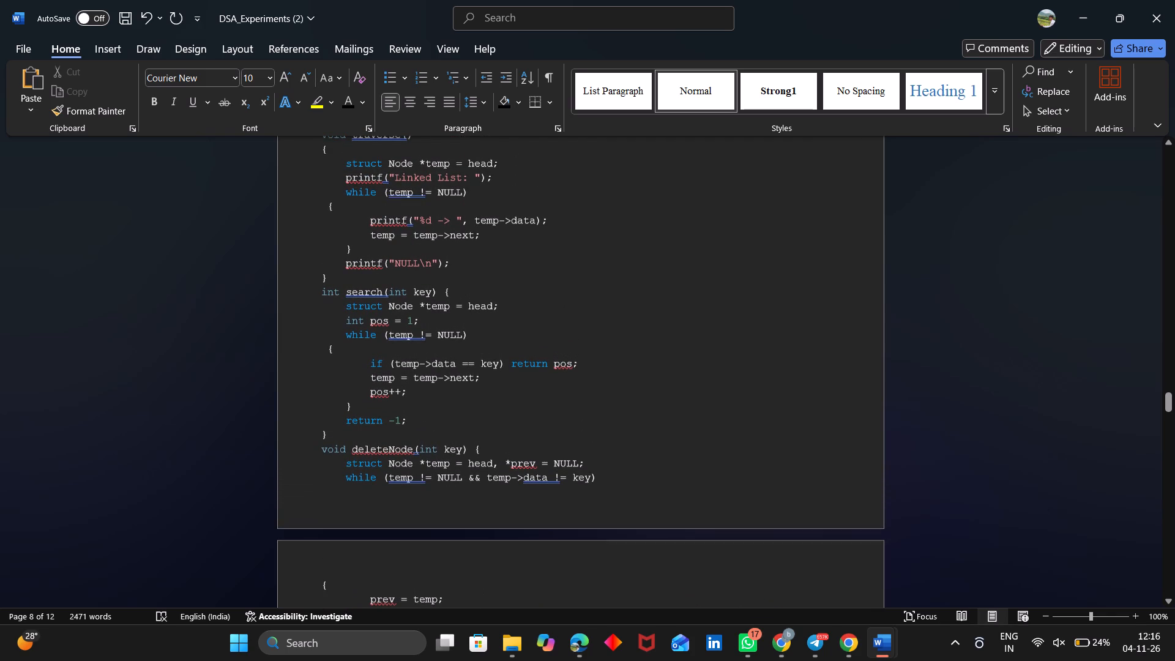
pyautogui.scroll(1, 403, 397)
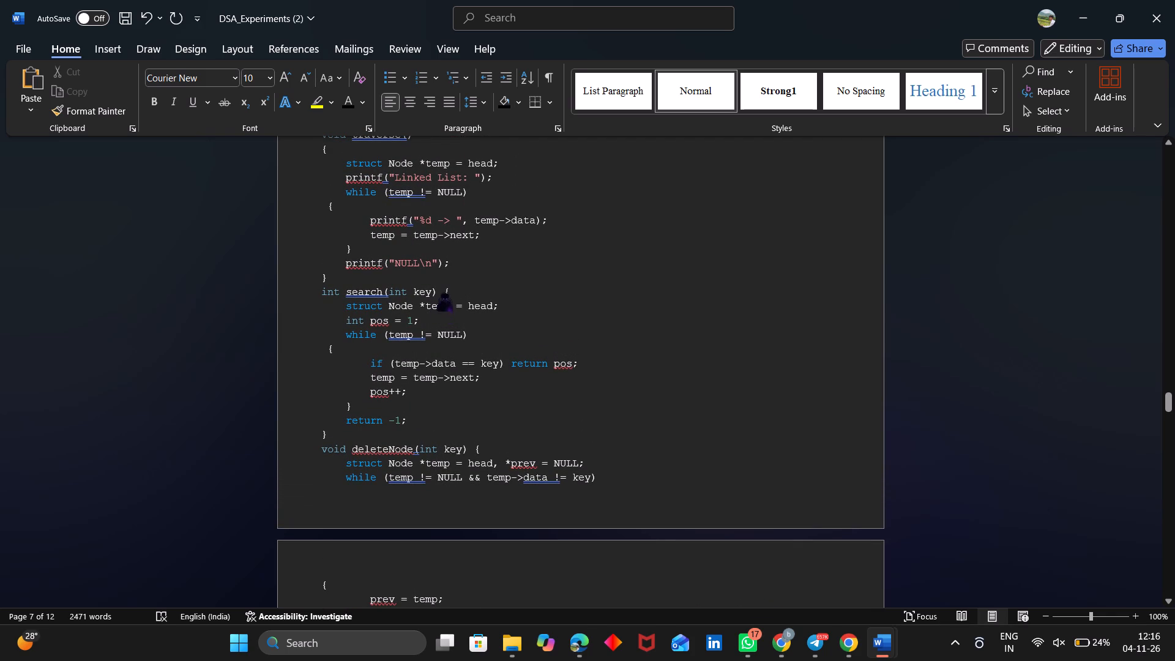
pyautogui.click(443, 291)
pyautogui.press('Return')
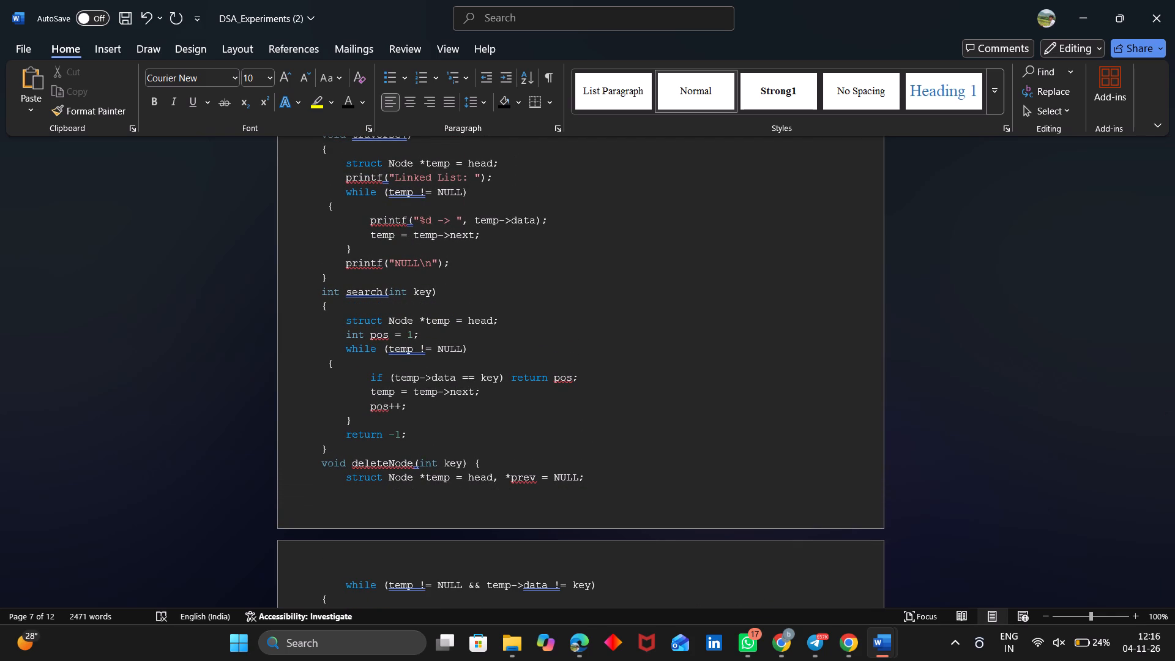
pyautogui.scroll(1, 443, 291)
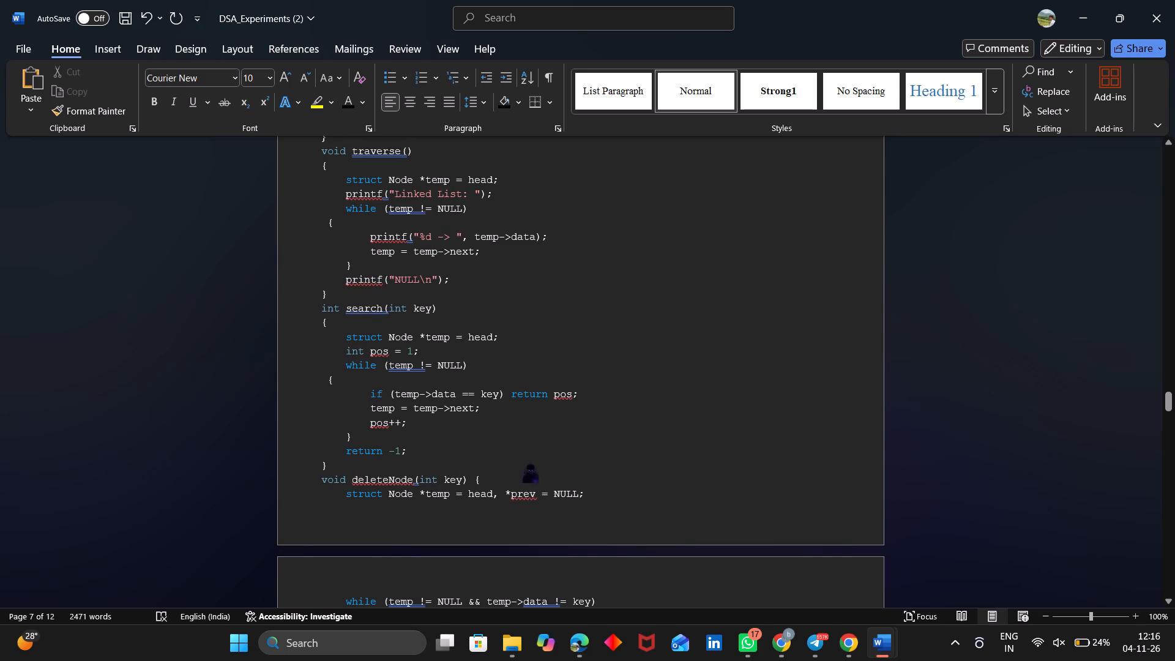
pyautogui.click(471, 471)
pyautogui.press('Return')
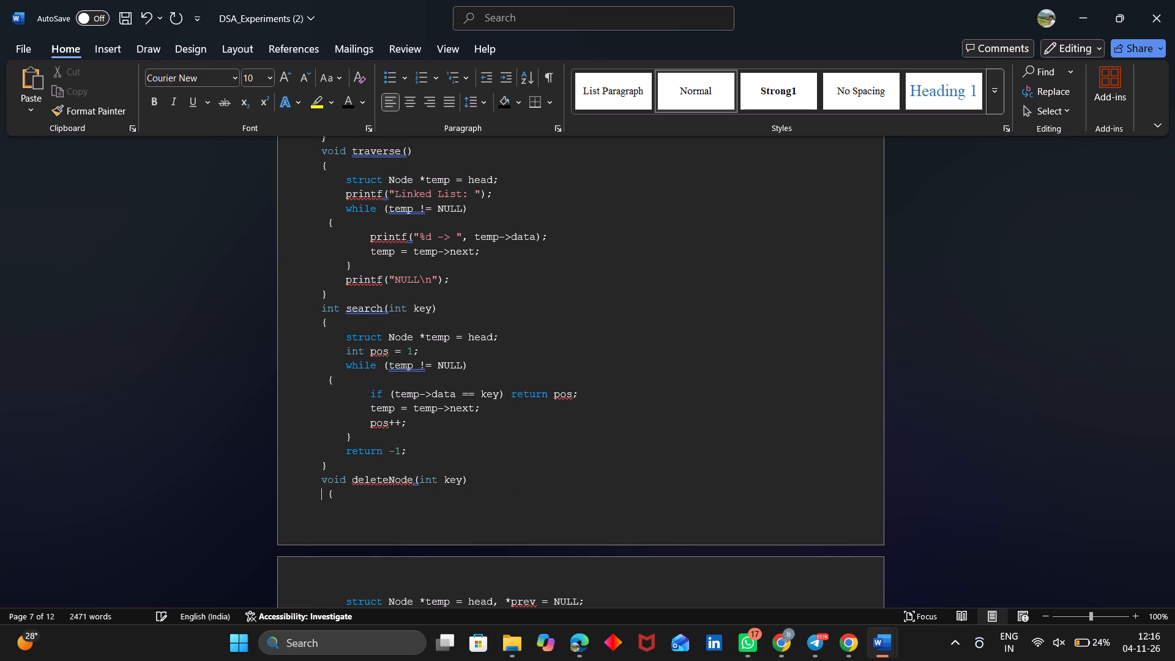
# Put the opening braces of the insertEnd and insertBegin functions in experiment 7 on their own lines.
pyautogui.scroll(1, 471, 471)
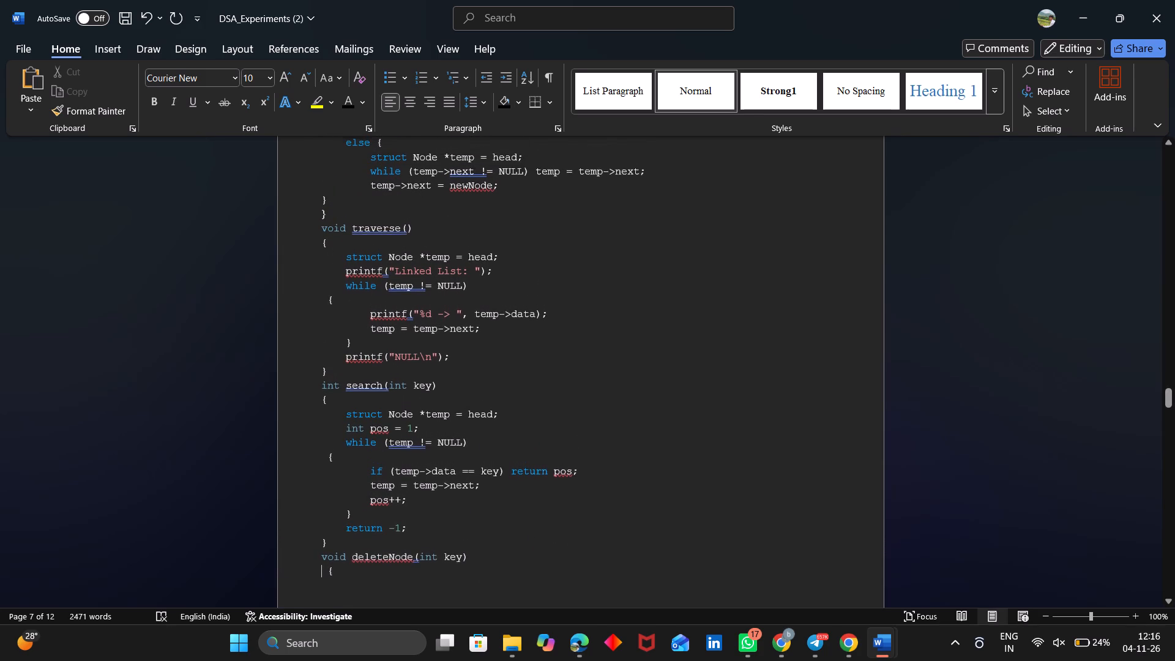
pyautogui.scroll(2, 471, 471)
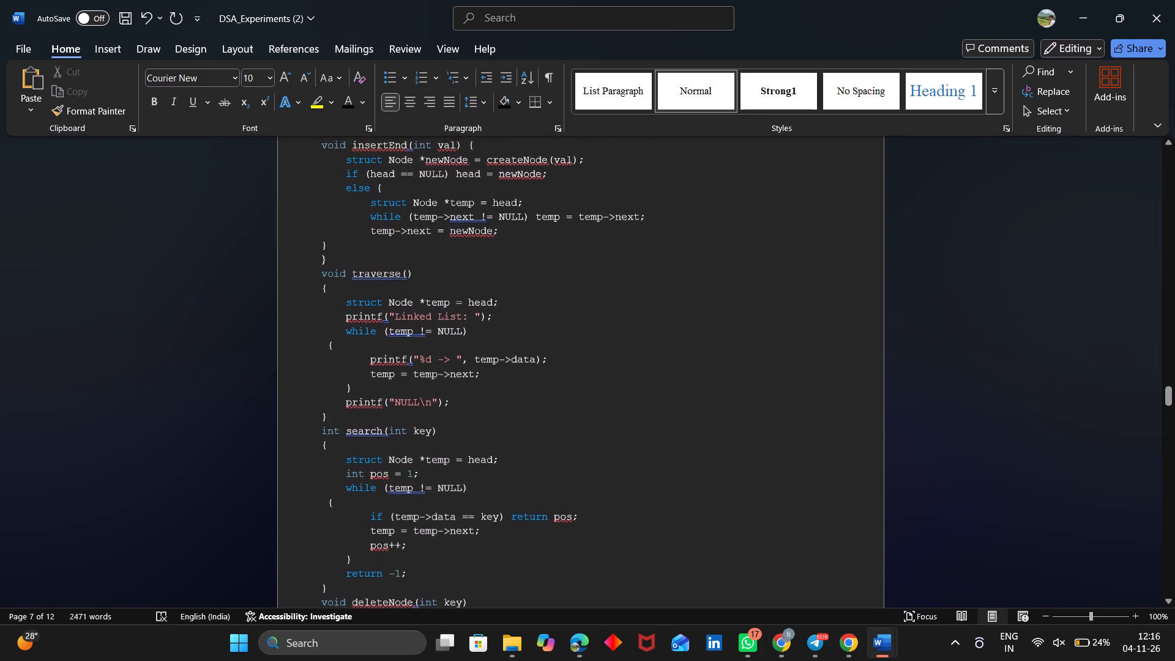
pyautogui.scroll(1, 471, 471)
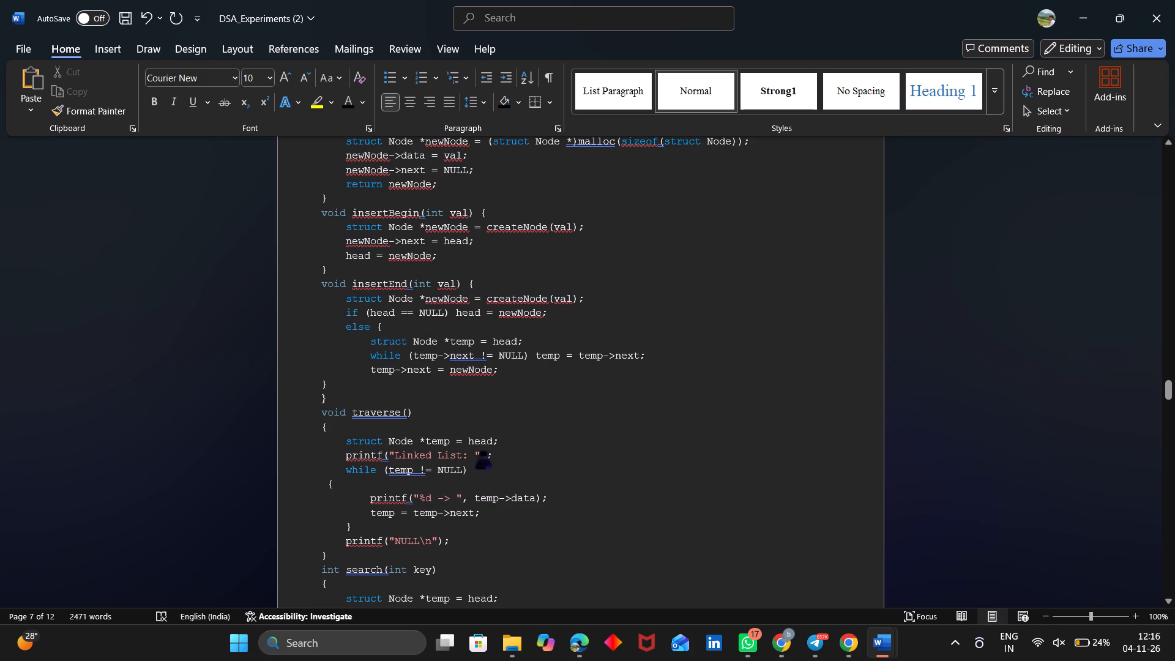
pyautogui.click(468, 283)
pyautogui.press('Return')
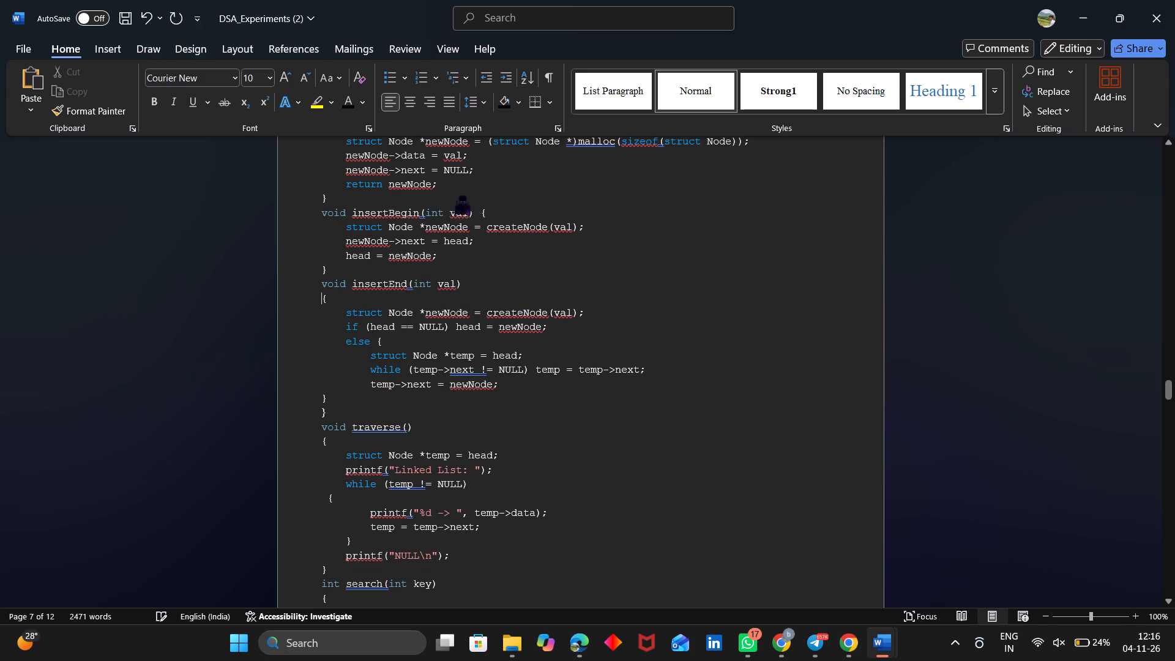
pyautogui.click(474, 206)
pyautogui.press('Return')
# Move the opening braces of createNode and the struct Node definition in experiment 7 onto their own lines.
pyautogui.scroll(1, 474, 206)
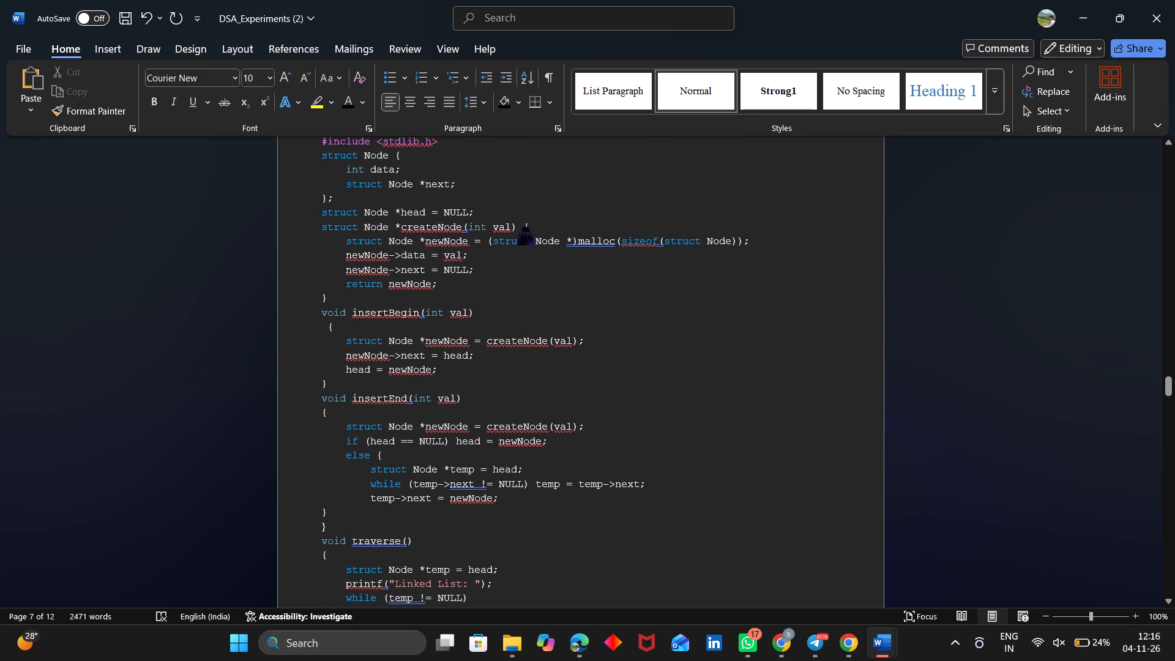
pyautogui.click(522, 226)
pyautogui.press('Return')
pyautogui.scroll(1, 522, 226)
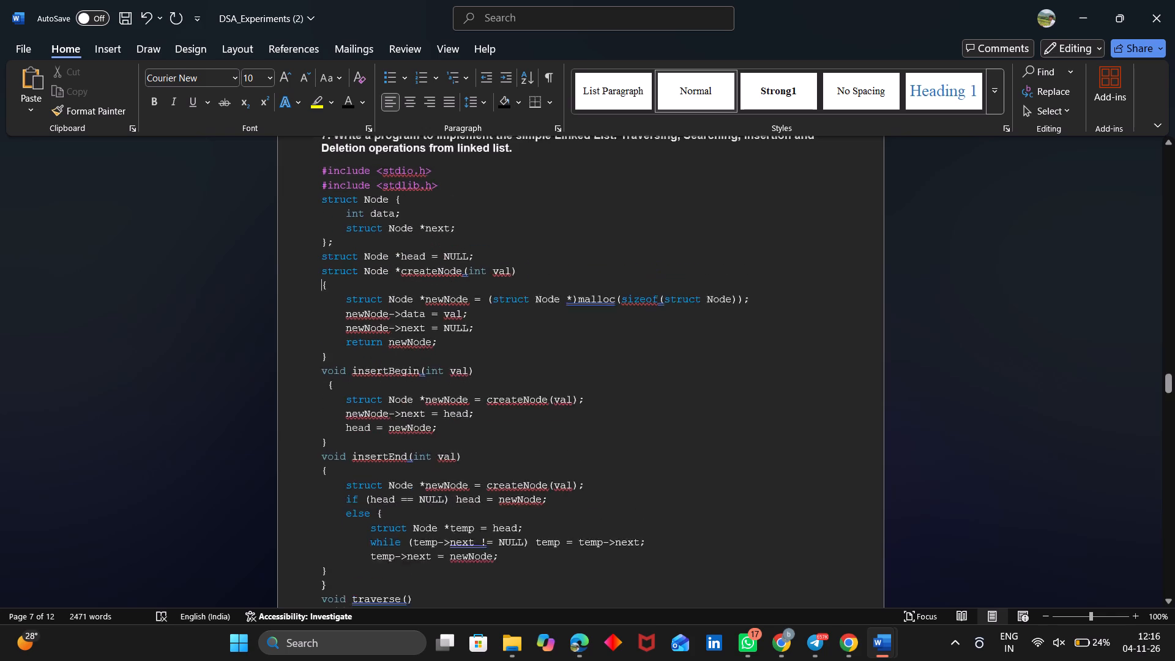
pyautogui.scroll(1, 522, 226)
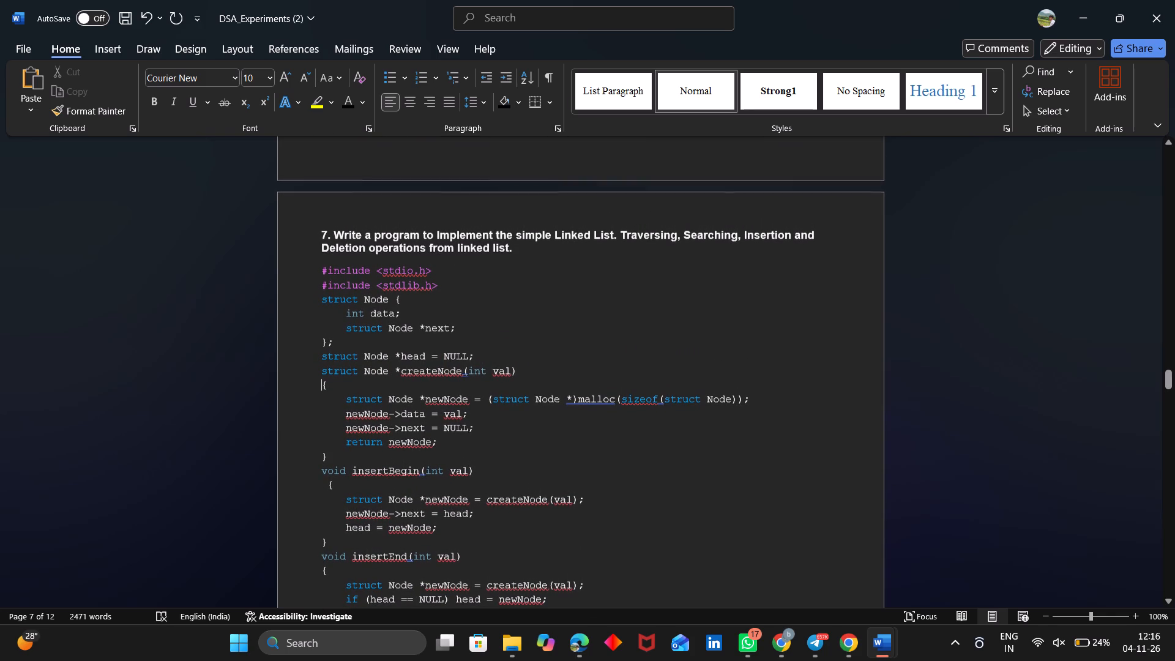
pyautogui.click(391, 299)
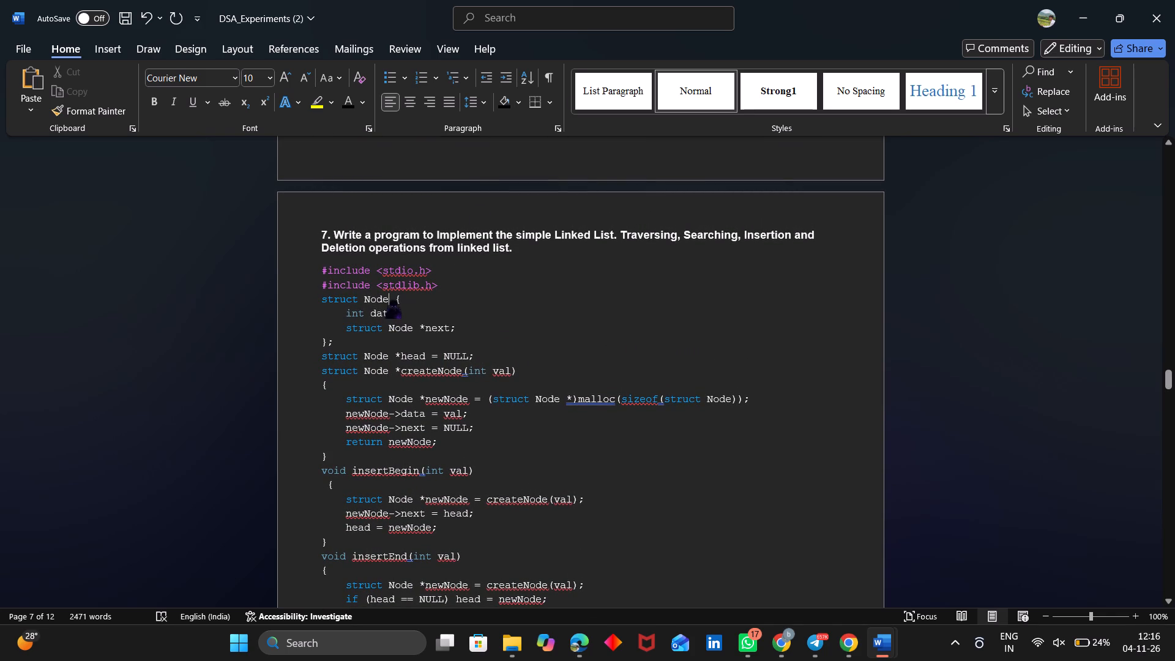
pyautogui.press('Return')
# Review the rest of experiment 7 and the earlier programs back to experiment 2 for brace placement.
pyautogui.scroll(-1, 448, 321)
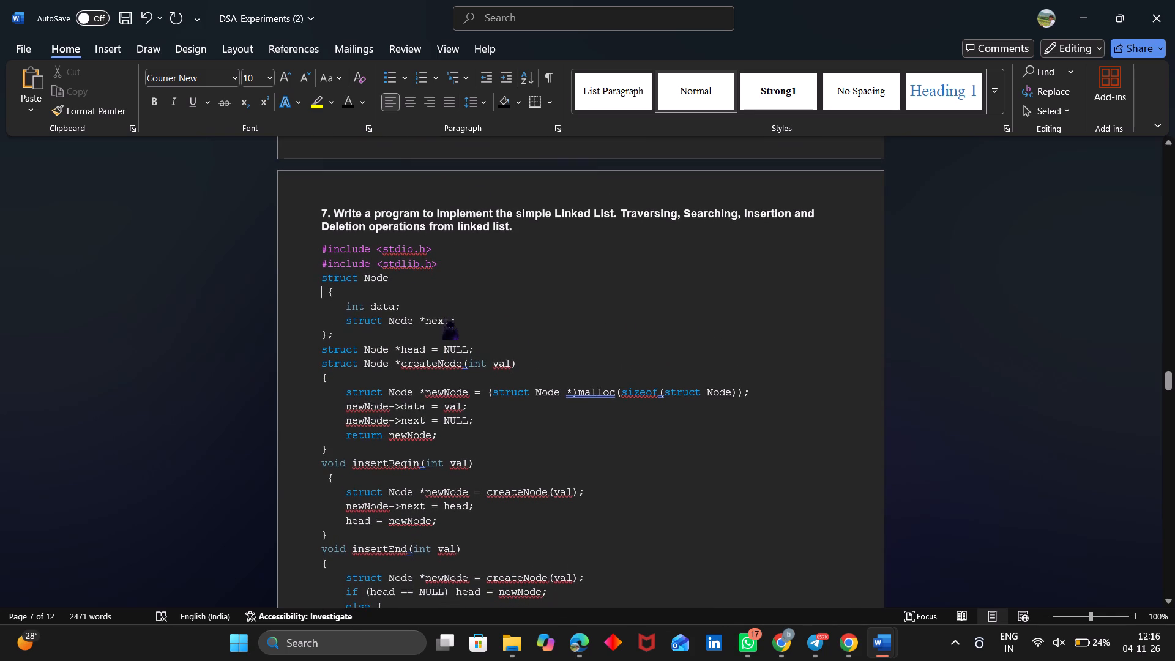
pyautogui.scroll(-3, 448, 321)
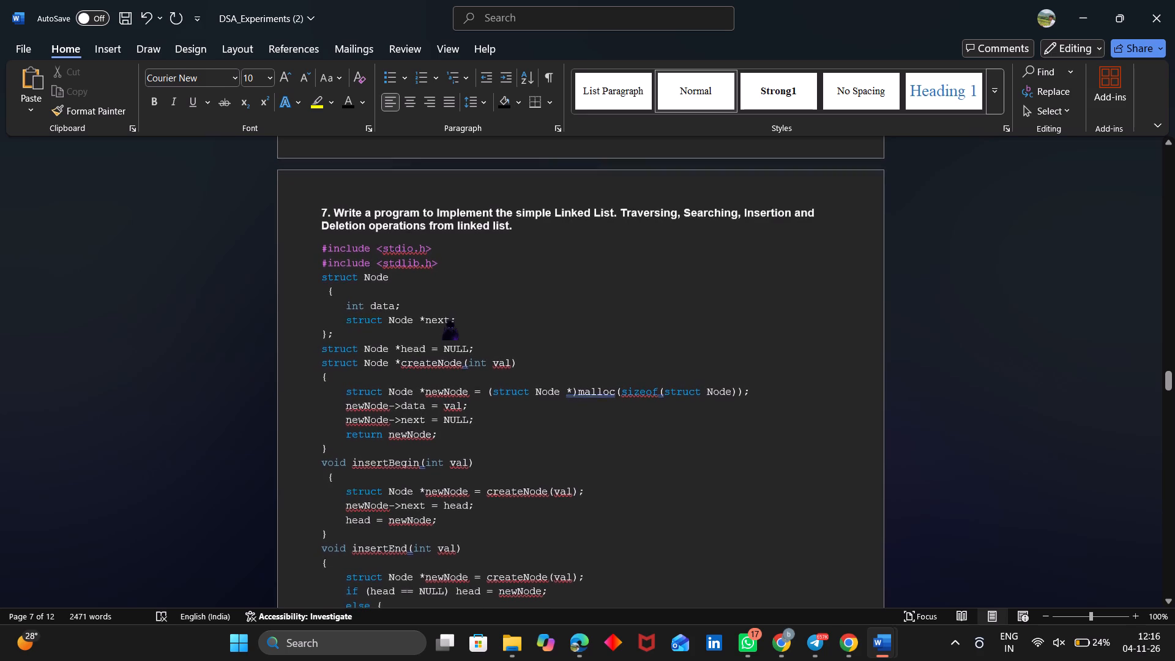
pyautogui.scroll(-4, 448, 321)
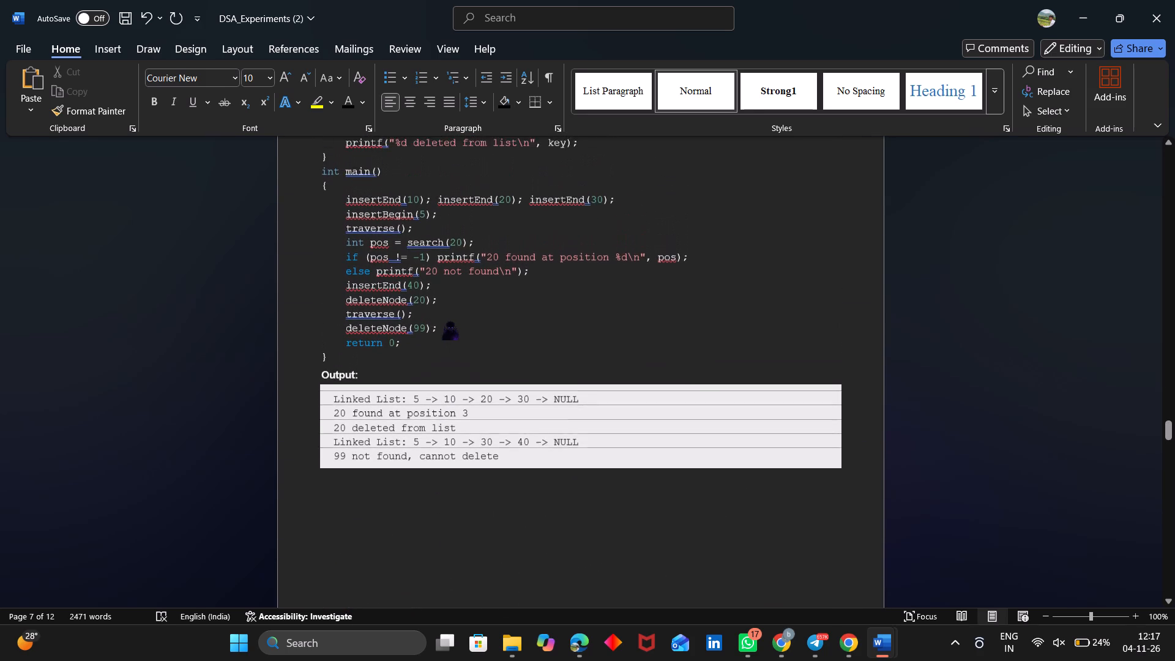
pyautogui.scroll(1, 448, 321)
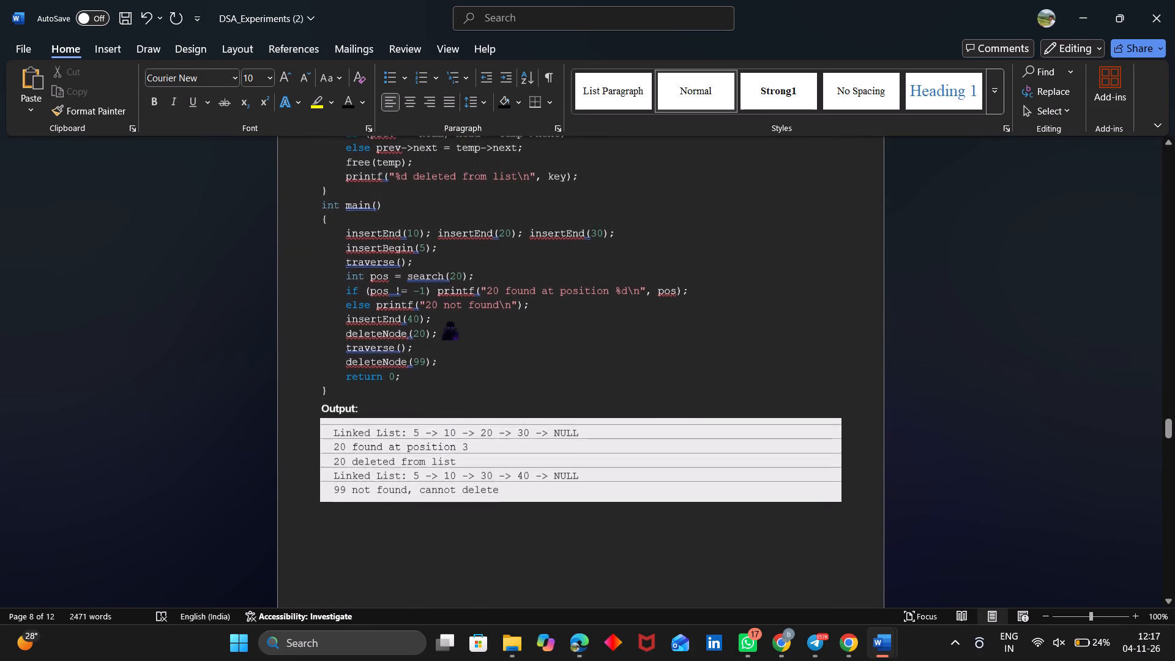
pyautogui.scroll(6, 448, 321)
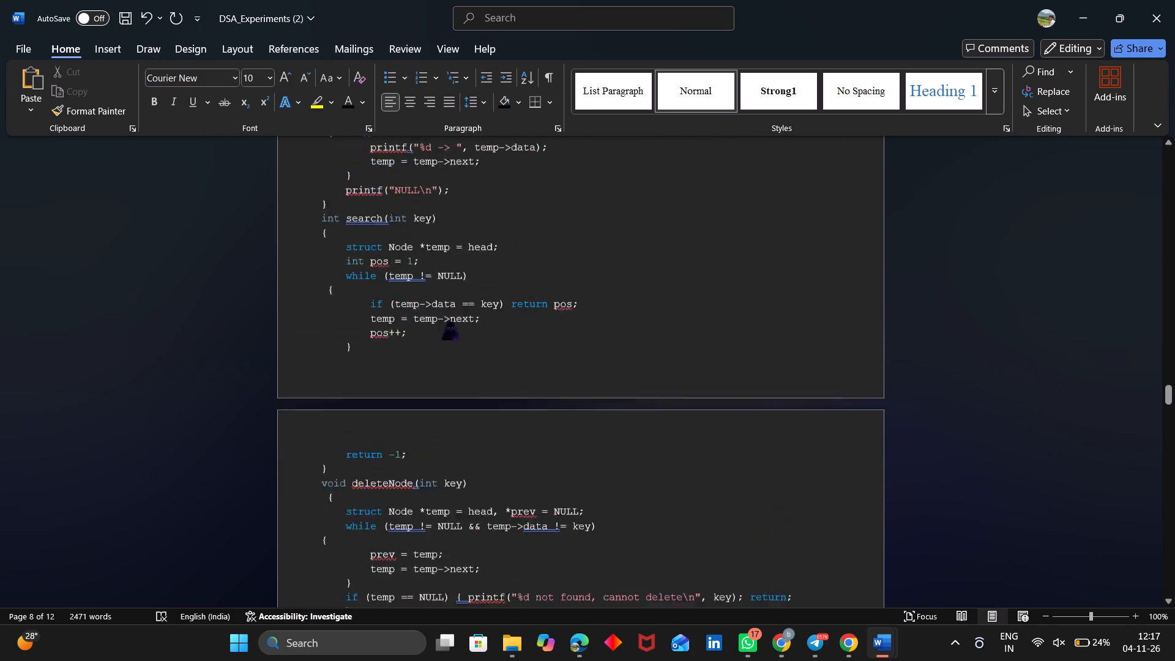
pyautogui.scroll(8, 448, 321)
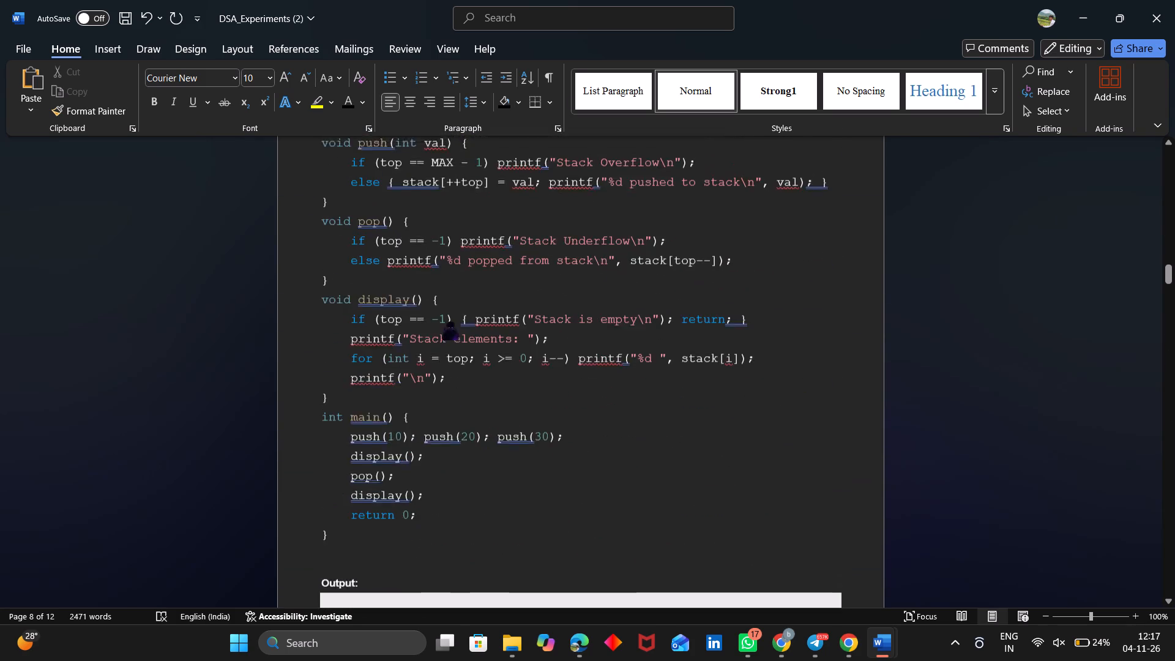
pyautogui.scroll(1, 448, 321)
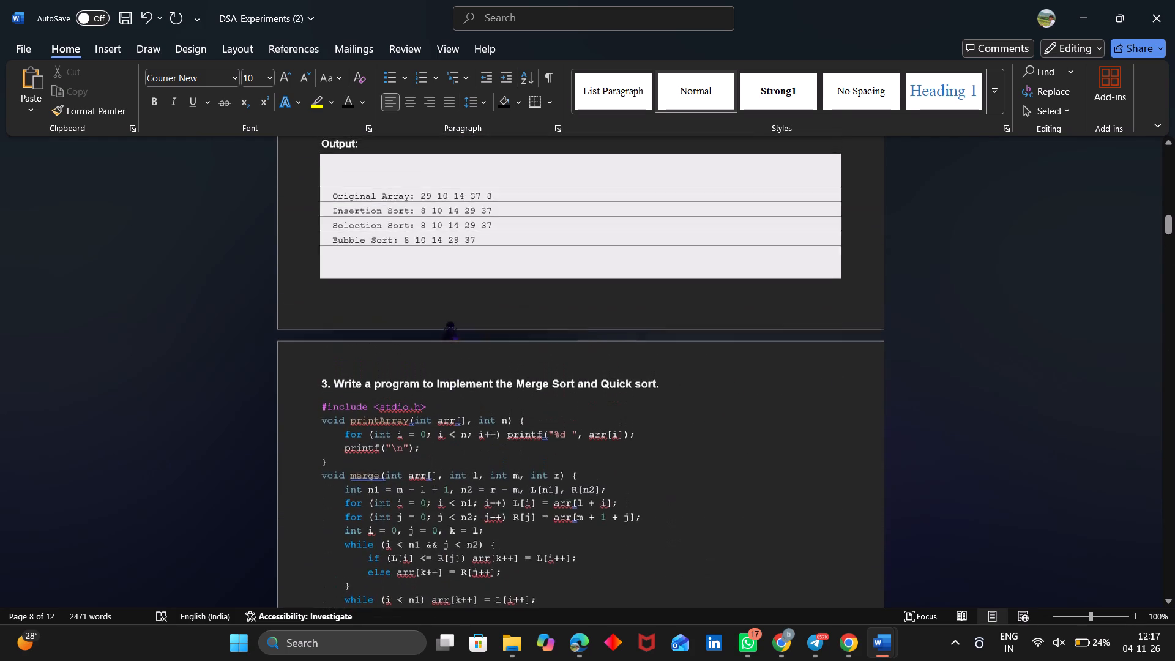
pyautogui.scroll(4, 448, 321)
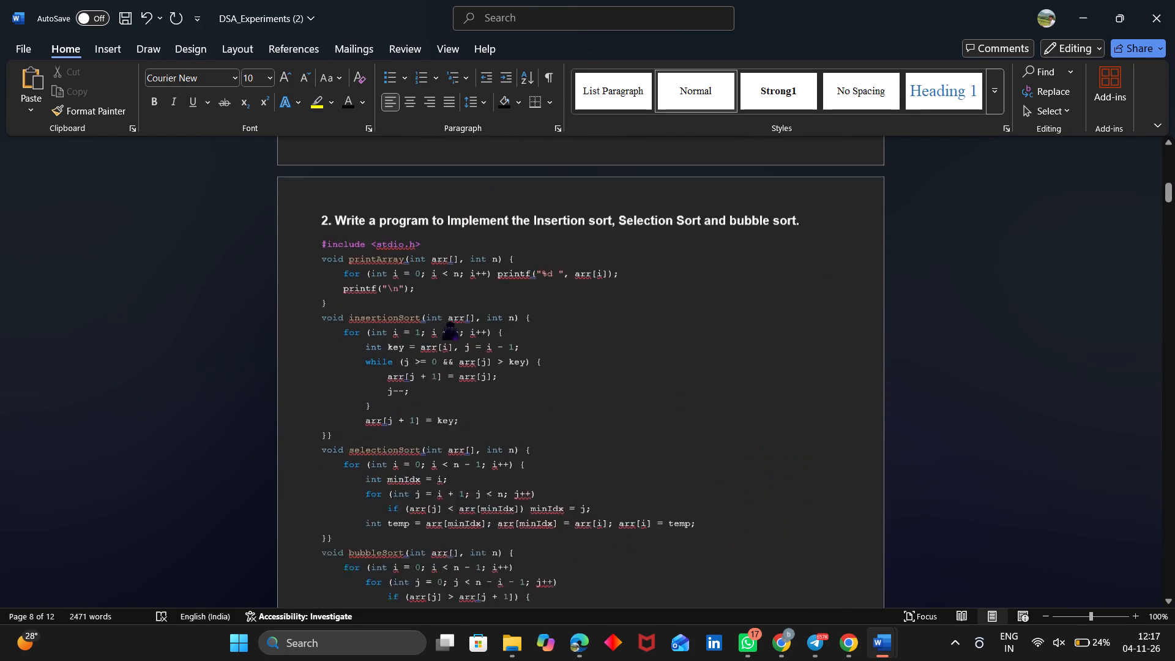
pyautogui.scroll(6, 448, 321)
# Examine the code of experiments 2 through 6 in order for braces still sharing a line, returning to experiment 7.
pyautogui.scroll(-4, 448, 321)
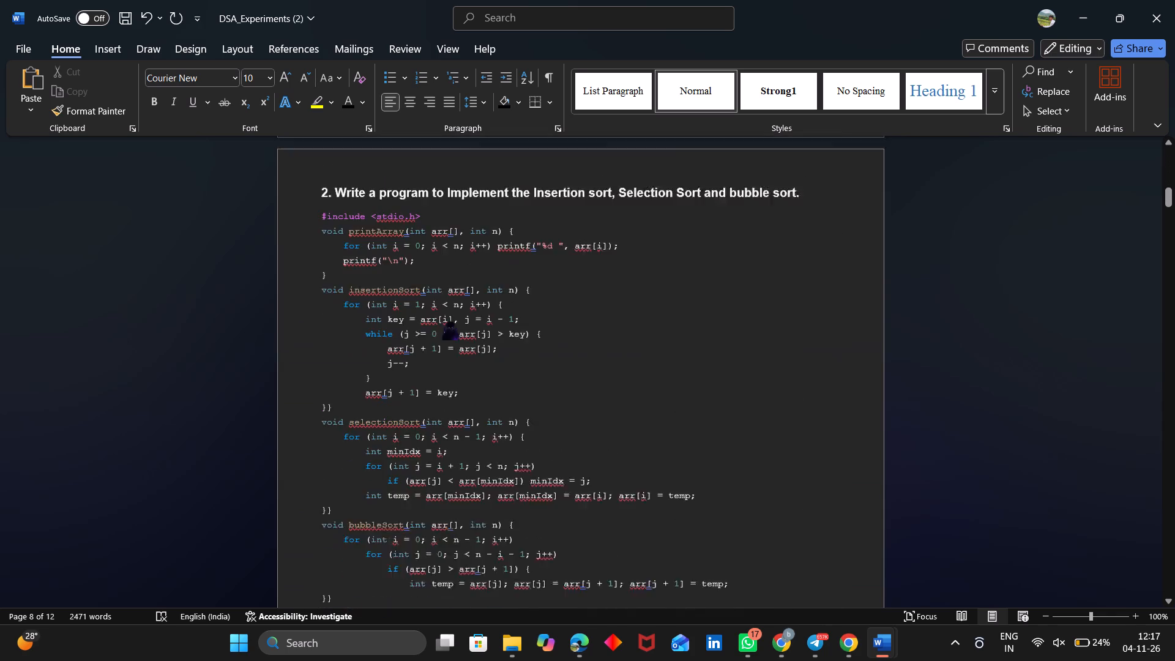
pyautogui.scroll(-9, 448, 321)
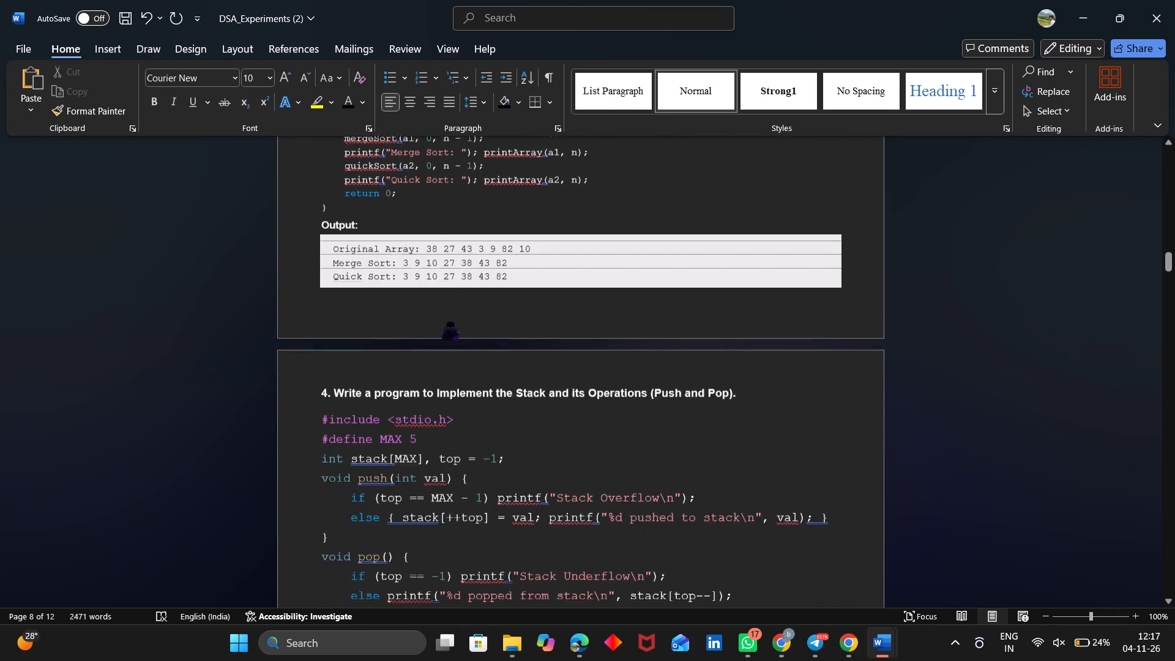
pyautogui.scroll(-7, 448, 321)
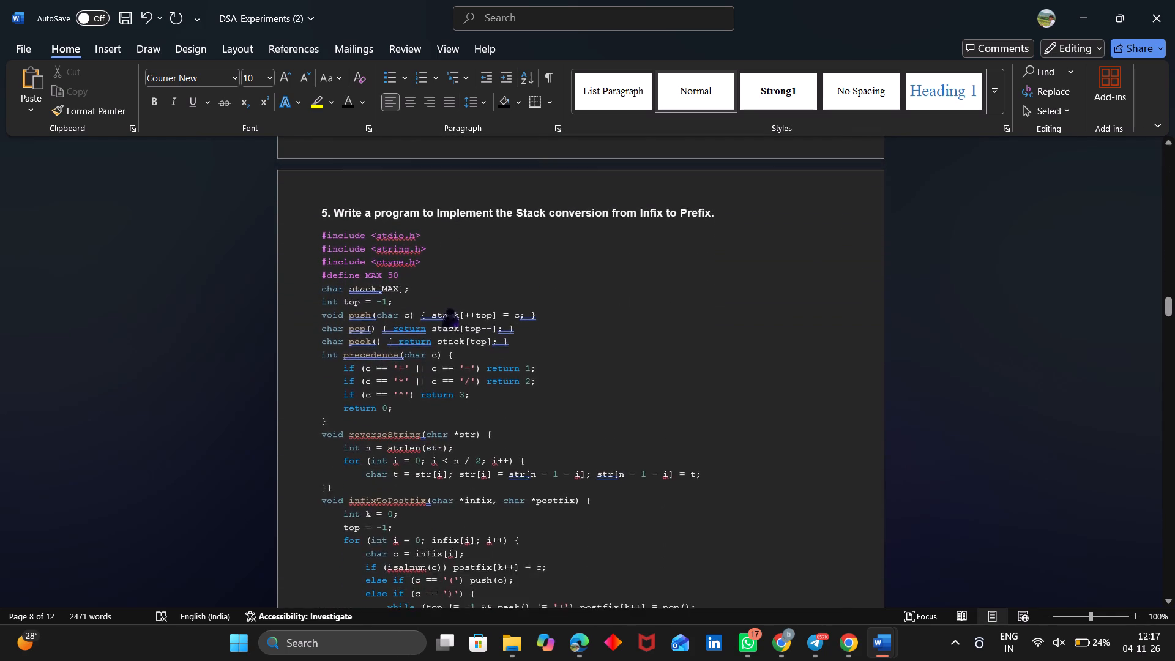
pyautogui.scroll(-9, 448, 308)
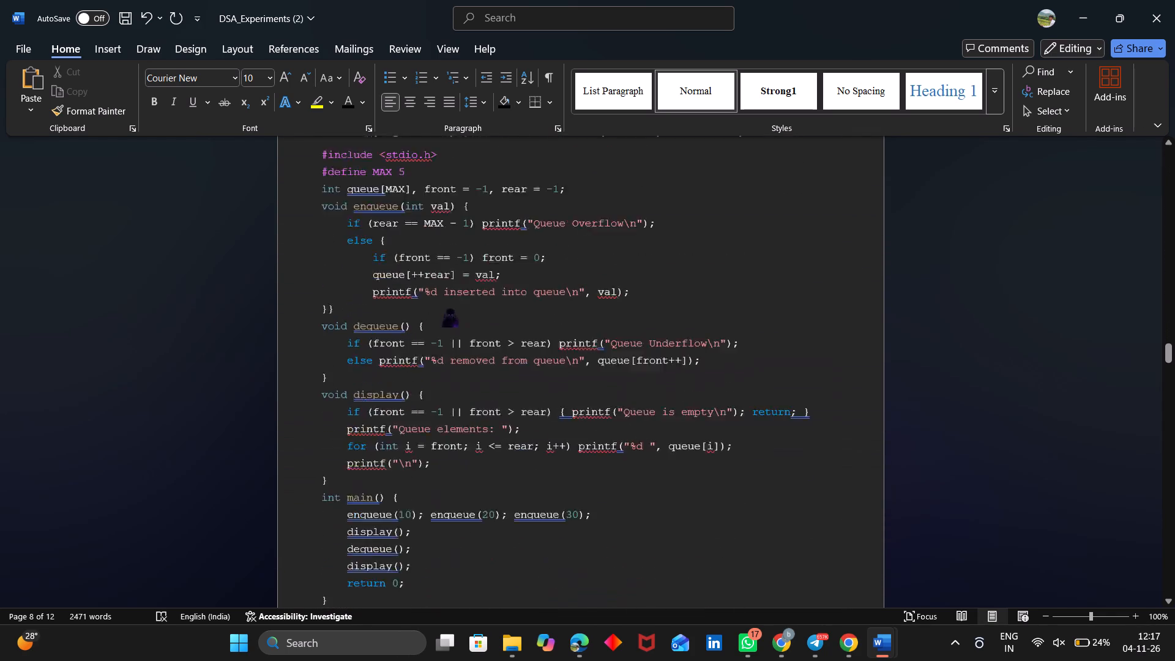
pyautogui.scroll(-4, 448, 308)
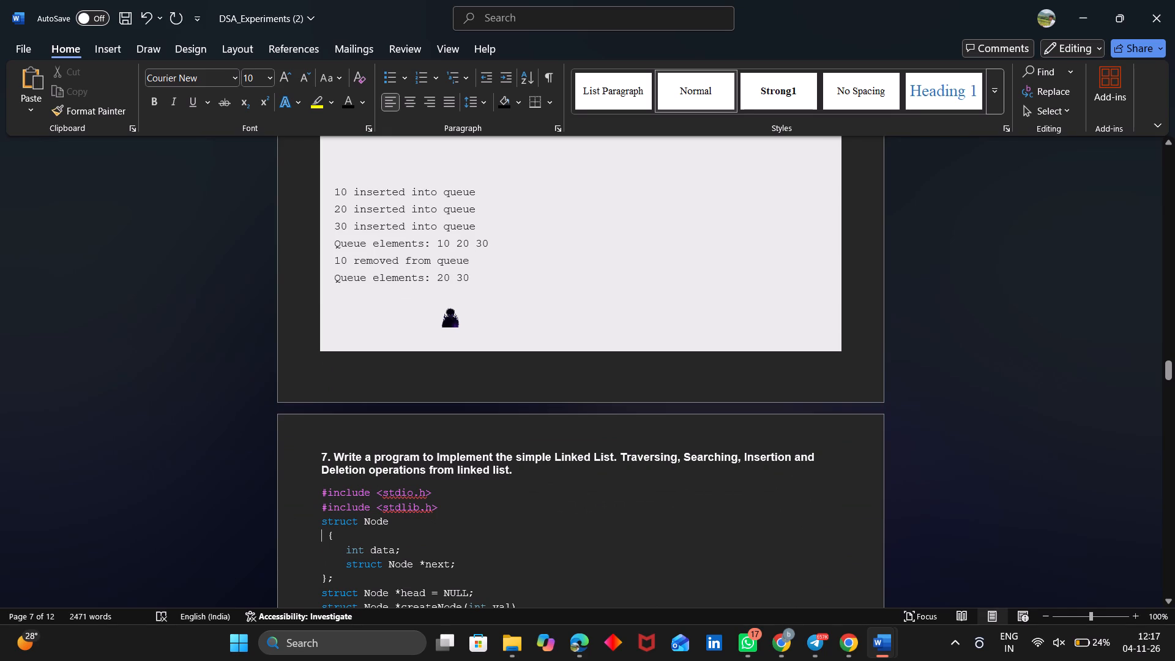
# Check brace placement in the code from experiment 7 through the final Prim's and Kruskal's program, returning to experiment 1 at the document's start.
pyautogui.scroll(-6, 448, 308)
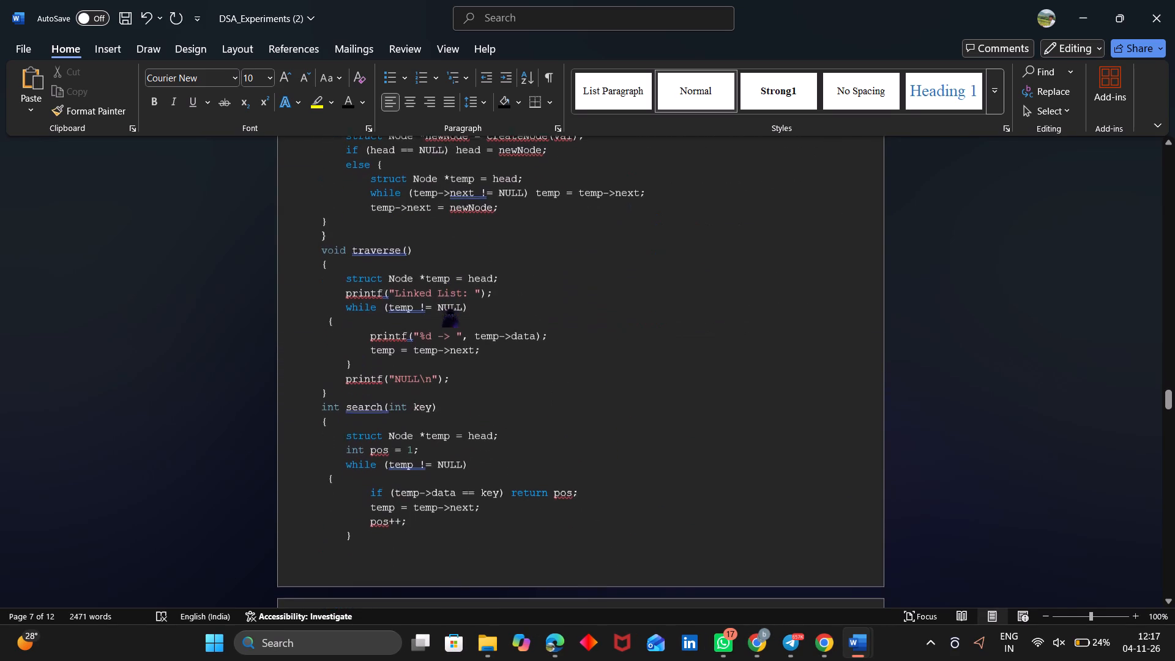
pyautogui.scroll(-5, 448, 308)
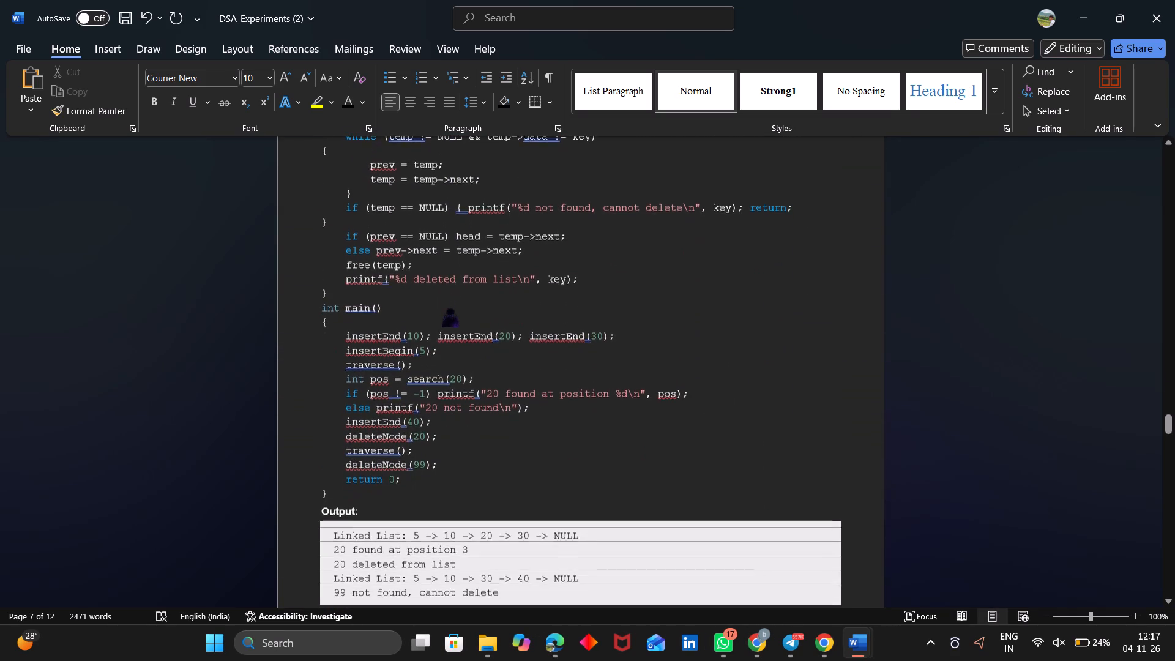
pyautogui.scroll(-7, 448, 308)
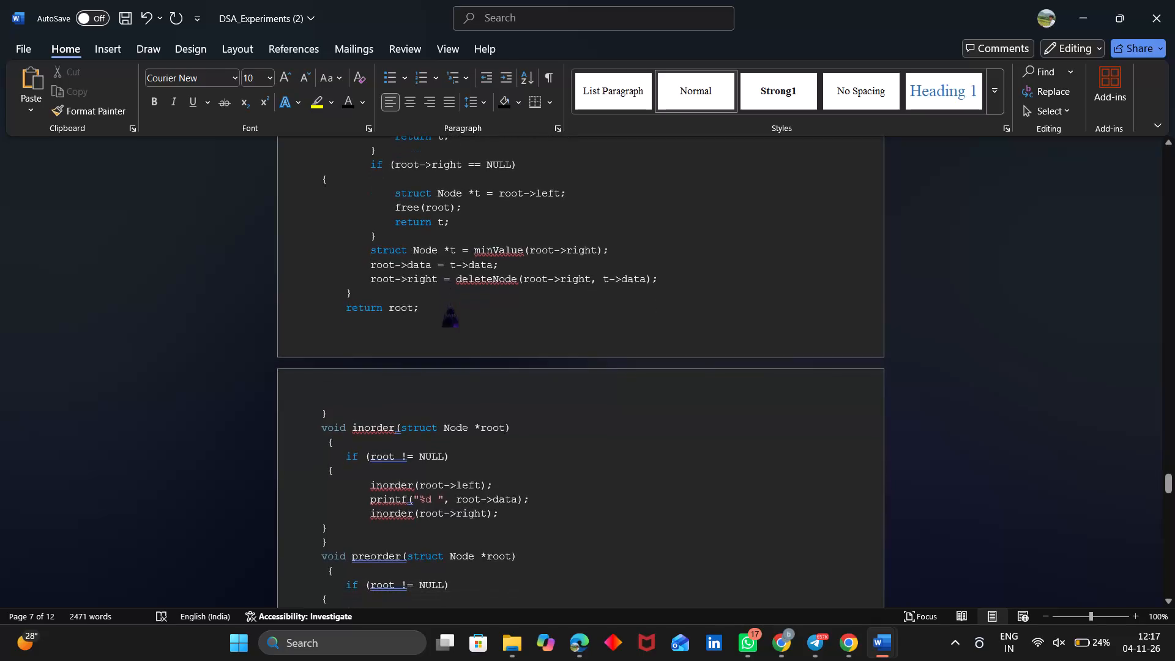
pyautogui.scroll(-9, 448, 308)
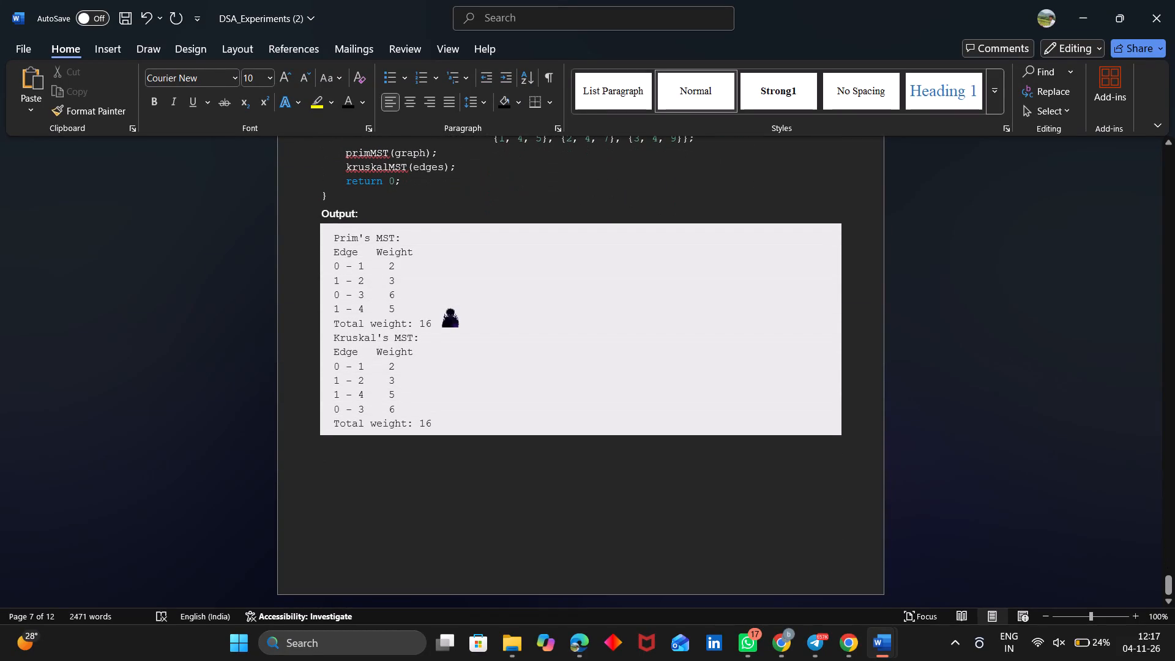
pyautogui.scroll(-1, 448, 308)
pyautogui.scroll(12, 448, 308)
pyautogui.scroll(11, 448, 308)
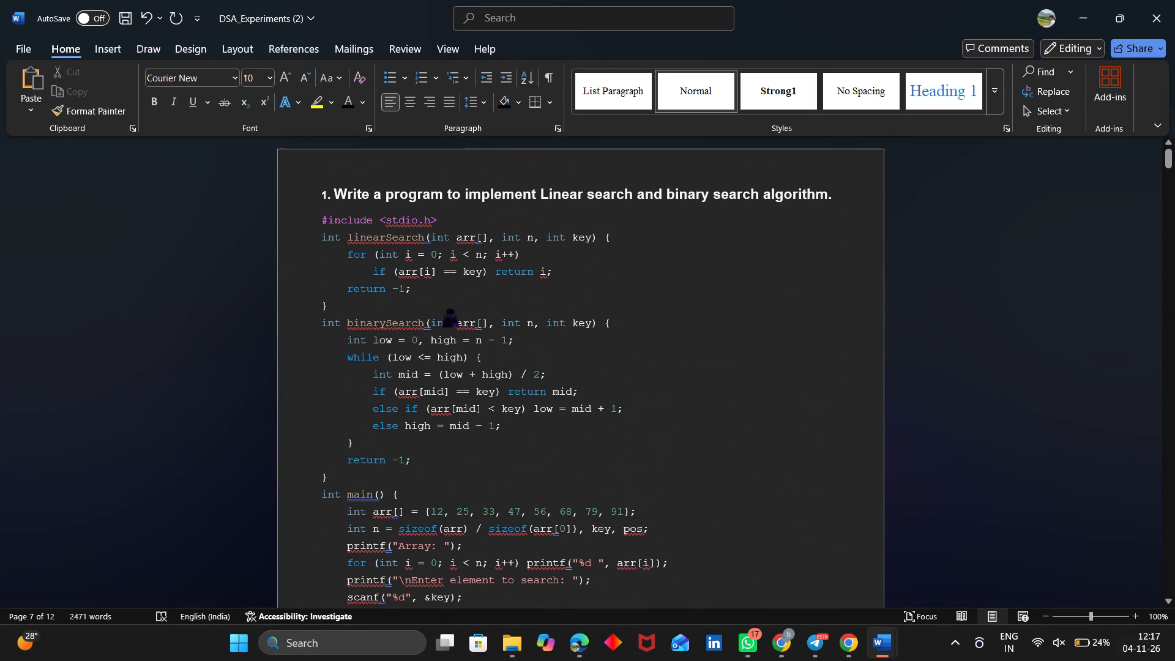
pyautogui.scroll(1, 448, 308)
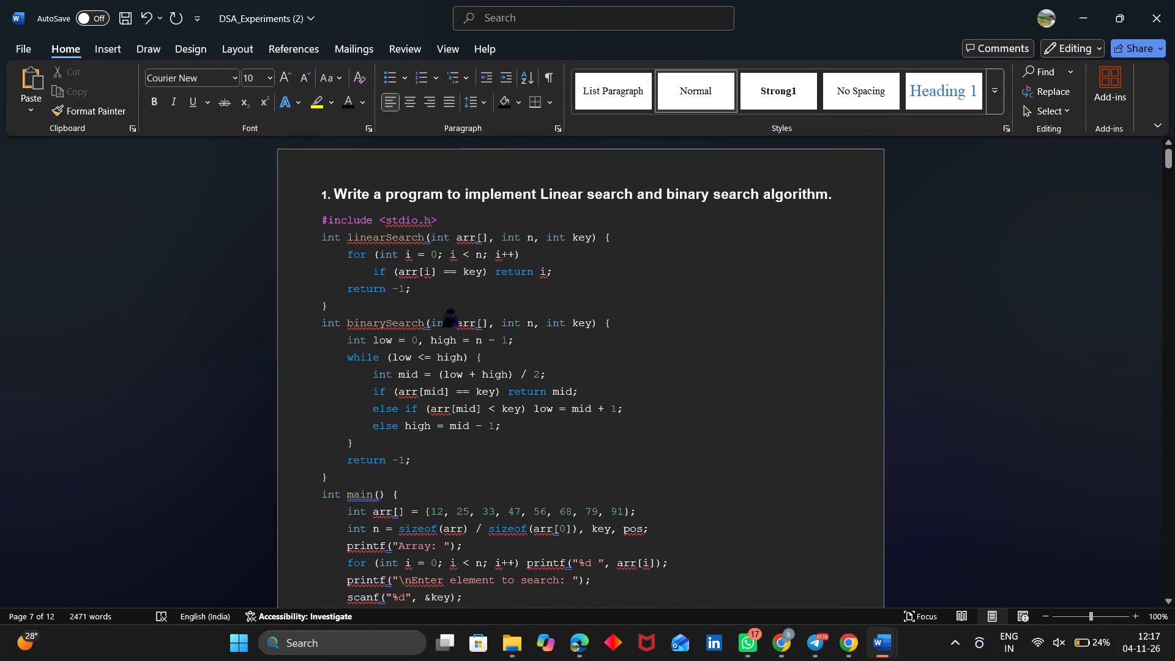
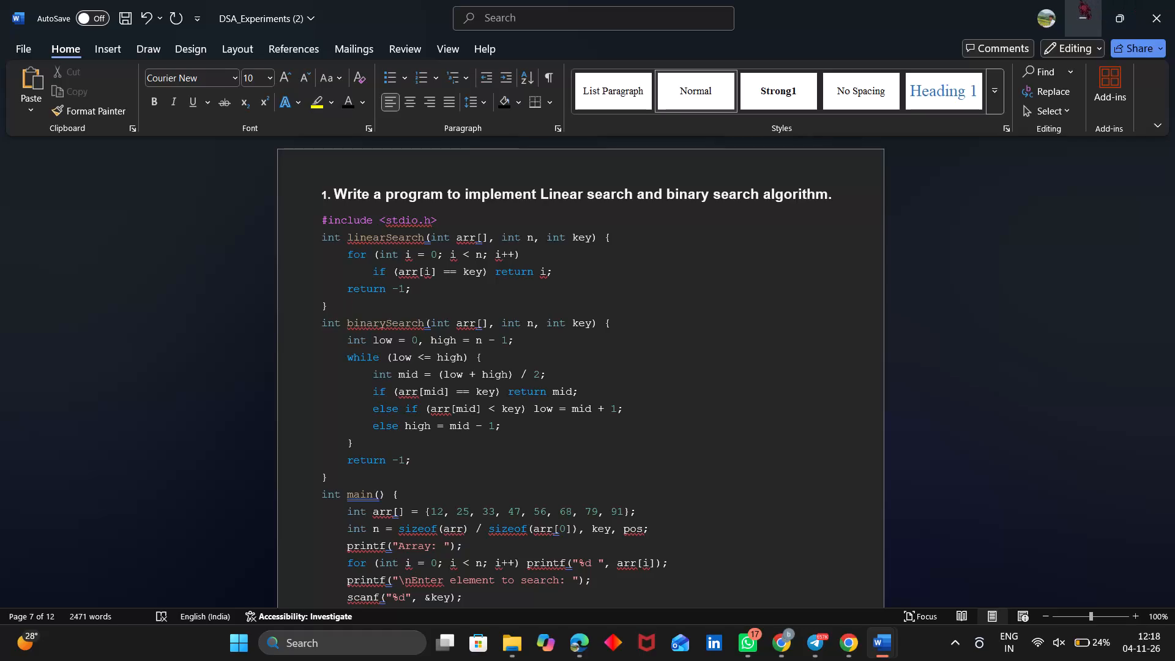
# Minimize all the open document, browser and file windows to reveal the desktop.
pyautogui.click(1080, 0)
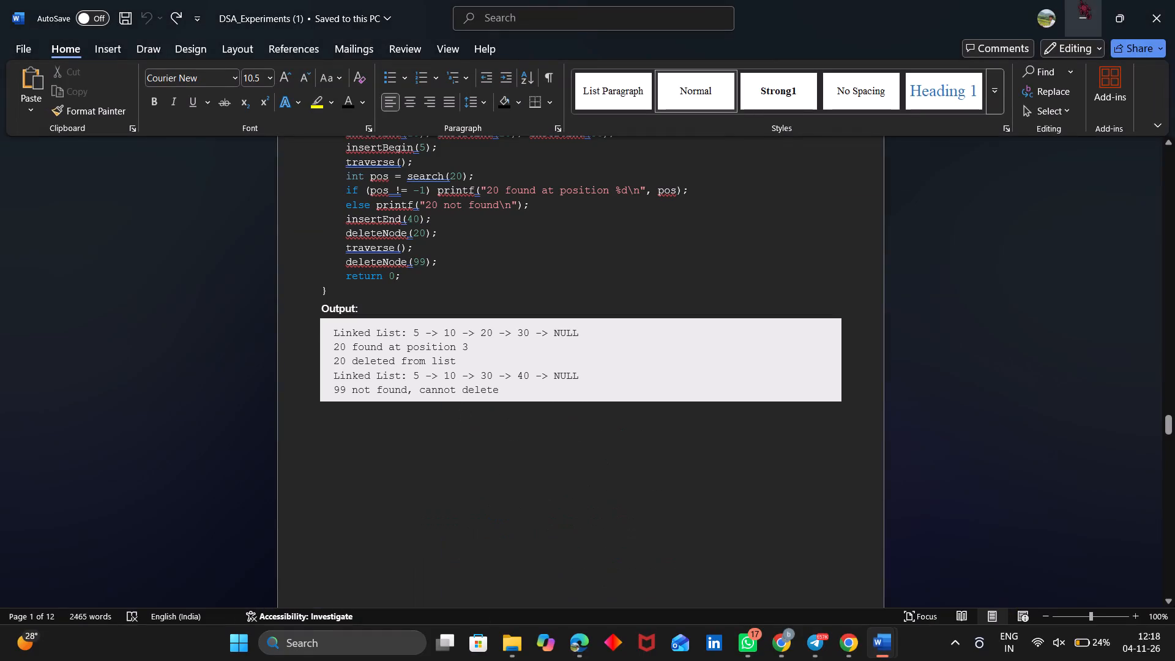
pyautogui.tripleClick(1080, 0)
pyautogui.click(1080, 0)
pyautogui.click(1080, 0)
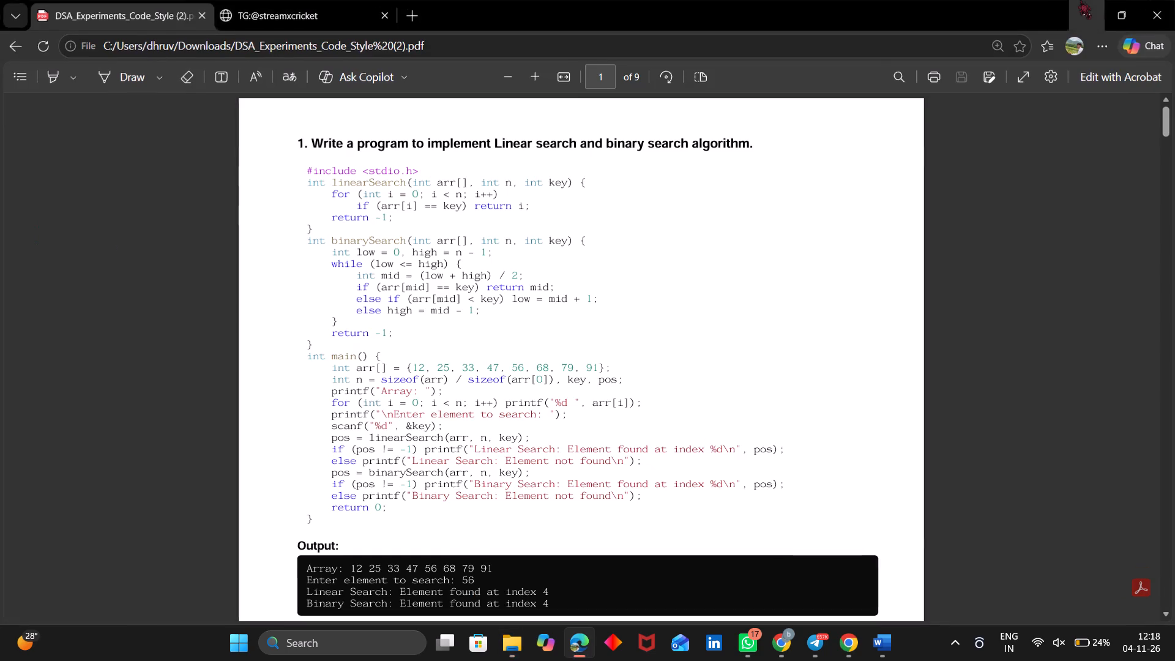
pyautogui.doubleClick(1080, 0)
pyautogui.click(1080, 0)
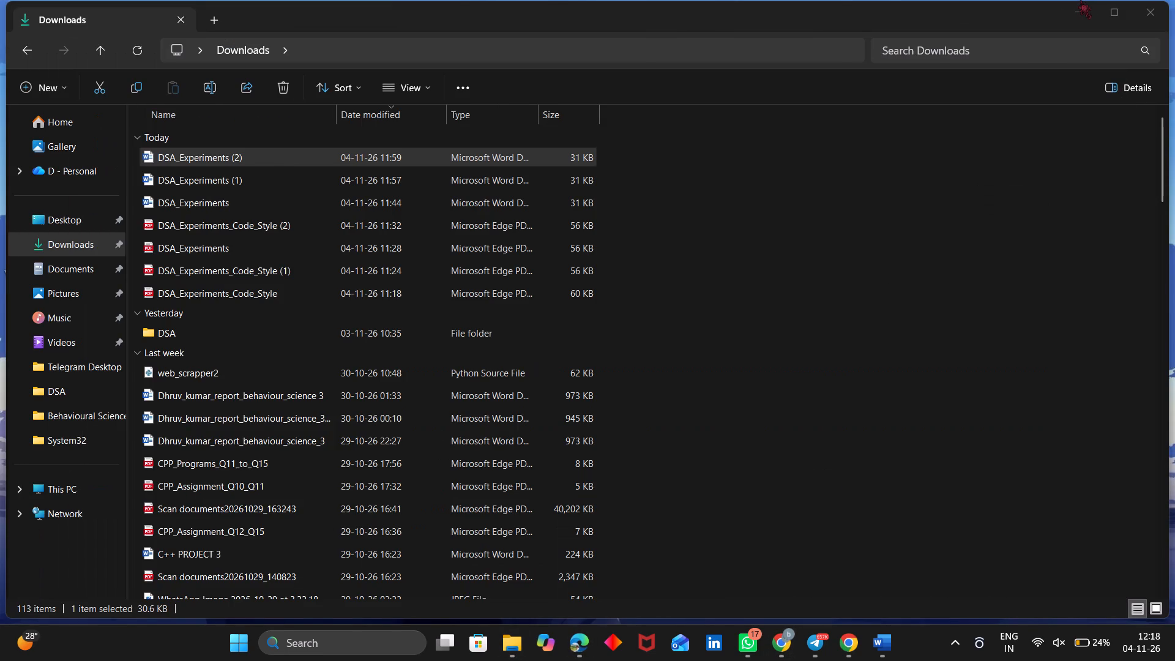
pyautogui.moveTo(1082, 24); pyautogui.dragTo(1079, 11)
pyautogui.doubleClick(1079, 11)
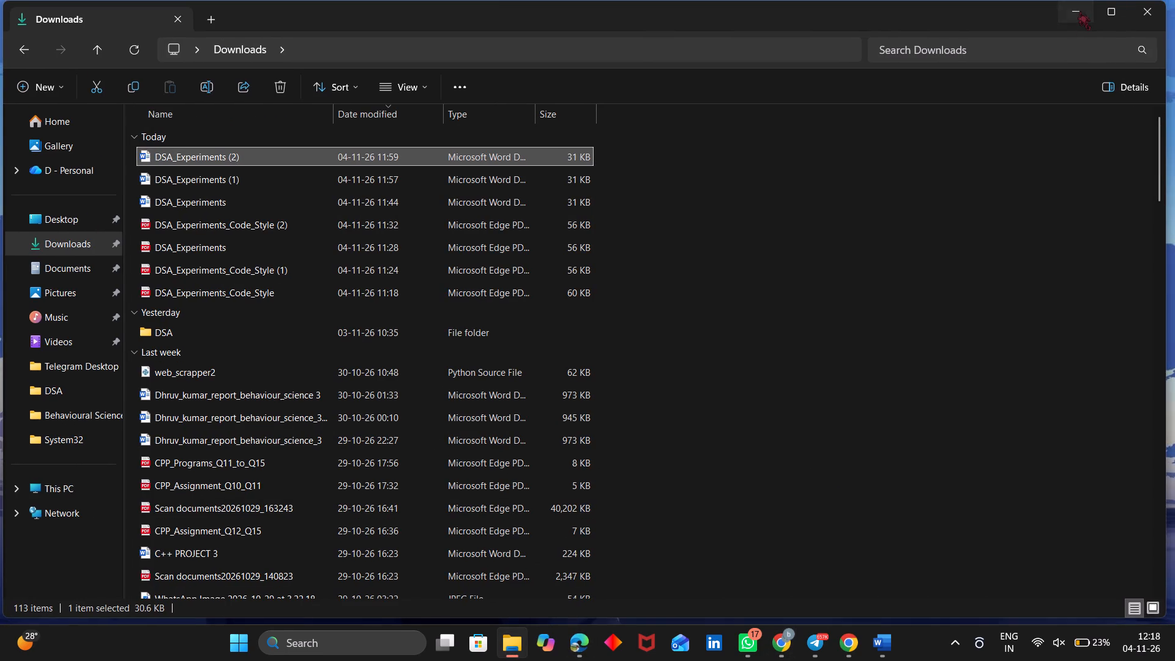
# Launch Kuro from its desktop shortcut.
pyautogui.doubleClick(84, 179)
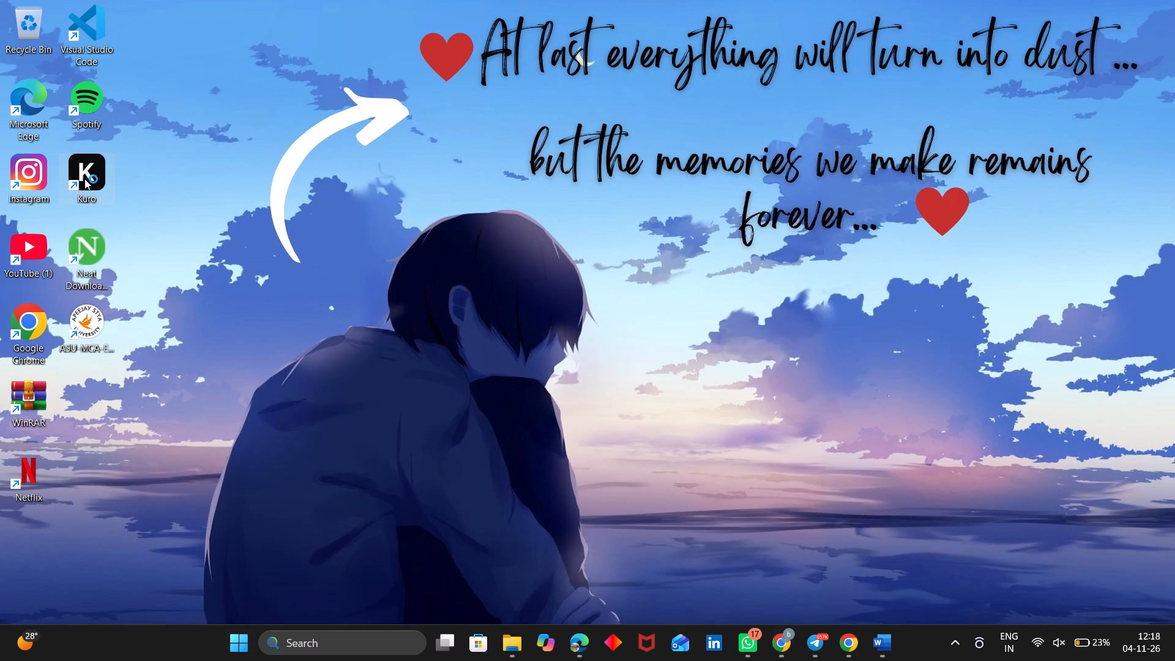
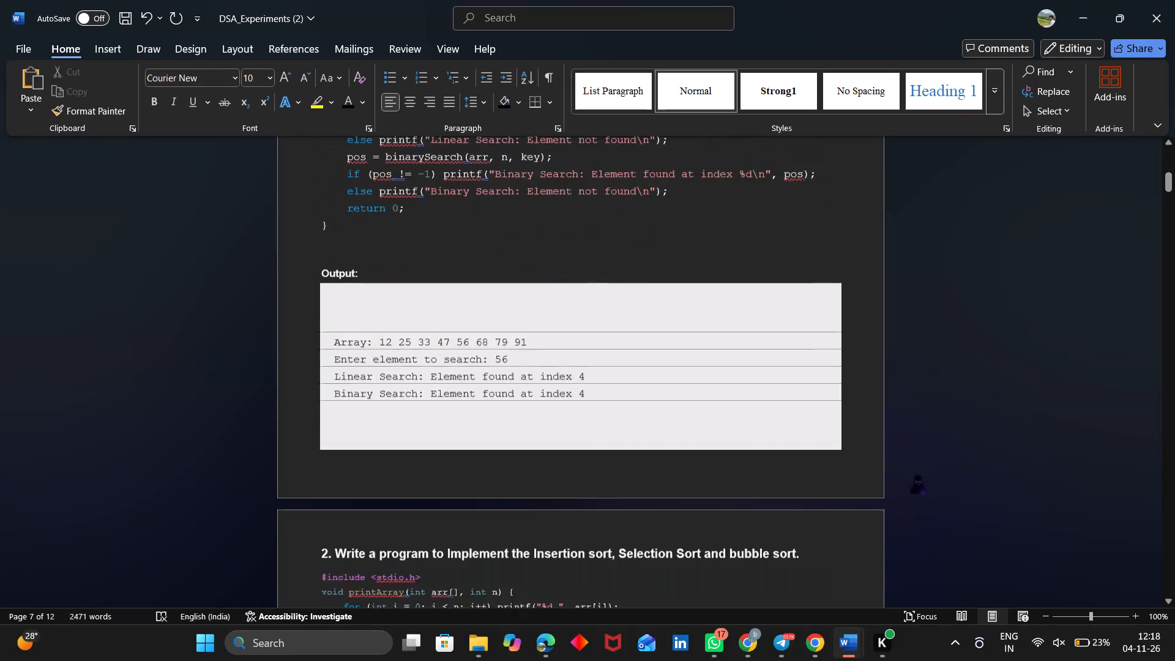
# Look through the code and output blocks of experiments 1 to 6, down to the start of experiment 7.
pyautogui.scroll(-1, 916, 474)
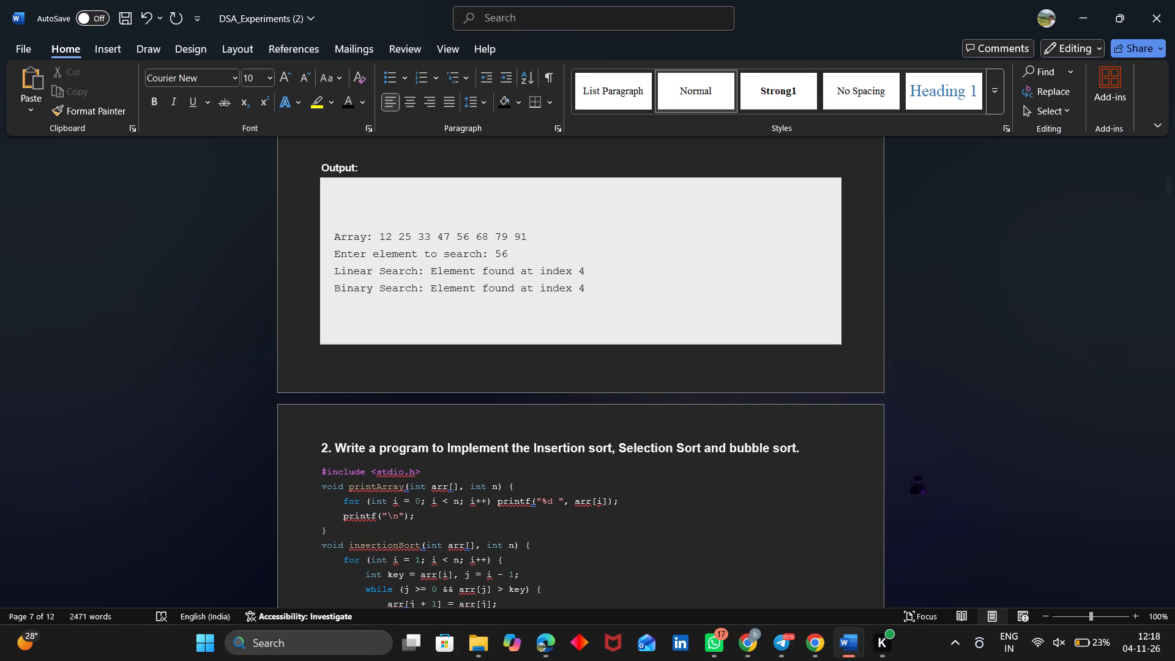
pyautogui.scroll(16, 916, 474)
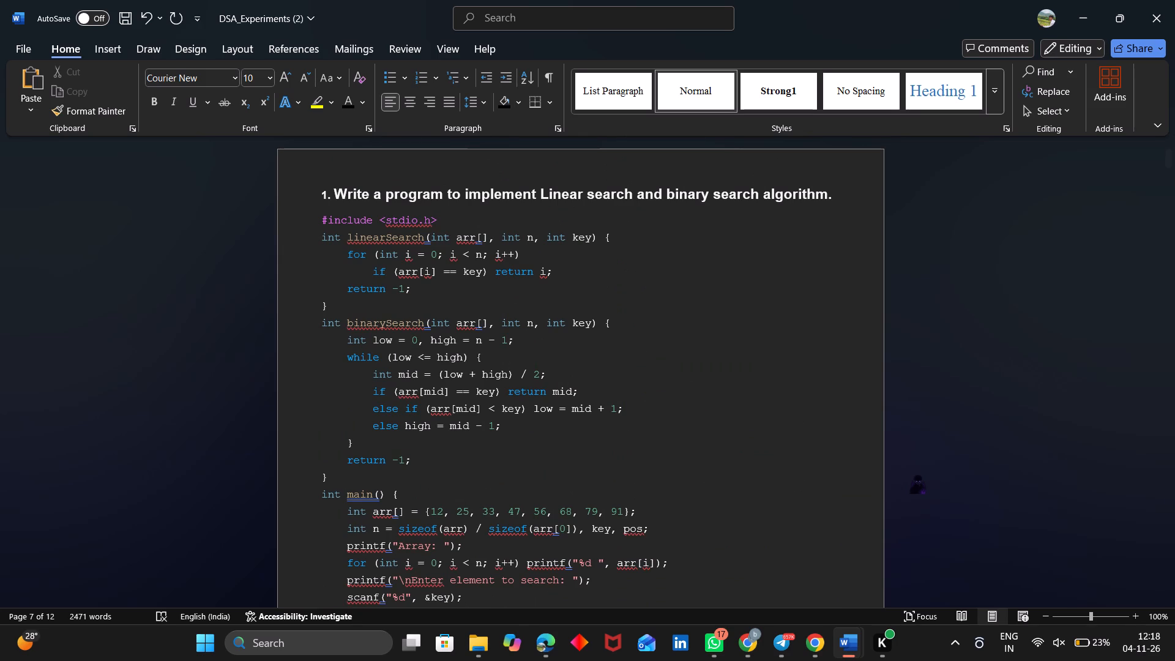
pyautogui.hscroll(-1, 916, 474)
pyautogui.scroll(-9, 916, 474)
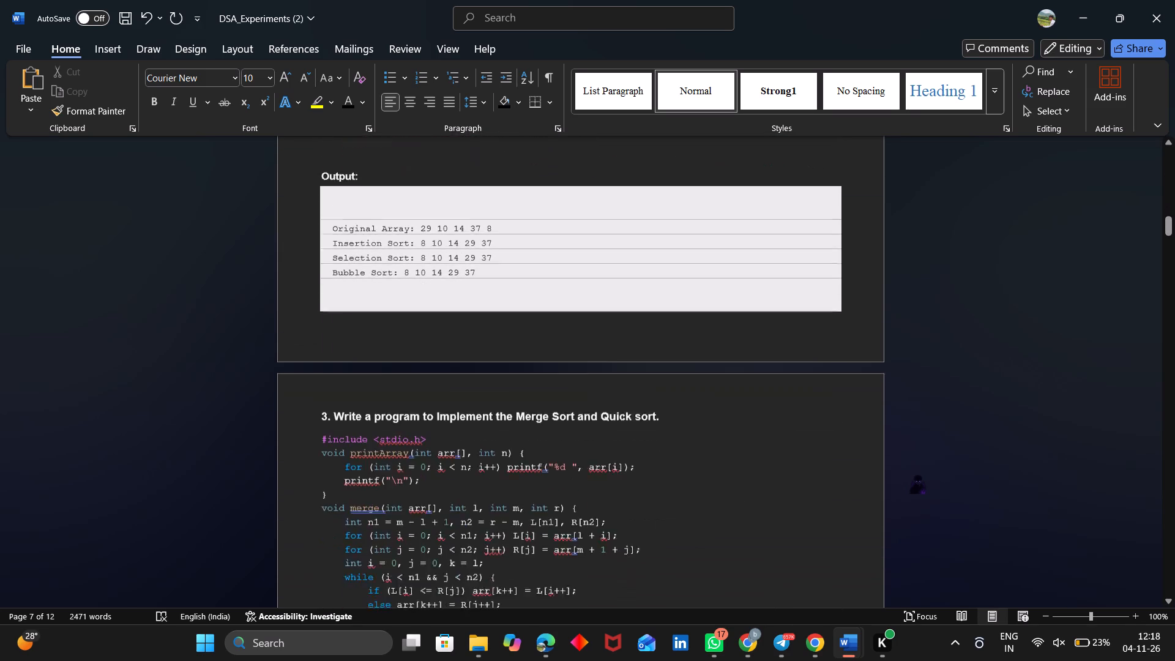
pyautogui.scroll(-8, 916, 474)
pyautogui.scroll(1, 916, 474)
pyautogui.hscroll(1, 916, 474)
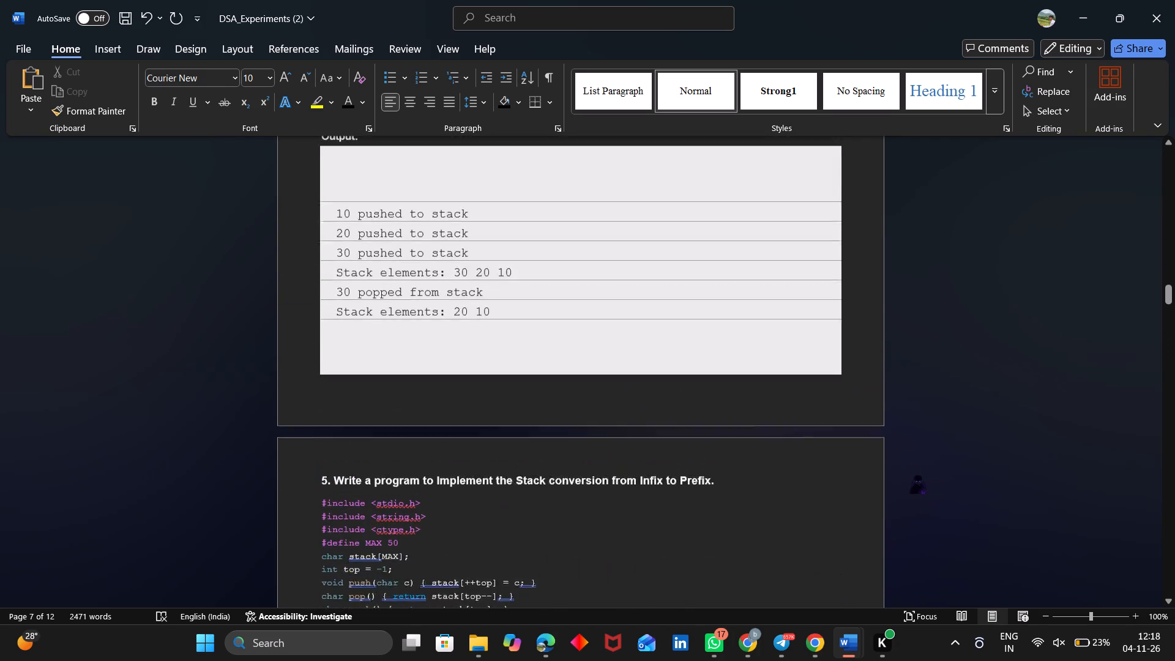
pyautogui.hscroll(1, 916, 474)
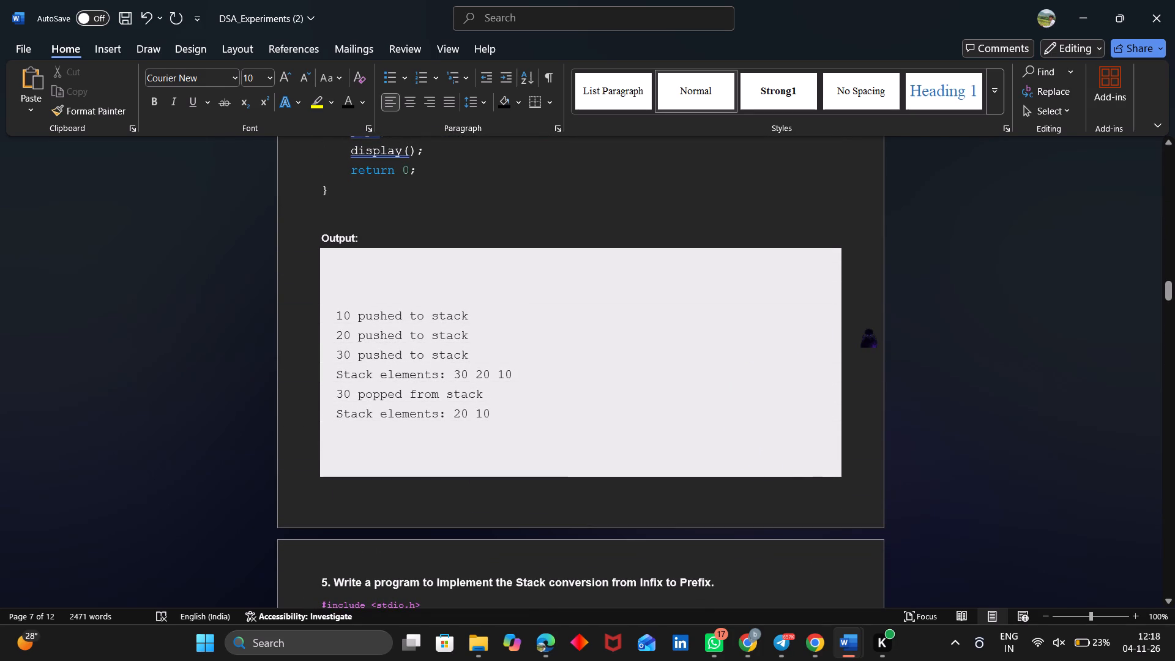
pyautogui.scroll(-6, 867, 328)
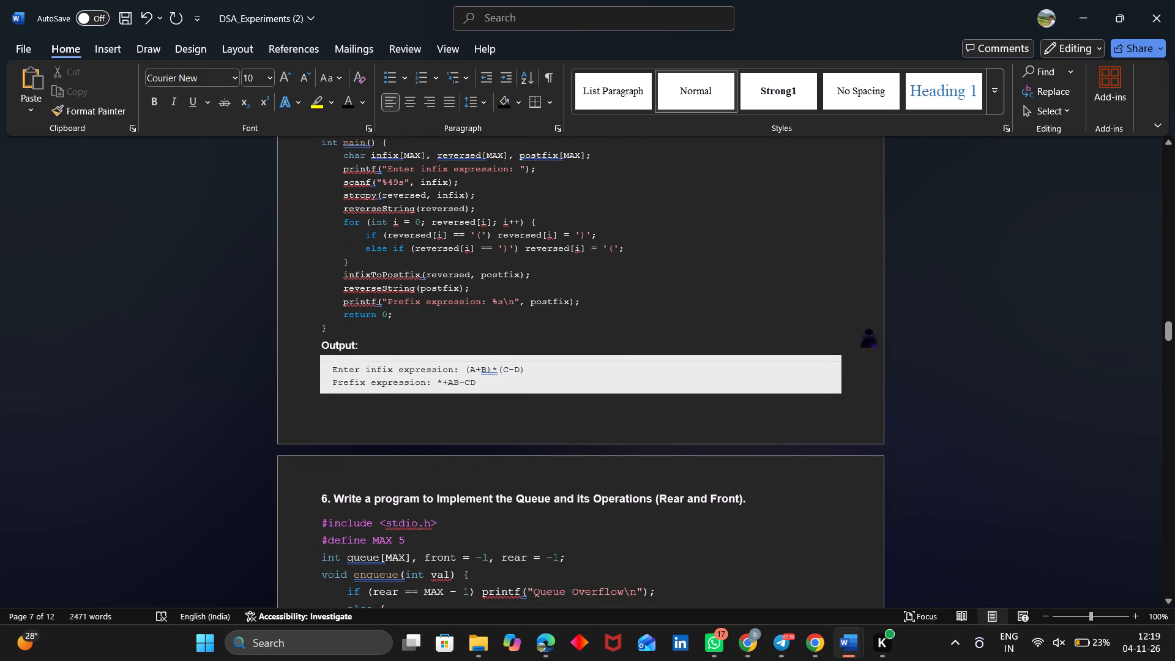
pyautogui.scroll(-6, 867, 328)
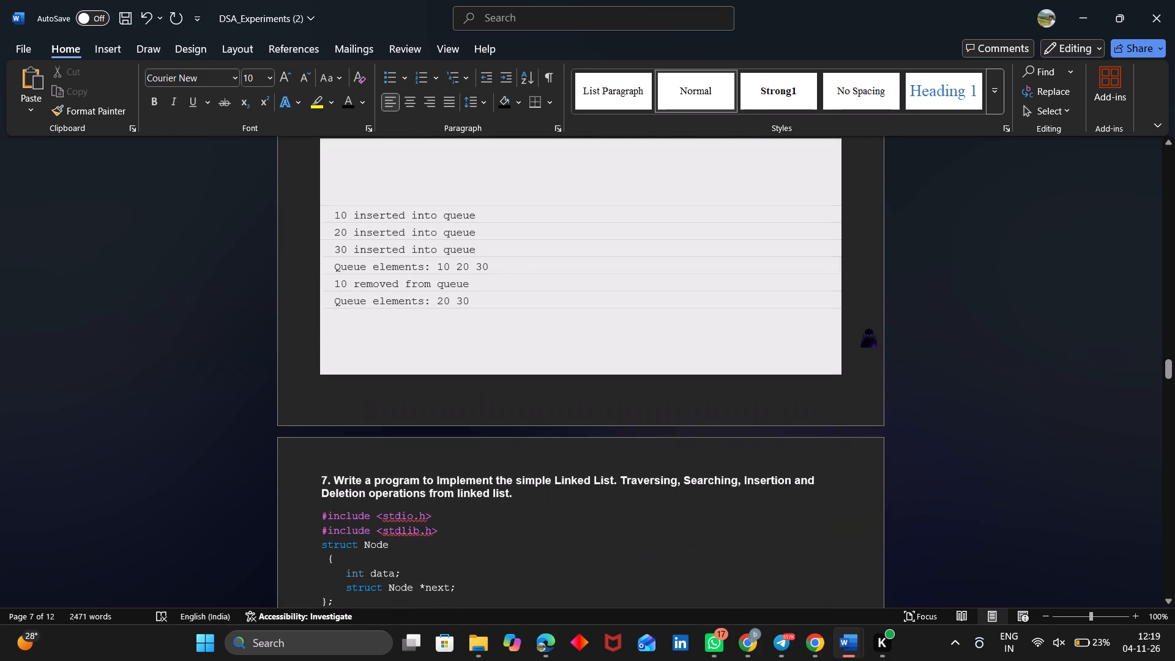
# In experiment 6's output block, remove the blank space above "10 inserted into queue" and that line's leading spaces.
pyautogui.scroll(1, 868, 330)
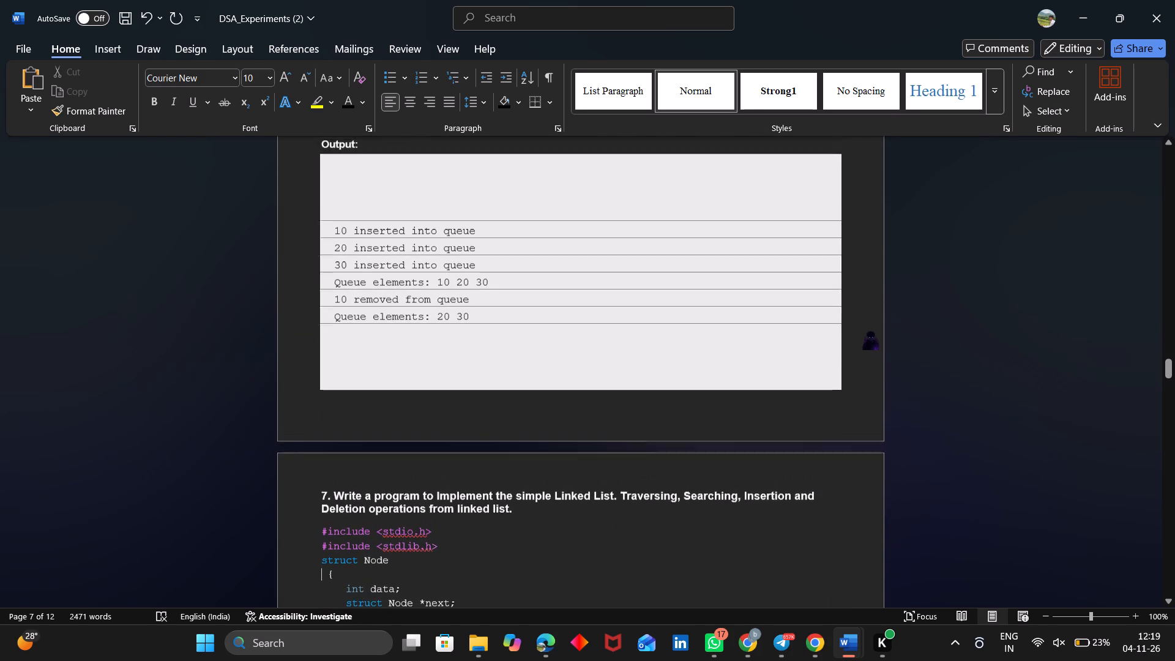
pyautogui.scroll(1, 868, 330)
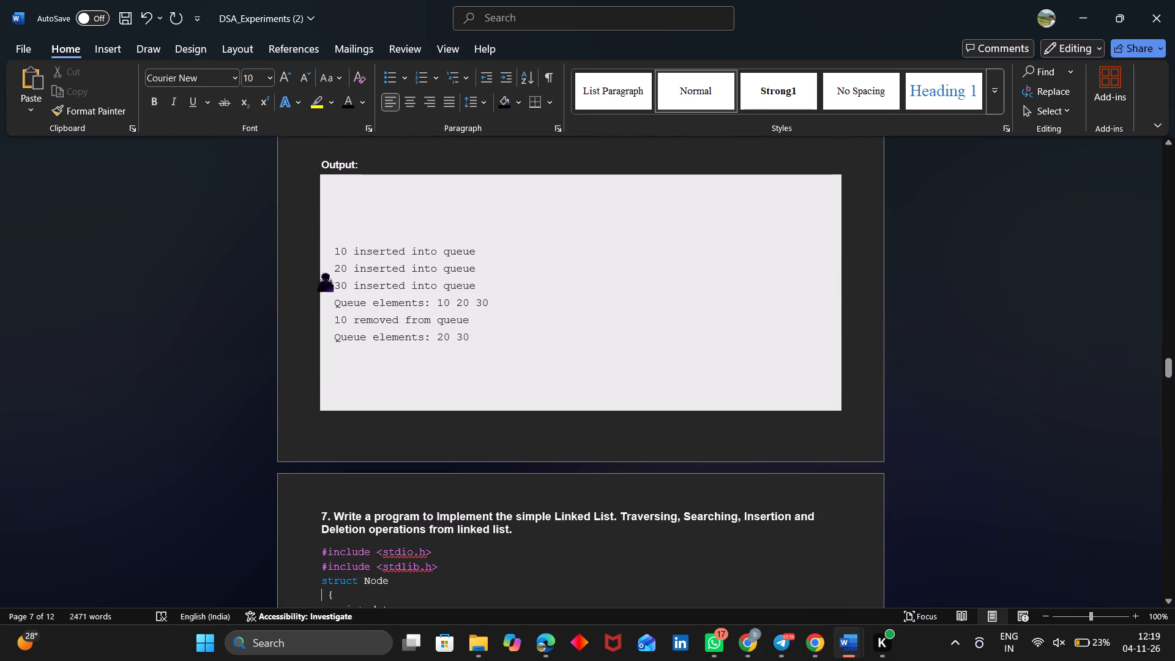
pyautogui.click(326, 261)
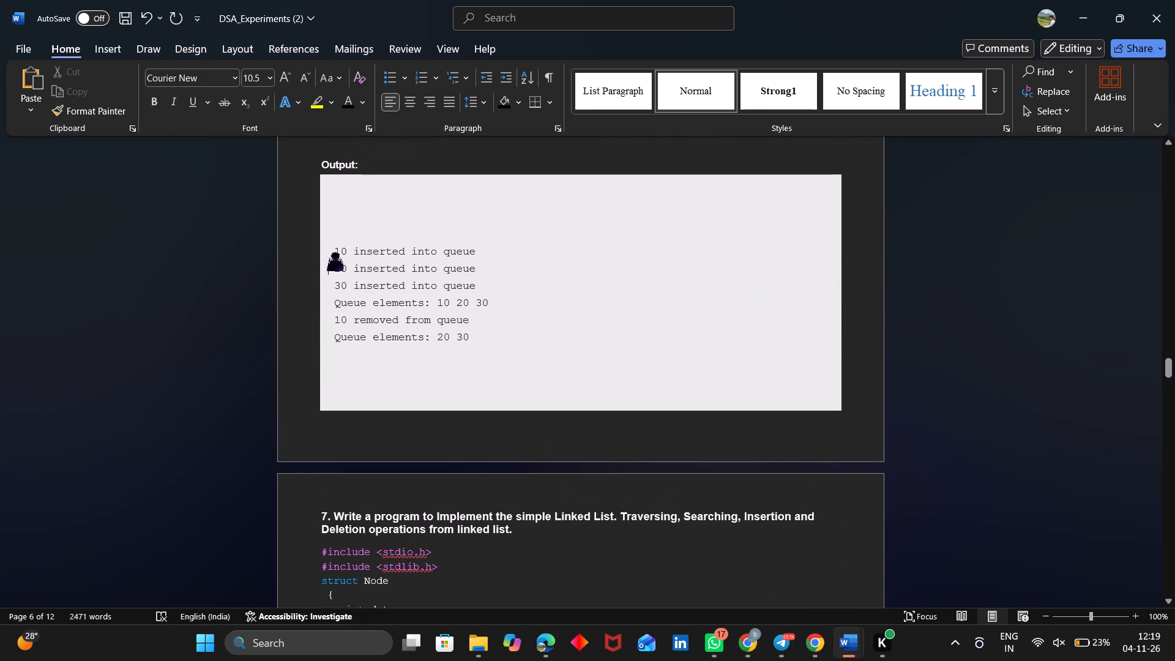
pyautogui.click(333, 252)
pyautogui.press('BackSpace')
pyautogui.press('BackSpace')
pyautogui.press('BackSpace')
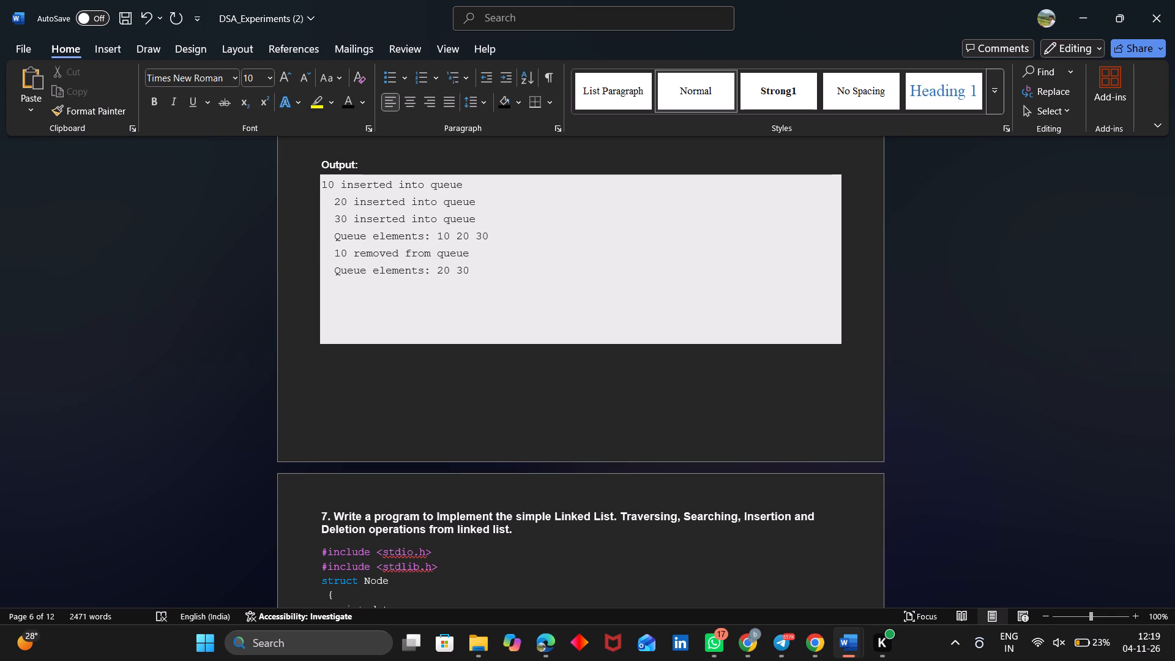
# Remove one leading space each from the "20 inserted into queue" and "30 inserted into queue" lines of experiment 6's output.
pyautogui.press('Down')
pyautogui.press('Right')
pyautogui.press('Right')
pyautogui.press('BackSpace')
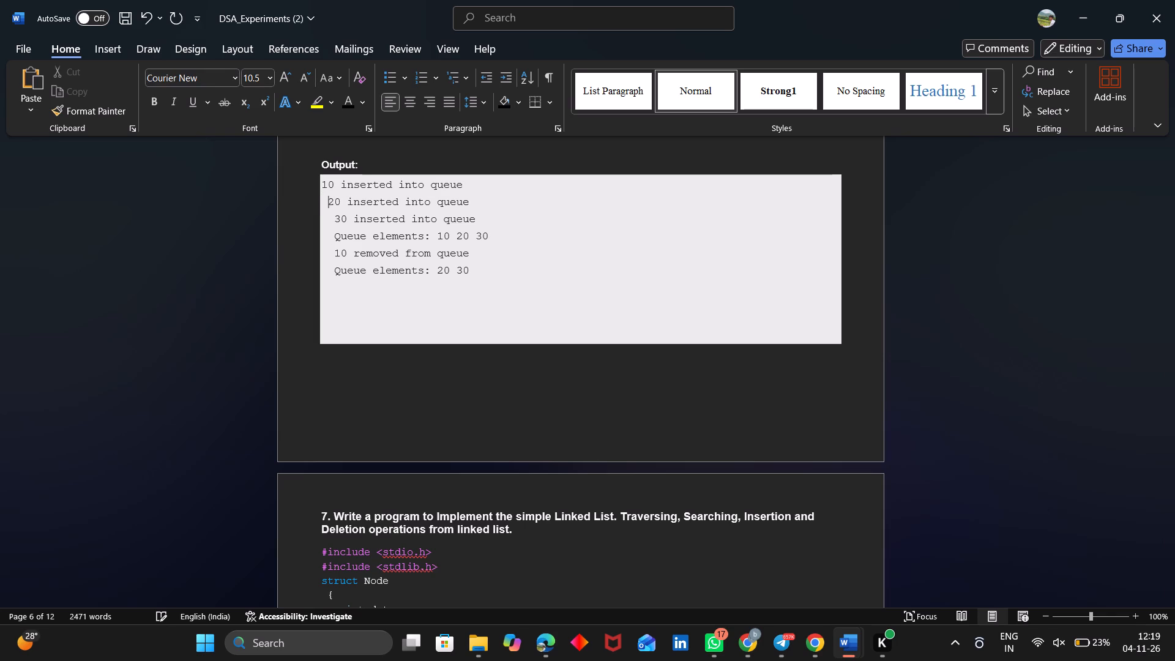
pyautogui.press('Down')
pyautogui.press('BackSpace')
# Examine the code and output blocks of experiments 7 to 9 through the end of the document.
pyautogui.scroll(-4, 371, 198)
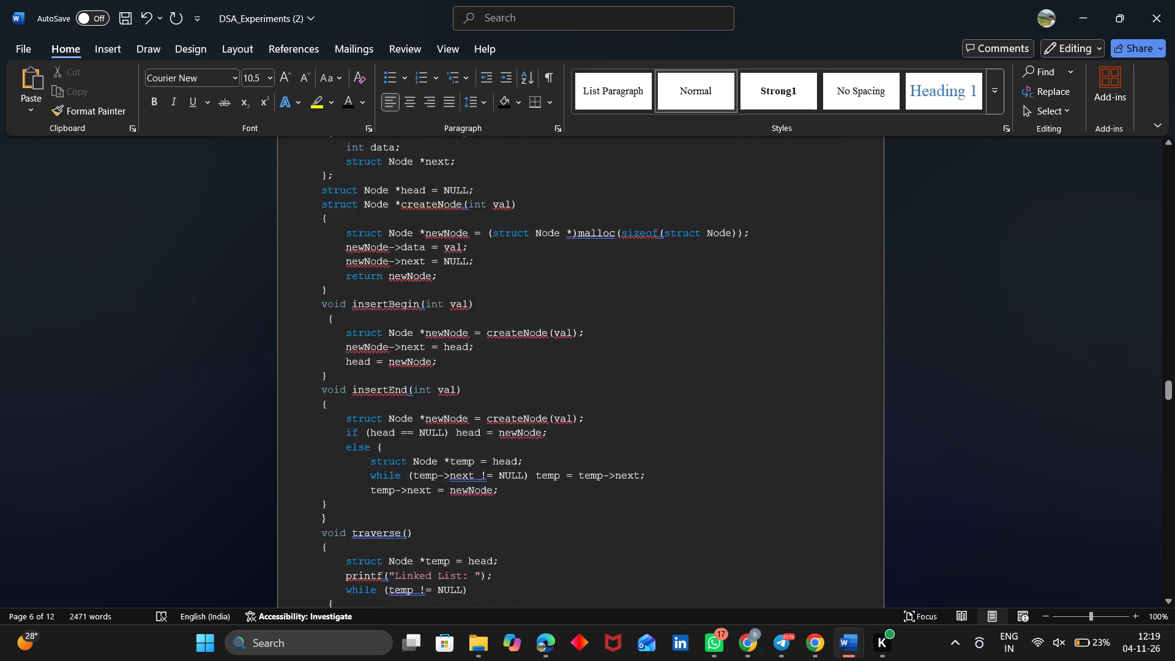
pyautogui.scroll(-8, 371, 198)
pyautogui.scroll(2, 371, 198)
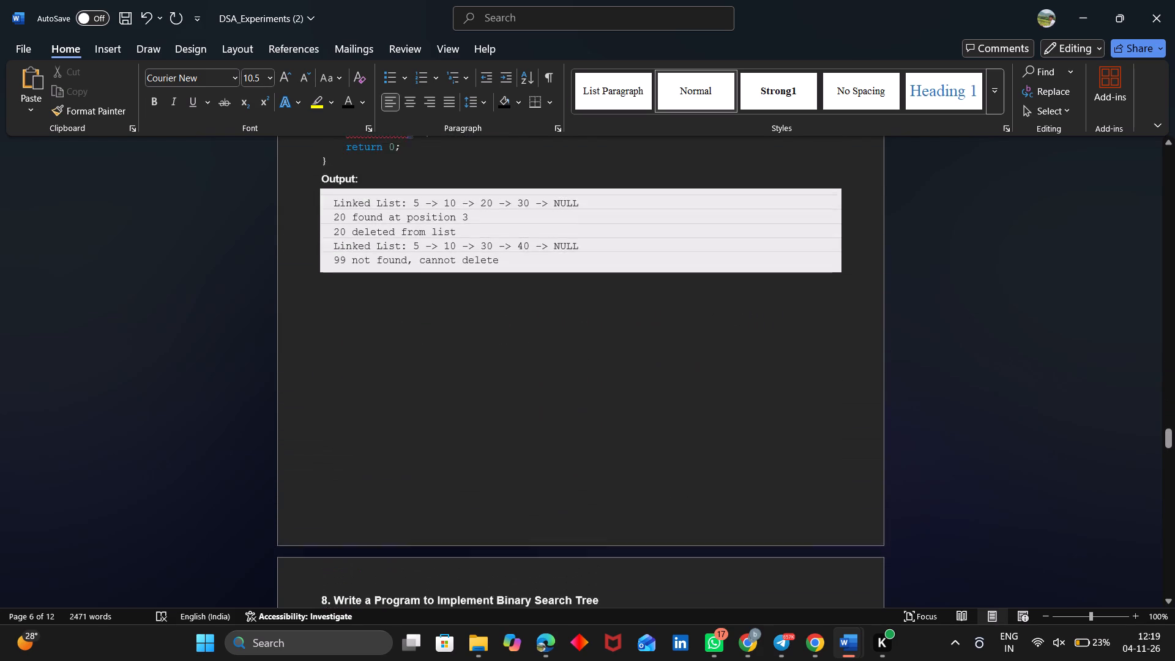
pyautogui.scroll(2, 371, 198)
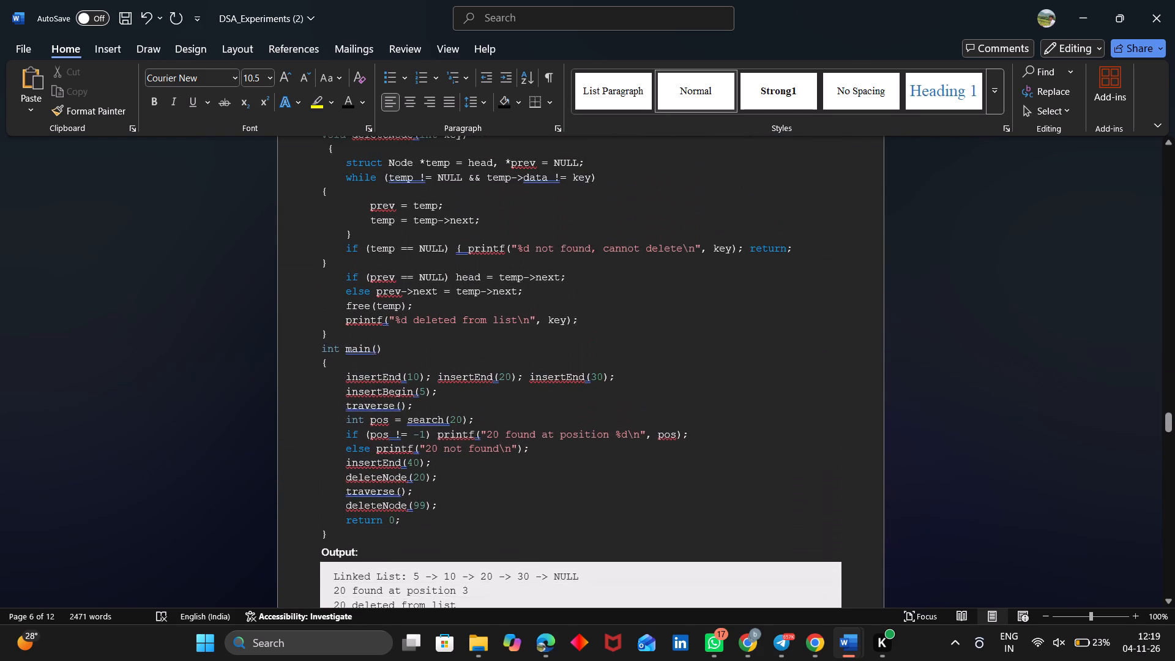
pyautogui.scroll(2, 371, 198)
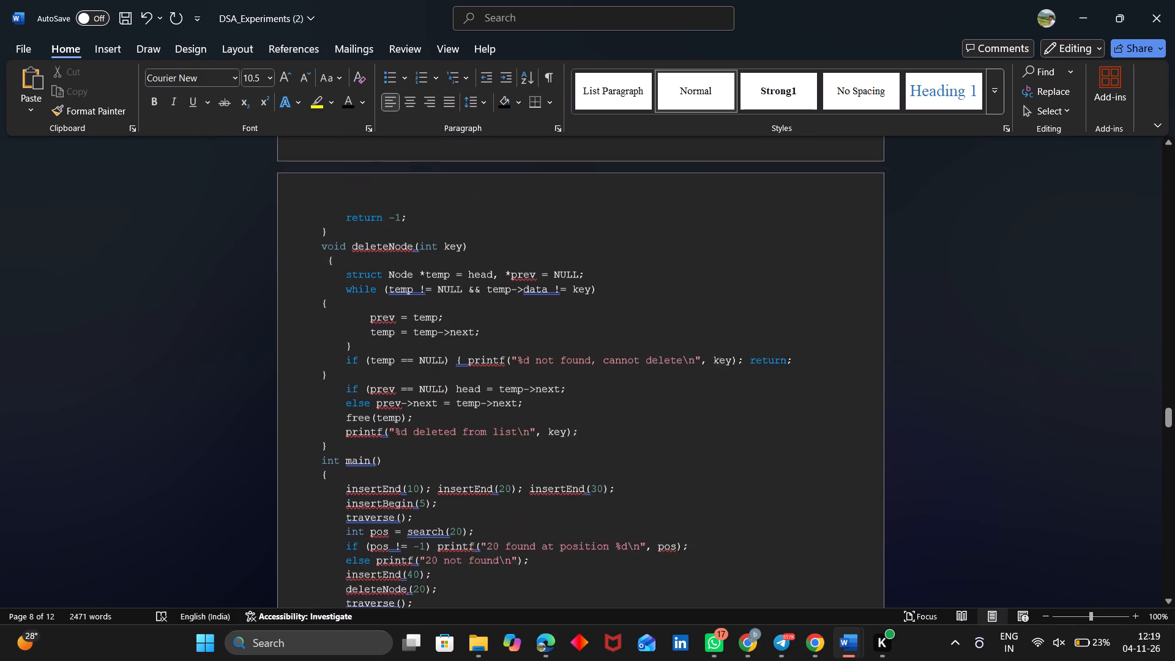
pyautogui.scroll(1, 371, 198)
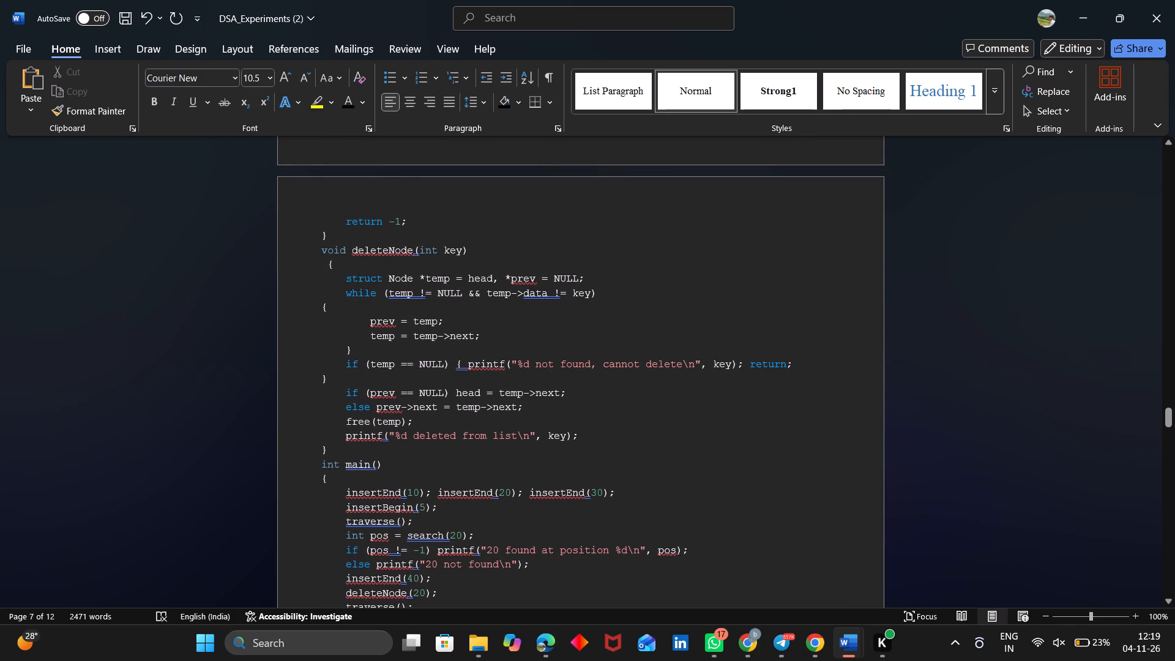
pyautogui.scroll(-4, 371, 198)
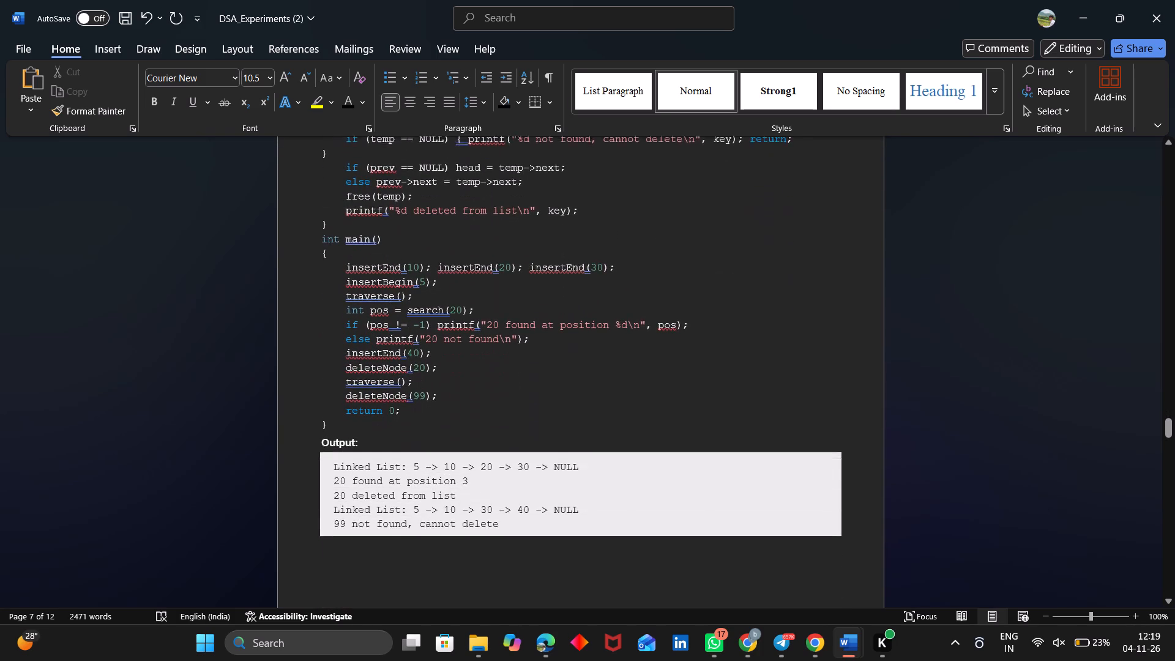
pyautogui.scroll(-7, 371, 198)
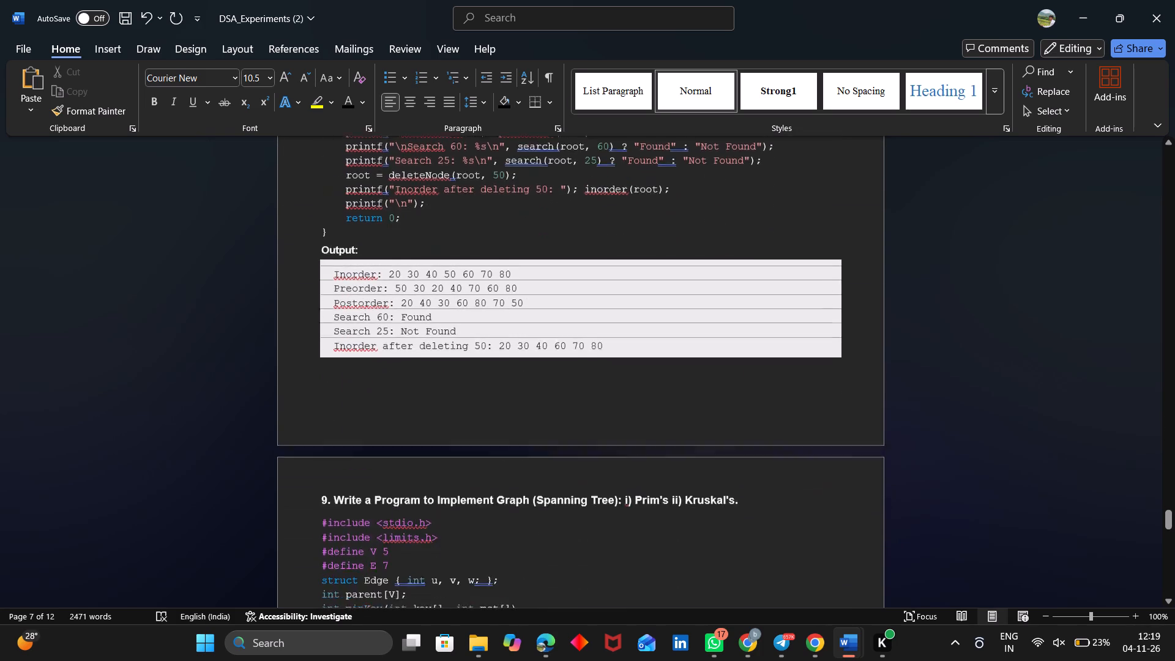
pyautogui.scroll(-2, 371, 198)
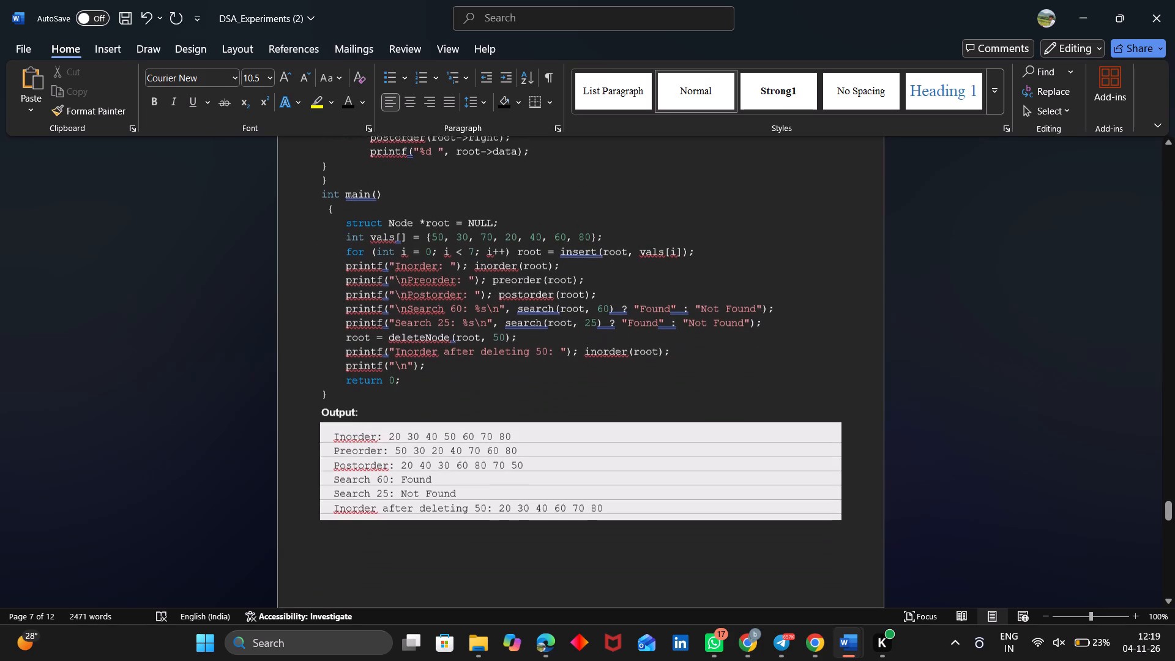
pyautogui.scroll(-9, 371, 198)
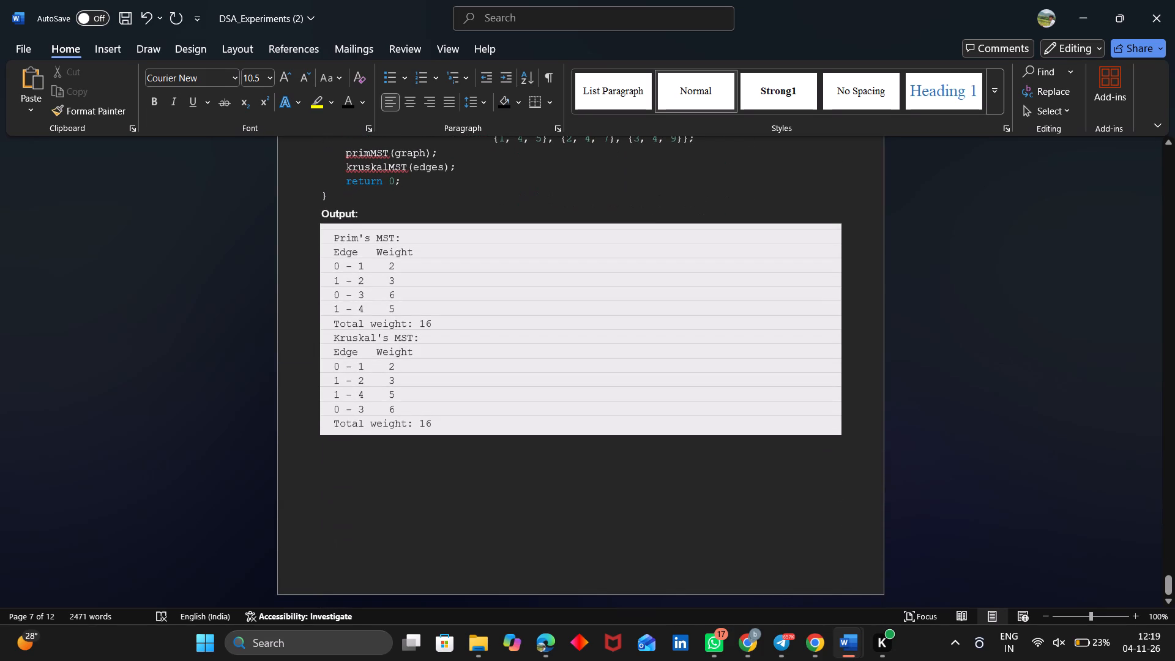
pyautogui.scroll(-7, 371, 198)
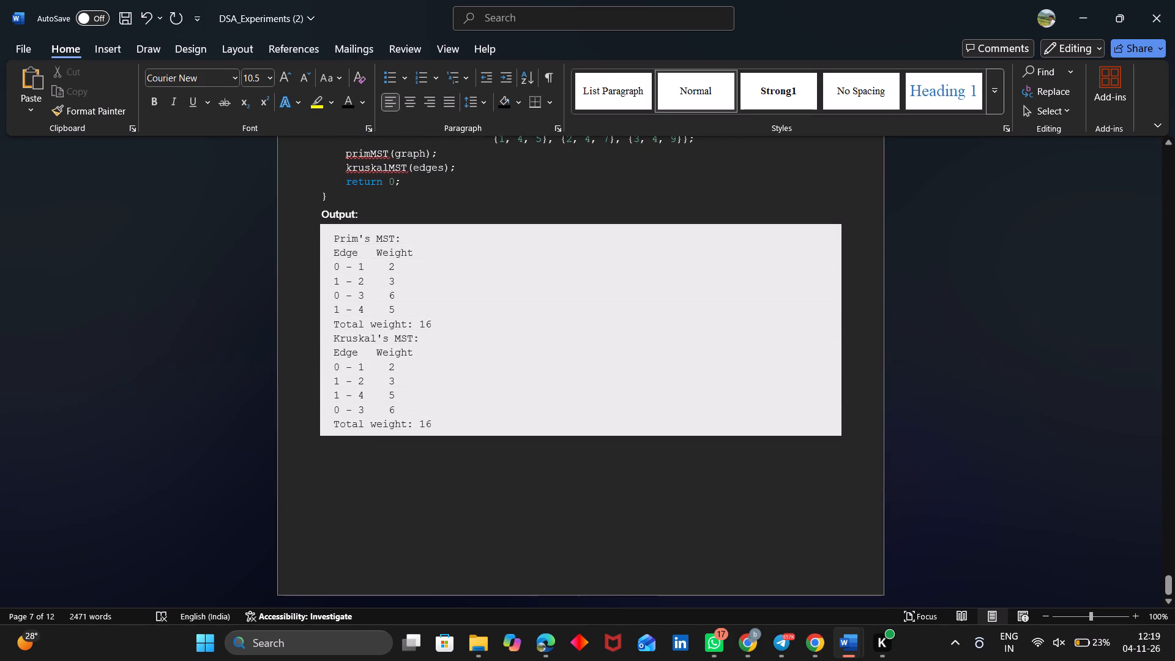
pyautogui.scroll(1, 489, 430)
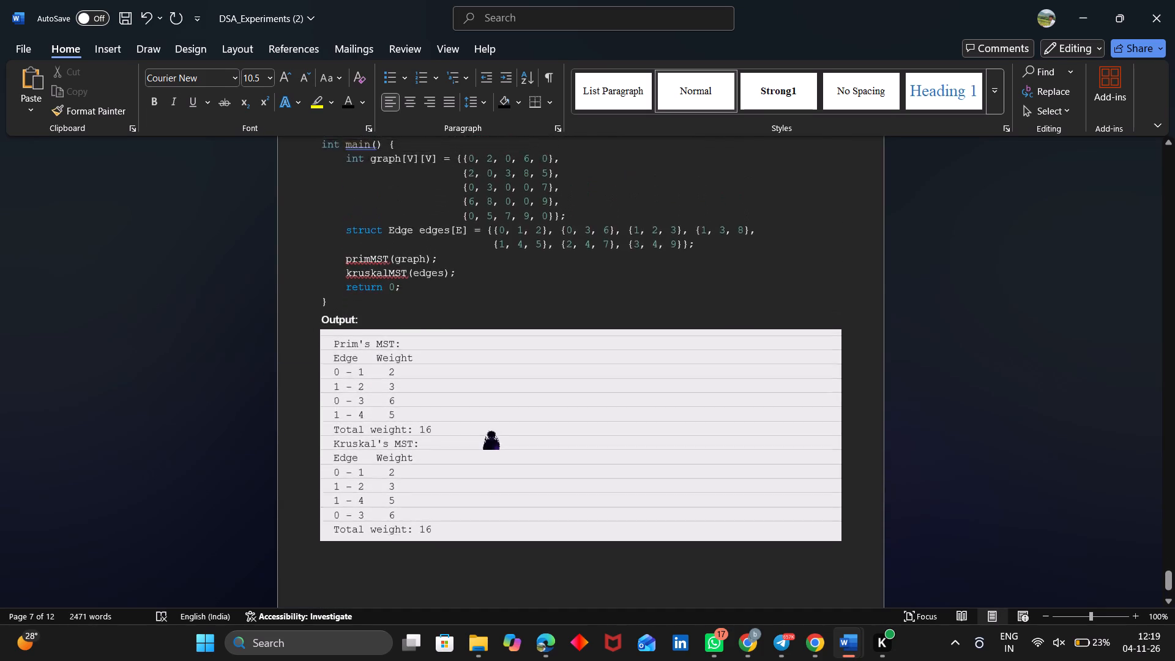
pyautogui.scroll(1, 489, 430)
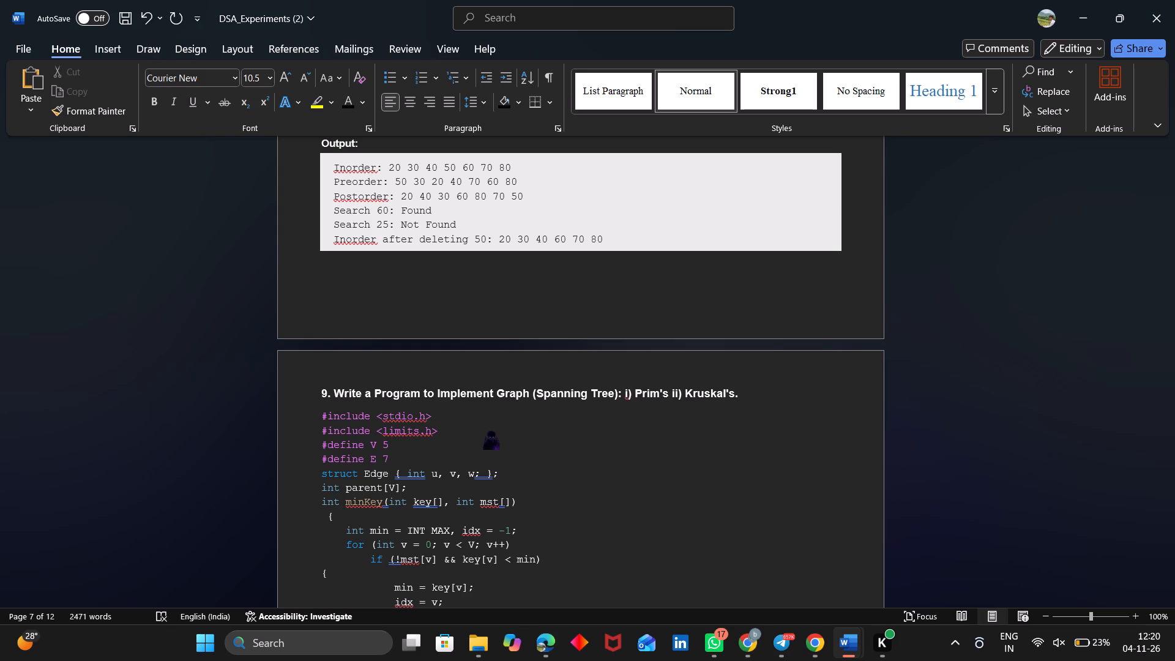
# In experiment 1's output block, remove one leading space from the "Array:" line and the blank space above it.
pyautogui.scroll(19, 489, 430)
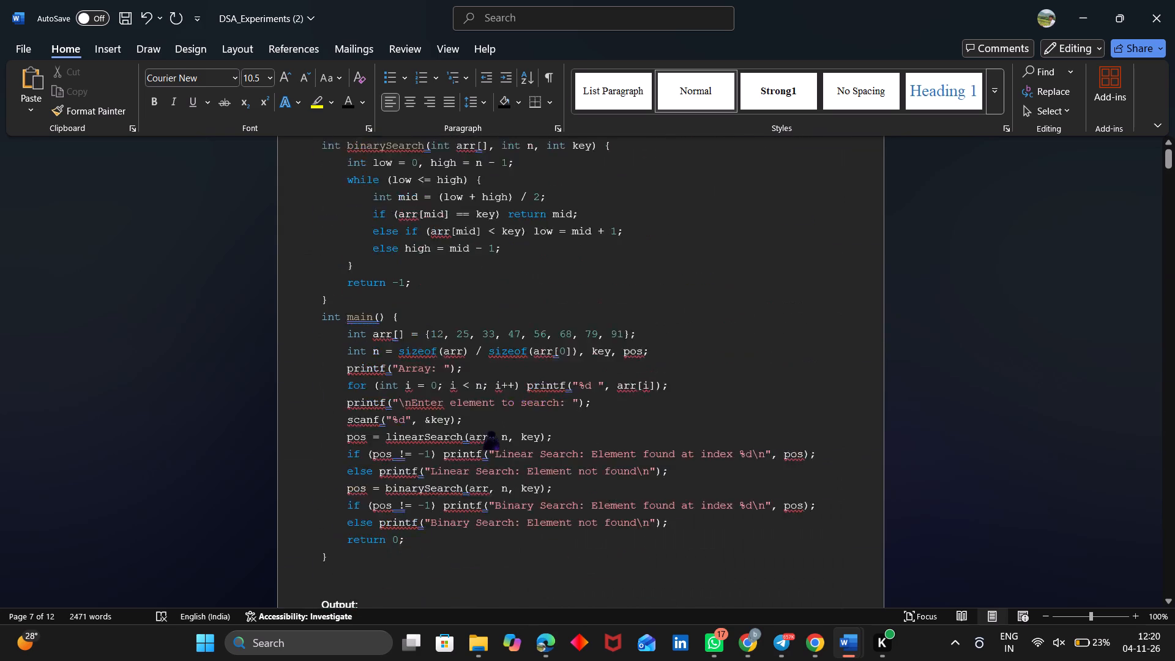
pyautogui.scroll(6, 489, 430)
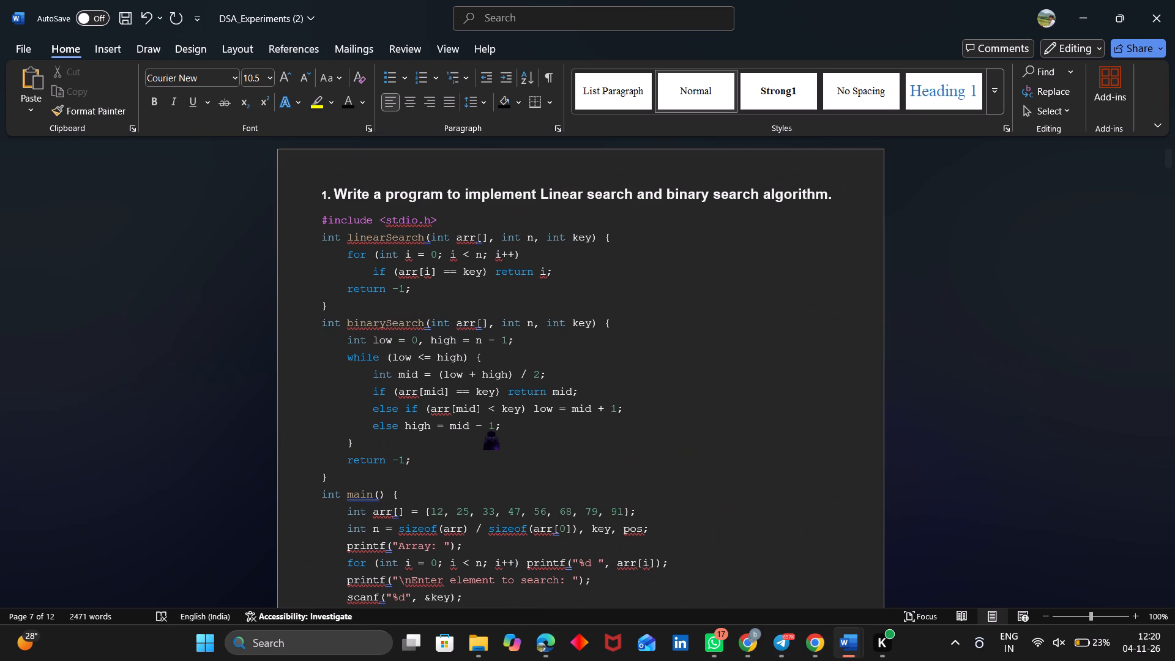
pyautogui.scroll(-2, 489, 430)
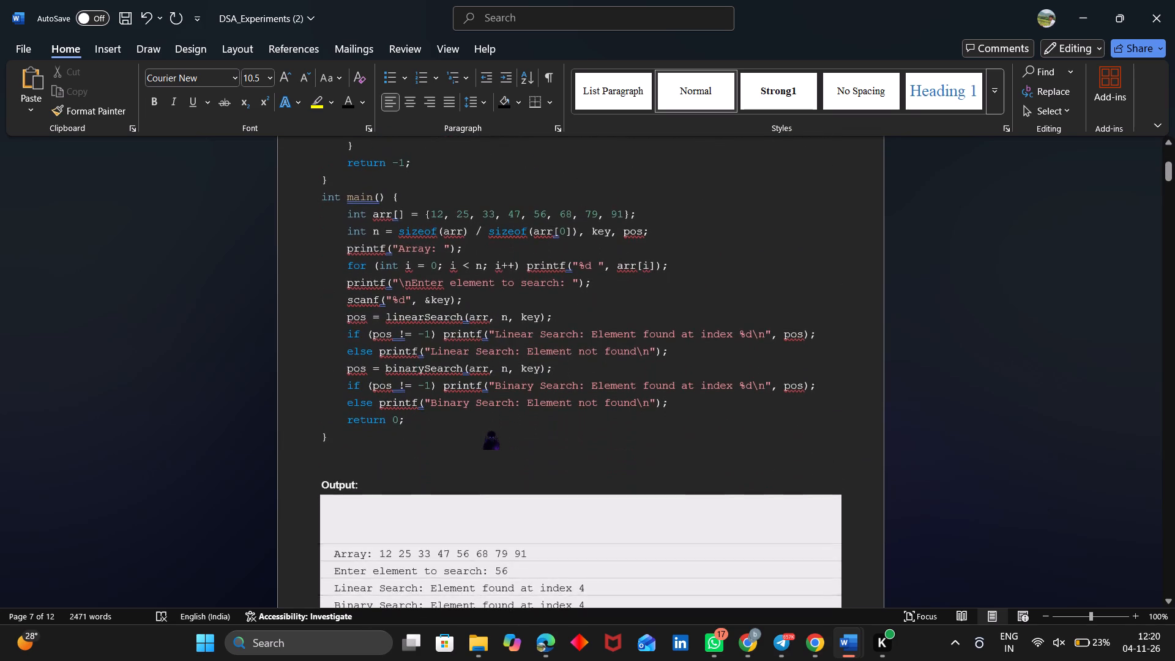
pyautogui.scroll(-1, 489, 430)
pyautogui.click(330, 312)
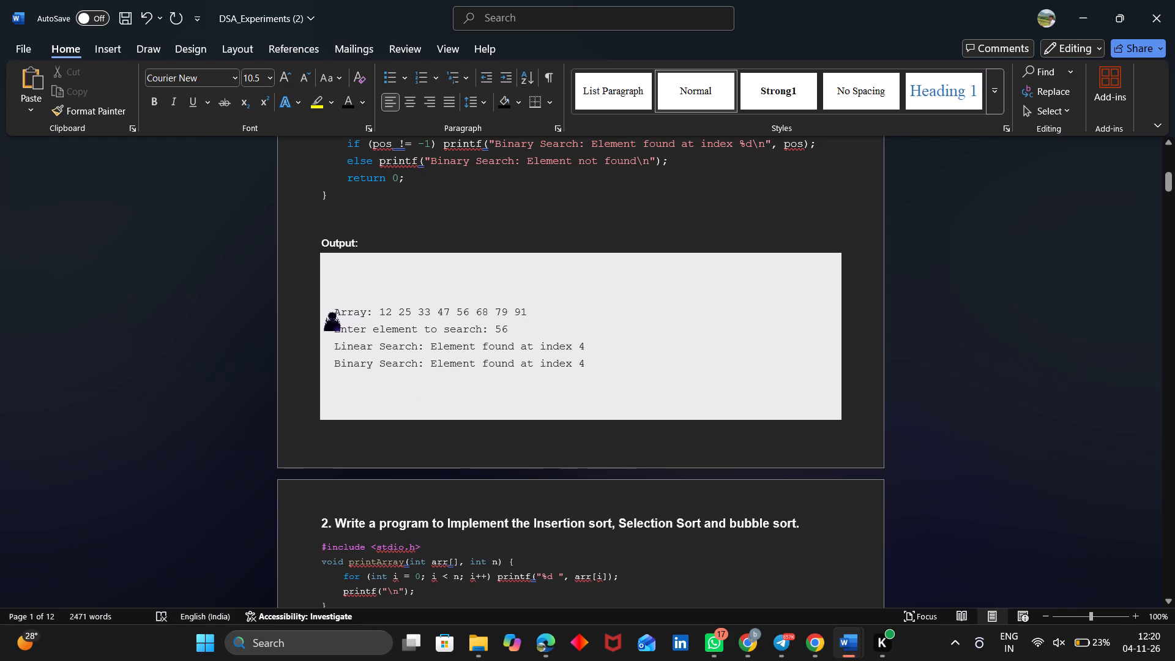
pyautogui.click(317, 257)
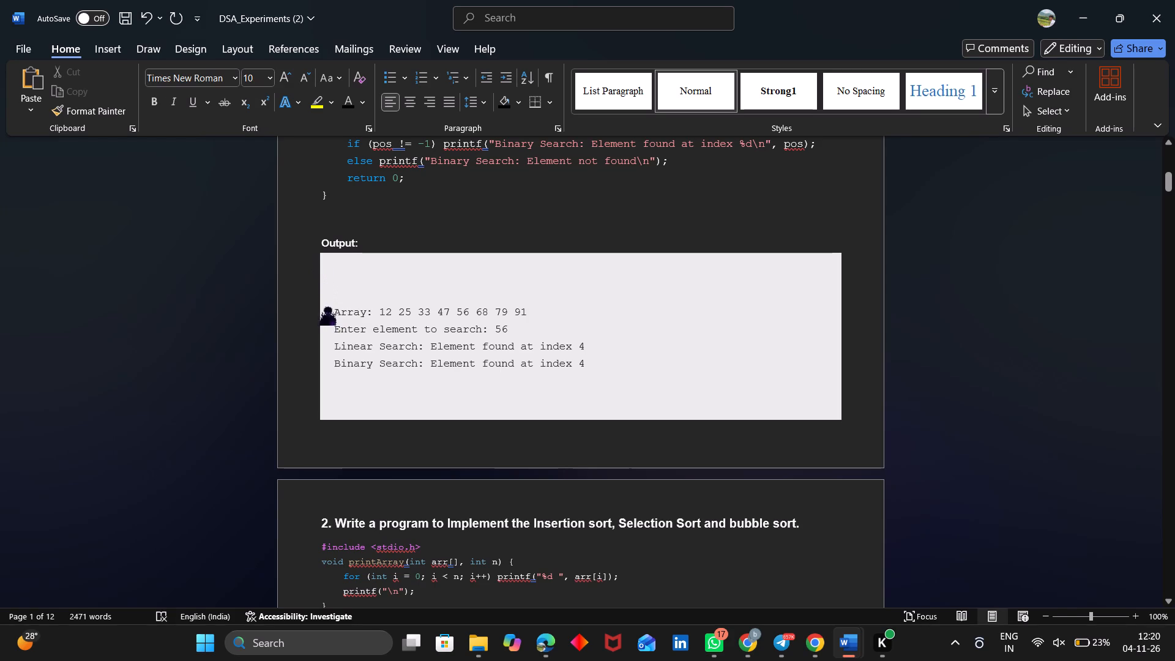
pyautogui.click(328, 308)
pyautogui.press('BackSpace')
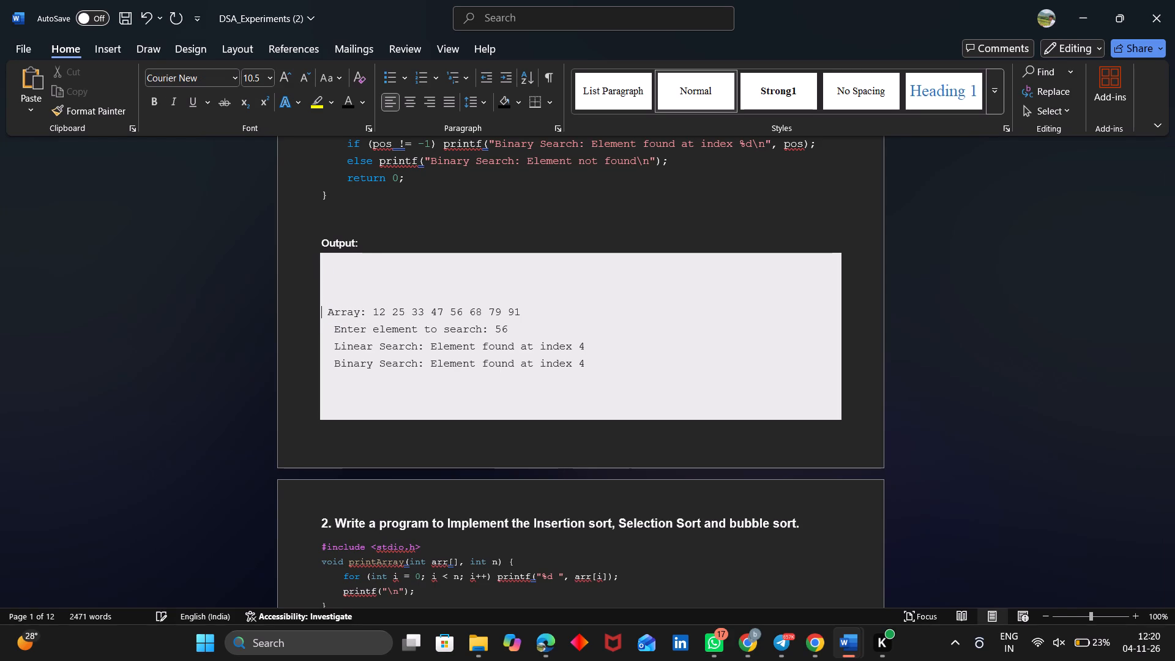
pyautogui.press('BackSpace')
# Remove both leading spaces from the "Enter element to search: 56" line in experiment 1's output.
pyautogui.press('Right')
pyautogui.press('Down')
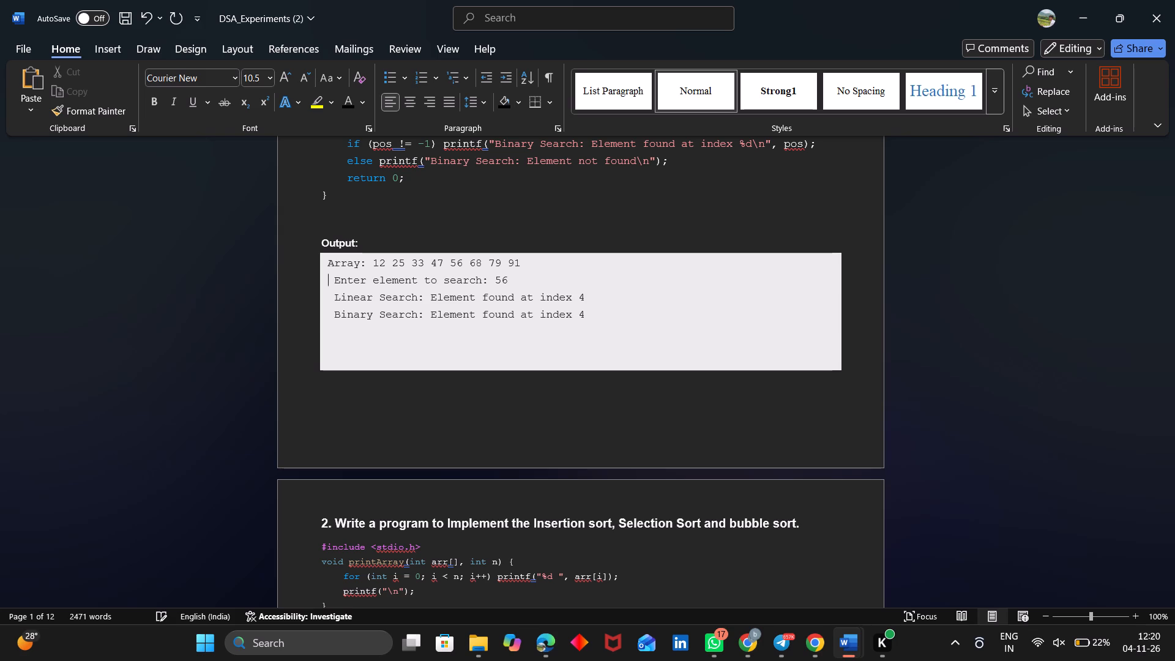
pyautogui.press('Right')
pyautogui.press('BackSpace')
pyautogui.press('BackSpace')
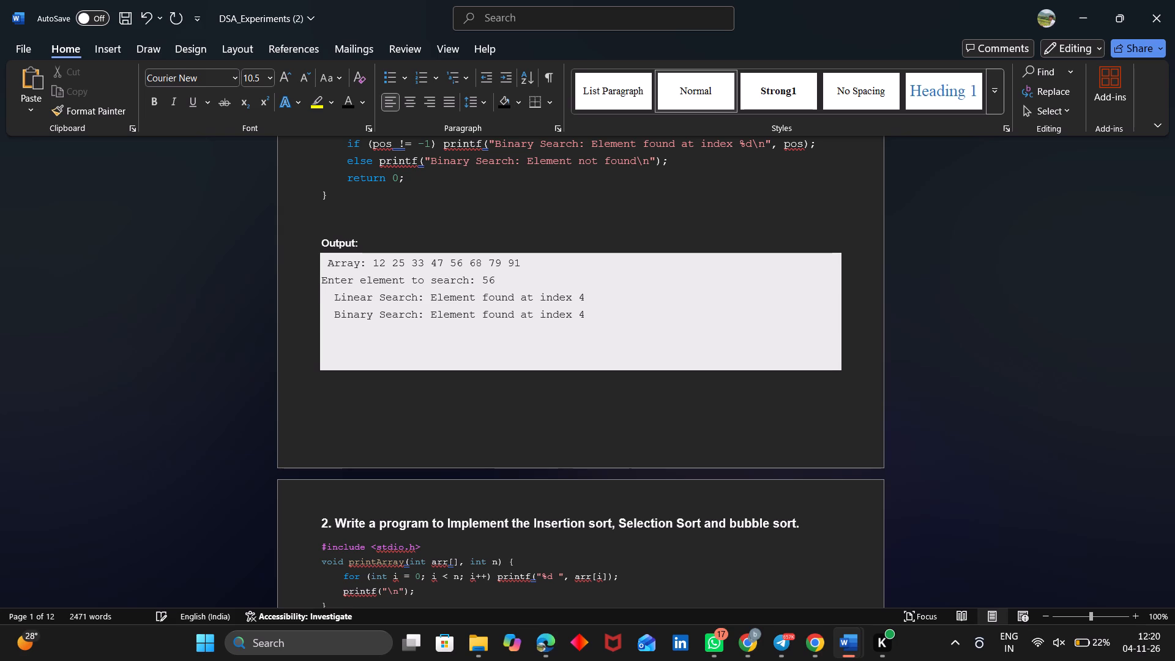
# In experiment 1's output, remove the remaining leading space from the "Array:" line and both from the "Linear Search" line.
pyautogui.press('Up')
pyautogui.press('Right')
pyautogui.press('BackSpace')
pyautogui.press('Down')
pyautogui.press('Down')
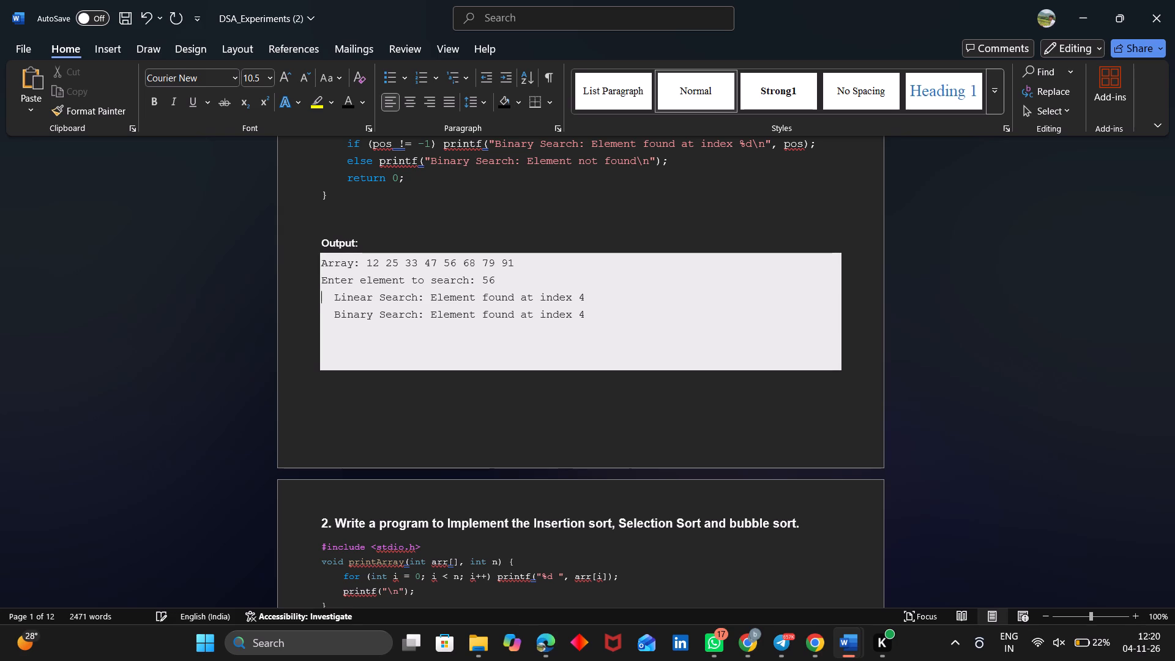
pyautogui.press('Right')
pyautogui.press('Right')
pyautogui.press('BackSpace')
pyautogui.press('BackSpace')
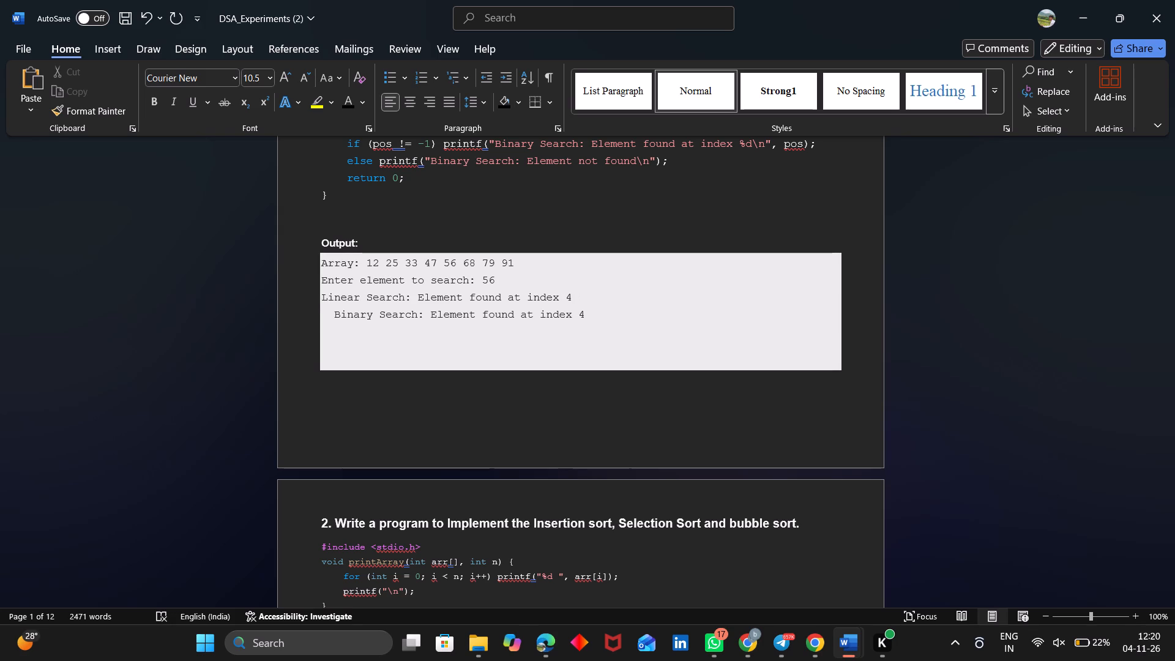
# Remove both leading spaces from the "Binary Search" line in experiment 1's output and the blank space below it, keeping it on its own line.
pyautogui.press('Up')
pyautogui.press('Down')
pyautogui.press('Down')
pyautogui.press('Right')
pyautogui.press('Right')
pyautogui.press('BackSpace')
pyautogui.press('BackSpace')
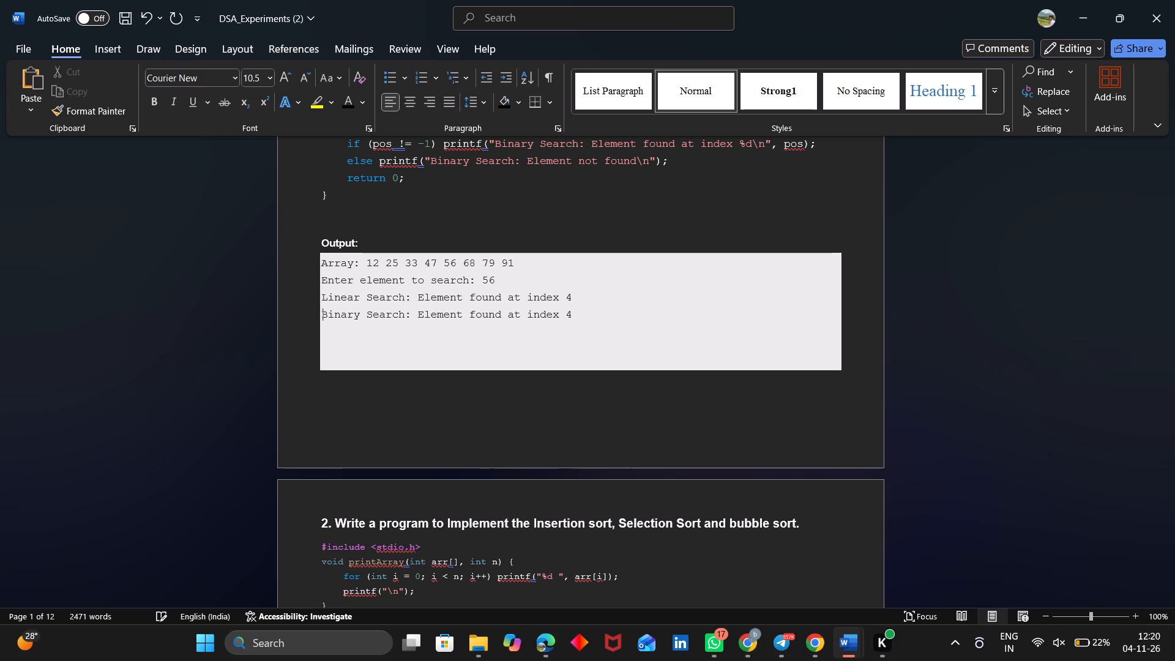
pyautogui.press('BackSpace')
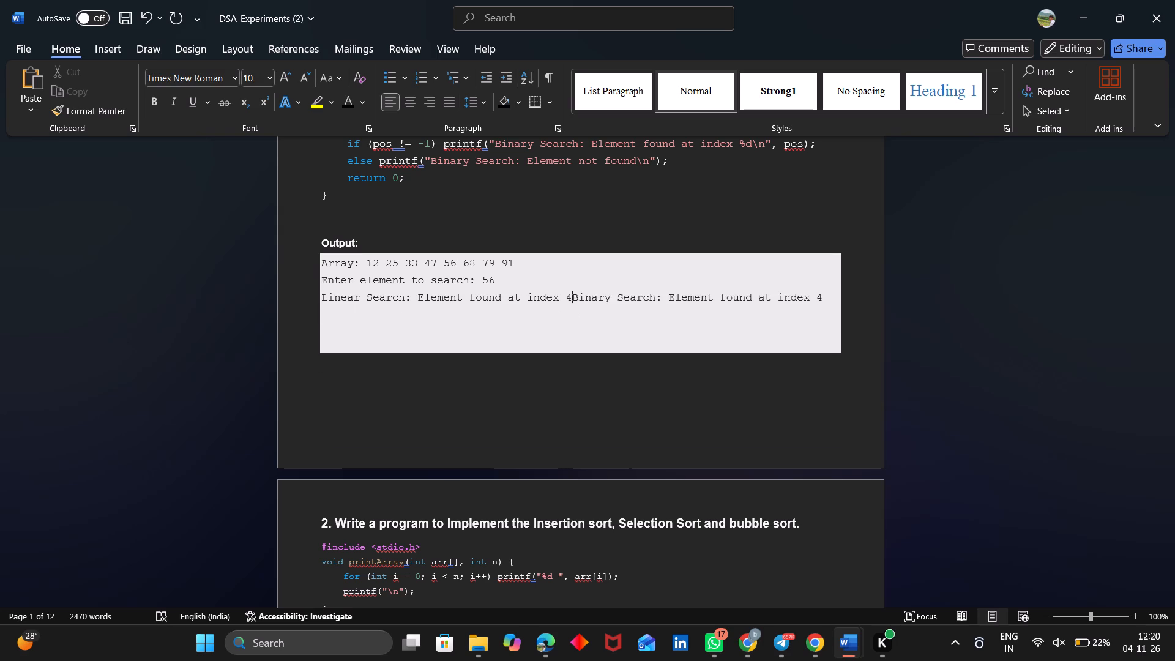
pyautogui.hotkey('shift', 'Return')
pyautogui.press('Down')
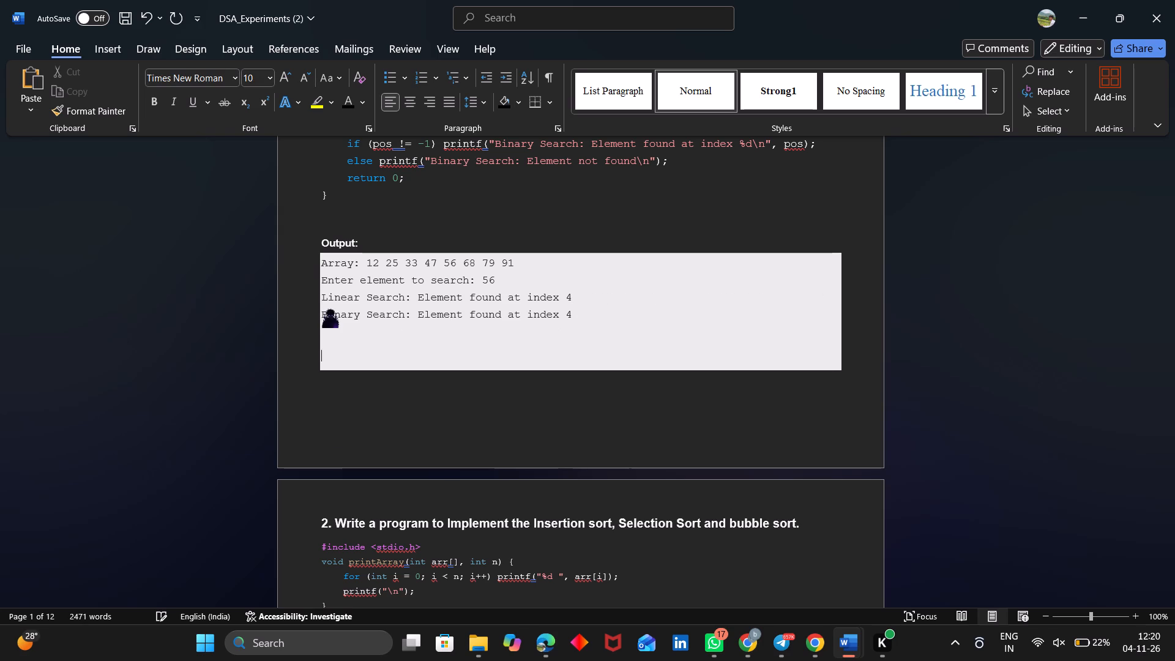
pyautogui.press('BackSpace')
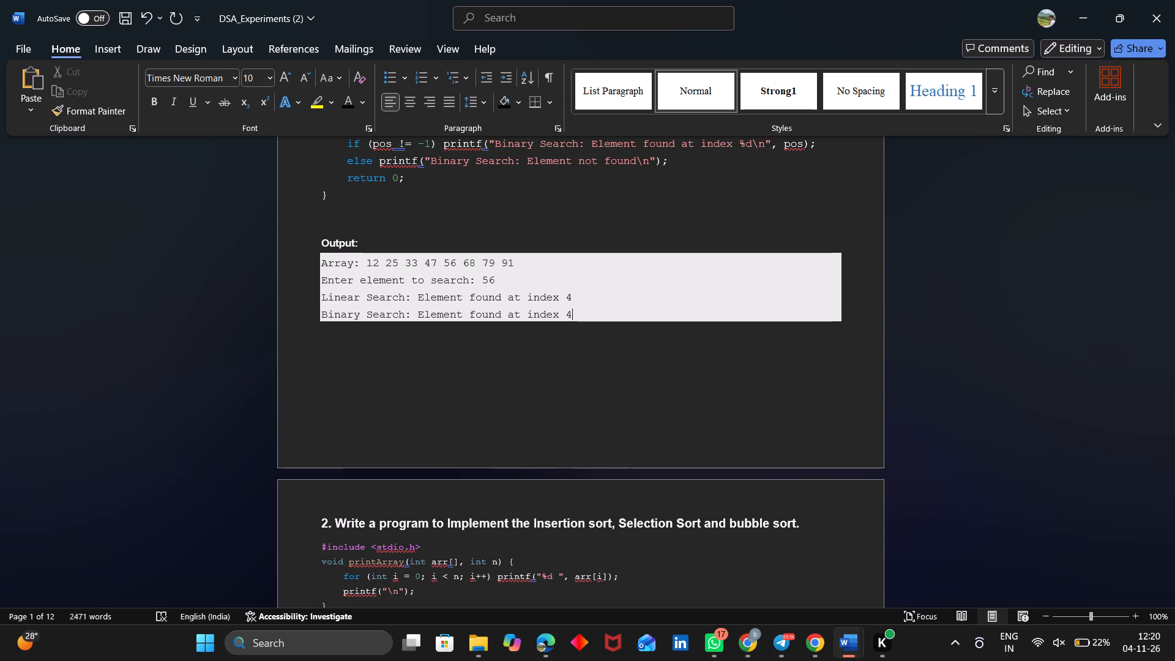
# In experiment 1's code, move the opening braces of main() and the while loop in binarySearch onto their own lines.
pyautogui.scroll(2, 328, 308)
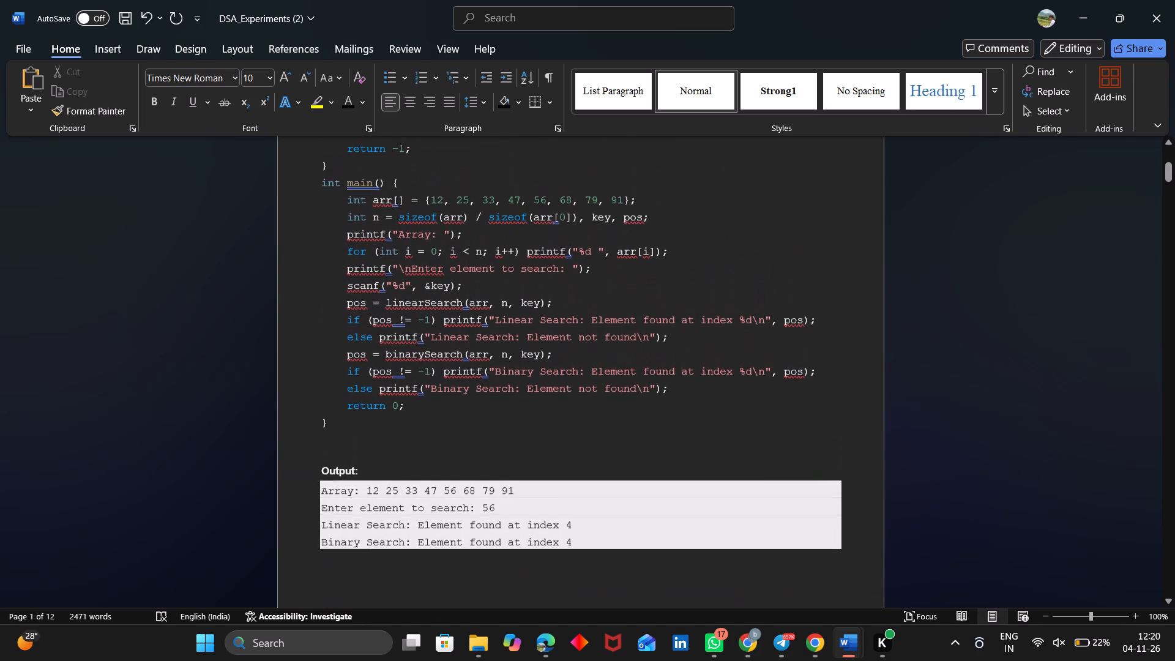
pyautogui.scroll(2, 328, 308)
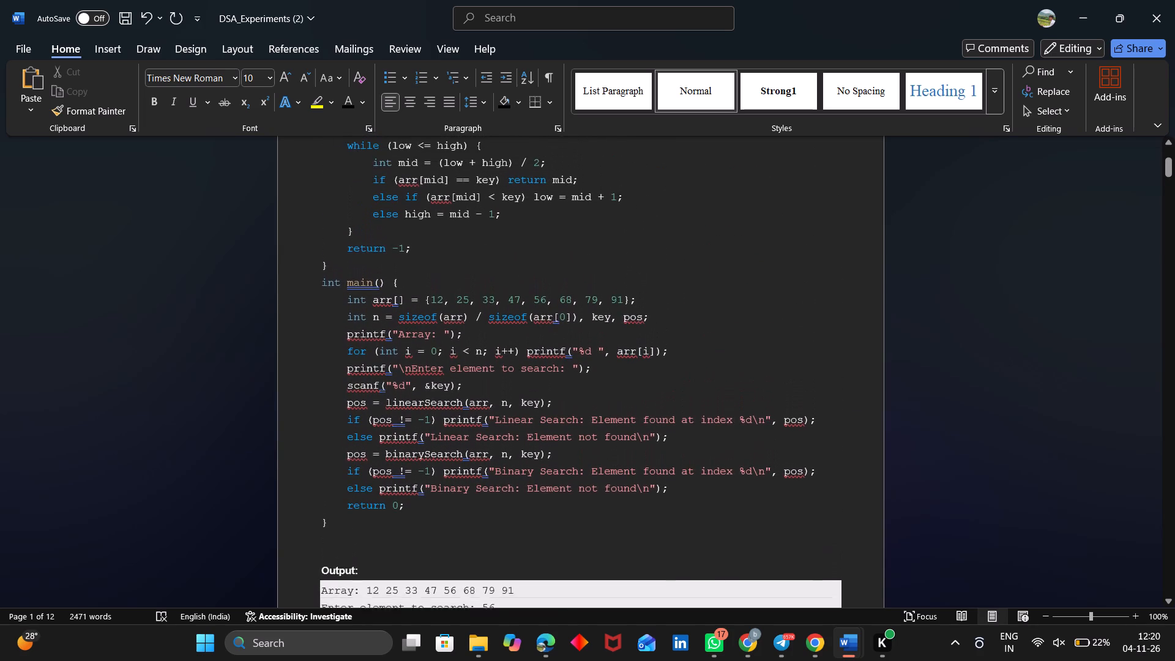
pyautogui.scroll(1, 328, 308)
pyautogui.click(392, 316)
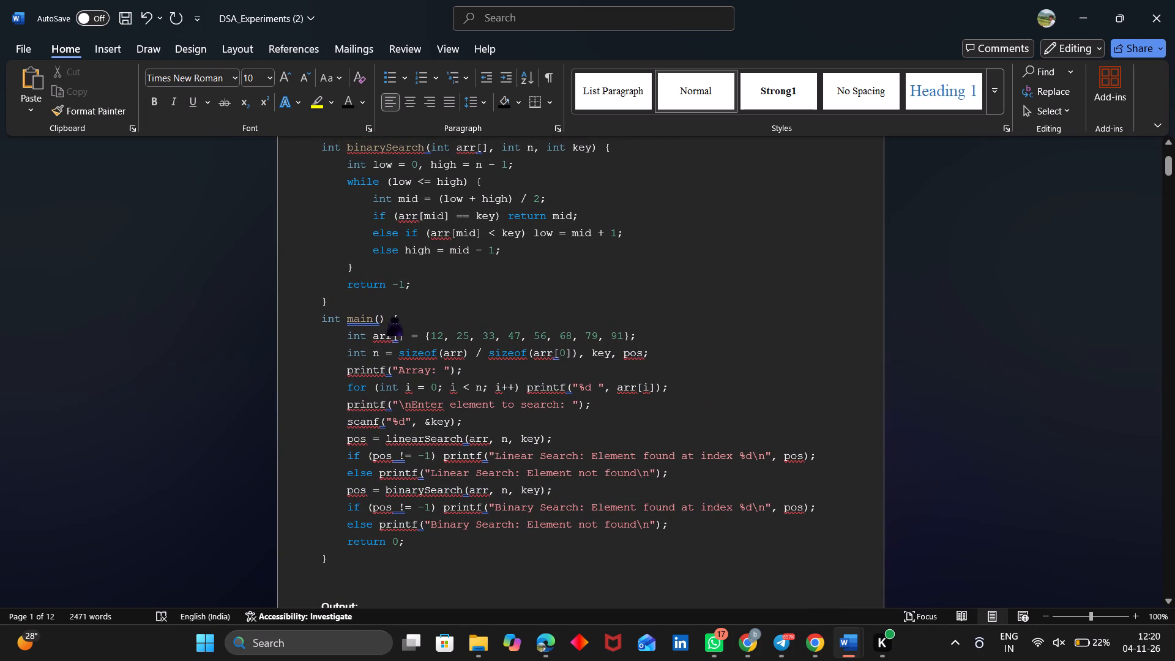
pyautogui.press('Return')
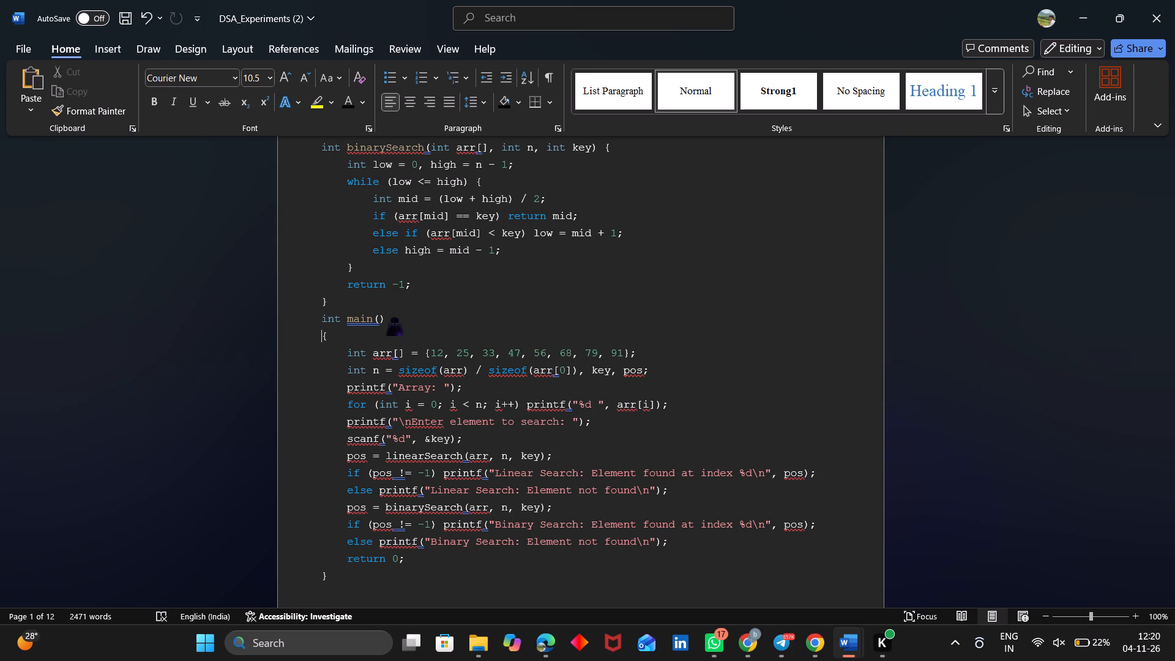
pyautogui.scroll(1, 392, 316)
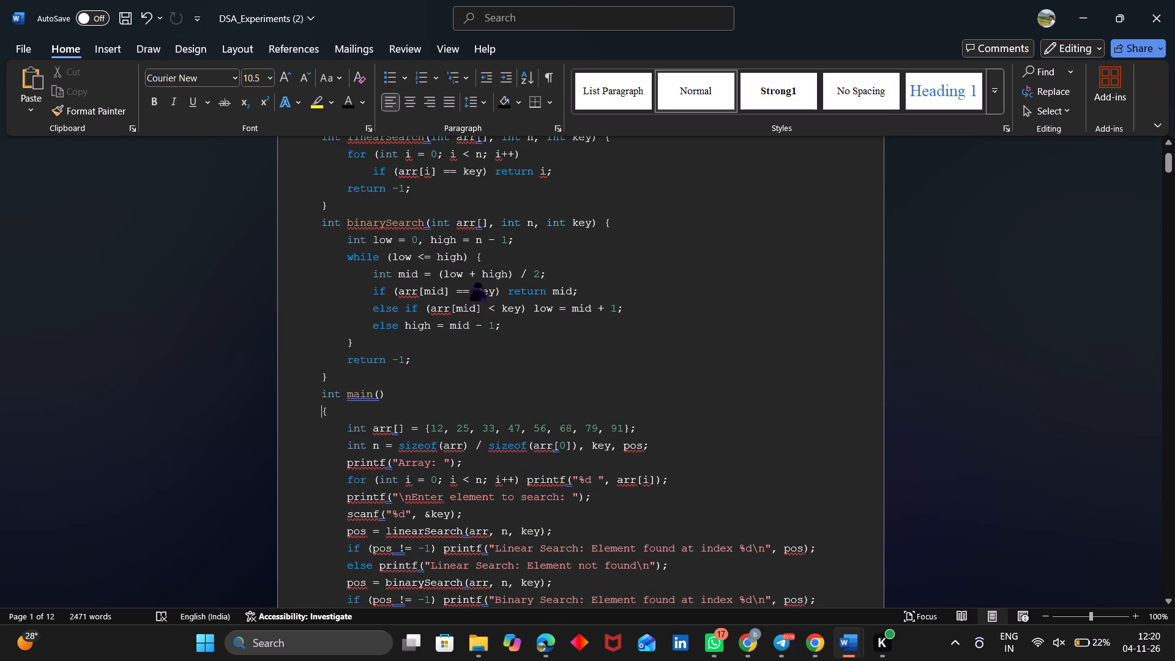
pyautogui.click(476, 260)
pyautogui.press('Return')
# Move the opening braces of the binarySearch and linearSearch functions onto their own lines in experiment 1's code.
pyautogui.scroll(1, 476, 260)
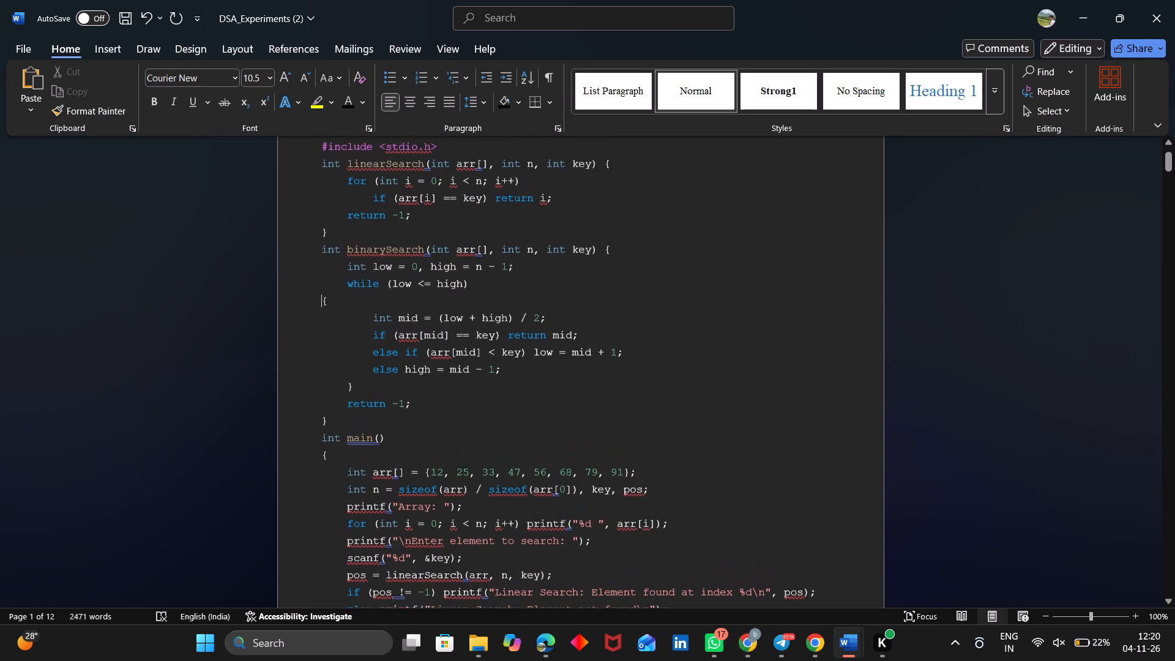
pyautogui.scroll(1, 476, 260)
pyautogui.click(603, 264)
pyautogui.press('Return')
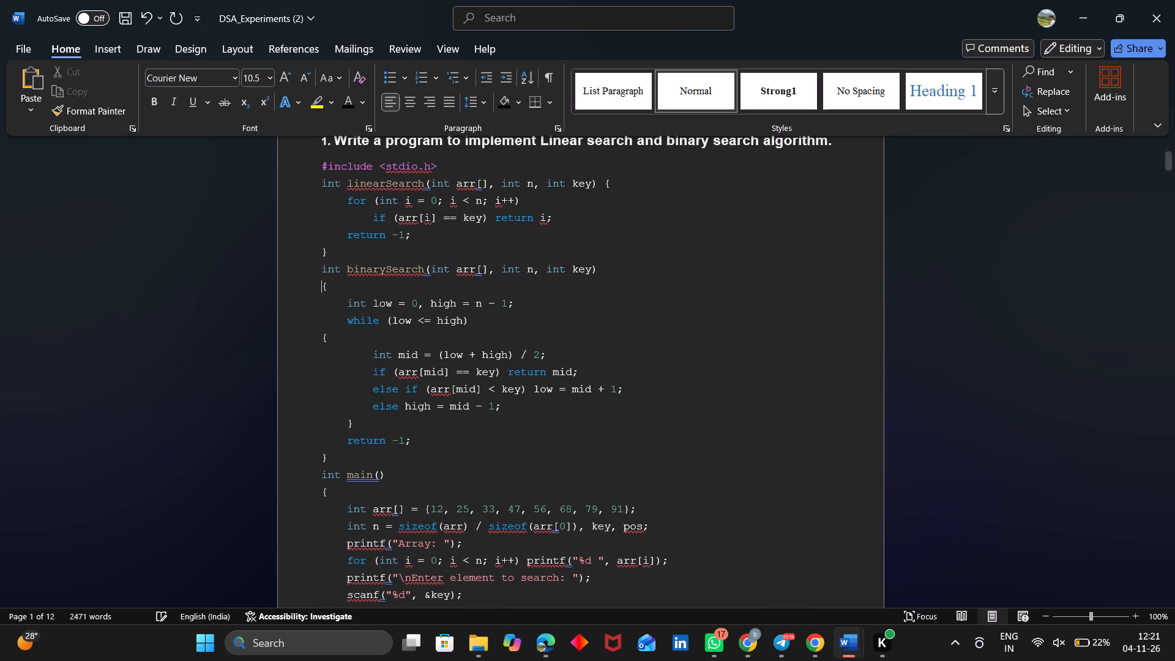
pyautogui.scroll(1, 603, 264)
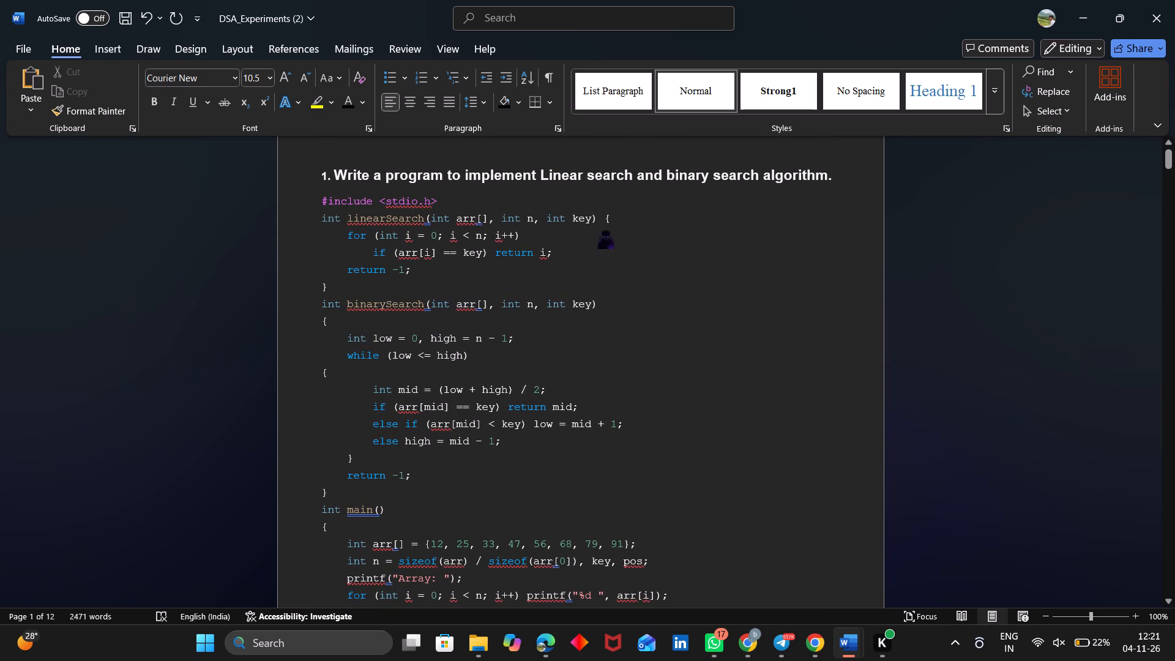
pyautogui.click(600, 222)
pyautogui.press('Return')
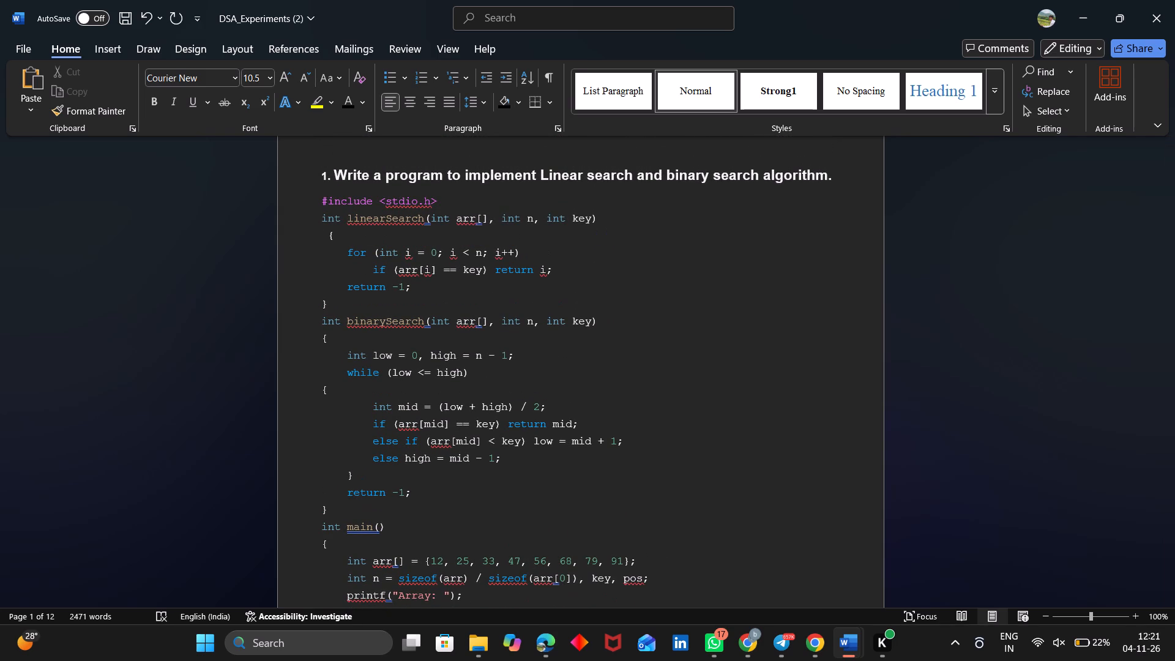
# Examine experiment 1's code and output block for remaining formatting issues.
pyautogui.scroll(1, 600, 222)
pyautogui.scroll(-1, 600, 222)
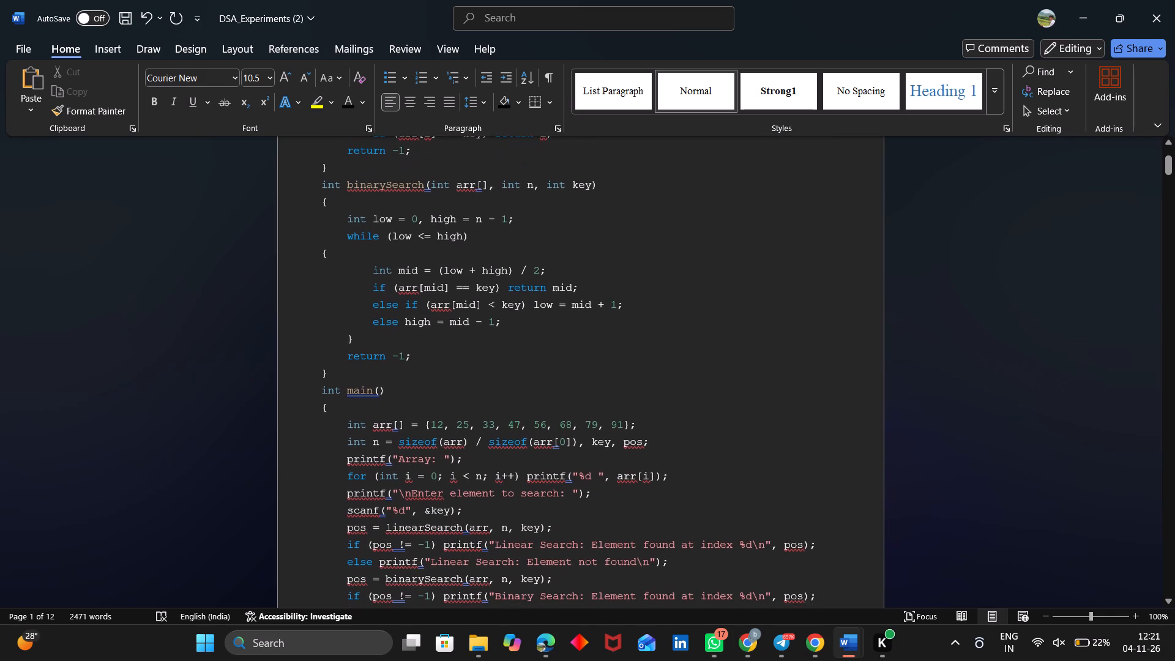
pyautogui.scroll(-2, 600, 222)
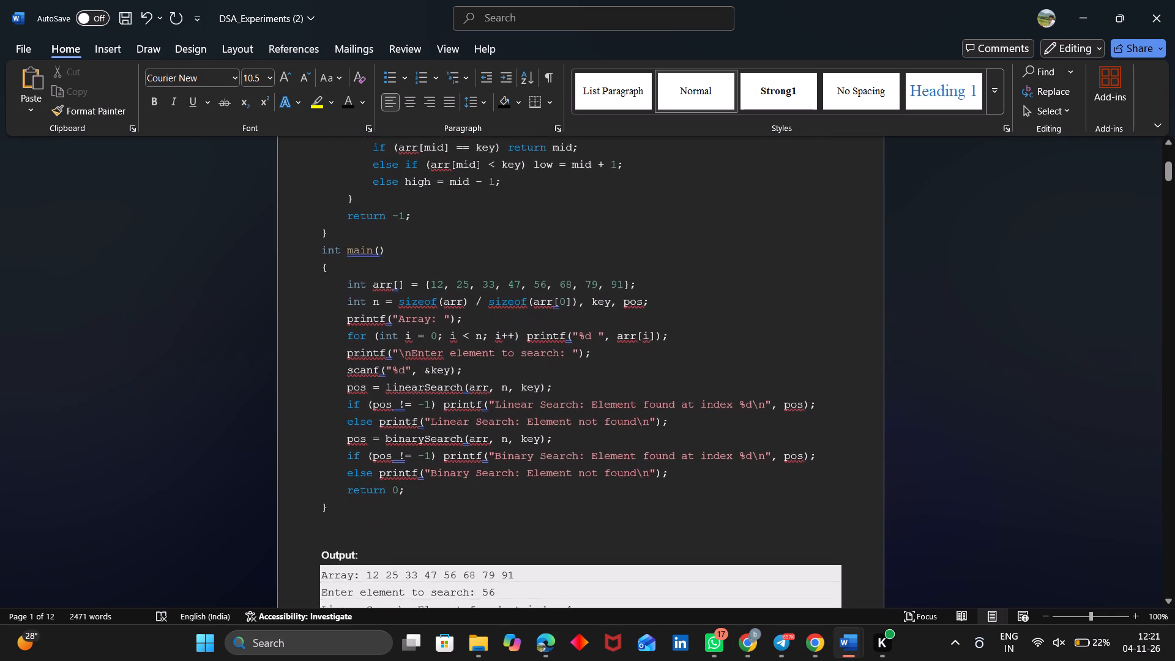
pyautogui.scroll(-1, 600, 222)
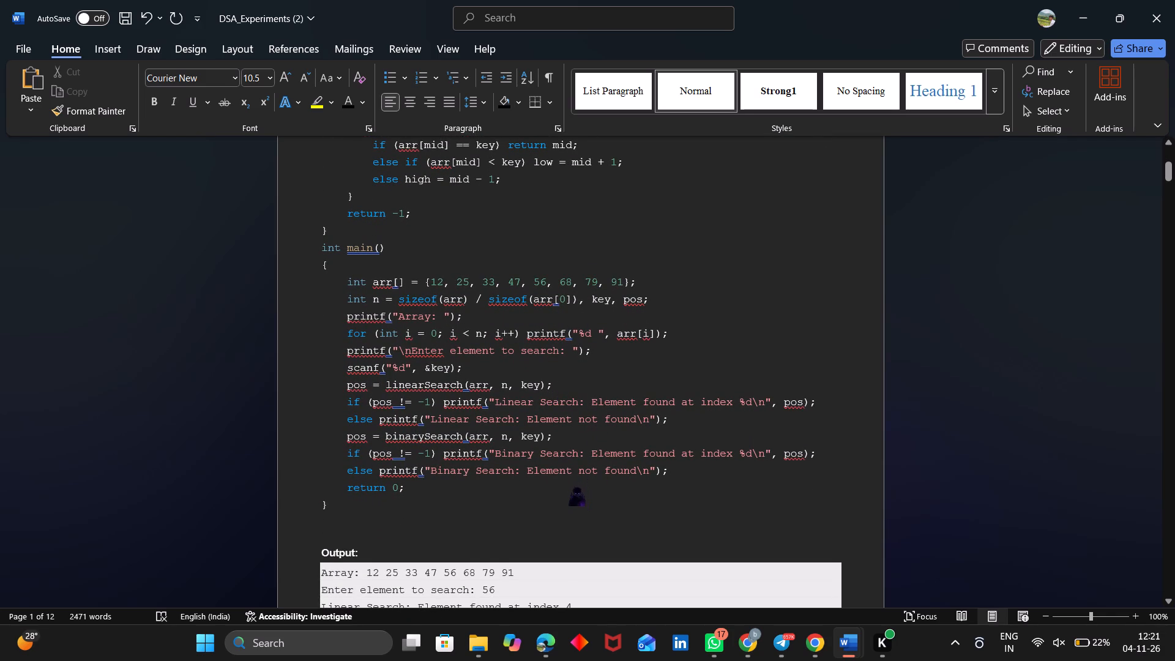
pyautogui.scroll(-4, 575, 487)
pyautogui.scroll(1, 575, 487)
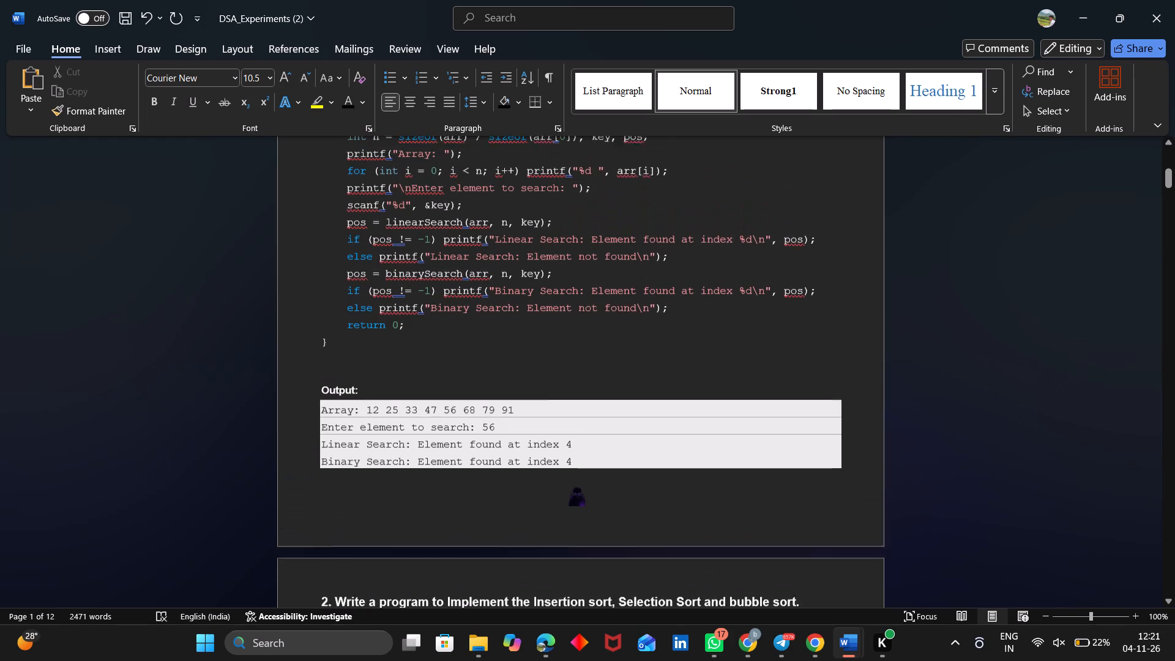
pyautogui.scroll(1, 575, 487)
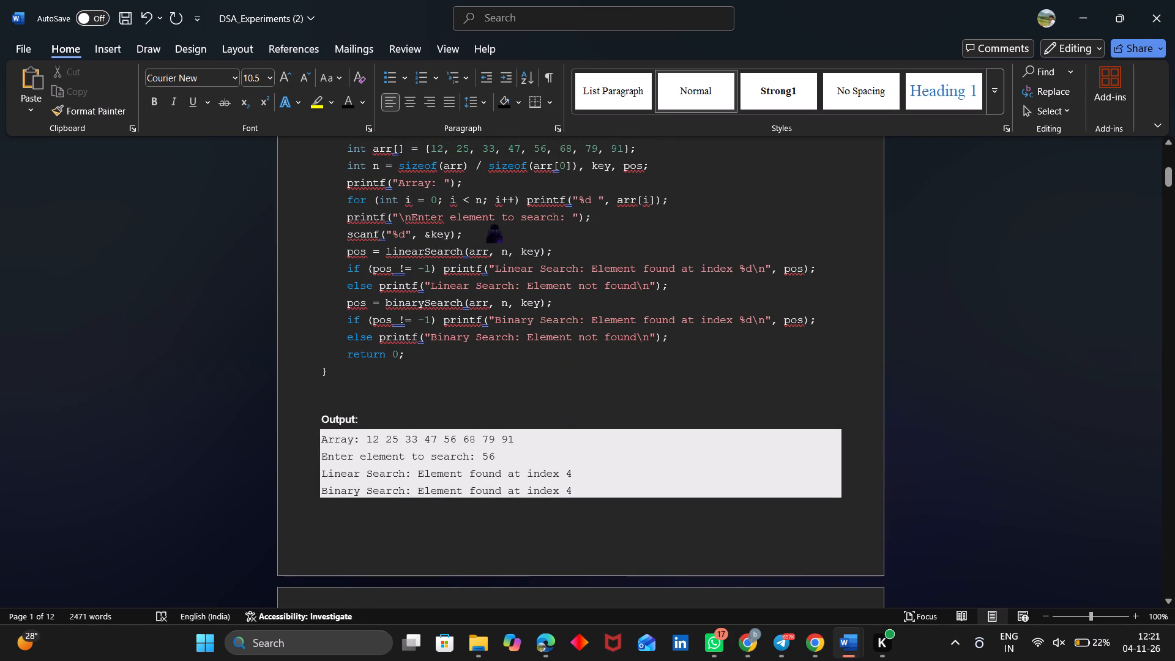
pyautogui.click(490, 225)
pyautogui.click(606, 217)
pyautogui.click(606, 217)
# In experiment 2's output block, remove both leading spaces from the "Original Array:" line and the blank space above it.
pyautogui.scroll(-4, 629, 215)
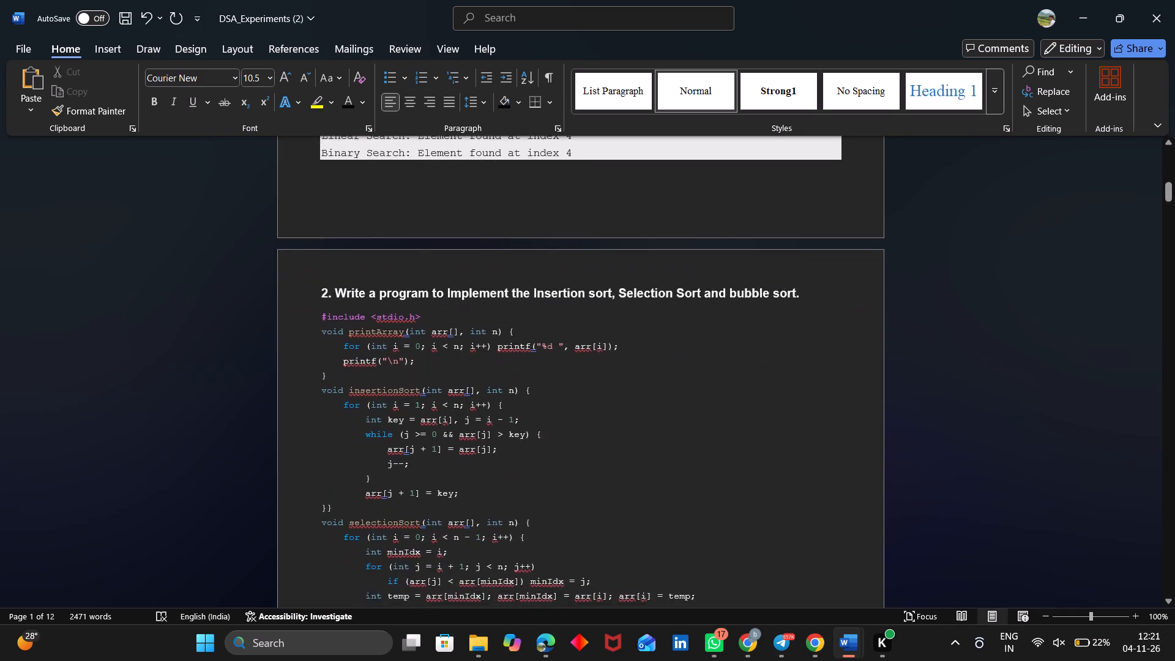
pyautogui.scroll(-4, 629, 215)
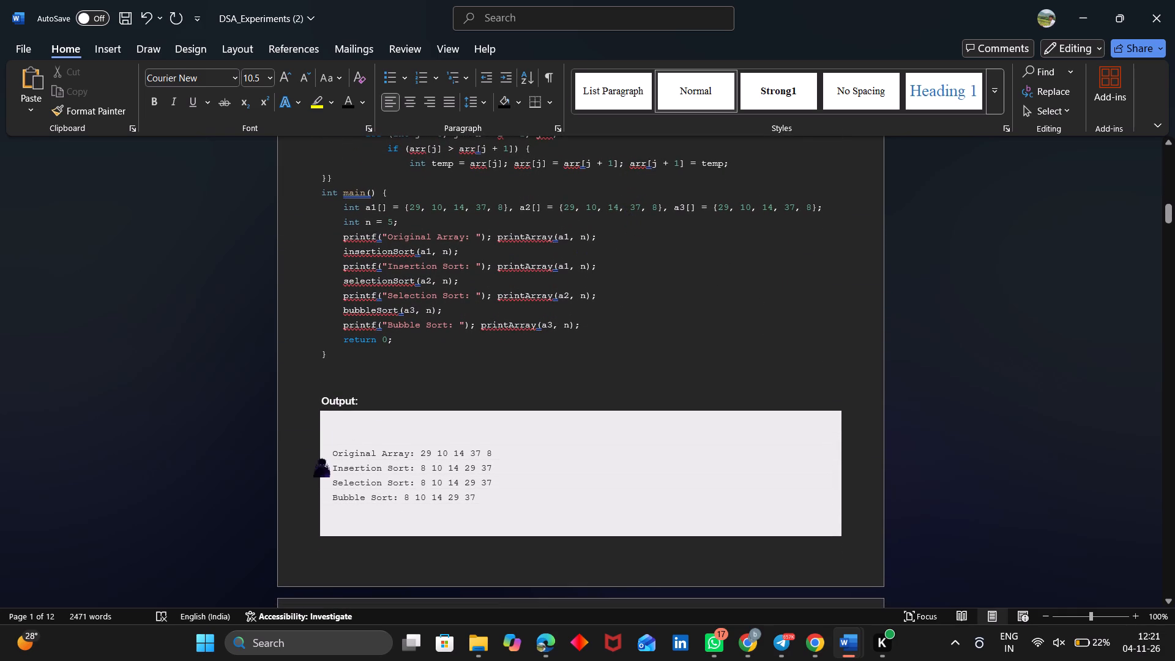
pyautogui.click(327, 450)
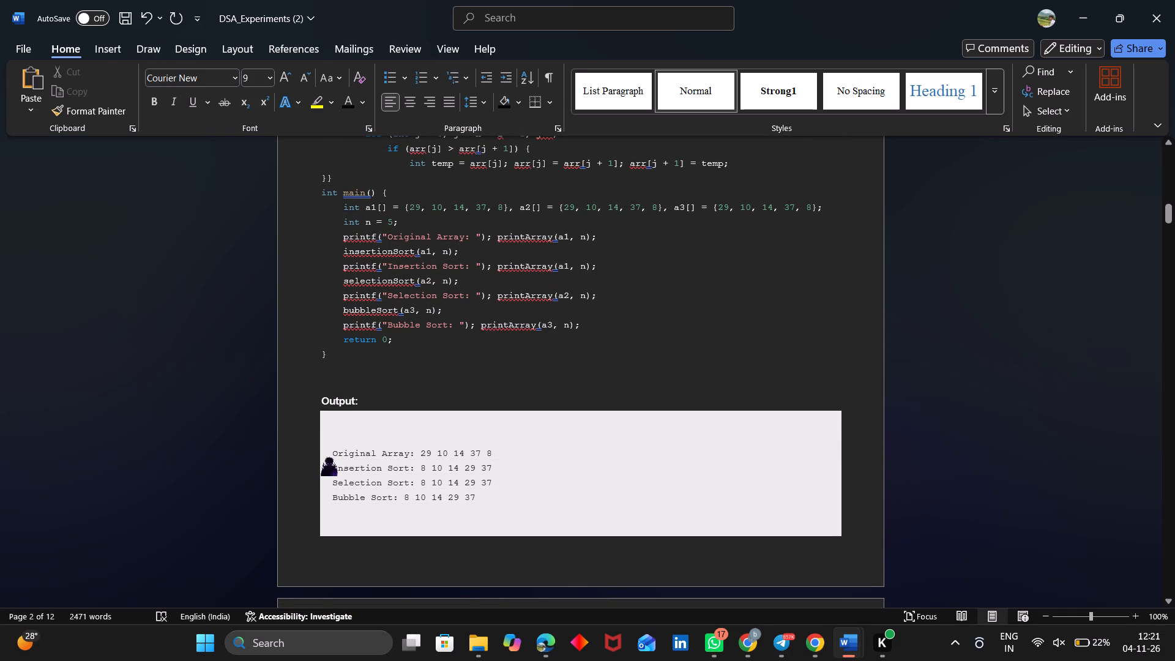
pyautogui.click(335, 452)
pyautogui.press('BackSpace')
pyautogui.press('BackSpace')
pyautogui.press('BackSpace')
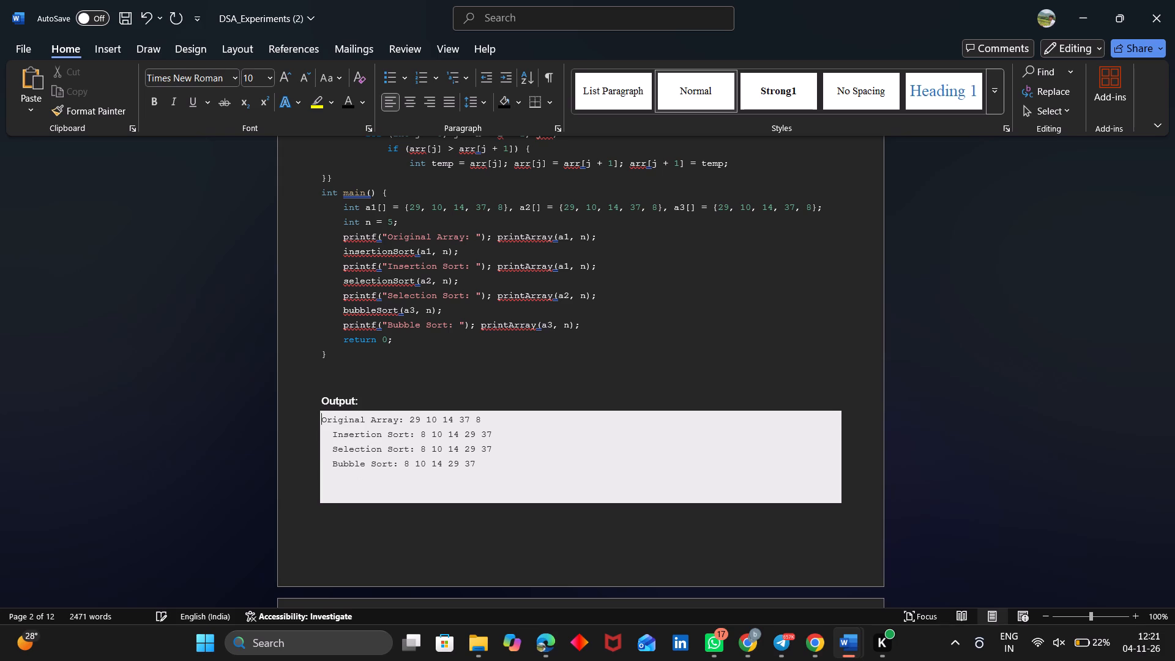
# Remove both leading spaces from the "Insertion Sort:" and "Selection Sort:" lines in experiment 2's output.
pyautogui.press('Down')
pyautogui.press('Right')
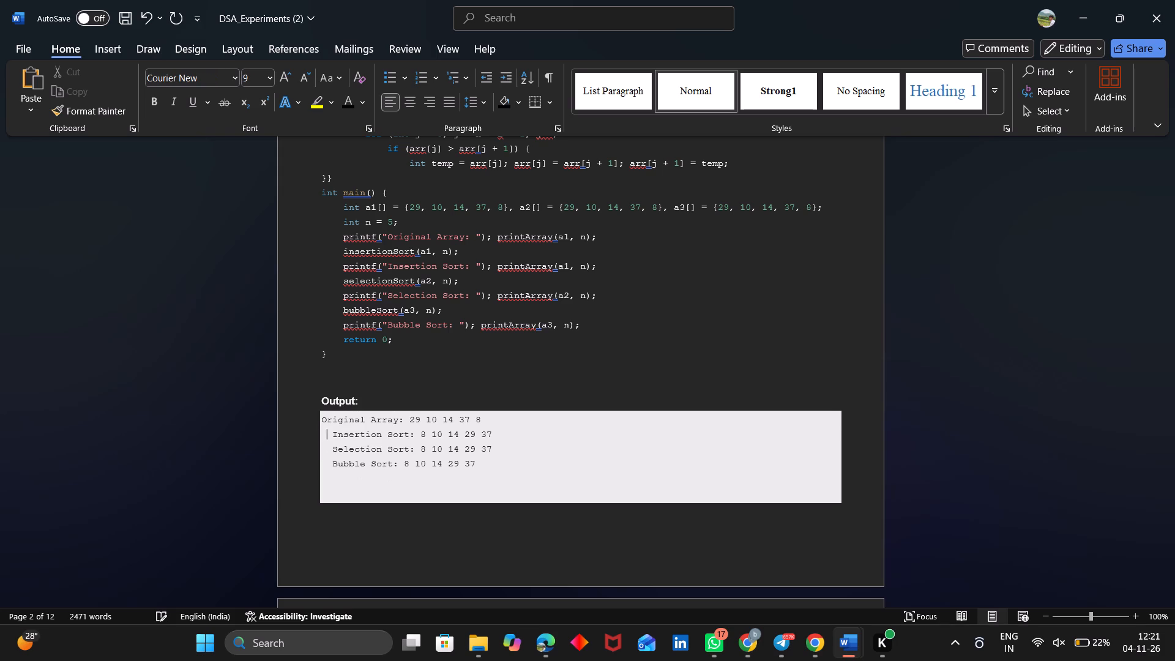
pyautogui.press('Right')
pyautogui.press('BackSpace')
pyautogui.press('BackSpace')
pyautogui.press('Down')
pyautogui.press('Right')
pyautogui.press('Right')
pyautogui.press('BackSpace')
pyautogui.press('BackSpace')
# Remove both leading spaces from the "Bubble Sort:" line in experiment 2's output and the blank space below it.
pyautogui.press('Down')
pyautogui.press('Right')
pyautogui.press('Right')
pyautogui.press('BackSpace')
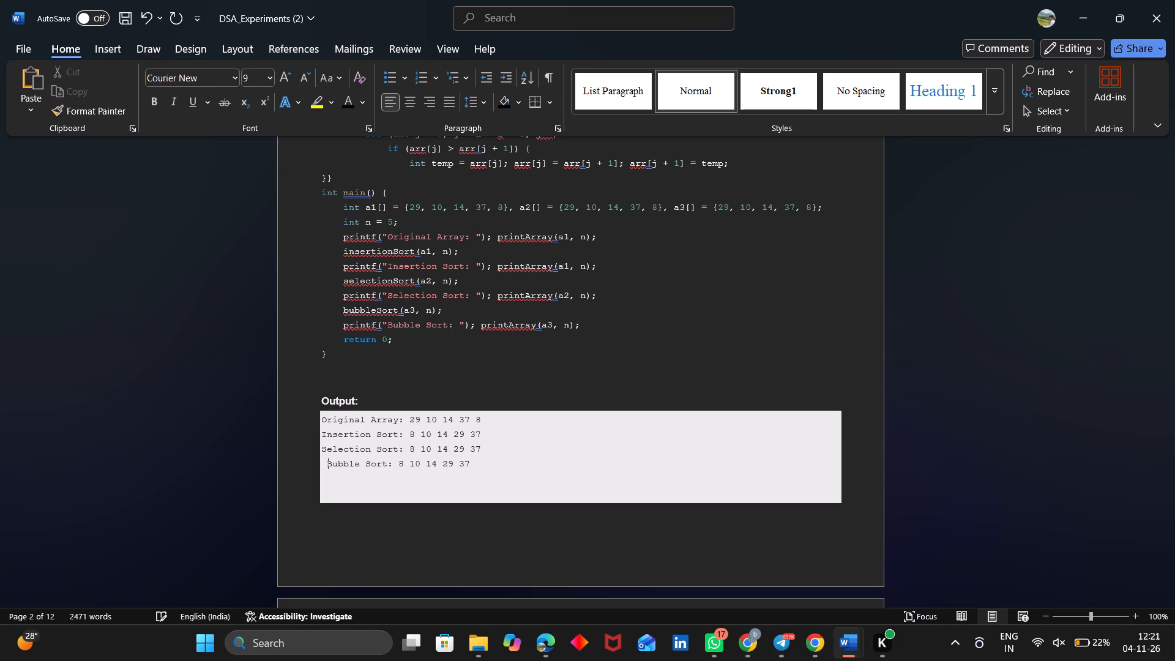
pyautogui.press('BackSpace')
pyautogui.press('Down')
pyautogui.press('BackSpace')
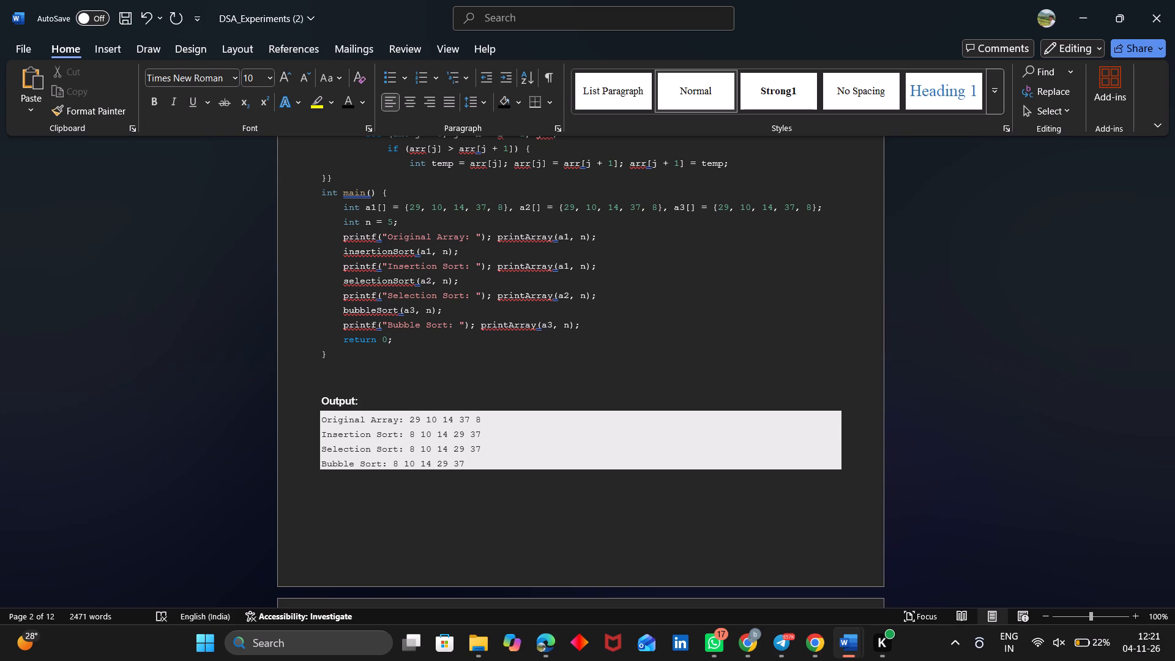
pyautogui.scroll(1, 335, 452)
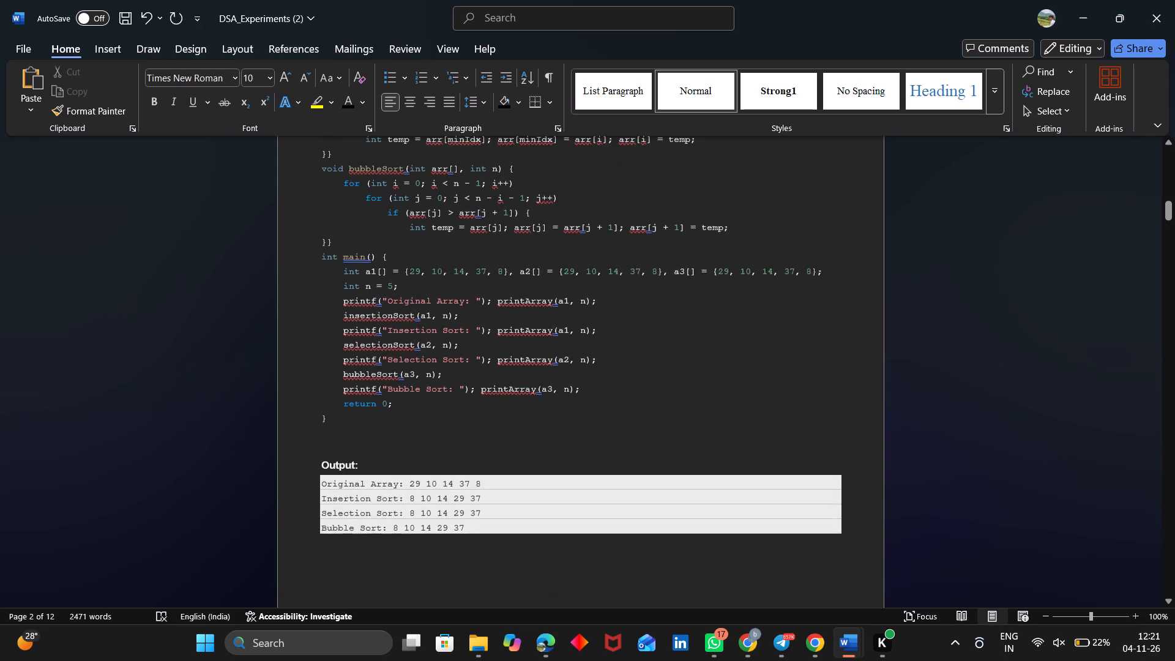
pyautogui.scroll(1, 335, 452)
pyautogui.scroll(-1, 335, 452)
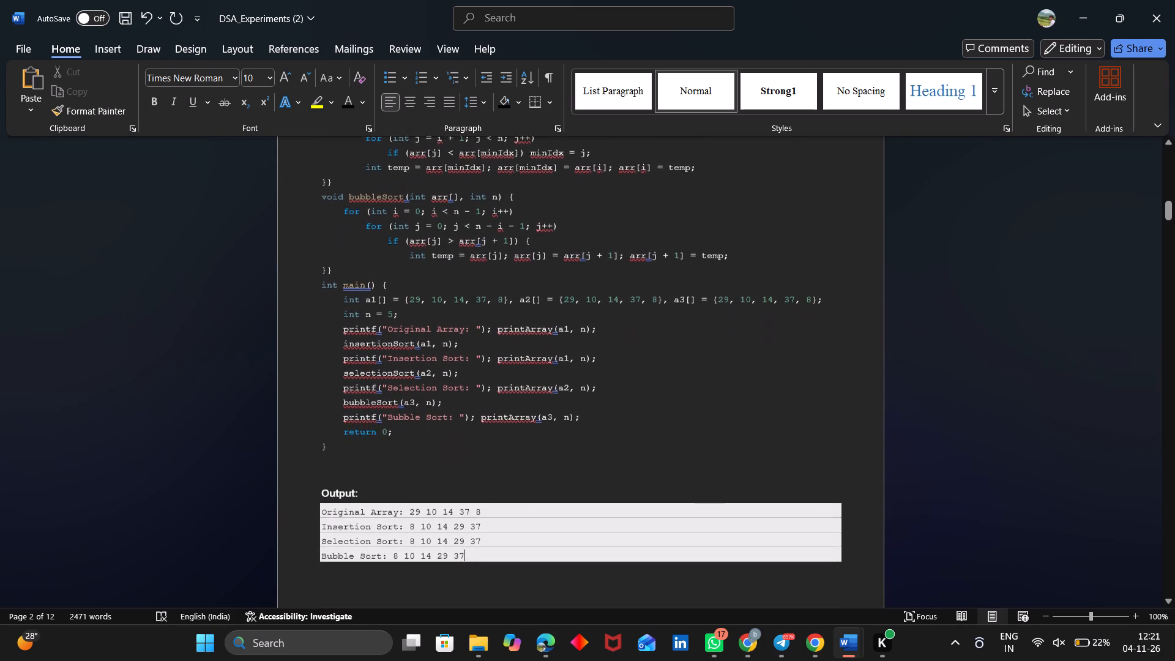
# Increase the font size of experiment 2's four output lines to 11.
pyautogui.scroll(-1, 335, 452)
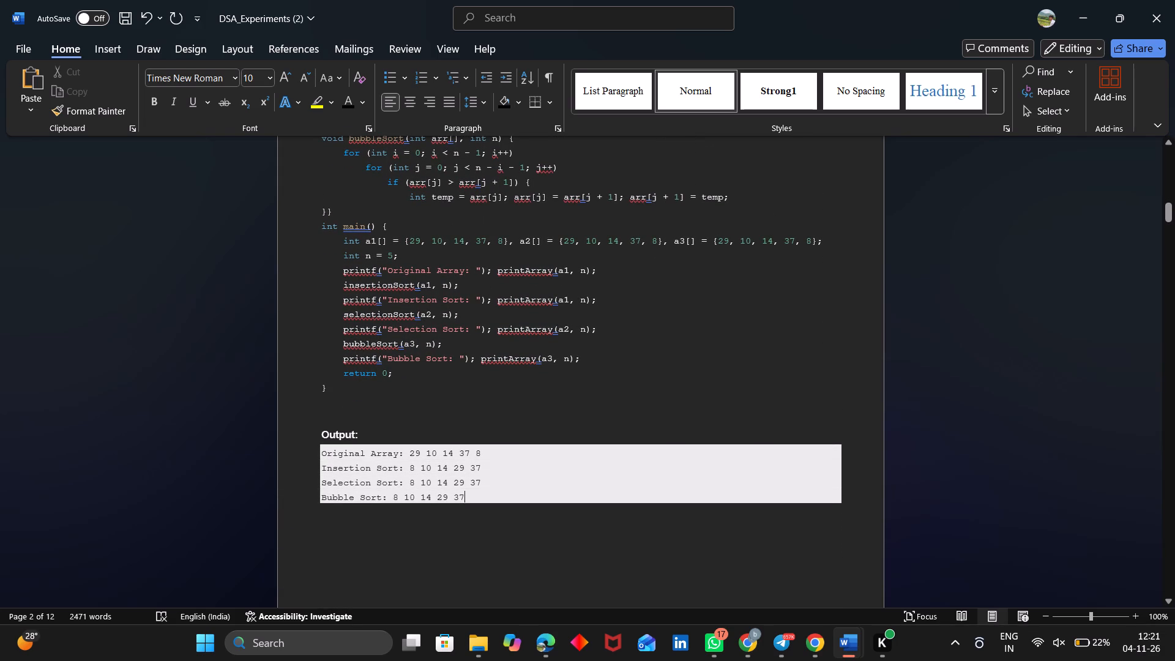
pyautogui.moveTo(501, 504); pyautogui.dragTo(394, 479)
pyautogui.moveTo(394, 479); pyautogui.dragTo(414, 493)
pyautogui.click(493, 495)
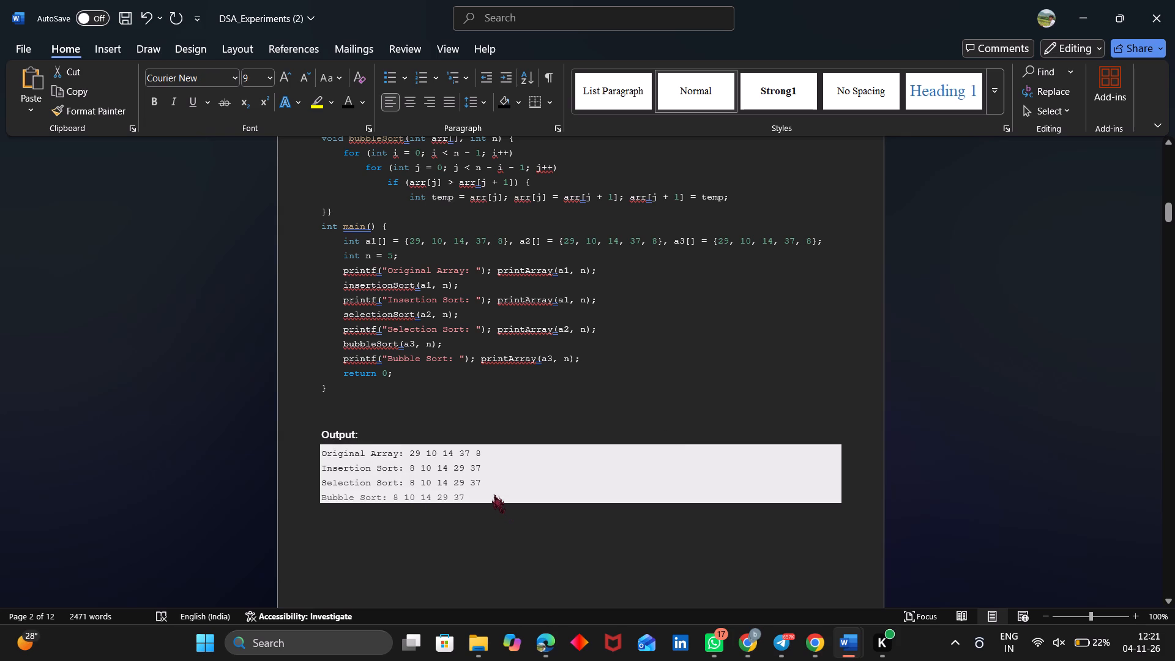
pyautogui.moveTo(490, 499); pyautogui.dragTo(411, 487)
pyautogui.moveTo(411, 487); pyautogui.dragTo(411, 486)
pyautogui.click(470, 495)
pyautogui.moveTo(466, 496); pyautogui.dragTo(387, 460)
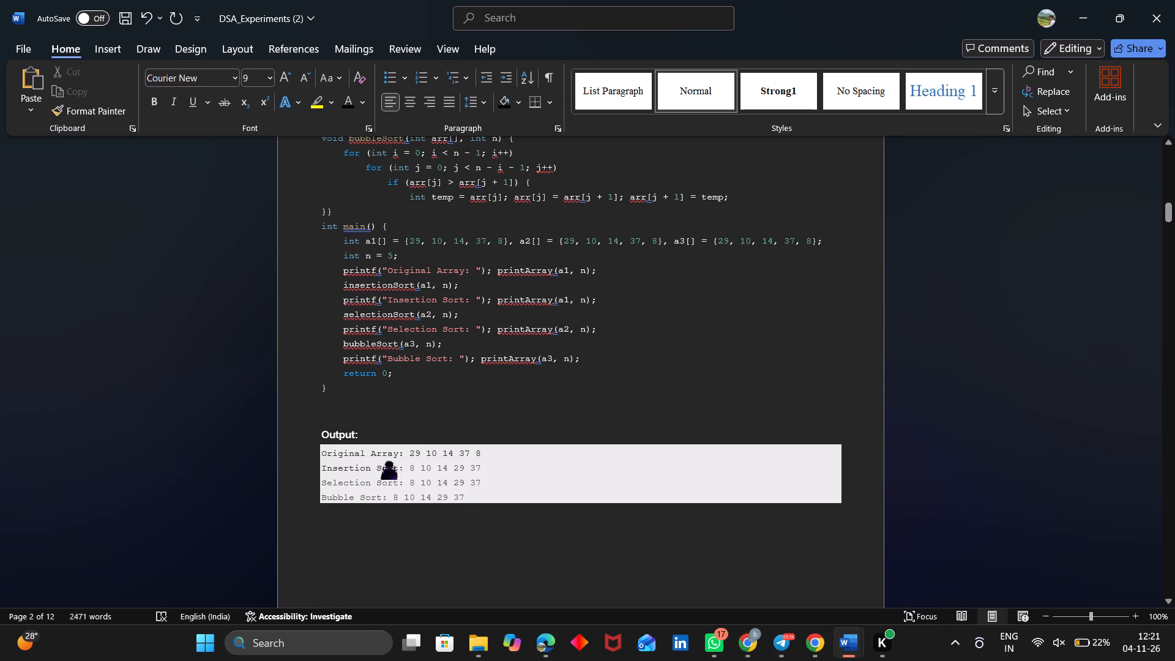
pyautogui.moveTo(387, 460); pyautogui.dragTo(302, 444)
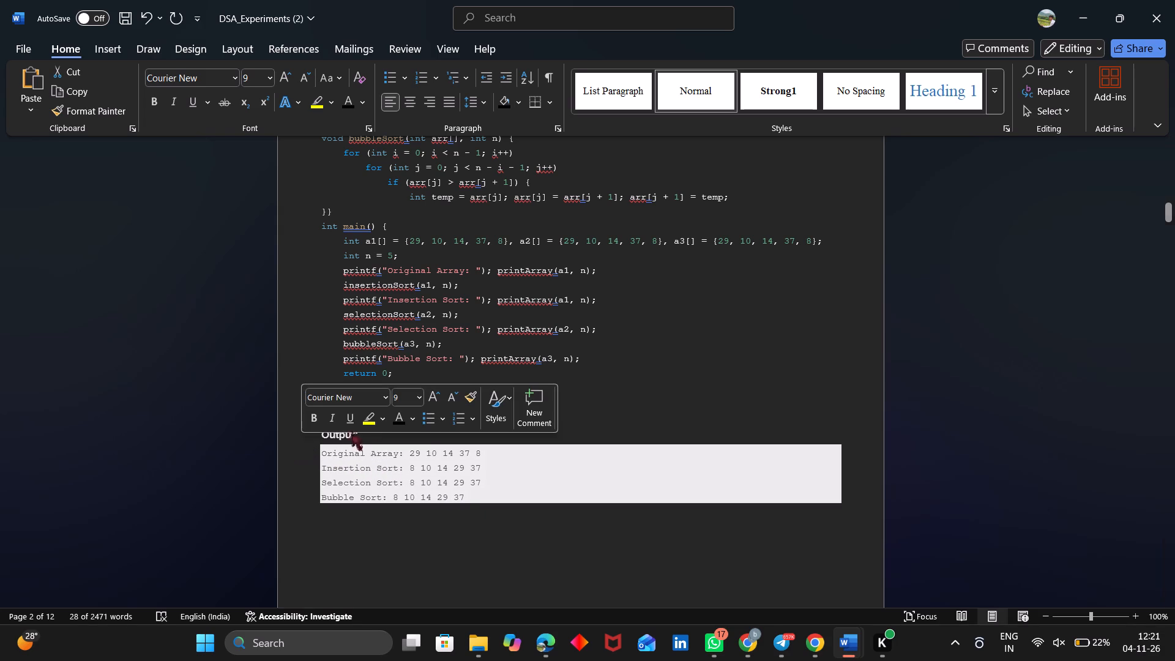
pyautogui.click(426, 400)
pyautogui.click(426, 400)
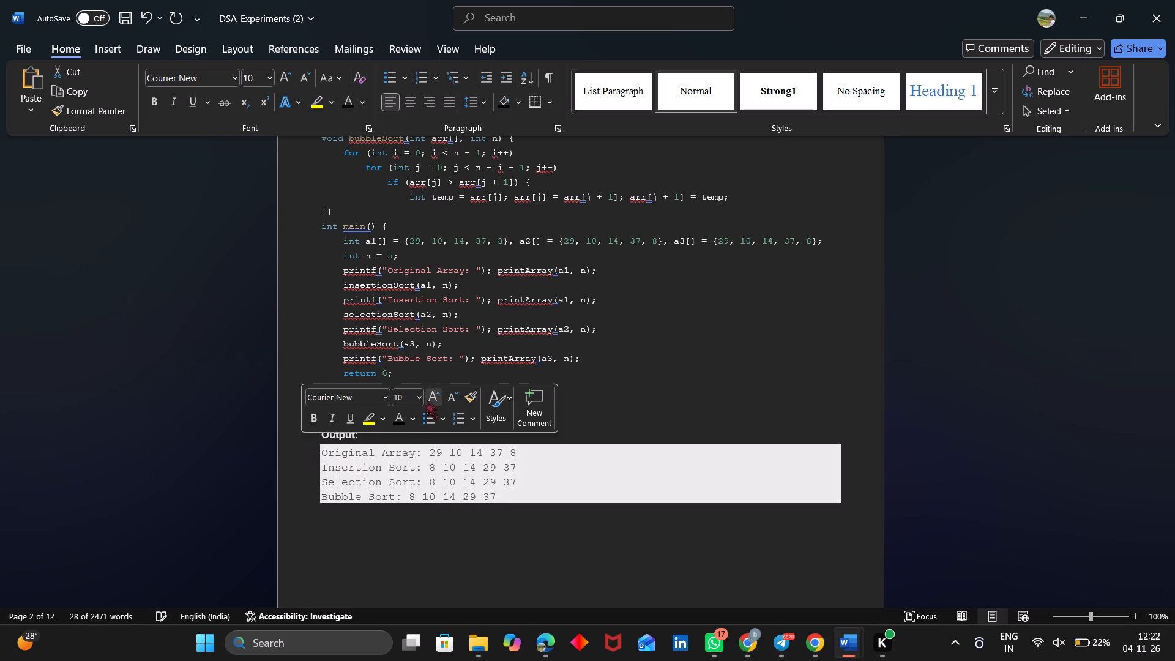
pyautogui.tripleClick(426, 400)
pyautogui.doubleClick(426, 400)
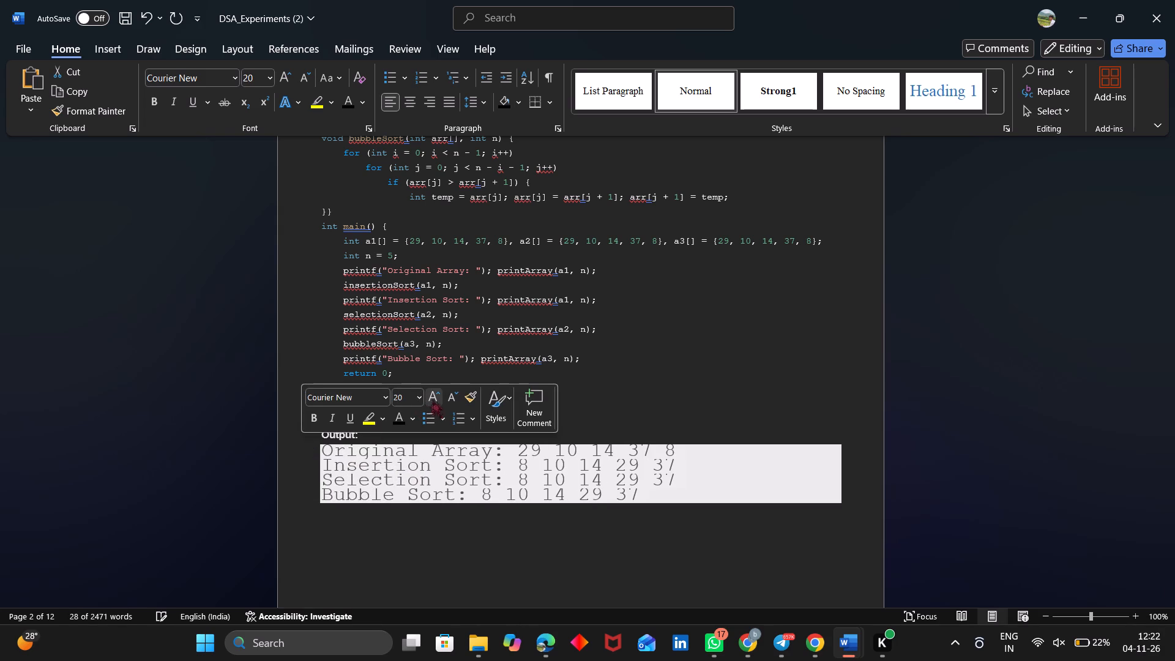
pyautogui.tripleClick(446, 399)
pyautogui.doubleClick(446, 399)
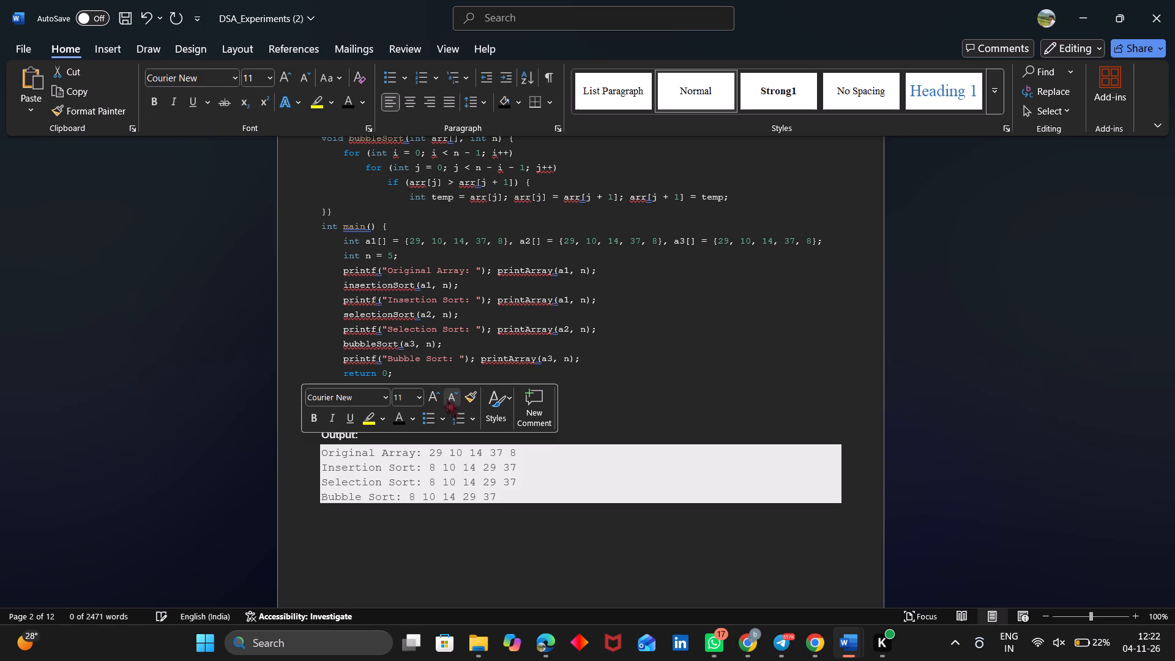
pyautogui.click(438, 396)
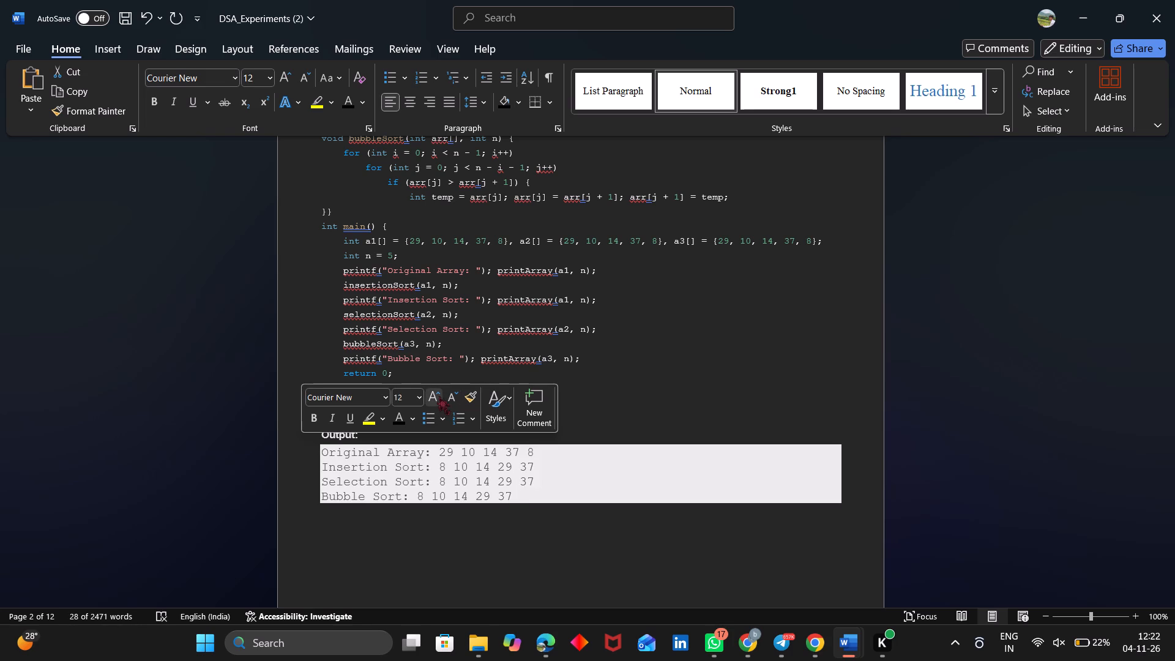
pyautogui.click(438, 396)
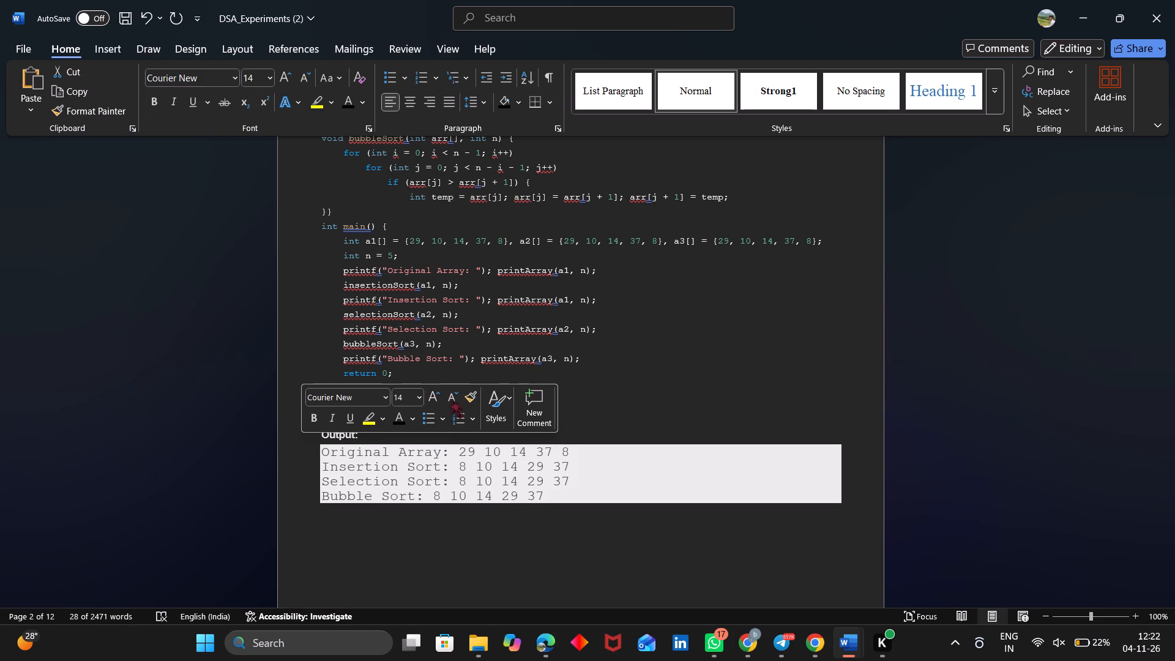
pyautogui.click(451, 399)
pyautogui.click(451, 399)
pyautogui.click(447, 530)
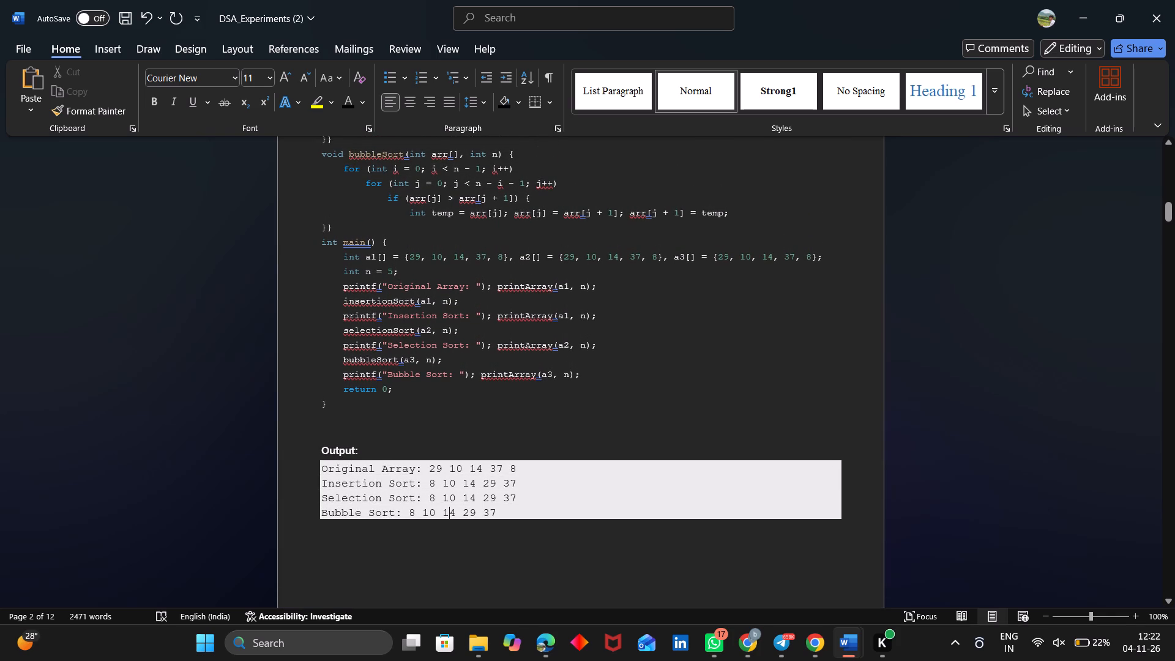
# In experiment 2's code, put the opening brace of the insertionSort function on its own line.
pyautogui.scroll(3, 447, 530)
pyautogui.scroll(-1, 447, 530)
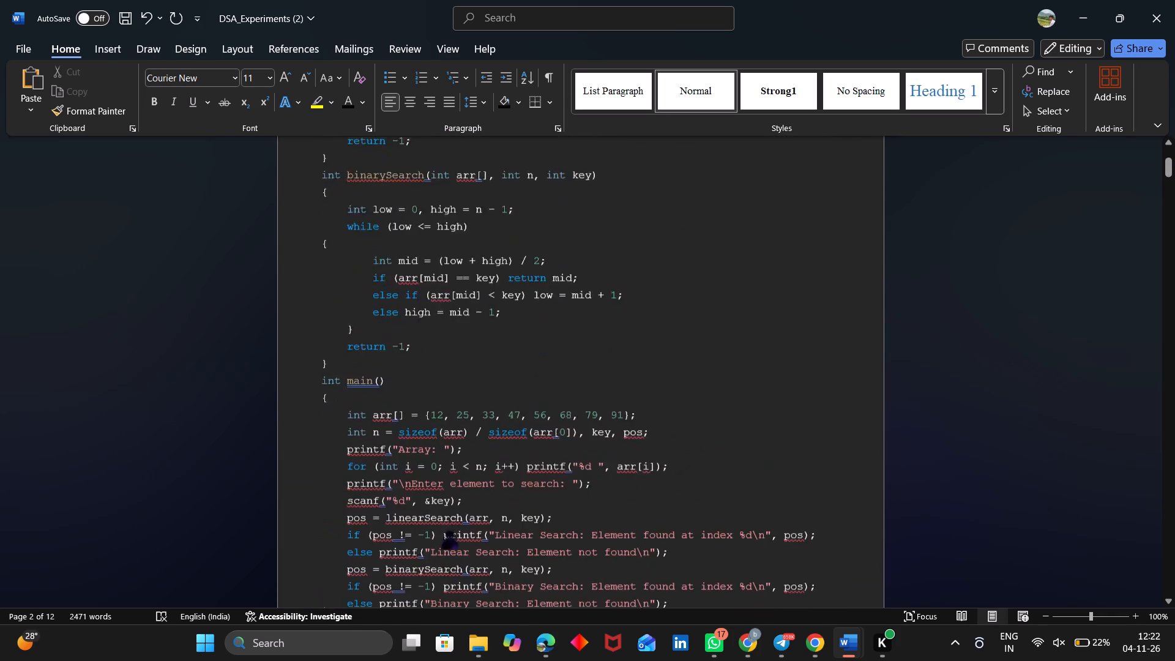
pyautogui.scroll(-2, 447, 530)
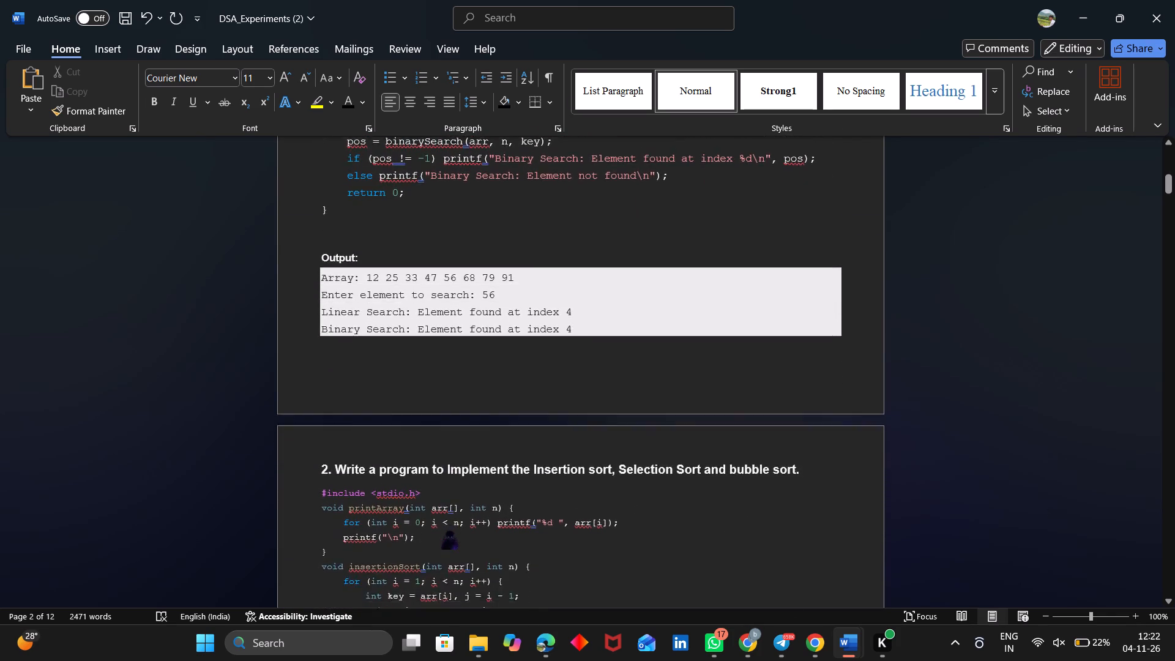
pyautogui.scroll(-2, 447, 530)
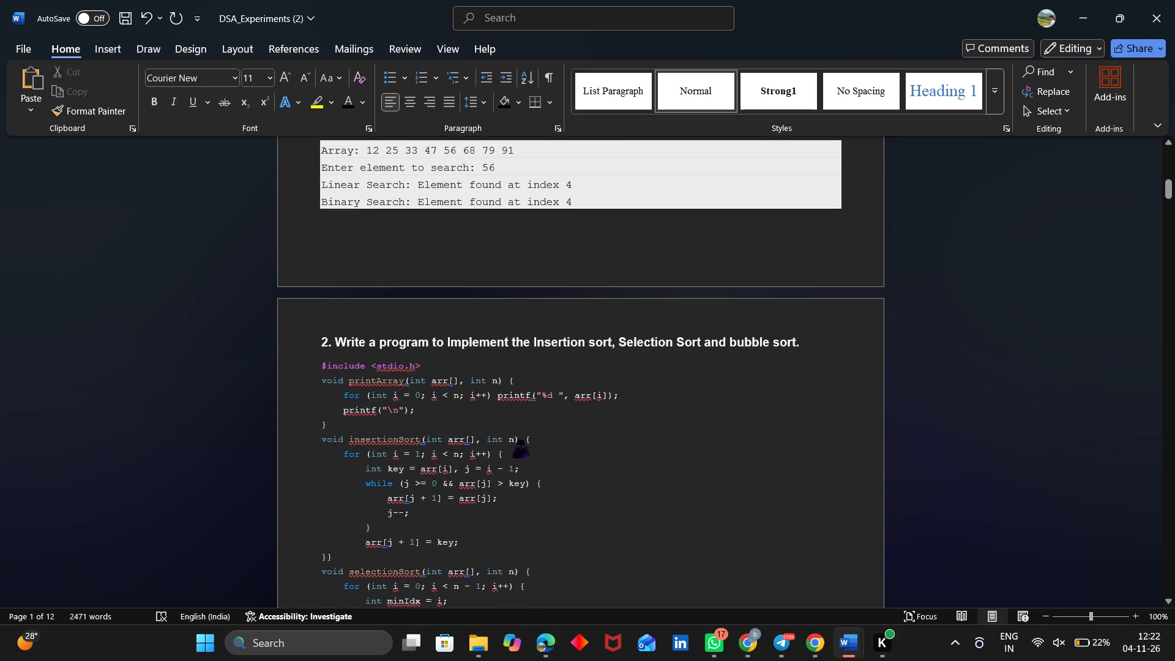
pyautogui.click(518, 439)
pyautogui.press('Return')
pyautogui.press('Right')
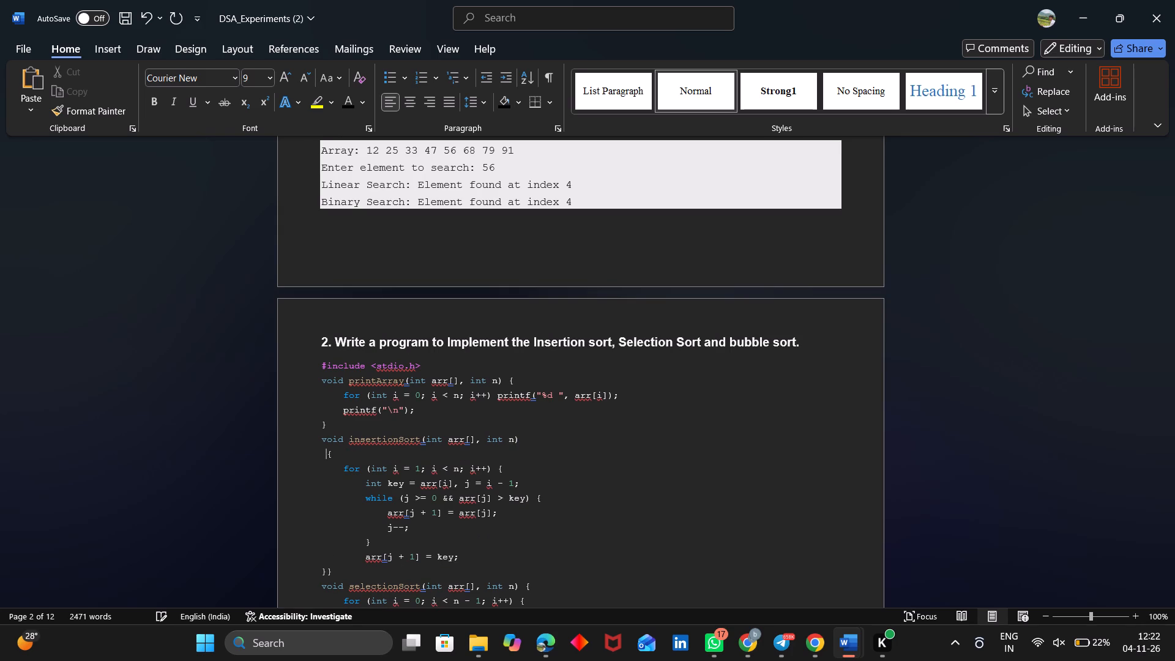
# Put the opening brace of insertionSort's for loop on its own line.
pyautogui.press('Right')
pyautogui.press('Right')
pyautogui.press('Right')
pyautogui.press('Right')
pyautogui.press('Right')
pyautogui.press('Right')
pyautogui.press('Right')
pyautogui.press('Right')
pyautogui.press('Right')
pyautogui.press('Right')
pyautogui.press('Right')
pyautogui.press('Right')
pyautogui.press('Right')
pyautogui.press('Right')
pyautogui.press('Right')
pyautogui.press('Right')
pyautogui.press('Right')
pyautogui.press('Right')
pyautogui.press('Right')
pyautogui.press('Right')
pyautogui.press('Right')
pyautogui.press('Right')
pyautogui.press('Right')
pyautogui.press('Right')
pyautogui.press('Right')
pyautogui.press('Right')
pyautogui.press('Right')
pyautogui.press('Right')
pyautogui.press('Right')
pyautogui.press('Right')
pyautogui.press('Right')
pyautogui.press('Right')
pyautogui.press('Right')
pyautogui.press('Right')
pyautogui.press('Return')
# Put the opening brace of insertionSort's while loop on its own line.
pyautogui.press('Right')
pyautogui.press('Right')
pyautogui.press('Right')
pyautogui.press('Right')
pyautogui.press('Right')
pyautogui.press('Right')
pyautogui.press('Right')
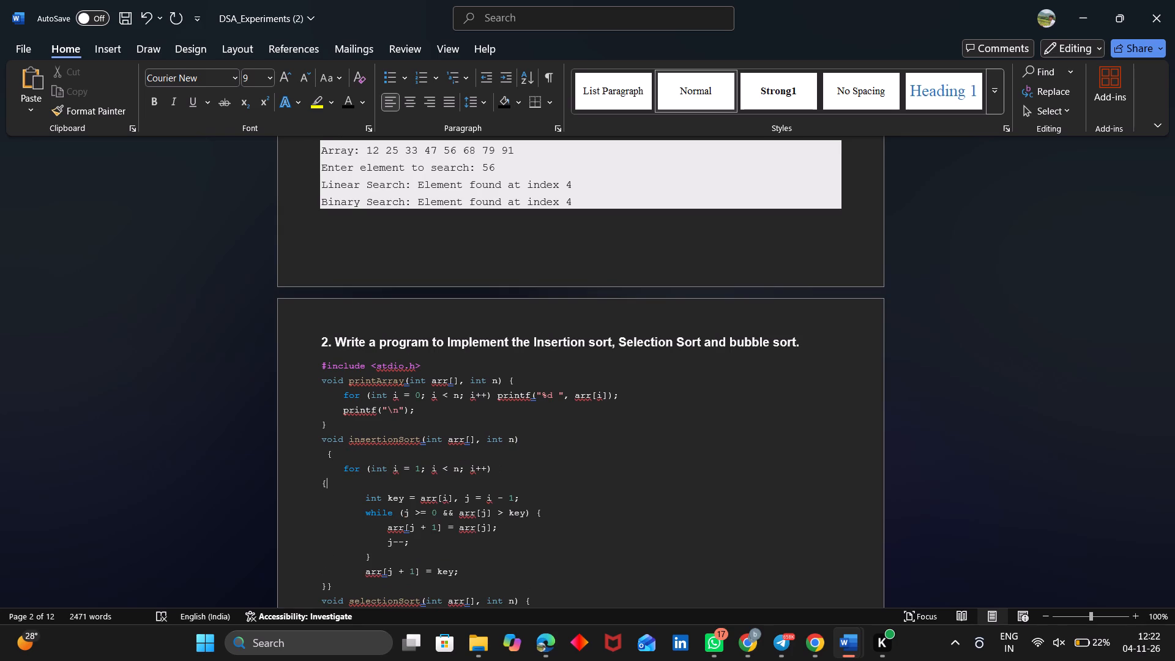
pyautogui.press('Down')
pyautogui.press('Right')
pyautogui.press('Right')
pyautogui.press('Right')
pyautogui.press('Right')
pyautogui.press('Right')
pyautogui.press('Right')
pyautogui.press('Right')
pyautogui.press('Right')
pyautogui.press('Right')
pyautogui.press('Right')
pyautogui.press('Right')
pyautogui.press('Right')
pyautogui.press('Right')
pyautogui.press('Right')
pyautogui.press('Right')
pyautogui.press('Right')
pyautogui.press('Right')
pyautogui.press('Right')
pyautogui.press('Right')
pyautogui.press('Right')
pyautogui.press('Return')
# Put the opening braces of the selectionSort function and its outer for loop on their own lines.
pyautogui.press('Down')
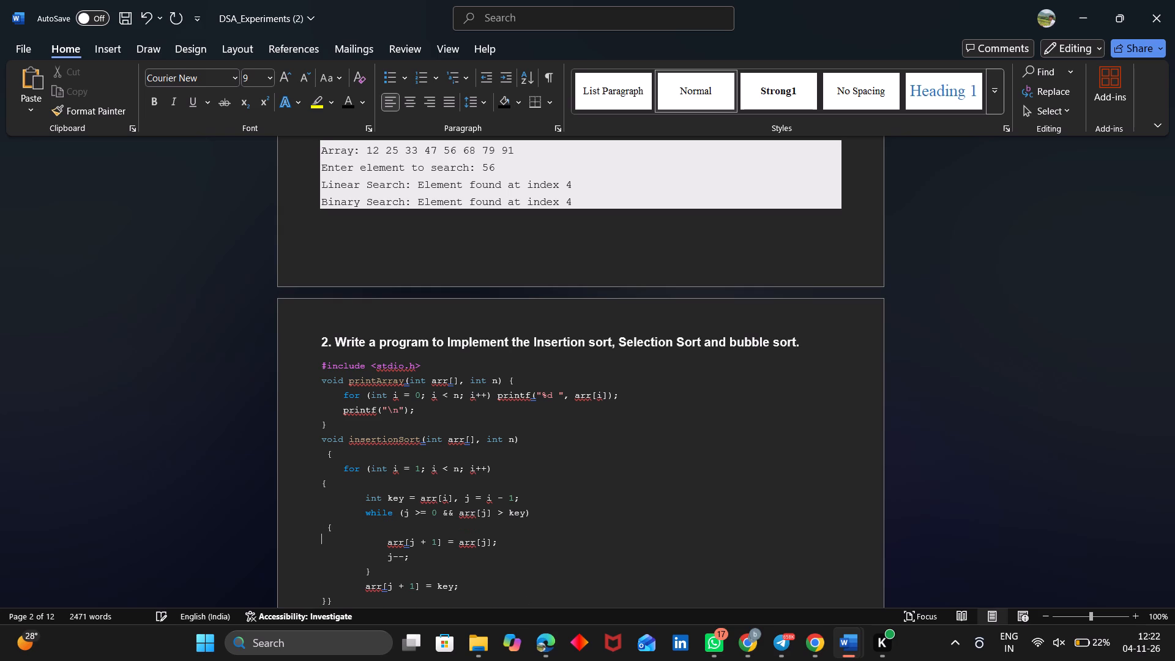
pyautogui.press('Right')
pyautogui.press('Down')
pyautogui.press('Down')
pyautogui.press('Down')
pyautogui.press('Down')
pyautogui.press('Down')
pyautogui.press('Down')
pyautogui.press('Down')
pyautogui.press('Down')
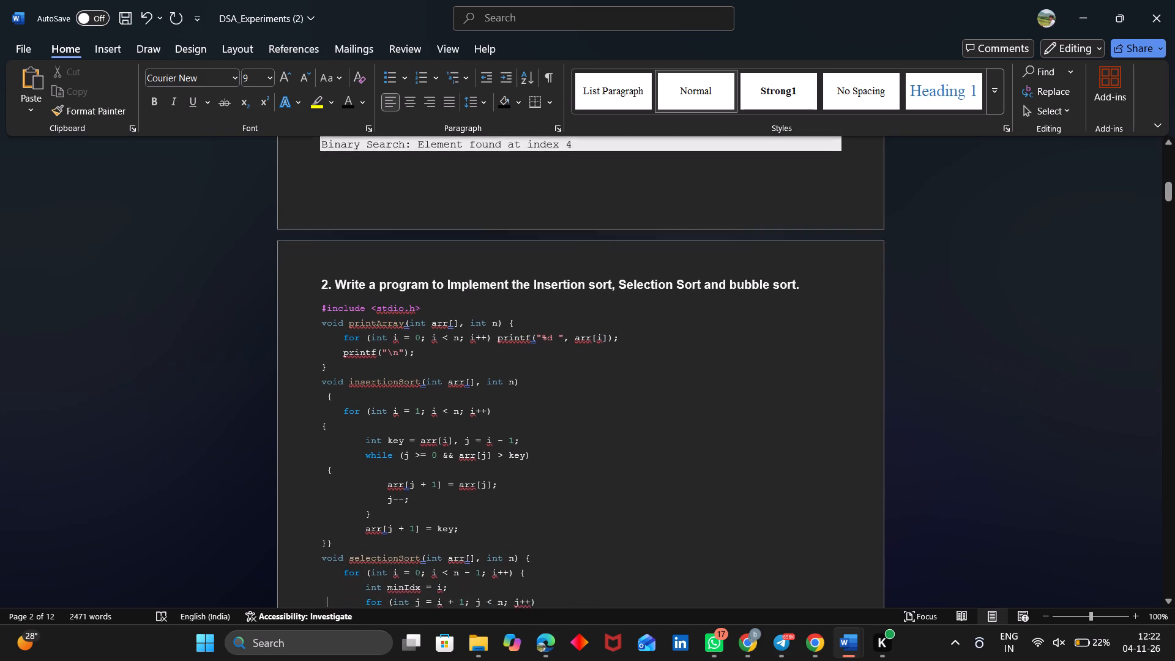
pyautogui.press('Down')
pyautogui.press('Right')
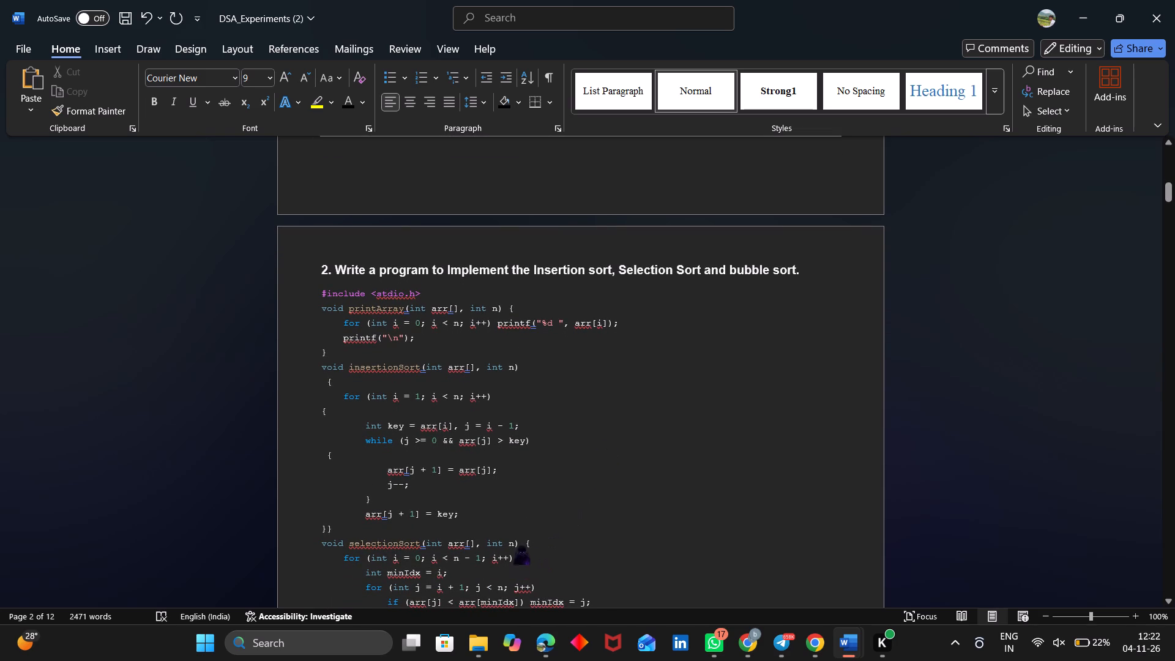
pyautogui.click(520, 544)
pyautogui.press('Return')
pyautogui.press('Right')
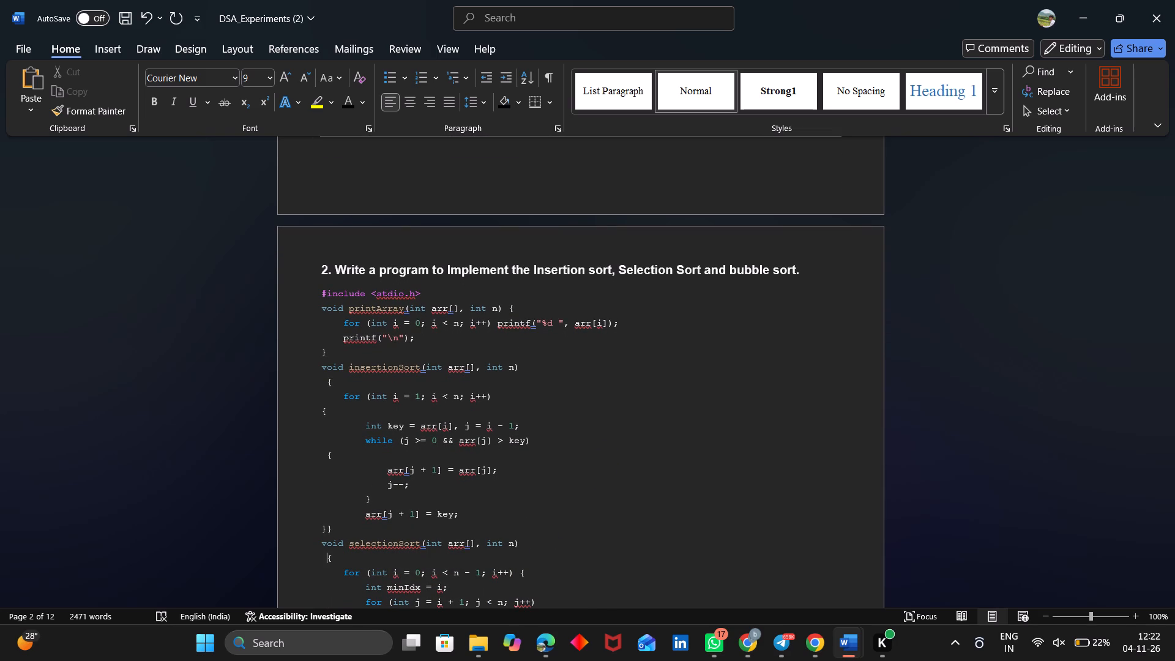
pyautogui.click(520, 576)
pyautogui.press('Return')
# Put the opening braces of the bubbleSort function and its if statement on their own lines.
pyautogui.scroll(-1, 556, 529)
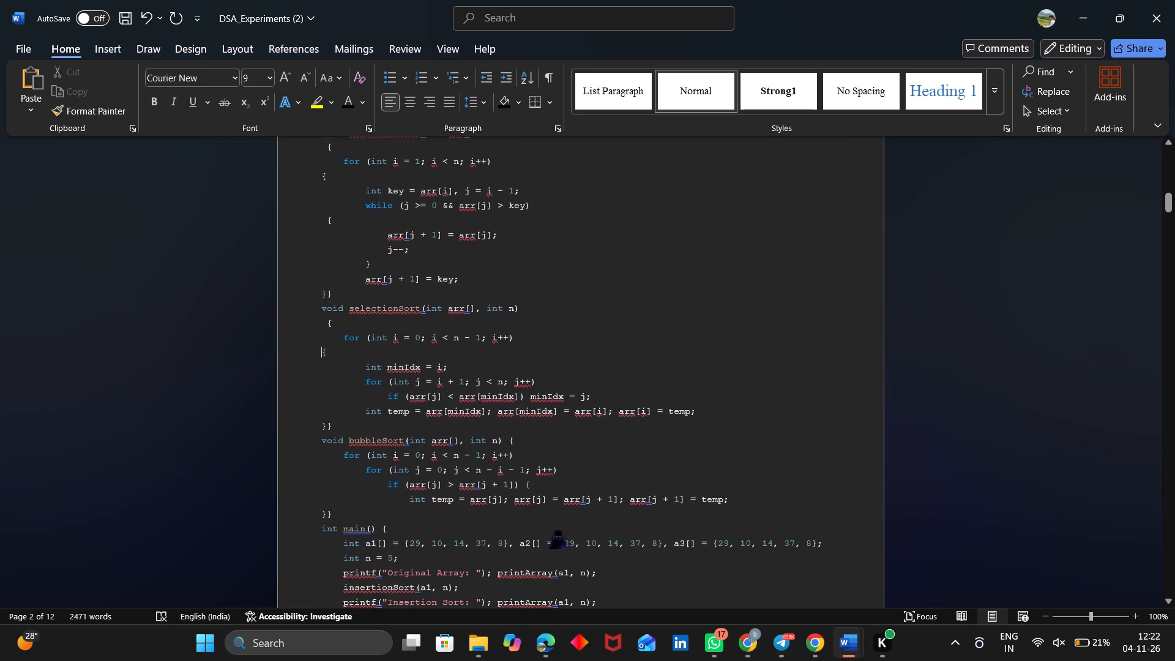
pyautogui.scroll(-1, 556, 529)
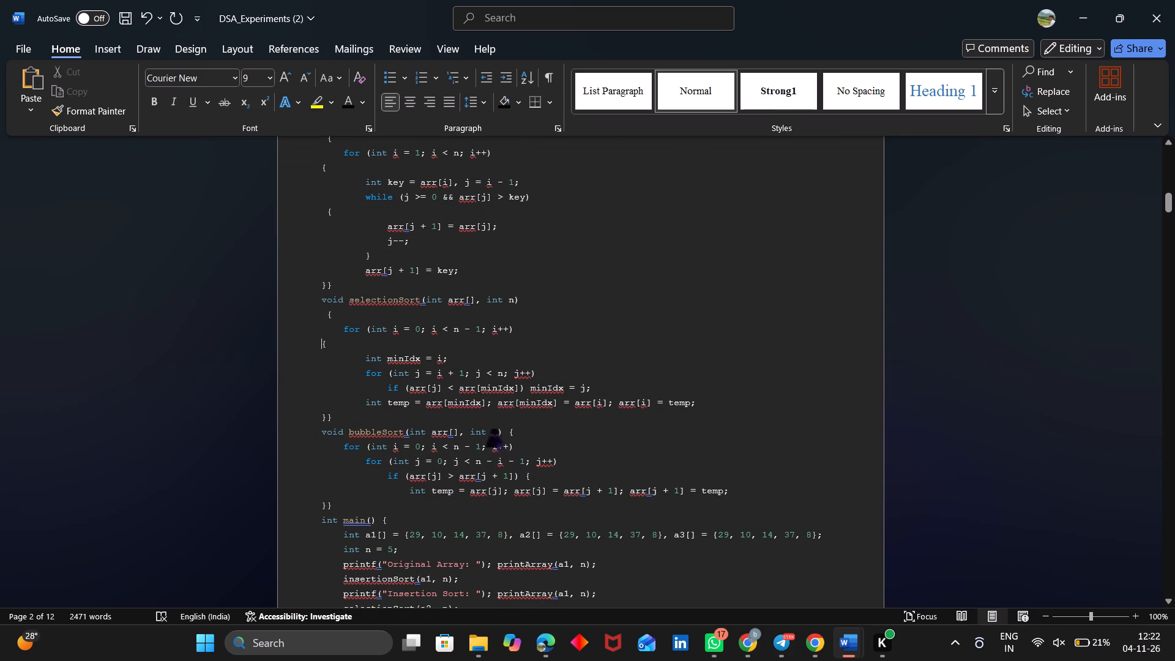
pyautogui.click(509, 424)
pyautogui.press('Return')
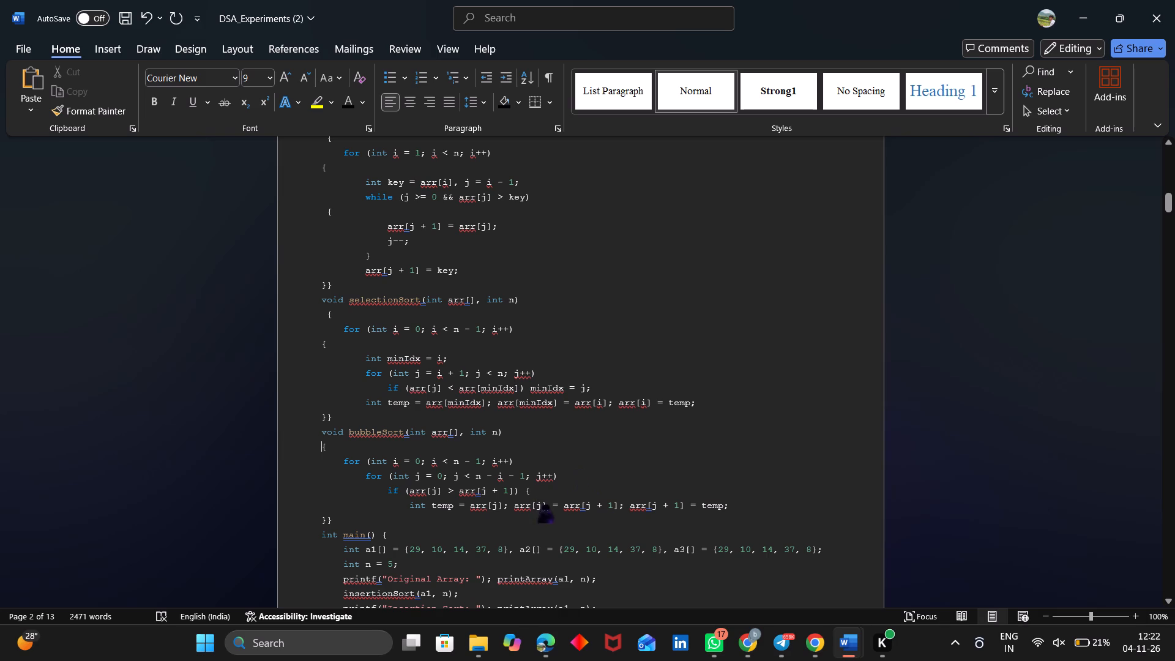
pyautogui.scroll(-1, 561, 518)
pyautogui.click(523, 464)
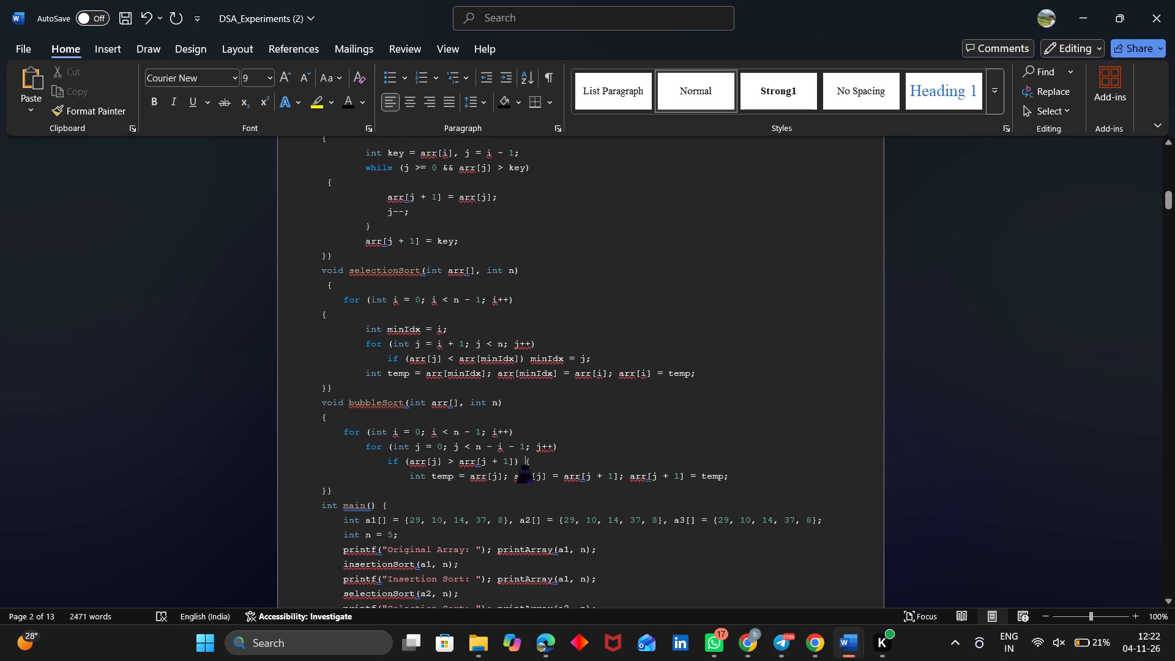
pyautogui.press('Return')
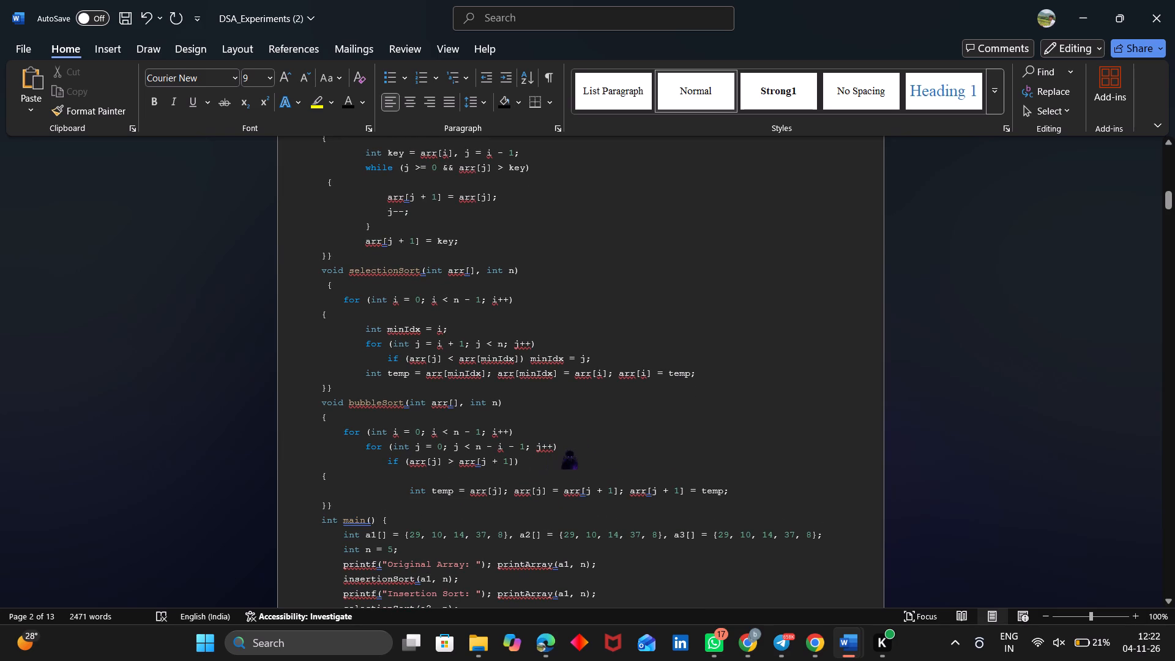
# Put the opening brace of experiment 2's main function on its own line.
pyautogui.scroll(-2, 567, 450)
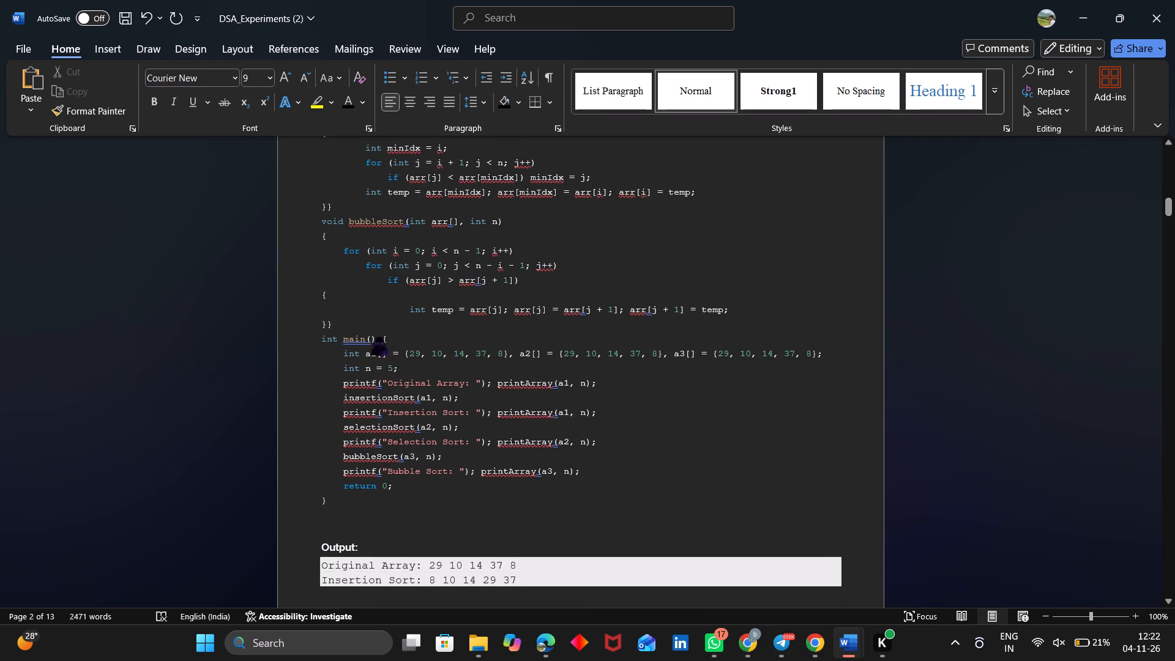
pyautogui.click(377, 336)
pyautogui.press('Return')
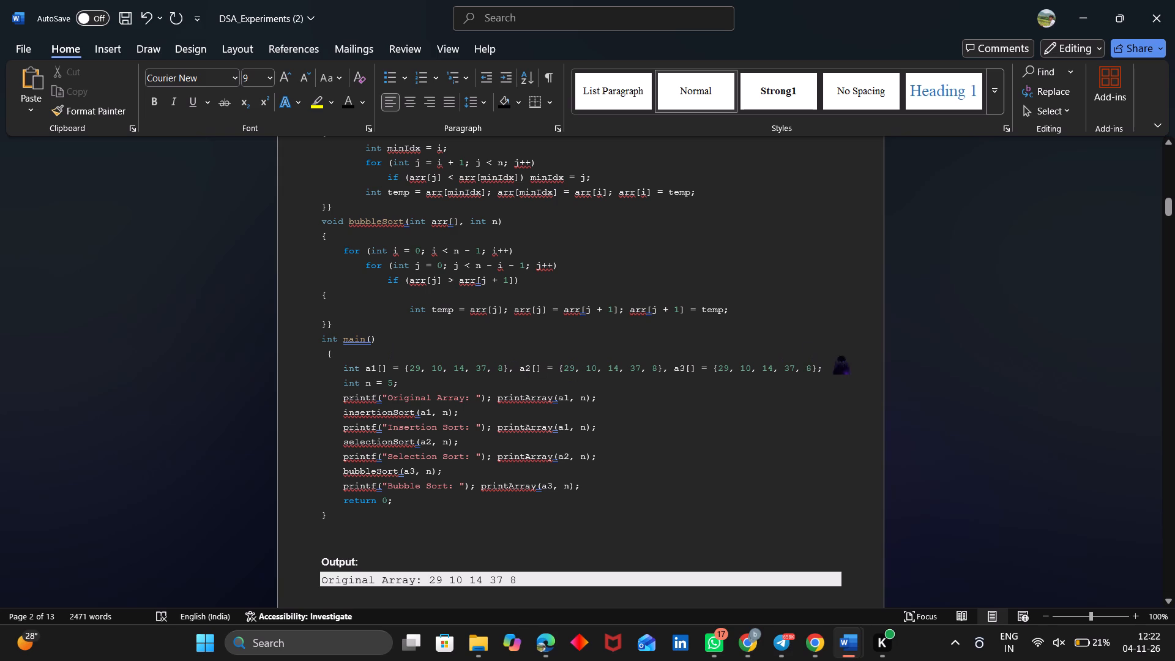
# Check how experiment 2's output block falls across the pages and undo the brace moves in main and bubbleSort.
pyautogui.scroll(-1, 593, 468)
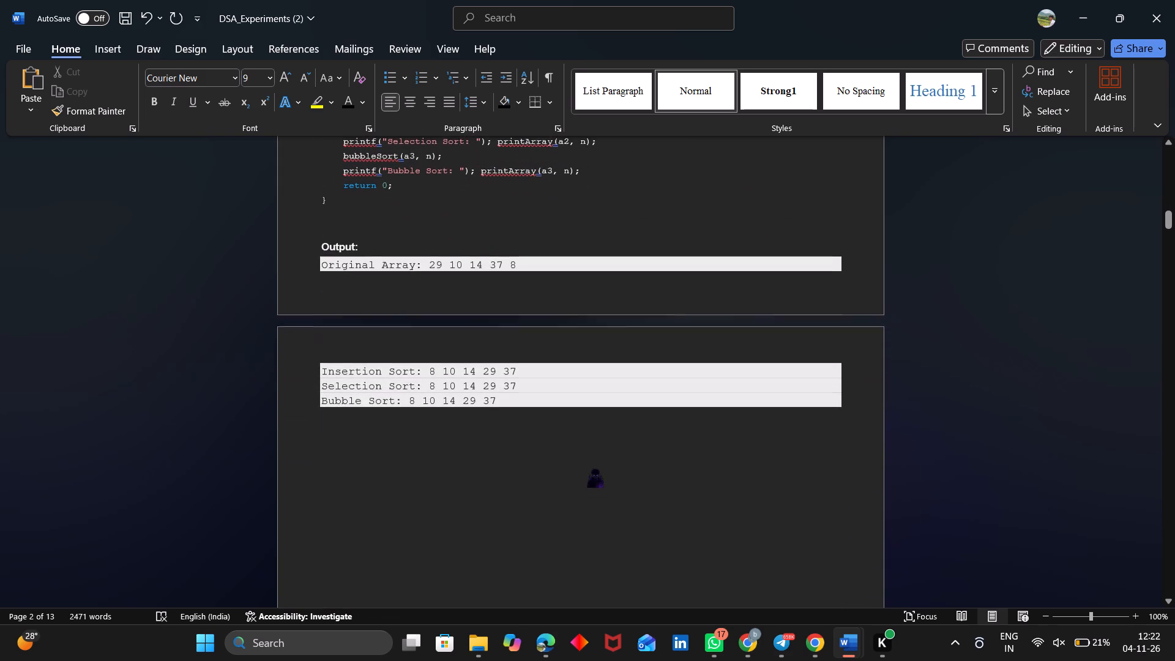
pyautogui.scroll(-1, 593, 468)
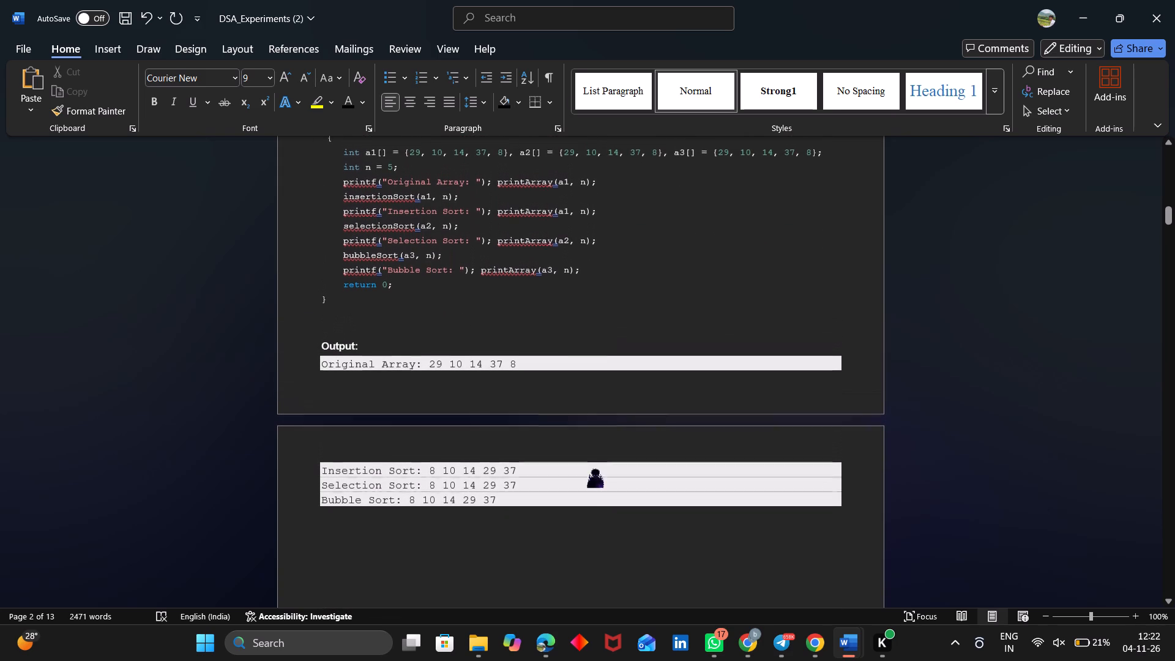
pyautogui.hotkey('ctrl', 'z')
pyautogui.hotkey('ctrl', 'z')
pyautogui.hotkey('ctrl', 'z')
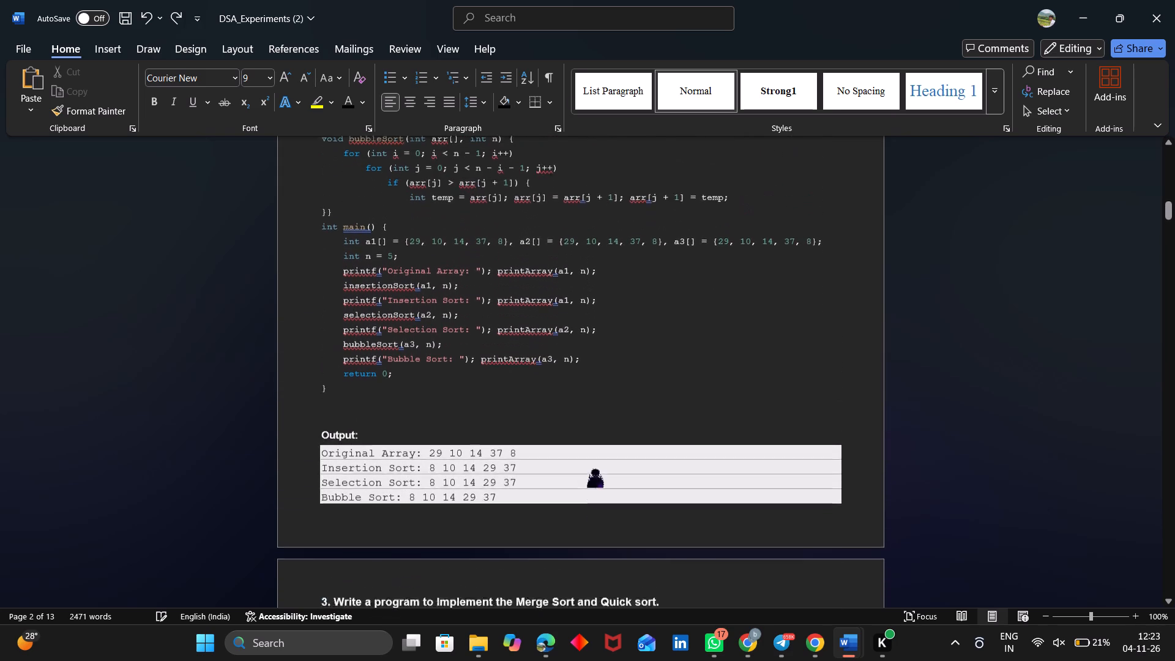
# Review experiment 2's output block and experiment 3's code and output for page layout.
pyautogui.scroll(-1, 593, 468)
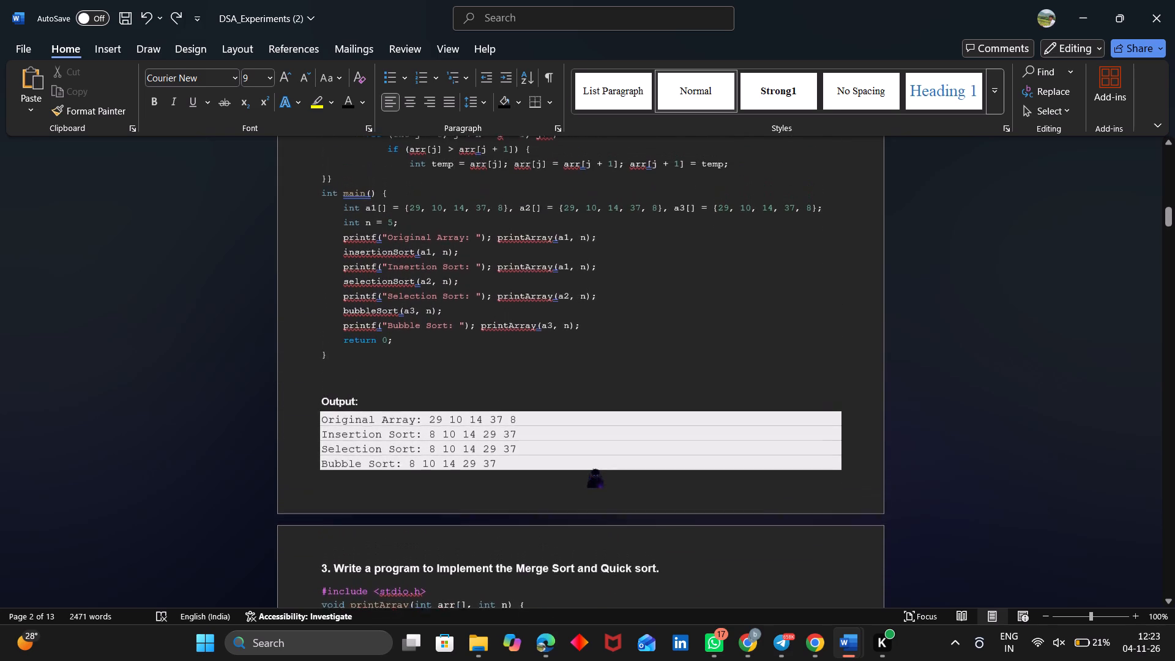
pyautogui.scroll(-1, 593, 468)
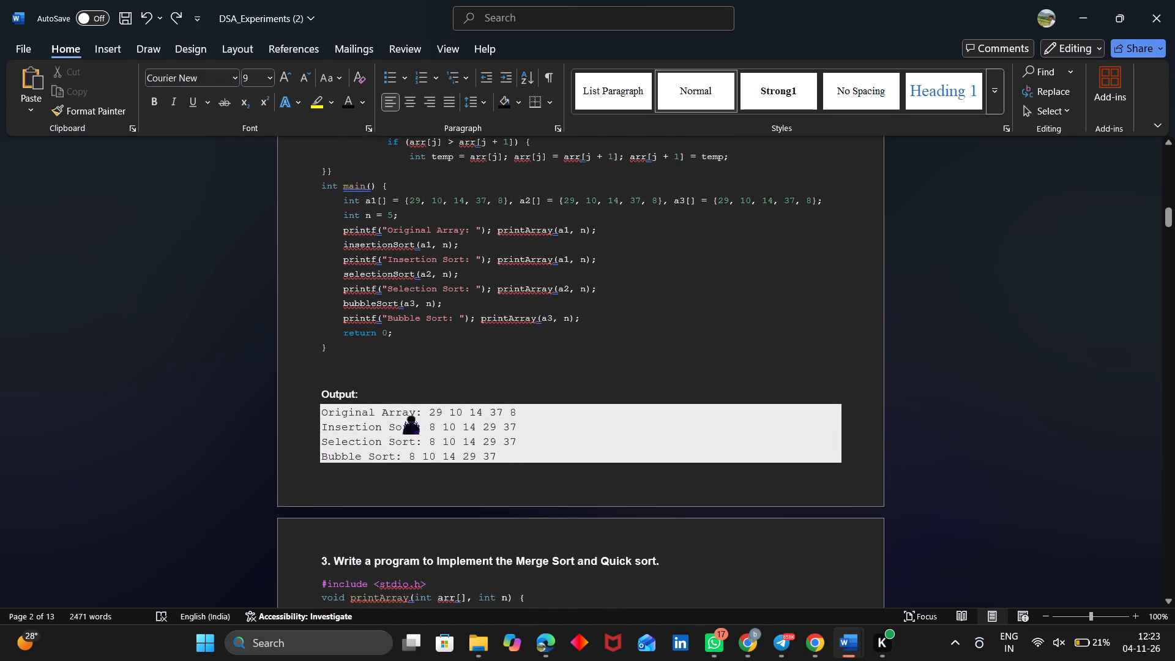
pyautogui.scroll(-4, 401, 414)
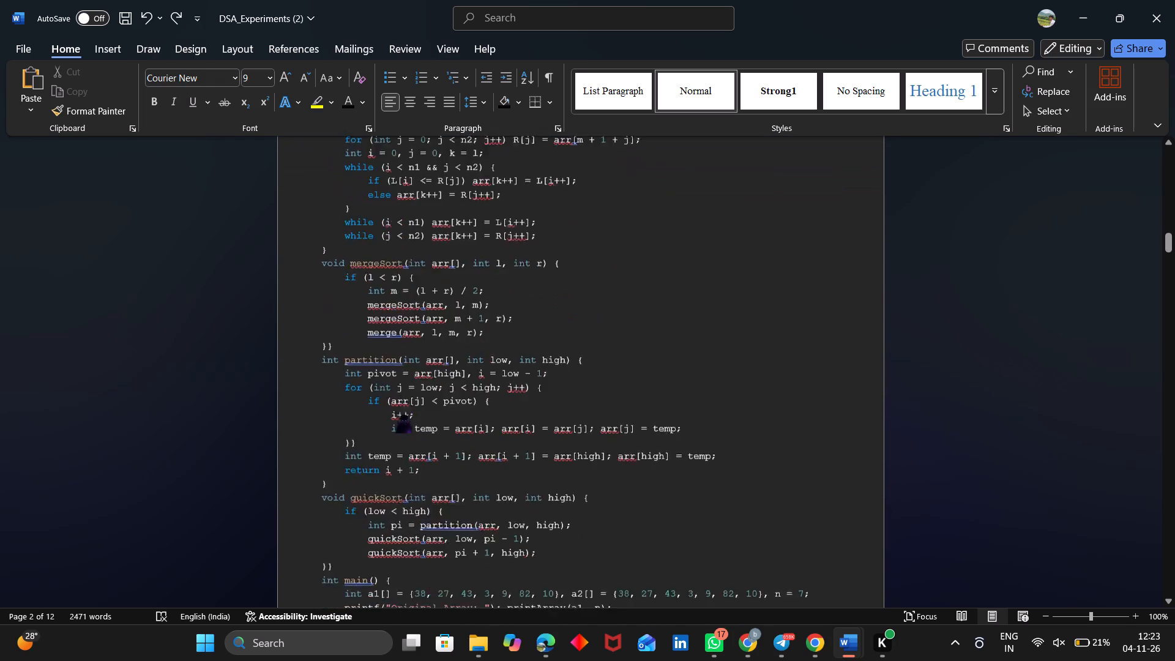
pyautogui.scroll(-1, 401, 414)
pyautogui.keyDown('ctrl'); pyautogui.scroll(1, 401, 414); pyautogui.keyUp('ctrl')
pyautogui.keyDown('ctrl'); pyautogui.scroll(-1, 401, 414); pyautogui.keyUp('ctrl')
pyautogui.rightClick(401, 414)
pyautogui.scroll(-2, 401, 414)
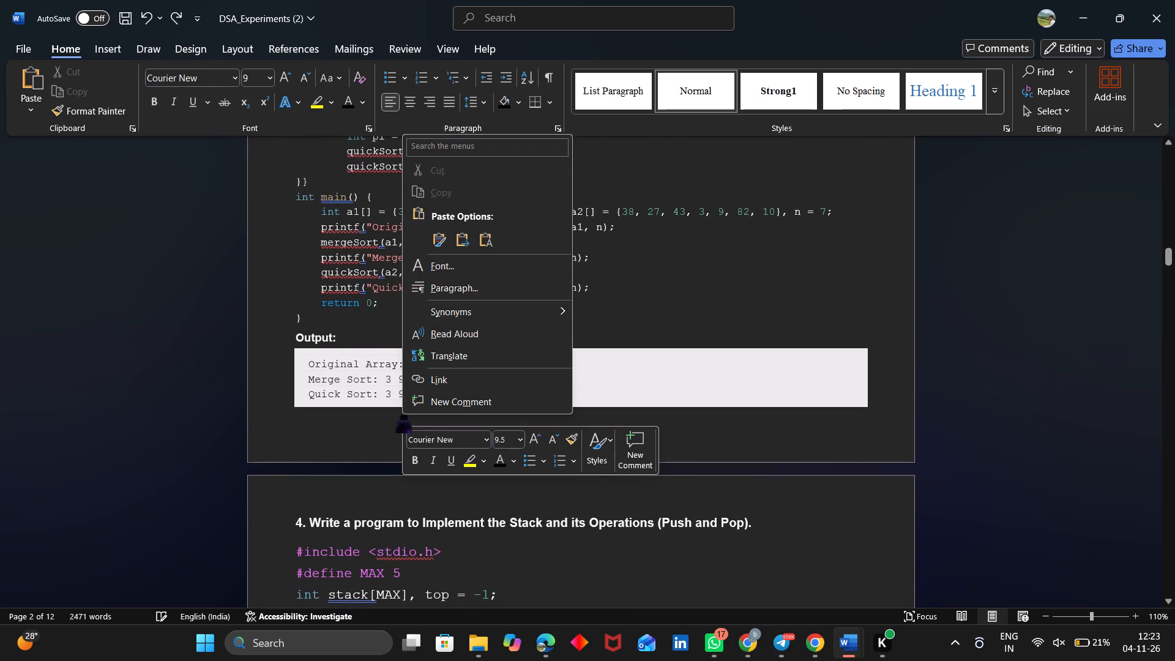
pyautogui.click(339, 422)
# In experiment 4's output block, remove the blank space above the "10 pushed to stack" line and join that line to the block's start.
pyautogui.scroll(-4, 339, 422)
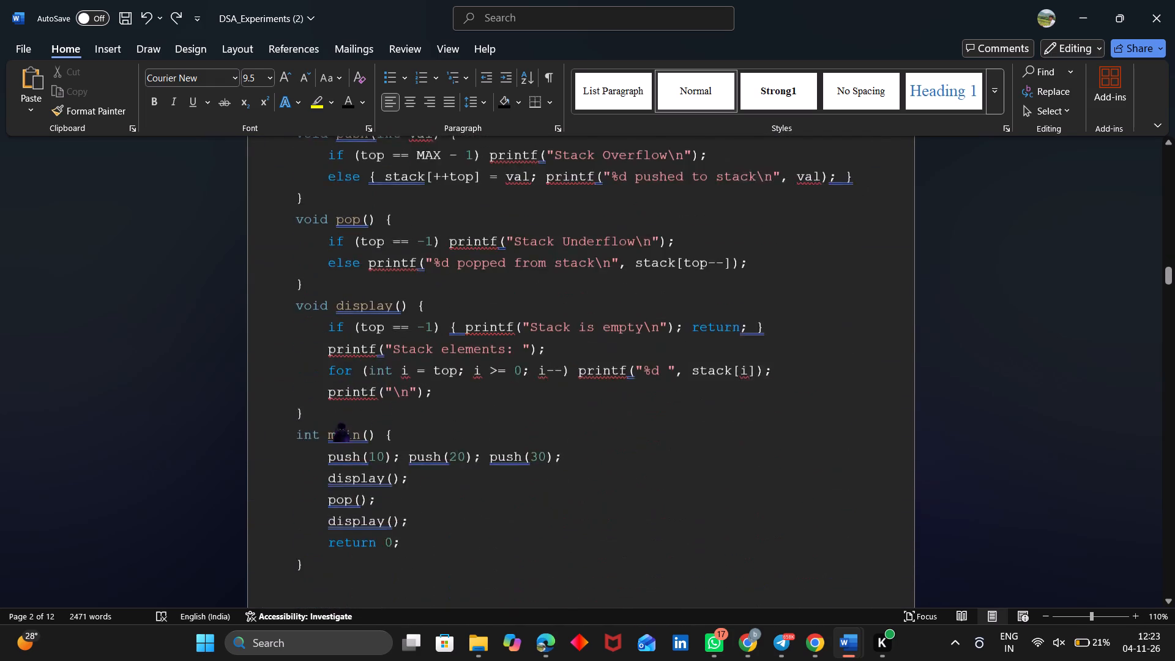
pyautogui.scroll(-2, 339, 422)
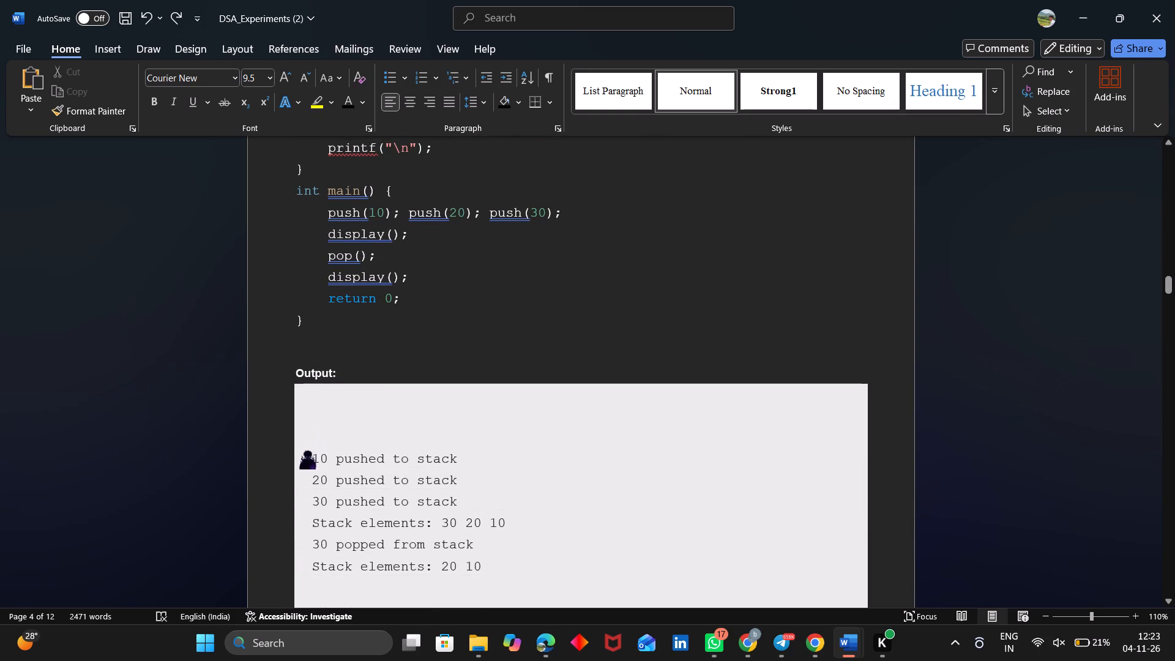
pyautogui.click(307, 450)
pyautogui.write(']]')
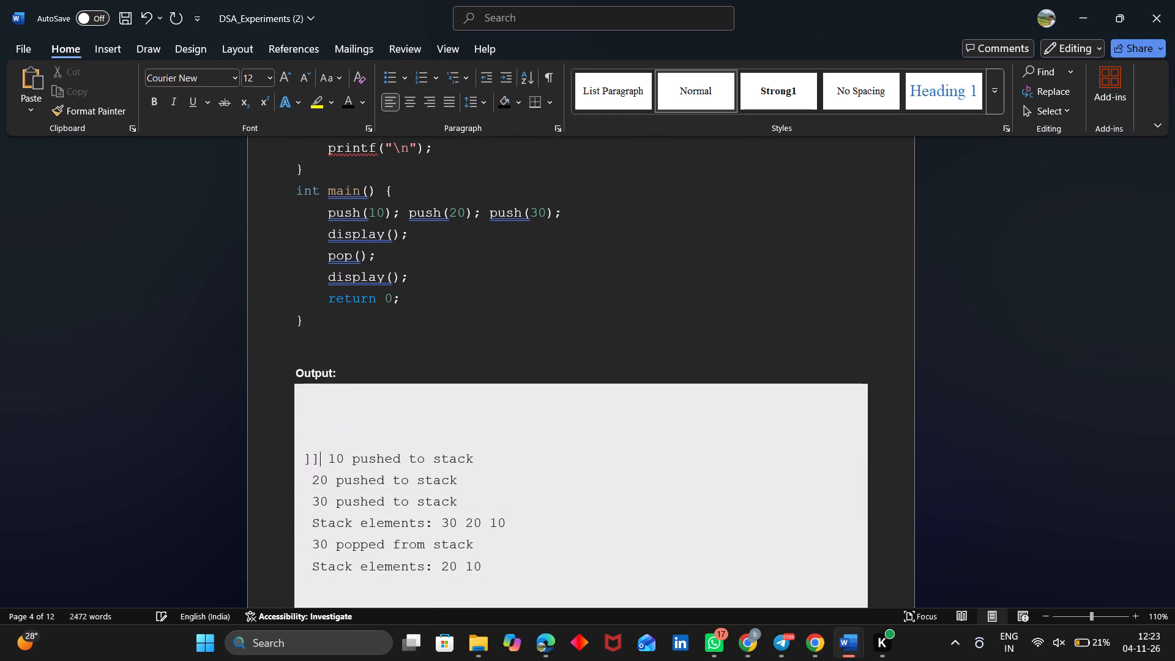
pyautogui.press('BackSpace')
pyautogui.press('BackSpace')
pyautogui.press('BackSpace')
pyautogui.press('BackSpace')
pyautogui.press('BackSpace')
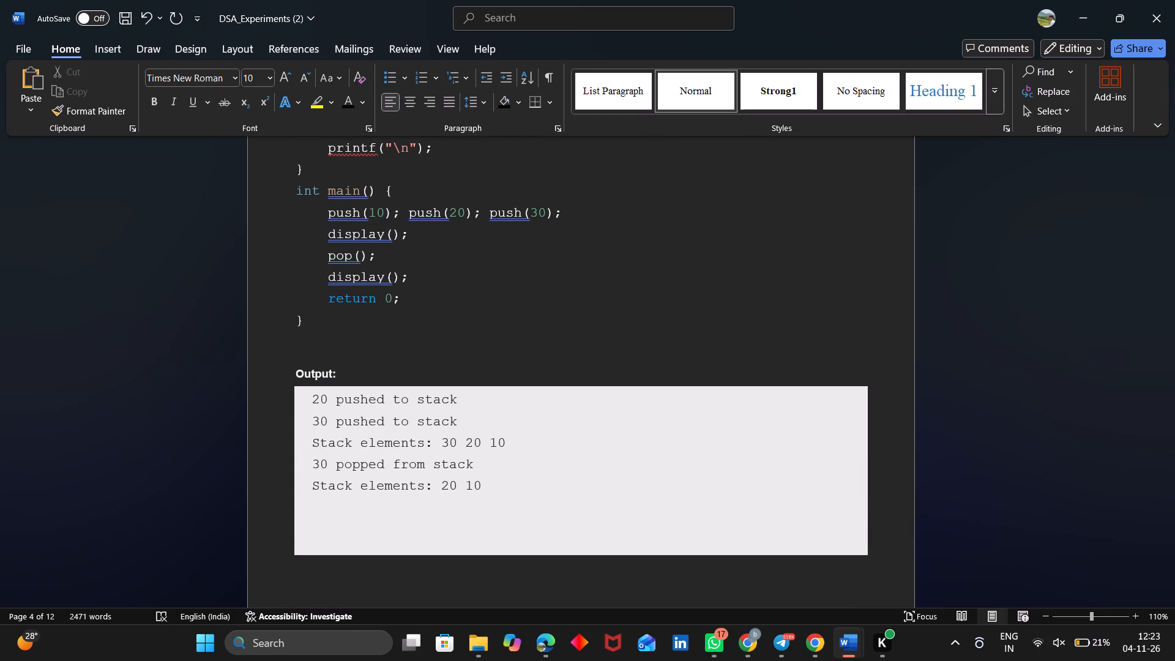
pyautogui.hotkey('ctrl', 'z')
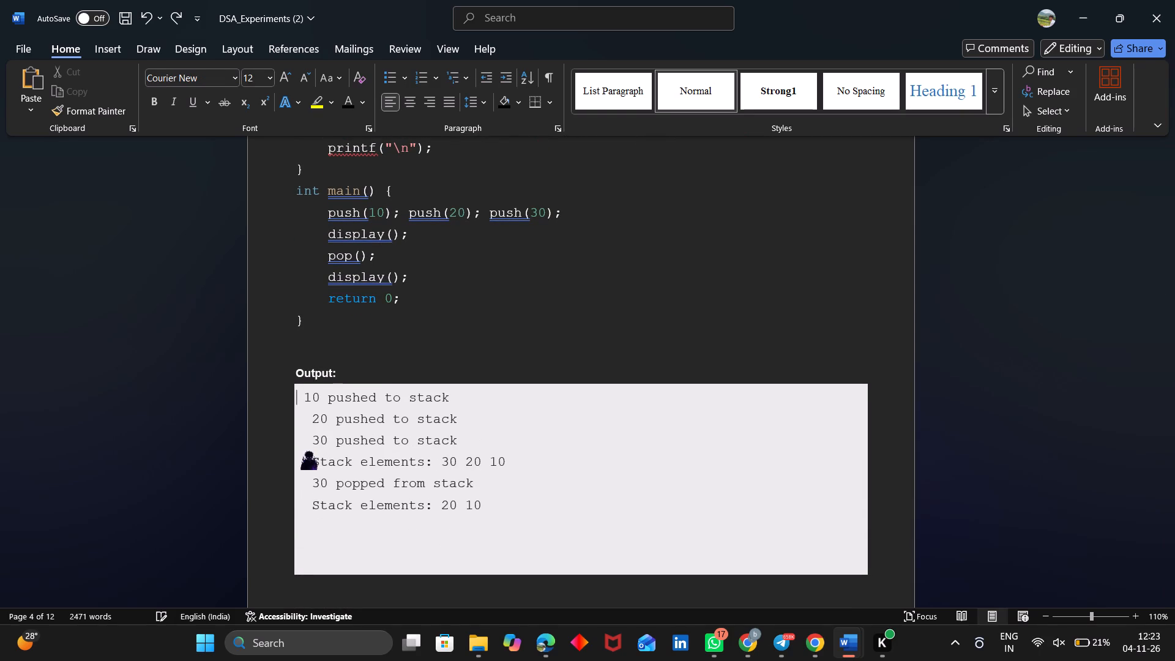
pyautogui.press('Right')
pyautogui.press('BackSpace')
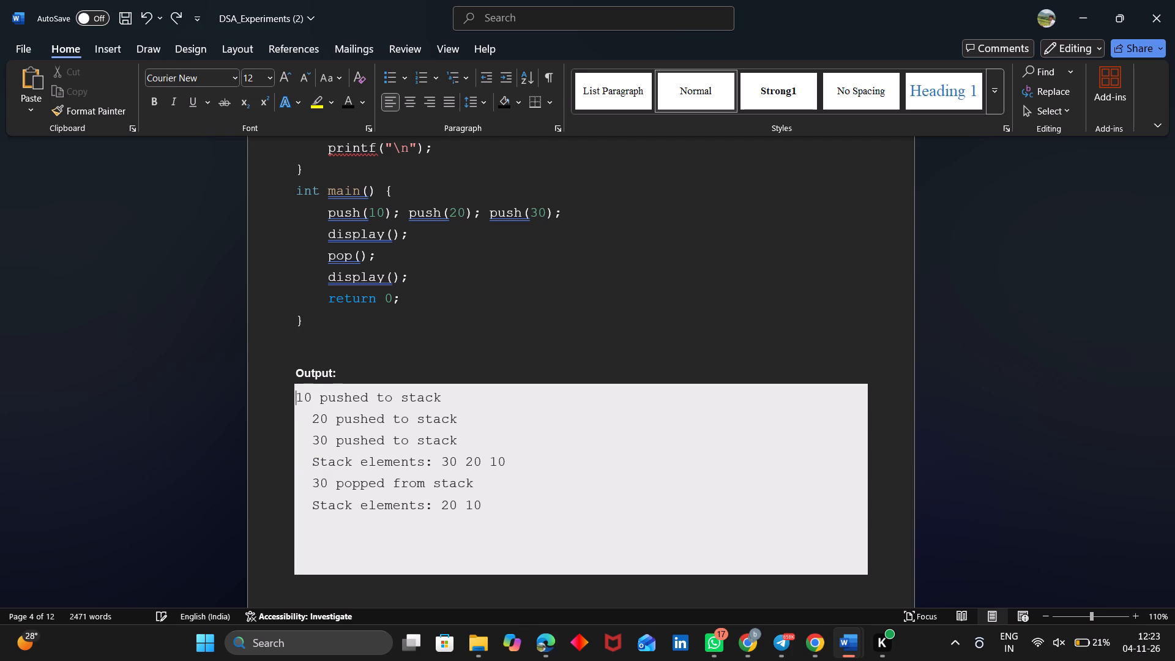
pyautogui.press('BackSpace')
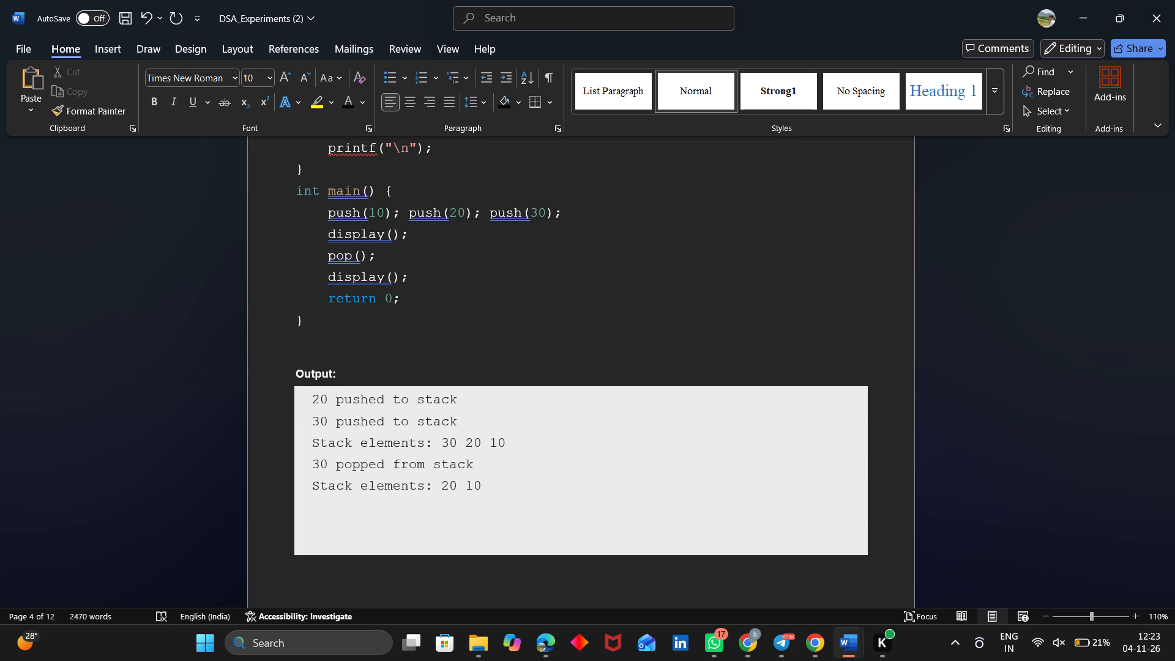
# Remove the leading spaces from the "20 pushed to stack" and "30 pushed to stack" lines in experiment 4's output.
pyautogui.press('Down')
pyautogui.press('Down')
pyautogui.press('Left')
pyautogui.press('Left')
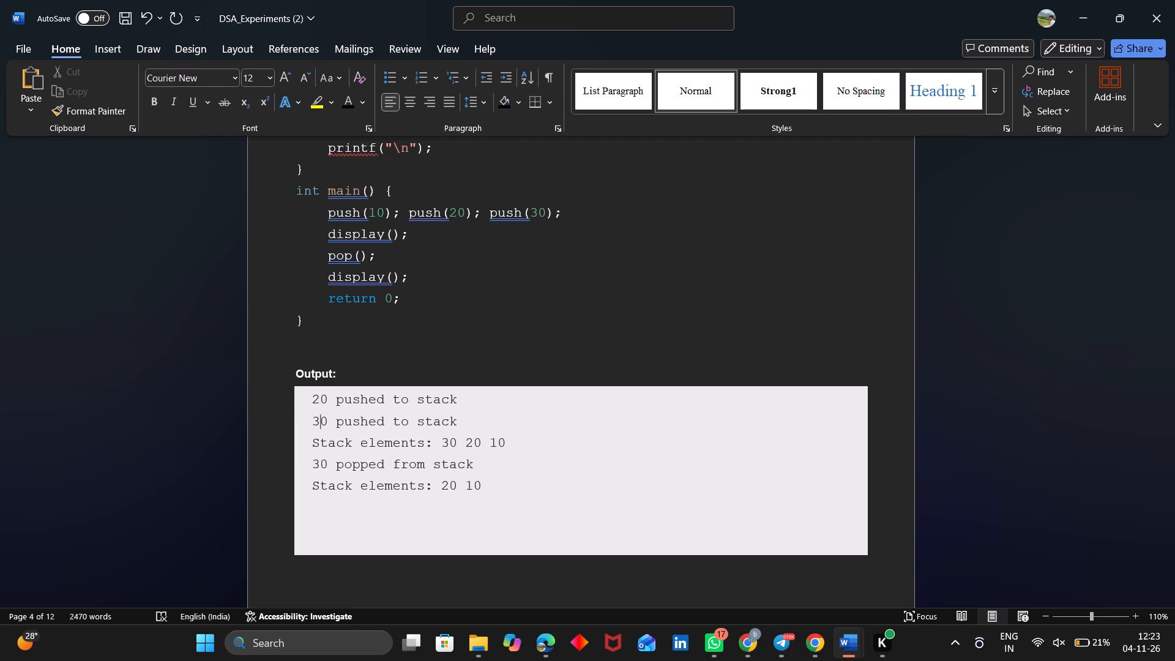
pyautogui.press('Left')
pyautogui.press('\\')
pyautogui.press('BackSpace')
pyautogui.press('BackSpace')
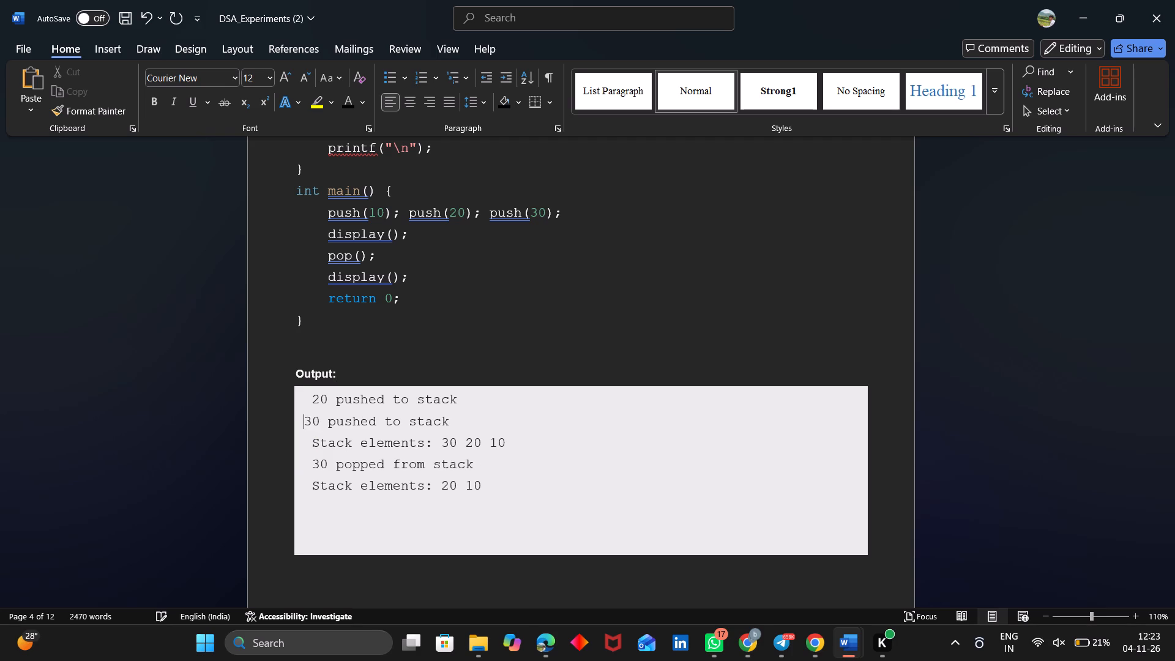
pyautogui.press('BackSpace')
pyautogui.press('Up')
pyautogui.press('Right')
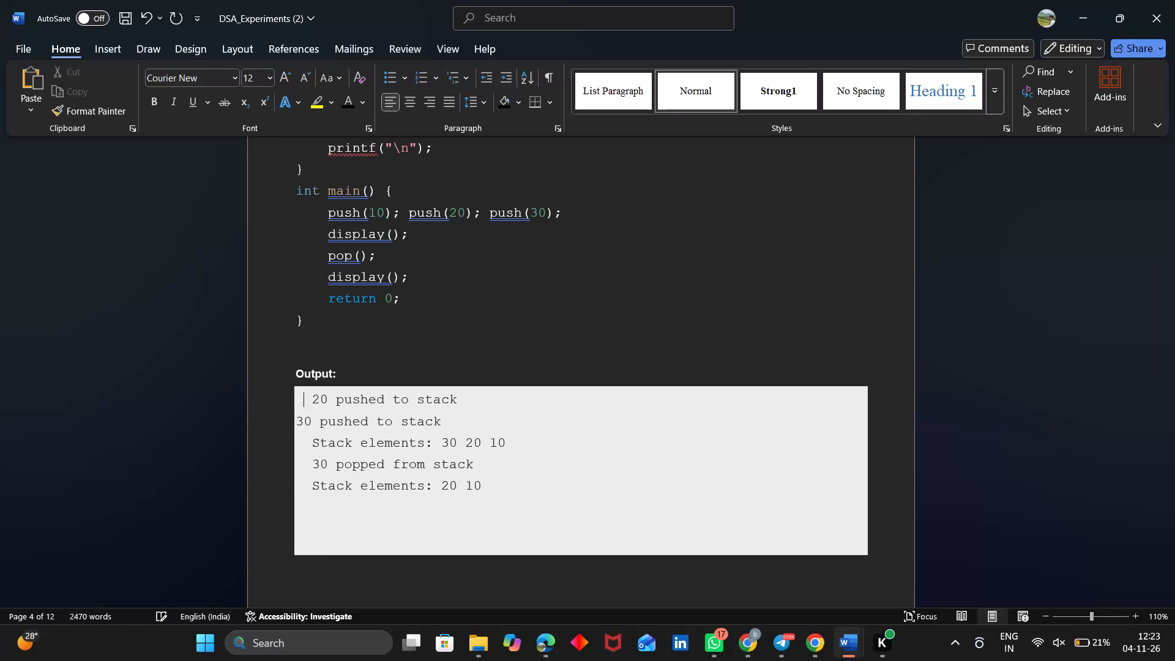
pyautogui.press('Right')
pyautogui.press('BackSpace')
pyautogui.press('BackSpace')
pyautogui.press('Up')
pyautogui.press('Up')
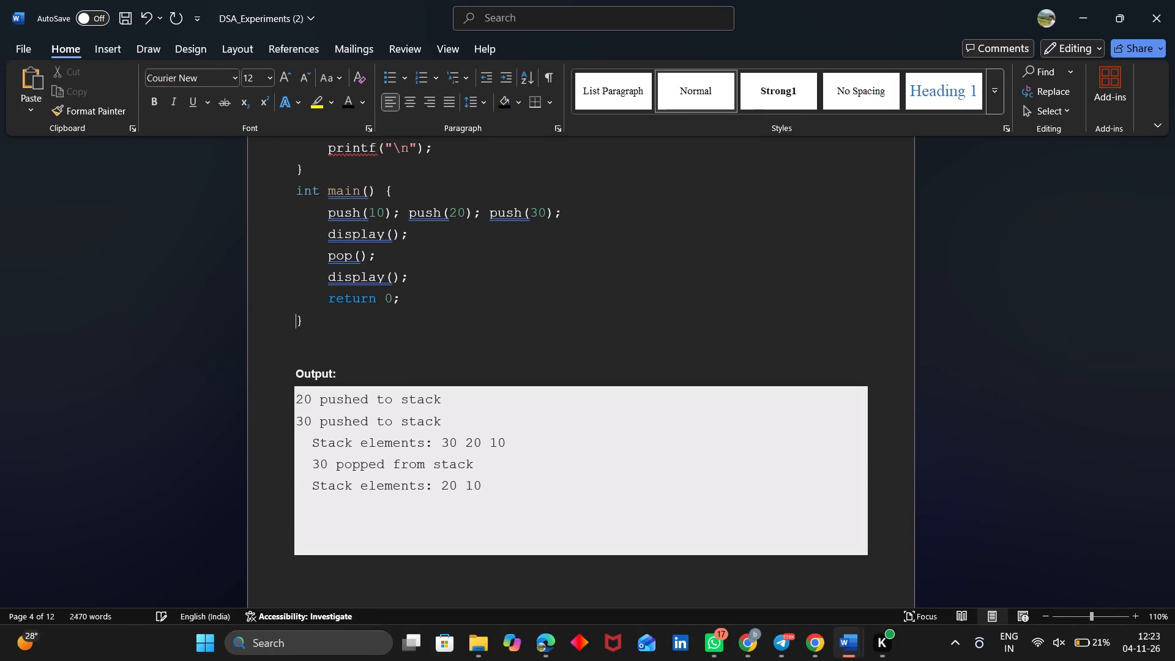
# Remove the leading spaces from both "Stack elements" lines and the "30 popped from stack" line in experiment 4's output.
pyautogui.click(313, 443)
pyautogui.press('BackSpace')
pyautogui.press('BackSpace')
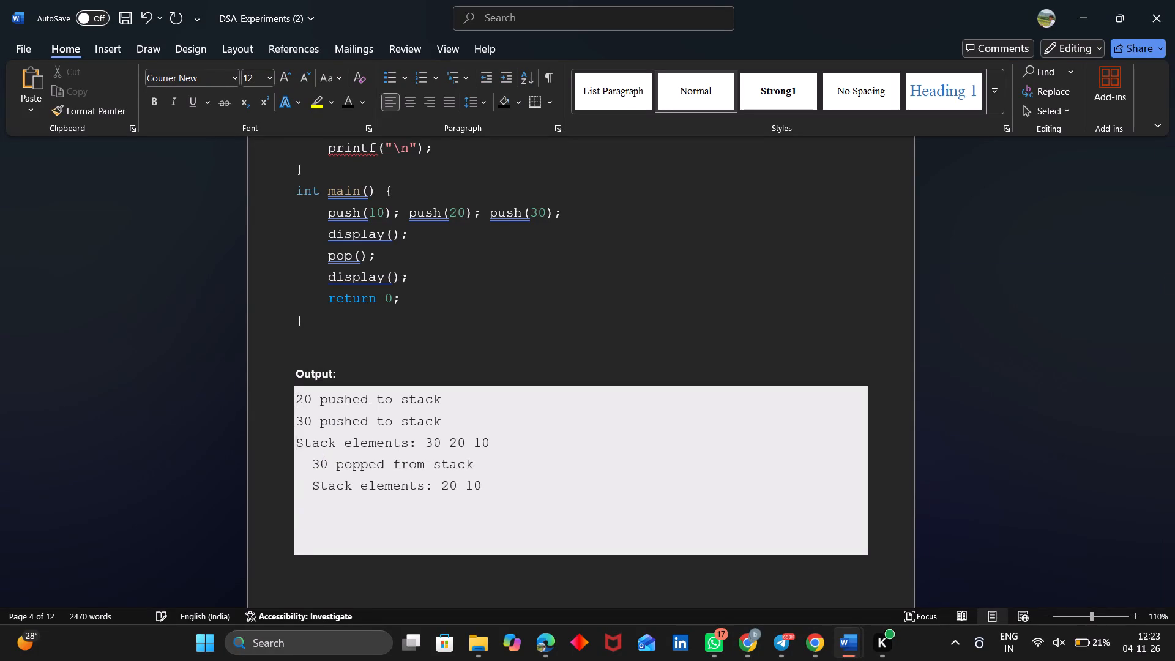
pyautogui.press('Right')
pyautogui.press('Down')
pyautogui.press('Right')
pyautogui.press('BackSpace')
pyautogui.press('BackSpace')
pyautogui.press('Right')
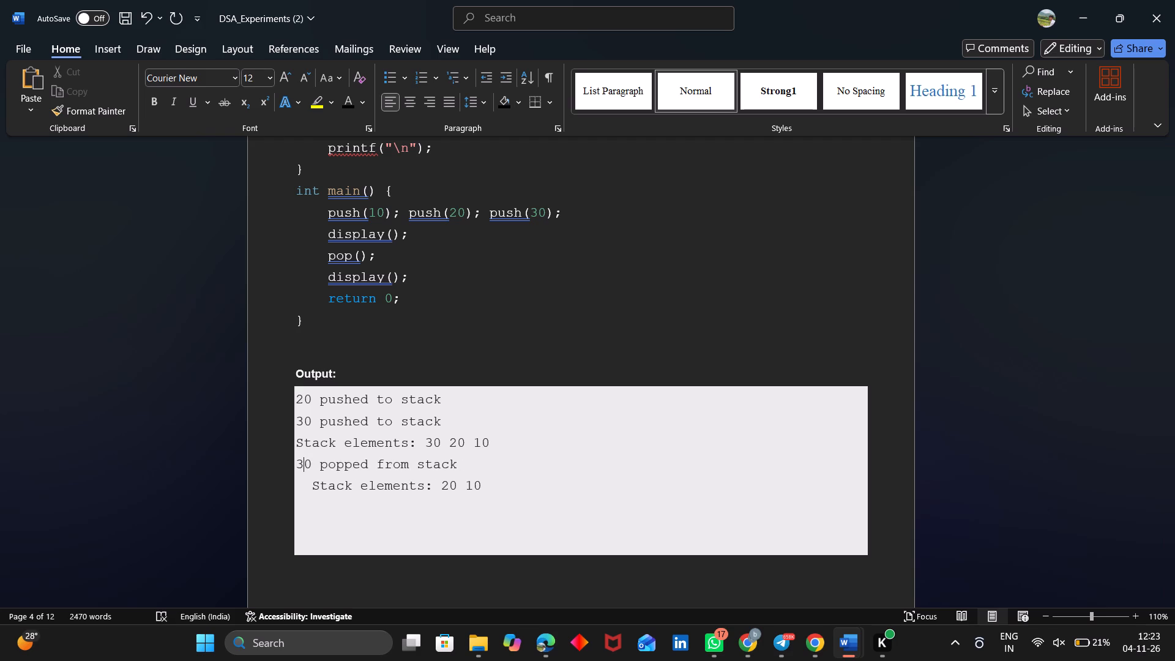
pyautogui.press('Down')
pyautogui.press('Right')
pyautogui.press('BackSpace')
pyautogui.press('BackSpace')
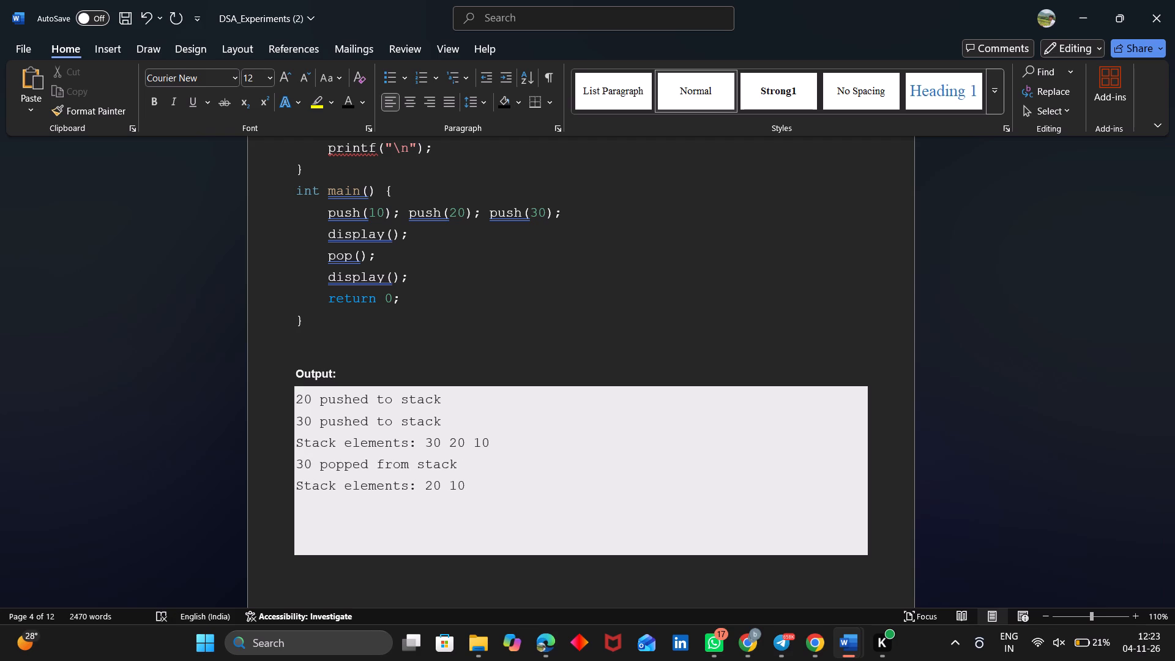
# Delete the blank space below the last line of experiment 4's output block.
pyautogui.press('Up')
pyautogui.press('Down')
pyautogui.press('Down')
pyautogui.press('BackSpace')
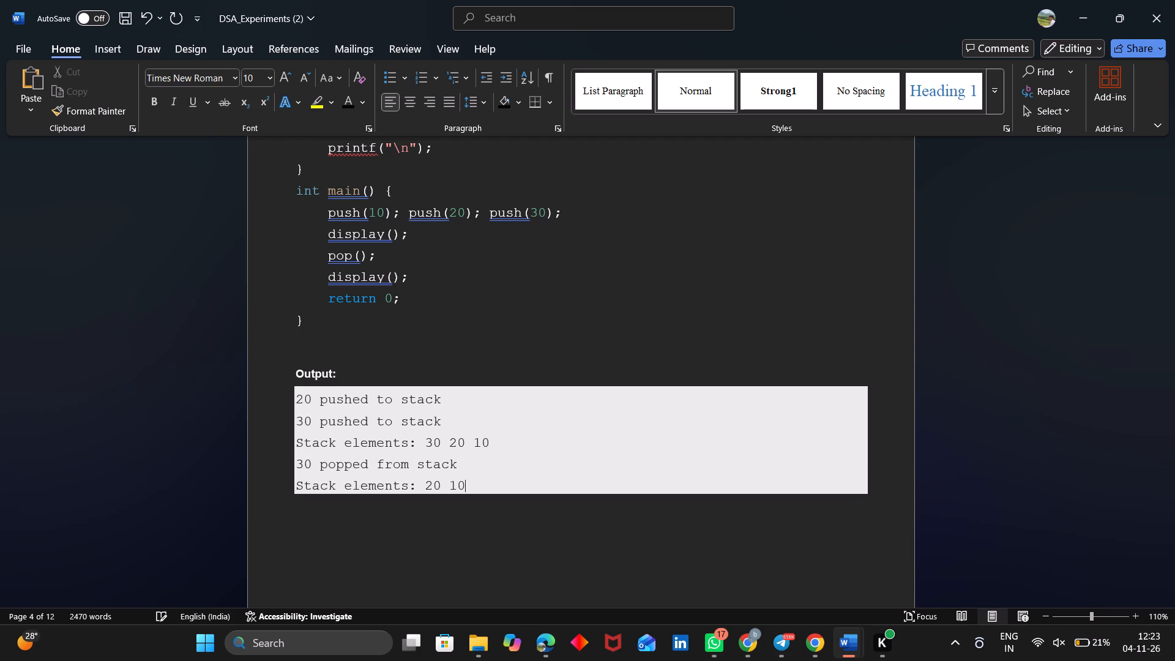
# Put the opening braces of experiment 4's pop, display and main functions on their own lines.
pyautogui.scroll(1, 433, 398)
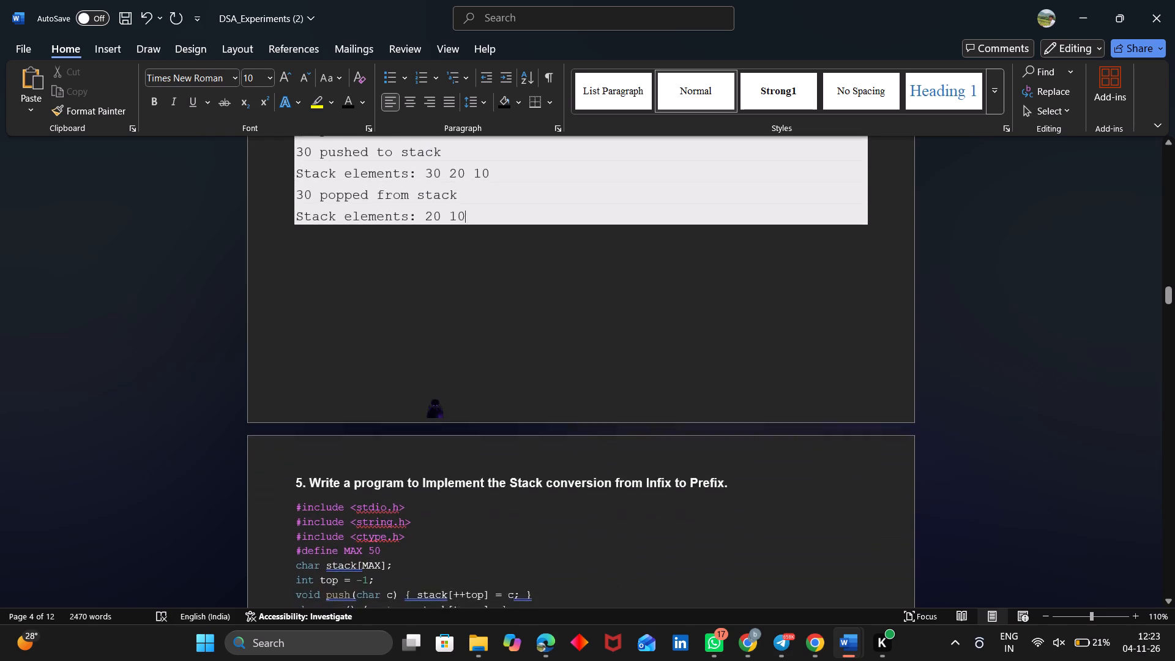
pyautogui.scroll(3, 433, 398)
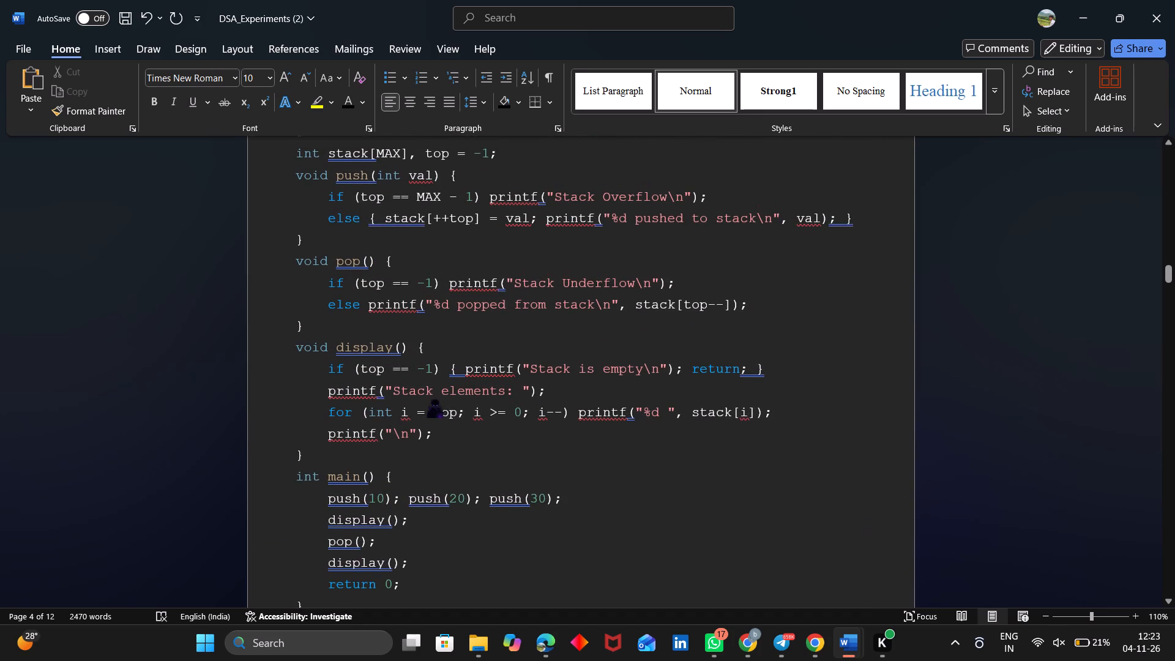
pyautogui.click(380, 263)
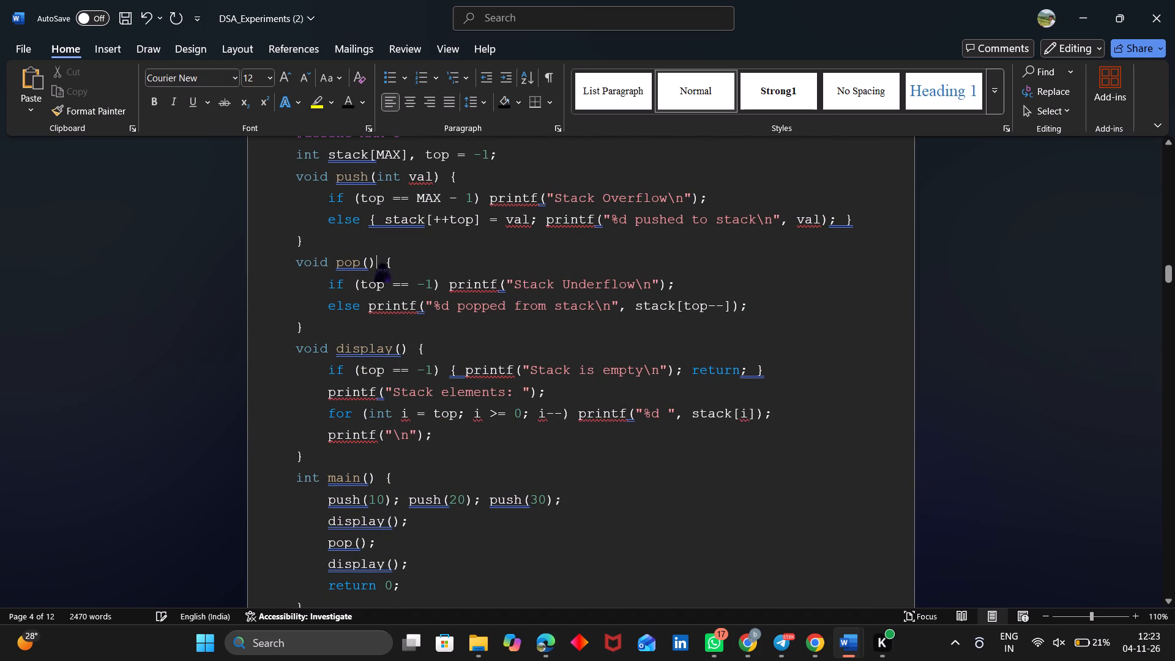
pyautogui.press('Return')
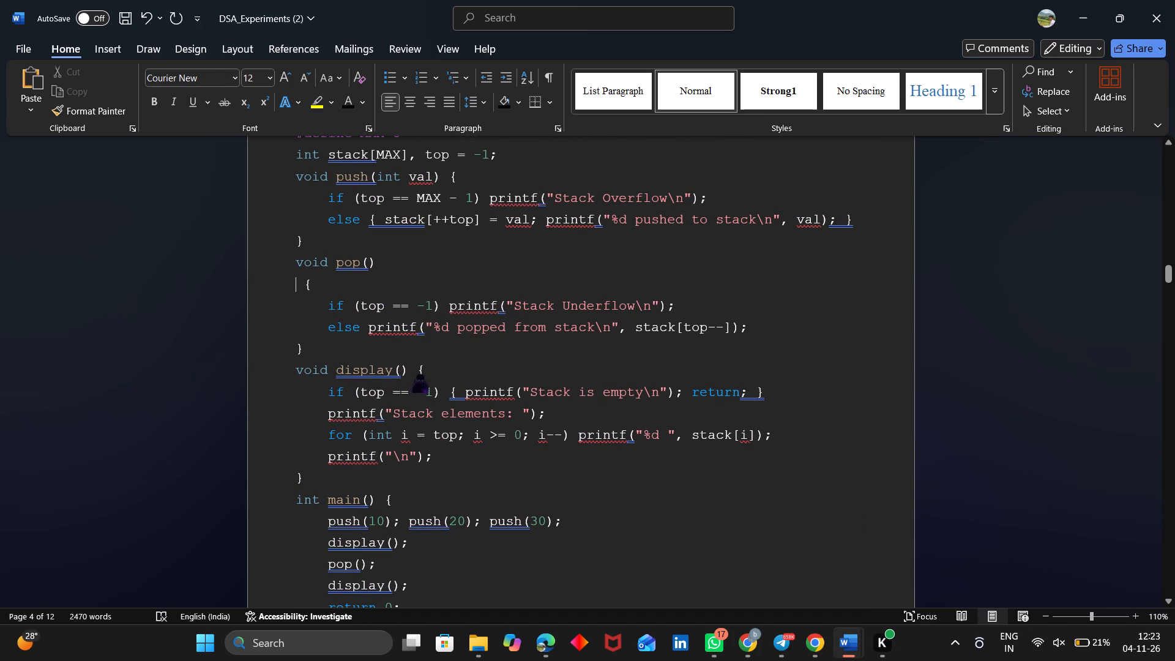
pyautogui.click(418, 373)
pyautogui.press('Return')
pyautogui.scroll(-1, 526, 484)
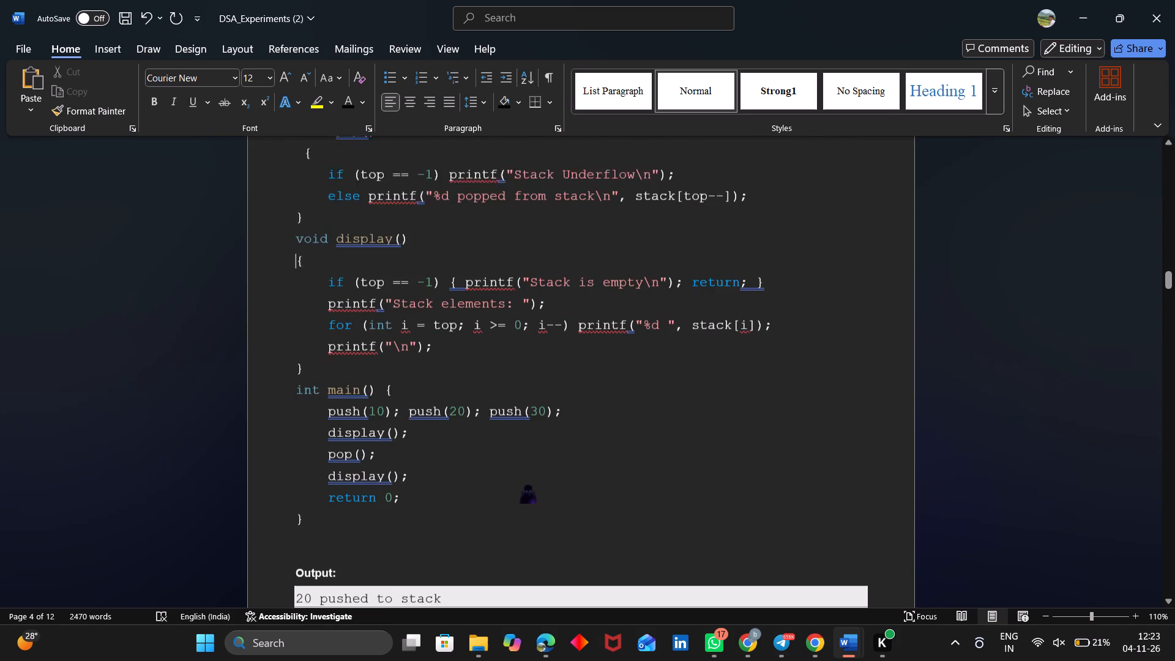
pyautogui.scroll(-1, 526, 484)
pyautogui.click(379, 333)
pyautogui.press('Return')
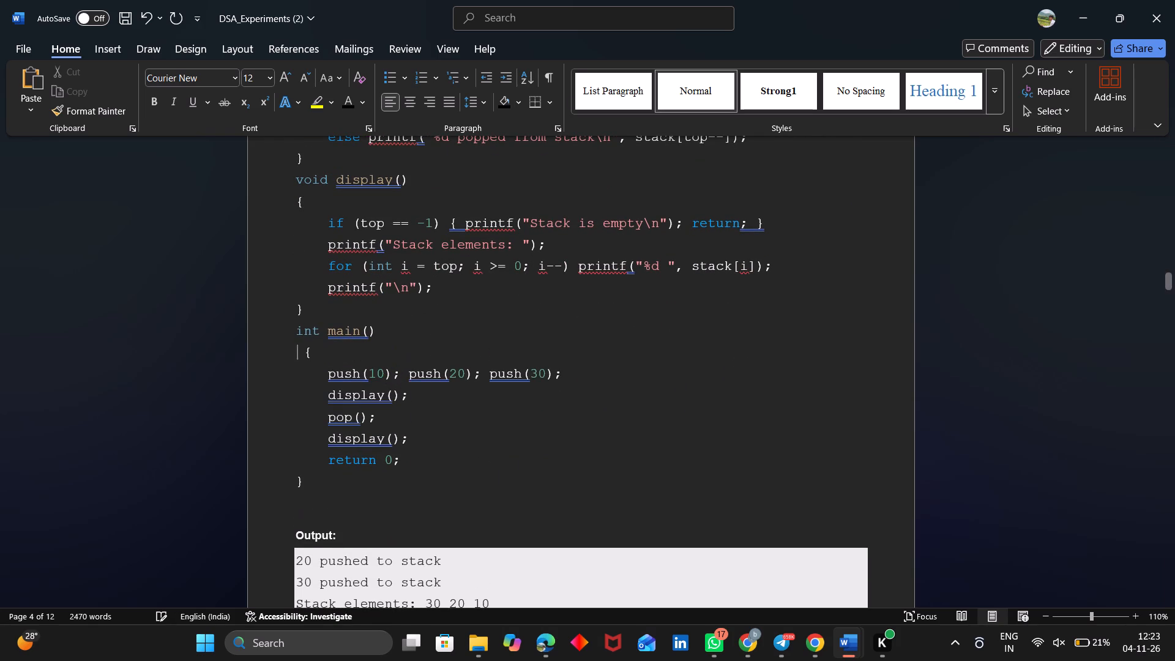
# Put the push function's opening brace and its else block's closing brace on their own lines in experiment 4.
pyautogui.scroll(2, 379, 333)
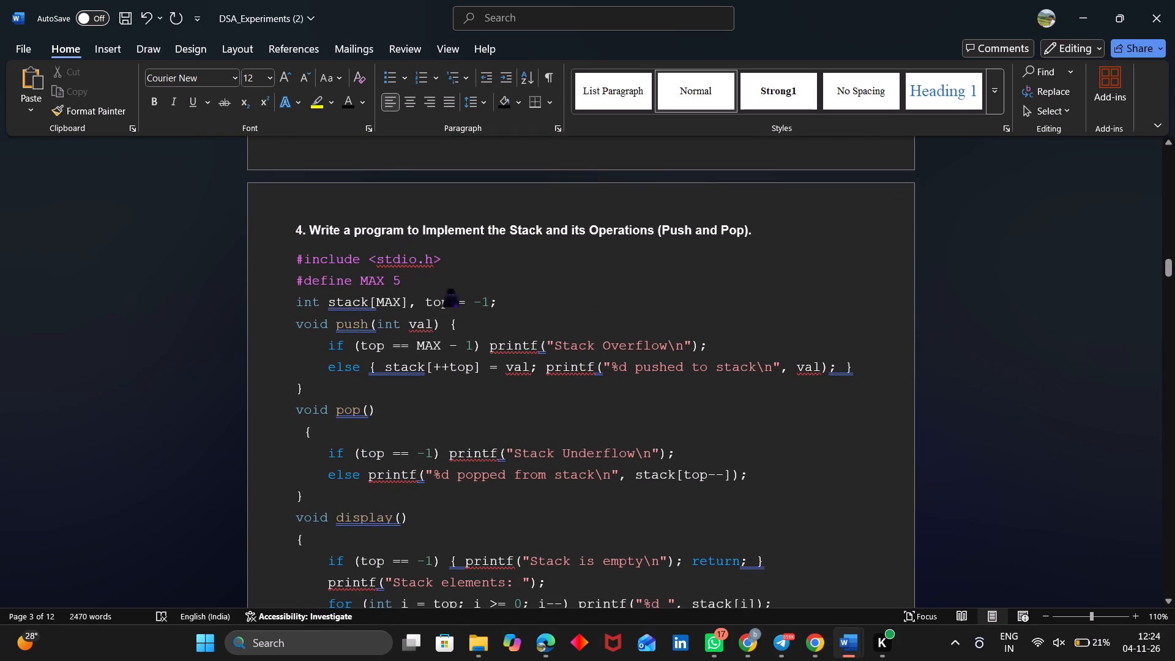
pyautogui.click(446, 324)
pyautogui.press('Return')
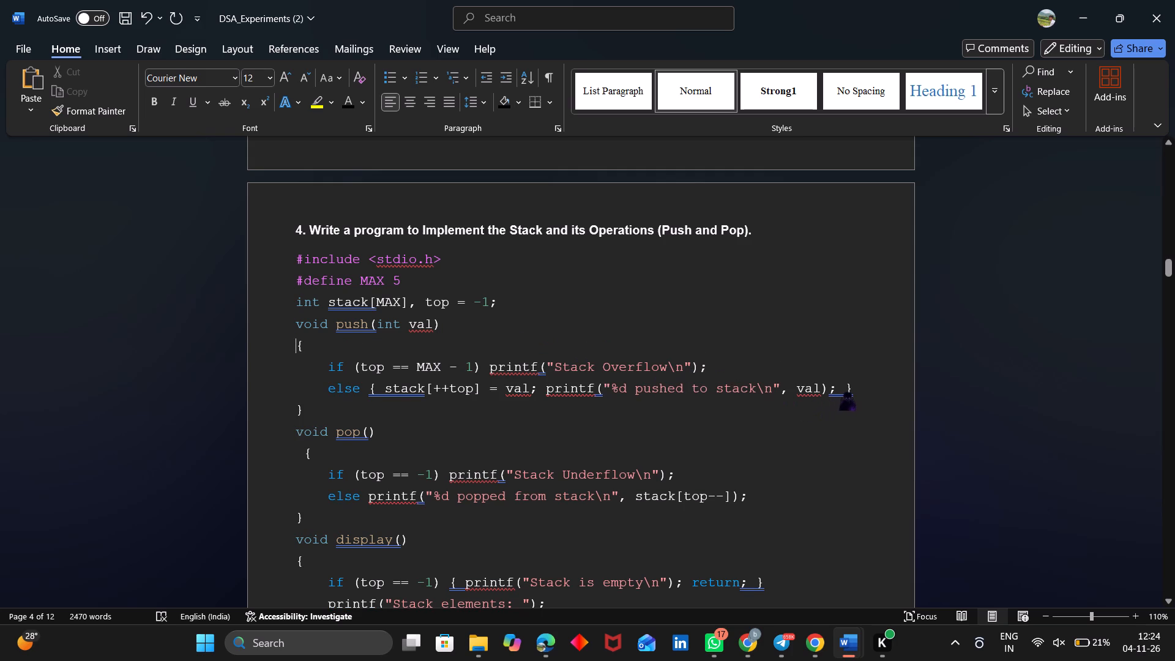
pyautogui.click(845, 391)
pyautogui.press('Return')
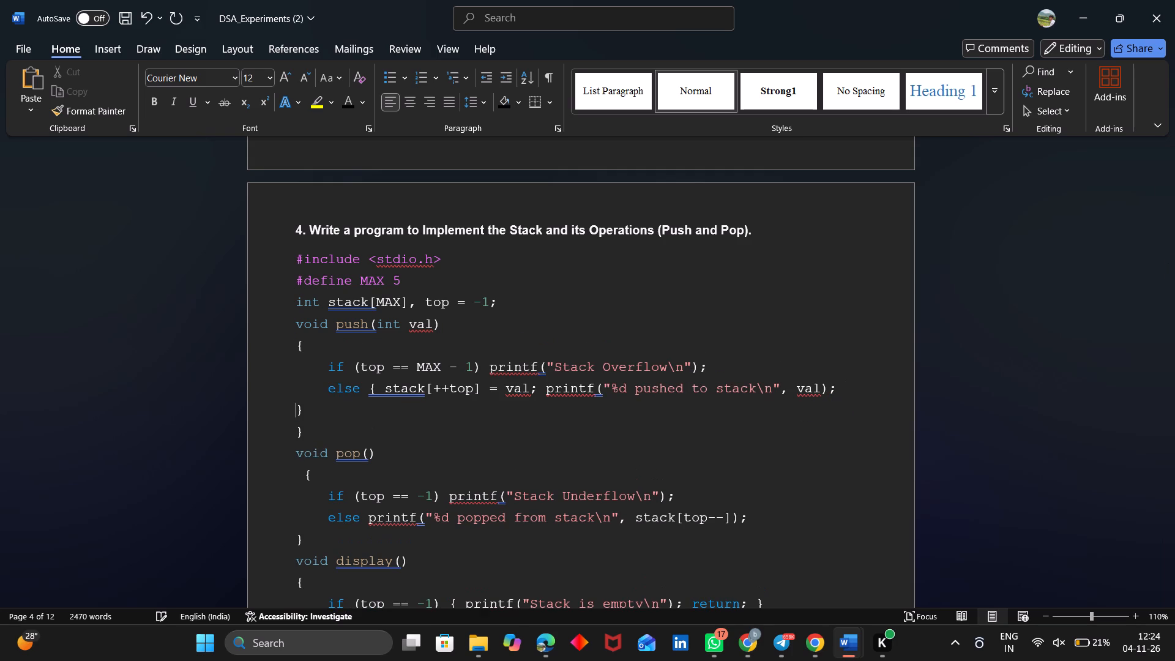
# Delete the blank space below the last line of experiment 6's output block.
pyautogui.scroll(-5, 845, 391)
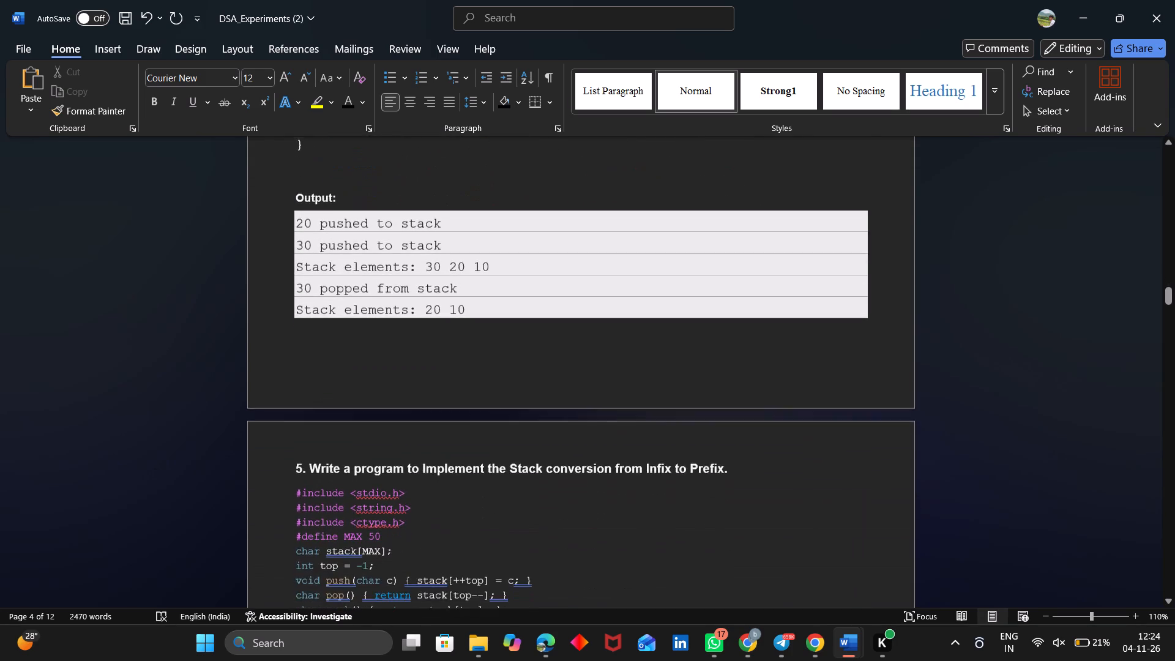
pyautogui.scroll(-4, 845, 391)
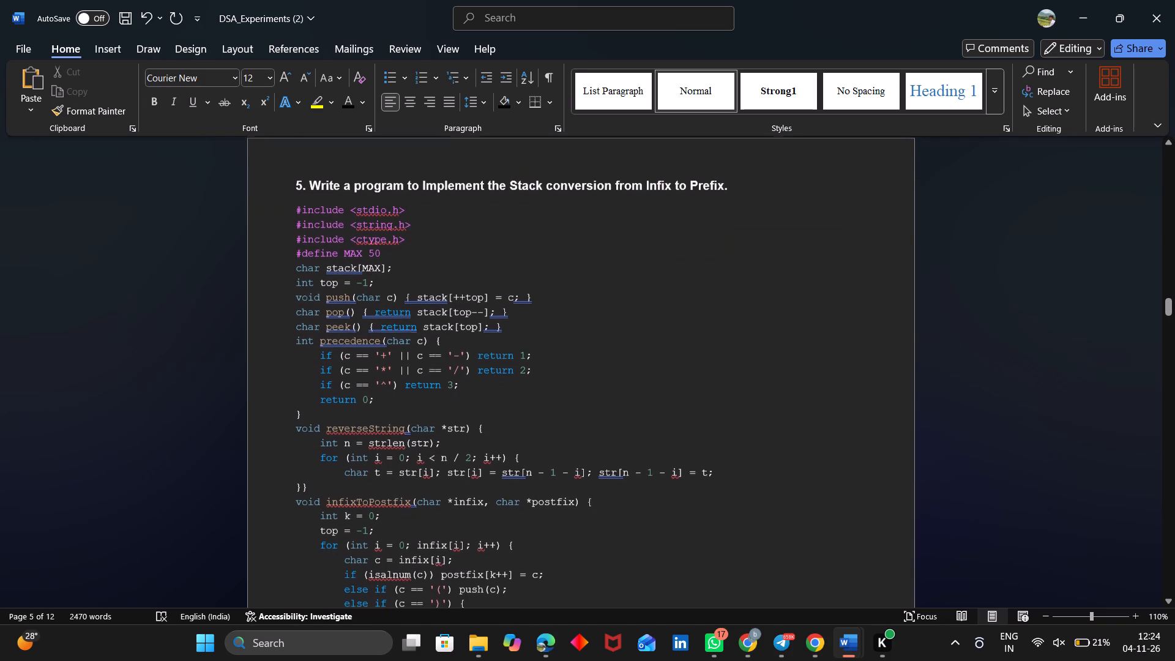
pyautogui.scroll(-1, 845, 391)
pyautogui.scroll(-2, 717, 440)
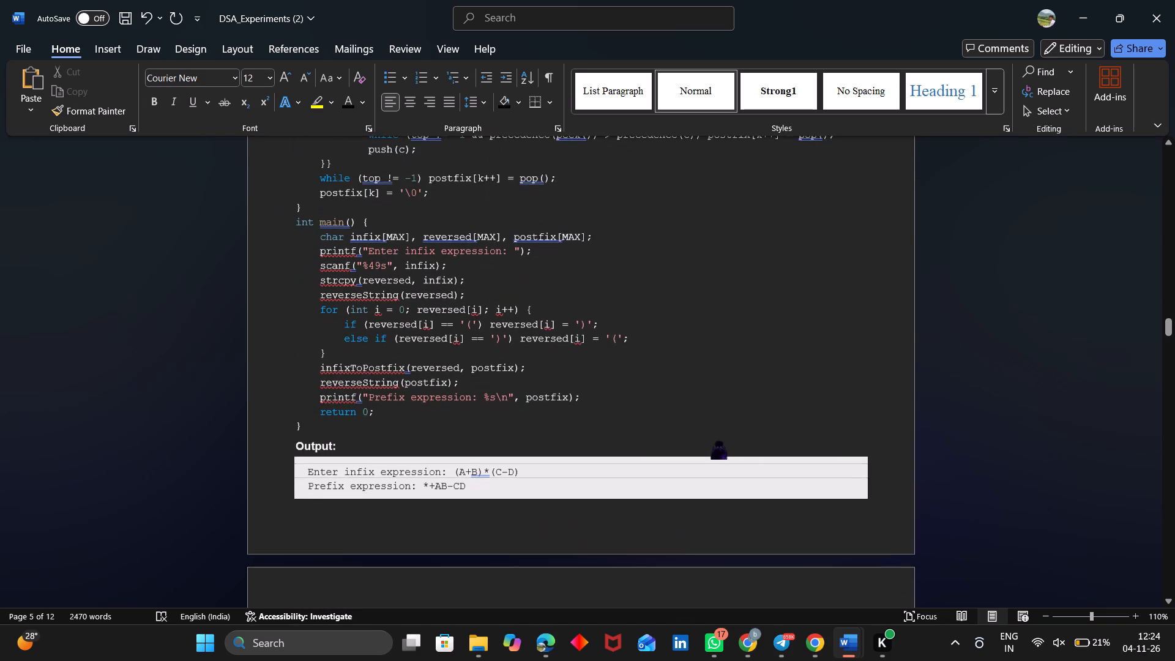
pyautogui.scroll(-4, 717, 440)
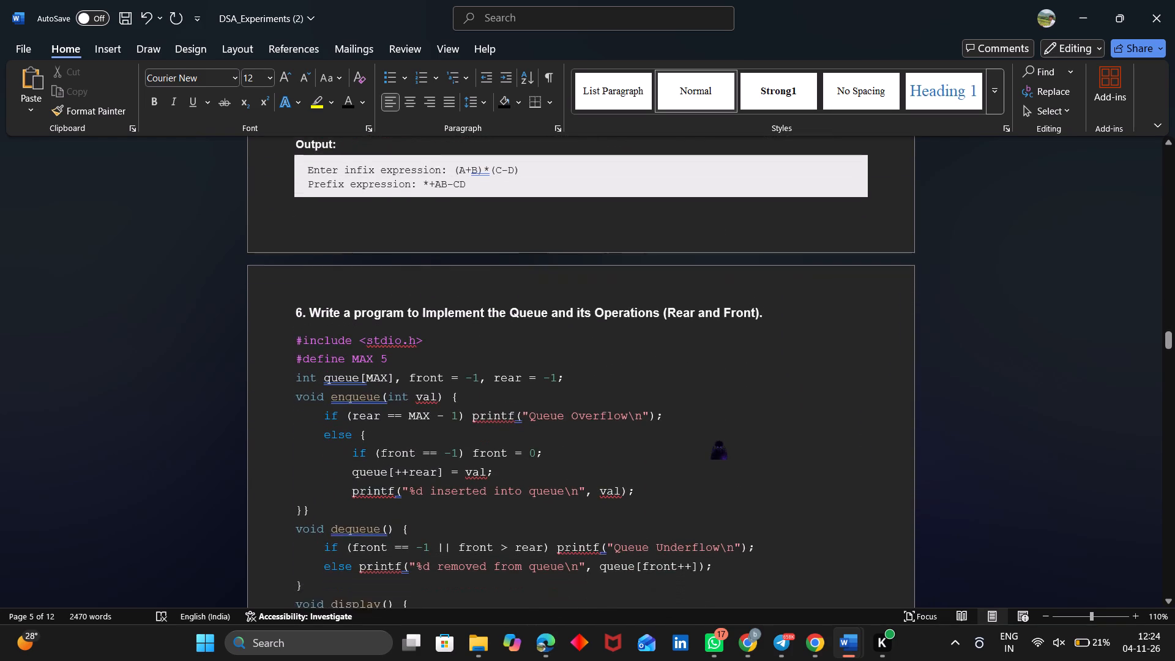
pyautogui.scroll(-4, 717, 440)
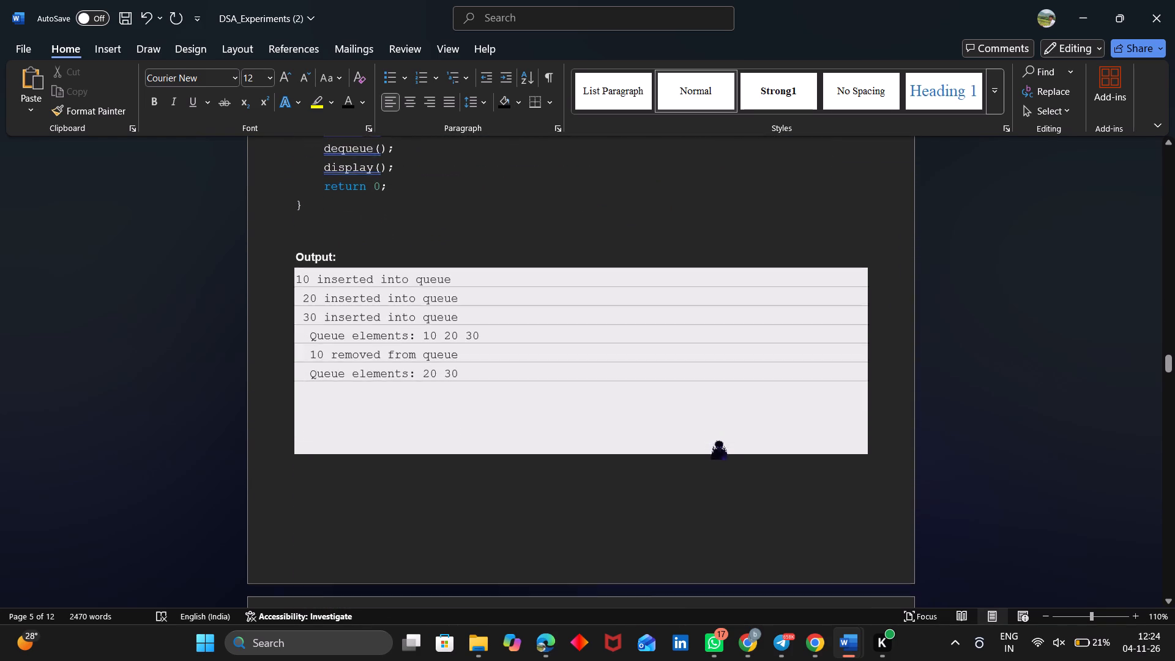
pyautogui.click(311, 422)
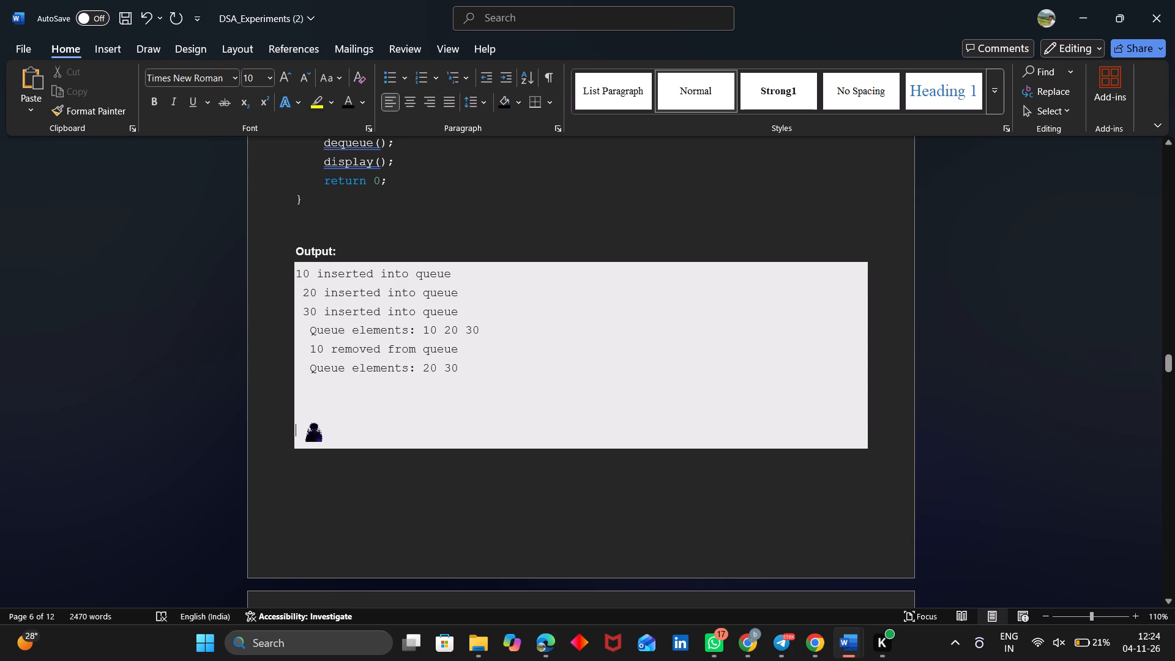
pyautogui.press('\\')
pyautogui.press('BackSpace')
pyautogui.press('BackSpace')
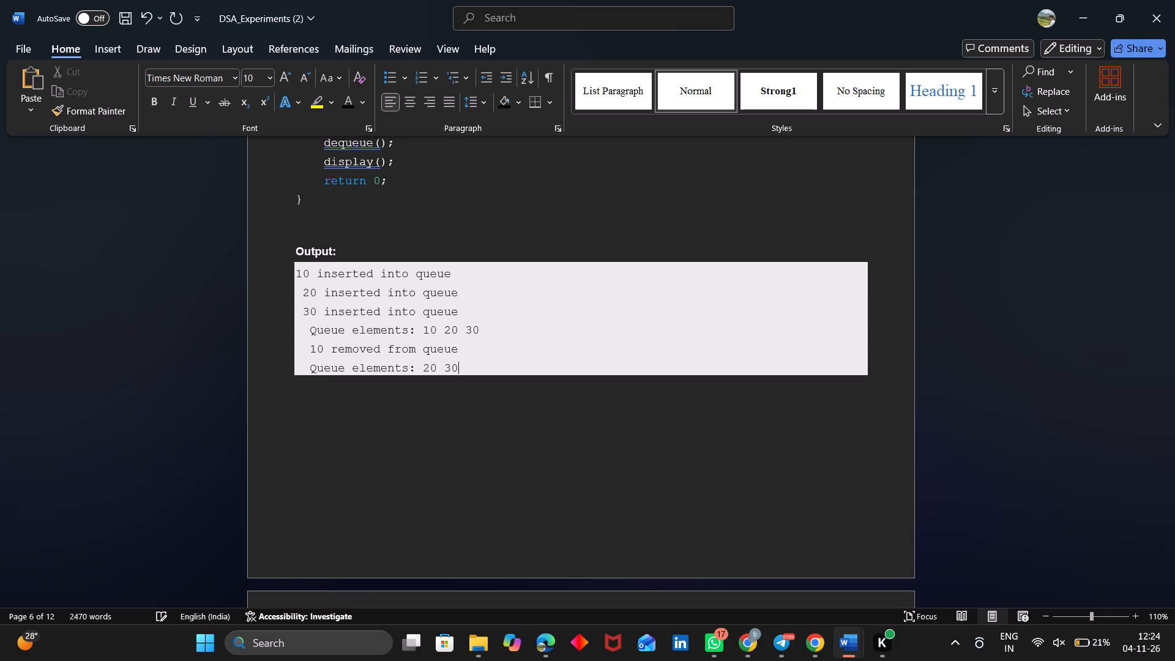
# Remove the leading spaces from the "Queue elements: 20 30" and "10 removed from queue" lines in experiment 6's output.
pyautogui.press('Left')
pyautogui.press('Left')
pyautogui.press('Left')
pyautogui.press('Left')
pyautogui.press('Left')
pyautogui.press('Left')
pyautogui.press('Left')
pyautogui.press('Left')
pyautogui.press('Left')
pyautogui.press('Left')
pyautogui.press('Left')
pyautogui.press('Left')
pyautogui.press('Left')
pyautogui.press('Left')
pyautogui.press('Left')
pyautogui.press('Left')
pyautogui.press('Left')
pyautogui.press('Left')
pyautogui.press('Left')
pyautogui.press('Left')
pyautogui.press('Left')
pyautogui.press('BackSpace')
pyautogui.press('BackSpace')
pyautogui.press('Up')
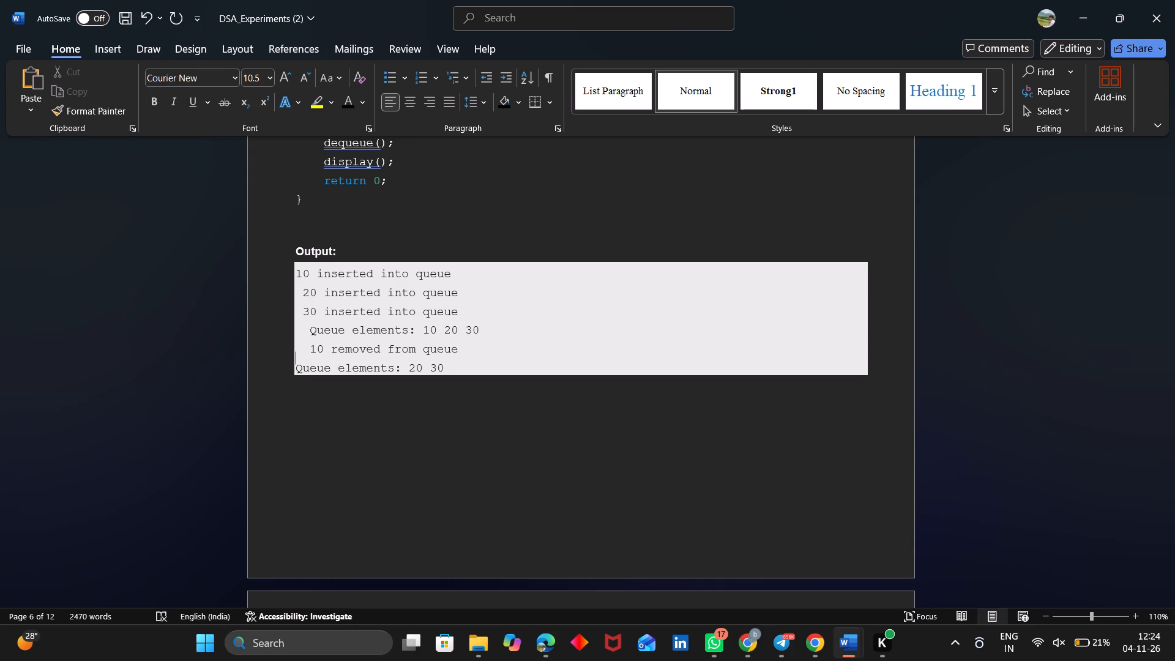
pyautogui.press('Right')
pyautogui.press('Right')
pyautogui.press('BackSpace')
pyautogui.press('BackSpace')
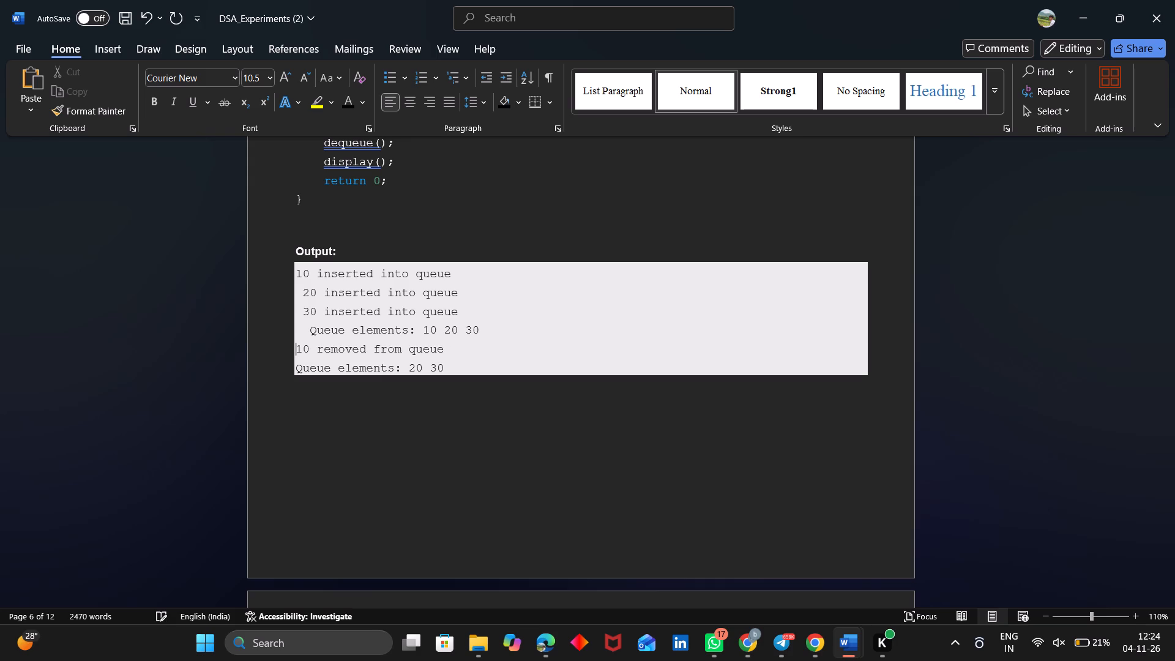
# Remove the leading spaces from the "Queue elements: 10 20 30", "30 inserted into queue" and "20 inserted into queue" lines in experiment 6's output.
pyautogui.press('Up')
pyautogui.press('Right')
pyautogui.press('Right')
pyautogui.press('BackSpace')
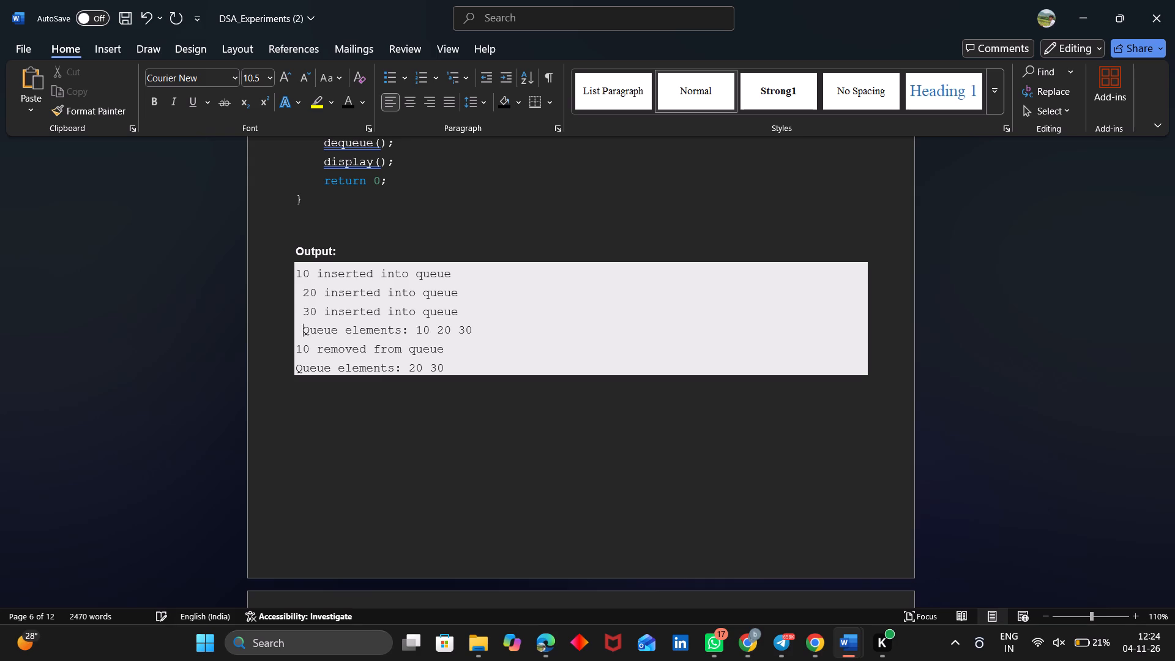
pyautogui.press('BackSpace')
pyautogui.press('Up')
pyautogui.press('Right')
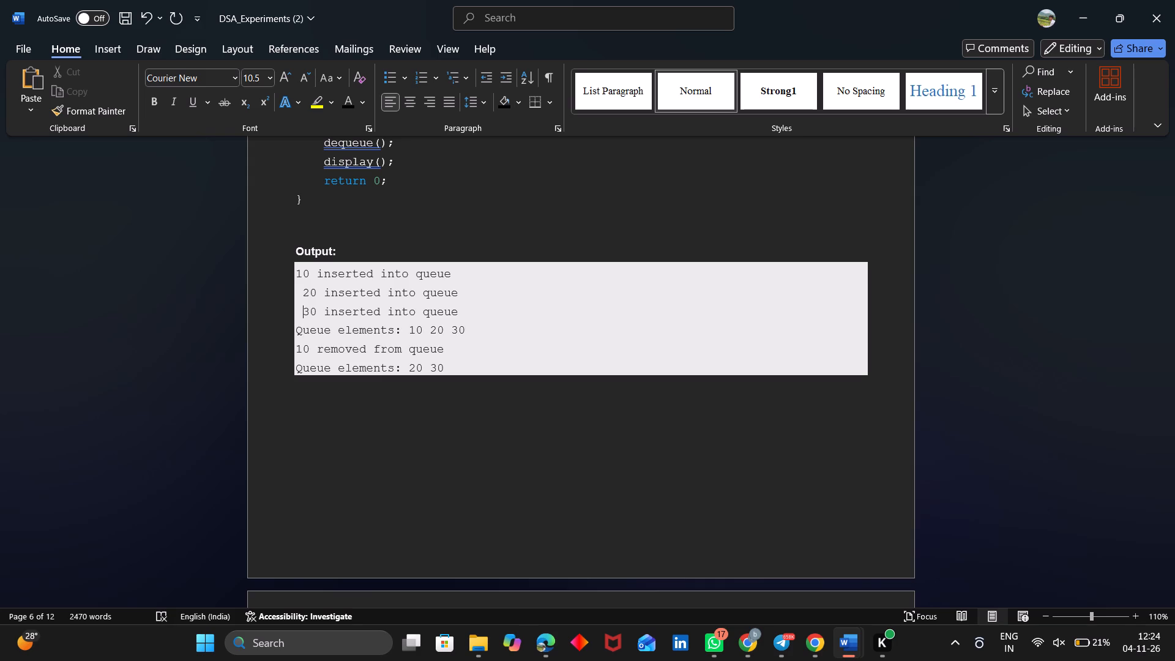
pyautogui.press('BackSpace')
pyautogui.press('Up')
pyautogui.press('Right')
pyautogui.press('BackSpace')
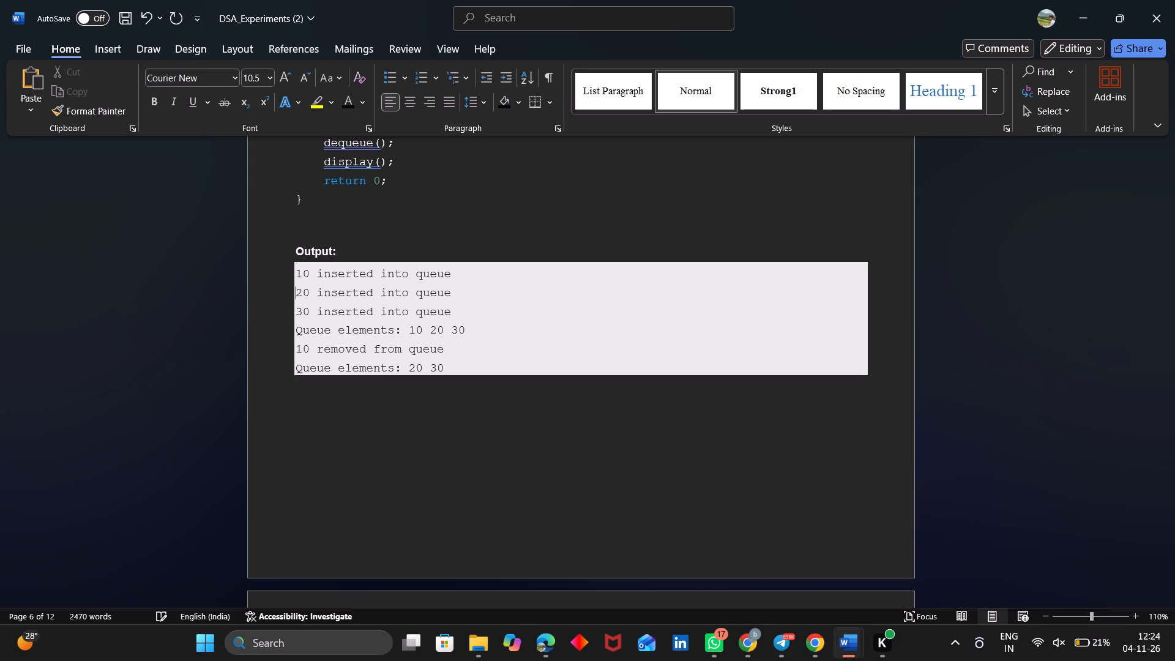
# Put the opening braces of experiment 6's main, display and dequeue functions on their own lines.
pyautogui.scroll(2, 507, 229)
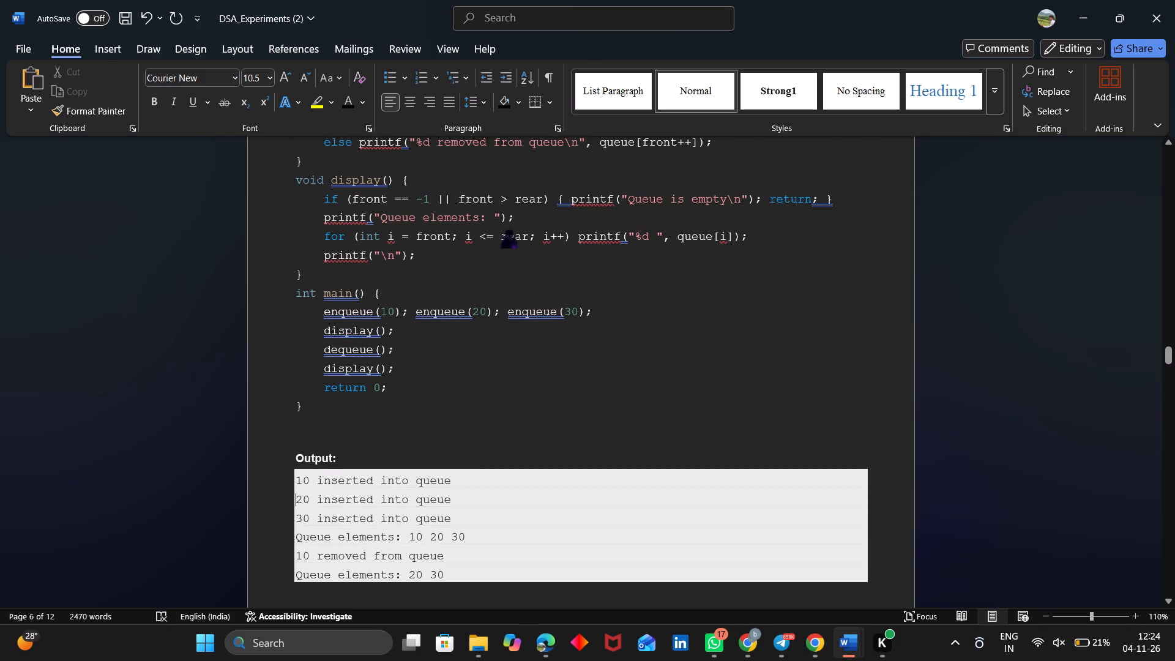
pyautogui.click(370, 293)
pyautogui.press('Return')
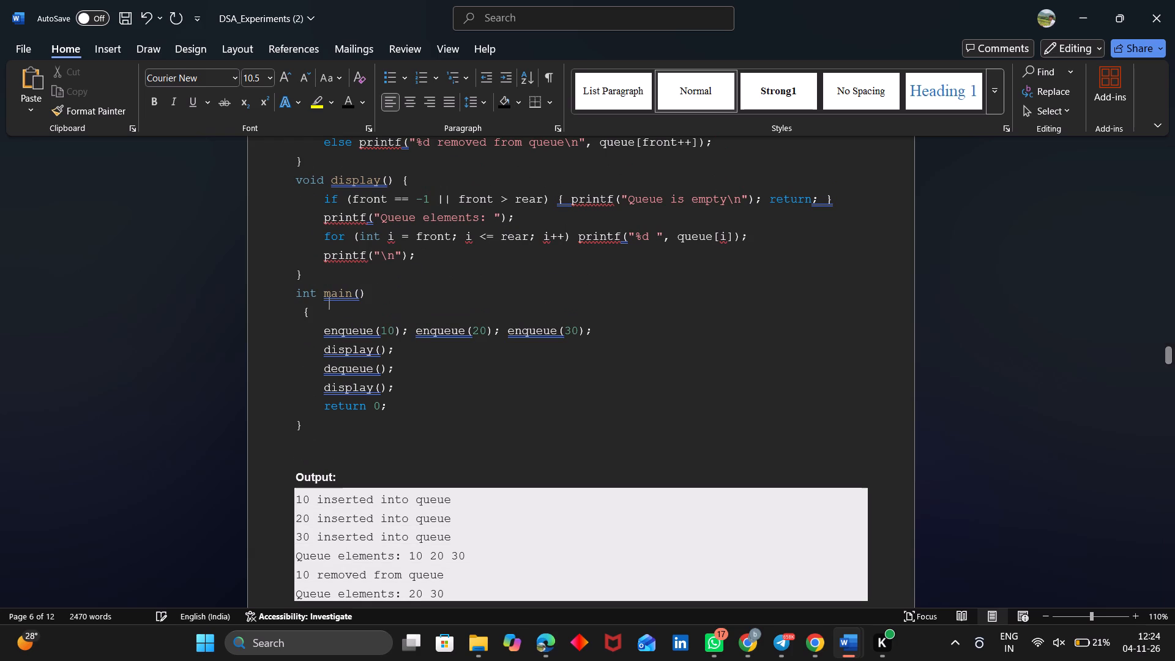
pyautogui.scroll(1, 370, 293)
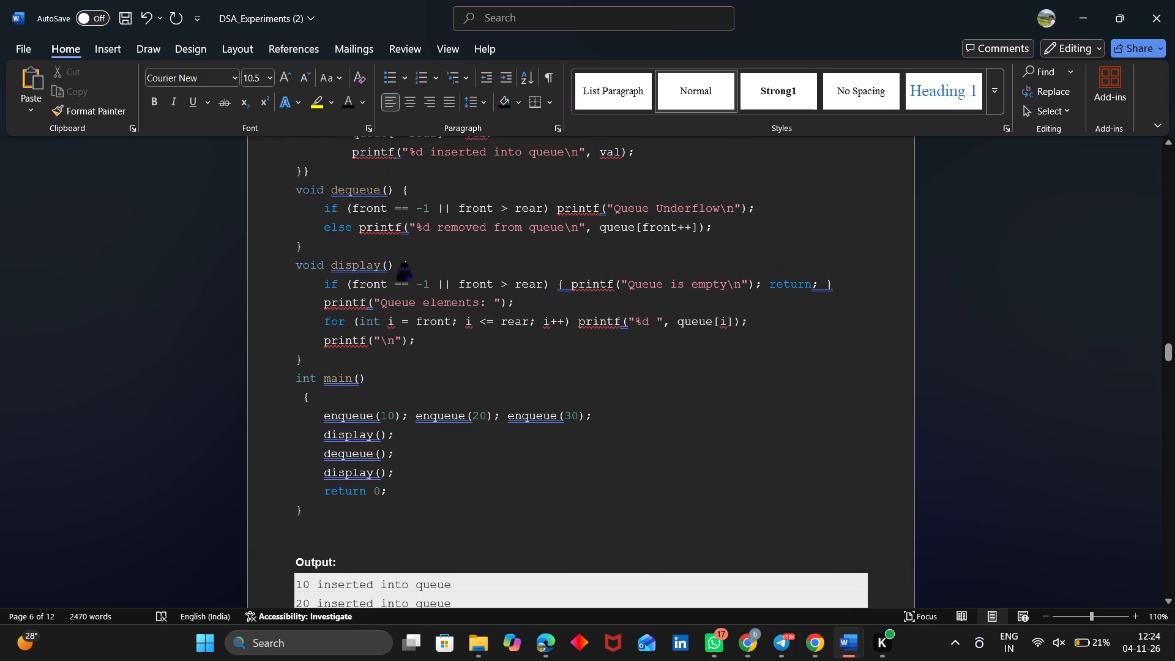
pyautogui.click(399, 267)
pyautogui.press('Return')
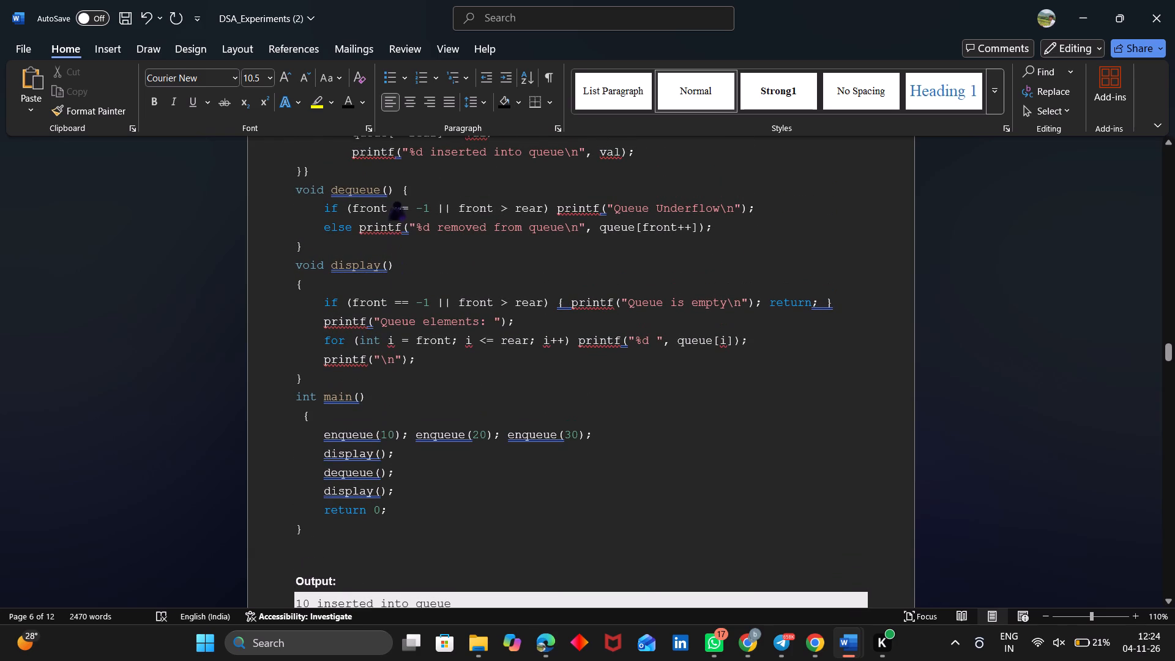
pyautogui.click(398, 193)
pyautogui.press('Return')
# Put the opening brace of the enqueue function's else block on its own line in experiment 6.
pyautogui.scroll(1, 398, 193)
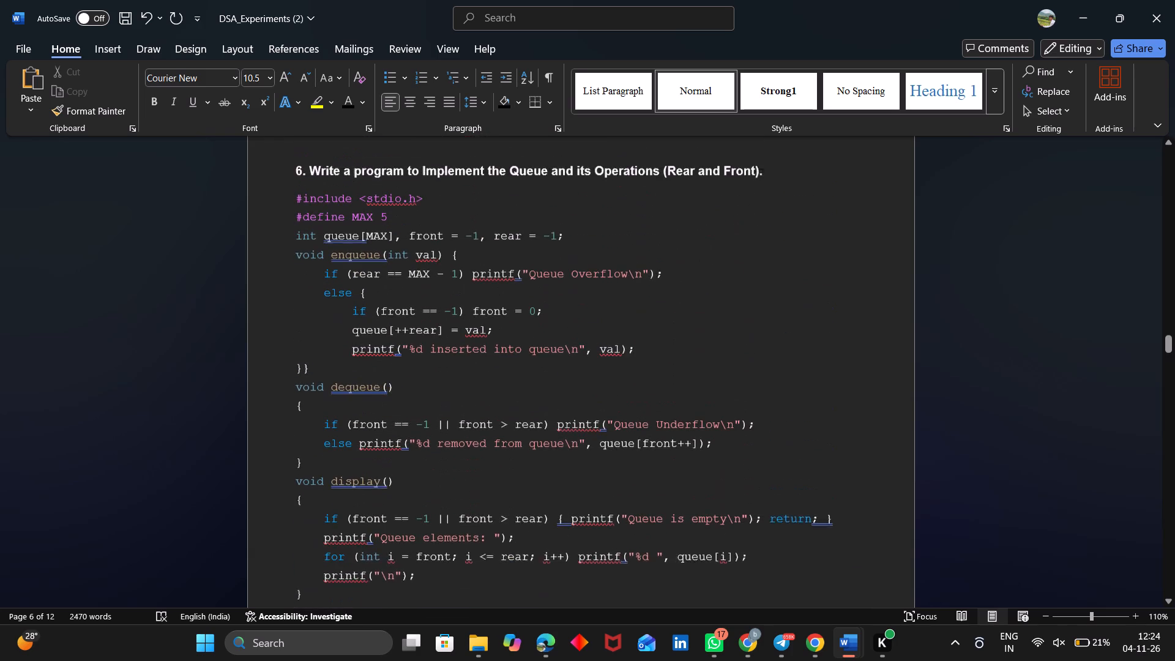
pyautogui.scroll(1, 398, 193)
pyautogui.click(359, 308)
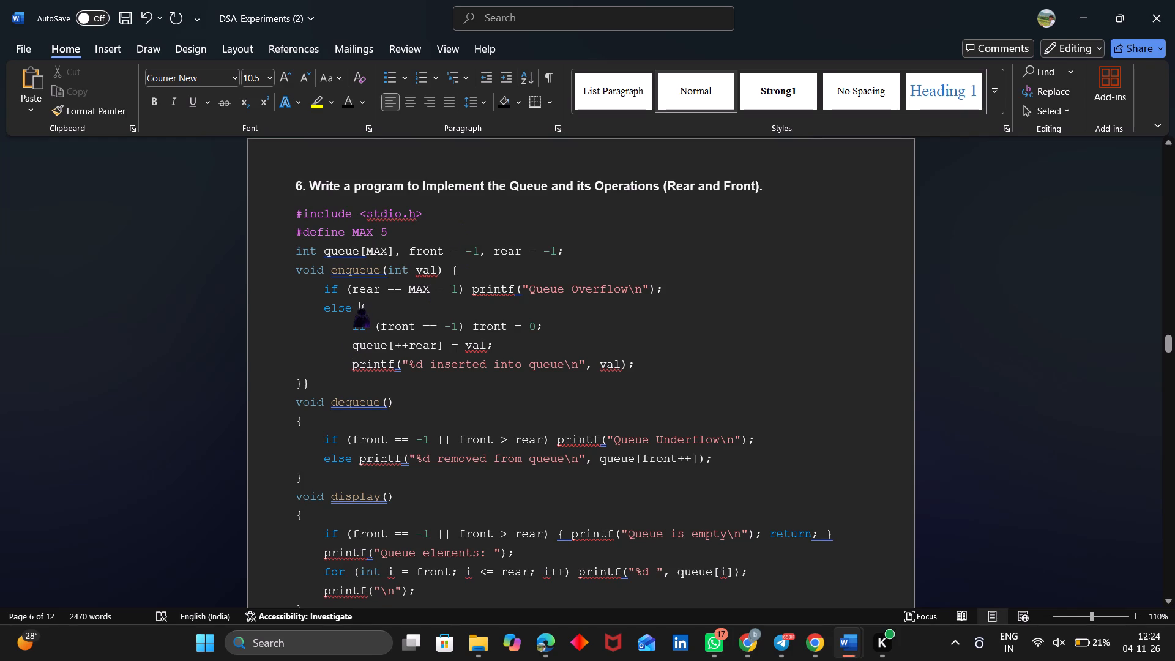
pyautogui.press('Return')
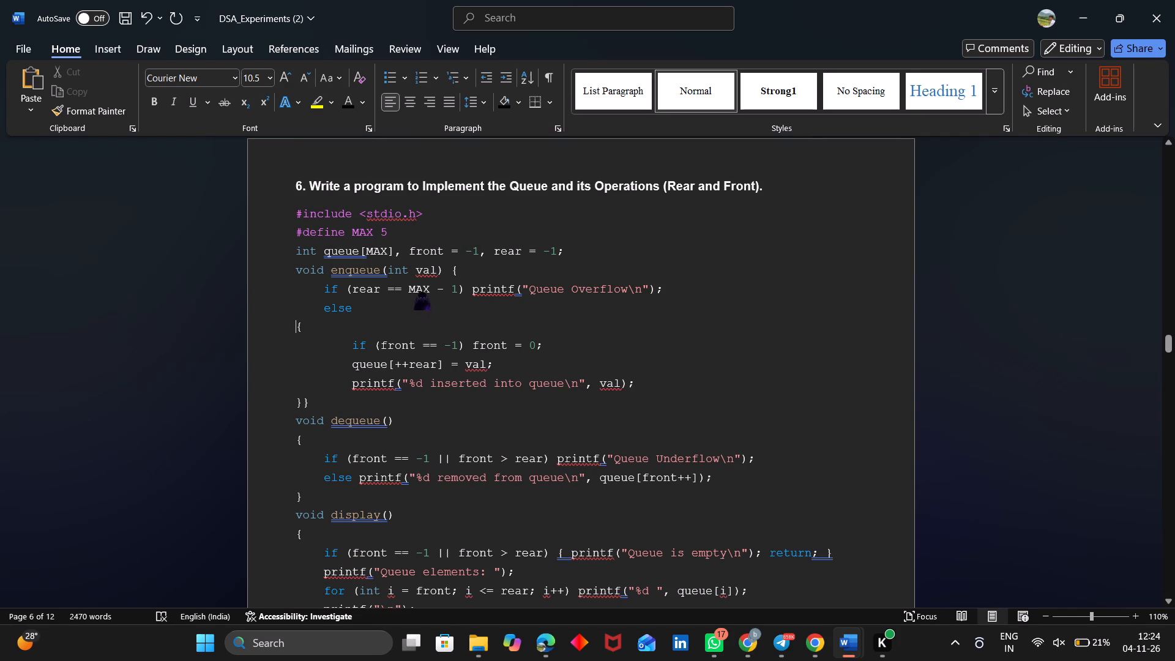
# Insert a blank line before the for loop in experiment 6's display function and before the else in its dequeue function.
pyautogui.scroll(-2, 425, 320)
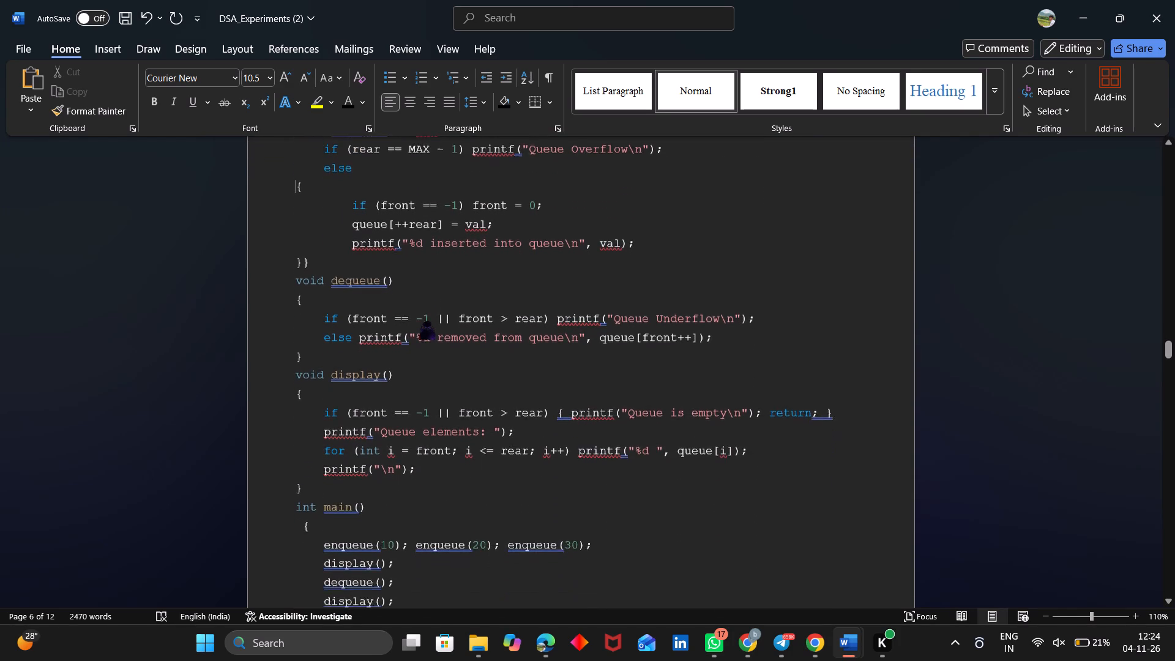
pyautogui.scroll(-1, 425, 320)
pyautogui.scroll(1, 425, 320)
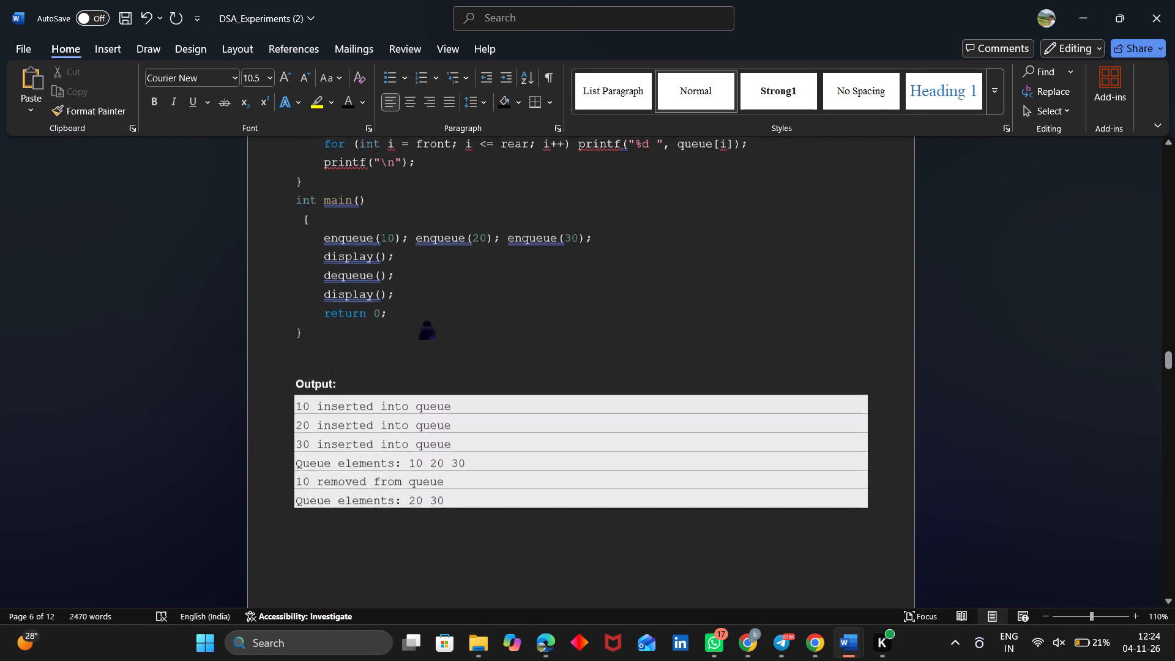
pyautogui.scroll(1, 425, 320)
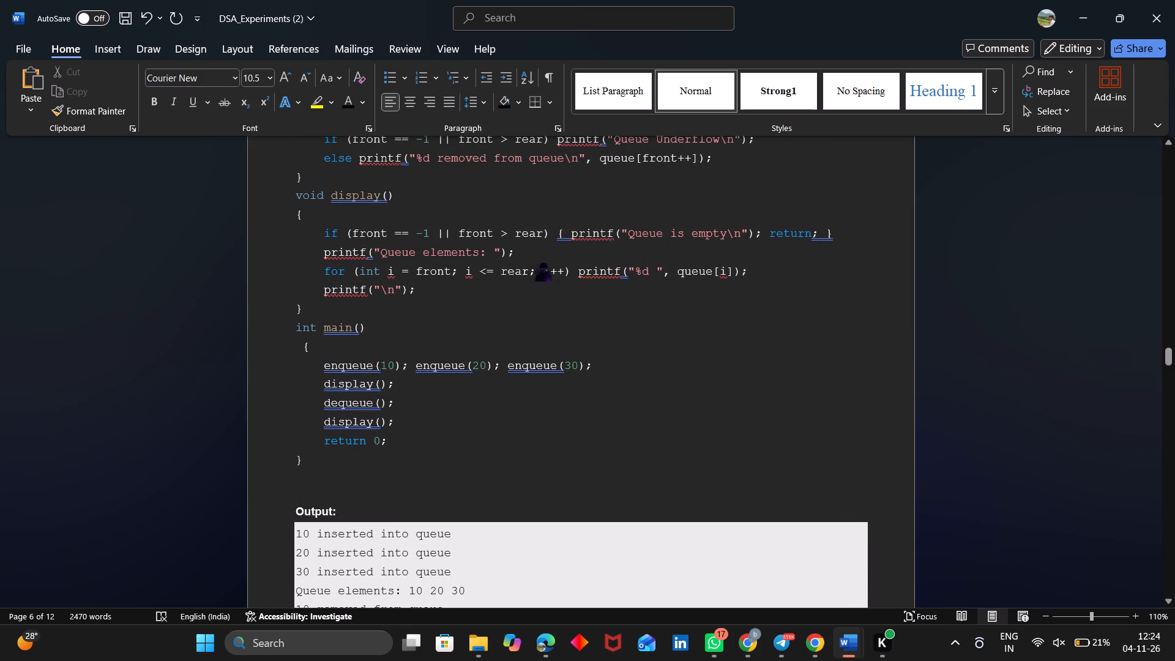
pyautogui.click(535, 252)
pyautogui.press('Return')
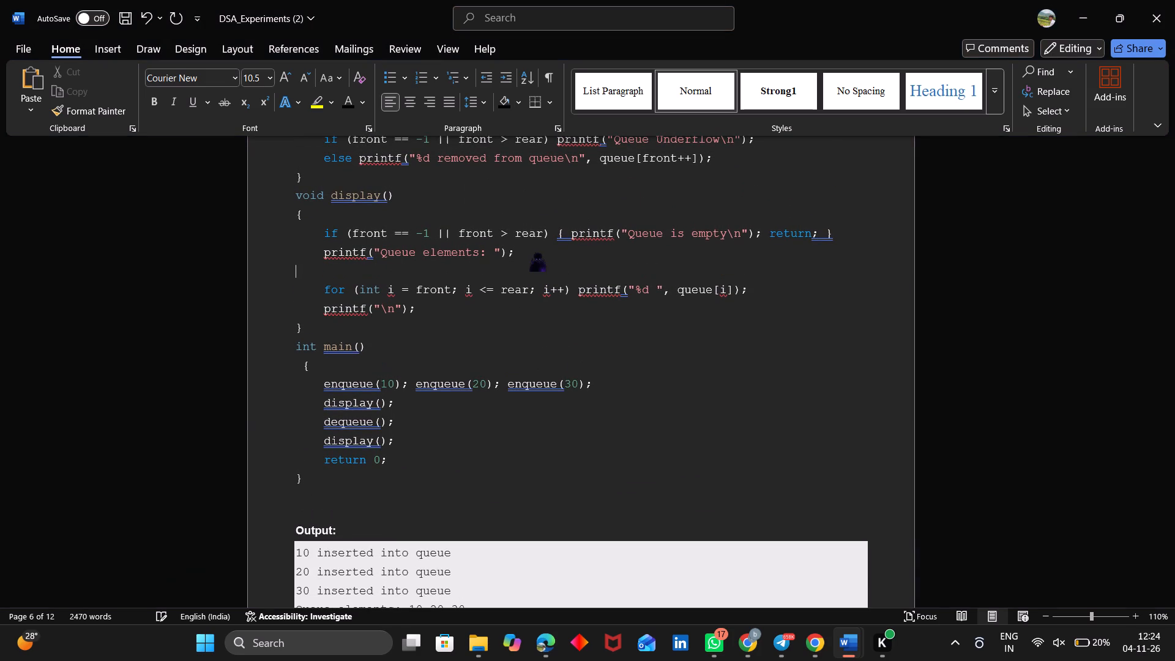
pyautogui.scroll(1, 535, 252)
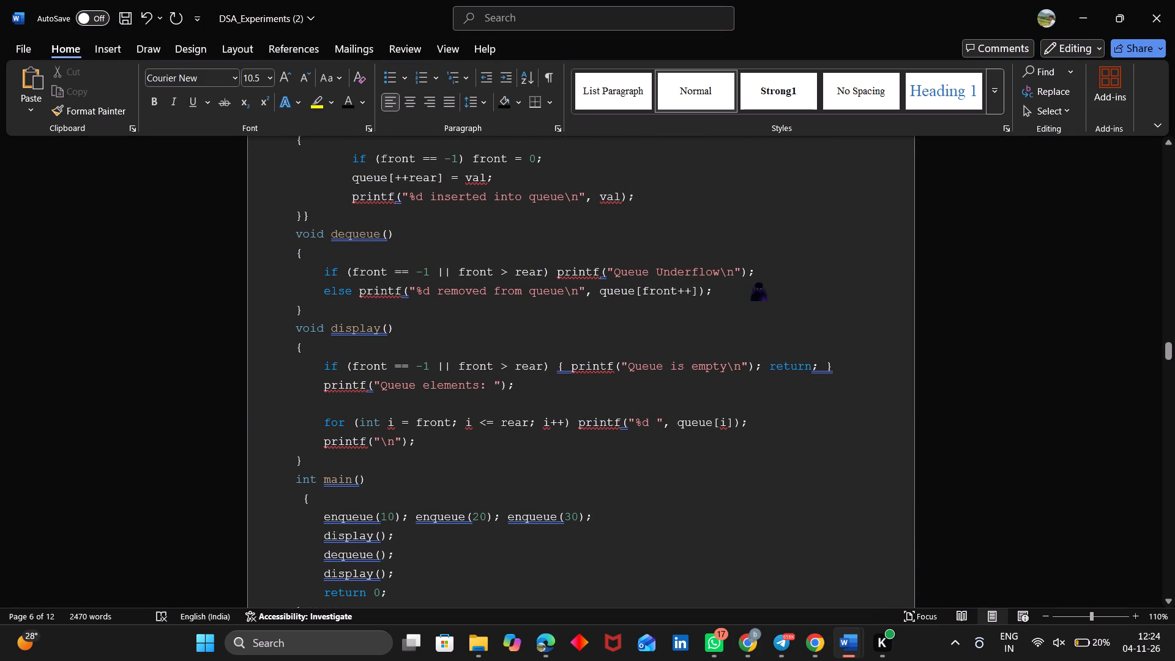
pyautogui.click(781, 270)
pyautogui.press('Return')
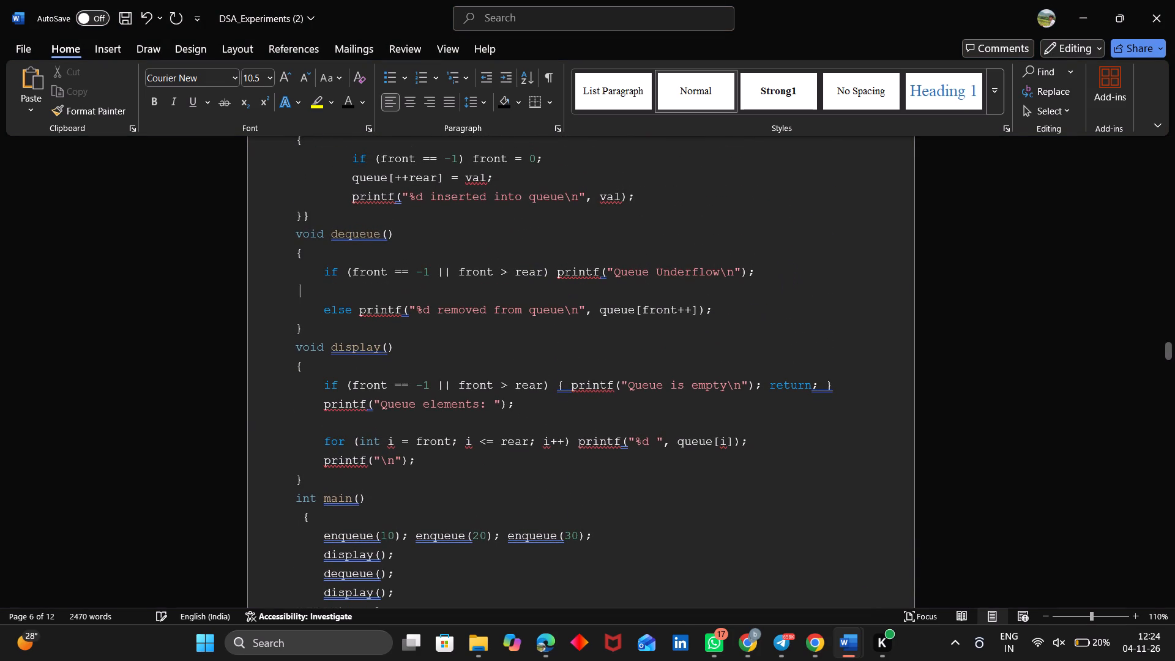
# Put the opening brace of experiment 6's enqueue function on its own line.
pyautogui.scroll(-3, 781, 270)
pyautogui.scroll(1, 781, 270)
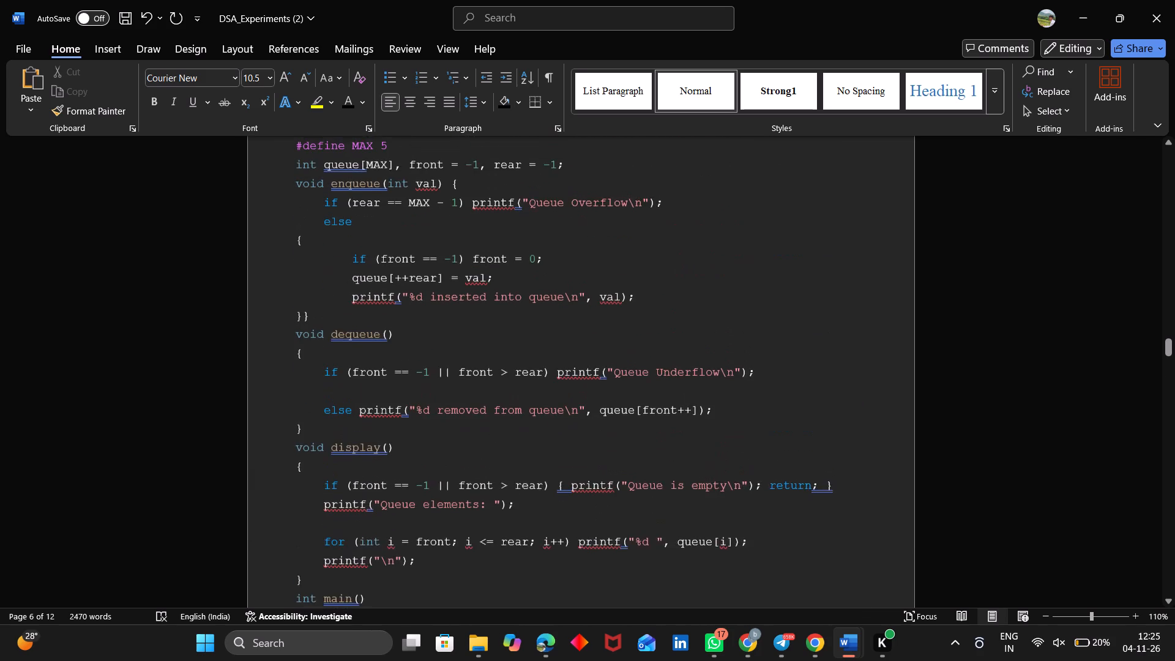
pyautogui.scroll(1, 781, 270)
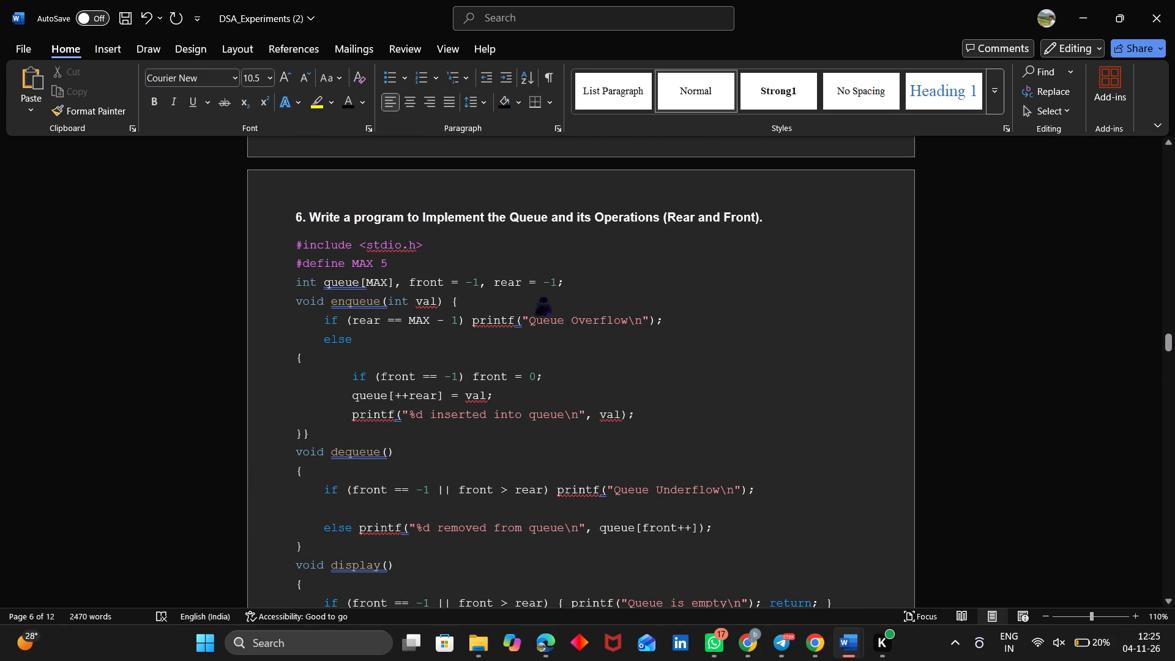
pyautogui.click(450, 293)
pyautogui.press('Return')
# Check the page layout of experiment 6 and examine experiment 7's linked list code and output block.
pyautogui.scroll(-3, 463, 346)
pyautogui.keyDown('ctrl'); pyautogui.scroll(1, 463, 346); pyautogui.keyUp('ctrl')
pyautogui.scroll(-1, 463, 346)
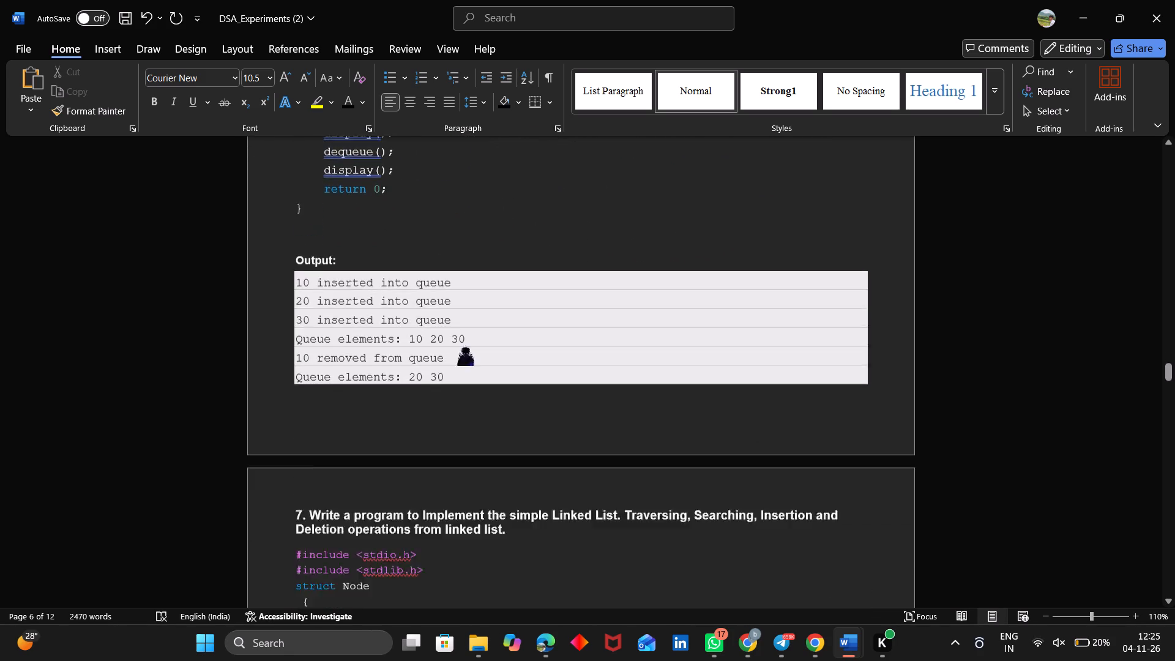
pyautogui.scroll(-2, 463, 346)
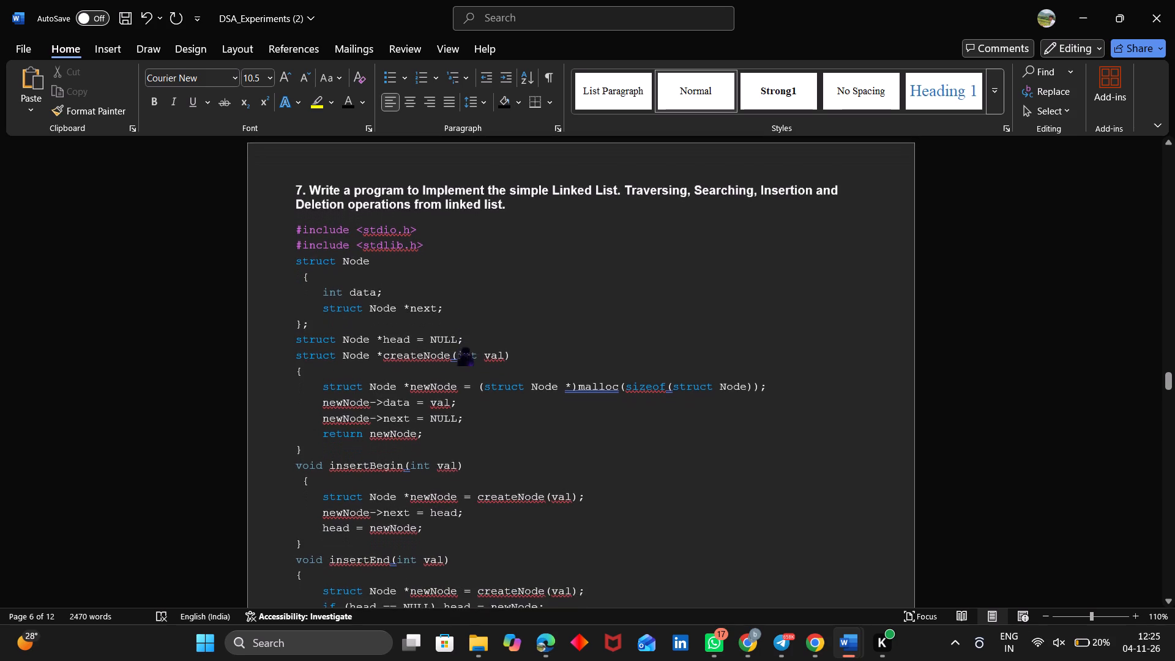
pyautogui.scroll(-8, 463, 346)
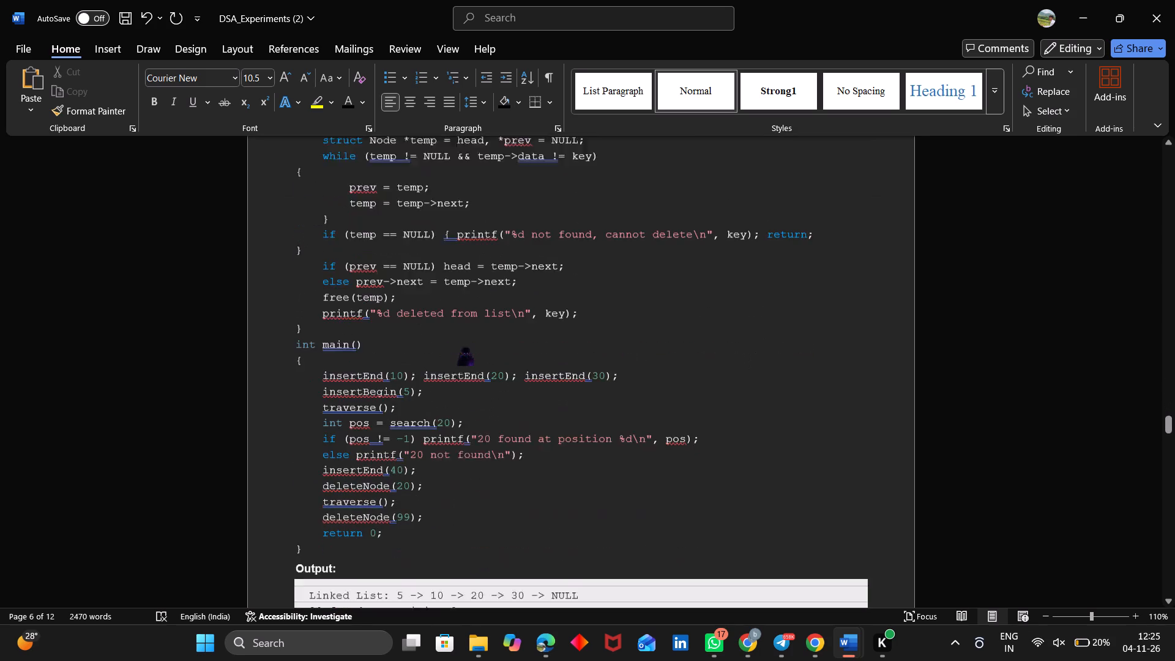
pyautogui.scroll(-2, 463, 346)
pyautogui.scroll(1, 463, 346)
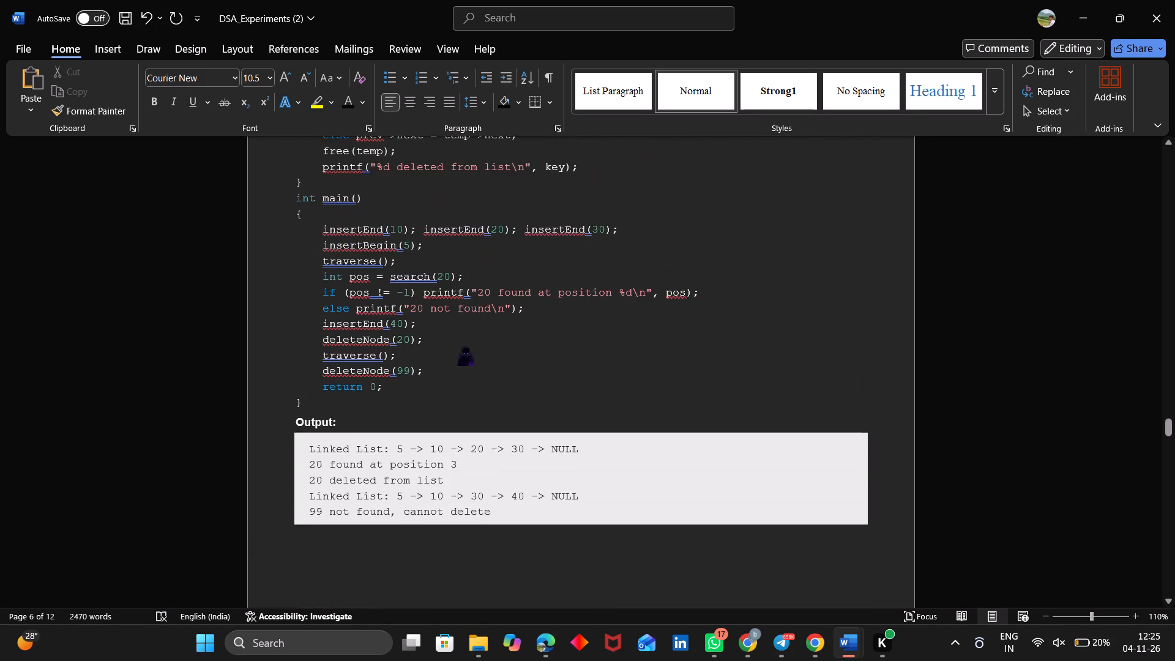
pyautogui.scroll(1, 463, 346)
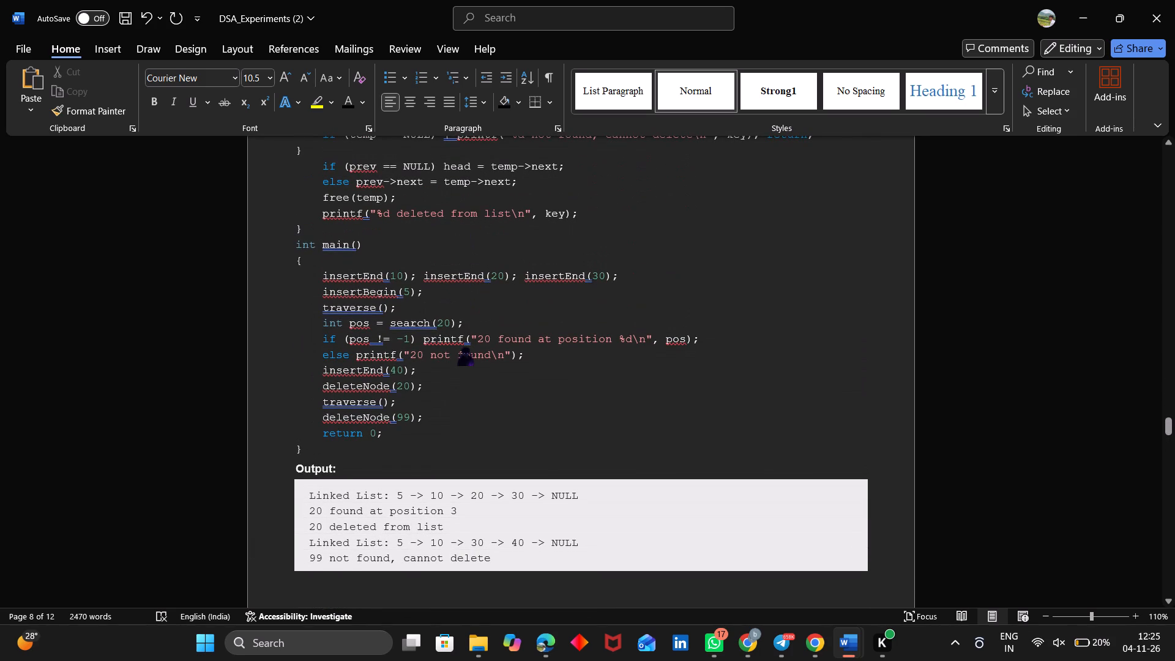
pyautogui.scroll(1, 456, 297)
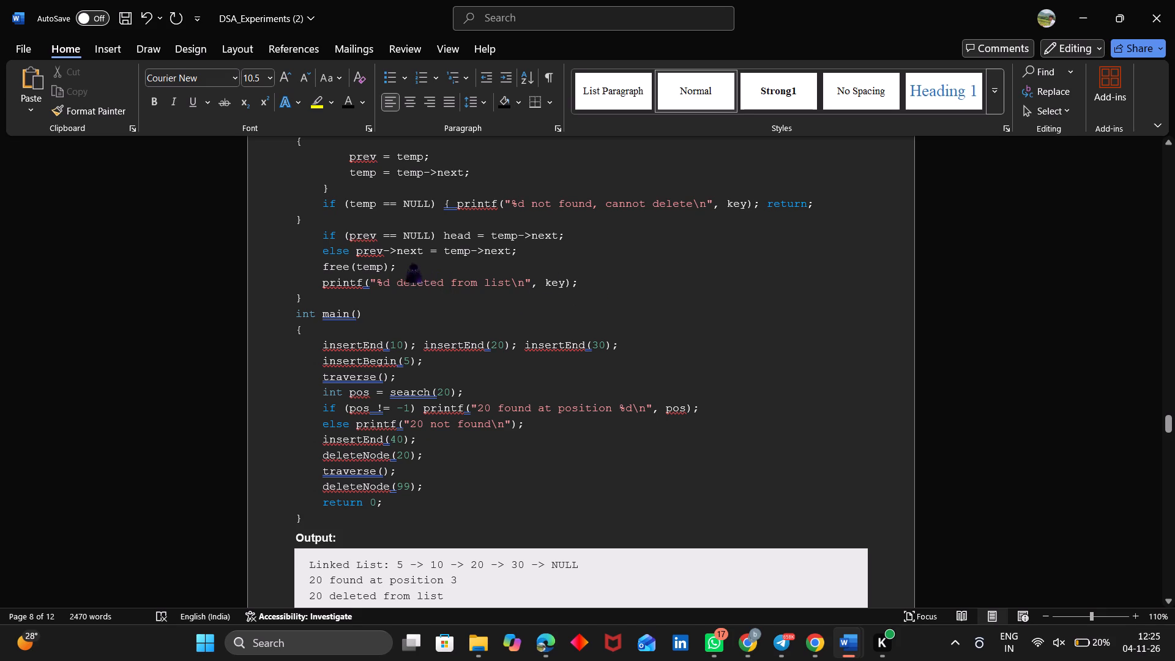
# Put the opening brace of the else block in experiment 7's insertEnd function on its own line.
pyautogui.scroll(3, 409, 261)
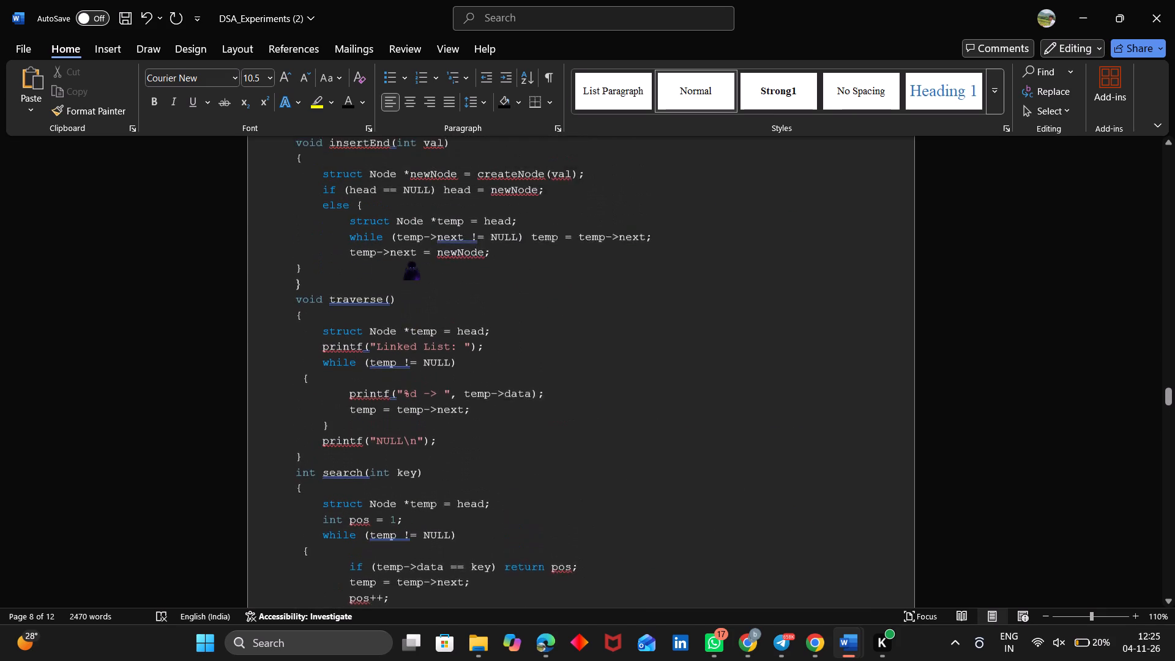
pyautogui.scroll(6, 409, 261)
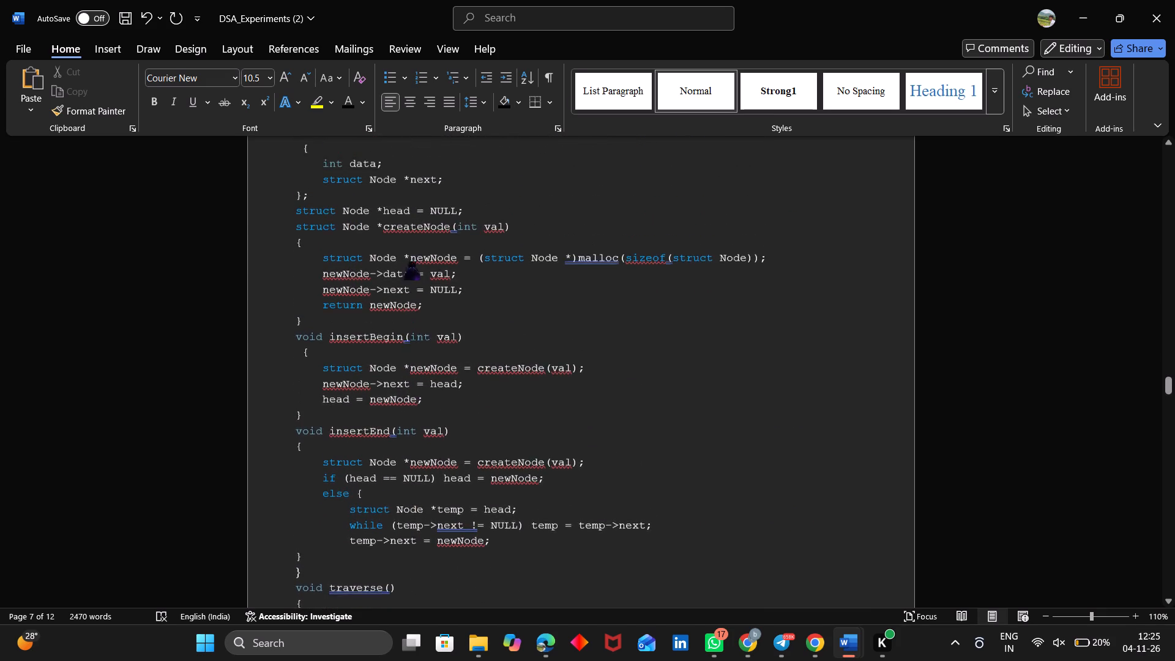
pyautogui.scroll(1, 409, 261)
pyautogui.scroll(-1, 449, 399)
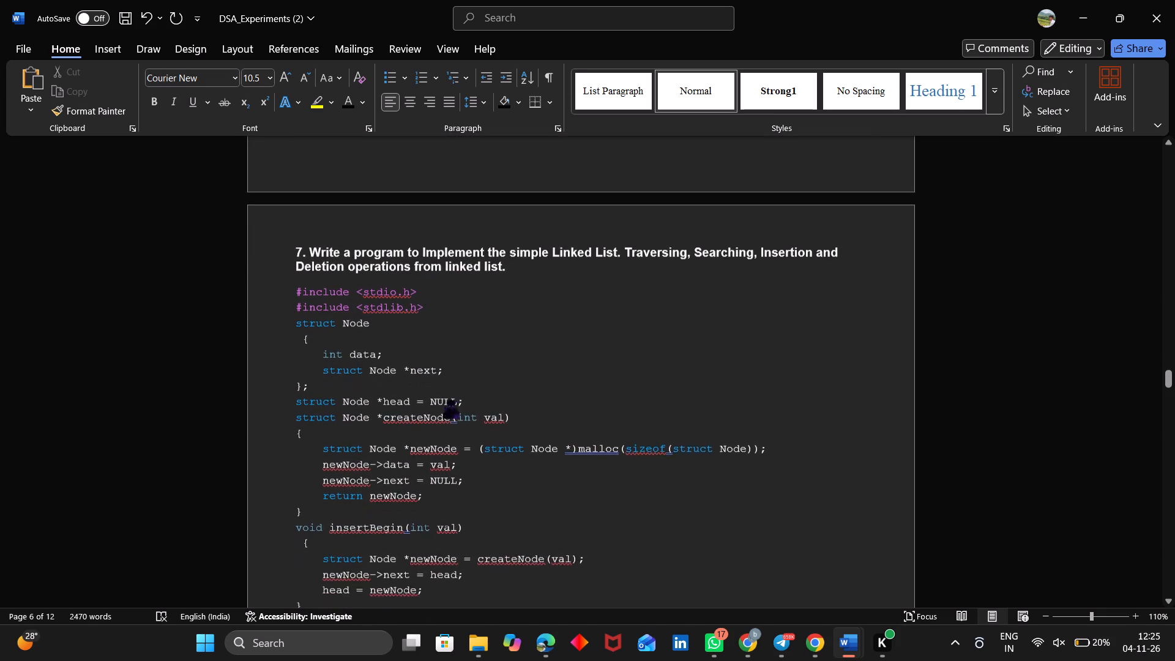
pyautogui.scroll(-2, 449, 399)
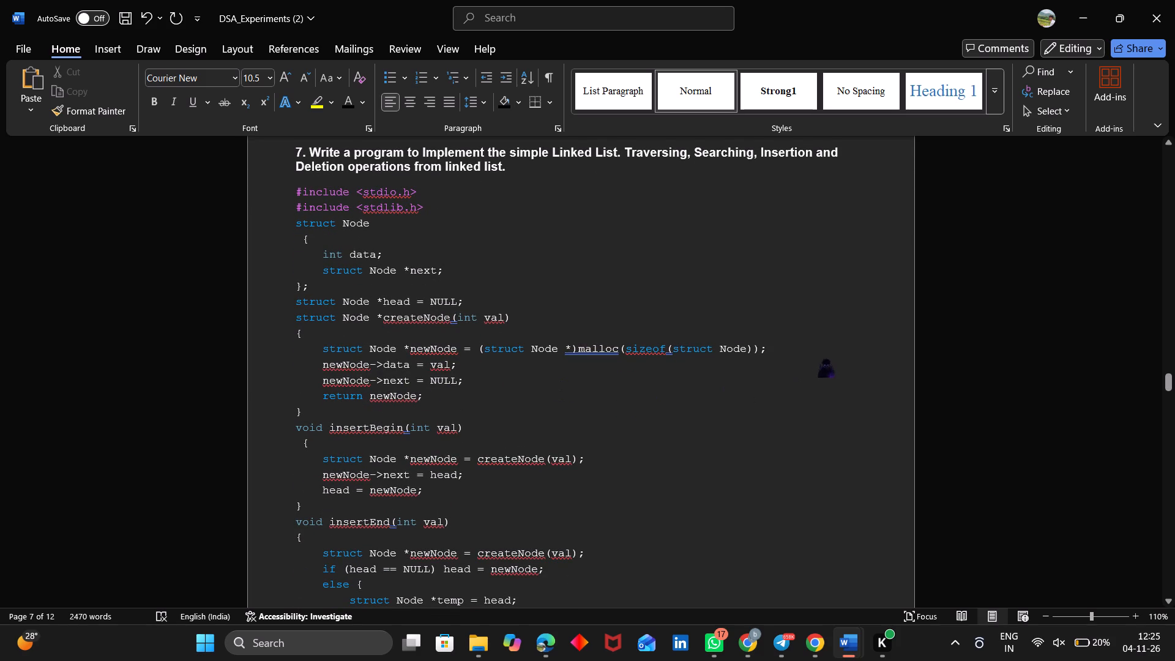
pyautogui.scroll(-1, 499, 460)
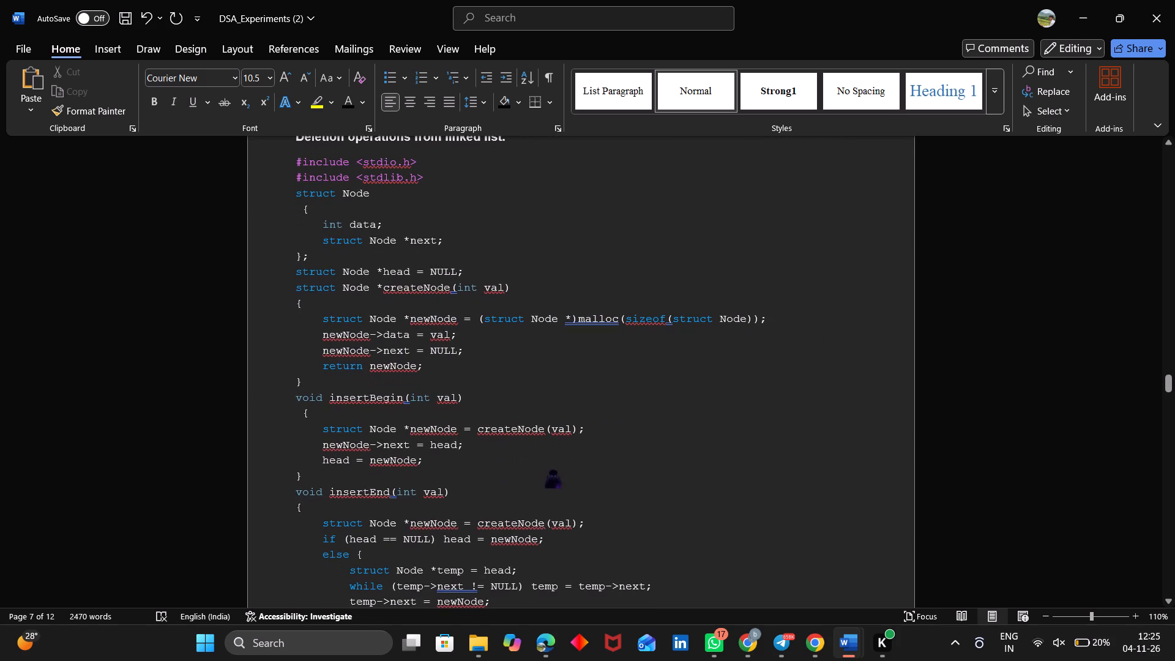
pyautogui.scroll(-1, 579, 446)
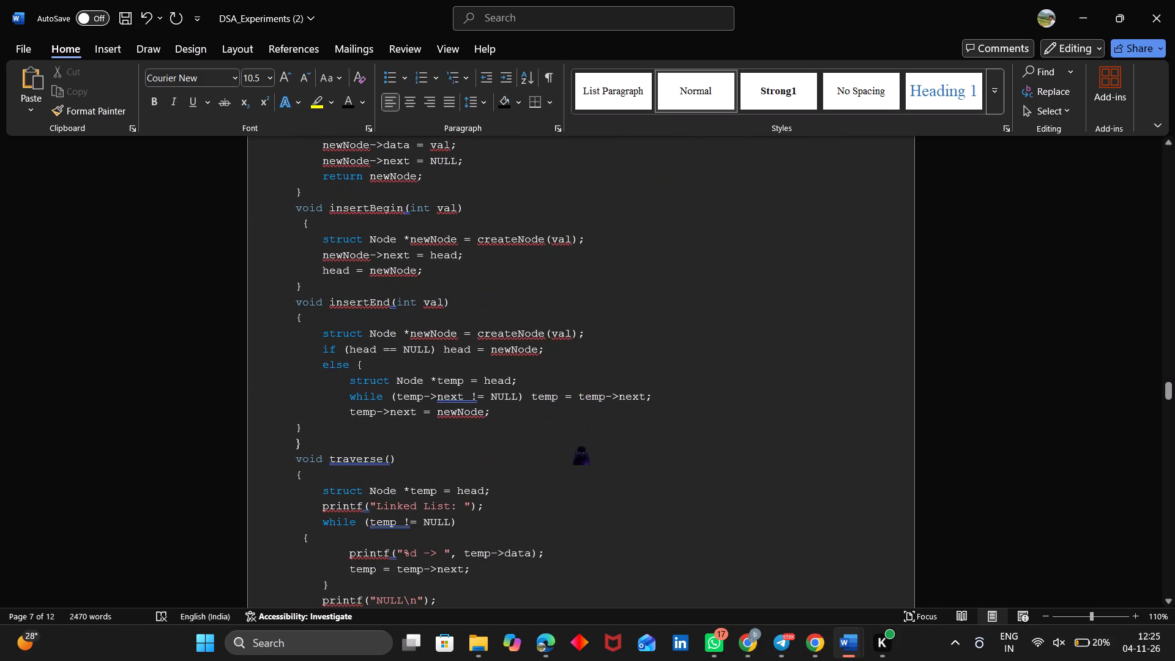
pyautogui.click(354, 365)
pyautogui.press('Return')
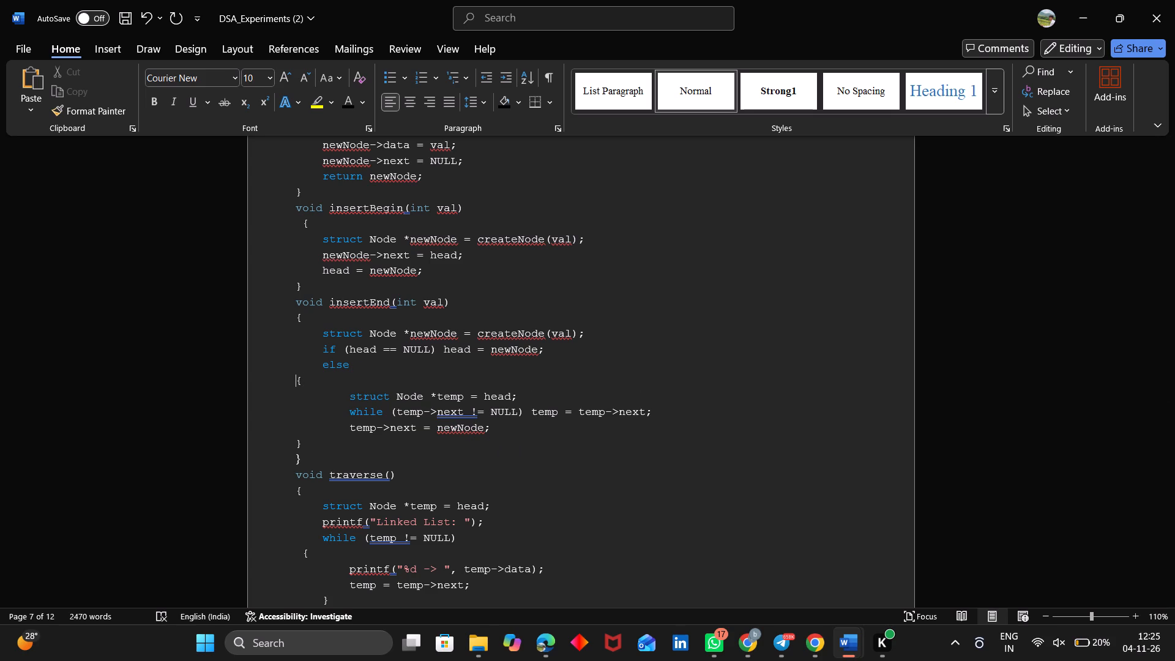
# Insert blank lines in experiment 7's main function before insertEnd(40), before the else, and before the int pos declaration.
pyautogui.scroll(-1, 354, 365)
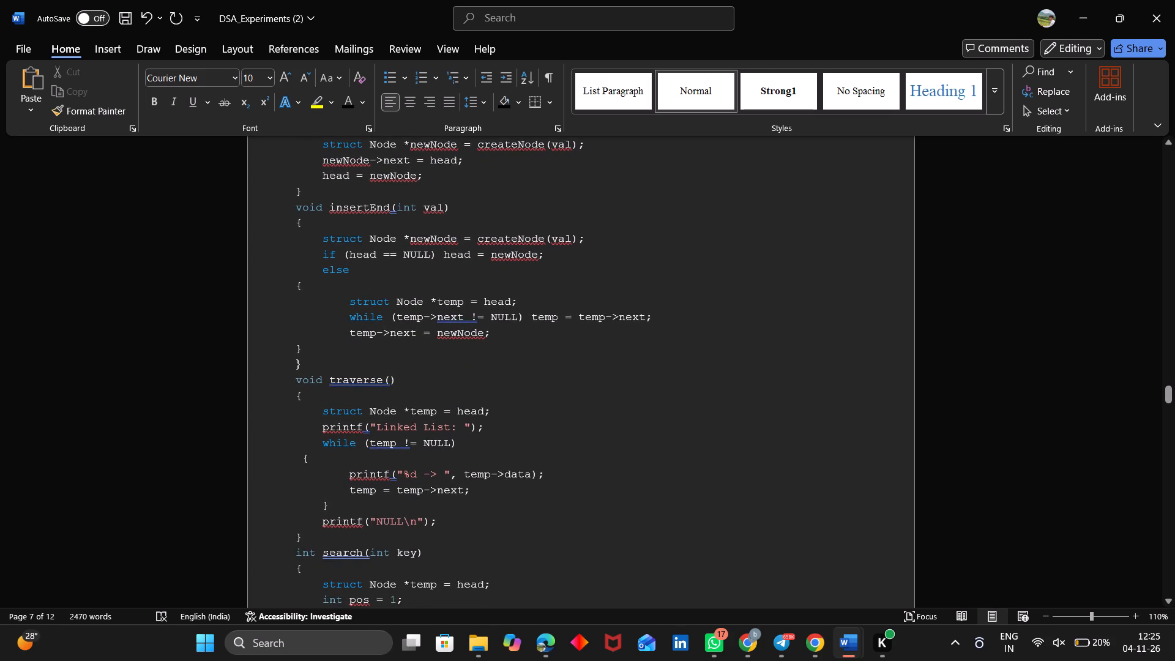
pyautogui.scroll(-1, 354, 365)
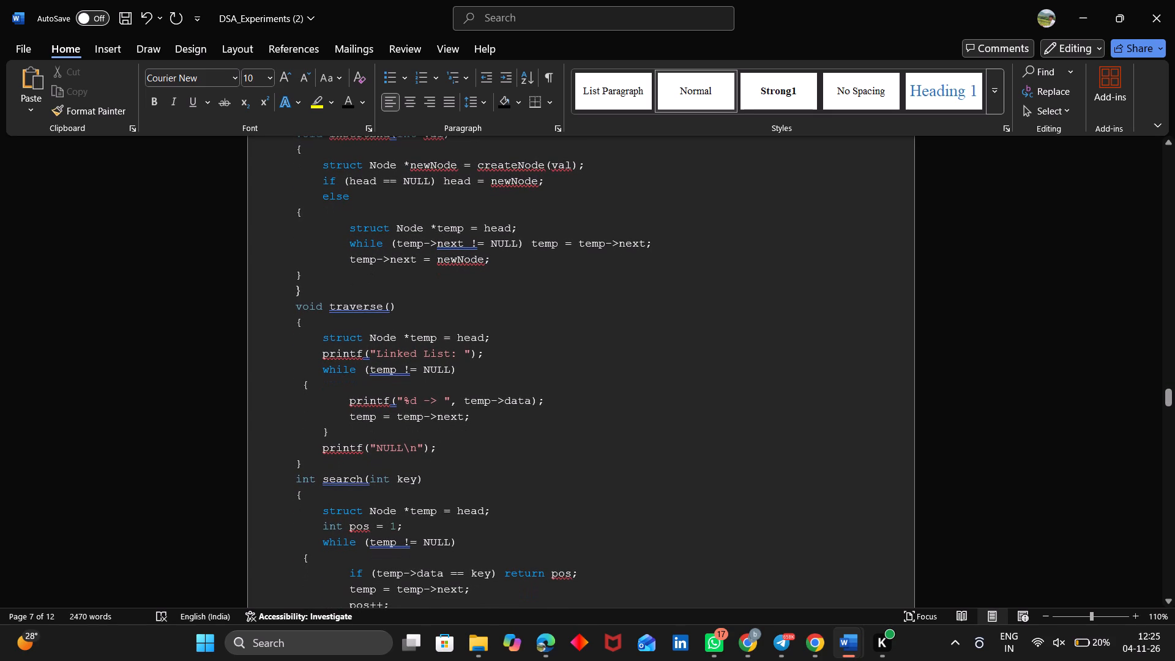
pyautogui.scroll(-2, 354, 365)
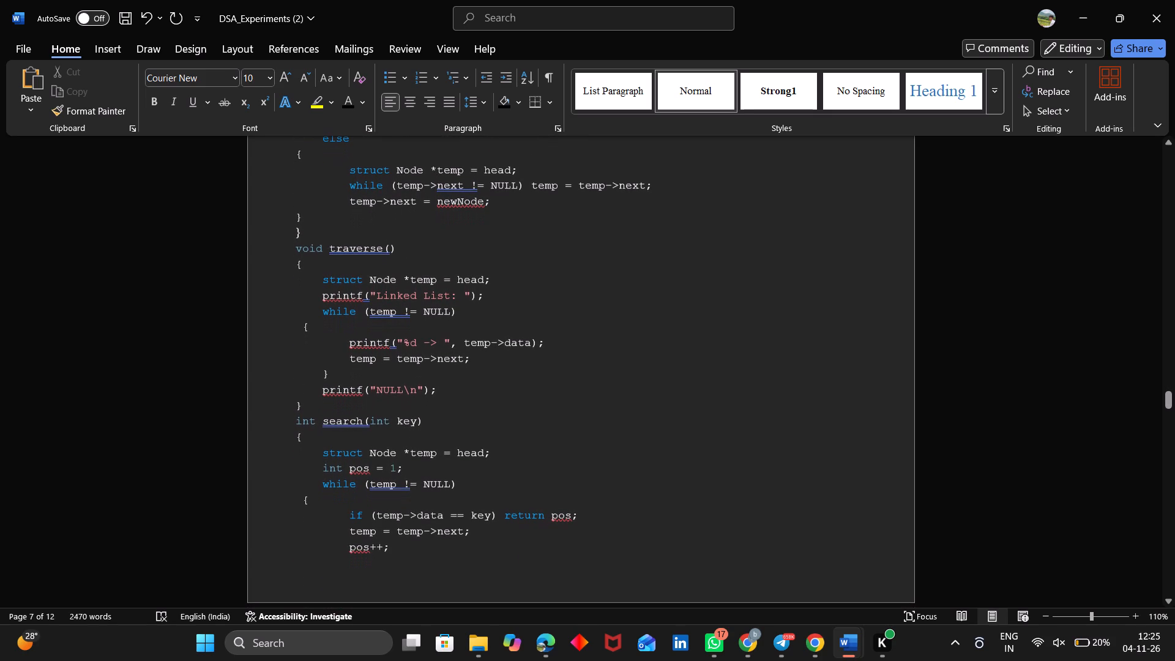
pyautogui.scroll(-1, 354, 365)
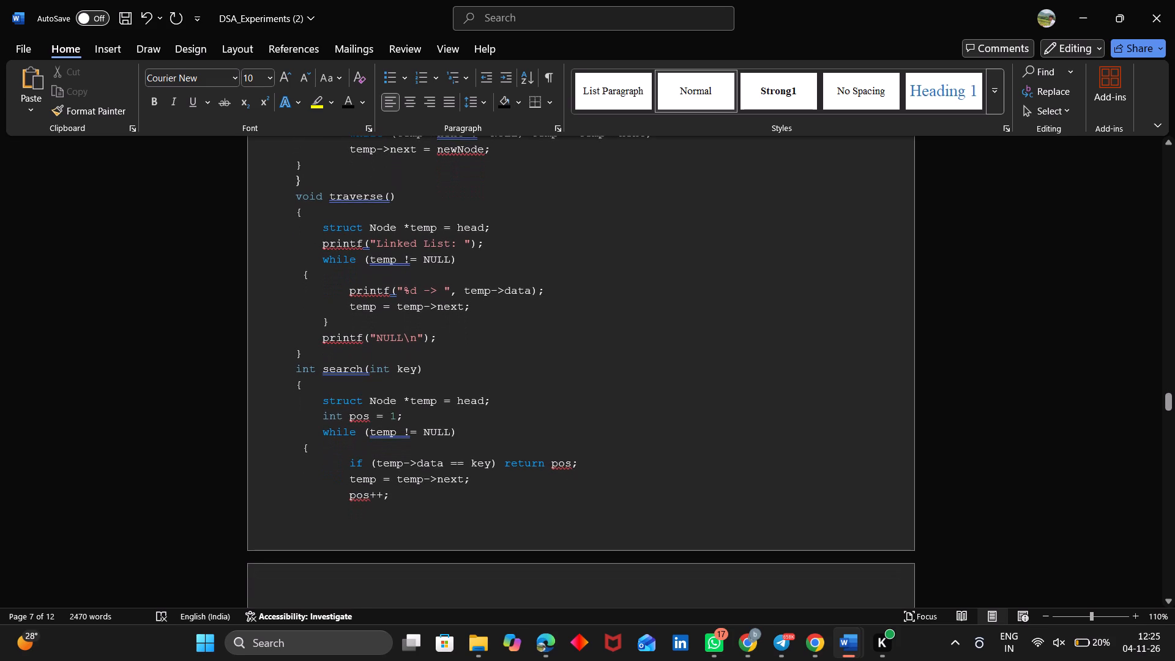
pyautogui.scroll(-4, 354, 365)
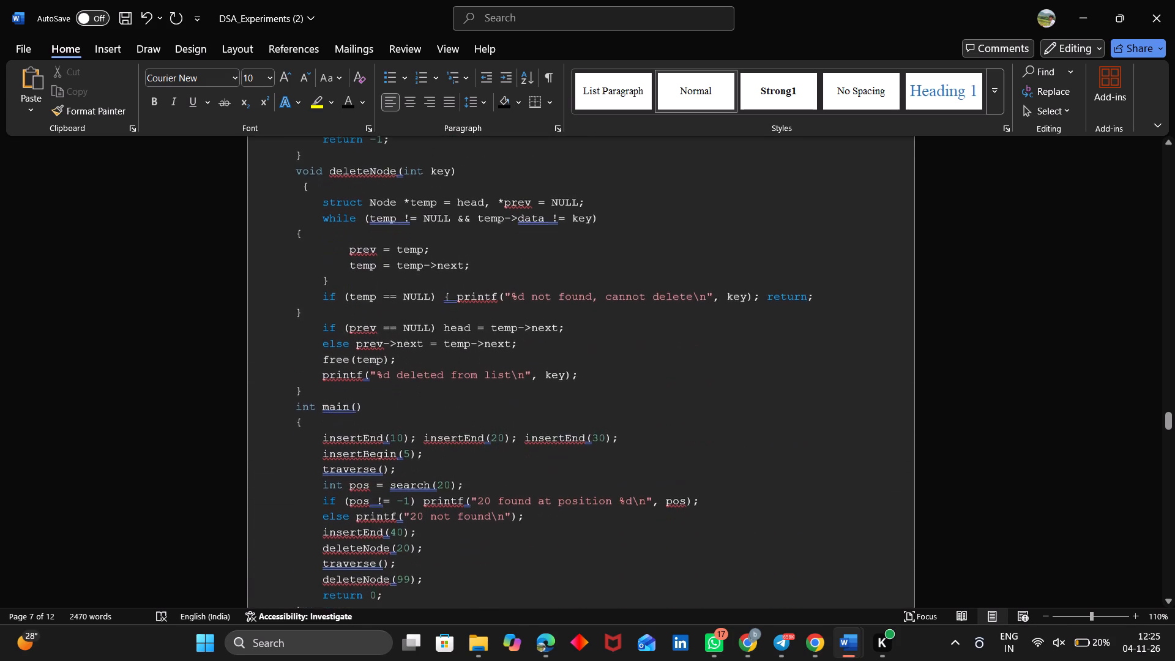
pyautogui.scroll(-1, 354, 365)
pyautogui.scroll(1, 354, 365)
pyautogui.scroll(-1, 354, 365)
pyautogui.scroll(1, 354, 365)
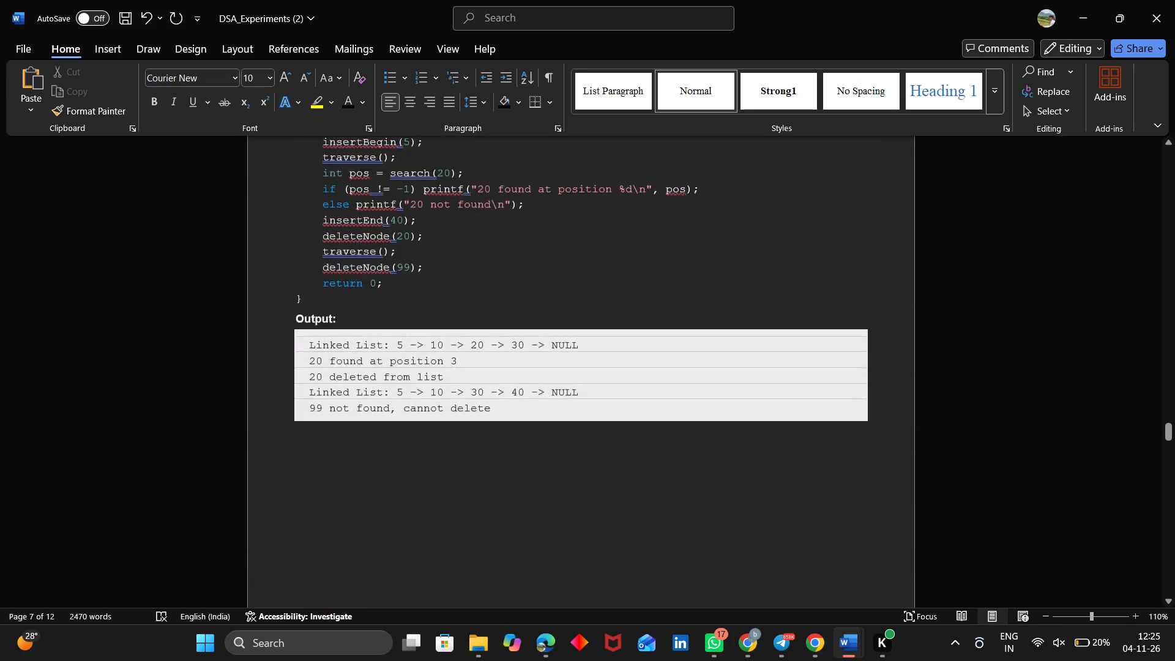
pyautogui.scroll(1, 354, 365)
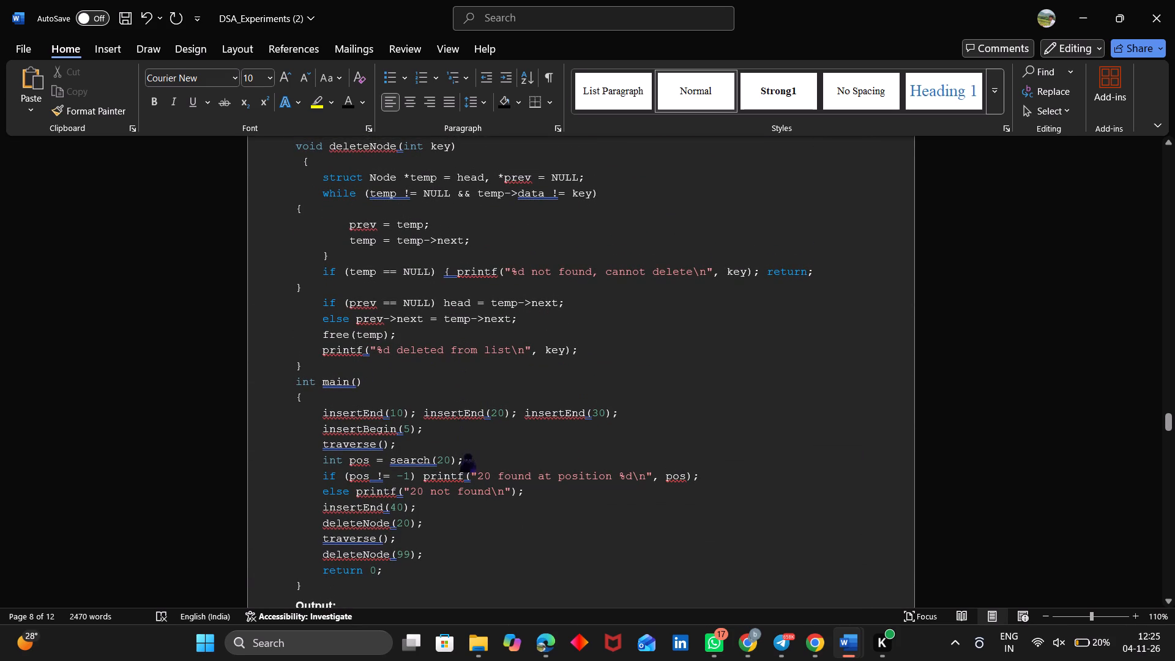
pyautogui.click(531, 490)
pyautogui.press('Return')
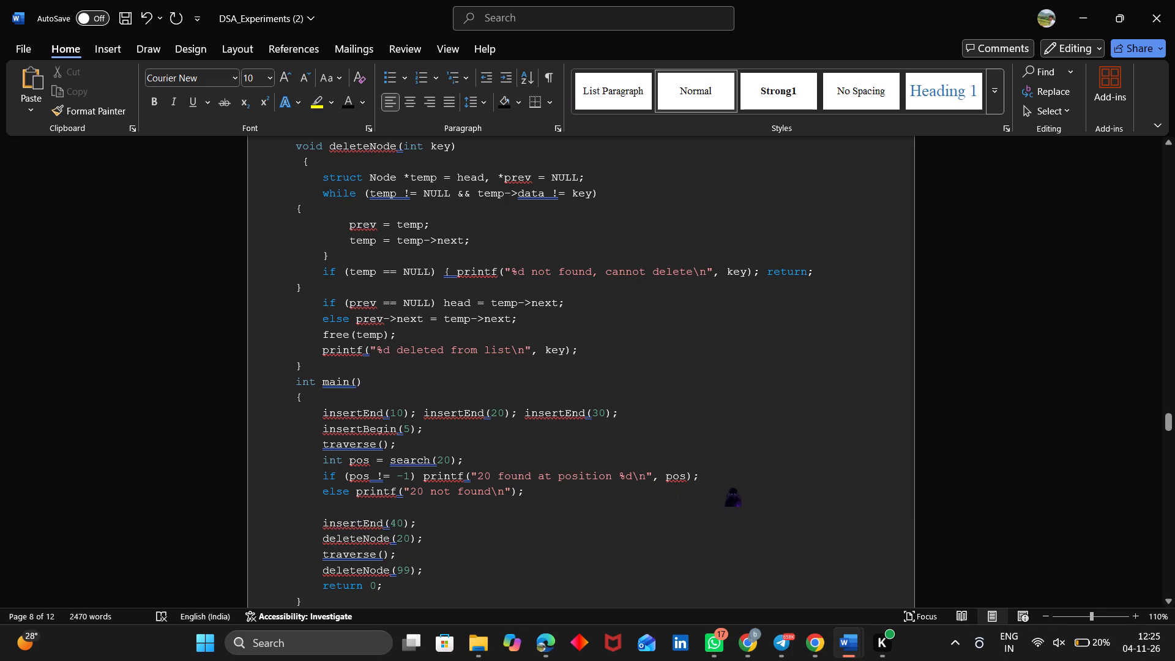
pyautogui.click(729, 481)
pyautogui.press('Return')
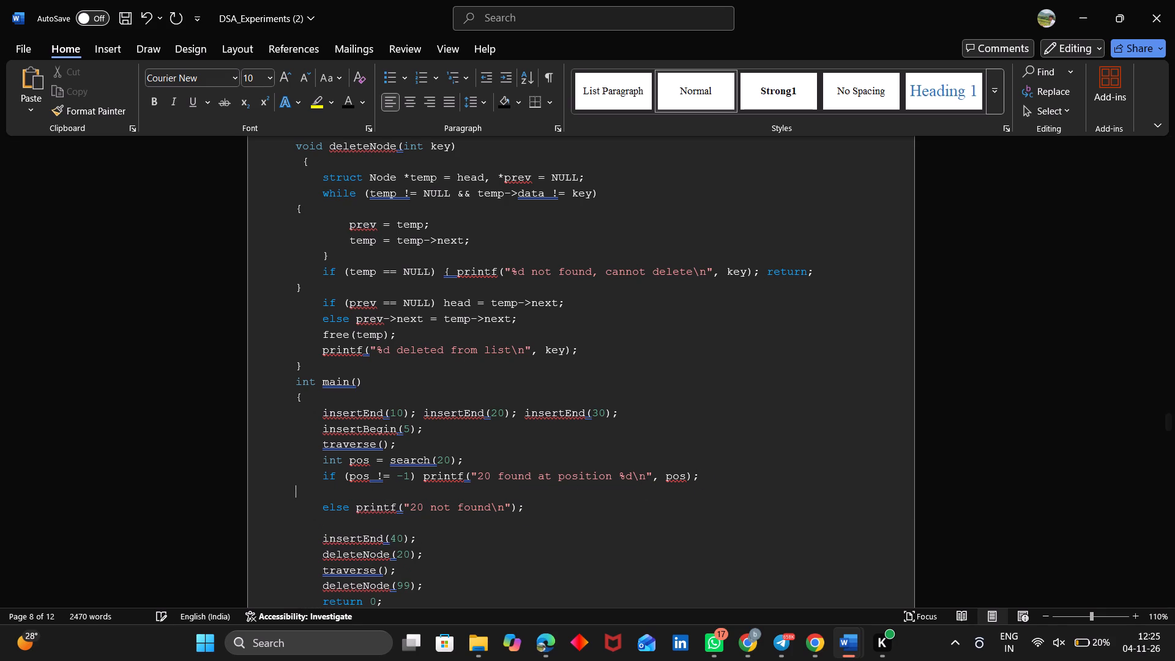
pyautogui.scroll(-1, 729, 481)
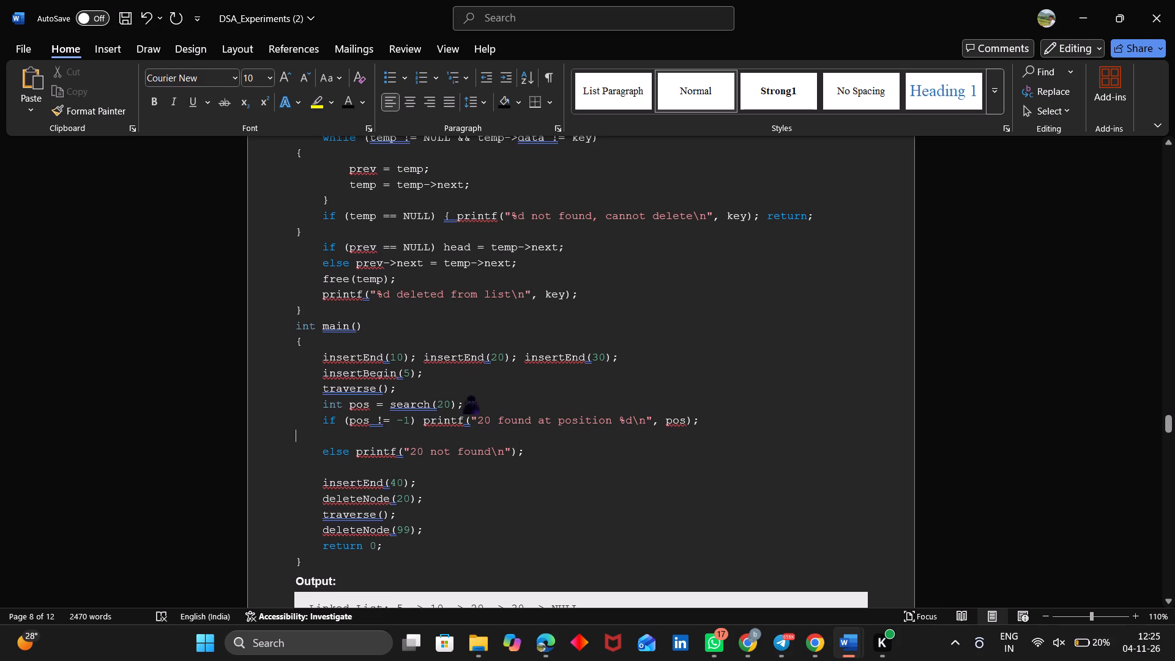
pyautogui.click(447, 386)
pyautogui.press('Return')
# Insert a blank line before the "deleted from list" printf in experiment 7's deleteNode function.
pyautogui.scroll(1, 447, 386)
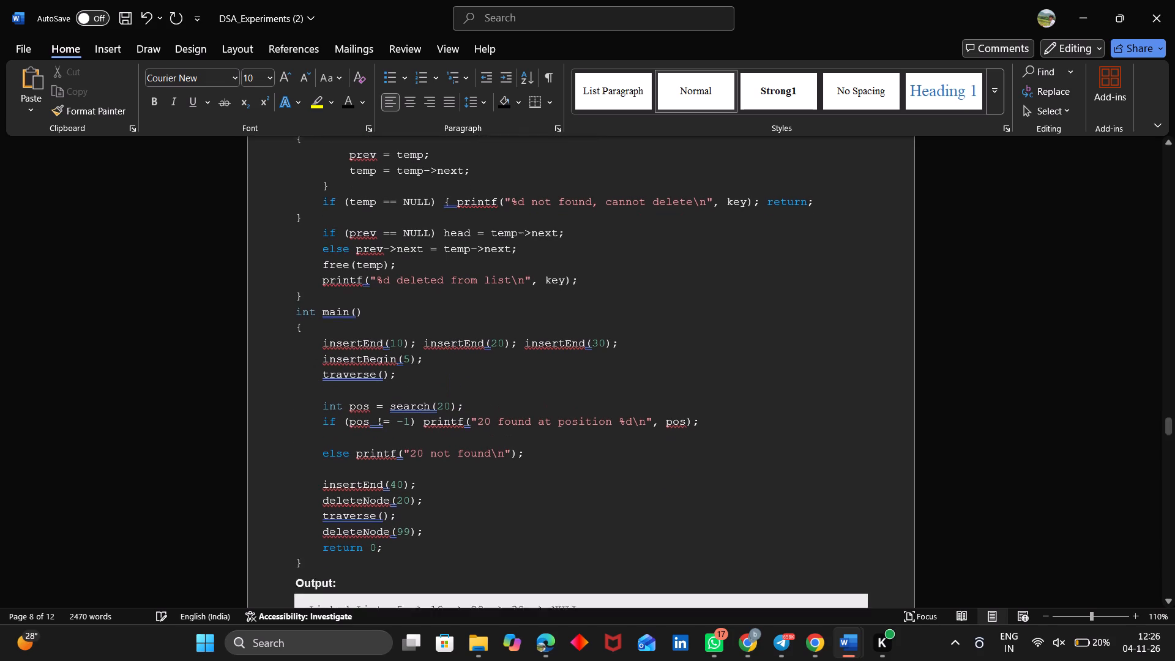
pyautogui.scroll(1, 447, 386)
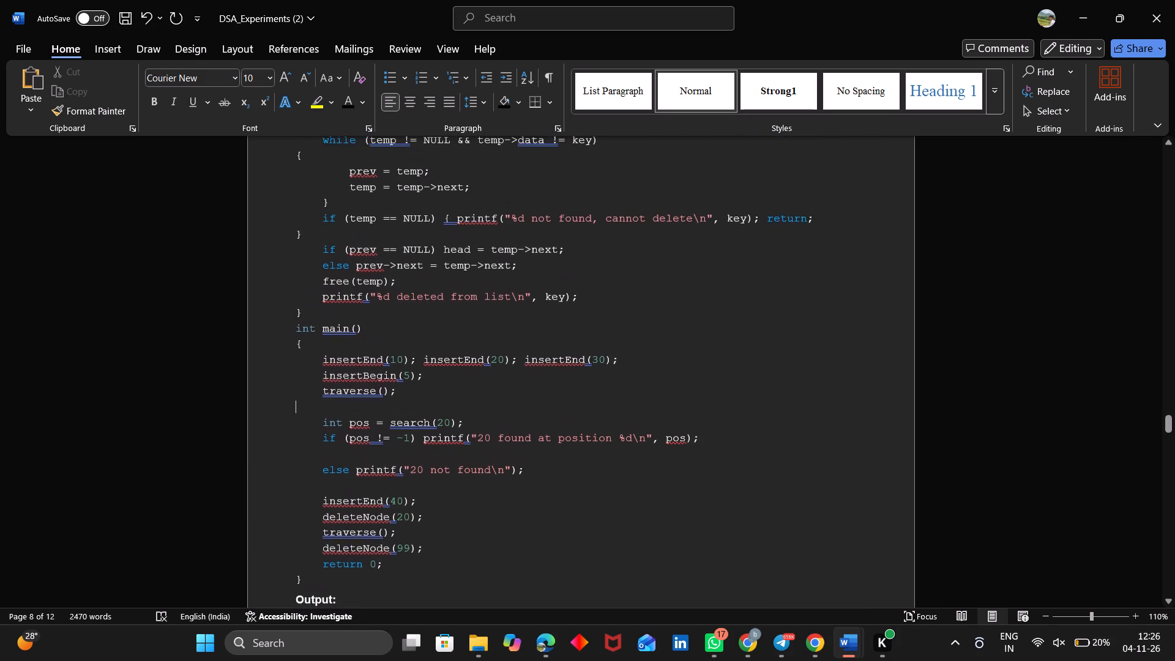
pyautogui.click(441, 265)
pyautogui.press('Down')
pyautogui.press('Return')
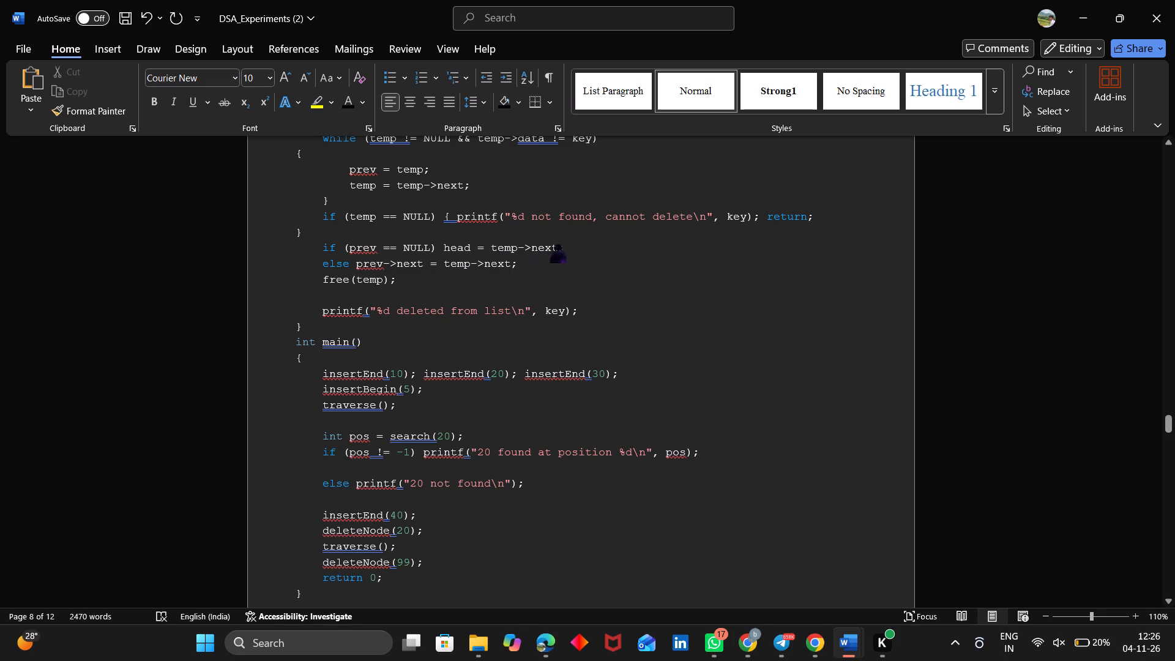
# Insert a blank line before the free(temp) statement in experiment 7's deleteNode function.
pyautogui.click(448, 268)
pyautogui.press('Right')
pyautogui.press('Right')
pyautogui.press('Right')
pyautogui.press('Right')
pyautogui.press('Right')
pyautogui.press('Right')
pyautogui.press('Right')
pyautogui.press('Right')
pyautogui.press('Down')
pyautogui.press('Return')
pyautogui.press('BackSpace')
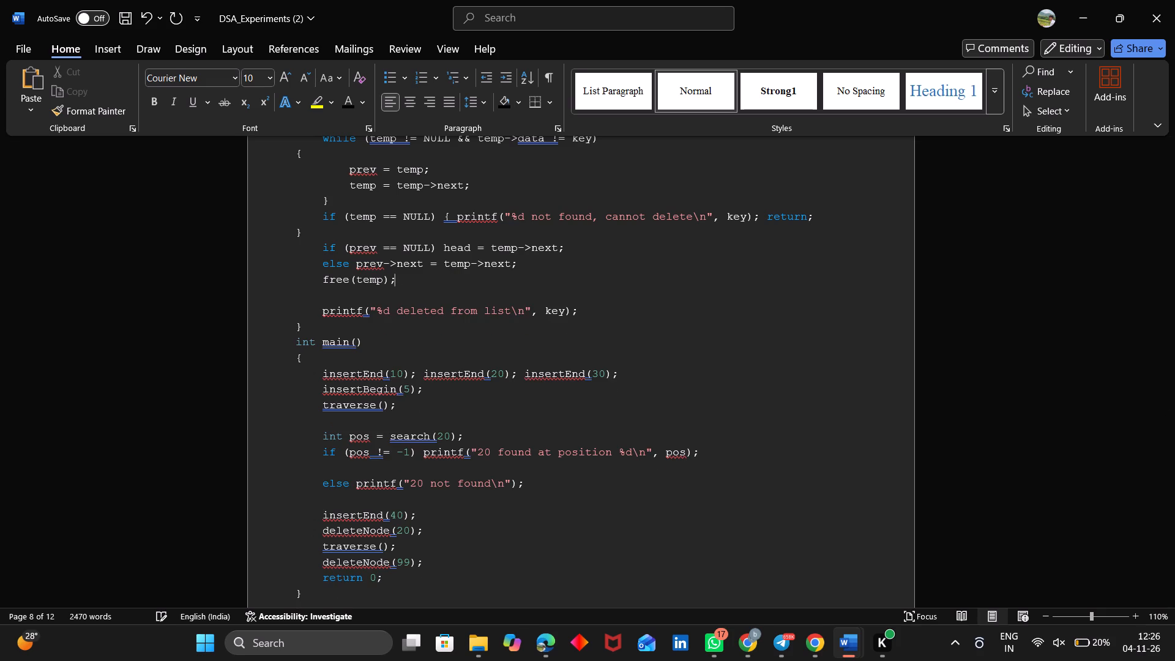
pyautogui.press('Up')
pyautogui.press('Right')
pyautogui.press('Right')
pyautogui.press('Right')
pyautogui.press('Right')
pyautogui.press('Right')
pyautogui.press('Right')
pyautogui.press('Right')
pyautogui.press('Right')
pyautogui.press('Right')
pyautogui.press('Right')
pyautogui.press('Right')
pyautogui.press('Right')
pyautogui.press('Right')
pyautogui.press('Right')
pyautogui.press('Right')
pyautogui.press('Right')
pyautogui.press('Right')
pyautogui.press('Right')
pyautogui.press('Return')
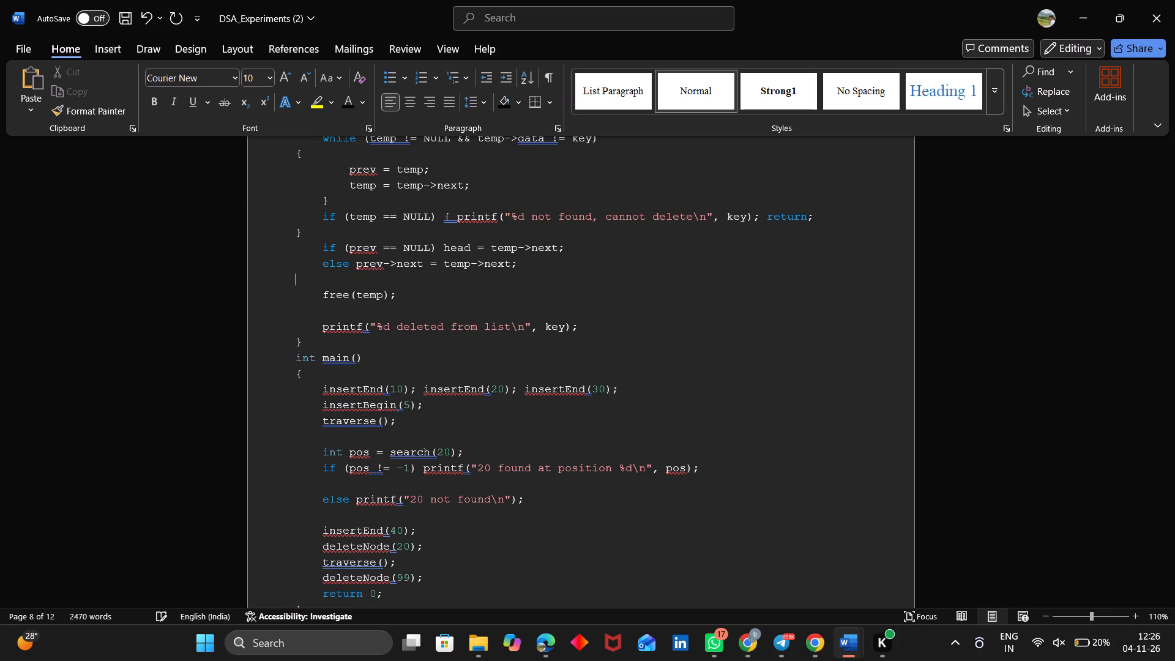
# Insert blank lines before the else statement and before the while loop in experiment 7's deleteNode function.
pyautogui.scroll(1, 448, 268)
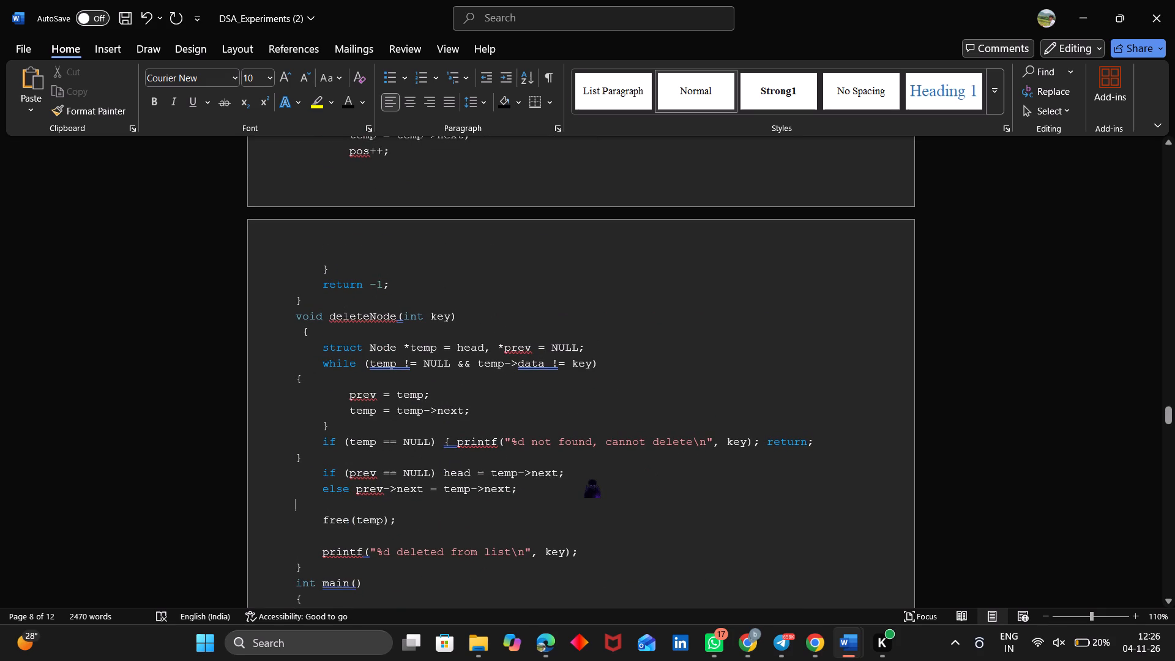
pyautogui.click(590, 479)
pyautogui.press('Return')
pyautogui.scroll(-5, 590, 479)
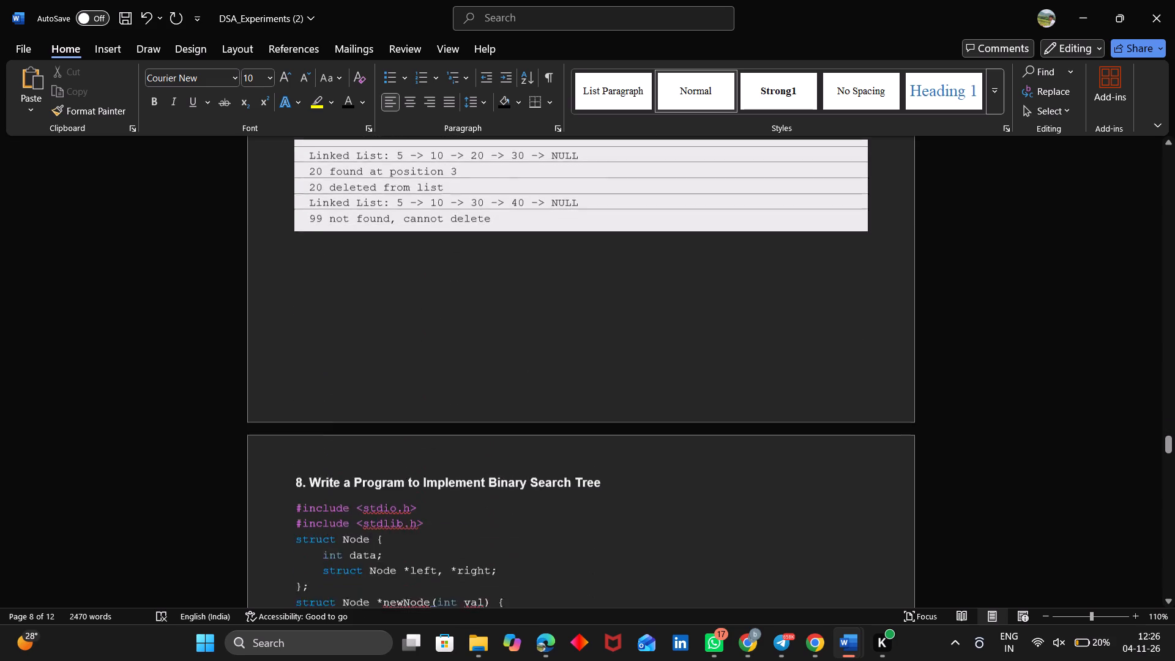
pyautogui.scroll(3, 590, 479)
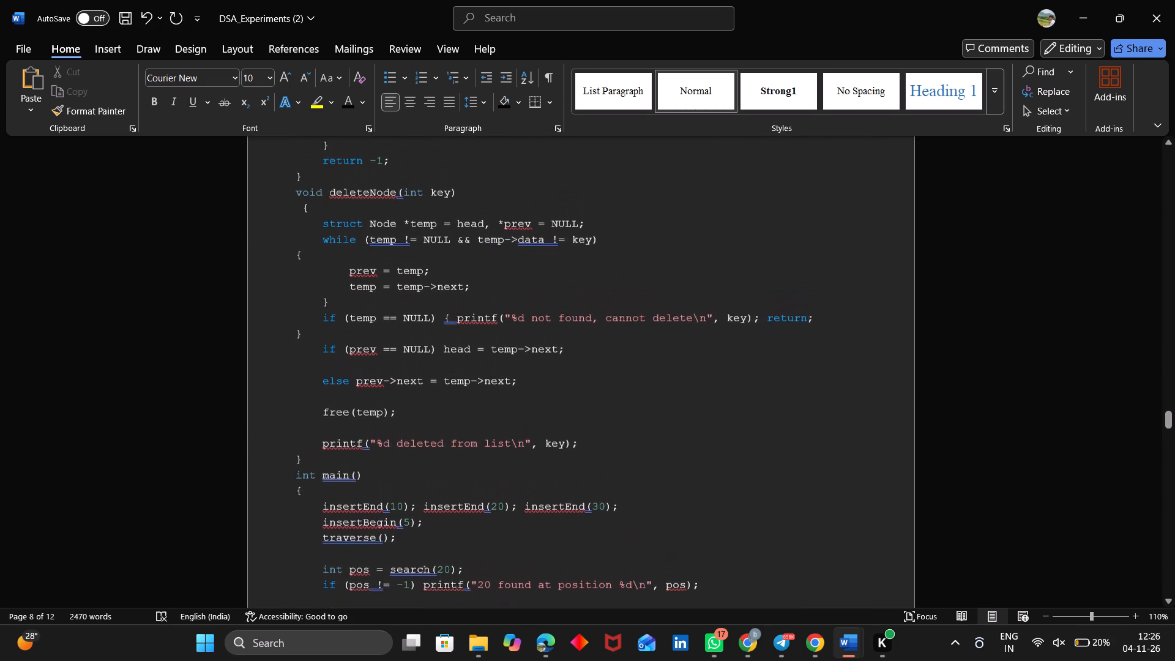
pyautogui.scroll(1, 590, 479)
pyautogui.click(604, 249)
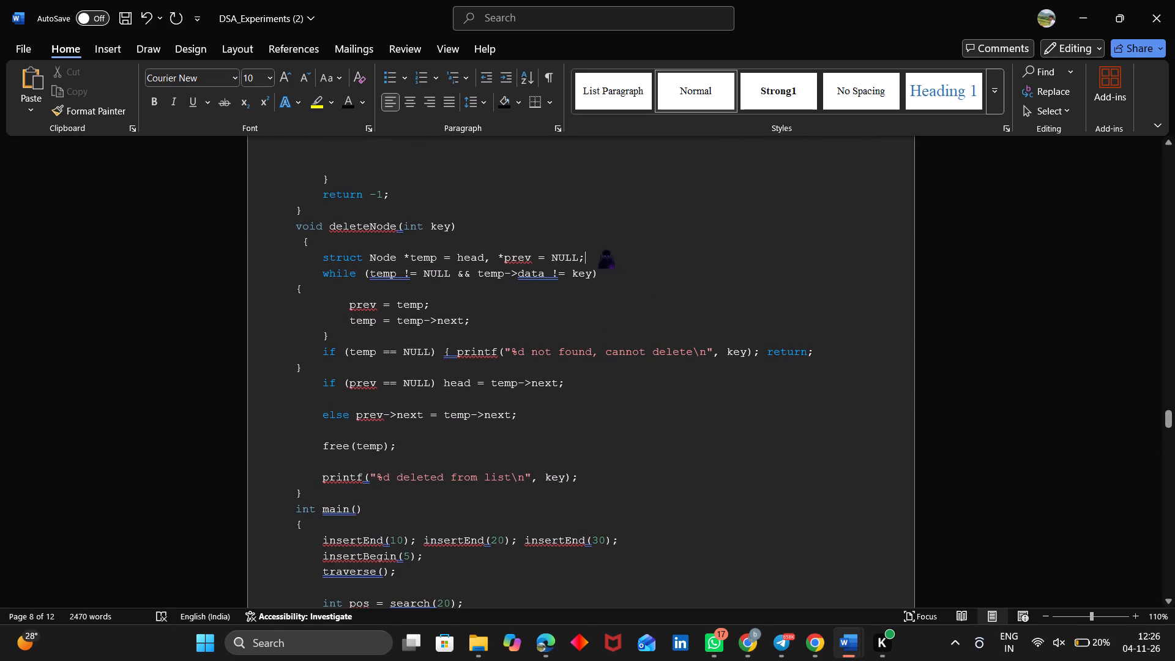
pyautogui.press('Return')
# Insert a blank line before the while loop in experiment 7's traverse function.
pyautogui.scroll(2, 604, 249)
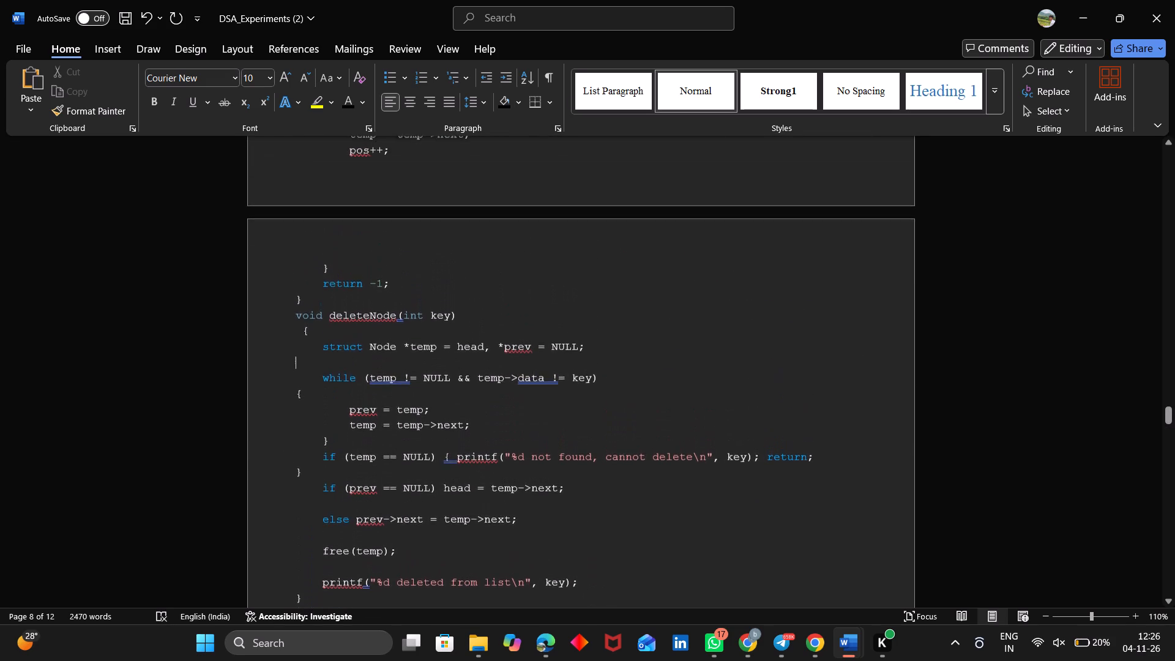
pyautogui.scroll(2, 604, 249)
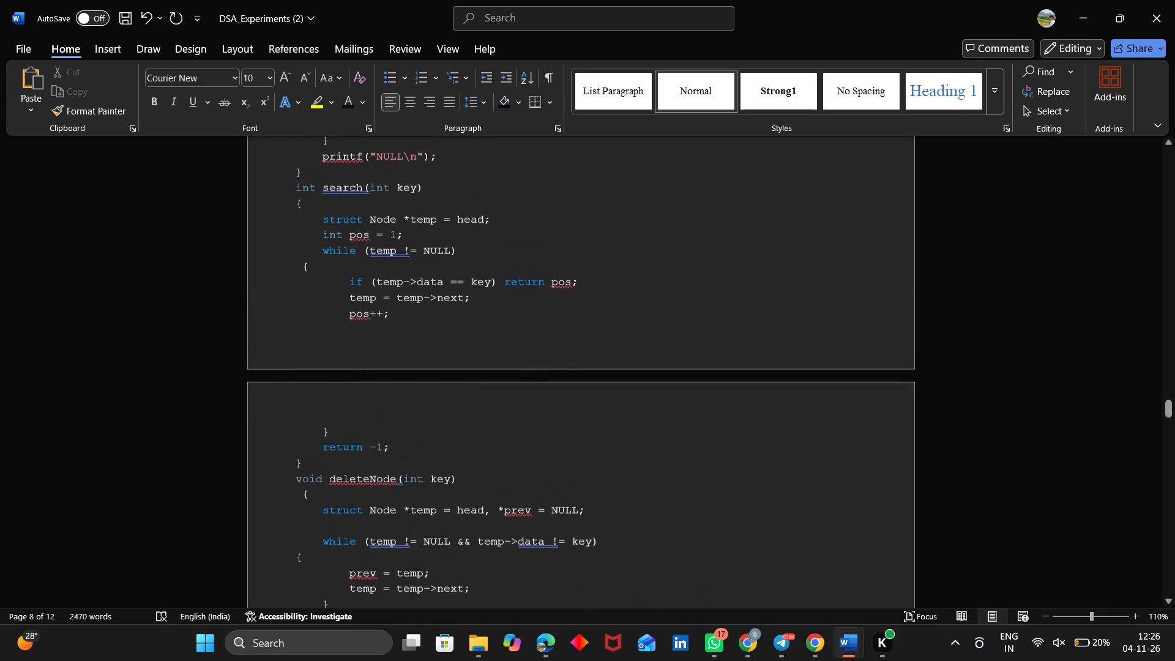
pyautogui.scroll(3, 604, 249)
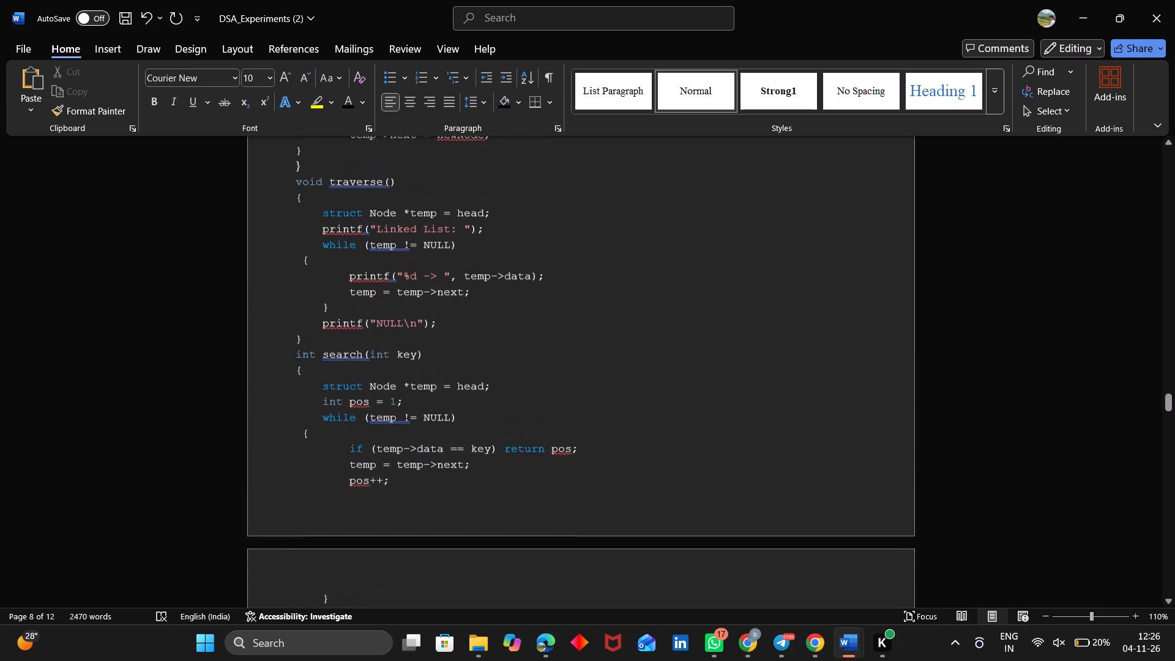
pyautogui.scroll(2, 604, 249)
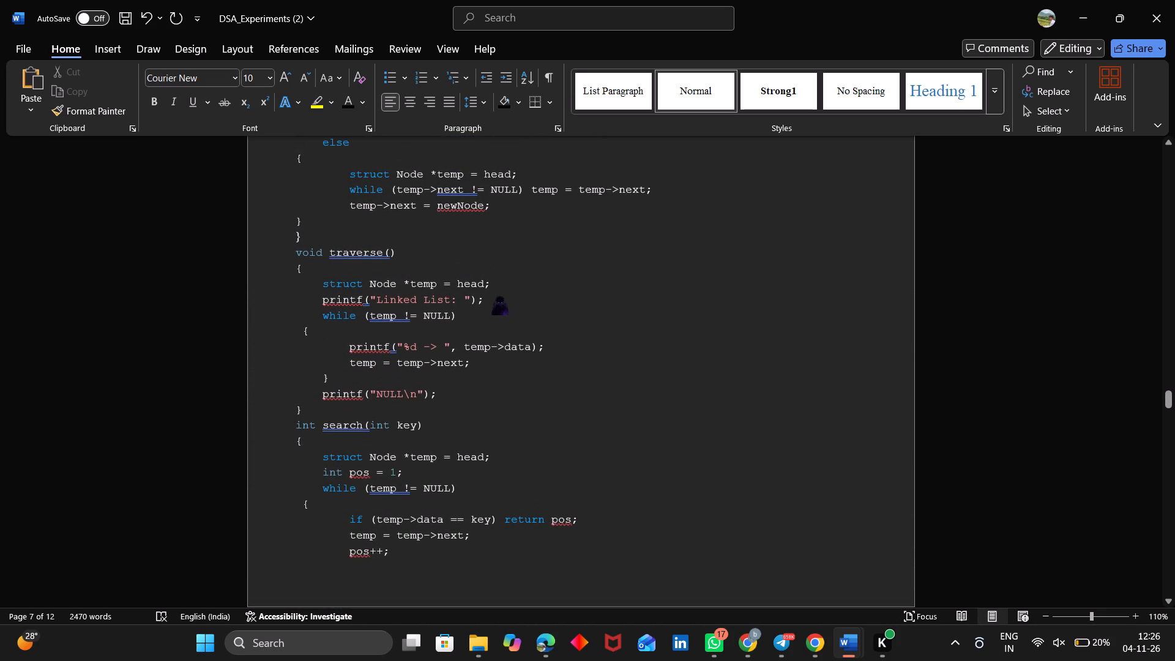
pyautogui.click(496, 288)
pyautogui.press('Down')
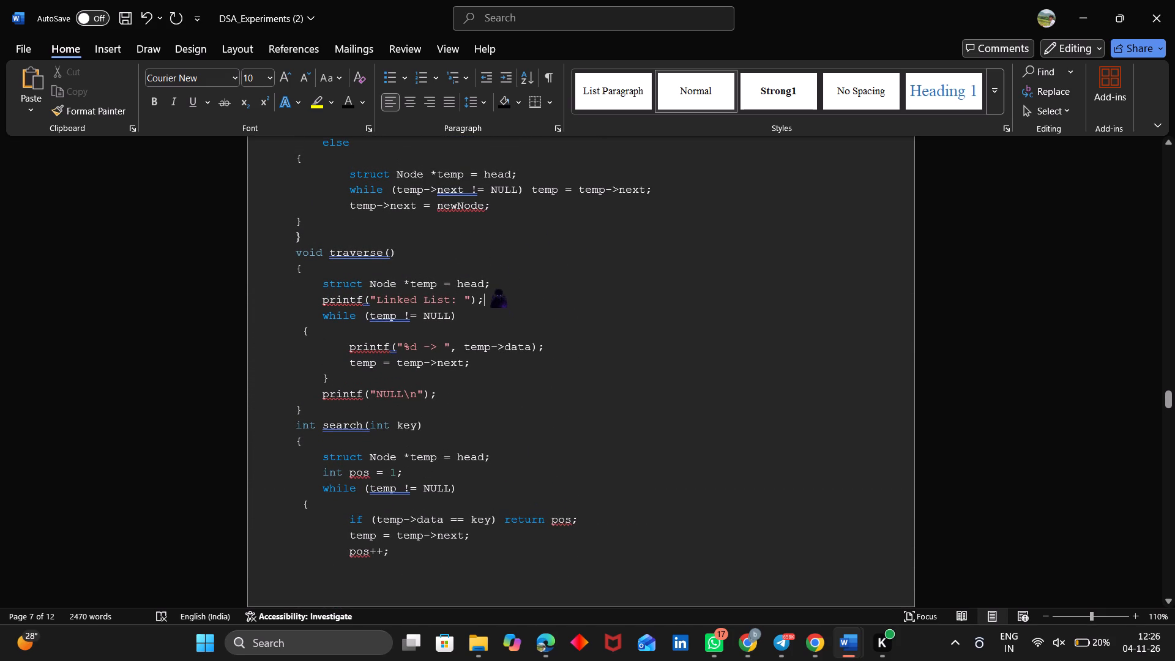
pyautogui.press('Return')
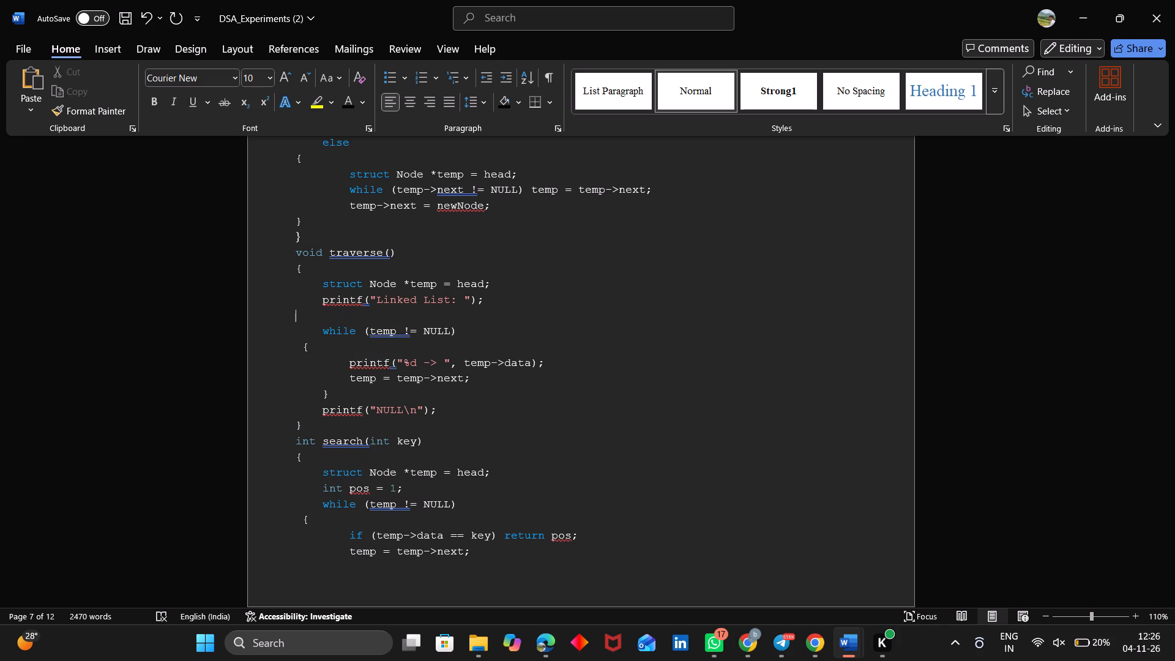
# Insert a blank line before the "Linked List: " printf in experiment 7's traverse function.
pyautogui.press('Right')
pyautogui.press('Up')
pyautogui.press('Up')
pyautogui.press('Right')
pyautogui.press('Right')
pyautogui.press('Right')
pyautogui.press('Right')
pyautogui.press('Right')
pyautogui.press('Right')
pyautogui.press('Right')
pyautogui.press('Right')
pyautogui.press('Right')
pyautogui.press('Right')
pyautogui.press('Right')
pyautogui.press('Right')
pyautogui.press('Right')
pyautogui.press('Right')
pyautogui.press('Right')
pyautogui.press('Right')
pyautogui.press('Right')
pyautogui.press('Right')
pyautogui.press('Right')
pyautogui.press('Right')
pyautogui.press('Right')
pyautogui.press('Right')
pyautogui.press('Right')
pyautogui.press('Up')
pyautogui.press('Right')
pyautogui.press('Return')
# Review the code spacing and page layout from experiment 7 through the output at the end of experiment 9.
pyautogui.scroll(1, 496, 288)
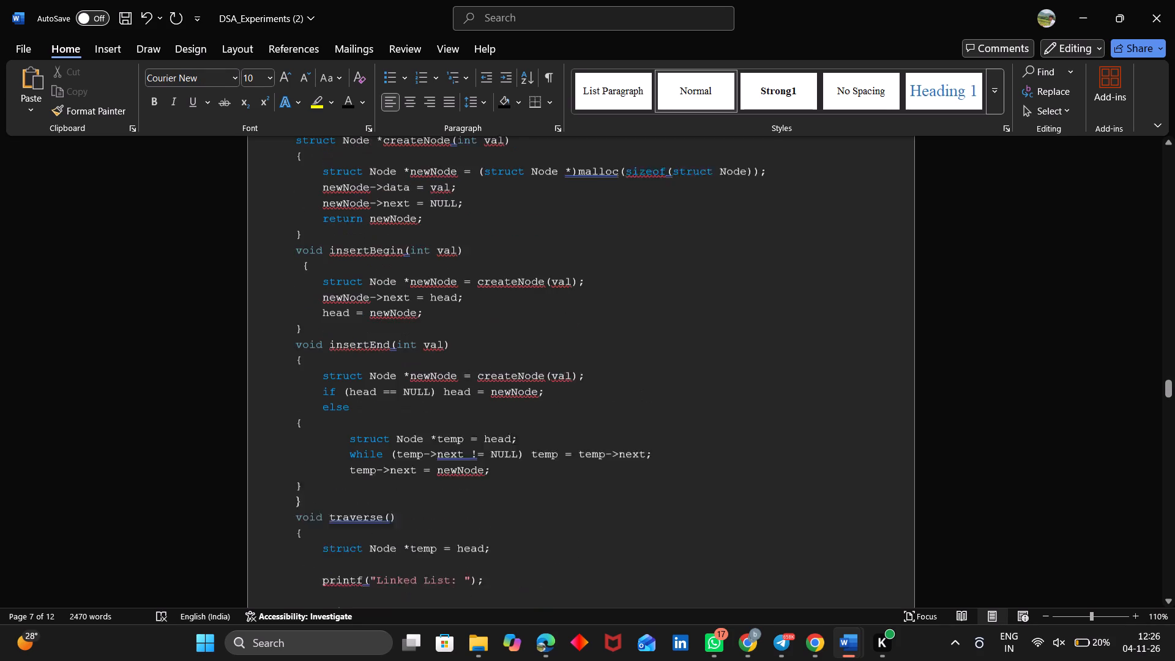
pyautogui.scroll(3, 496, 288)
pyautogui.scroll(-1, 496, 288)
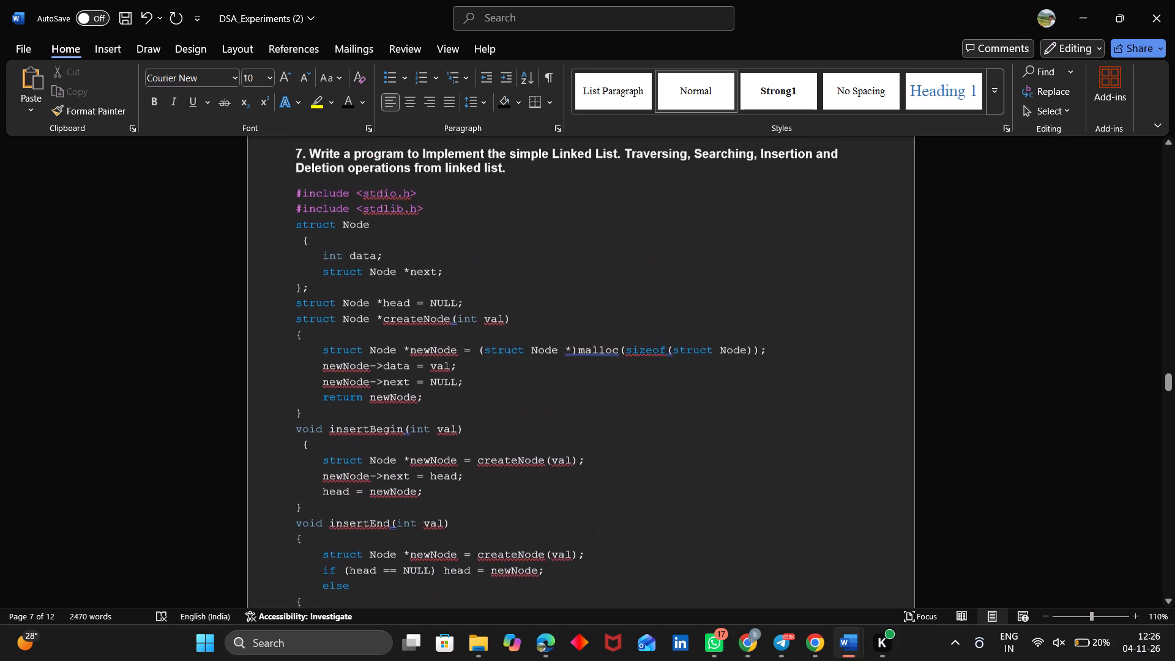
pyautogui.scroll(-1, 496, 288)
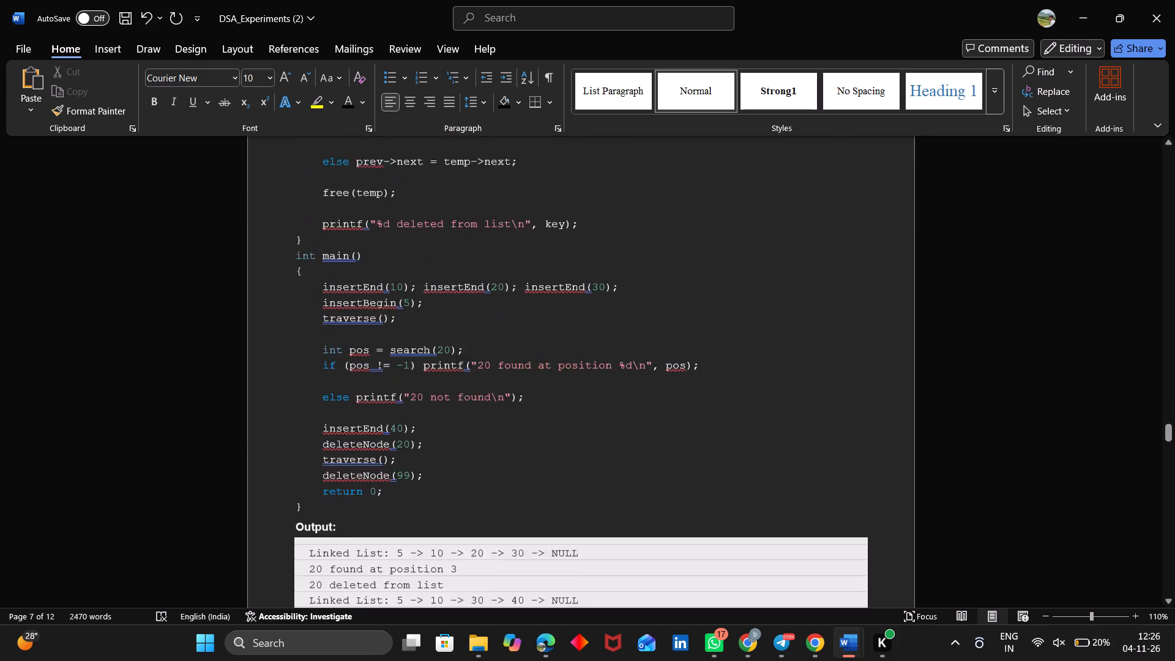
pyautogui.scroll(-1, 496, 288)
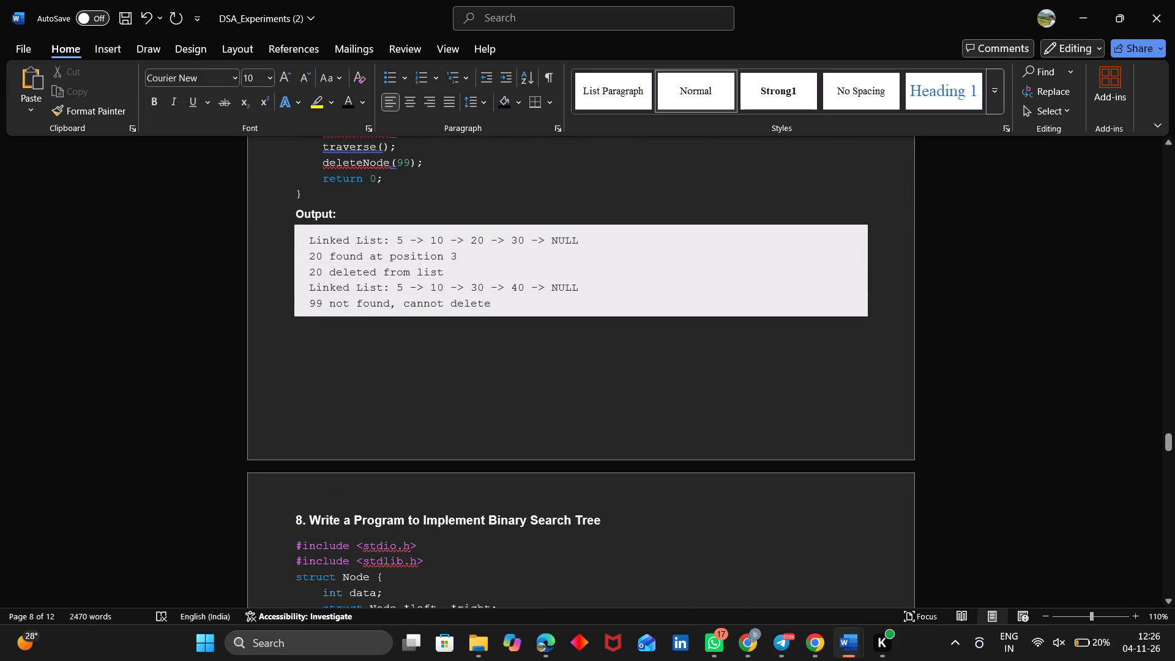
pyautogui.scroll(-2, 507, 334)
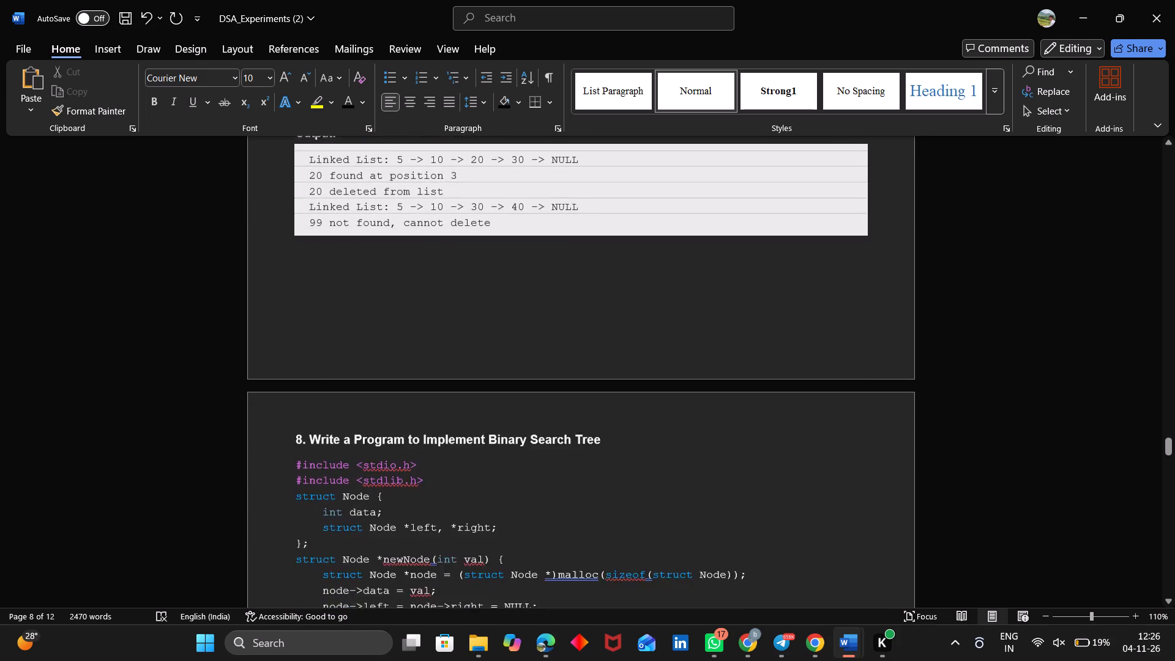
pyautogui.scroll(-1, 507, 334)
pyautogui.click(562, 353)
pyautogui.scroll(-1, 562, 353)
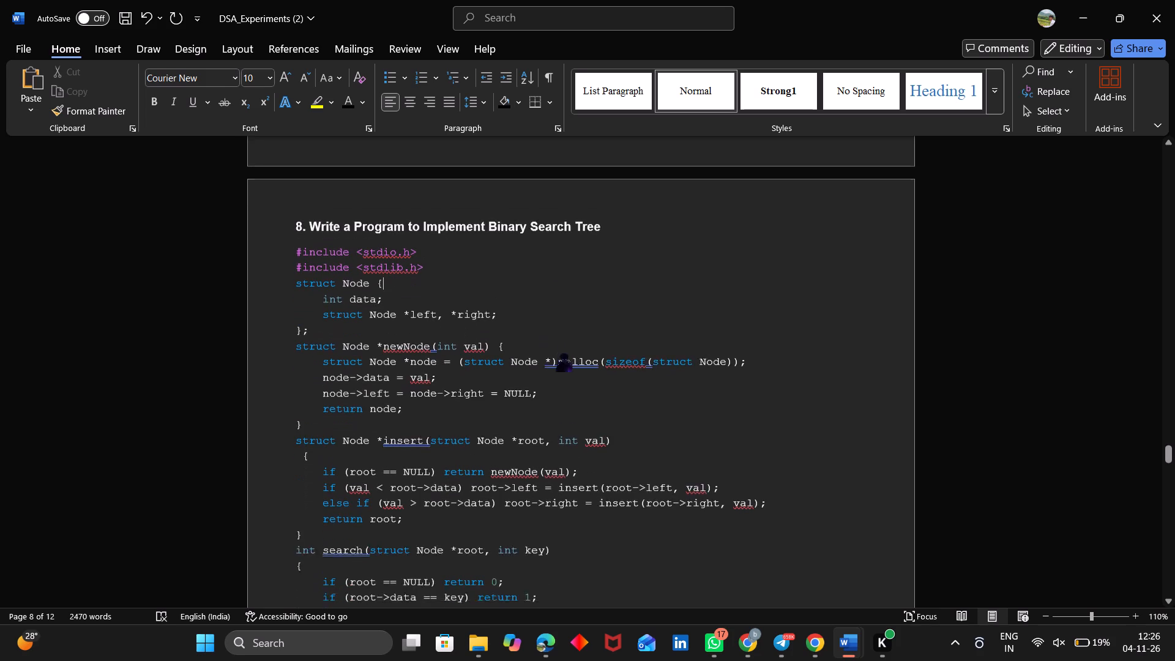
pyautogui.scroll(-7, 562, 353)
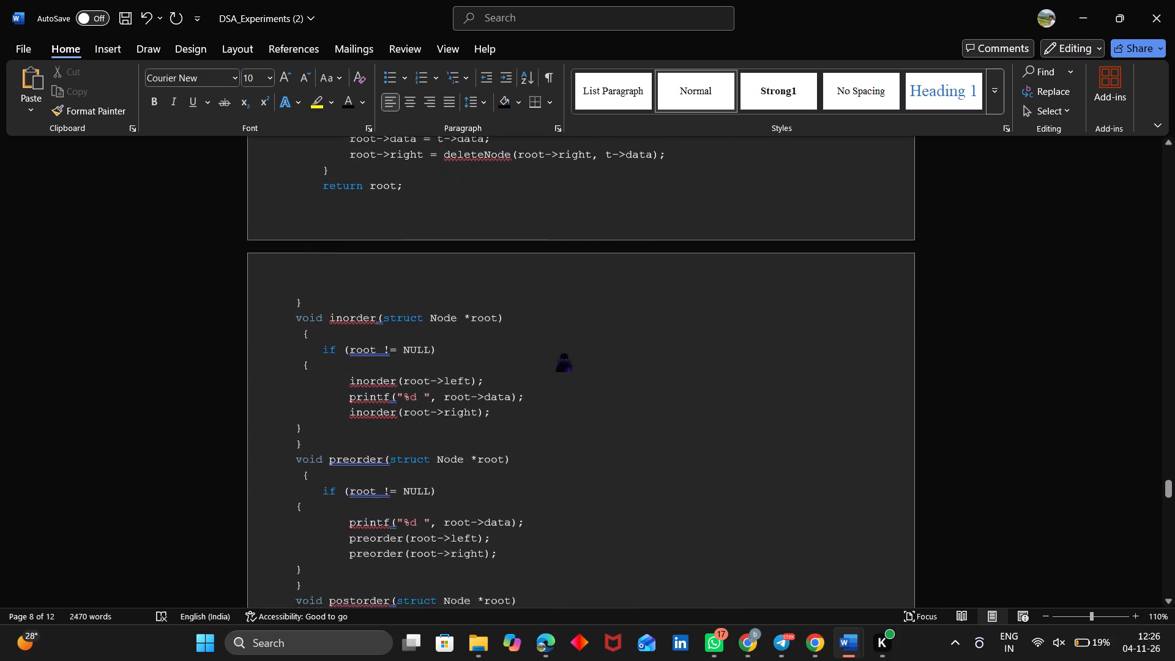
pyautogui.scroll(-7, 562, 353)
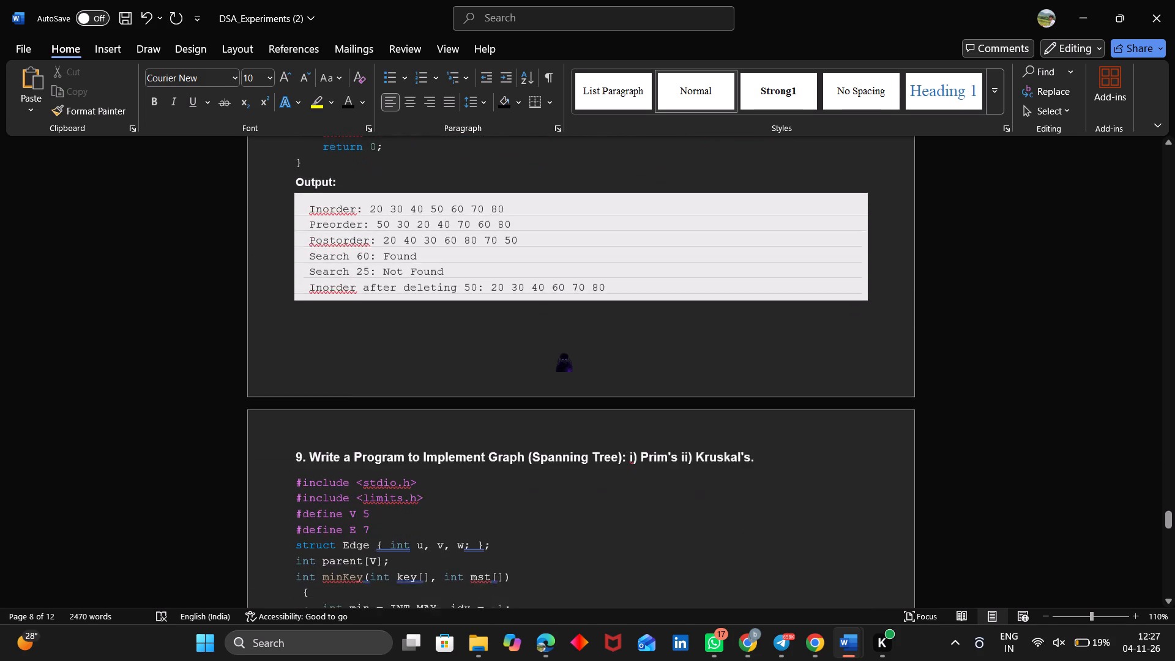
pyautogui.scroll(-8, 562, 353)
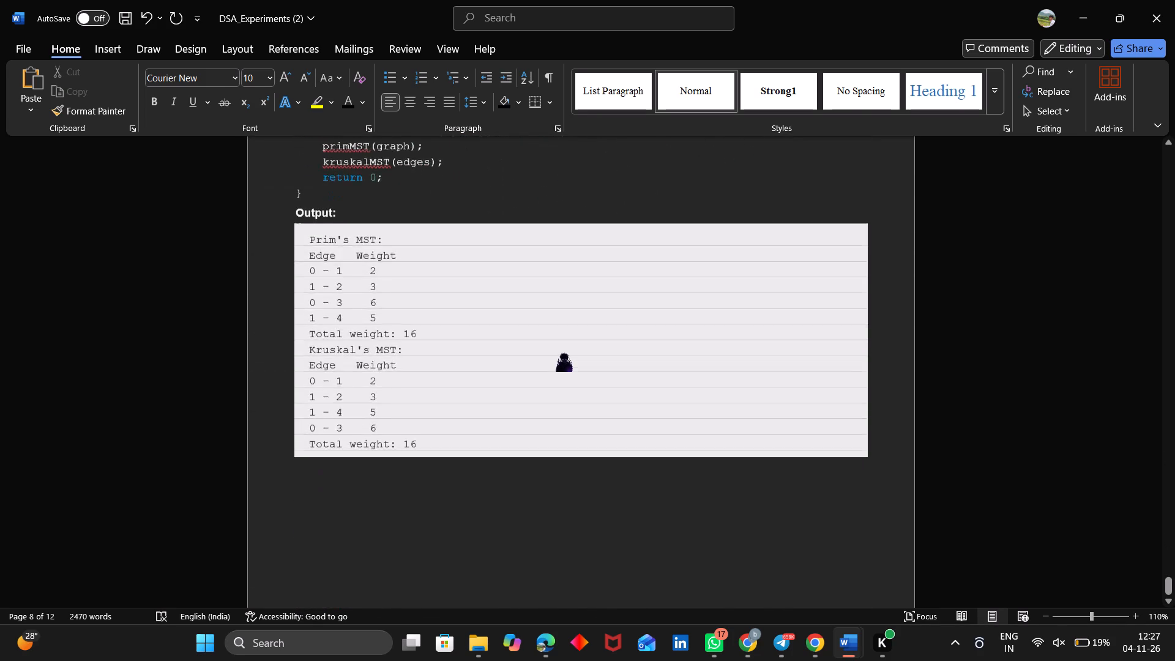
pyautogui.scroll(-2, 562, 353)
# Move the opening brace of experiment 9's main function onto its own line.
pyautogui.scroll(1, 544, 490)
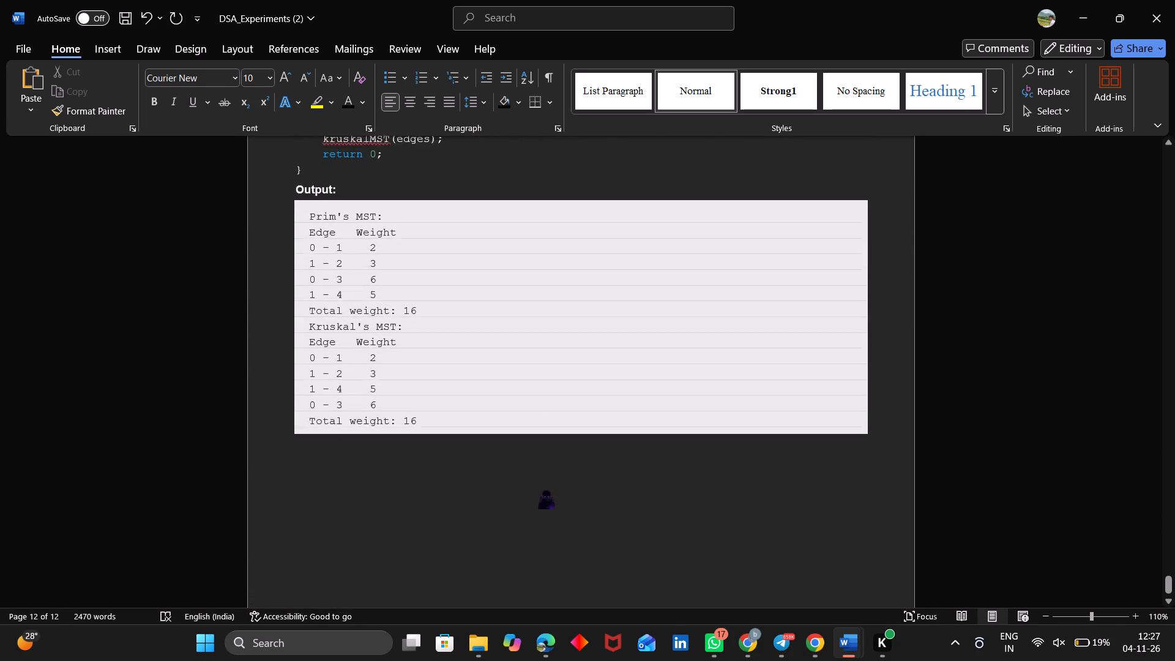
pyautogui.scroll(3, 544, 490)
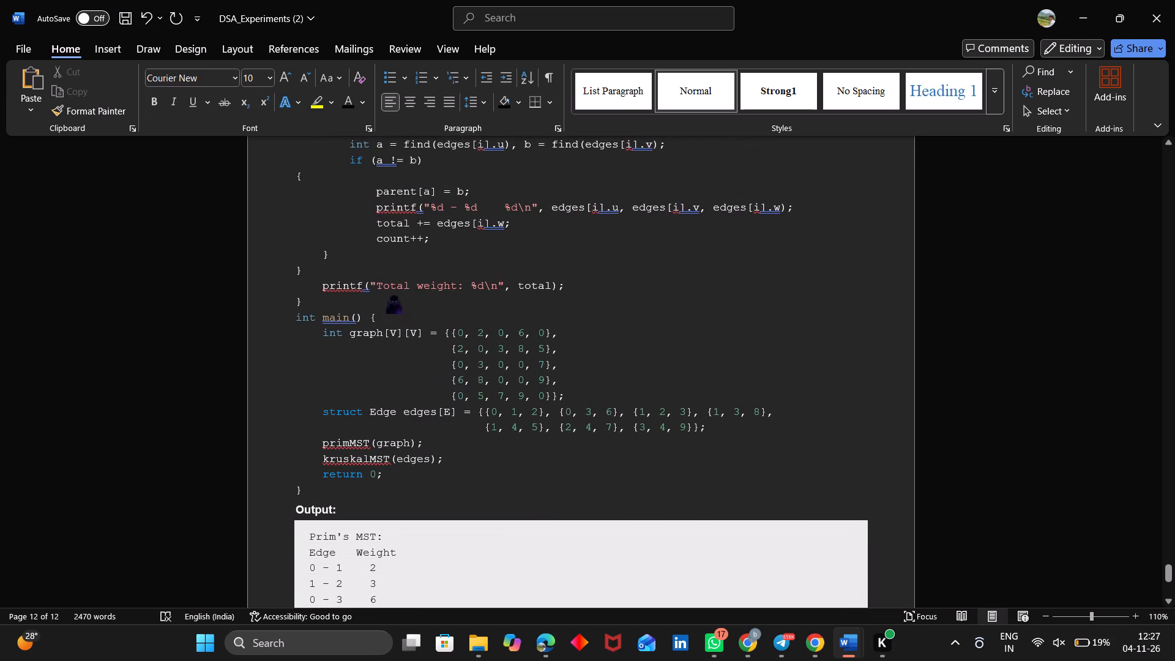
pyautogui.click(367, 316)
pyautogui.press('Return')
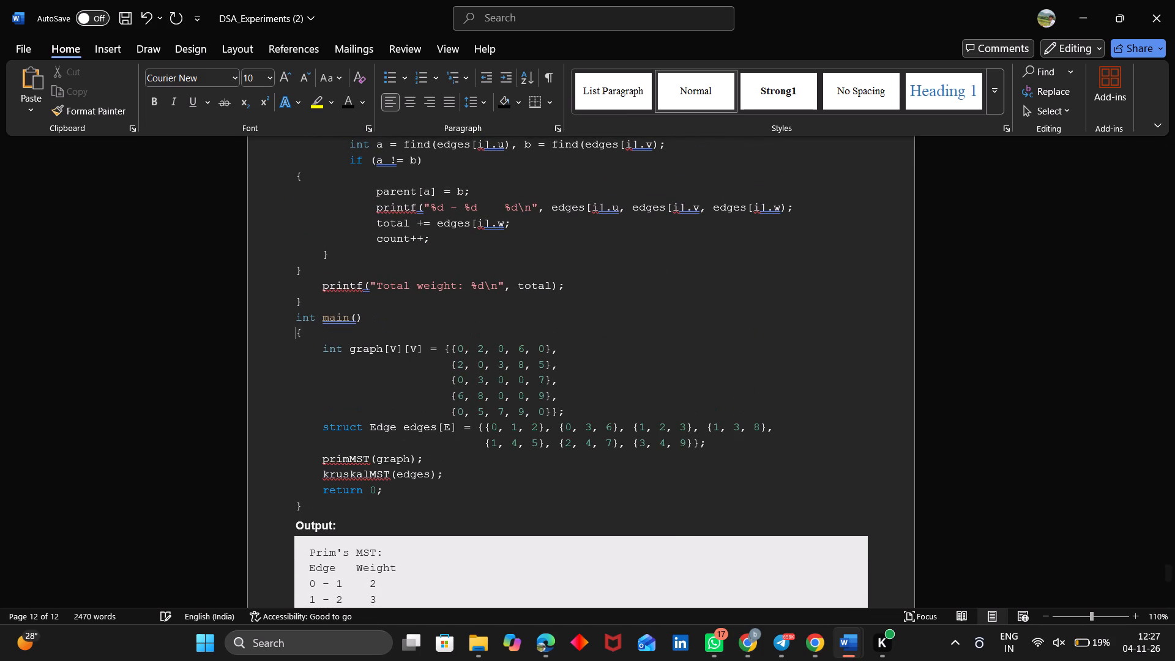
pyautogui.press('Up')
pyautogui.press('Right')
# Examine experiment 9's code from the main function back up to its heading for brace placement and spacing.
pyautogui.scroll(1, 367, 316)
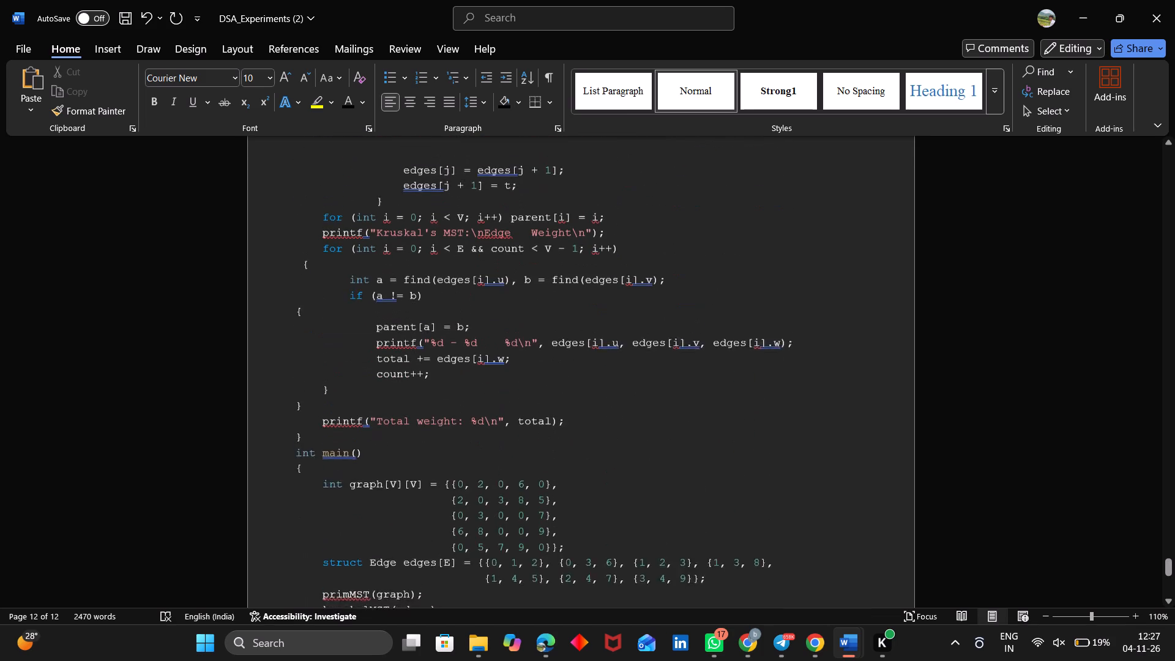
pyautogui.scroll(1, 367, 316)
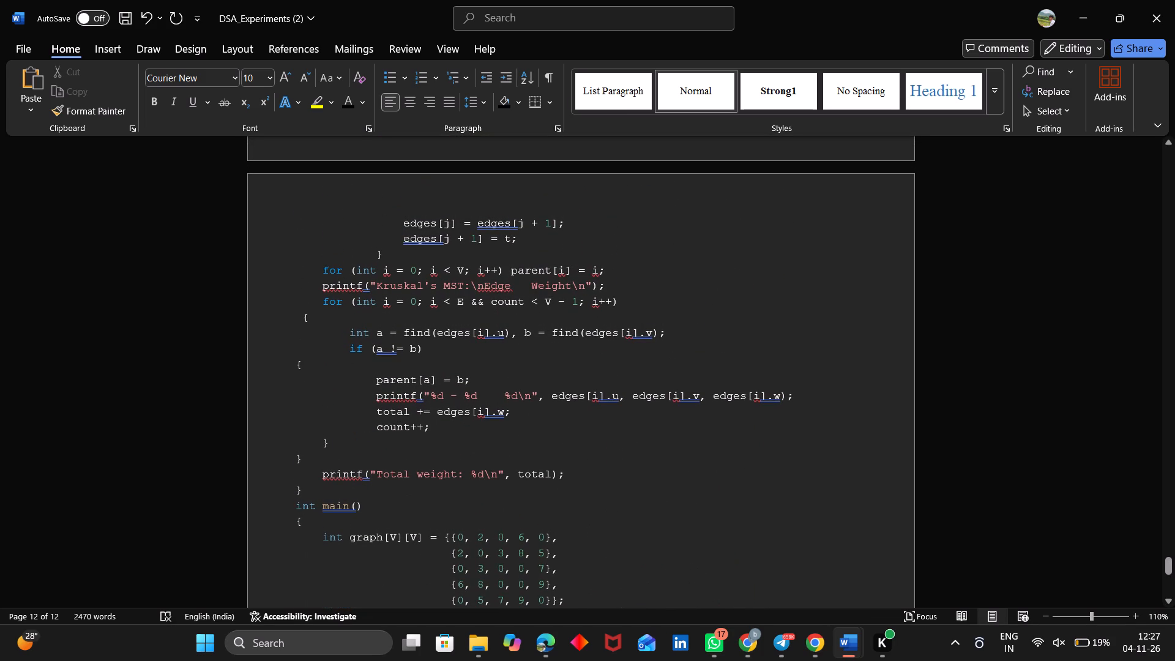
pyautogui.scroll(1, 367, 316)
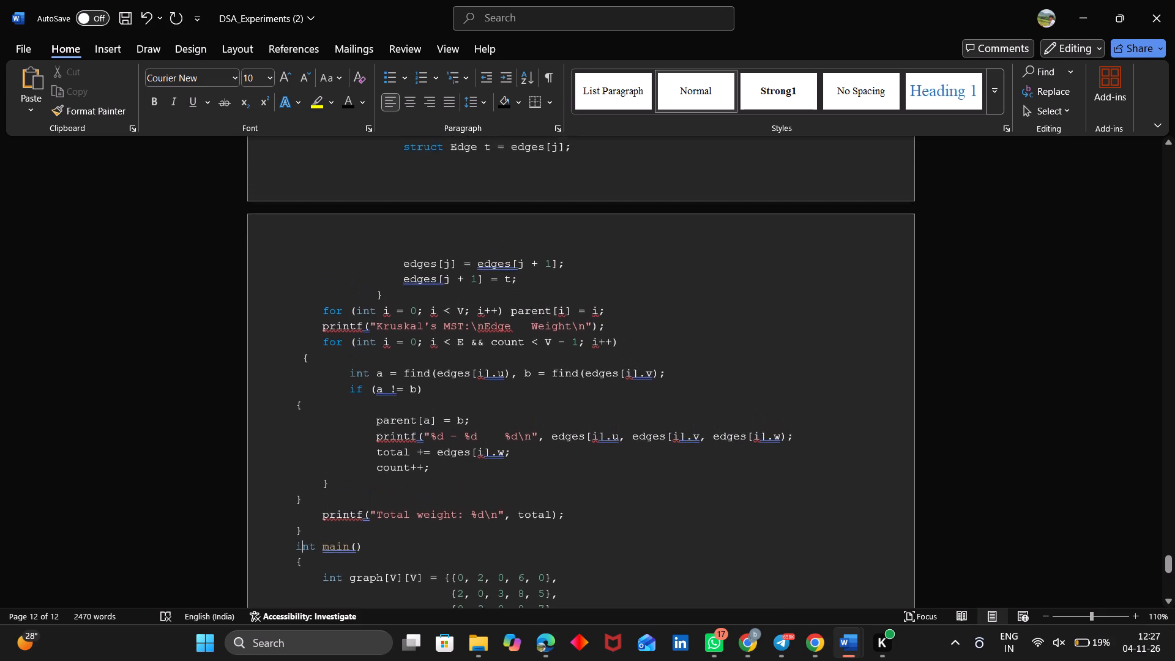
pyautogui.scroll(3, 367, 316)
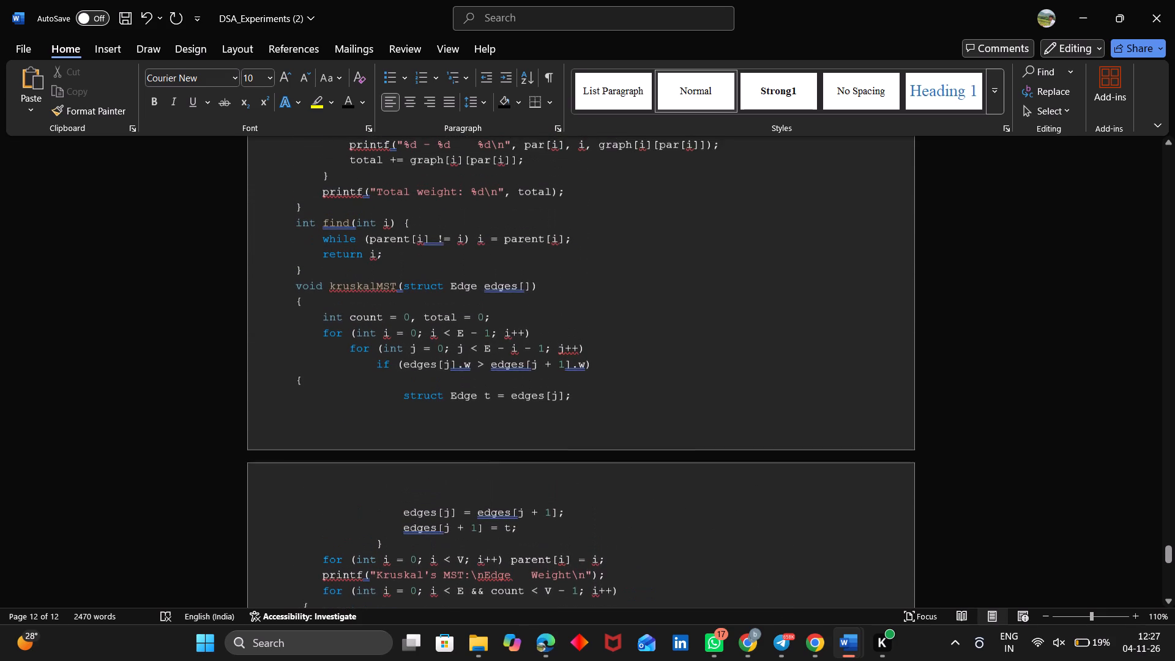
pyautogui.scroll(1, 367, 316)
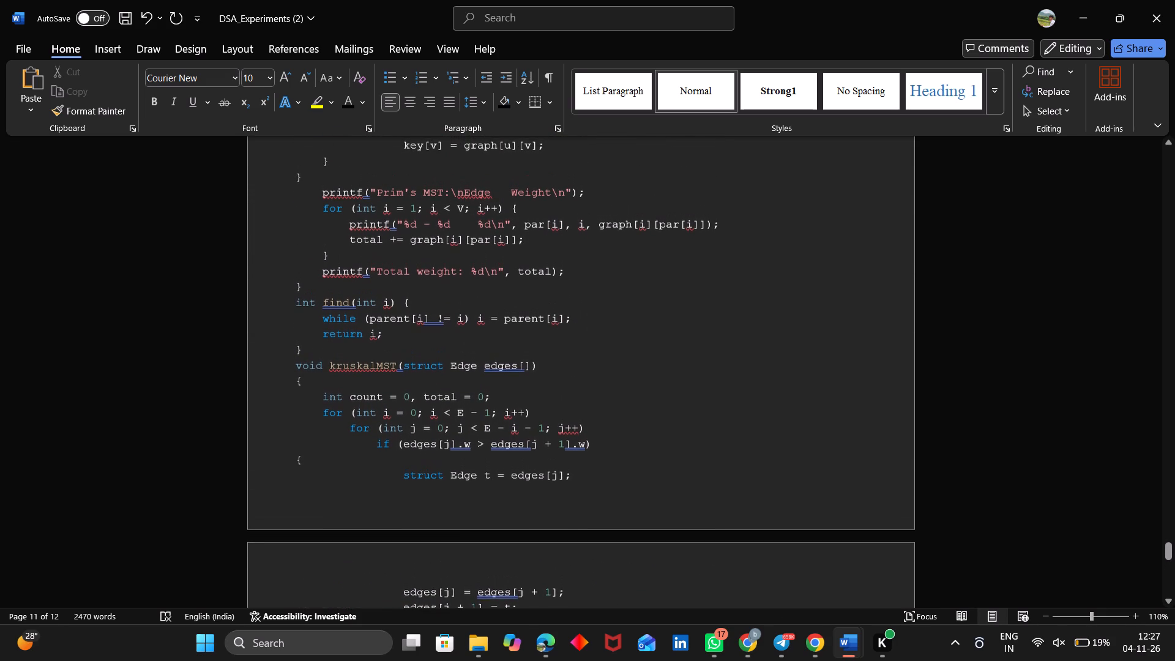
pyautogui.scroll(2, 367, 316)
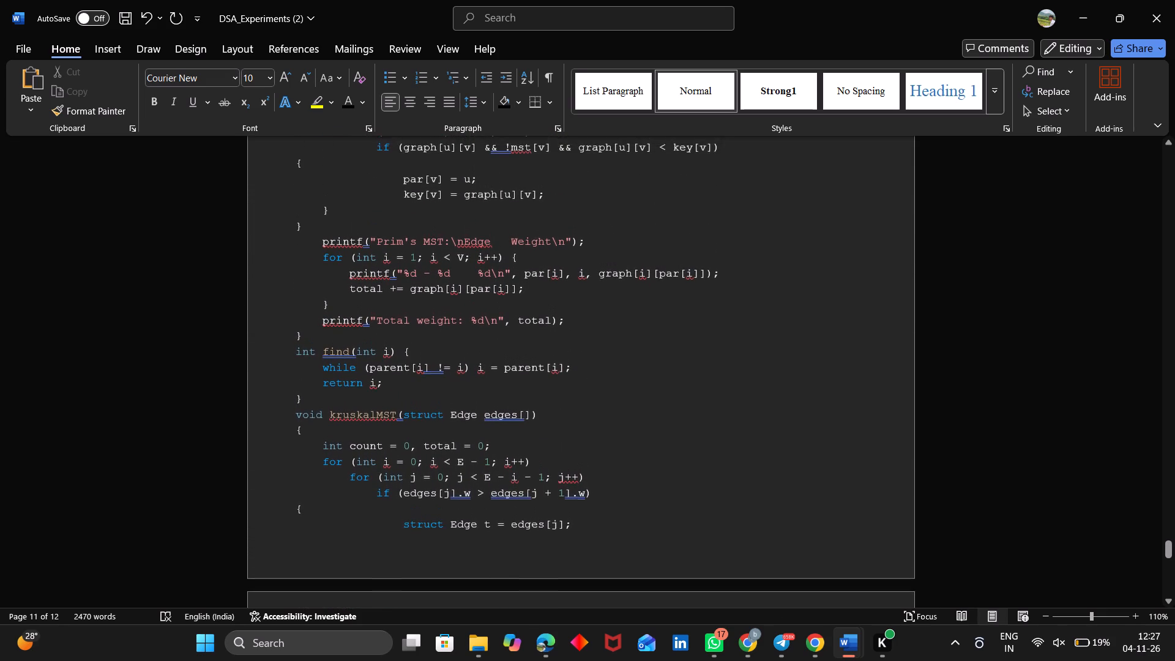
pyautogui.scroll(3, 367, 316)
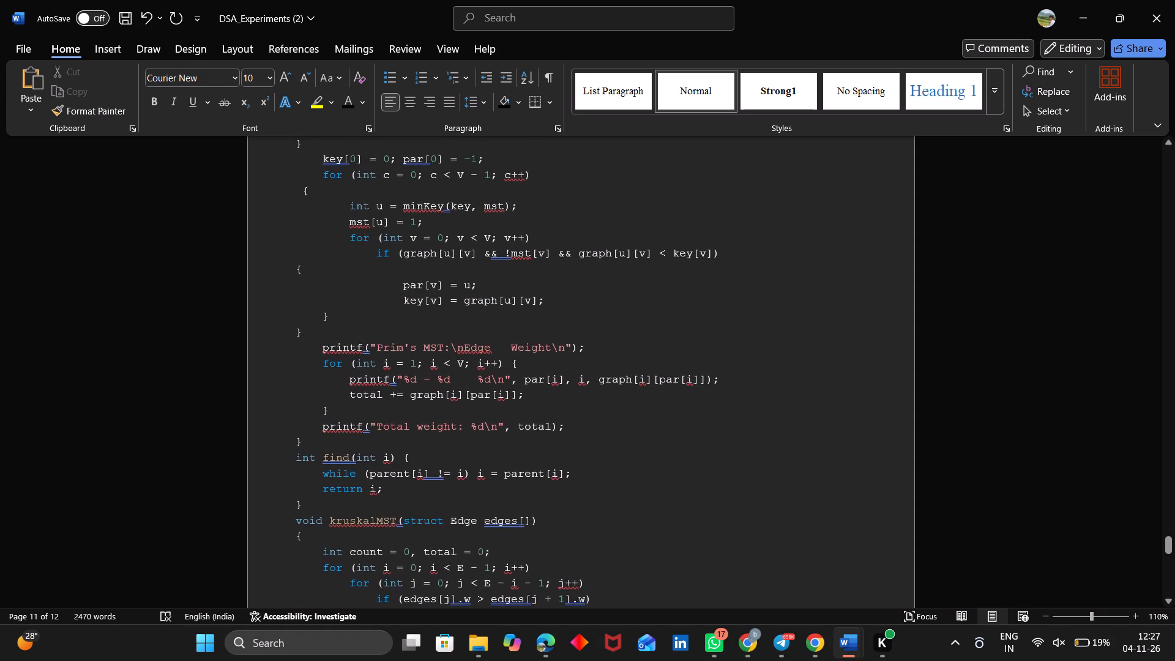
pyautogui.scroll(1, 367, 316)
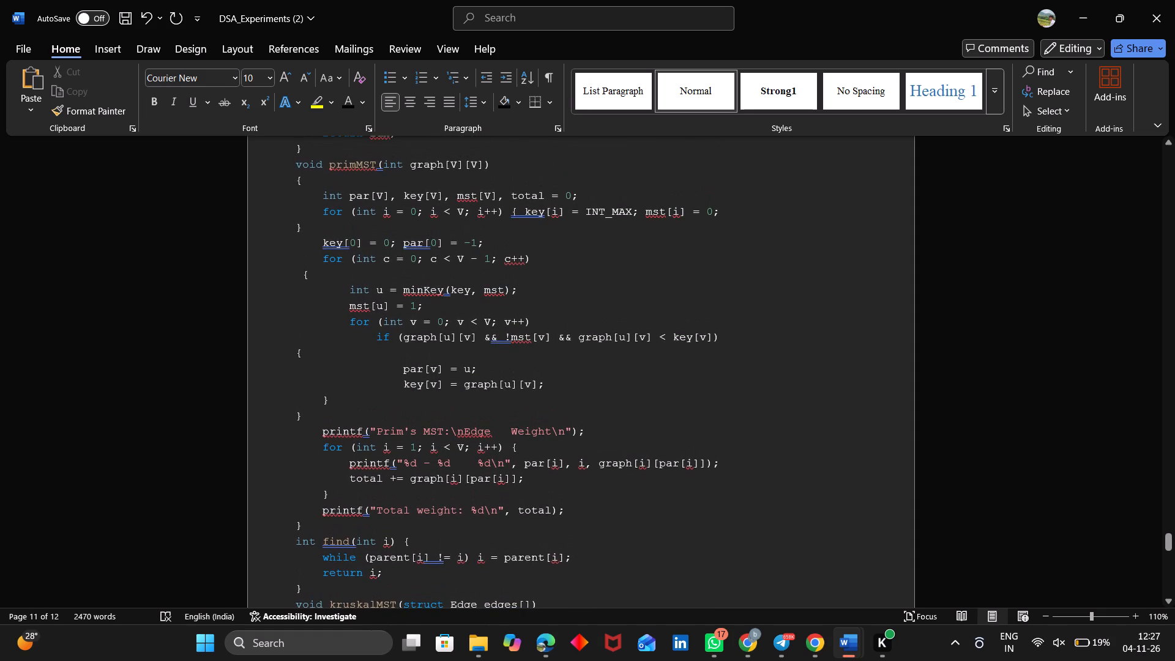
pyautogui.scroll(3, 367, 316)
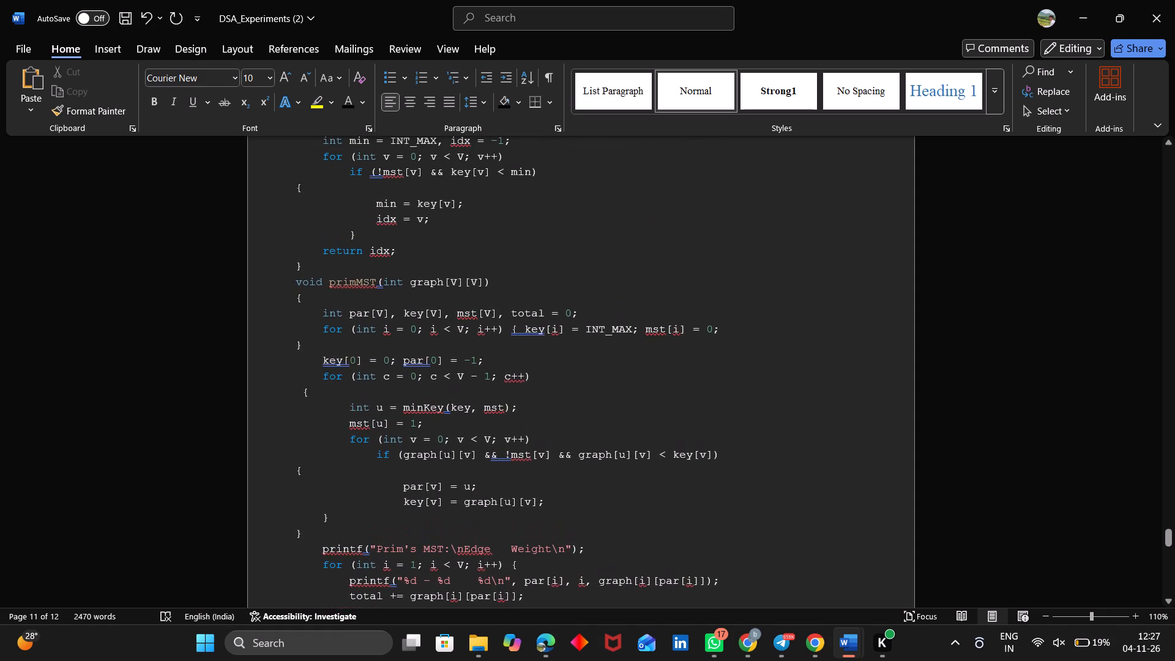
pyautogui.scroll(3, 367, 316)
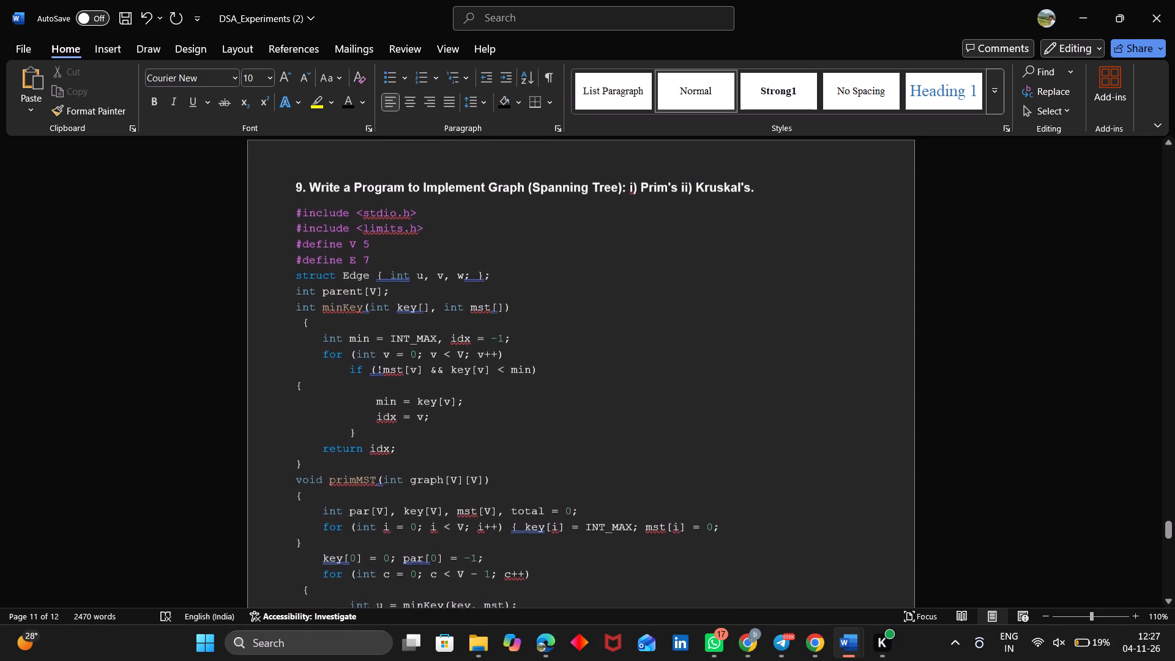
pyautogui.scroll(1, 367, 316)
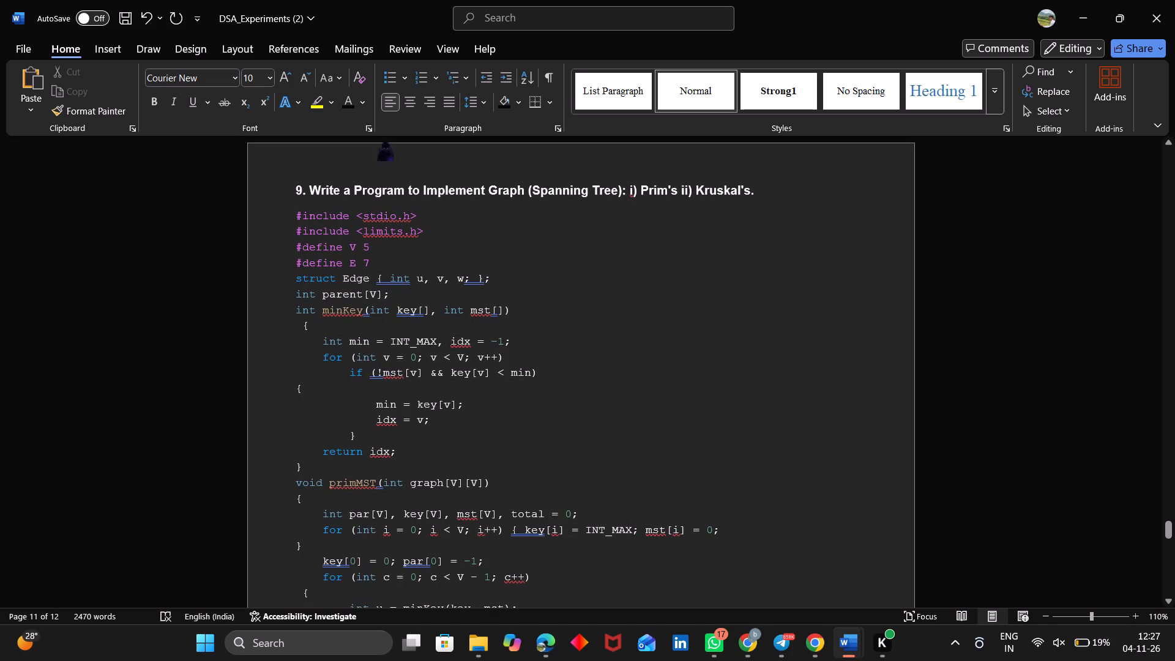
# Insert a blank line after each of the stdio.h and limits.h include lines in experiment 9.
pyautogui.click(432, 214)
pyautogui.press('Return')
pyautogui.press('Right')
pyautogui.press('Right')
pyautogui.press('Right')
pyautogui.press('Right')
pyautogui.press('Right')
pyautogui.press('Right')
pyautogui.press('Right')
pyautogui.press('Right')
pyautogui.press('Right')
pyautogui.press('Right')
pyautogui.press('Right')
pyautogui.press('Right')
pyautogui.press('Right')
pyautogui.press('Right')
pyautogui.press('Right')
pyautogui.press('Right')
pyautogui.press('Right')
pyautogui.press('Right')
pyautogui.press('Right')
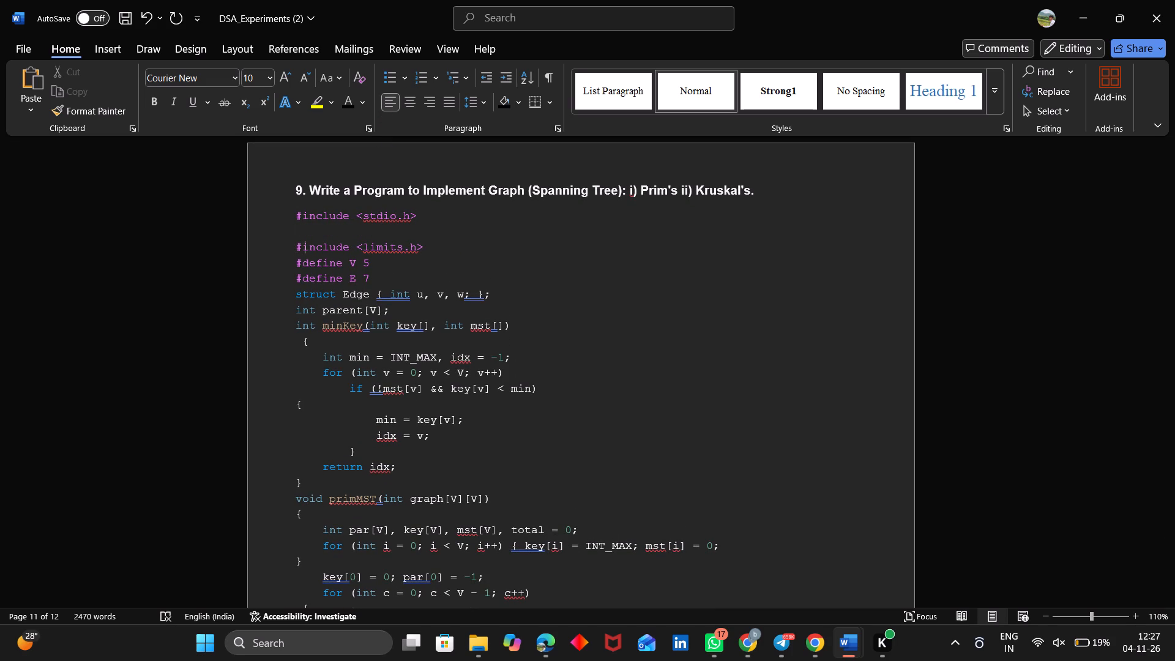
pyautogui.press('Right')
pyautogui.press('Return')
# Insert a blank line between the #define V 5 and #define E 7 lines in experiment 9.
pyautogui.press('Right')
pyautogui.press('Right')
pyautogui.press('Right')
pyautogui.press('Right')
pyautogui.press('Right')
pyautogui.press('Right')
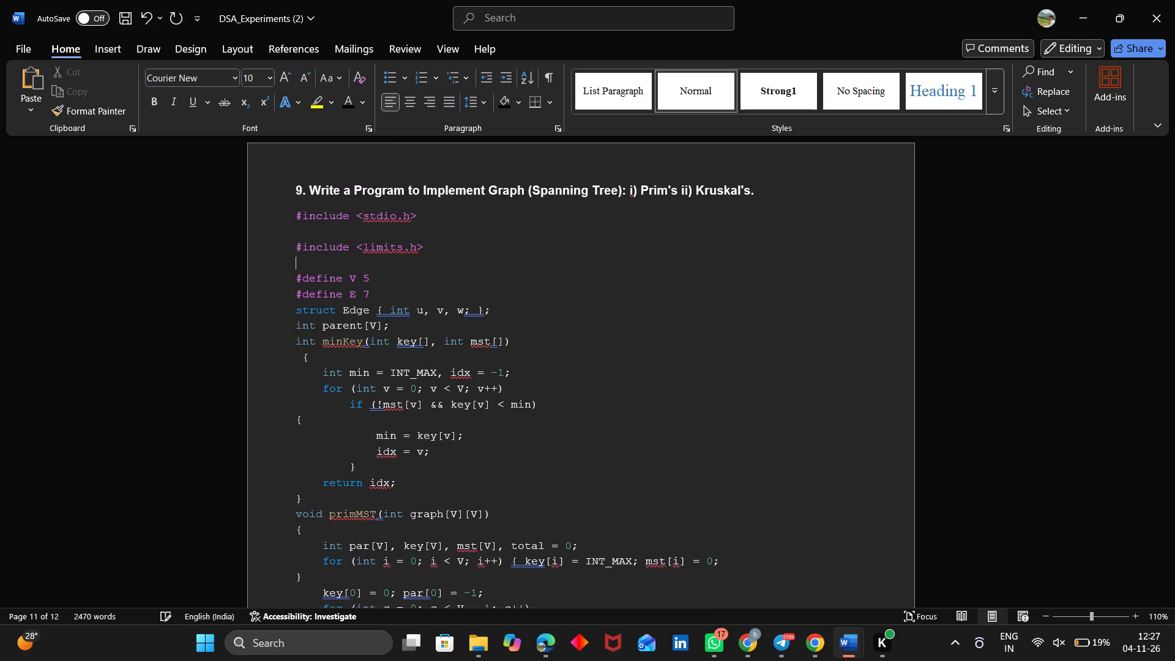
pyautogui.press('Right')
pyautogui.press('Right')
pyautogui.press('Right')
pyautogui.press('Right')
pyautogui.press('Right')
pyautogui.press('Right')
pyautogui.press('Return')
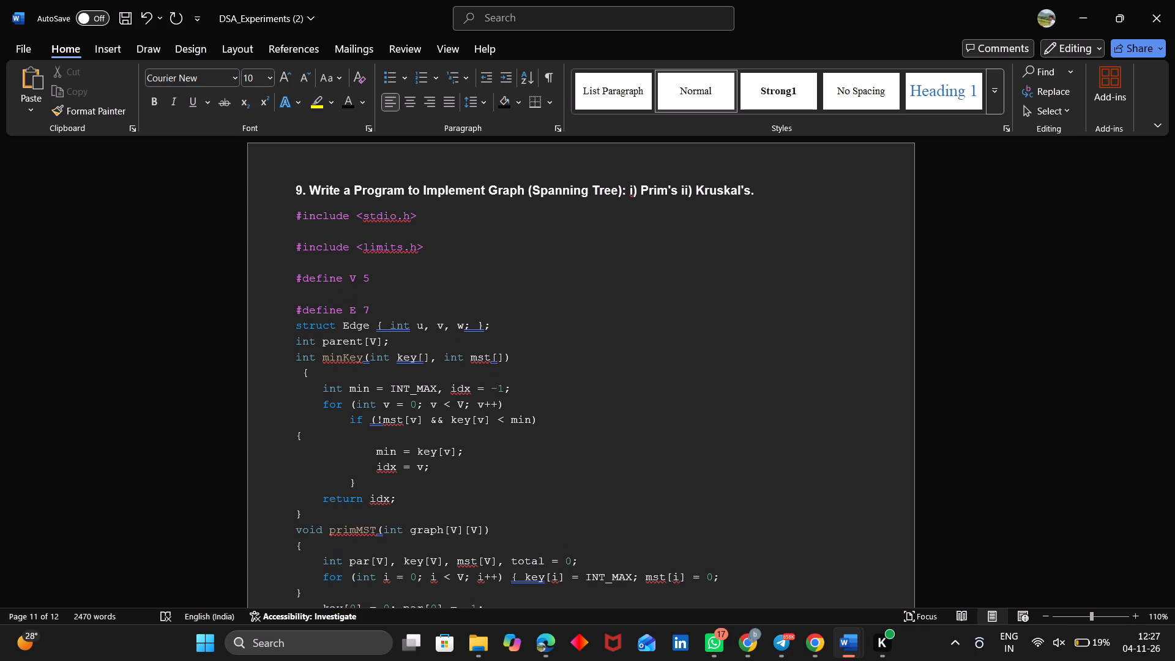
# Check the layout of experiment 9's main function and output block at the end of the document.
pyautogui.scroll(-7, 432, 214)
pyautogui.hscroll(-1, 432, 214)
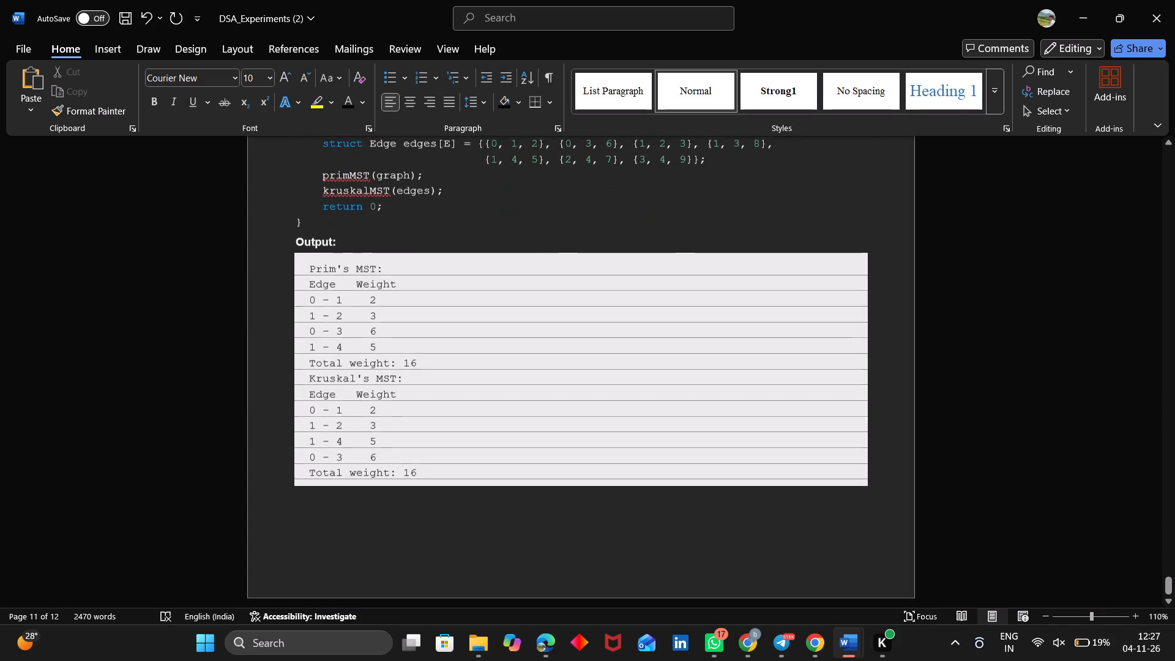
pyautogui.hscroll(-1, 432, 214)
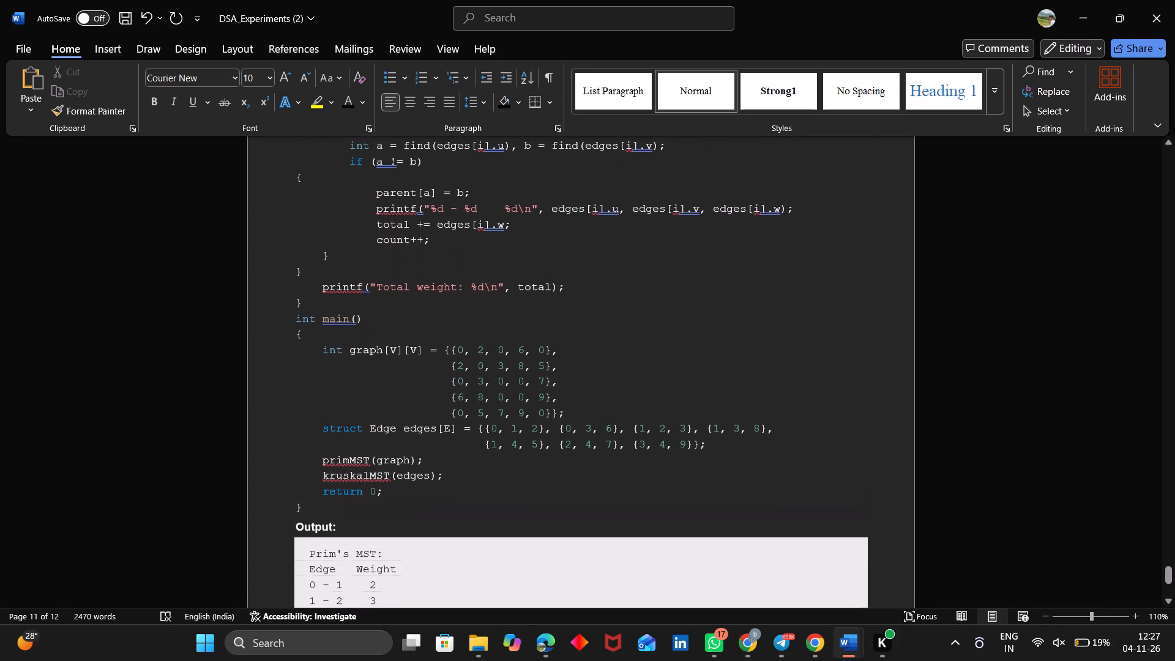
# Insert a blank line after the for loop that sets parent[i] = i in experiment 9's Kruskal code.
pyautogui.hscroll(-1, 432, 214)
pyautogui.scroll(3, 432, 214)
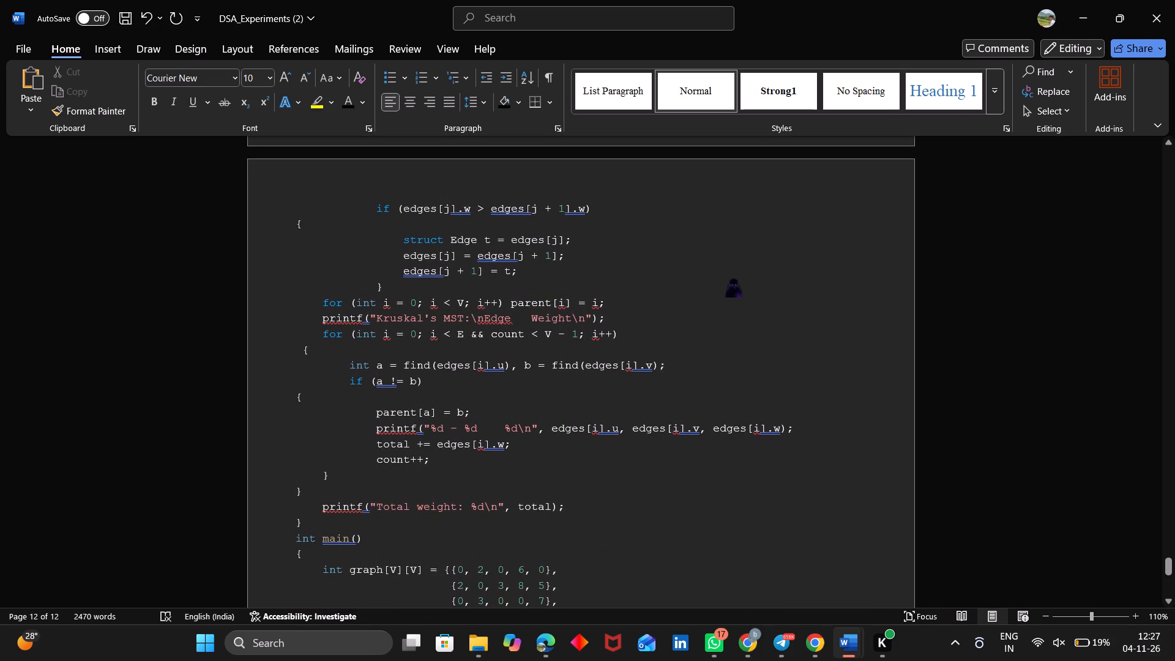
pyautogui.scroll(1, 731, 278)
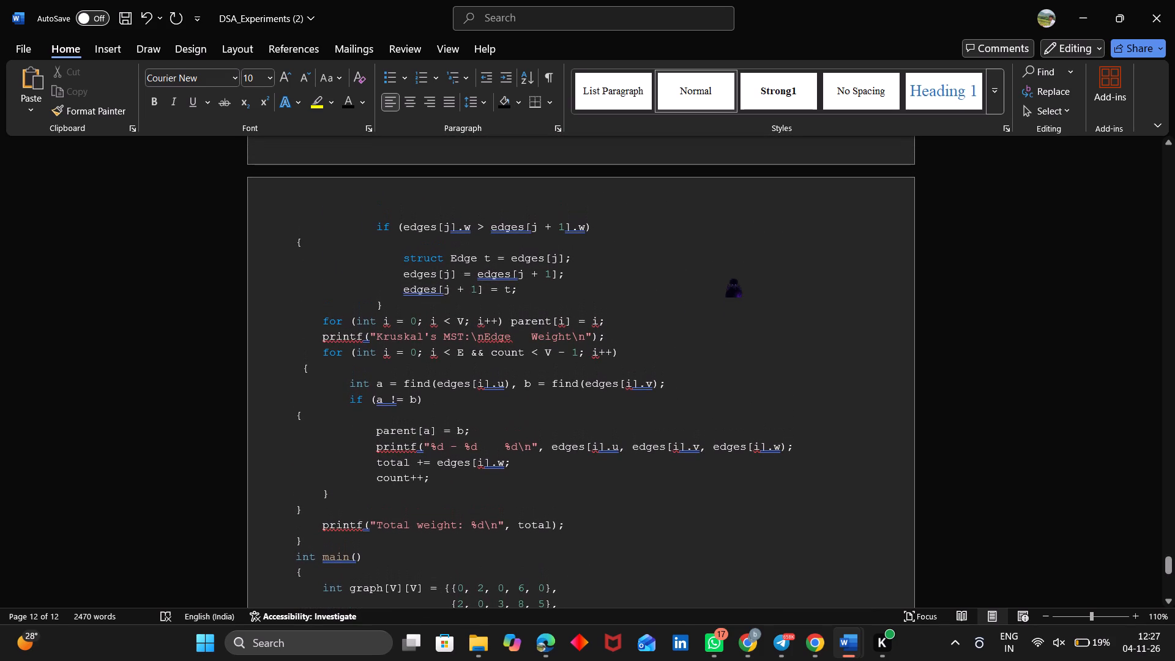
pyautogui.scroll(1, 731, 278)
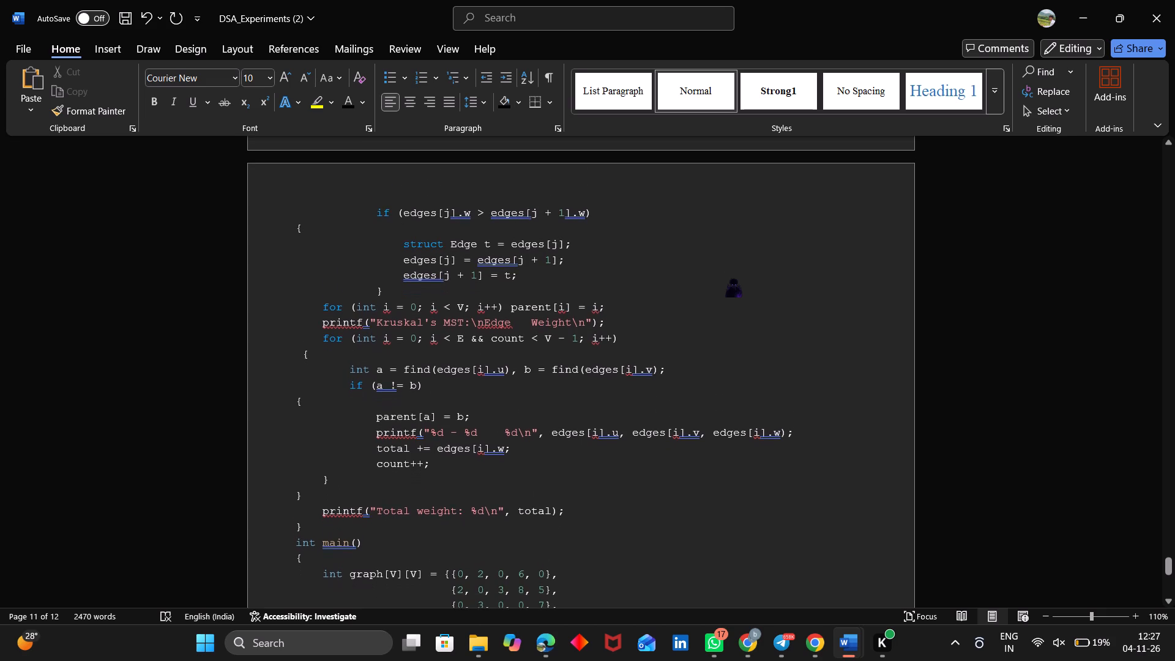
pyautogui.click(619, 295)
pyautogui.press('Return')
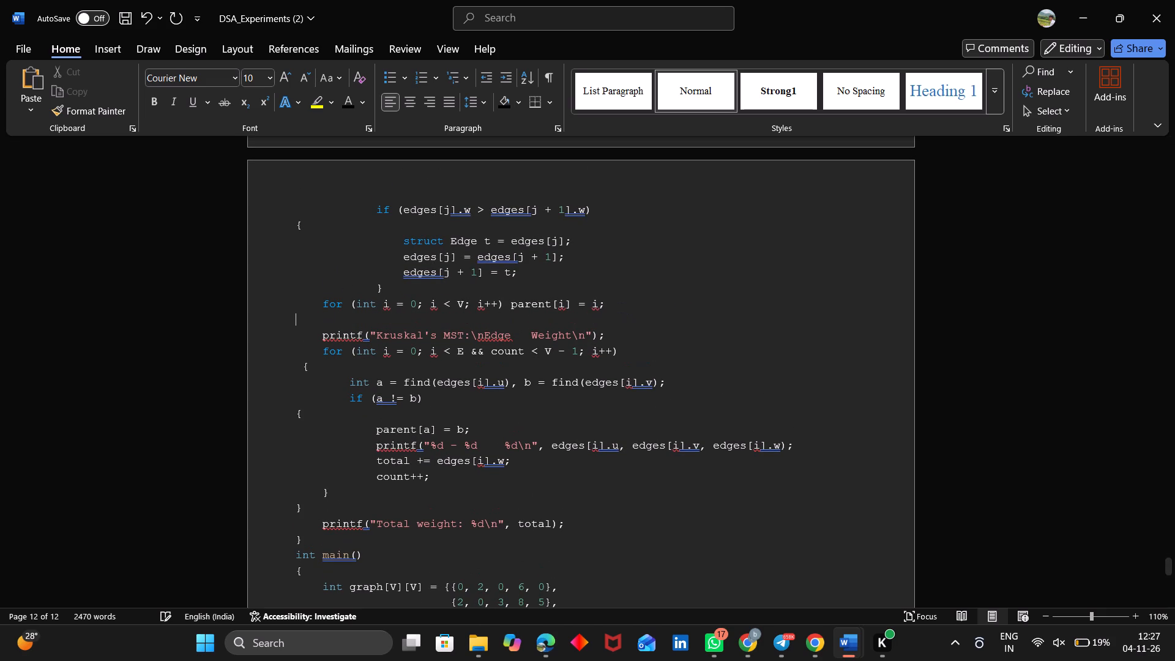
pyautogui.press('Right')
pyautogui.press('Right')
pyautogui.press('Right')
pyautogui.press('Right')
pyautogui.press('Right')
pyautogui.press('Return')
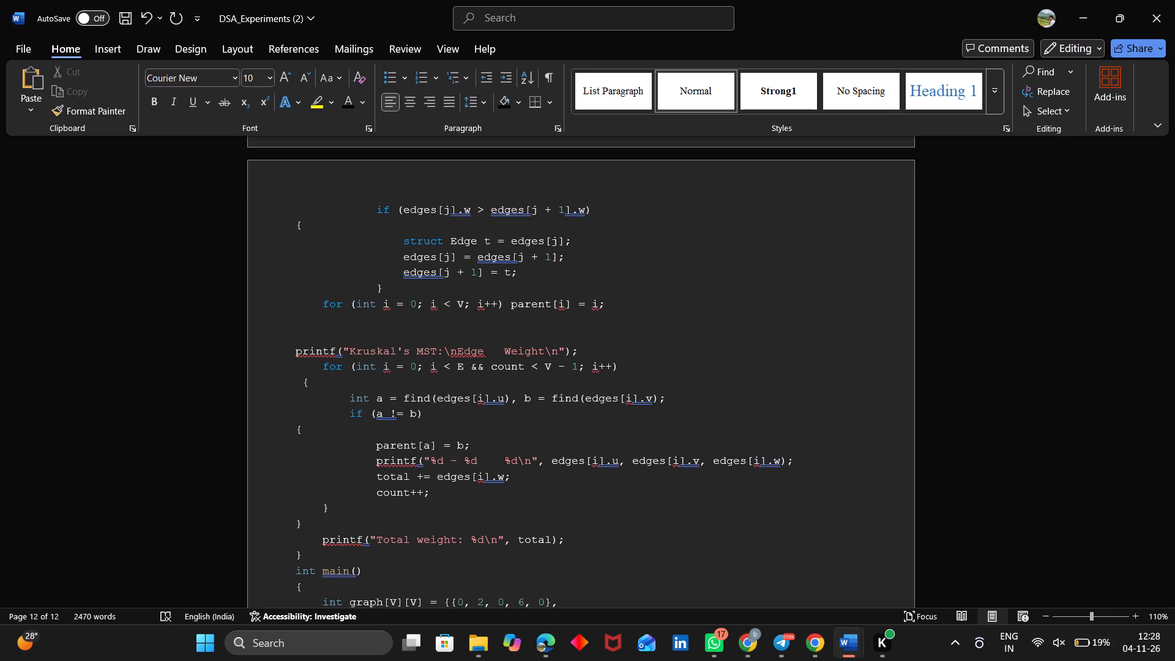
pyautogui.press('BackSpace')
# Add a line break at the "Kruskal's MST" printf statement in experiment 9's Kruskal code.
pyautogui.press('Right')
pyautogui.press('Right')
pyautogui.press('Right')
pyautogui.press('Right')
pyautogui.press('Right')
pyautogui.press('Right')
pyautogui.press('Right')
pyautogui.press('Right')
pyautogui.press('Right')
pyautogui.press('Right')
pyautogui.press('Right')
pyautogui.press('Right')
pyautogui.press('Right')
pyautogui.press('Right')
pyautogui.press('Right')
pyautogui.press('Right')
pyautogui.press('Right')
pyautogui.press('Right')
pyautogui.press('Right')
pyautogui.press('Right')
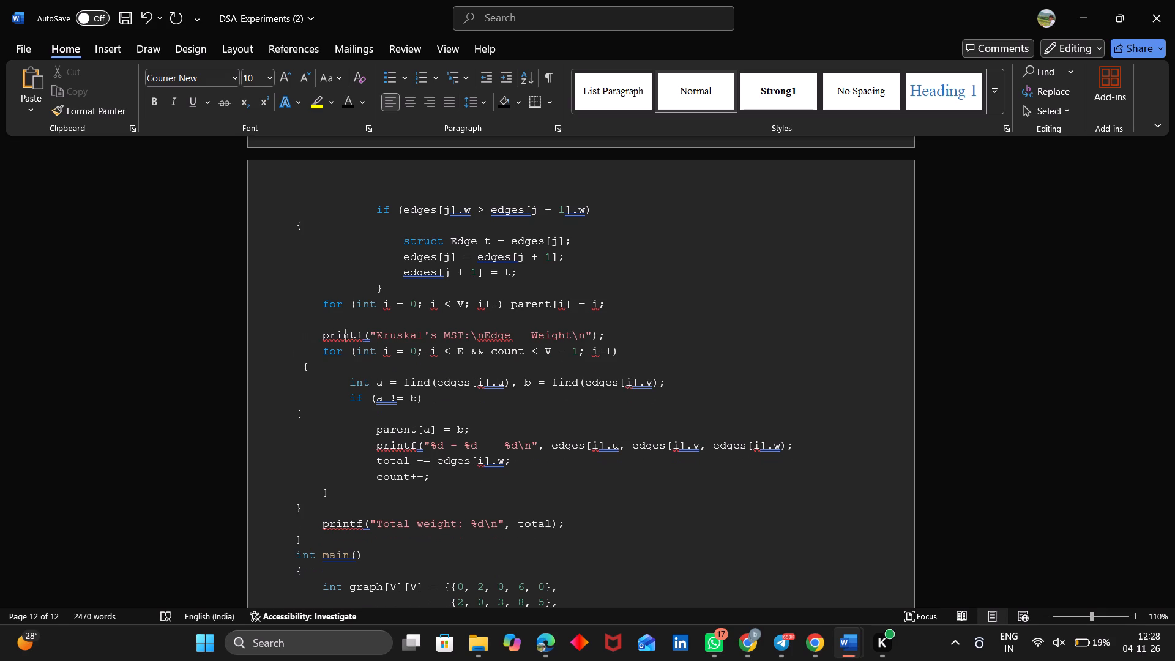
pyautogui.press('Right')
pyautogui.press('Right')
pyautogui.press('Return')
# Check the layout of experiment 9's main function and output block, and of experiment 1's code at the document's start.
pyautogui.scroll(-6, 619, 295)
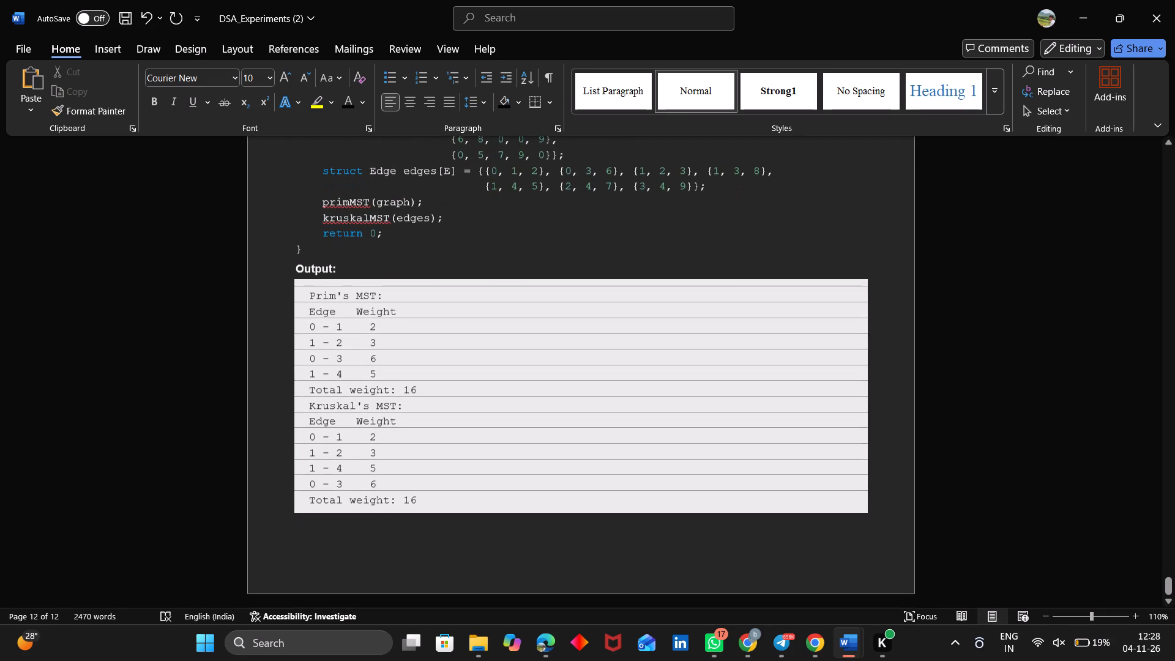
pyautogui.scroll(-1, 619, 295)
pyautogui.scroll(4, 619, 295)
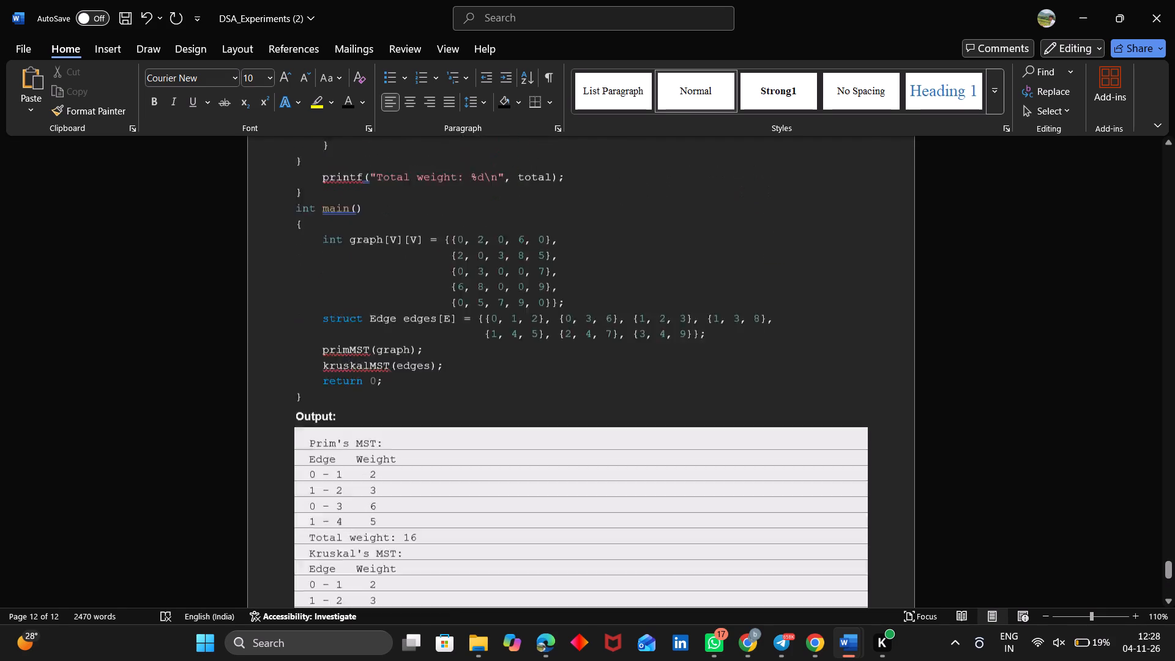
pyautogui.scroll(18, 619, 295)
pyautogui.scroll(14, 619, 295)
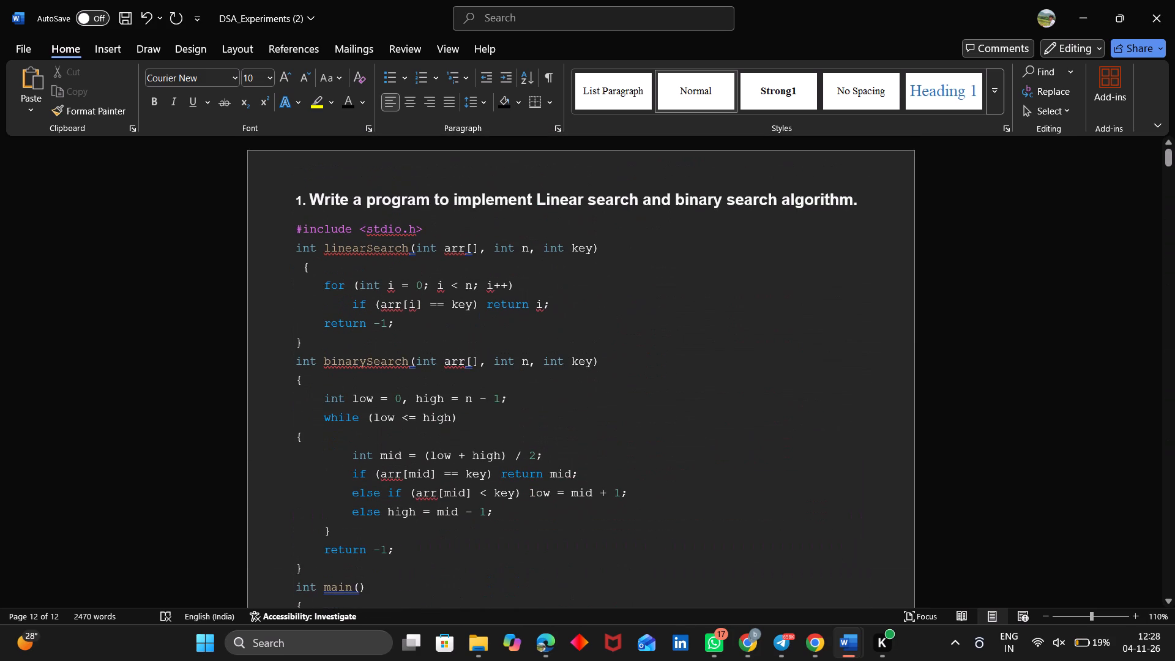
pyautogui.scroll(-4, 619, 295)
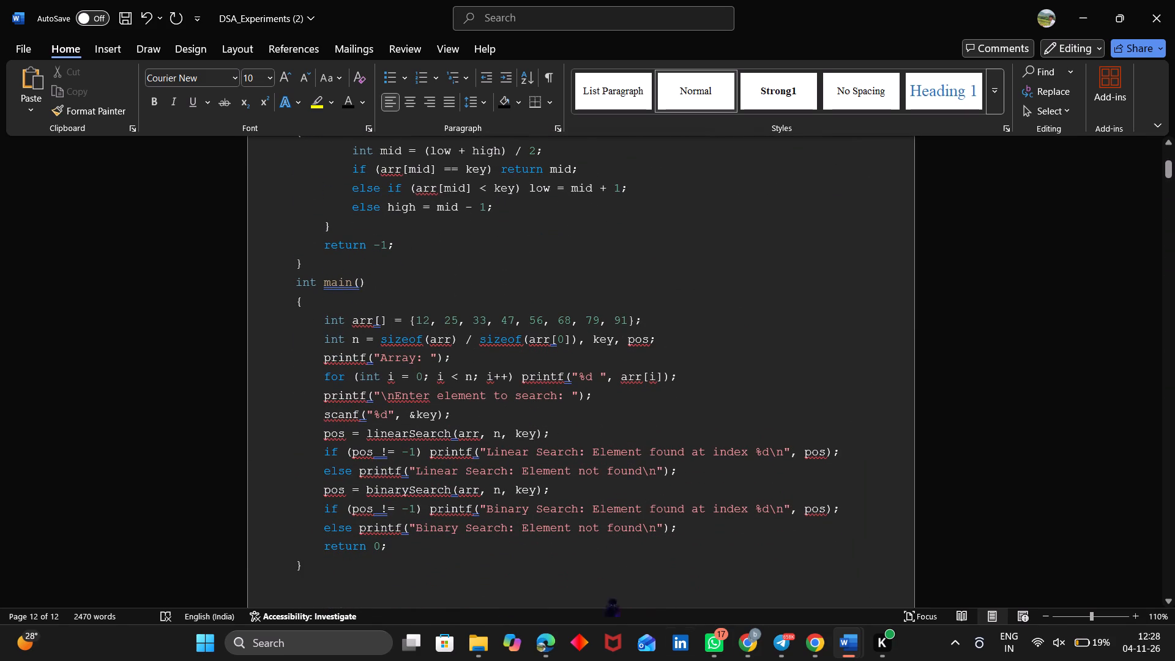
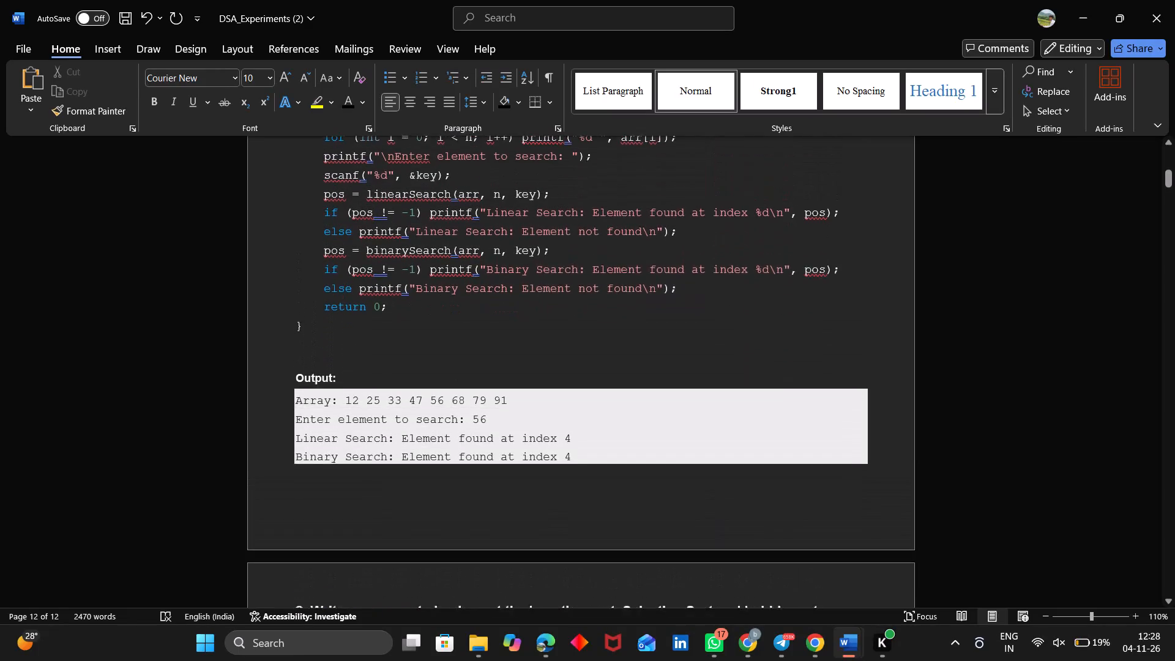
# Review the code layout and output blocks from the linear and binary search program through experiment 9's output at the document's end.
pyautogui.scroll(-3, 714, 496)
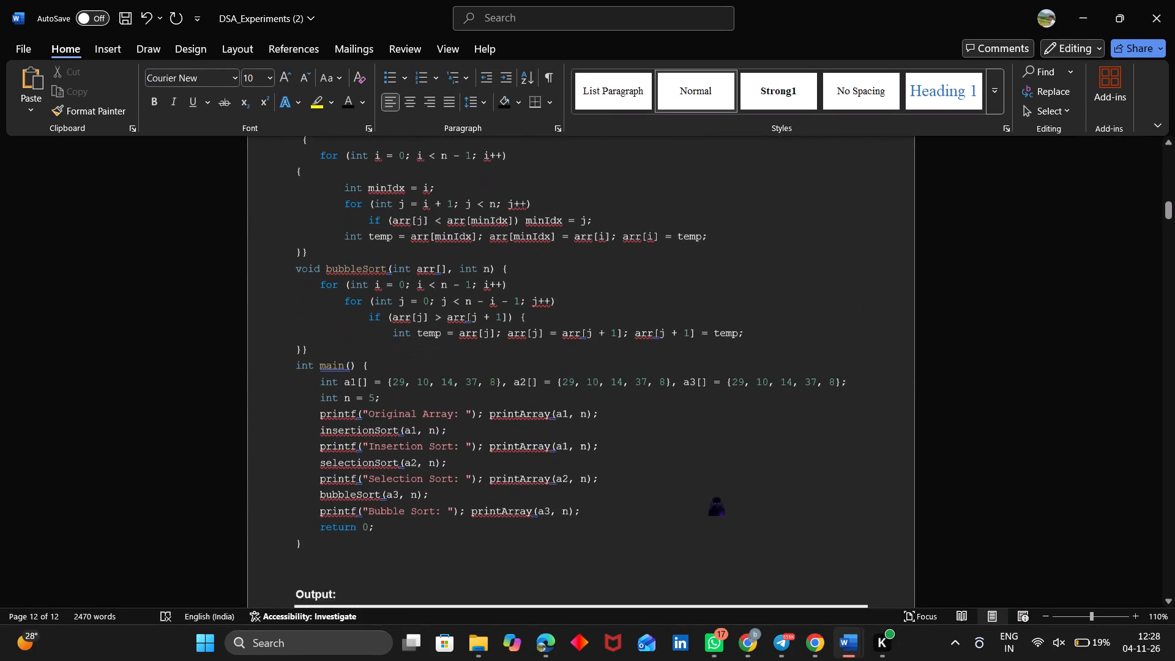
pyautogui.scroll(-7, 714, 496)
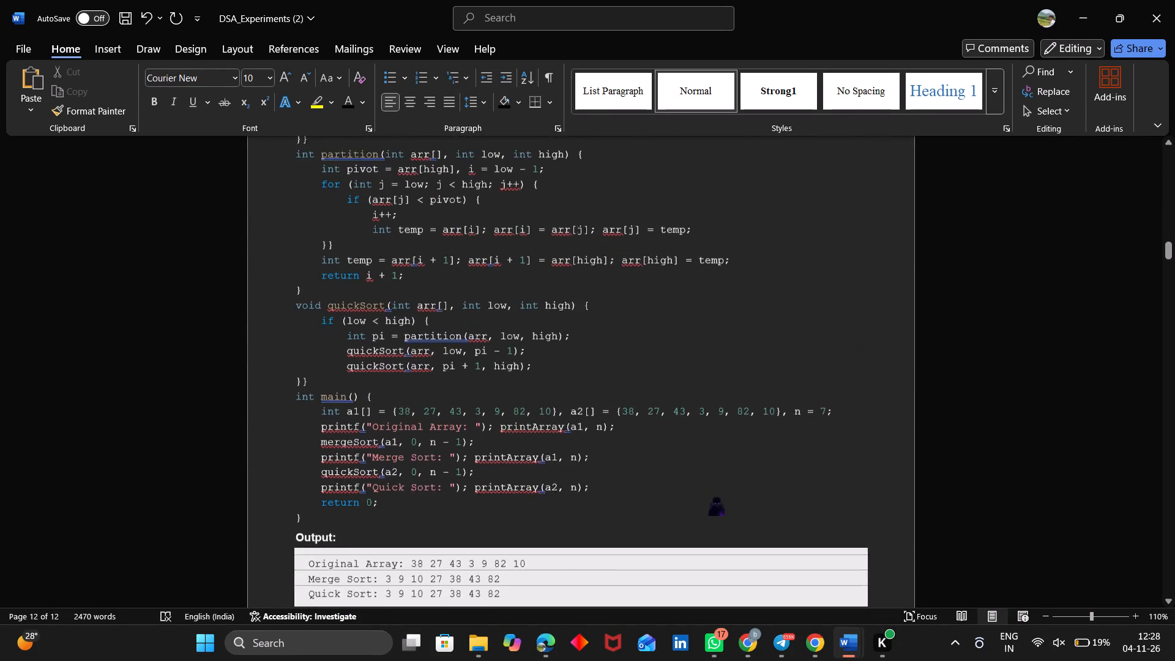
pyautogui.scroll(-4, 714, 496)
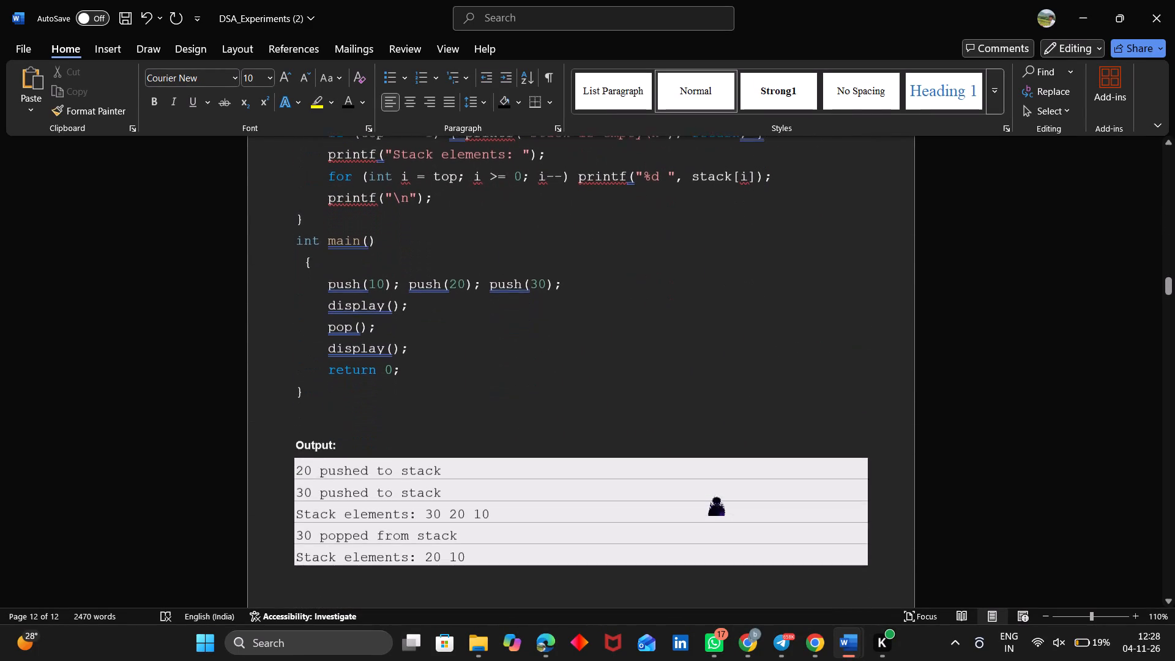
pyautogui.scroll(-5, 714, 496)
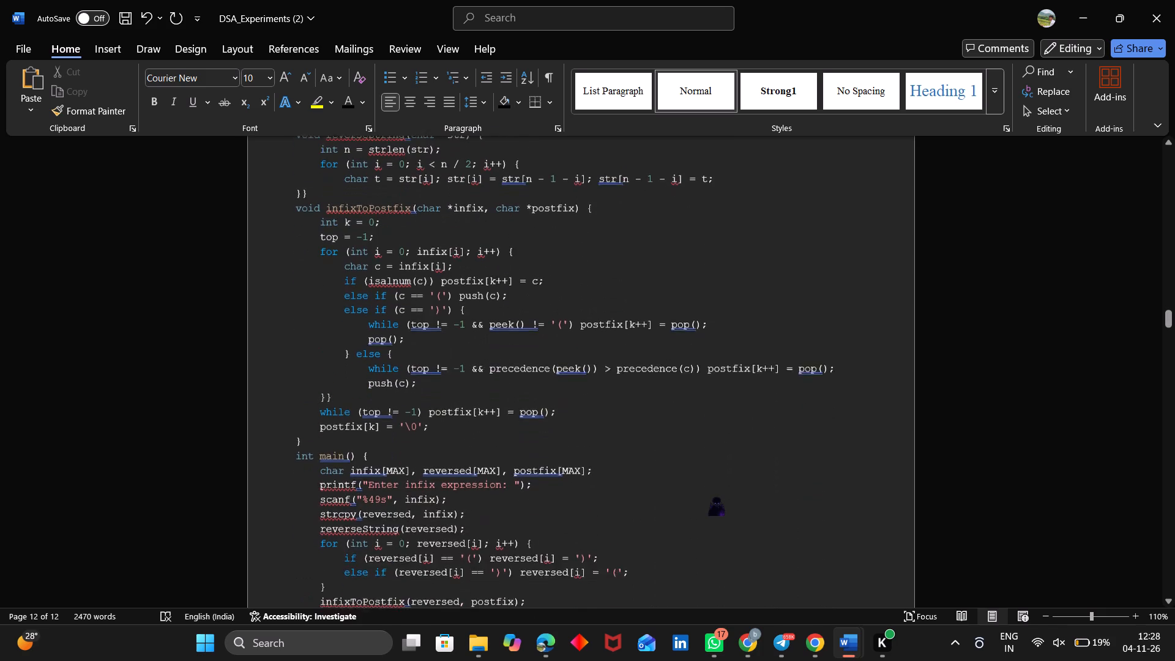
pyautogui.scroll(-6, 714, 496)
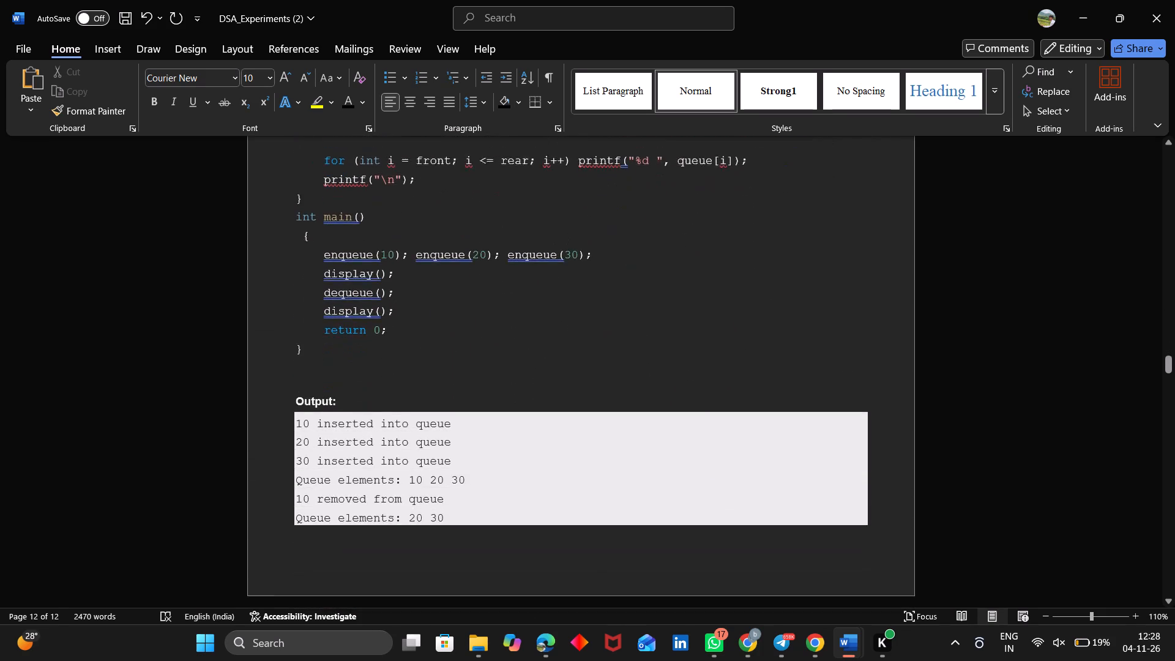
pyautogui.scroll(-9, 714, 496)
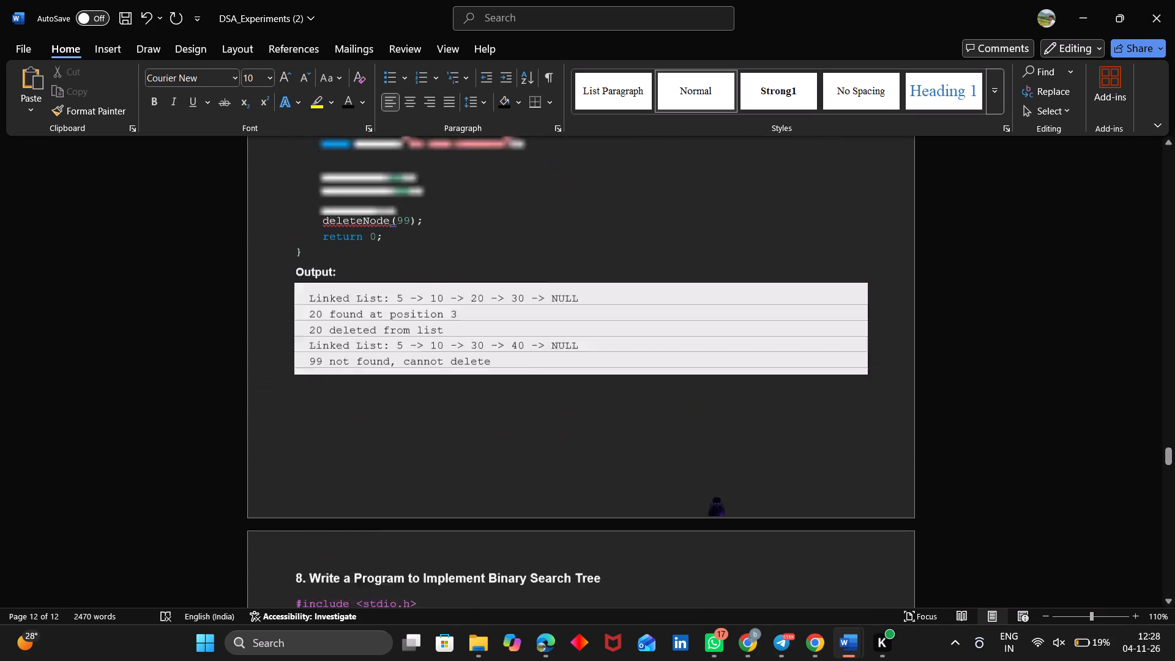
pyautogui.scroll(-10, 723, 487)
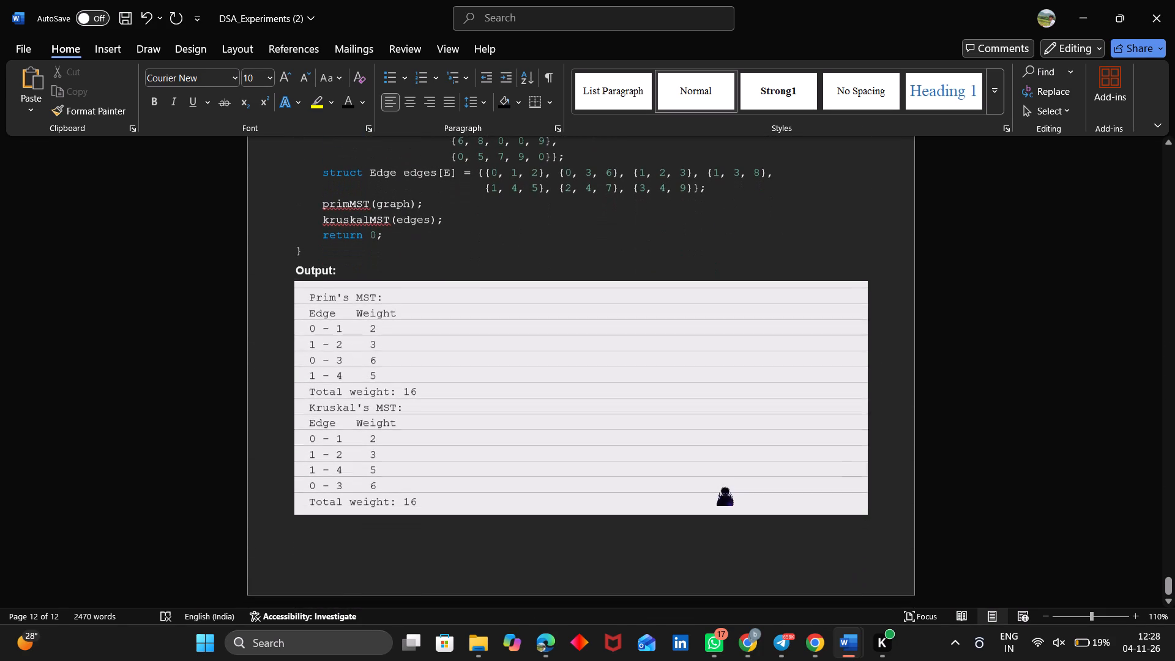
pyautogui.scroll(-1, 723, 487)
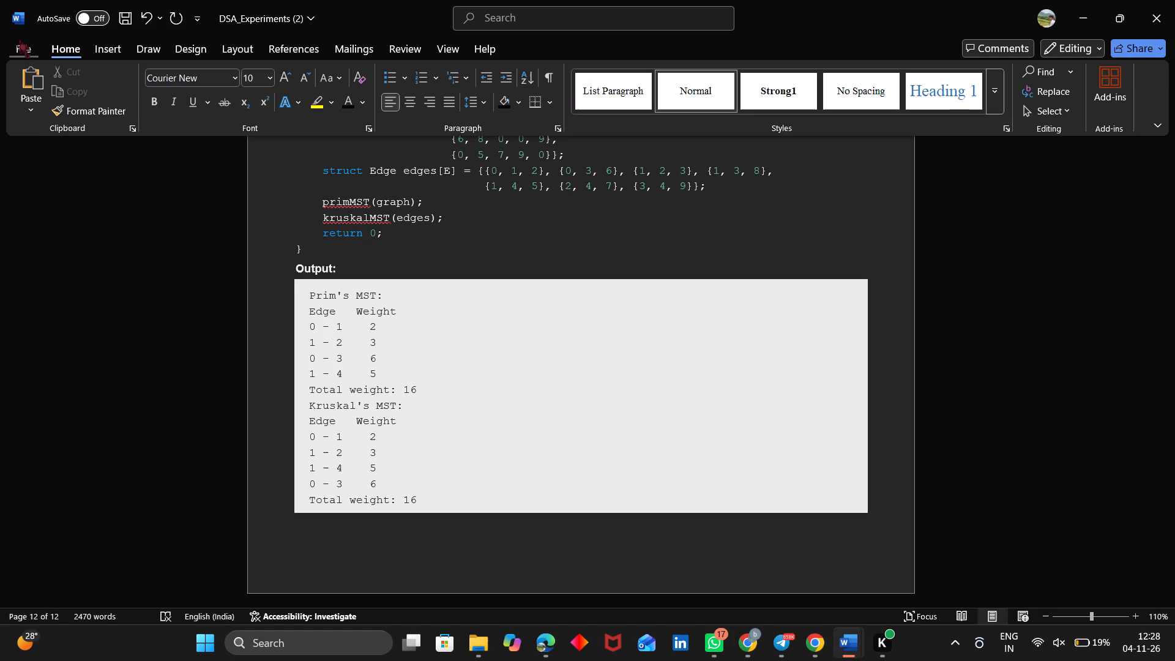
# Review the experiments' code and output blocks from the end of the document back up to the binary search code.
pyautogui.scroll(10, 627, 267)
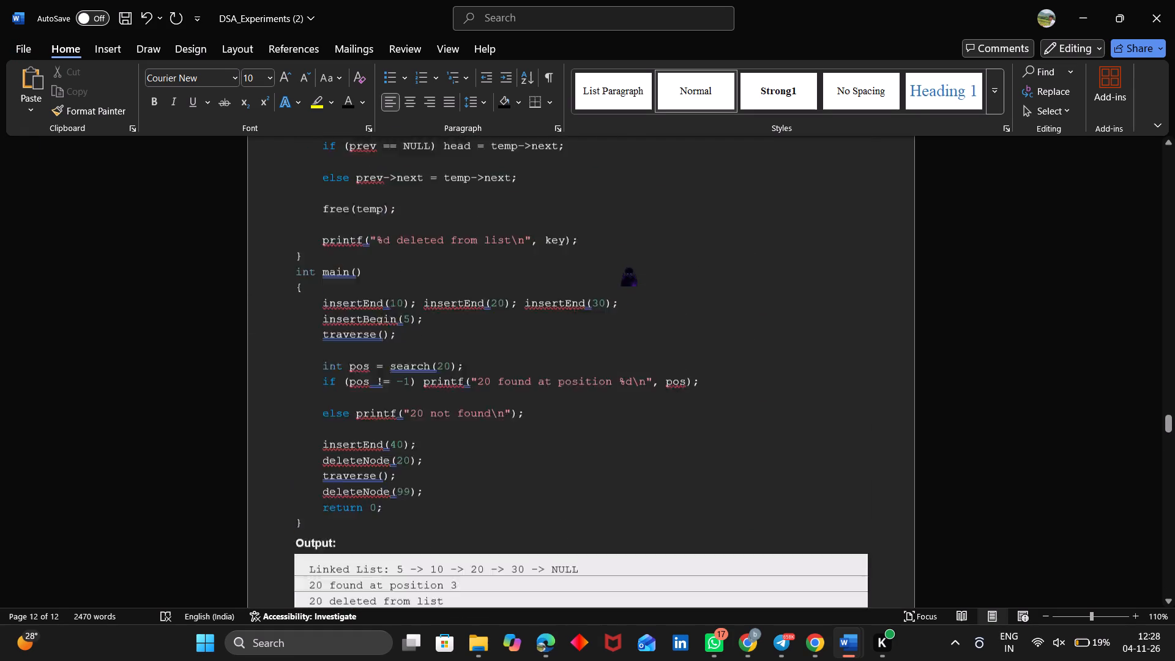
pyautogui.scroll(18, 627, 267)
pyautogui.scroll(12, 627, 267)
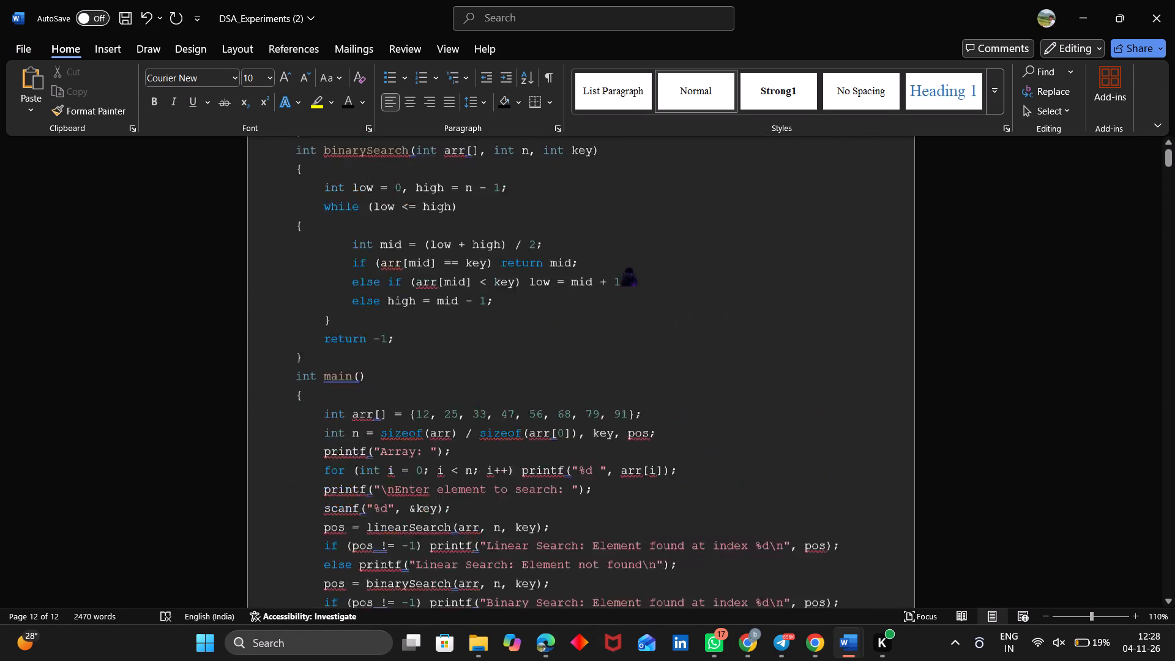
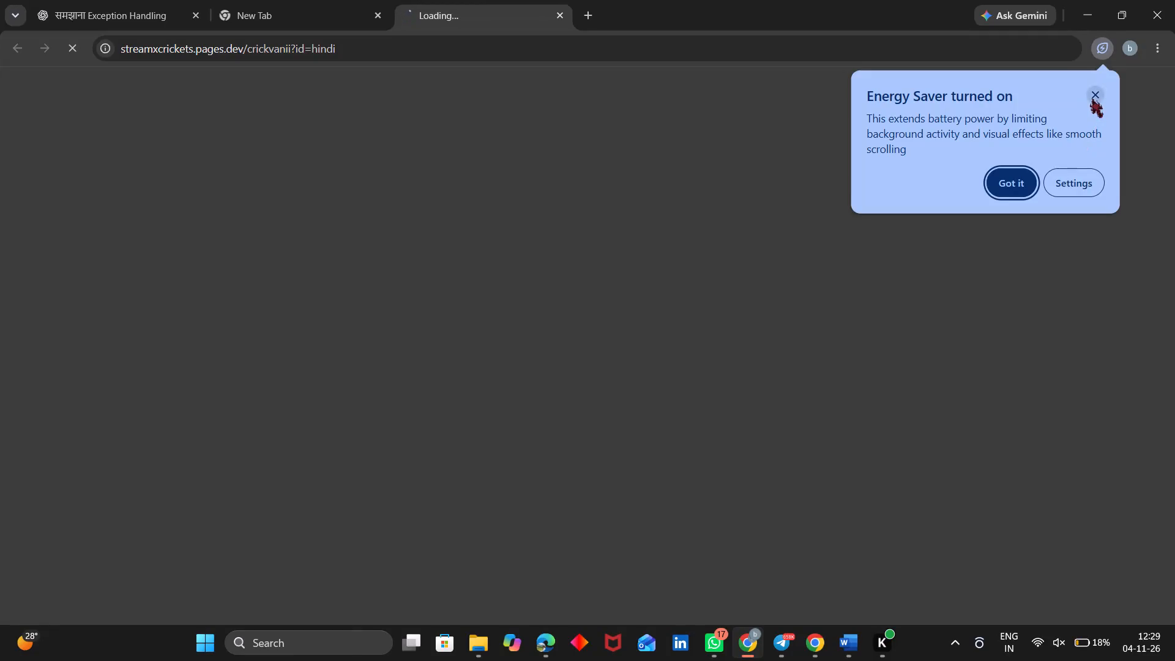
# Dismiss the Energy Saver notice, pass the channel prompt as already joined, and watch the live cricket stream.
pyautogui.click(1091, 99)
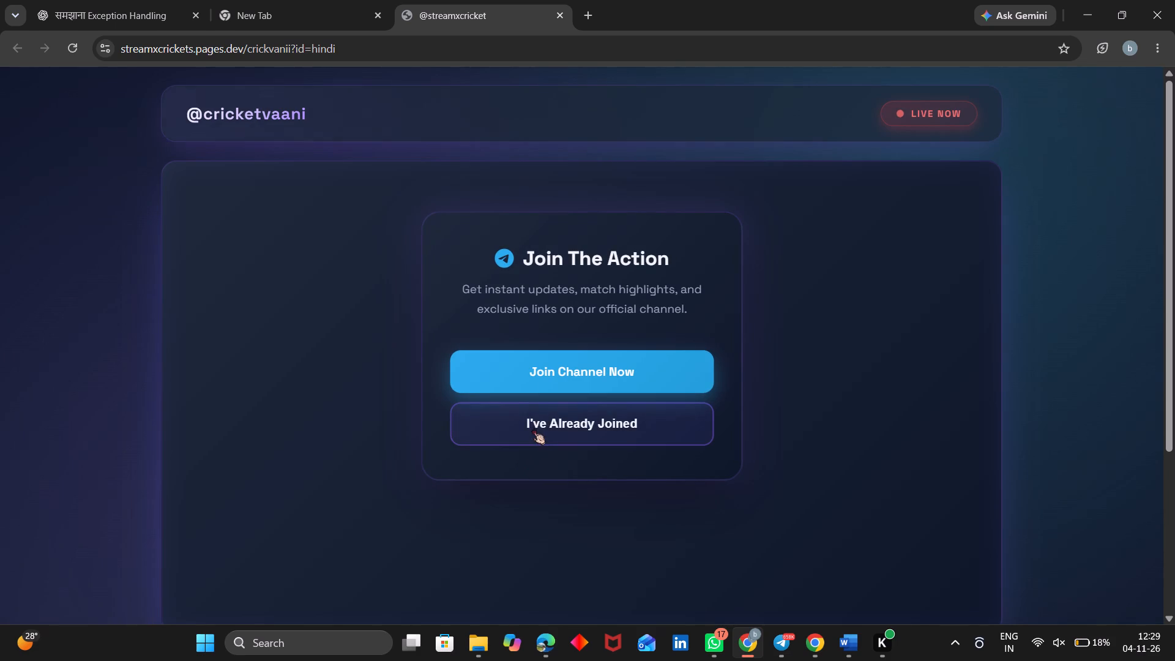
pyautogui.click(532, 427)
pyautogui.scroll(-1, 532, 427)
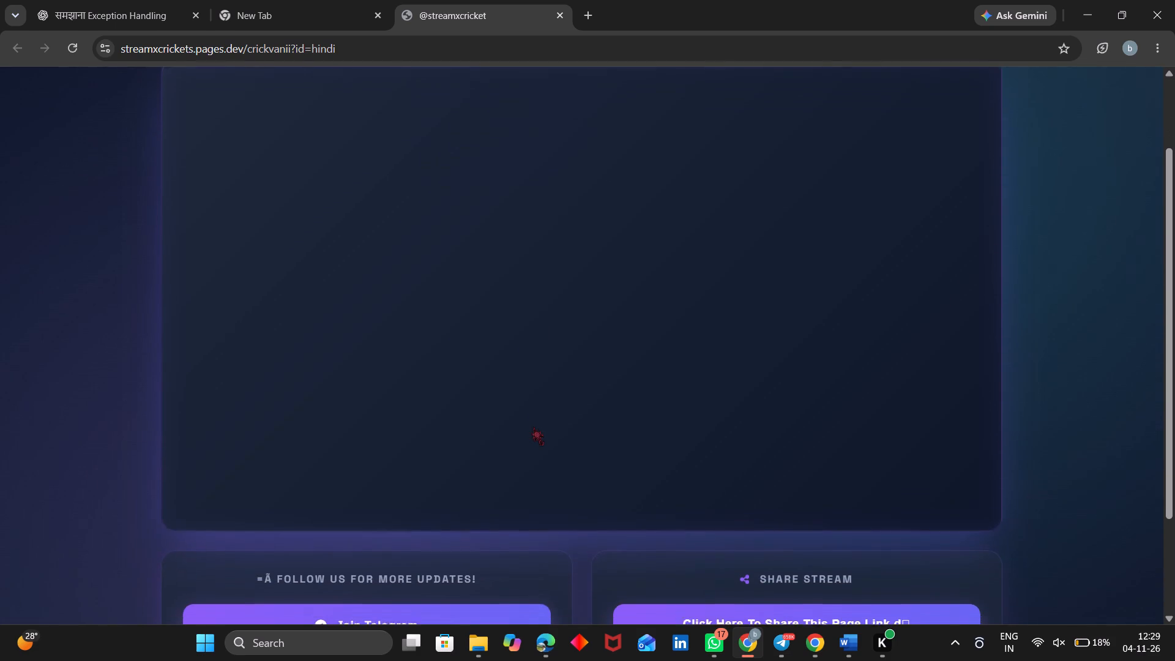
pyautogui.scroll(-1, 532, 427)
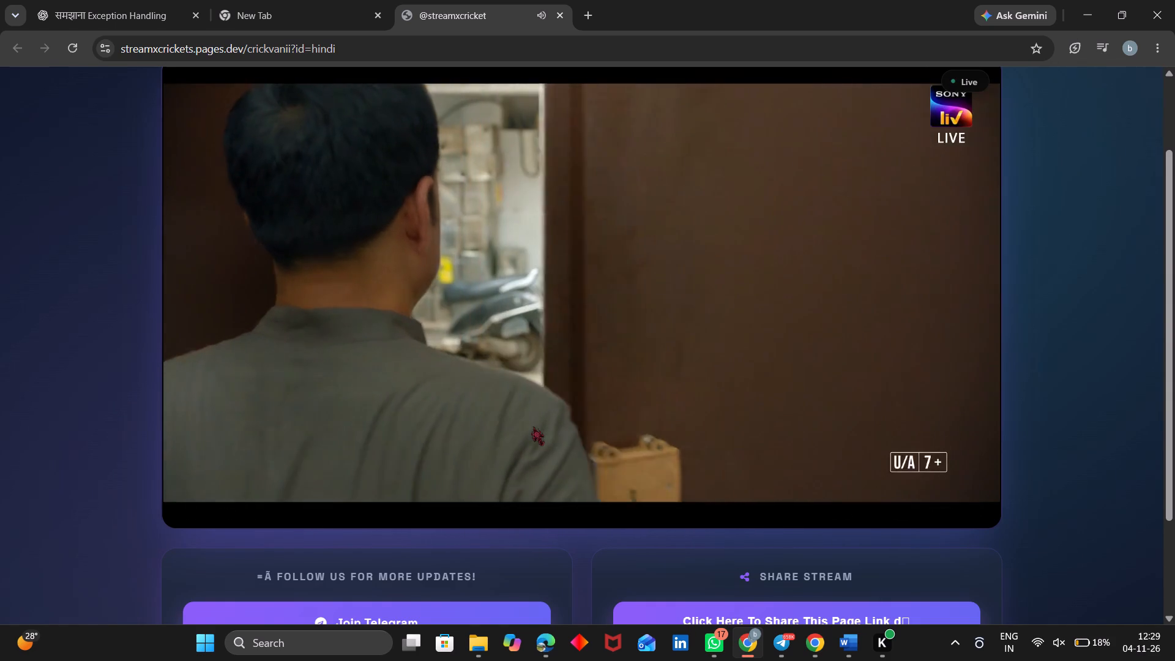
pyautogui.scroll(-1, 532, 427)
pyautogui.scroll(1, 590, 397)
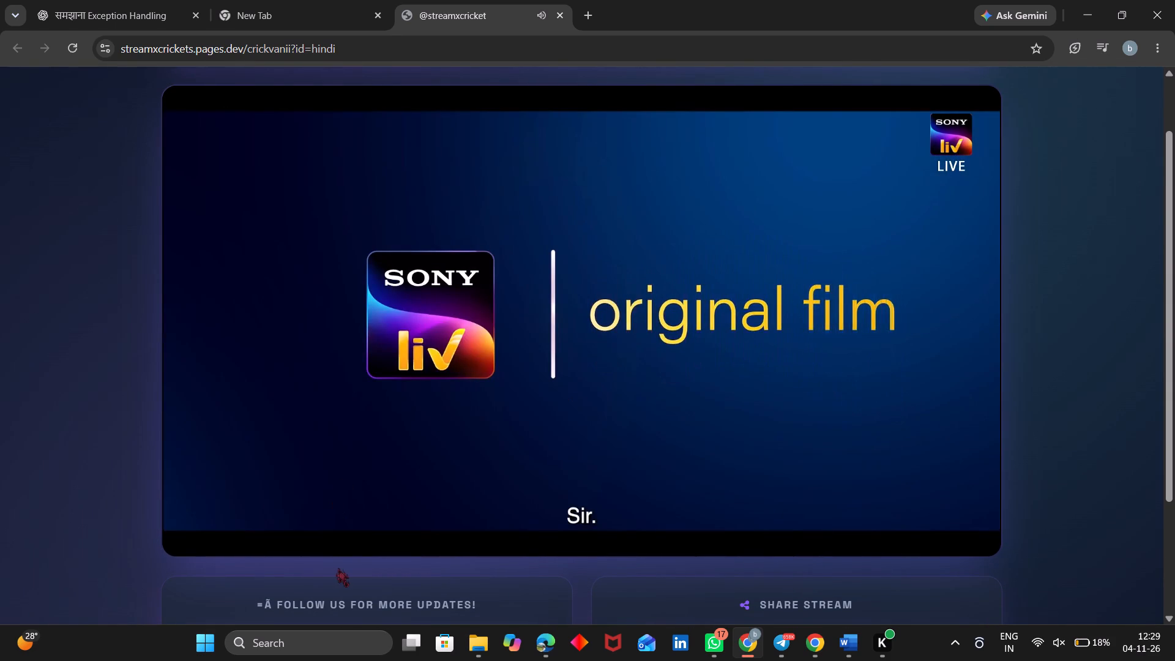
pyautogui.click(352, 542)
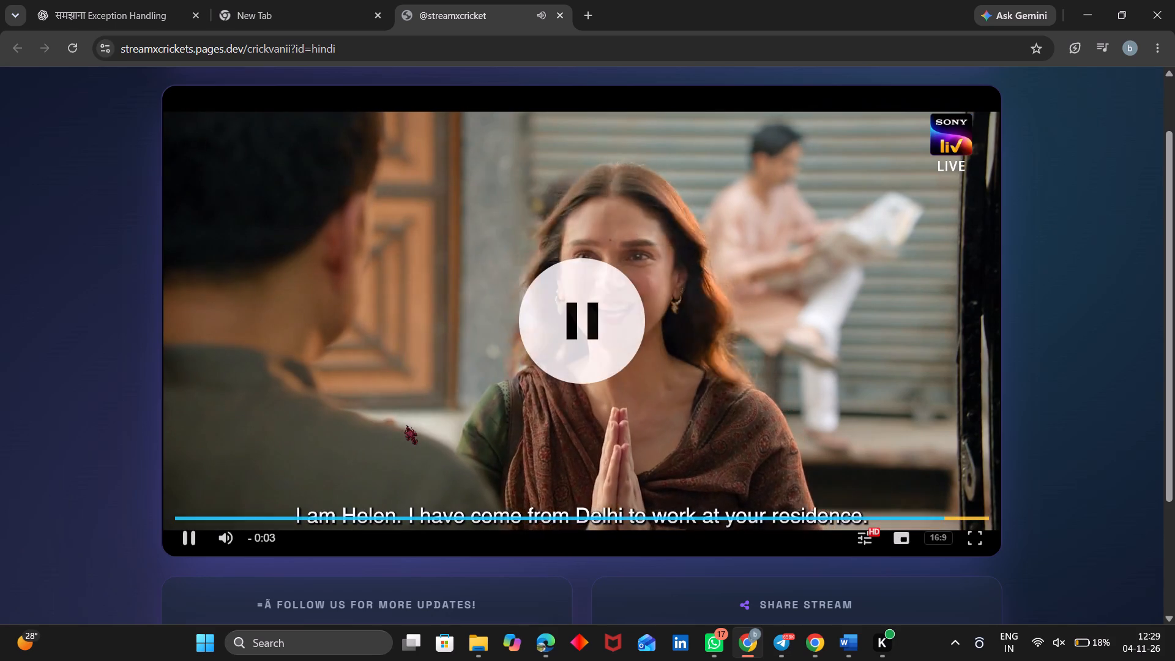
pyautogui.click(262, 535)
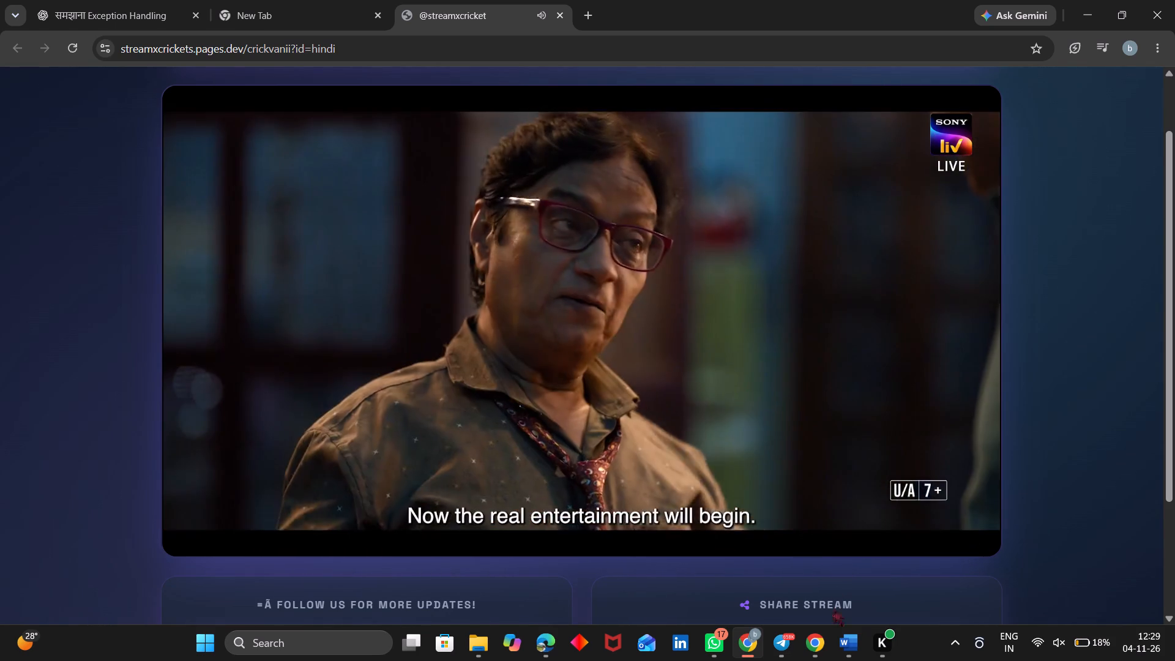
# Switch to DSA_Experiments (2) in Word and close the DSA_Experiments (1) document.
pyautogui.click(838, 638)
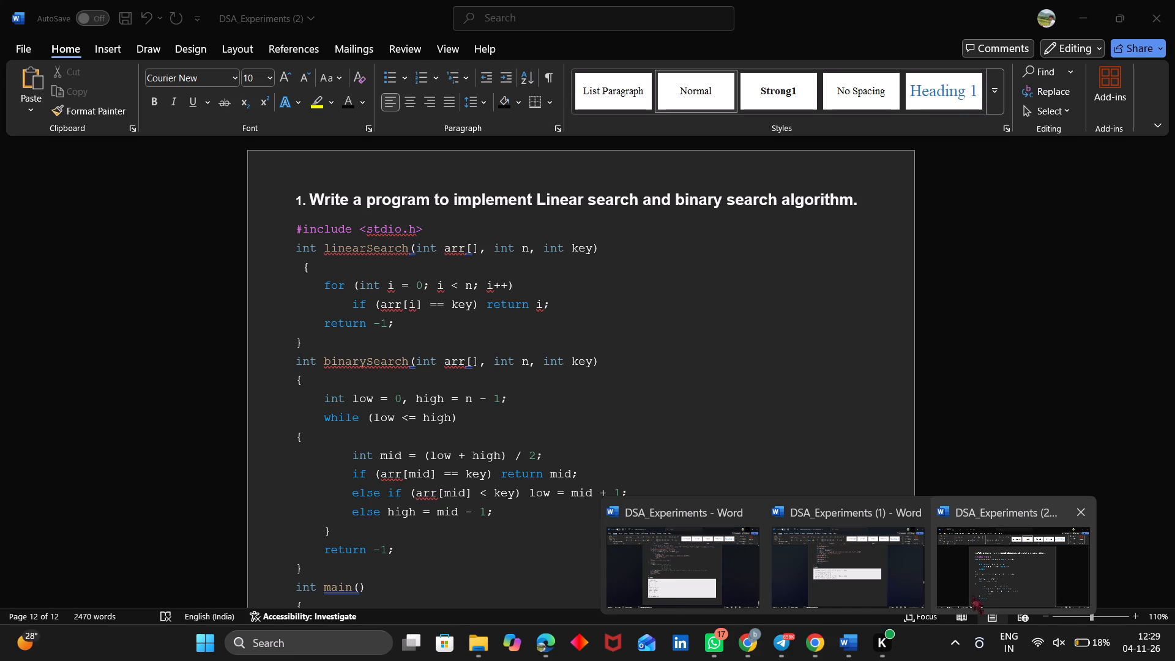
pyautogui.click(972, 596)
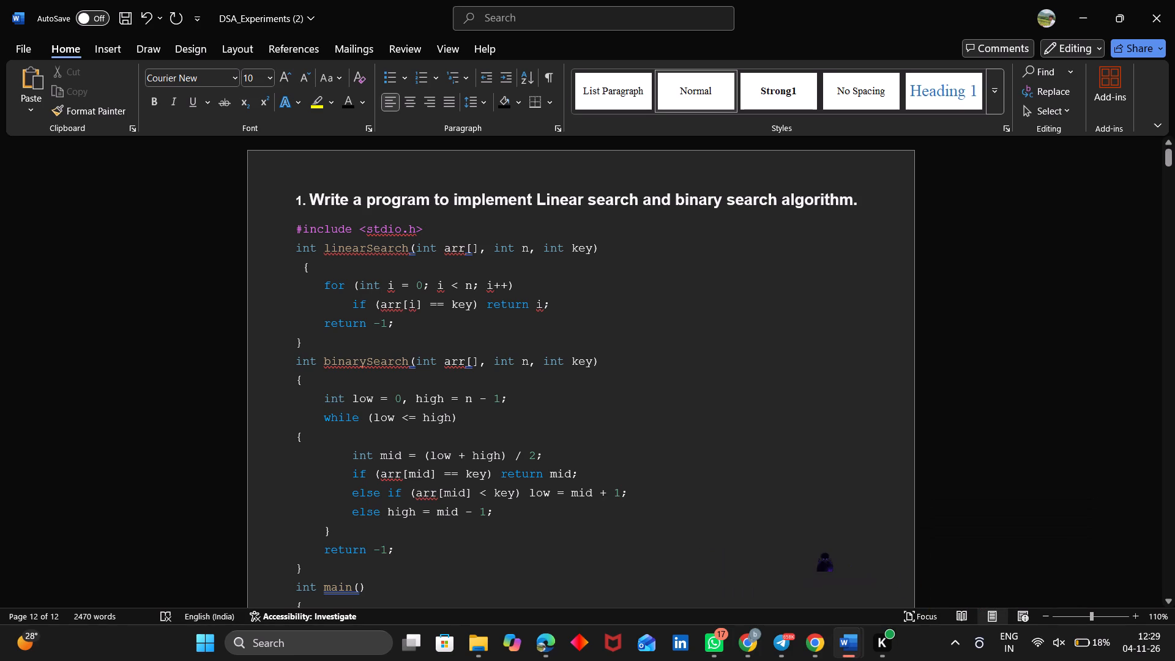
pyautogui.scroll(-4, 822, 552)
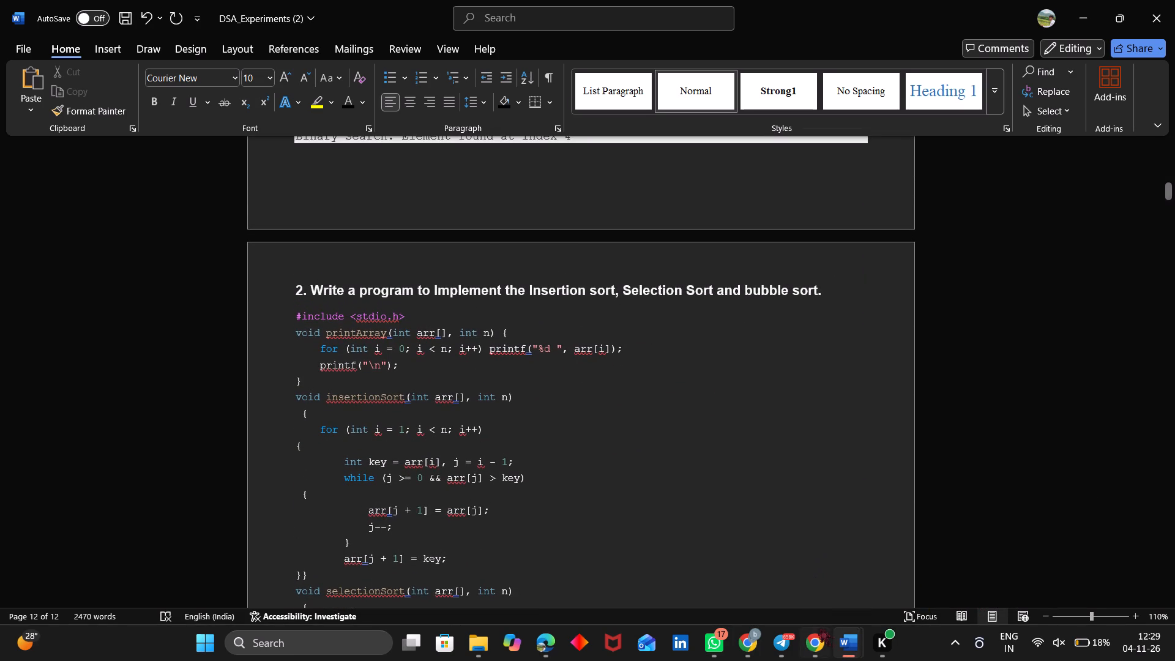
pyautogui.click(914, 516)
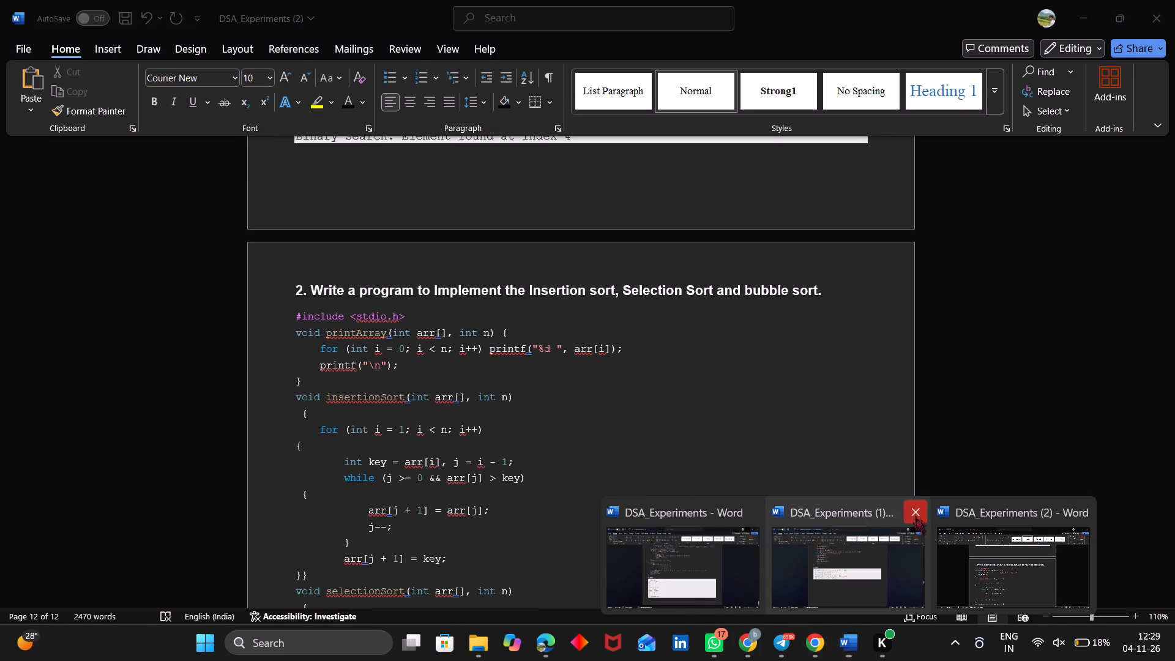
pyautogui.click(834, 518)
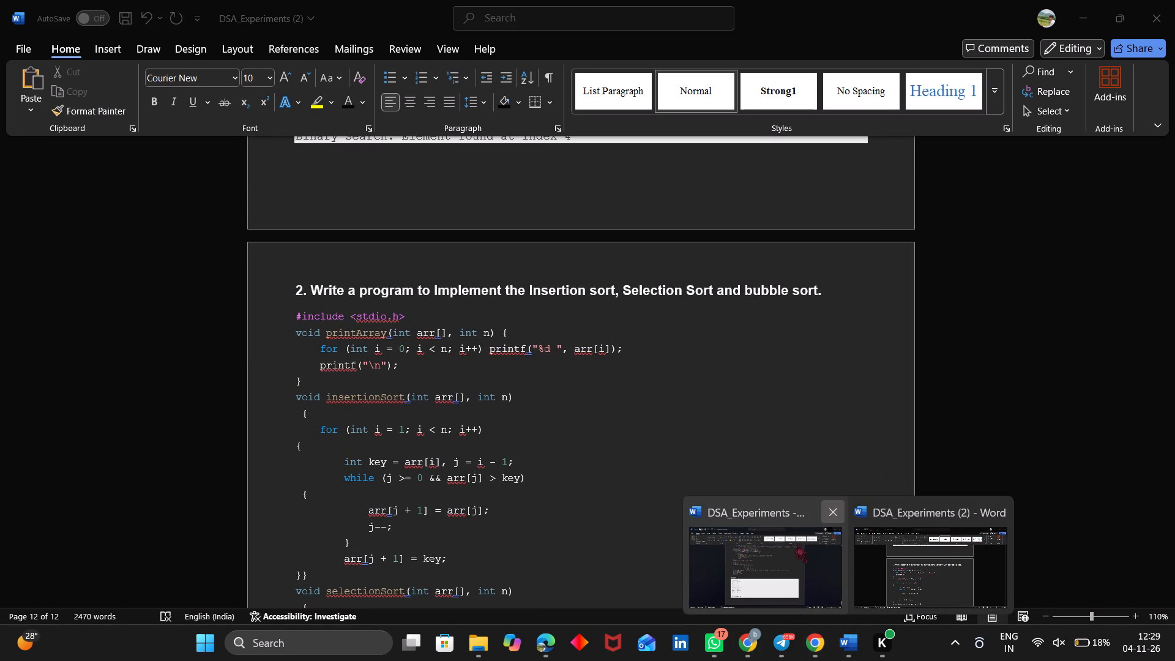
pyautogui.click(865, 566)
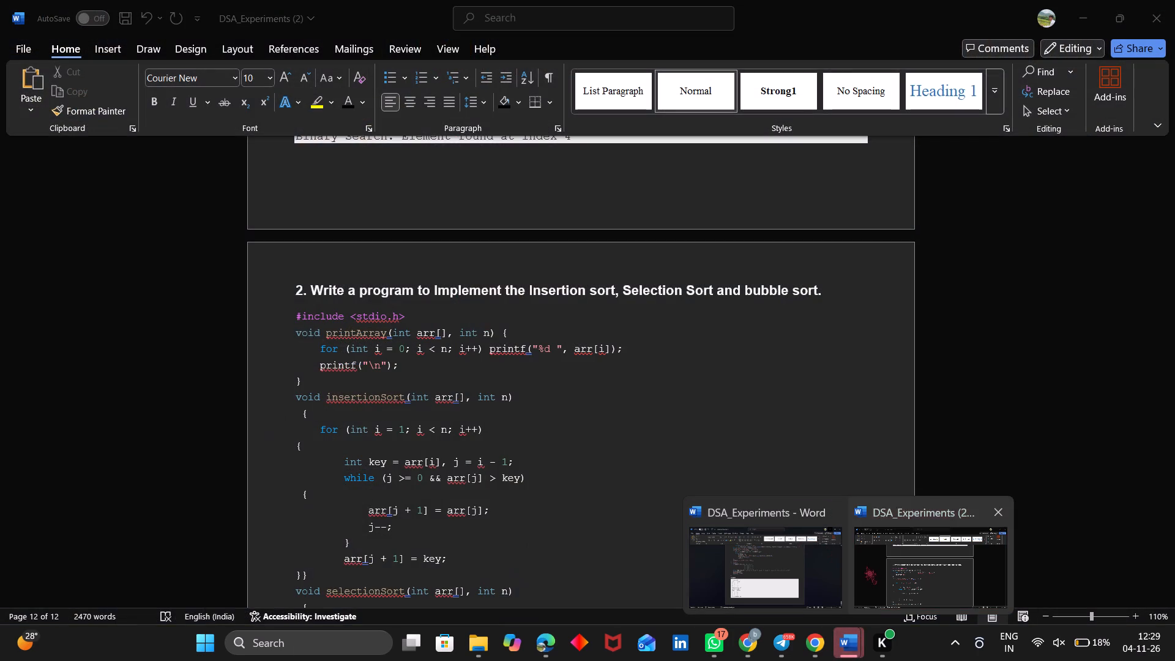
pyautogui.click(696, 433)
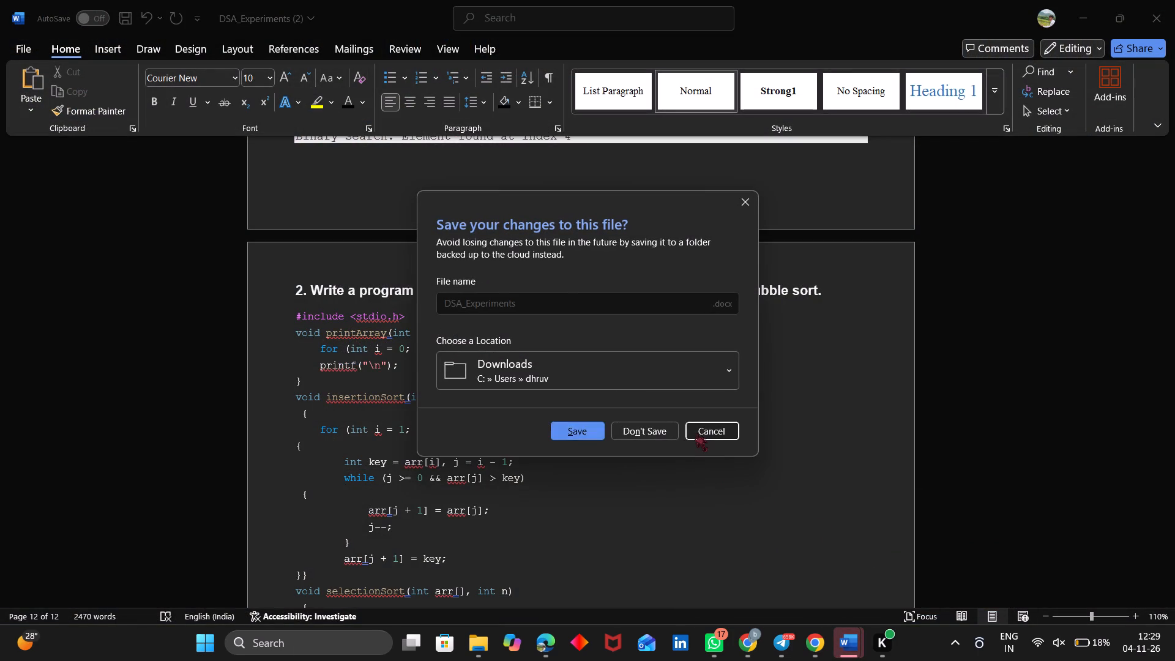
# In experiment 1's main function, add blank lines after "return 0;" and after the "Linear Search: Element not found" line.
pyautogui.scroll(1, 692, 465)
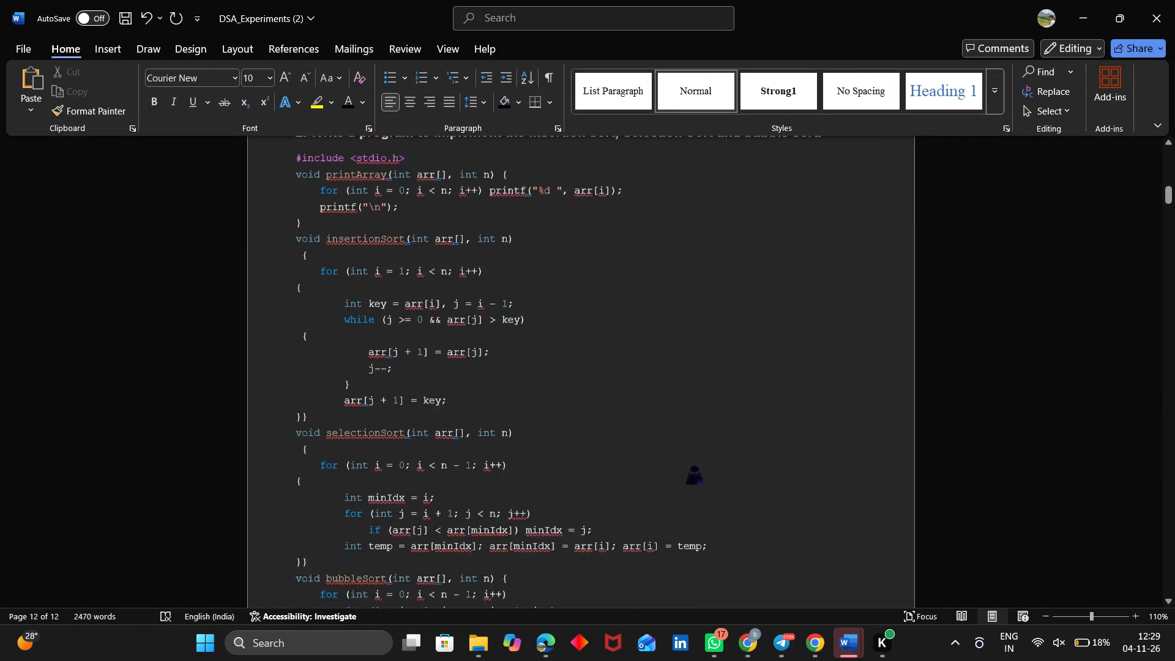
pyautogui.scroll(1, 692, 465)
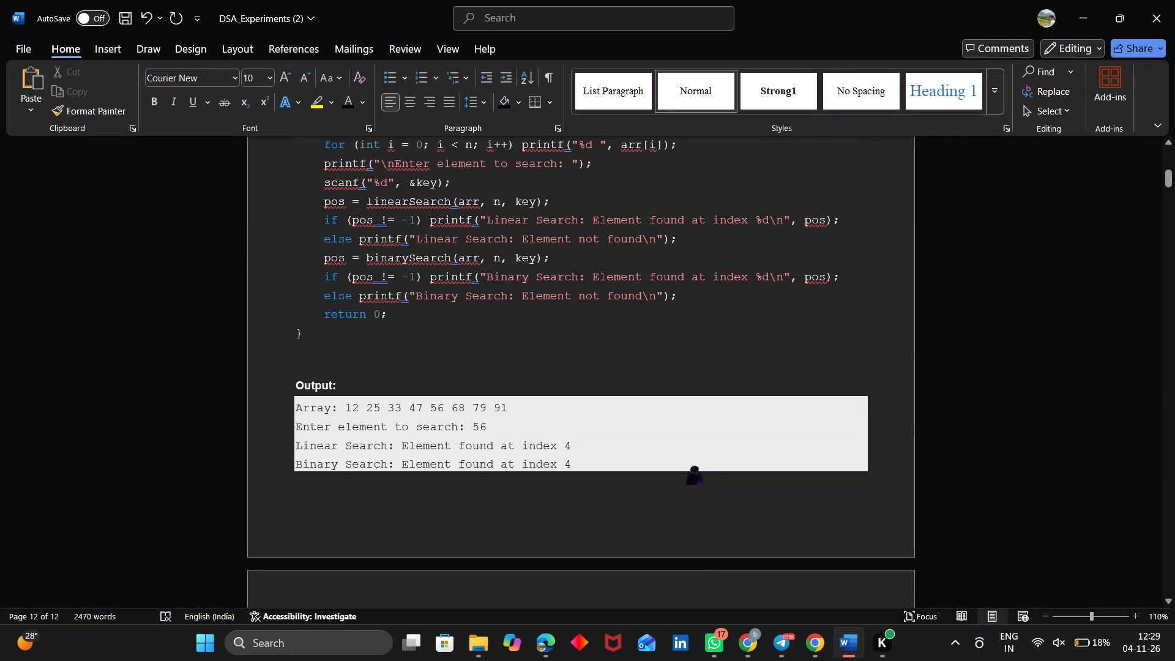
pyautogui.scroll(1, 703, 577)
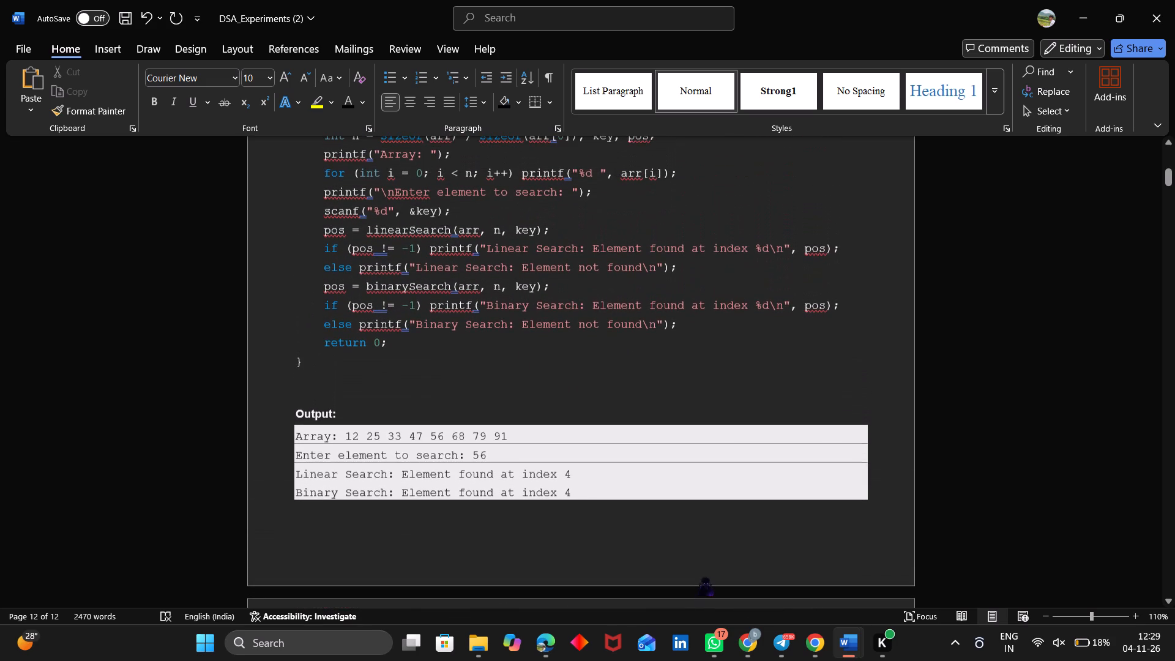
pyautogui.scroll(1, 703, 577)
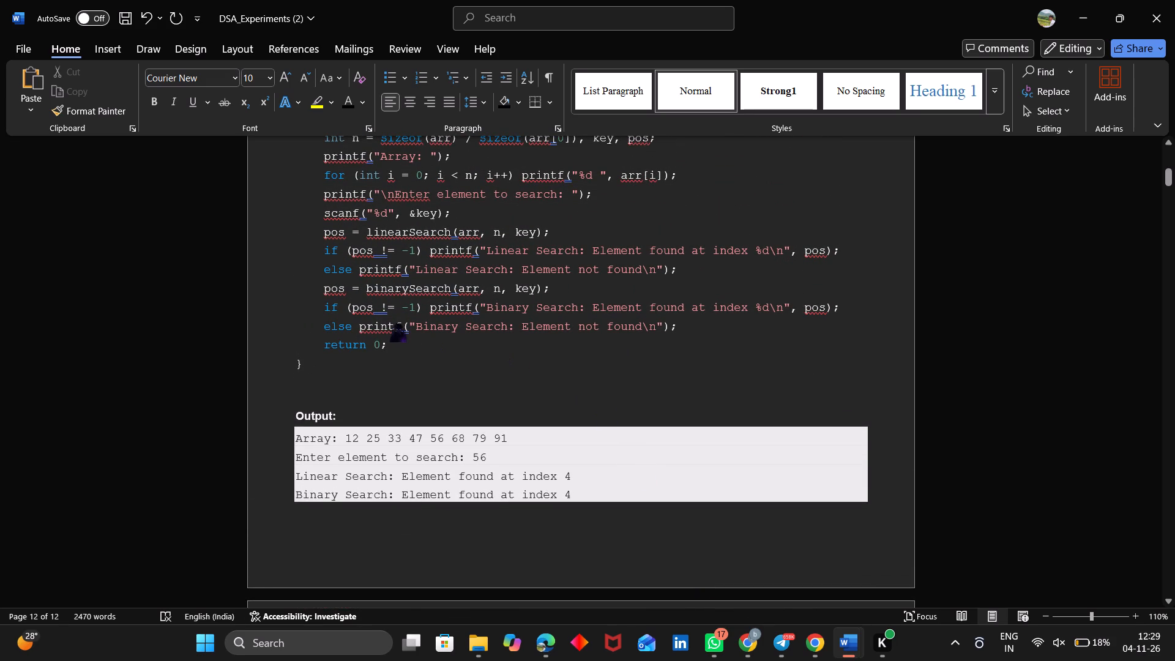
pyautogui.click(400, 338)
pyautogui.press('Return')
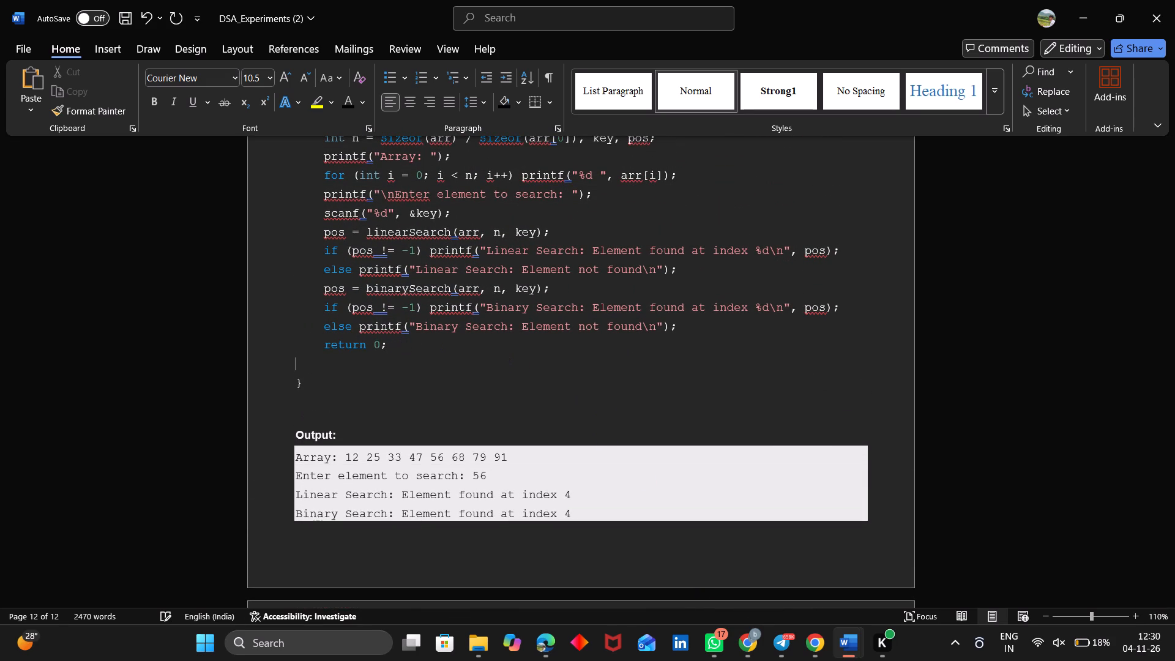
pyautogui.press('Up')
pyautogui.press('Up')
pyautogui.press('Up')
pyautogui.press('Up')
pyautogui.press('Right')
pyautogui.click(682, 267)
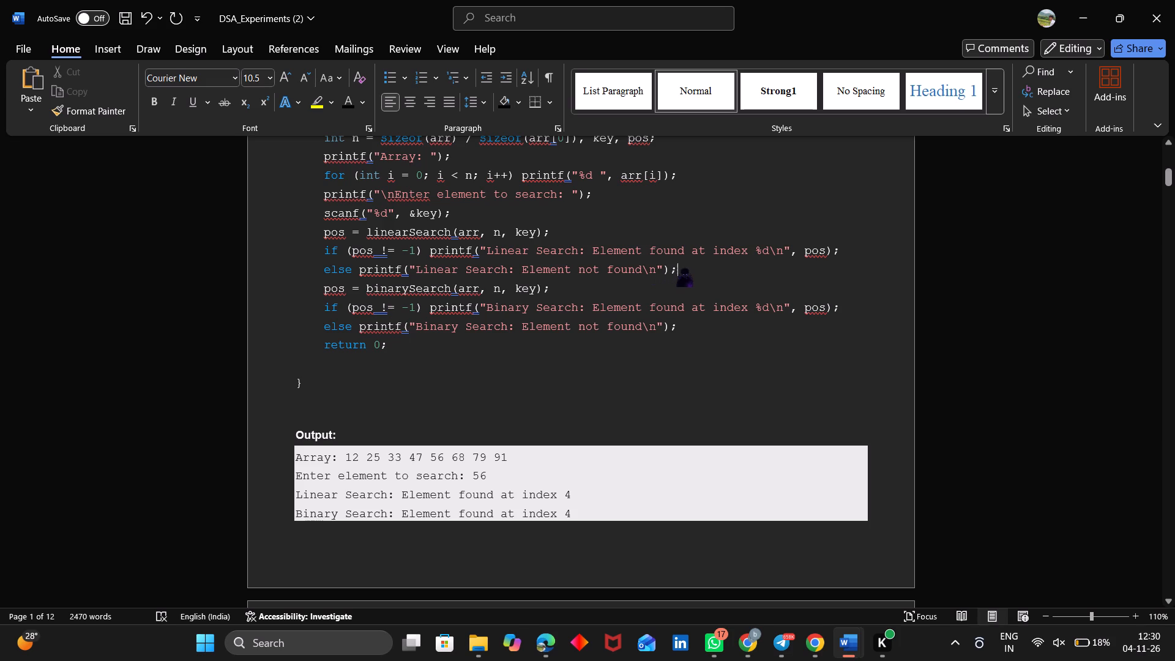
pyautogui.press('Return')
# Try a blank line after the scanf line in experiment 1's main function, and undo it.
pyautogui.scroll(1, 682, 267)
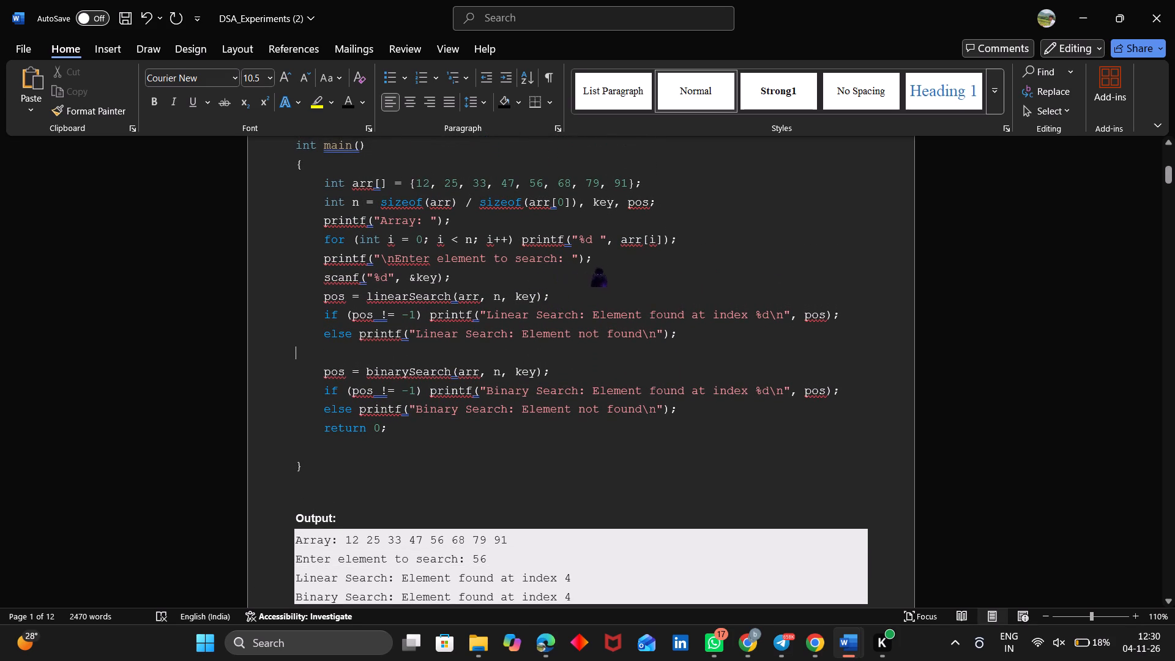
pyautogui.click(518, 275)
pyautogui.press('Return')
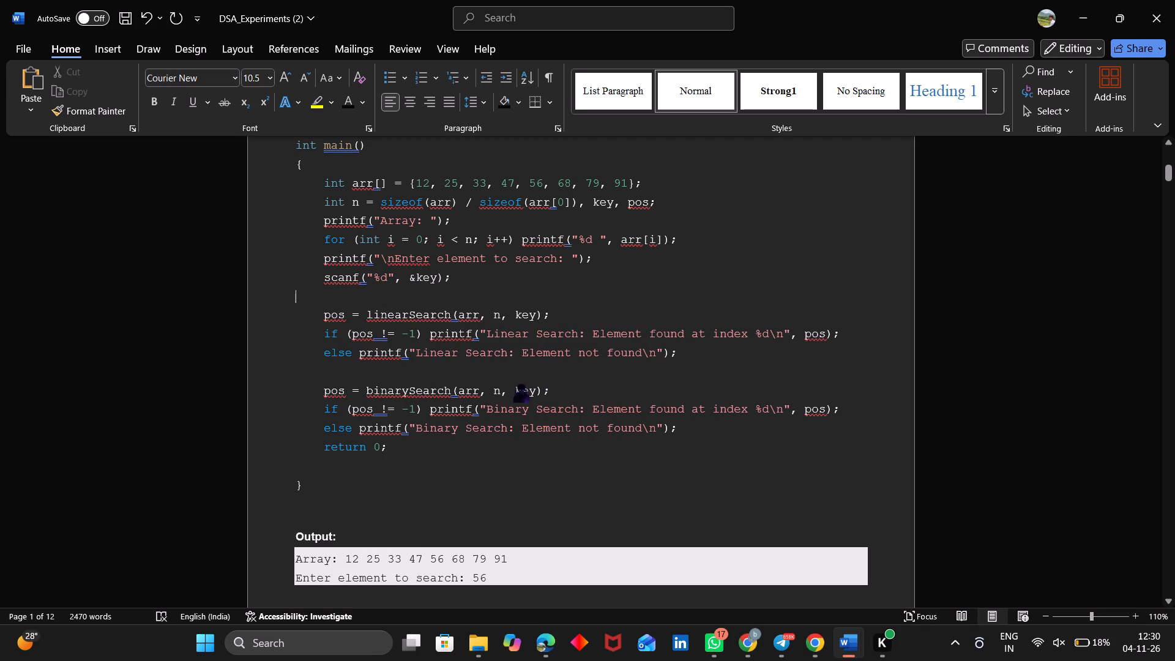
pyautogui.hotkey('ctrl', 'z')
# Reduce the gap between experiment 1's closing brace and its Output heading to a single blank line.
pyautogui.scroll(3, 519, 383)
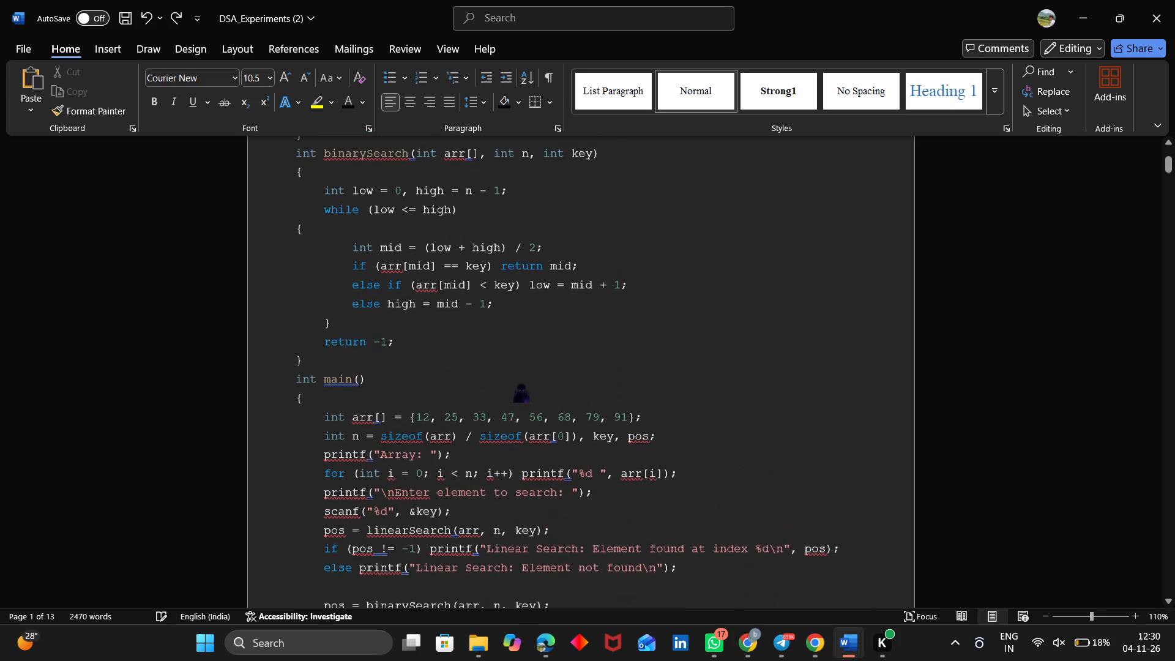
pyautogui.scroll(1, 519, 383)
pyautogui.scroll(-1, 519, 383)
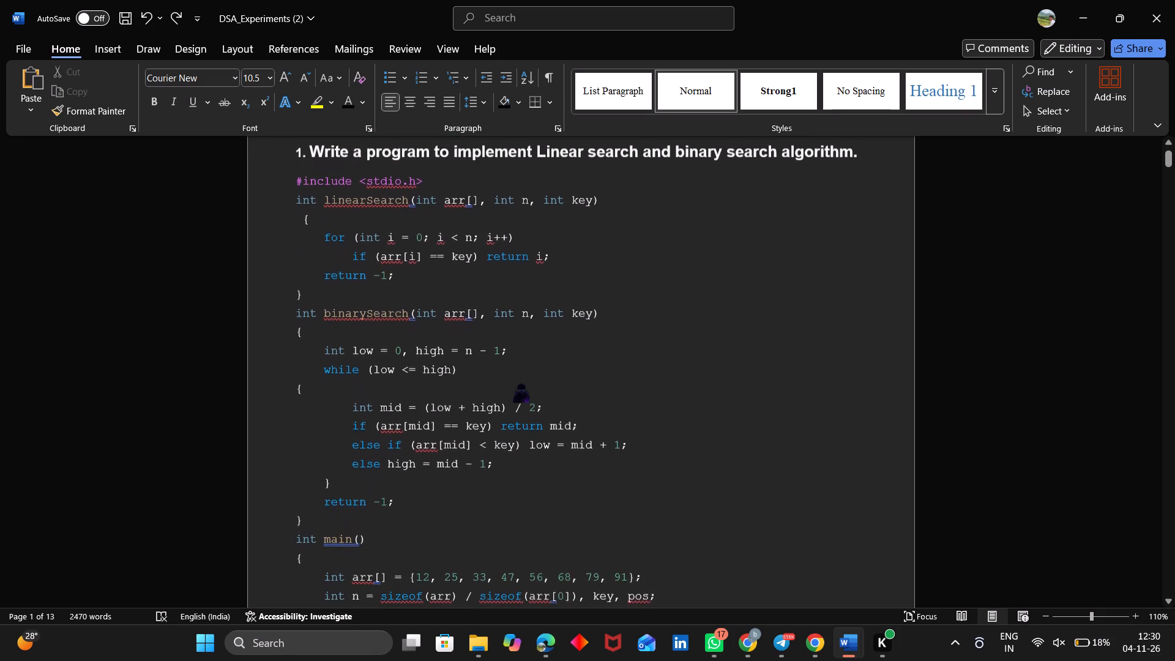
pyautogui.scroll(-1, 519, 383)
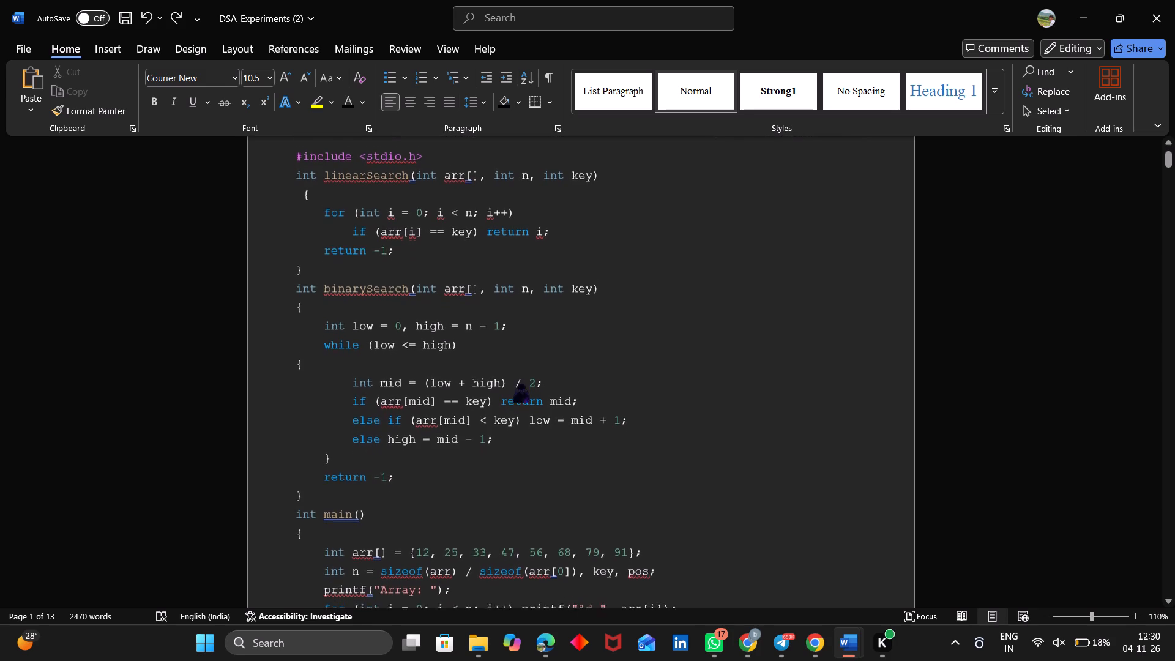
pyautogui.scroll(-3, 519, 383)
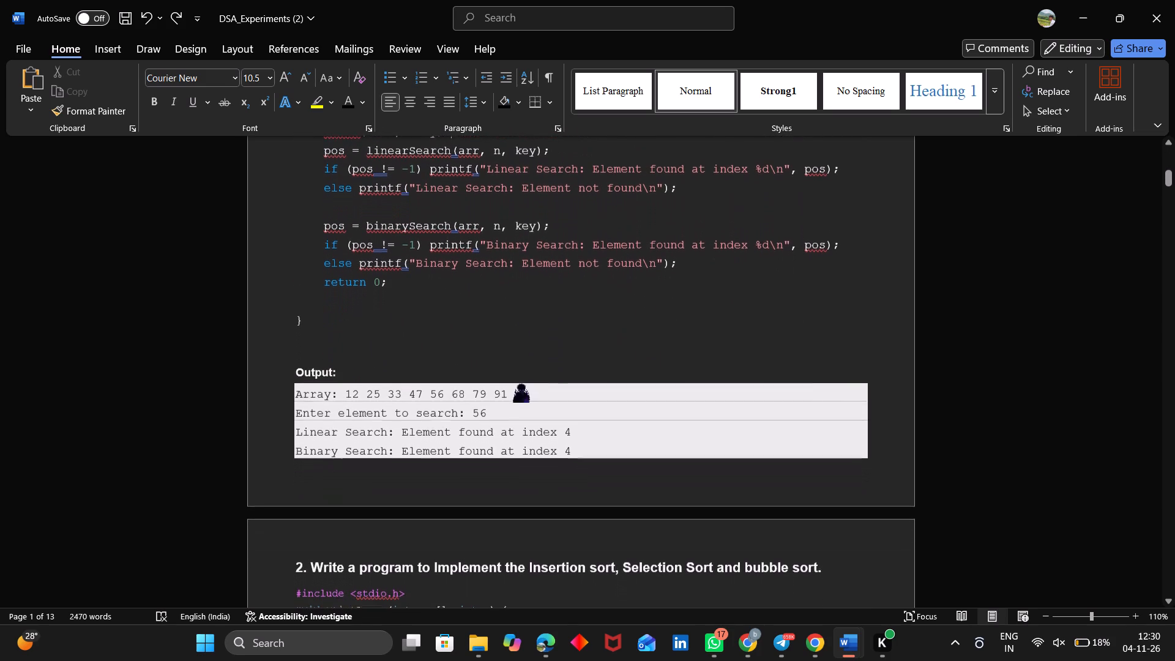
pyautogui.scroll(-1, 519, 383)
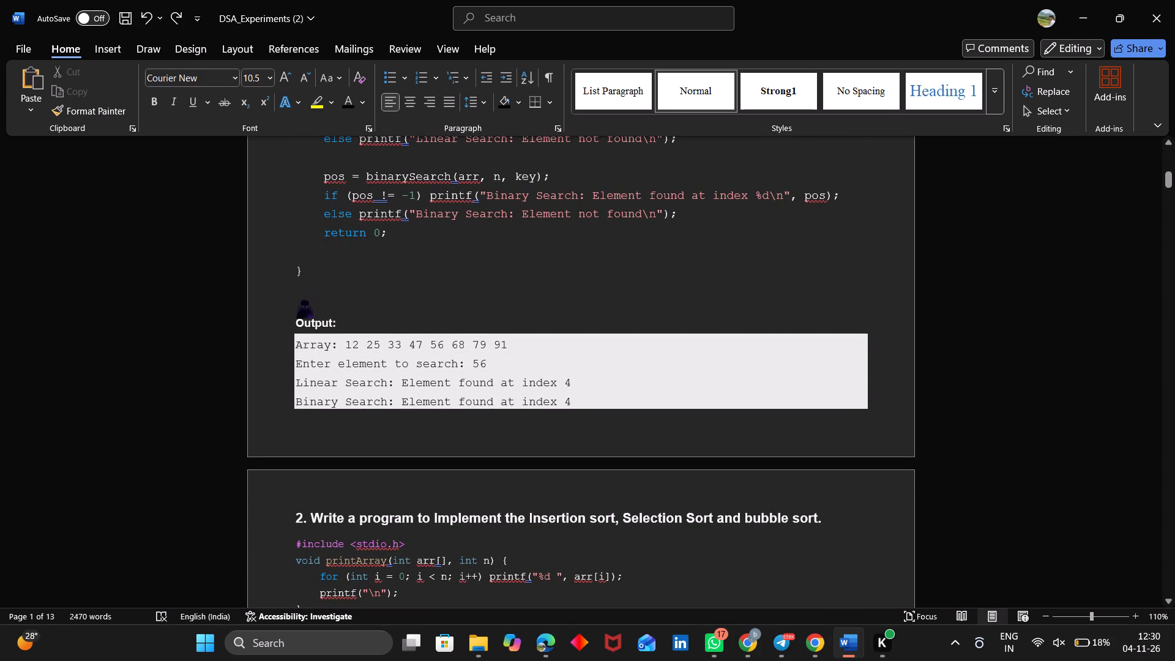
pyautogui.click(291, 316)
pyautogui.press('BackSpace')
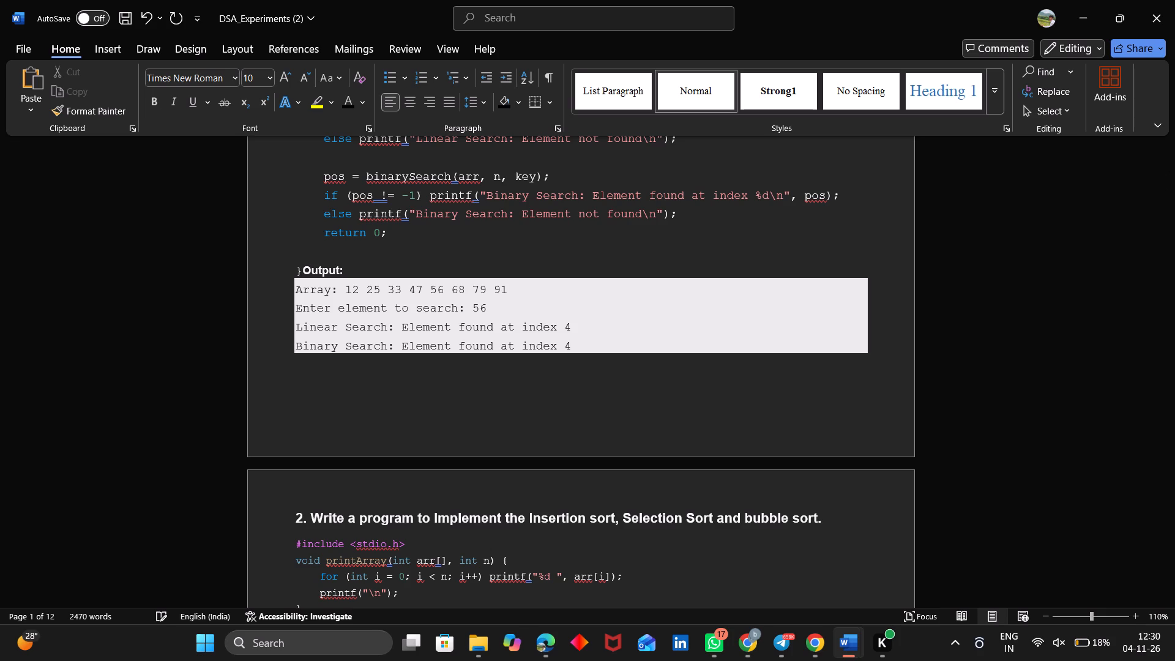
pyautogui.press('Return')
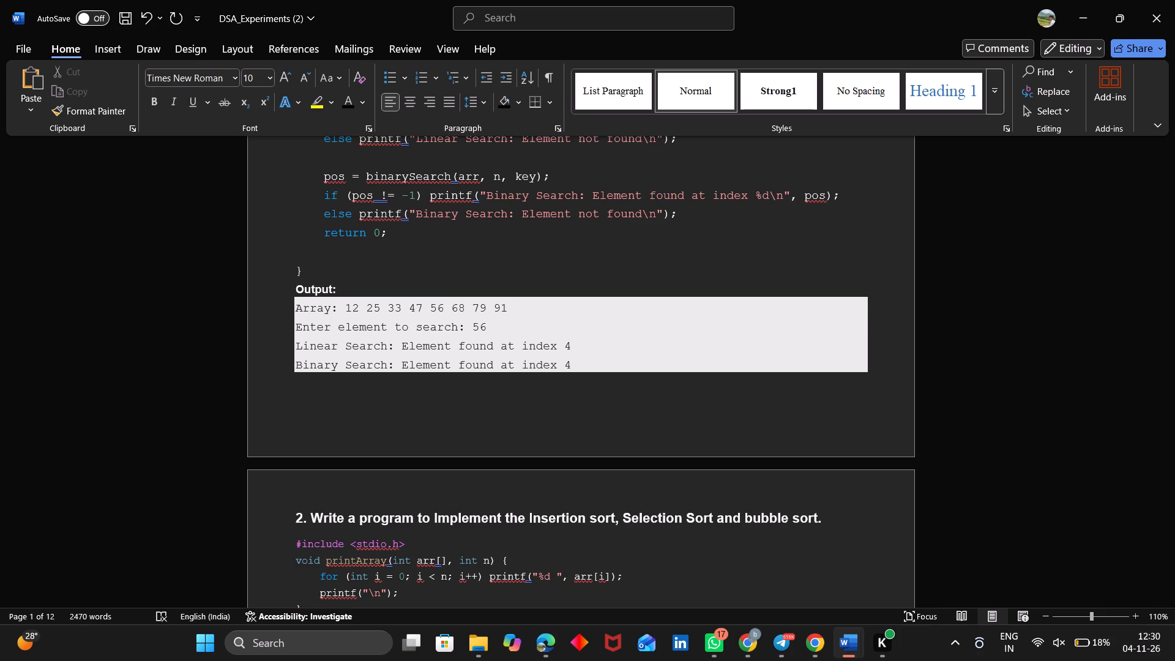
pyautogui.press('Return')
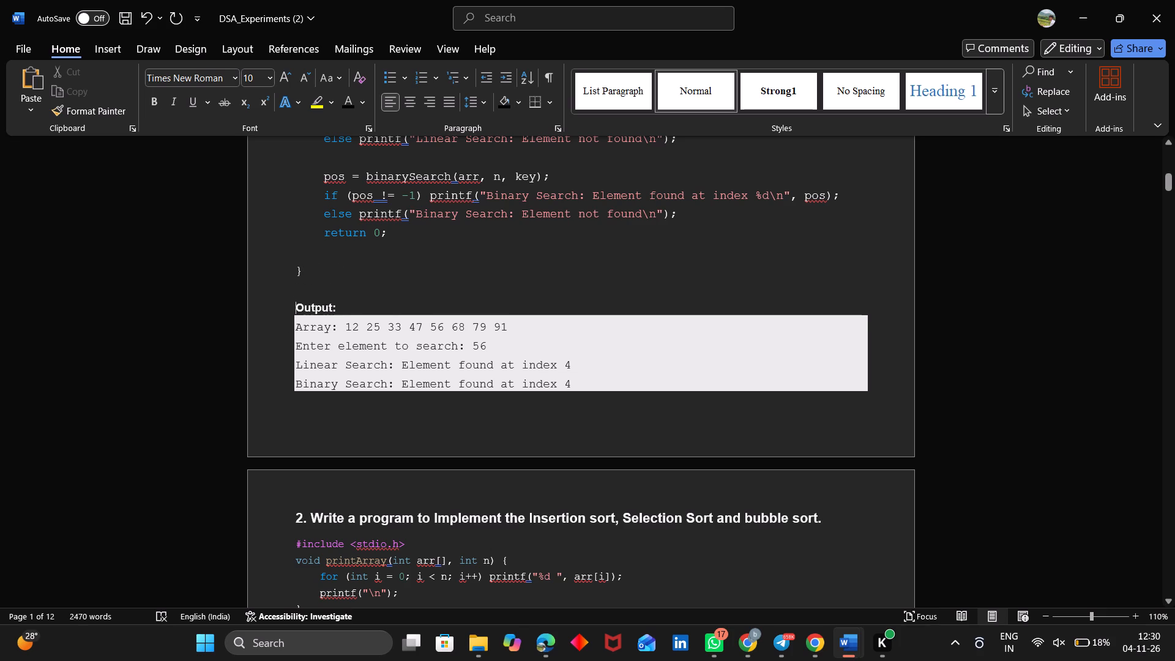
# Insert a blank line after "pos = binarySearch(arr, n, key);" in experiment 1's main function.
pyautogui.click(554, 179)
pyautogui.press('Return')
# Look through the code and output blocks from experiment 1's main function to the start of experiment 4.
pyautogui.scroll(-1, 617, 244)
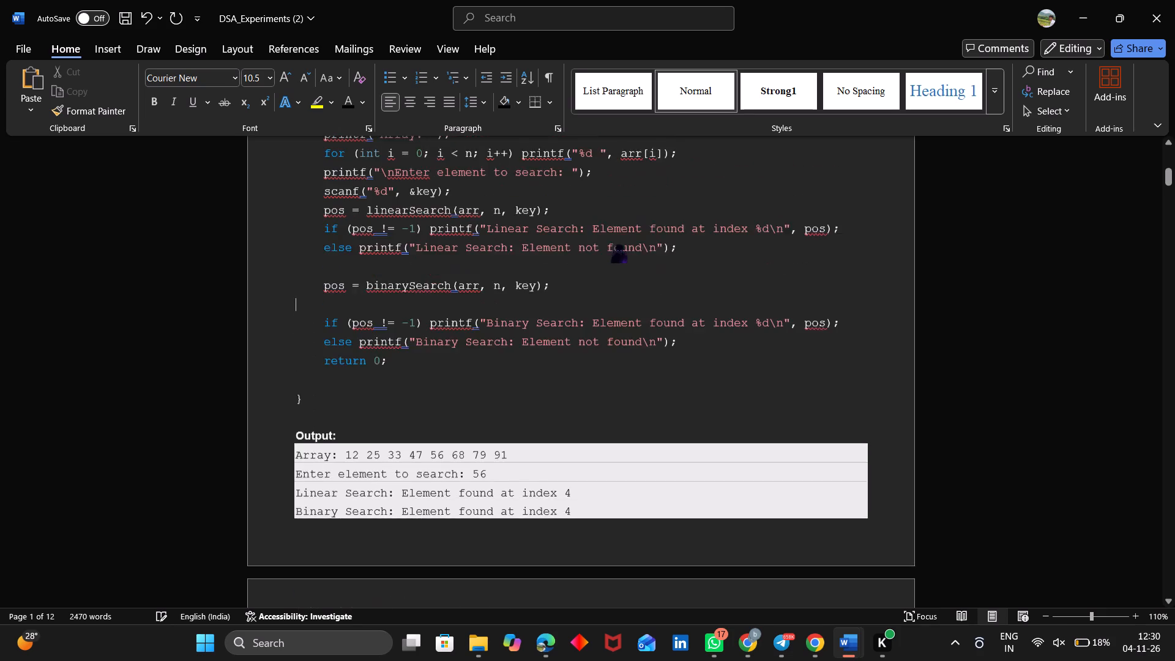
pyautogui.scroll(-2, 617, 244)
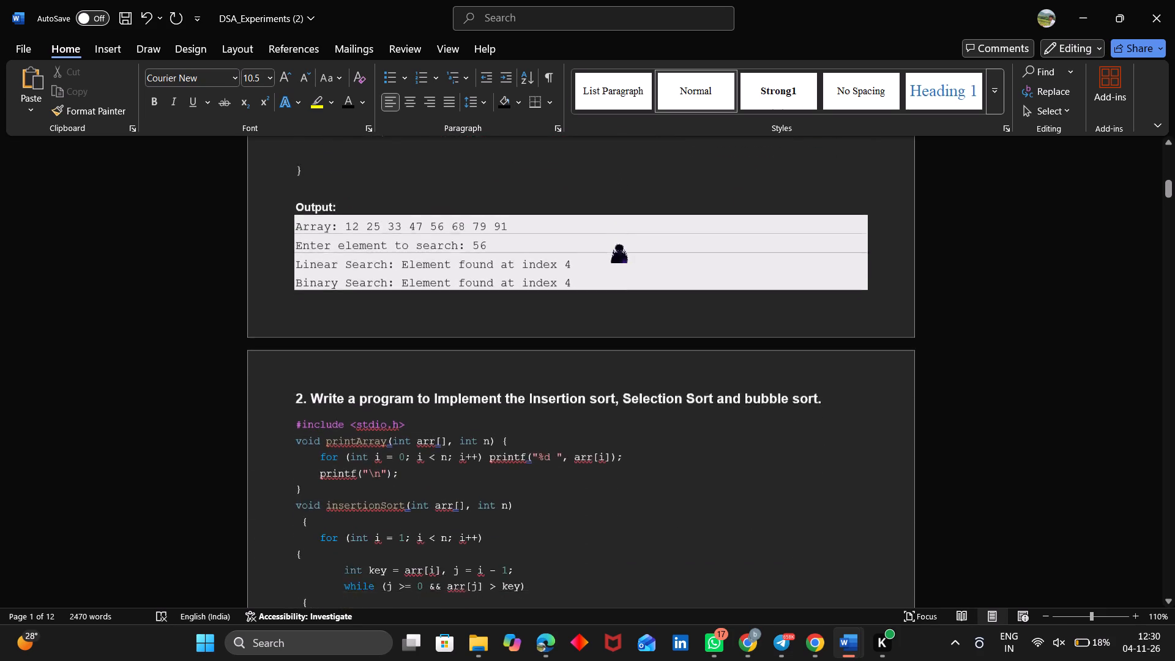
pyautogui.scroll(-4, 617, 244)
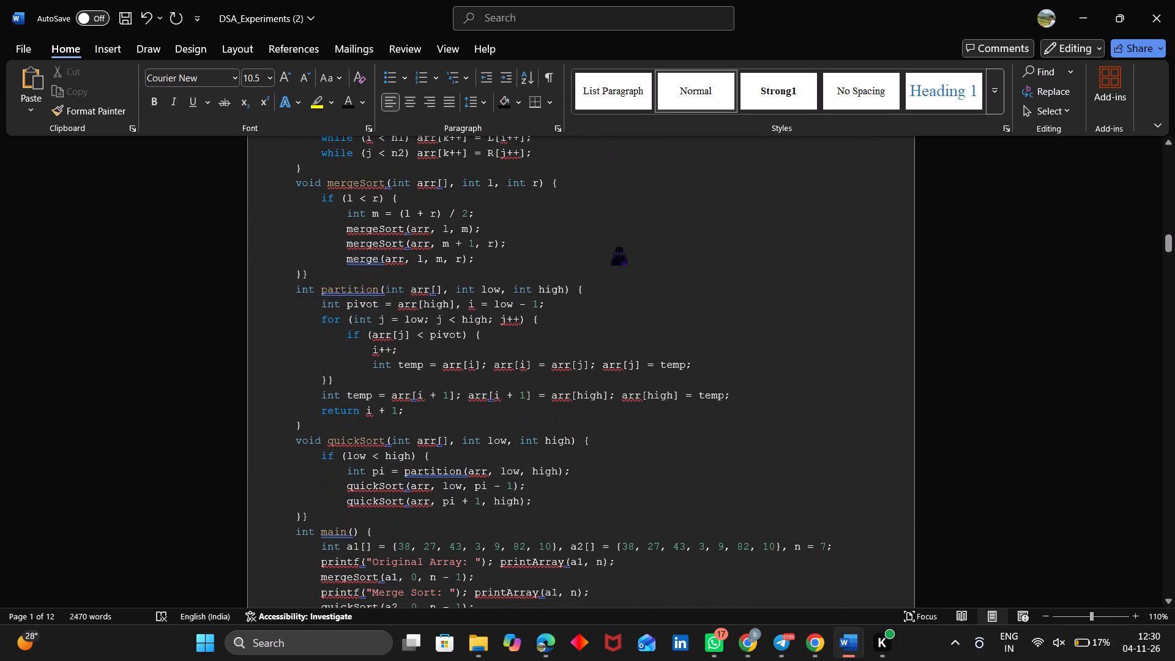
pyautogui.scroll(-2, 617, 259)
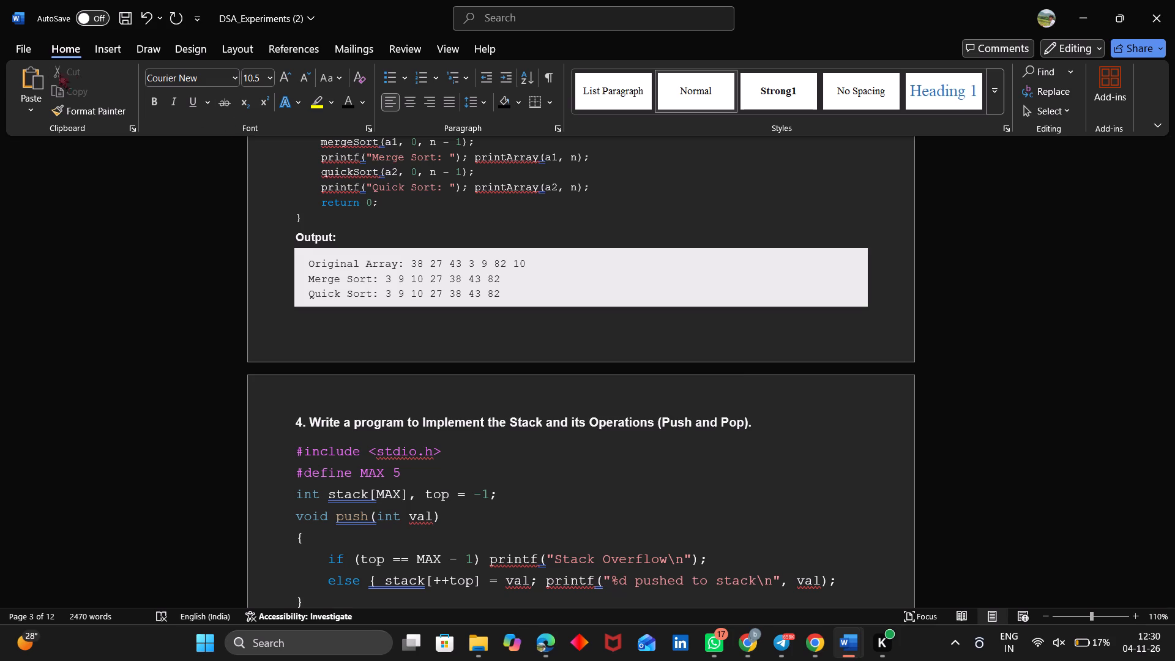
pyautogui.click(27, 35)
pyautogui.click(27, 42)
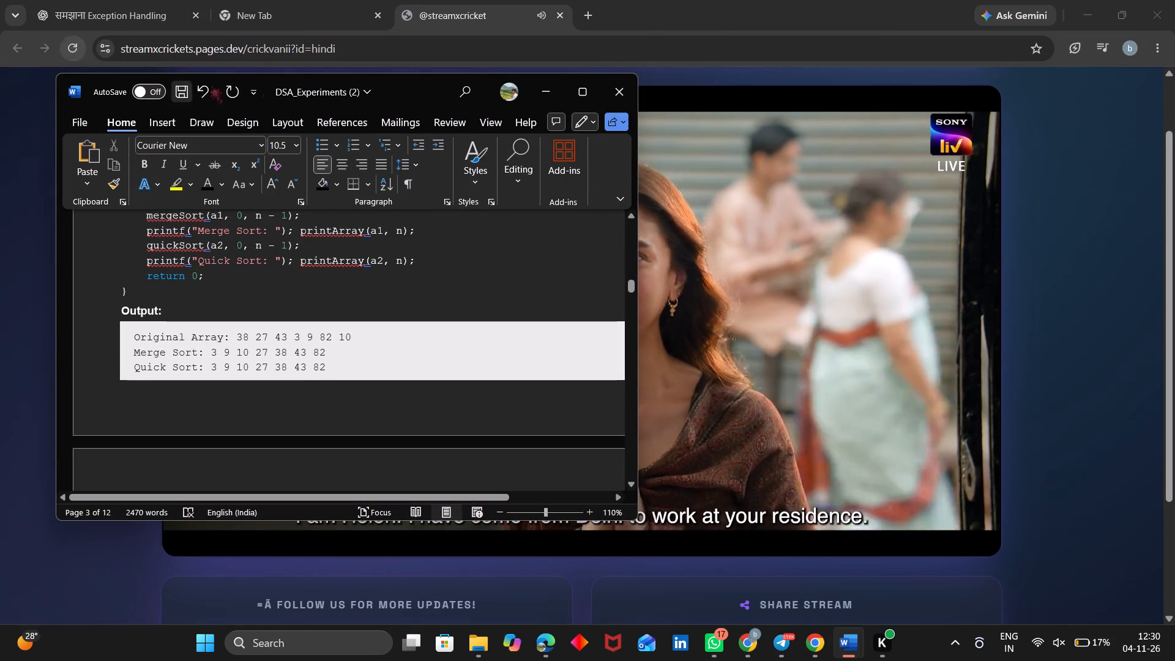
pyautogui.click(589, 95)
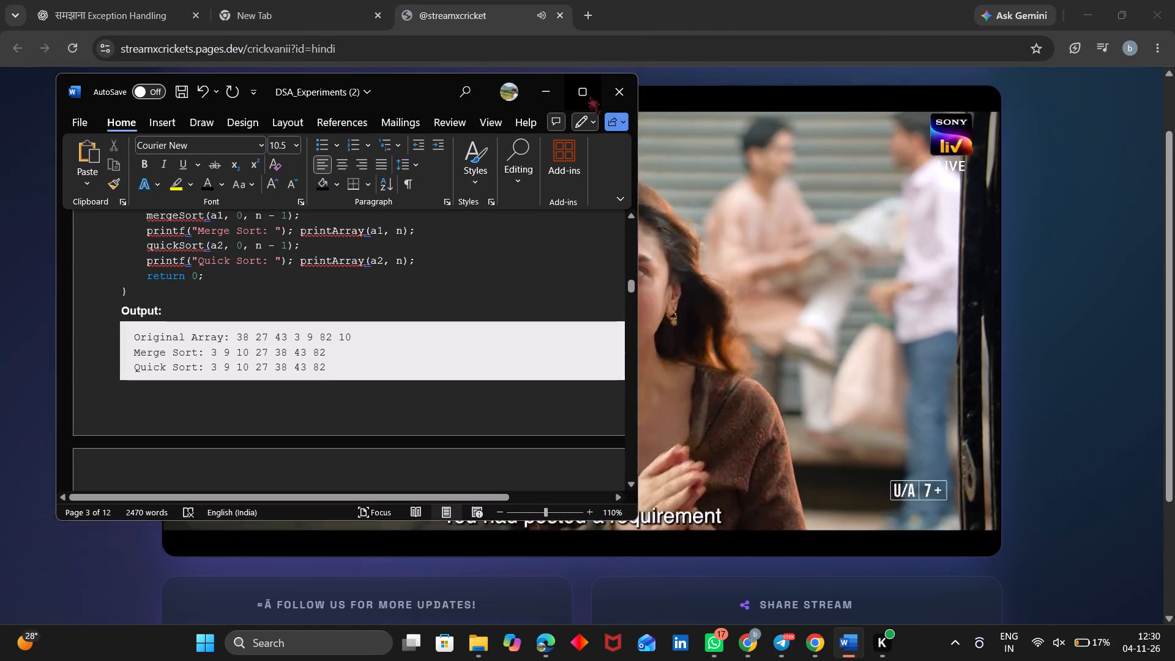
# Save a copy of the document as a Word Document named "Dhruv DSA file" in the Downloads folder.
pyautogui.scroll(-1, 94, 258)
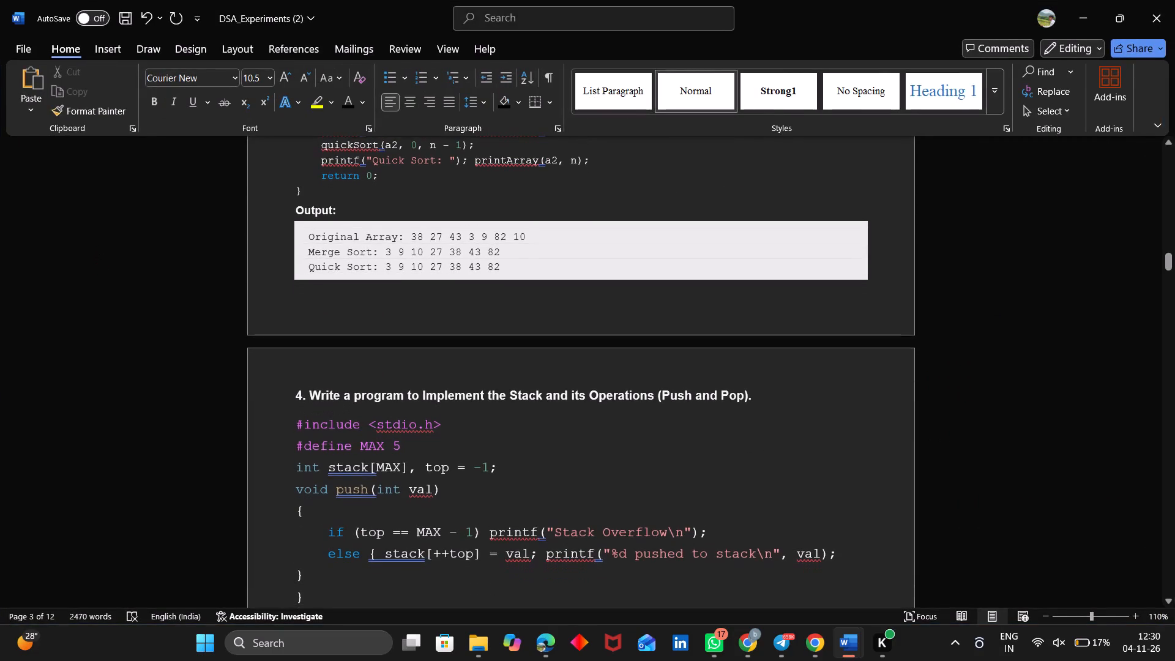
pyautogui.click(15, 60)
pyautogui.click(20, 48)
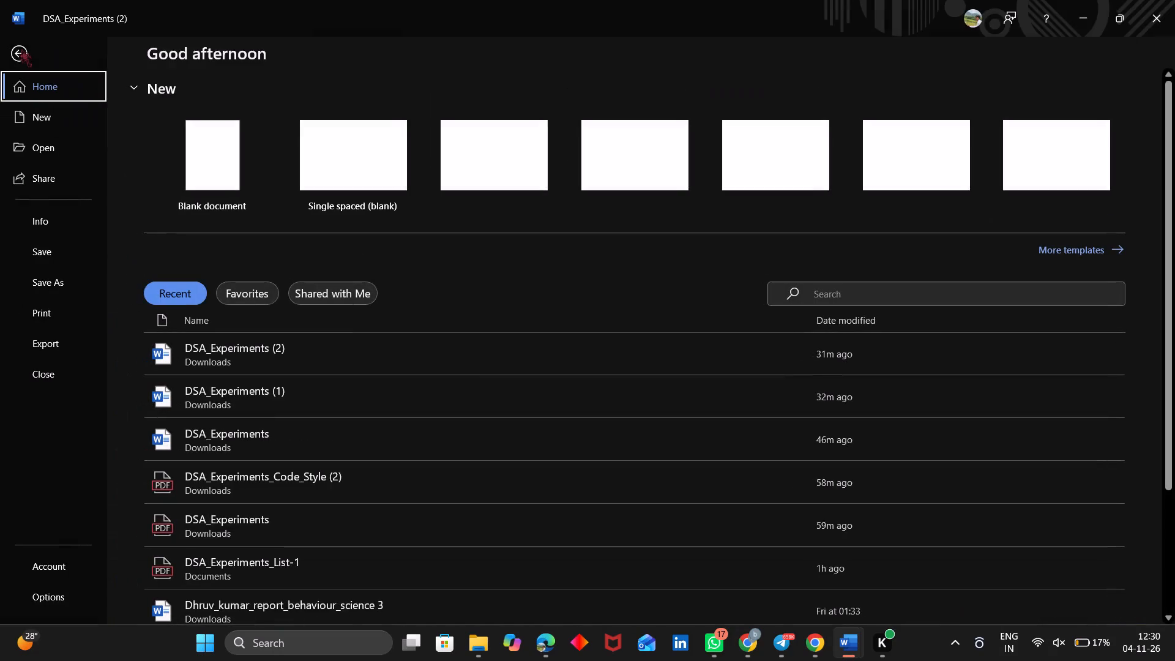
pyautogui.click(51, 283)
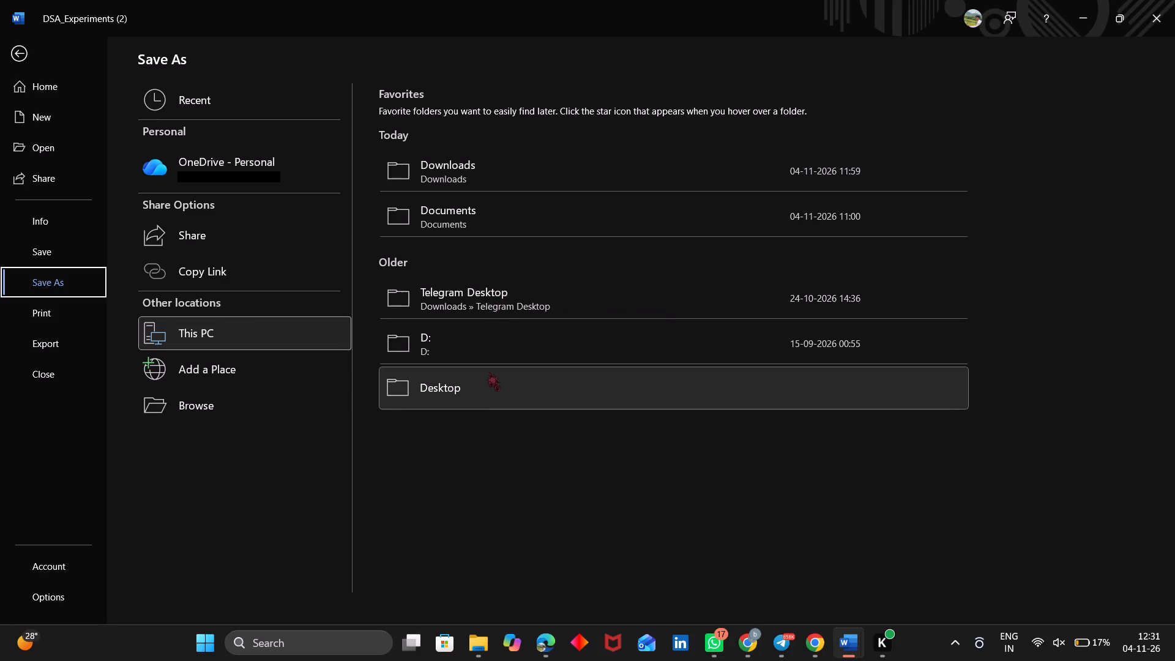
pyautogui.doubleClick(513, 182)
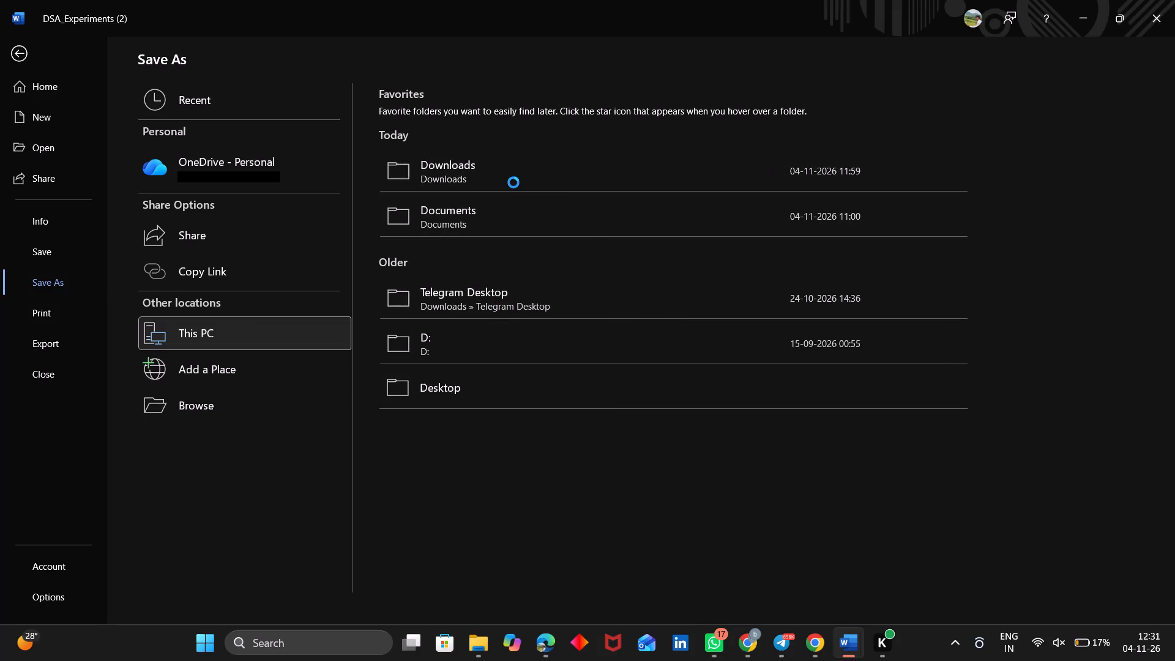
pyautogui.press('BackSpace')
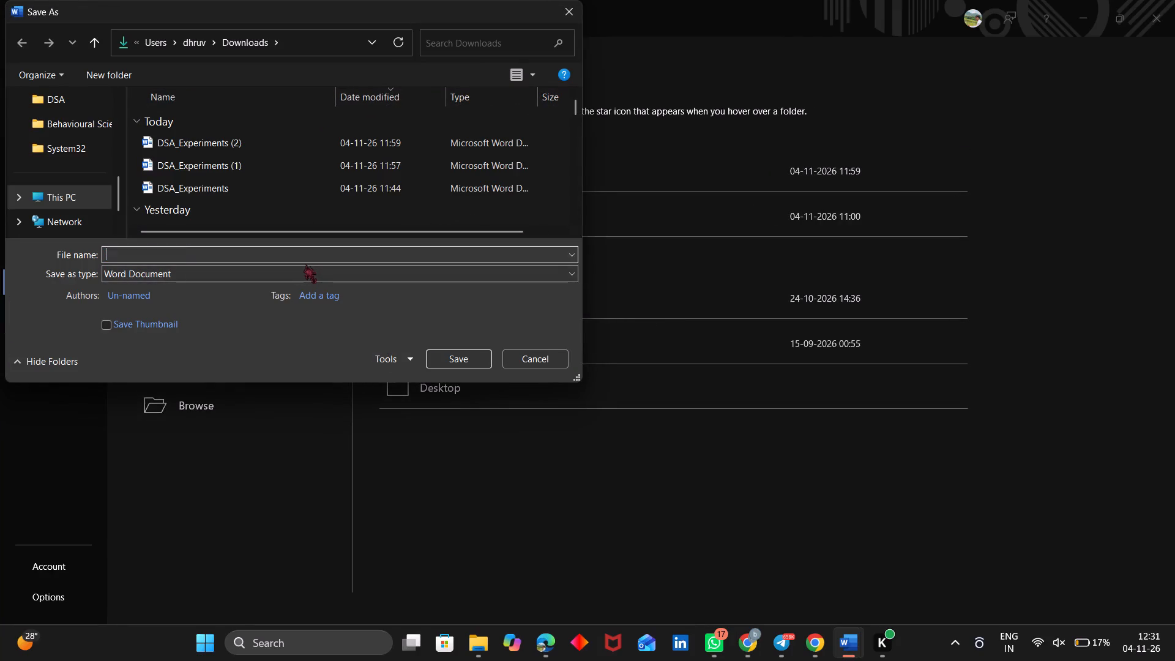
pyautogui.write('Dhruv')
pyautogui.press('space')
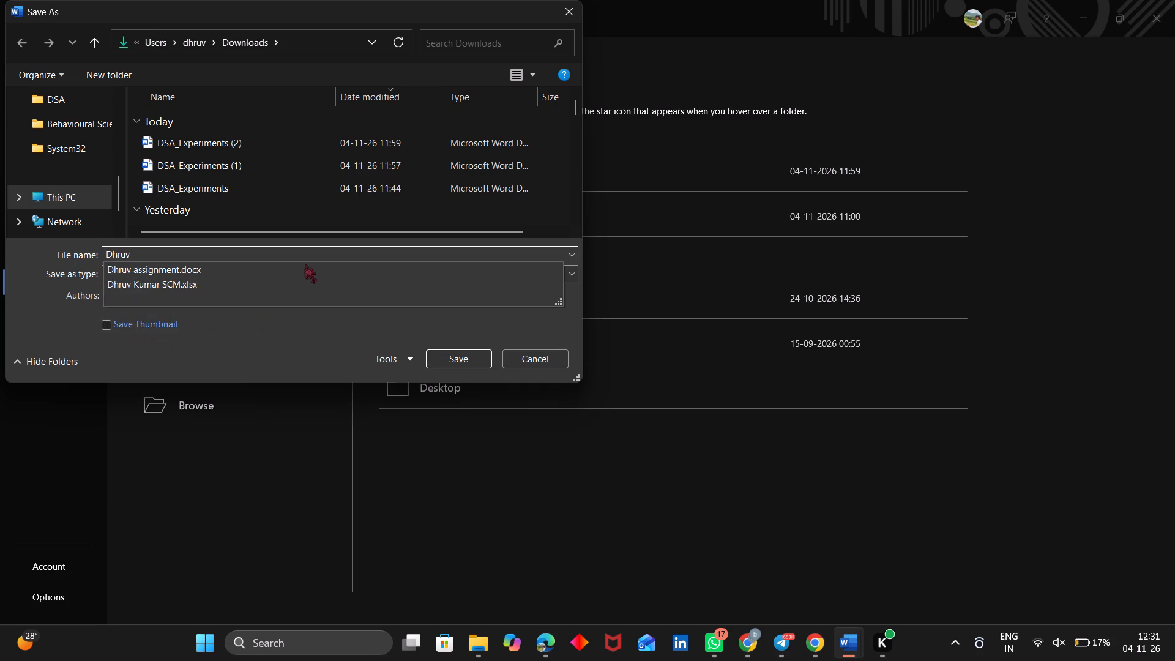
pyautogui.write('DSA')
pyautogui.press('space')
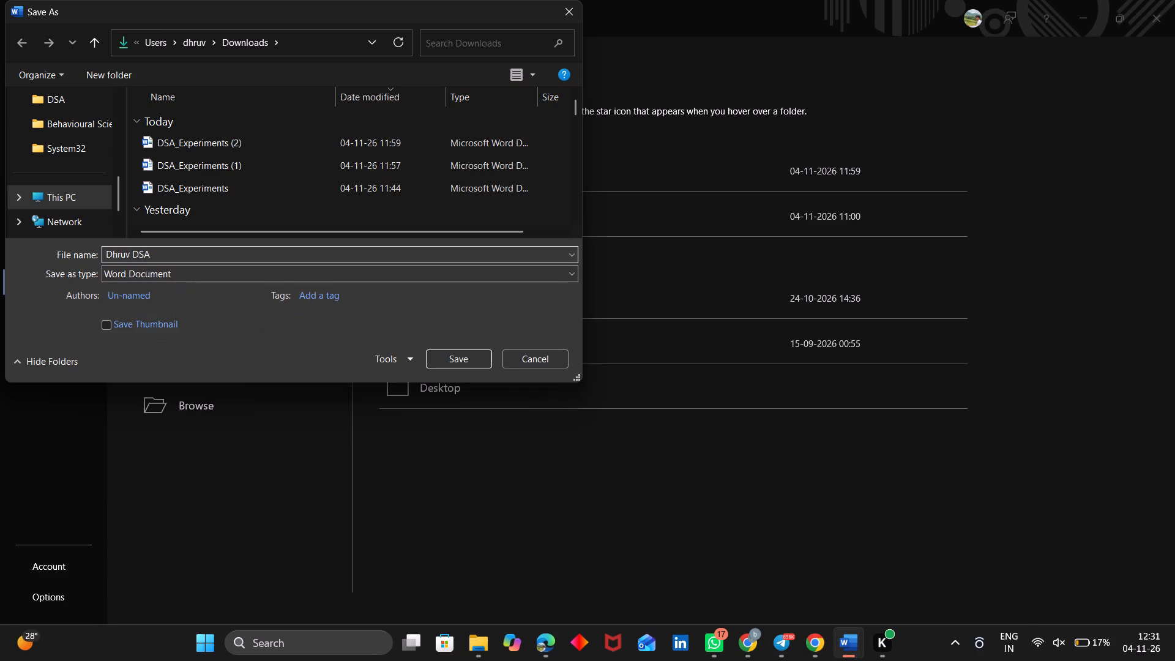
pyautogui.write('file')
pyautogui.press('space')
pyautogui.press('Return')
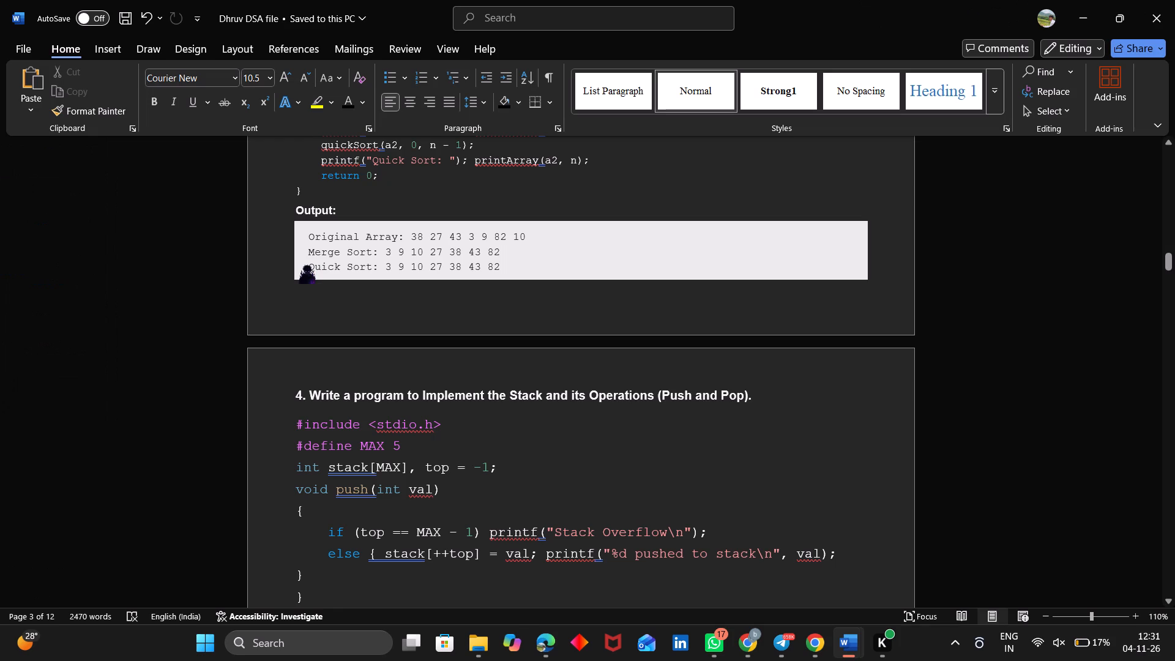
# Review the layout from experiment 4 through the final Prim's and Kruskal's MST output, and recheck experiment 1's code.
pyautogui.scroll(-3, 305, 264)
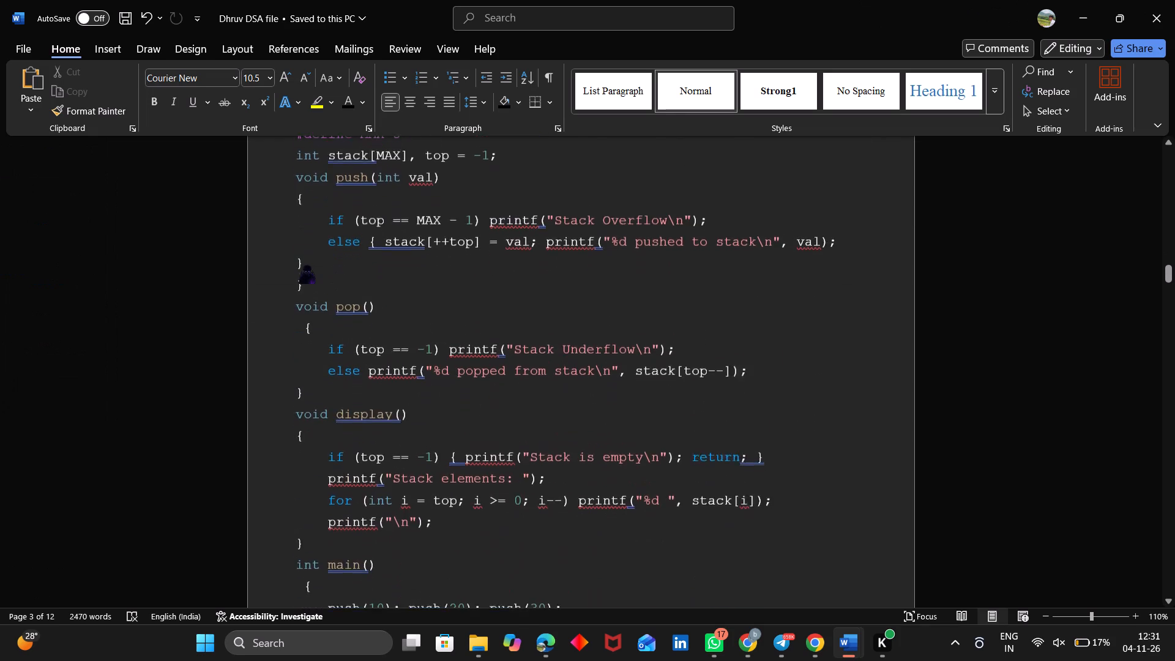
pyautogui.scroll(-1, 305, 264)
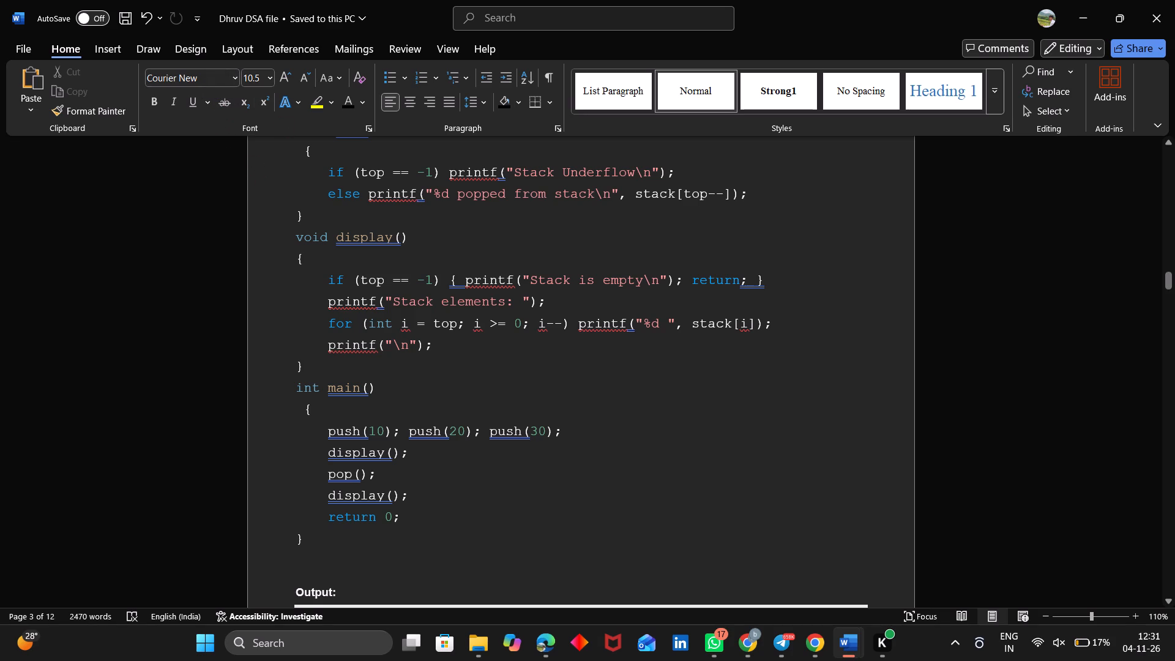
pyautogui.scroll(-4, 203, 269)
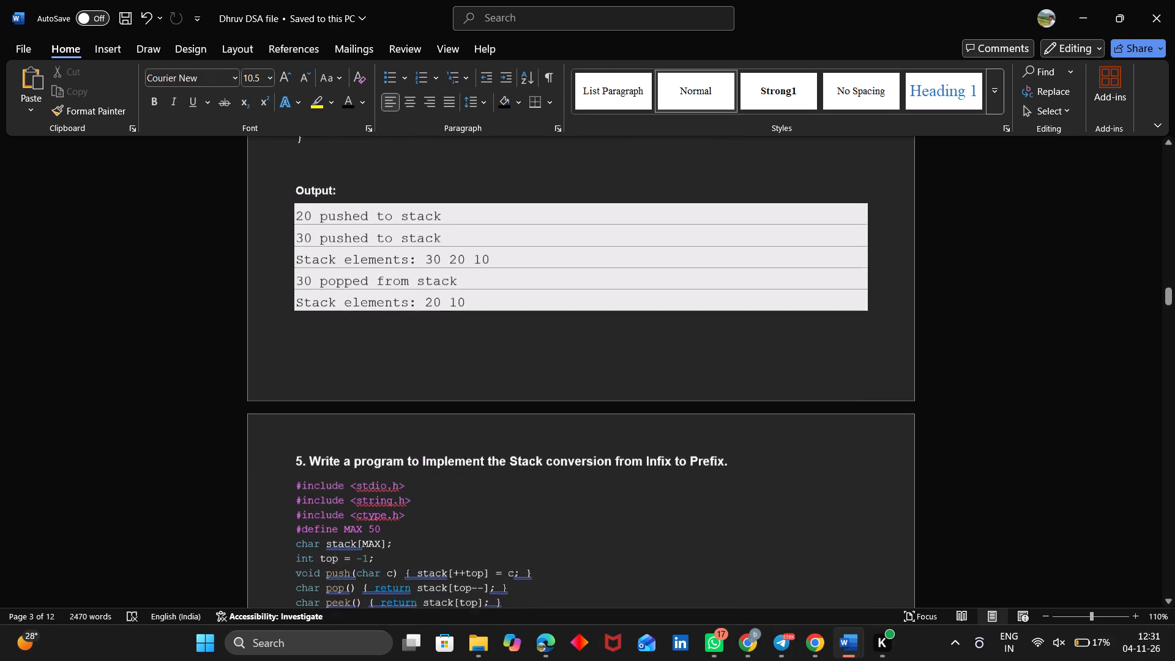
pyautogui.scroll(-1, 203, 269)
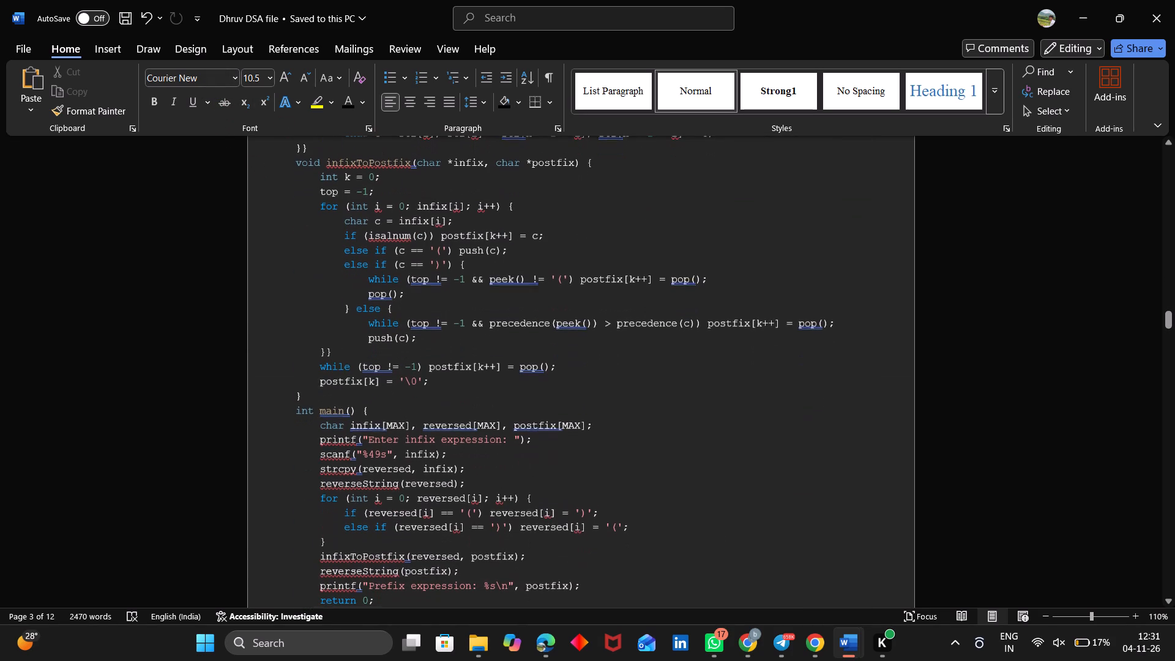
pyautogui.scroll(-1, 318, 321)
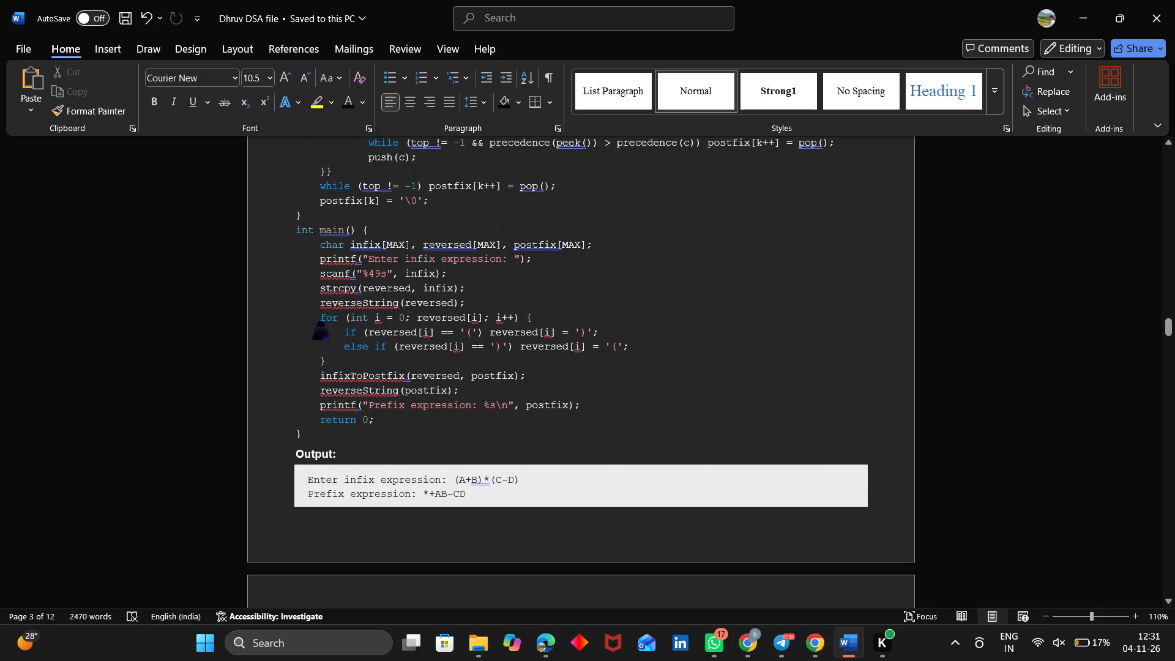
pyautogui.scroll(-9, 318, 321)
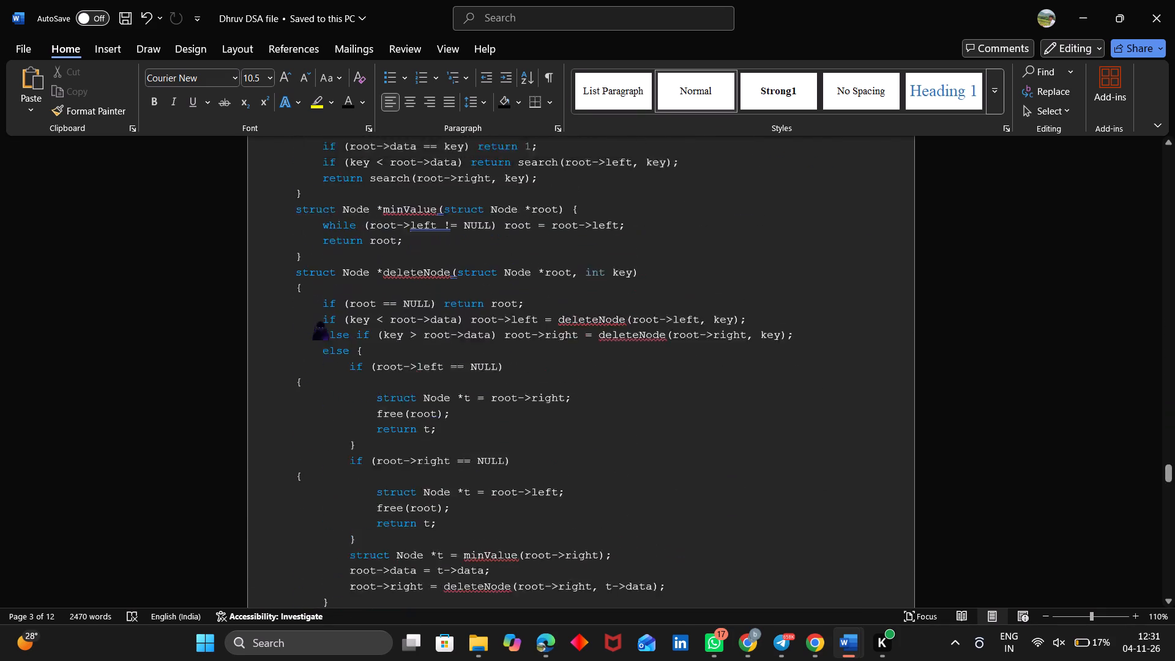
pyautogui.scroll(-3, 318, 321)
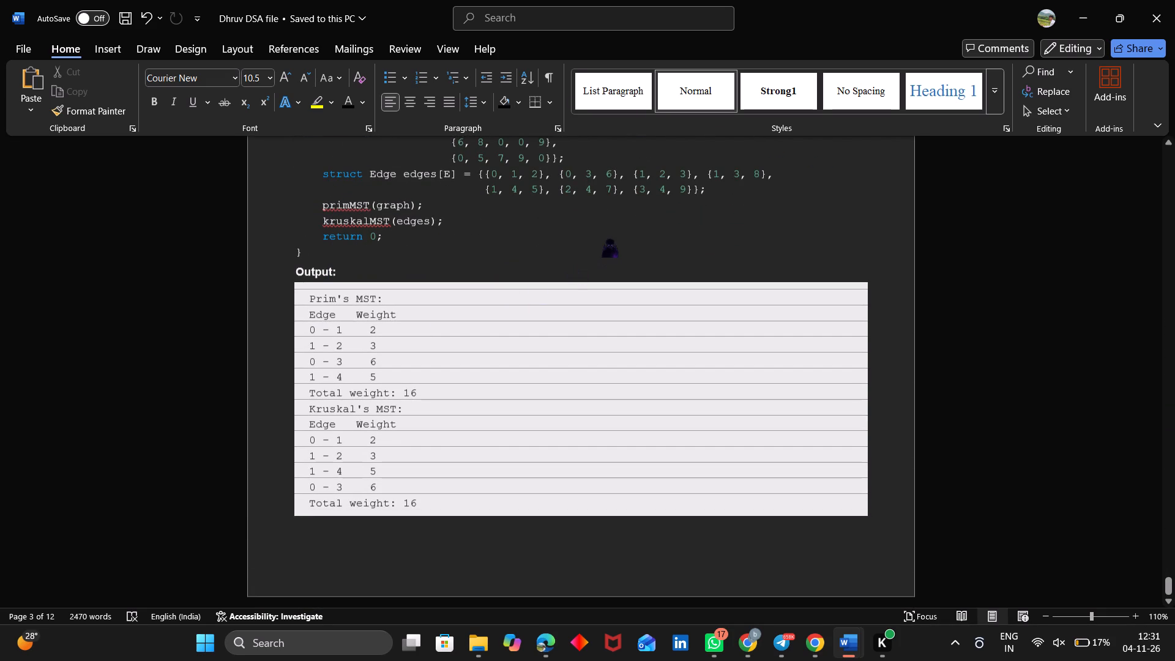
pyautogui.scroll(8, 608, 238)
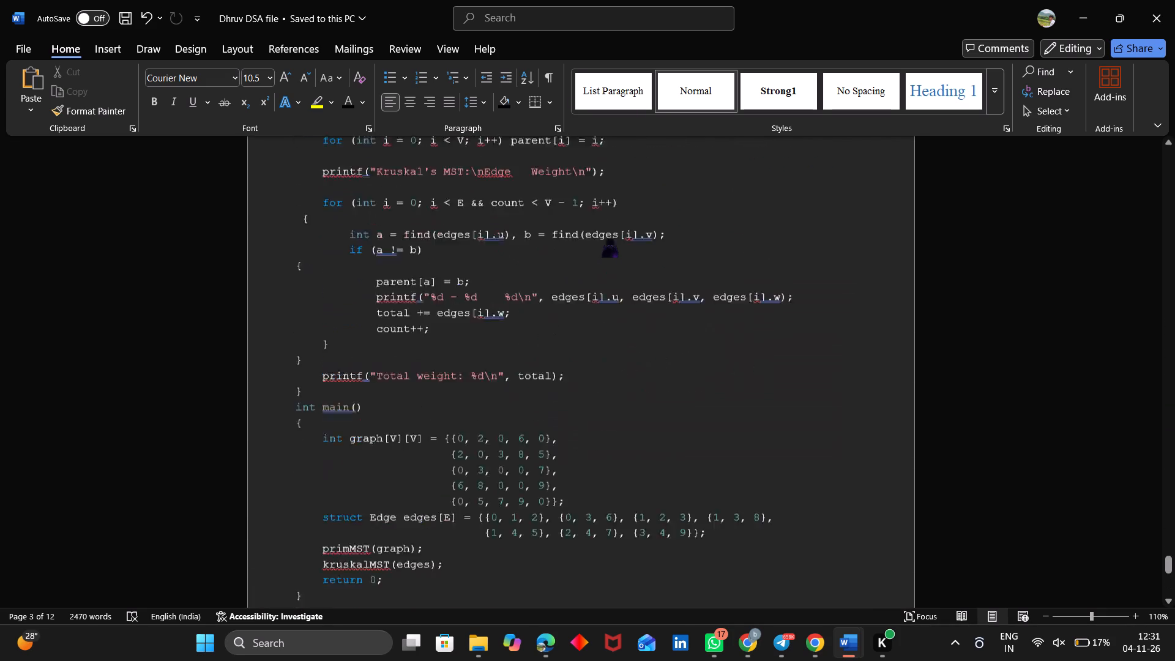
pyautogui.scroll(13, 608, 238)
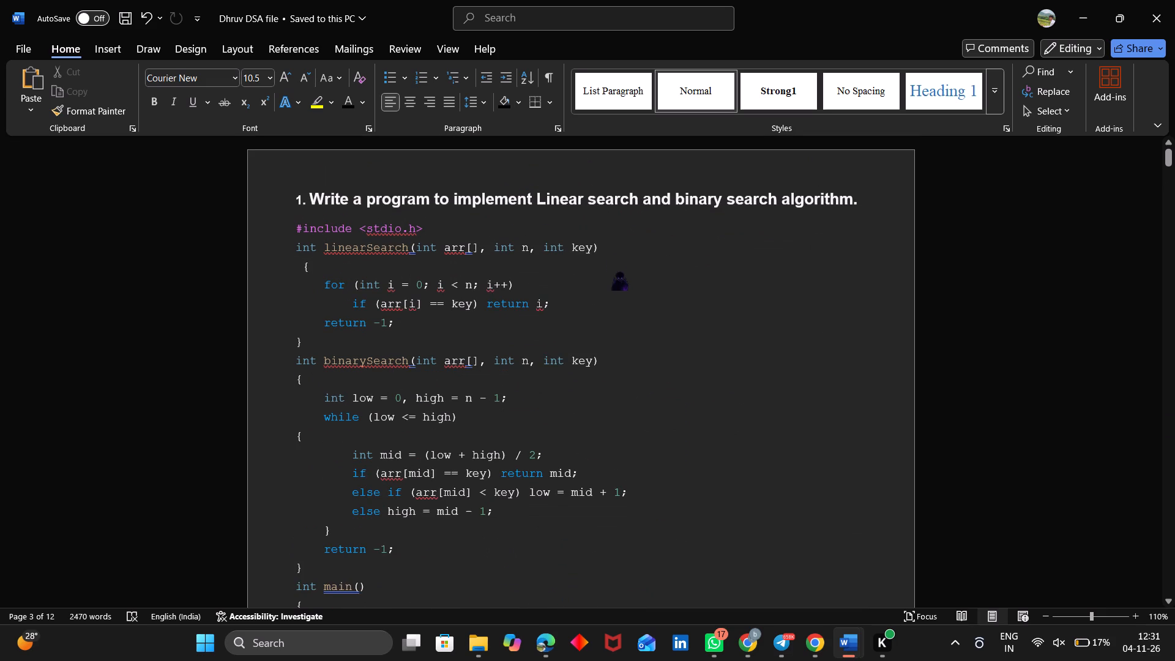
pyautogui.scroll(-1, 620, 282)
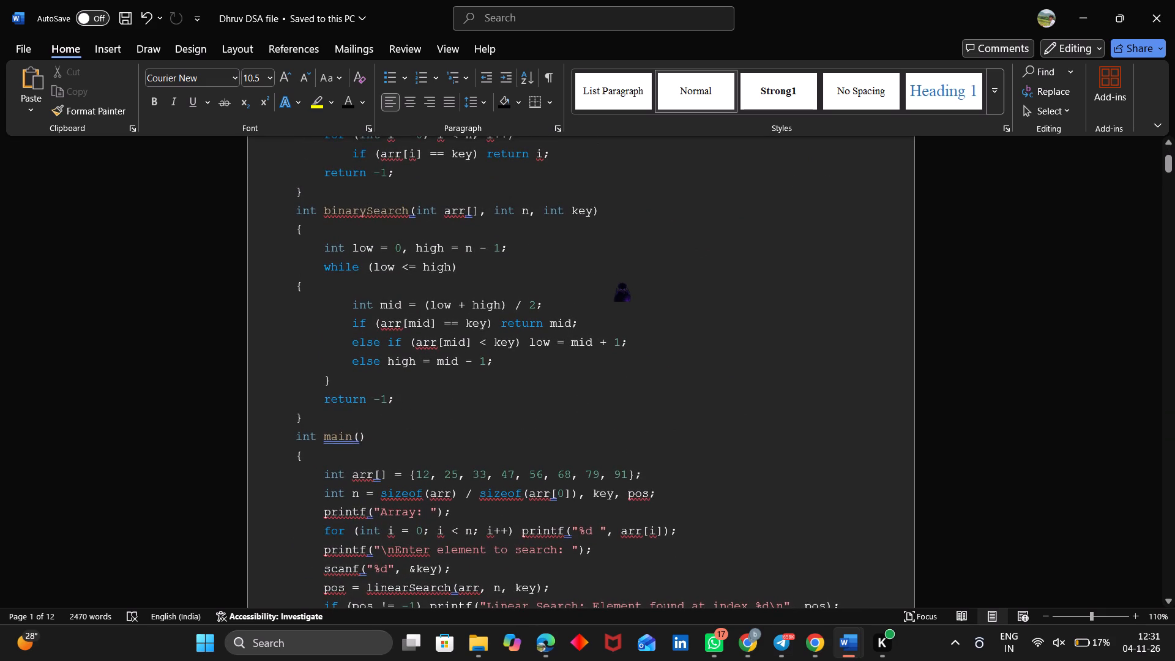
pyautogui.scroll(-1, 620, 282)
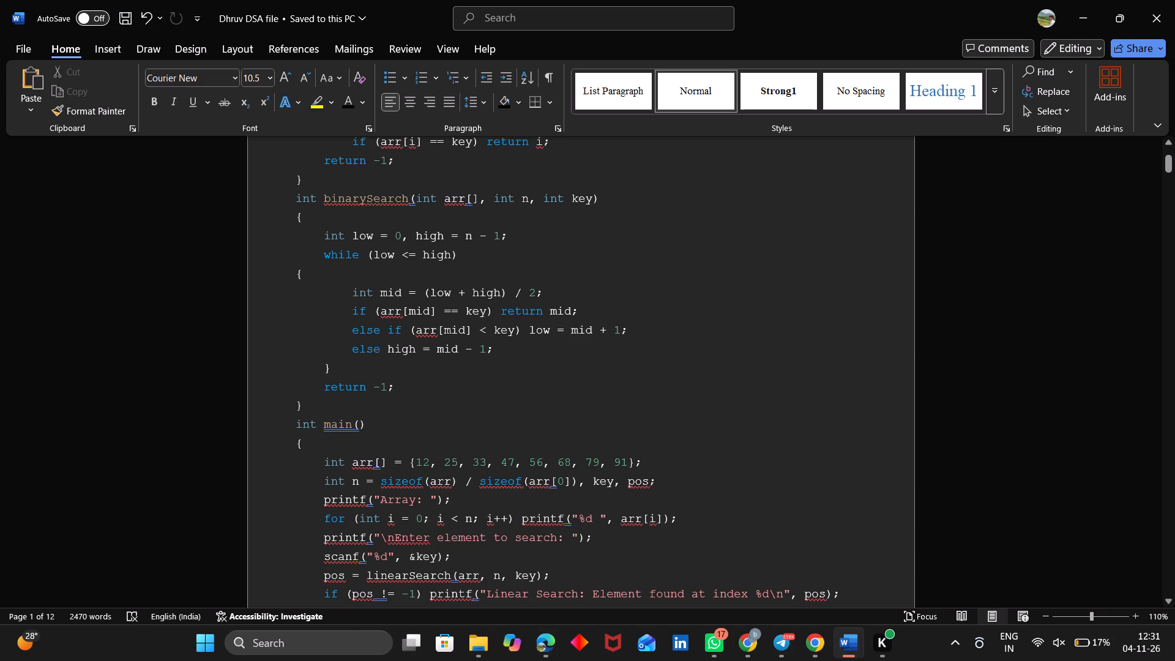
pyautogui.scroll(-1, 161, 508)
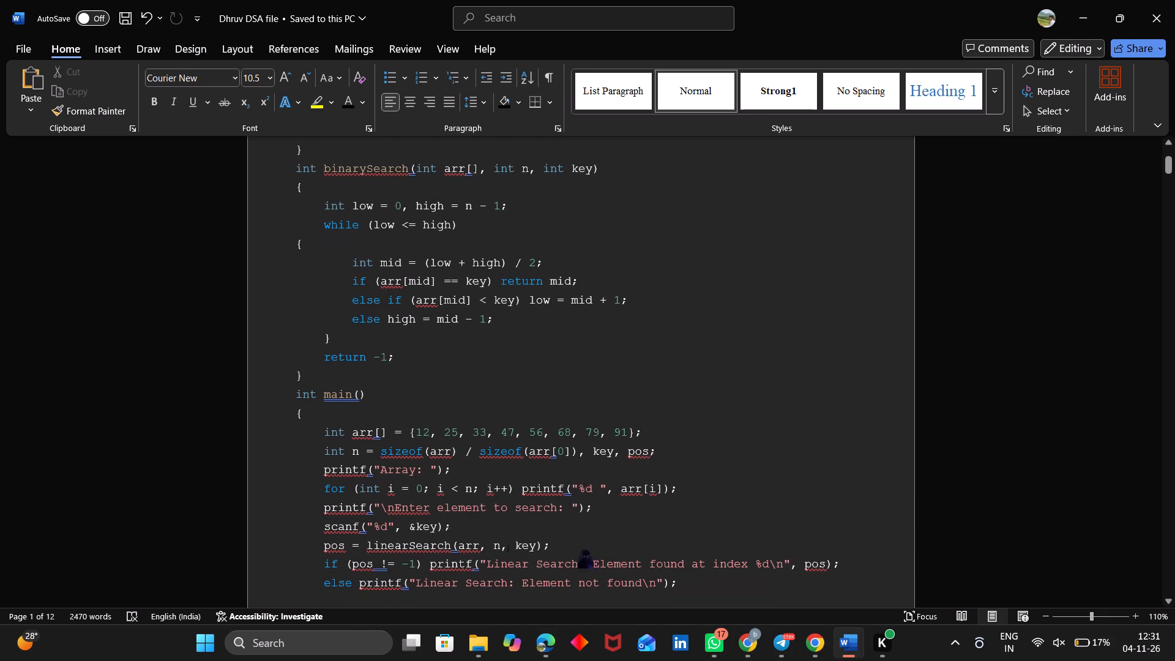
# Switch to the Kuro app.
pyautogui.click(879, 645)
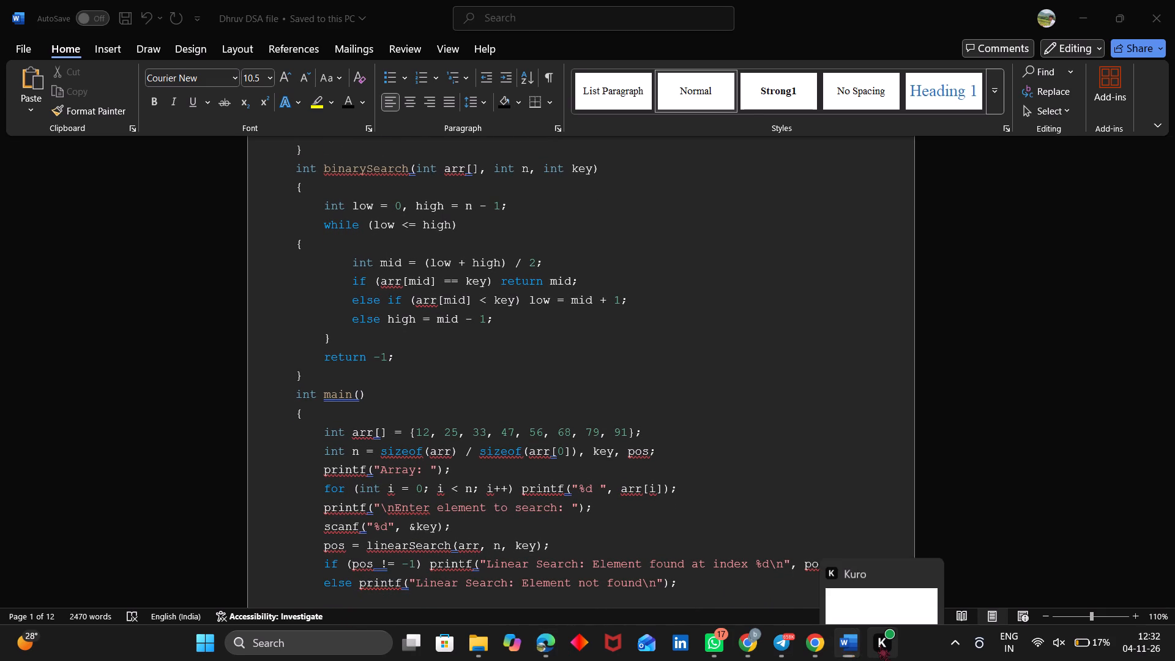
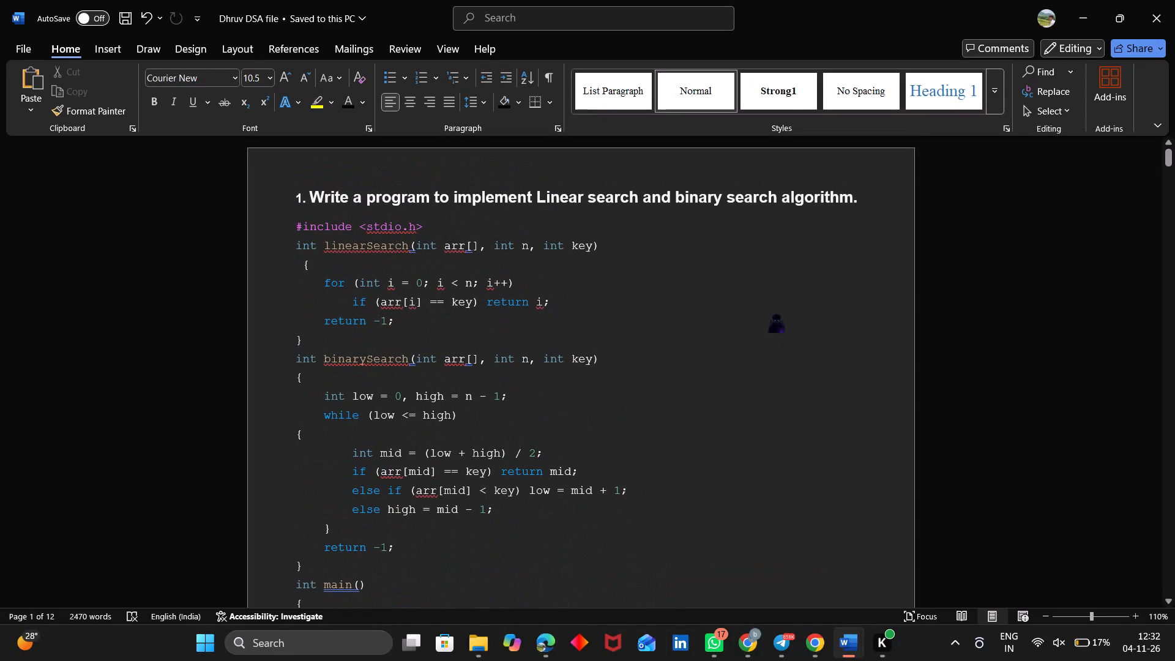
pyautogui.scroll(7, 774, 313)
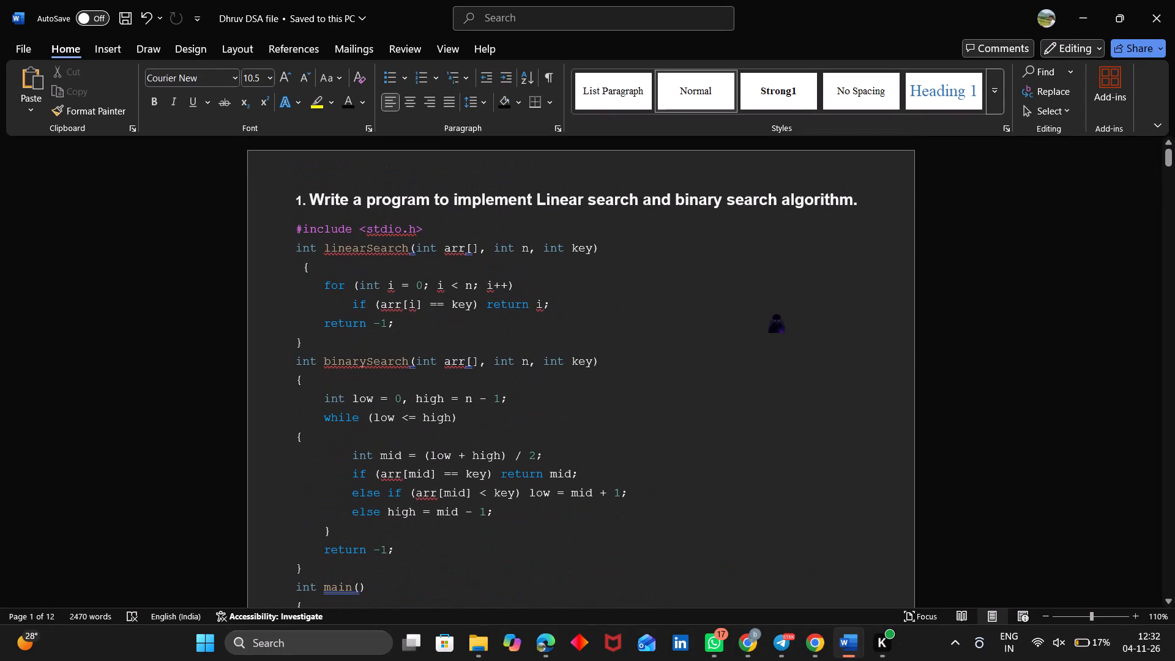
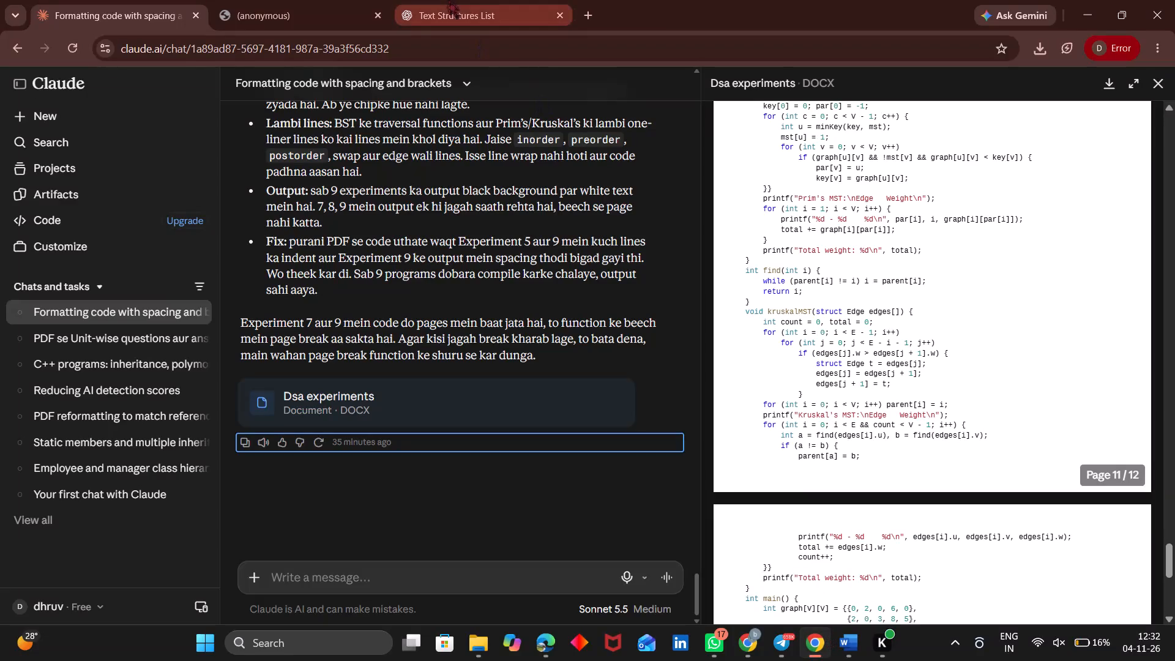
# Search the web for "word to pdf" in a new browser tab and open iLovePDF's Word to PDF converter.
pyautogui.click(589, 1)
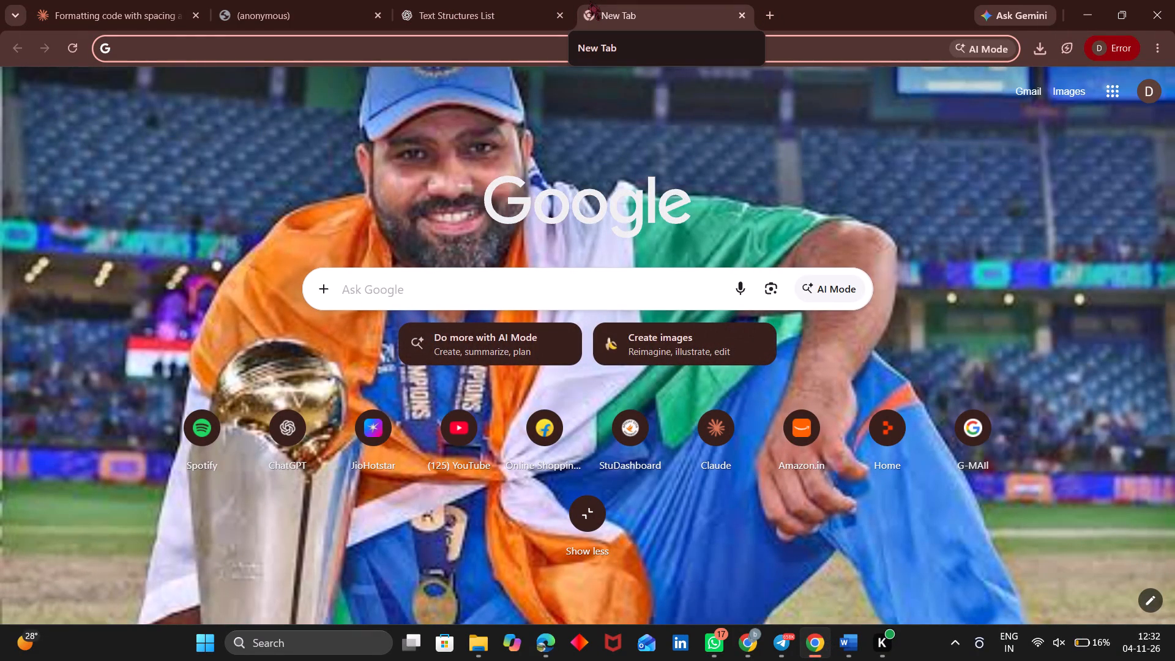
pyautogui.write('wor d')
pyautogui.press('space')
pyautogui.press('BackSpace')
pyautogui.press('BackSpace')
pyautogui.press('BackSpace')
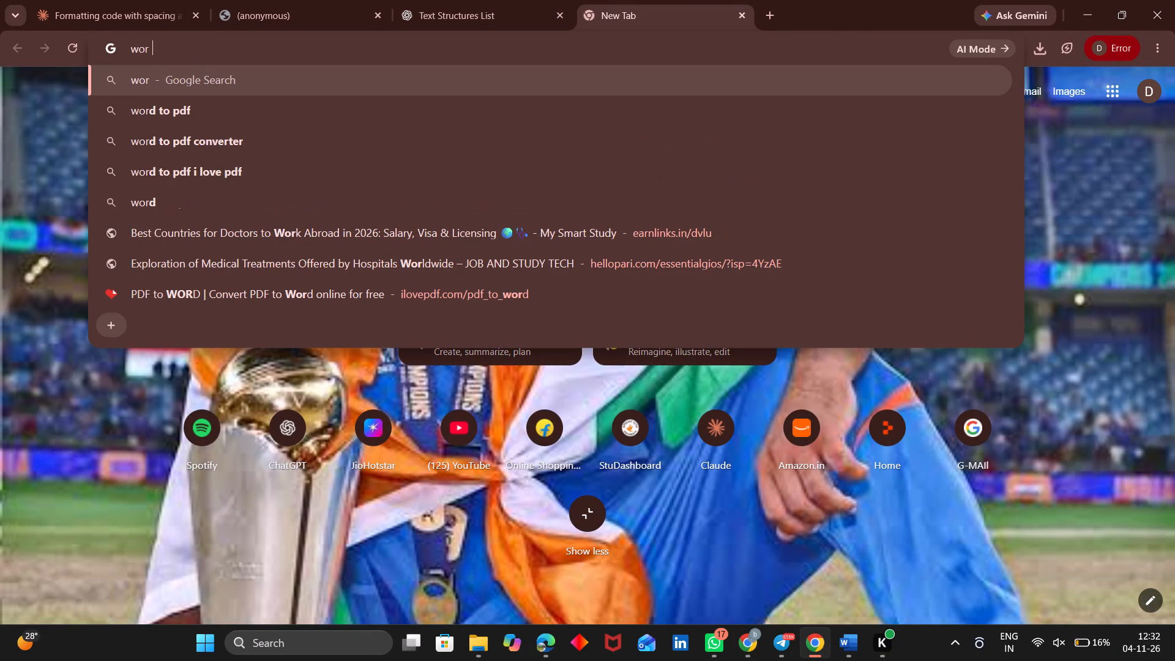
pyautogui.write('d to pdf')
pyautogui.press('Return')
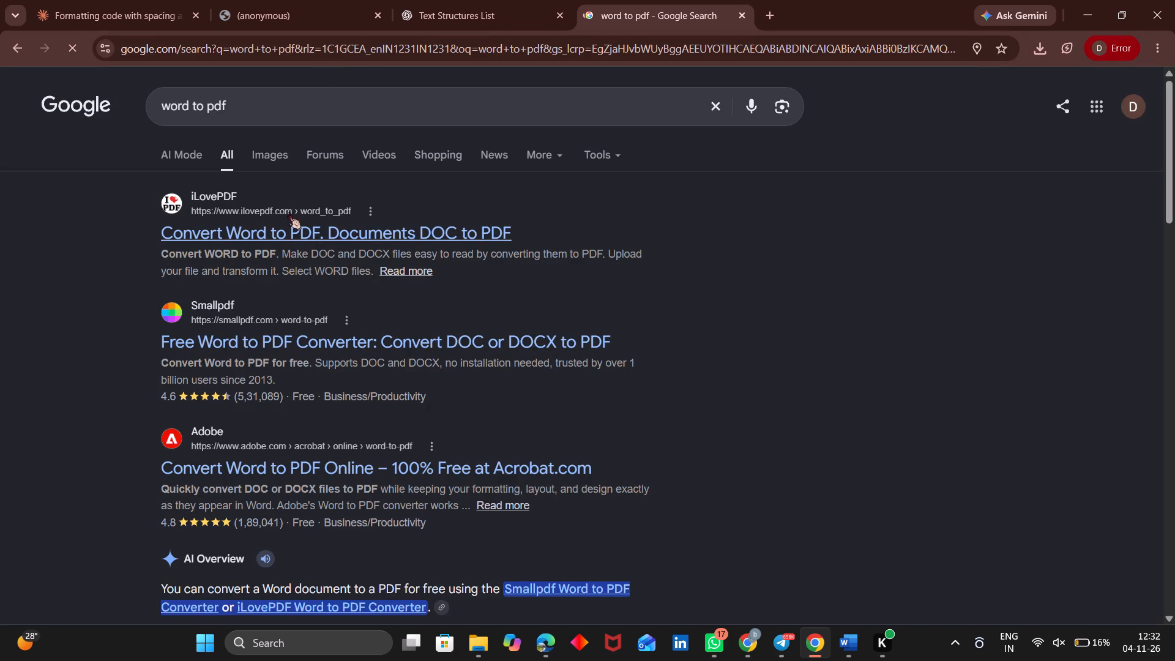
pyautogui.click(291, 231)
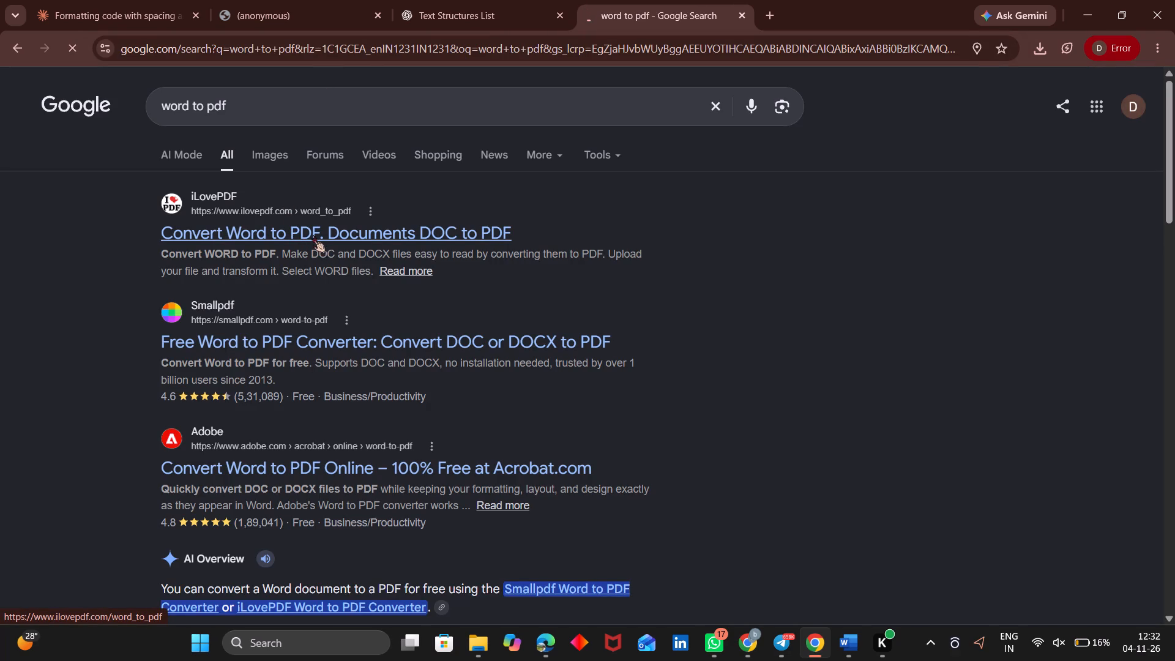
pyautogui.click(597, 258)
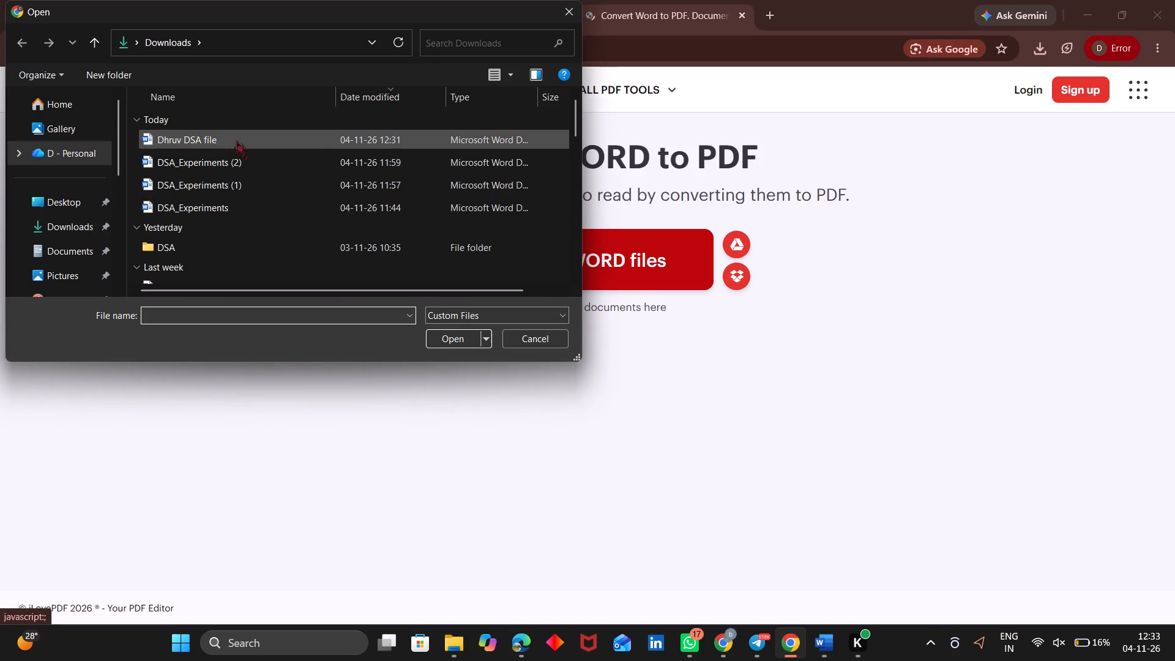
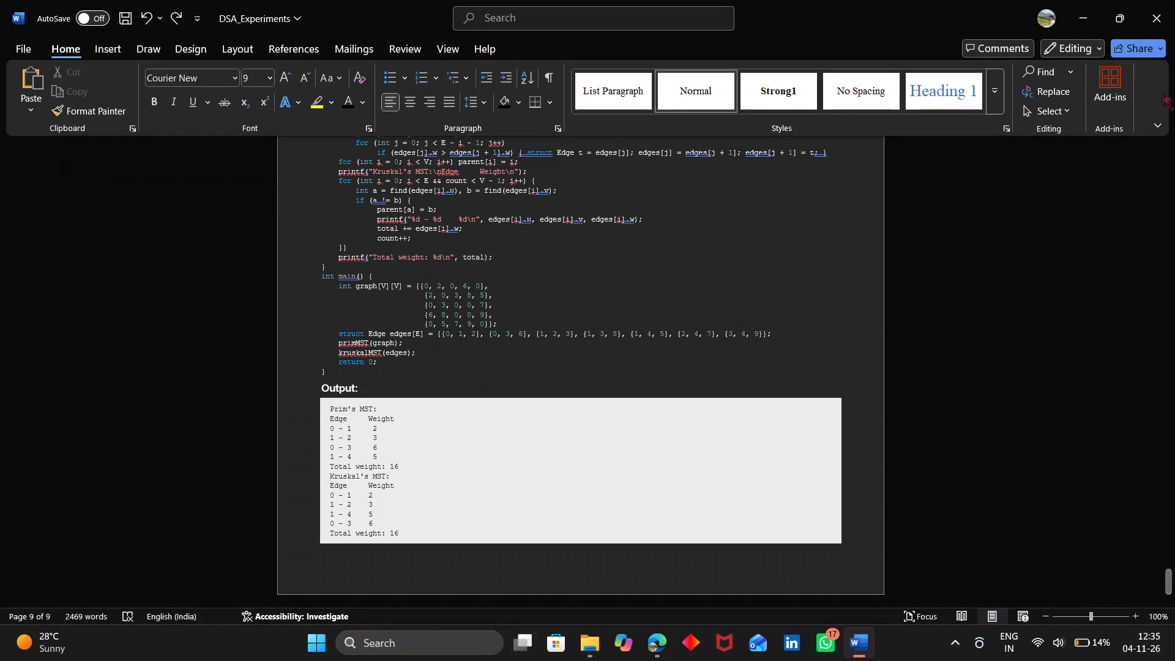
# Close the DSA_Experiments document in Word without saving its changes.
pyautogui.click(1174, 3)
pyautogui.click(668, 434)
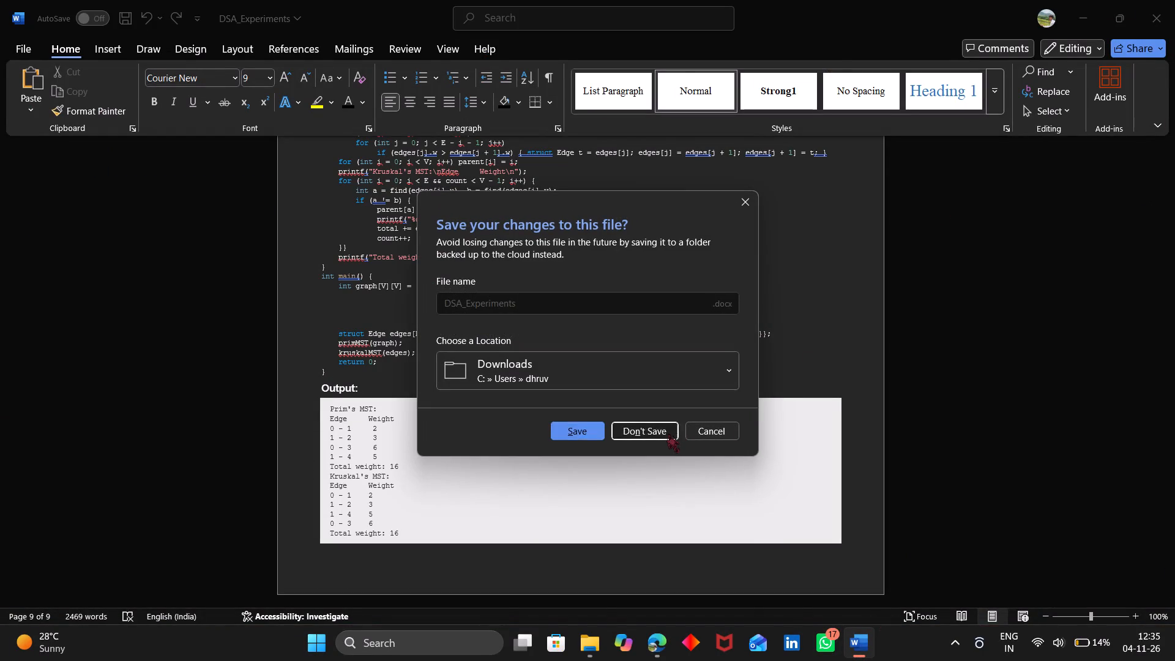
# Close the open File Explorer window and the Edge window showing the DSA_Experiments_Code_Style (2) PDF.
pyautogui.click(610, 644)
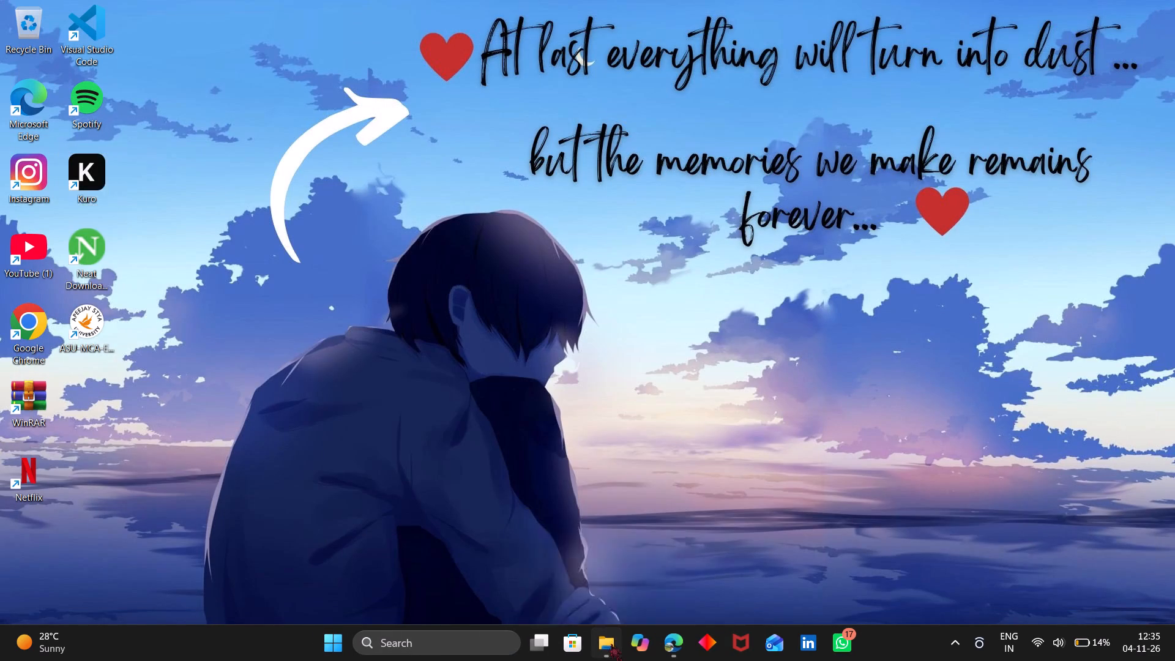
pyautogui.click(1135, 4)
pyautogui.click(666, 648)
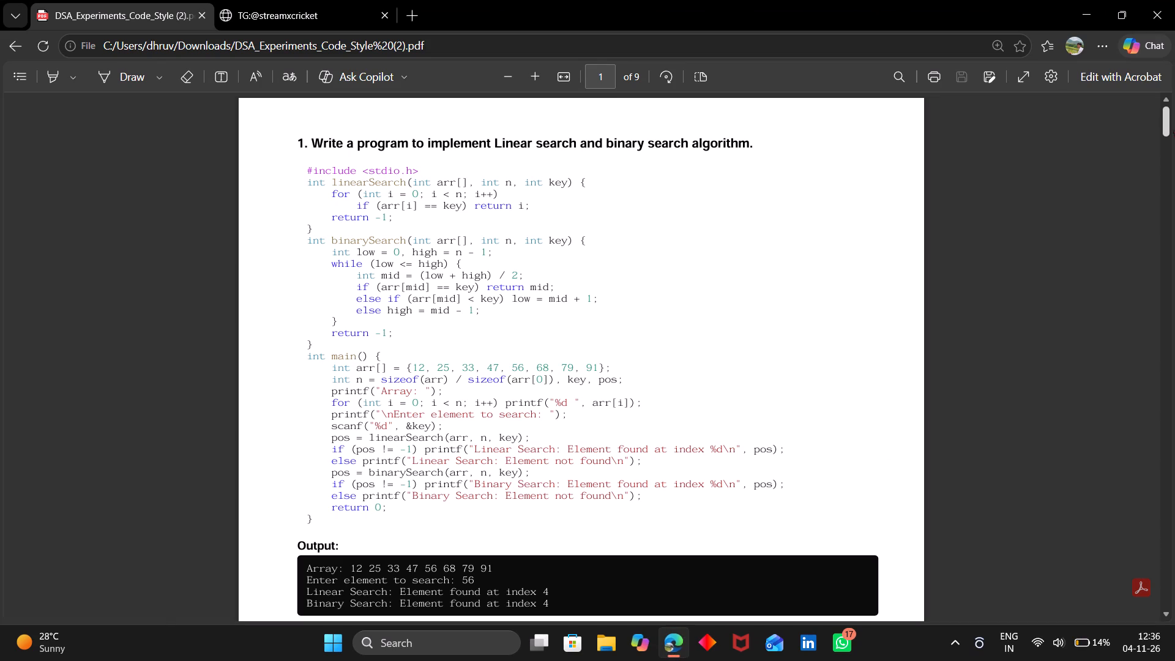
pyautogui.click(1170, 3)
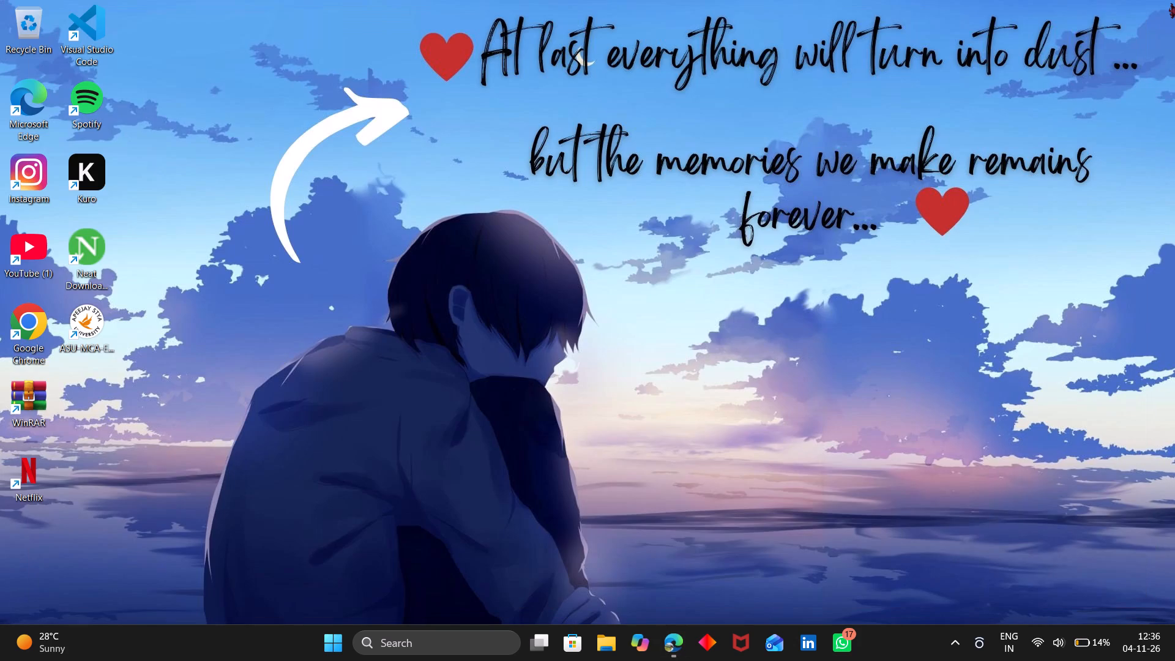
# Shut down Windows from the desktop.
pyautogui.hotkey('alt', 'F4')
pyautogui.press('Return')
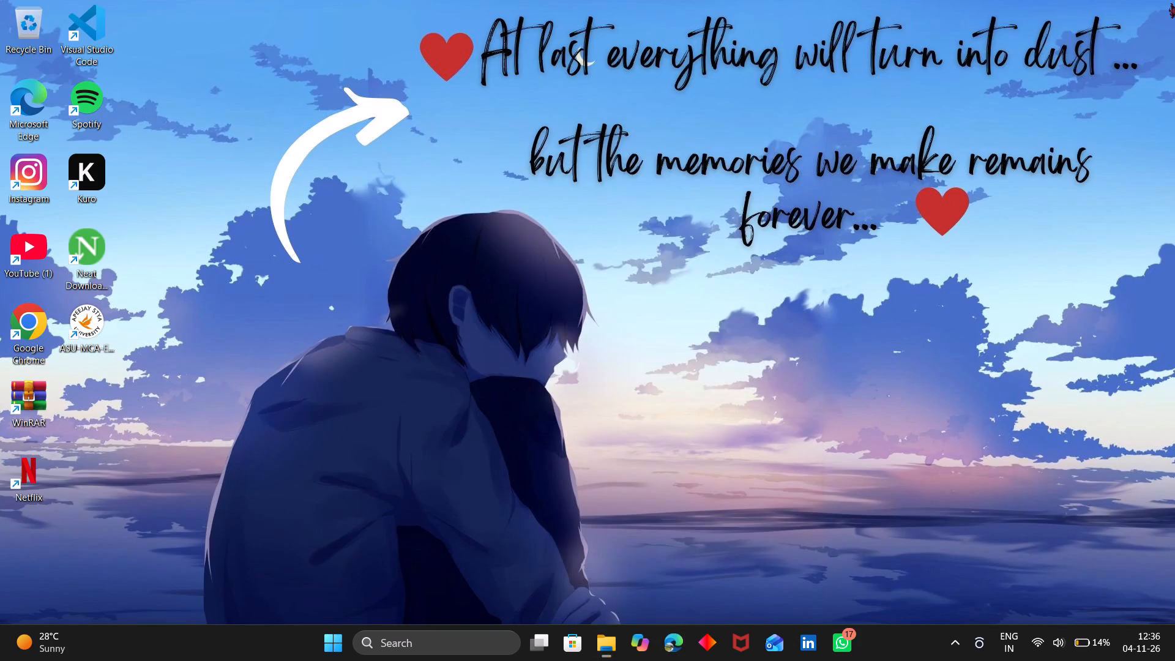